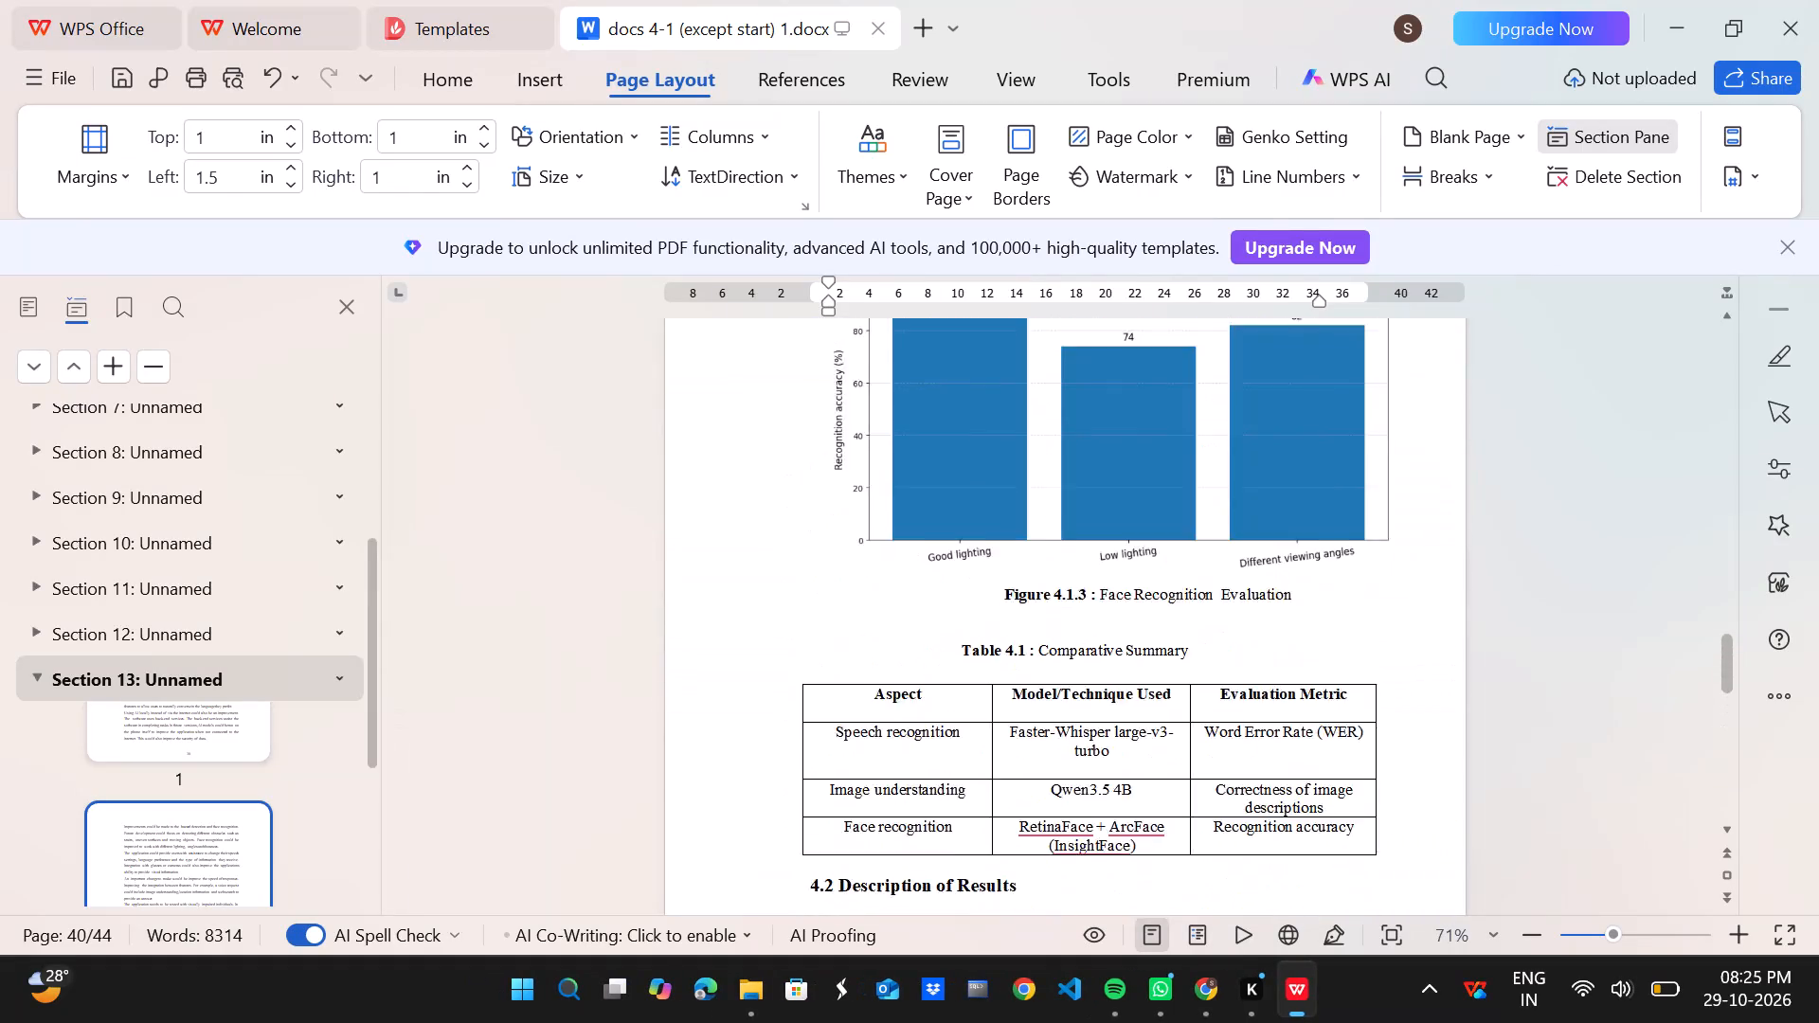
Save the document docs 4-1 (except start) 1 and close WPS Office without backing the file up to the cloud.
key(ctrl+s)
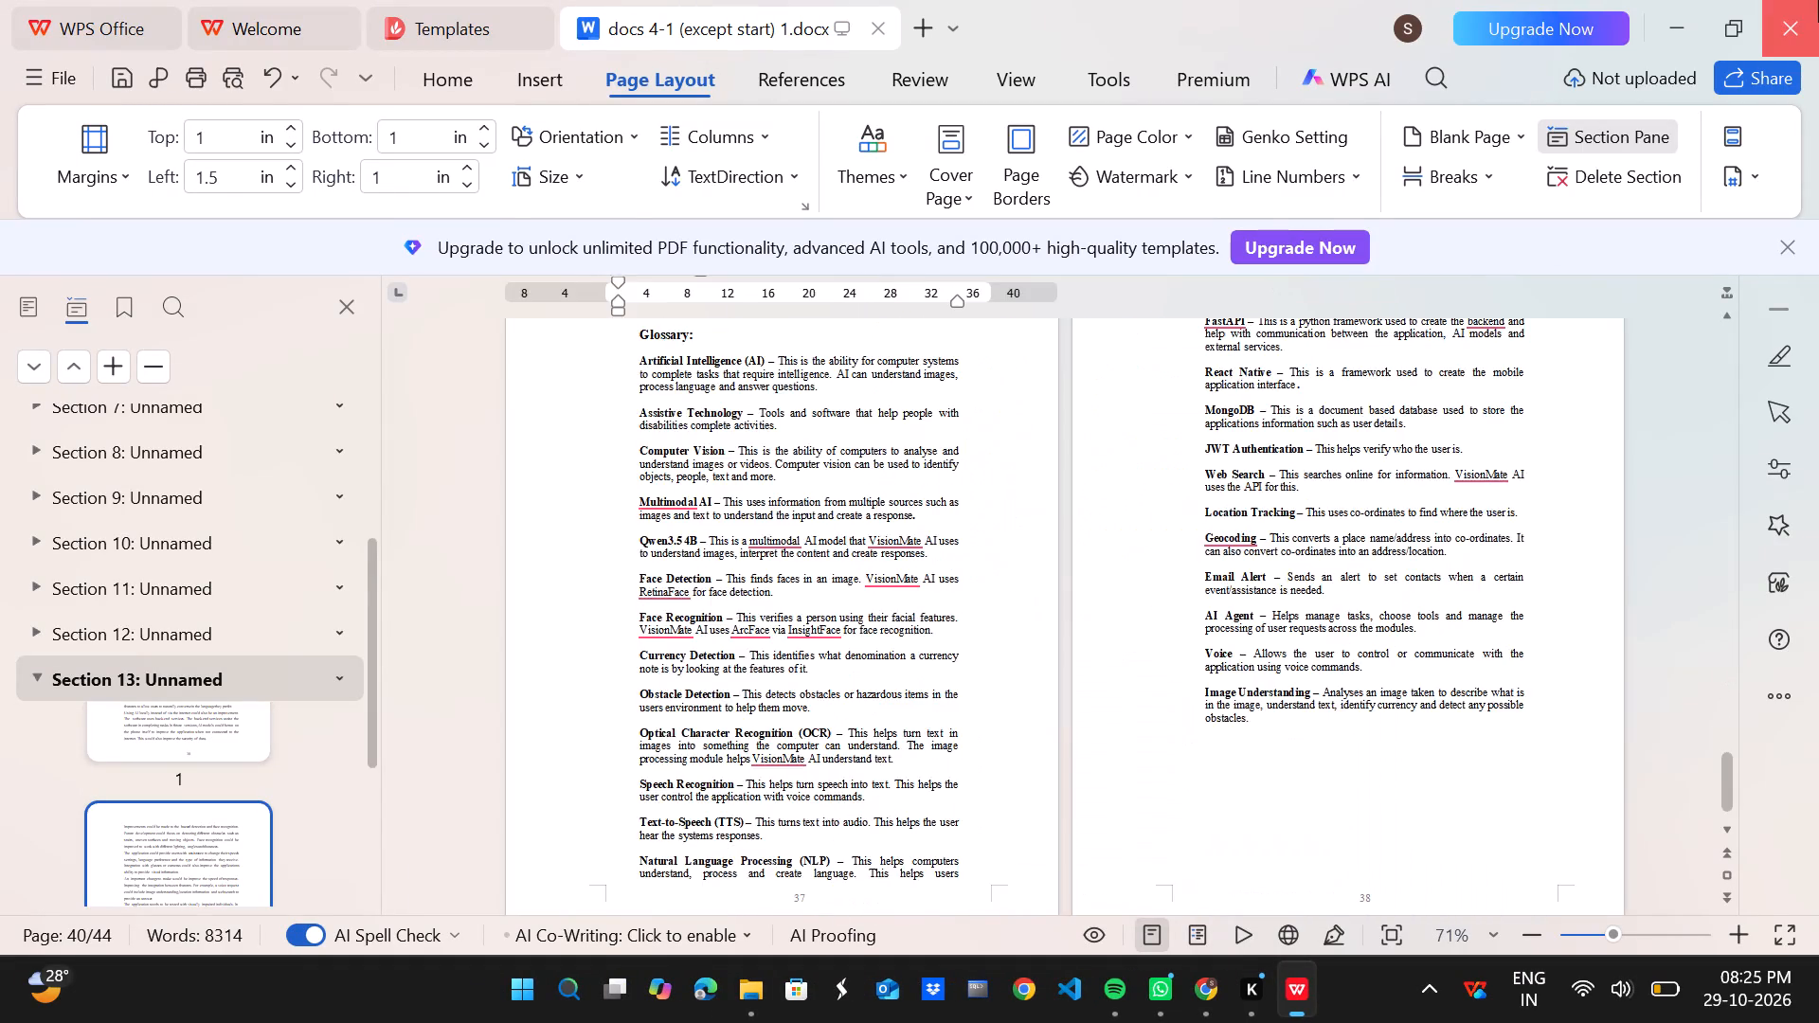
click(1818, 0)
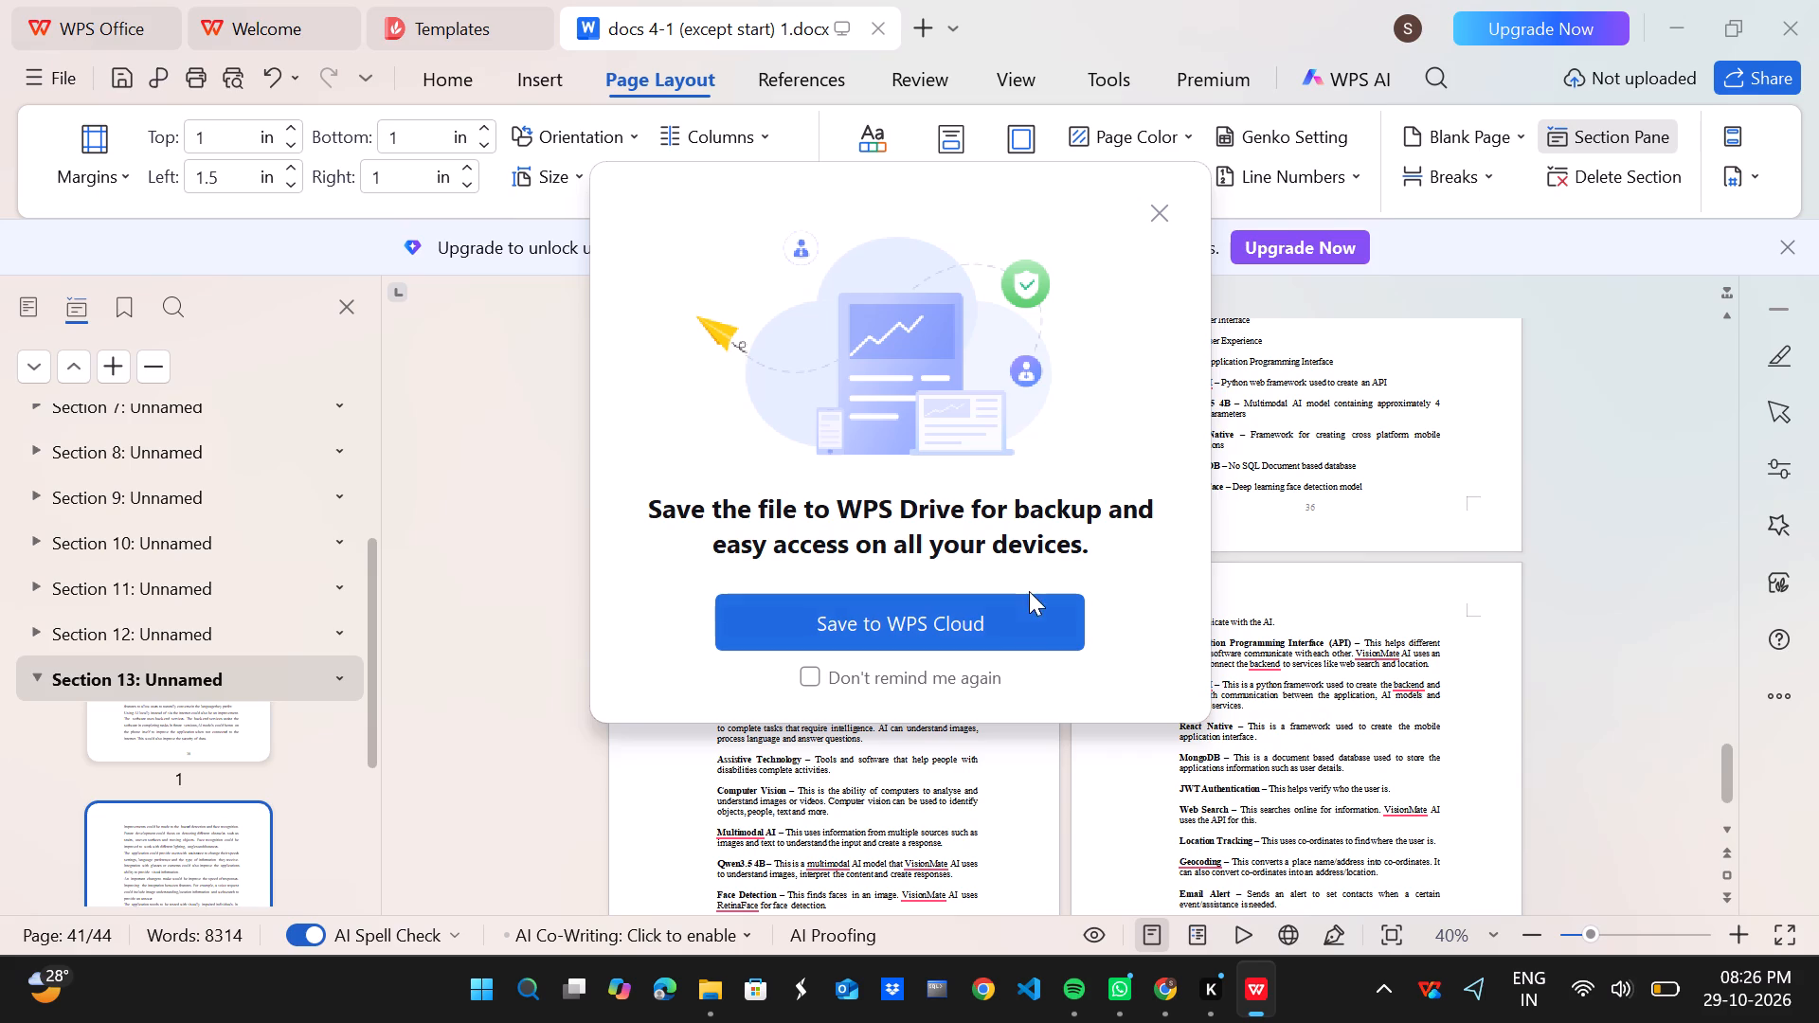
click(1160, 218)
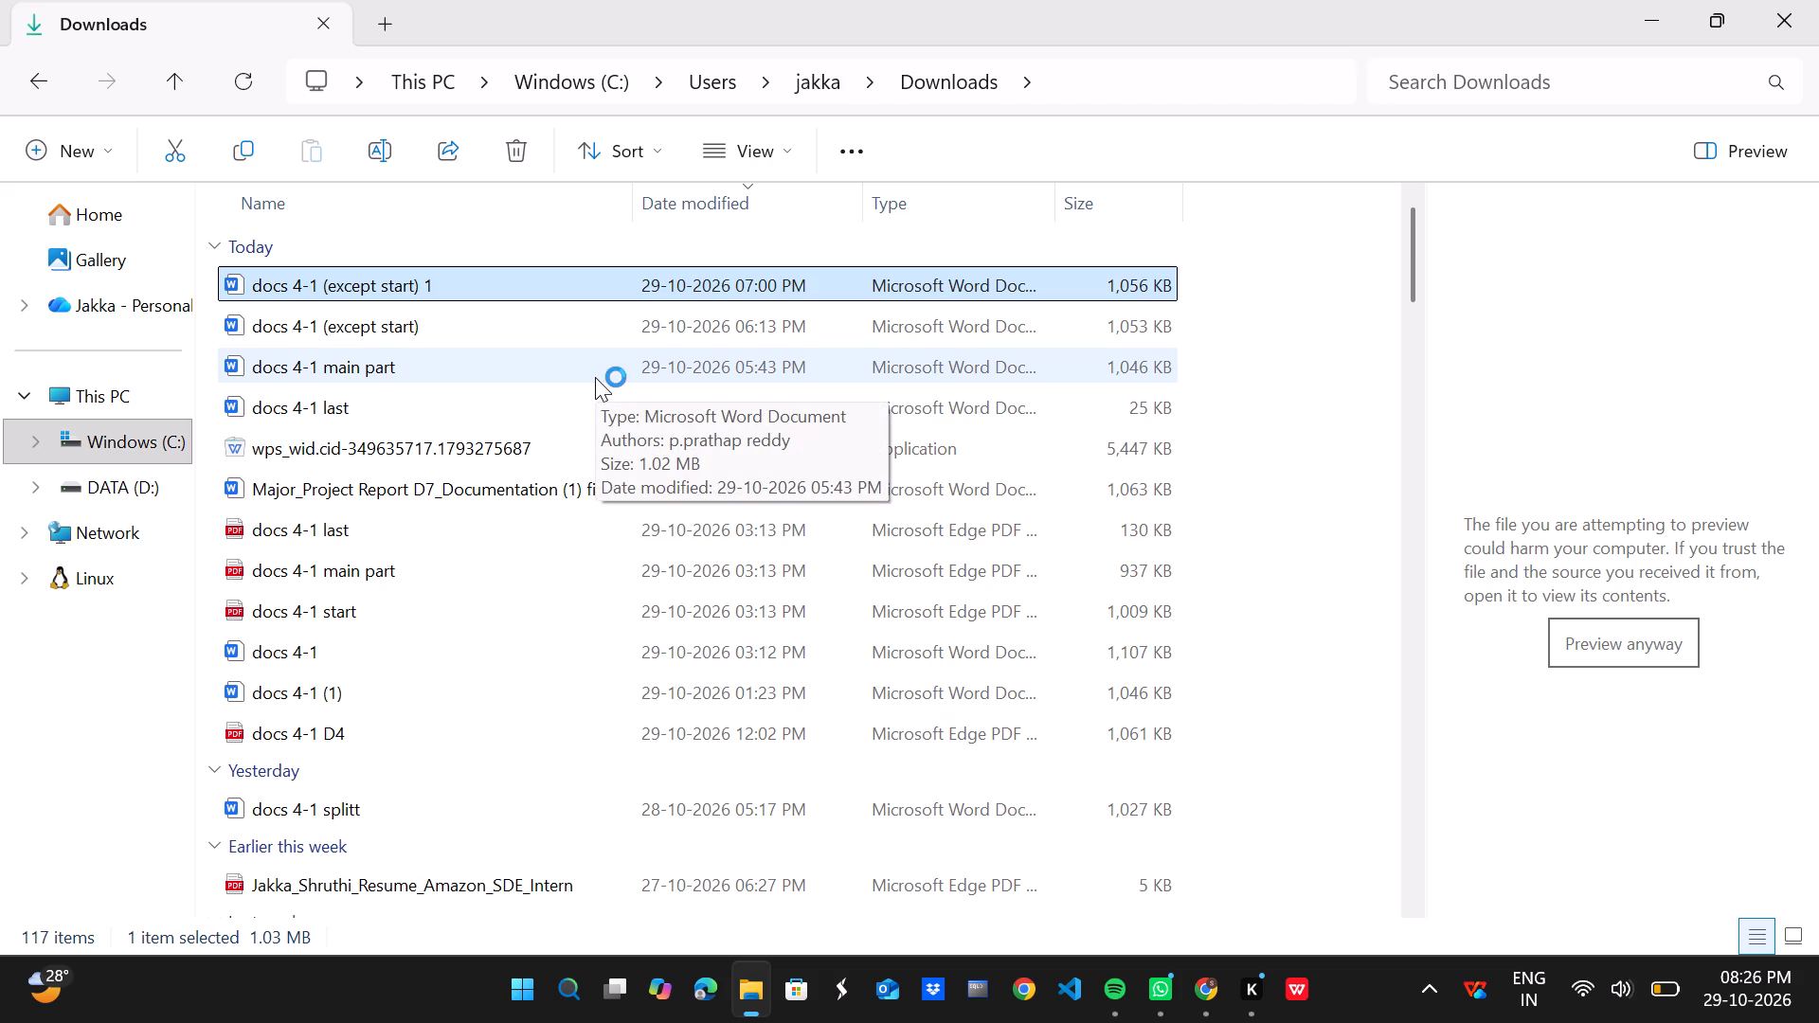
Open the Word document docs 4-1 from the Downloads folder.
double_click(528, 659)
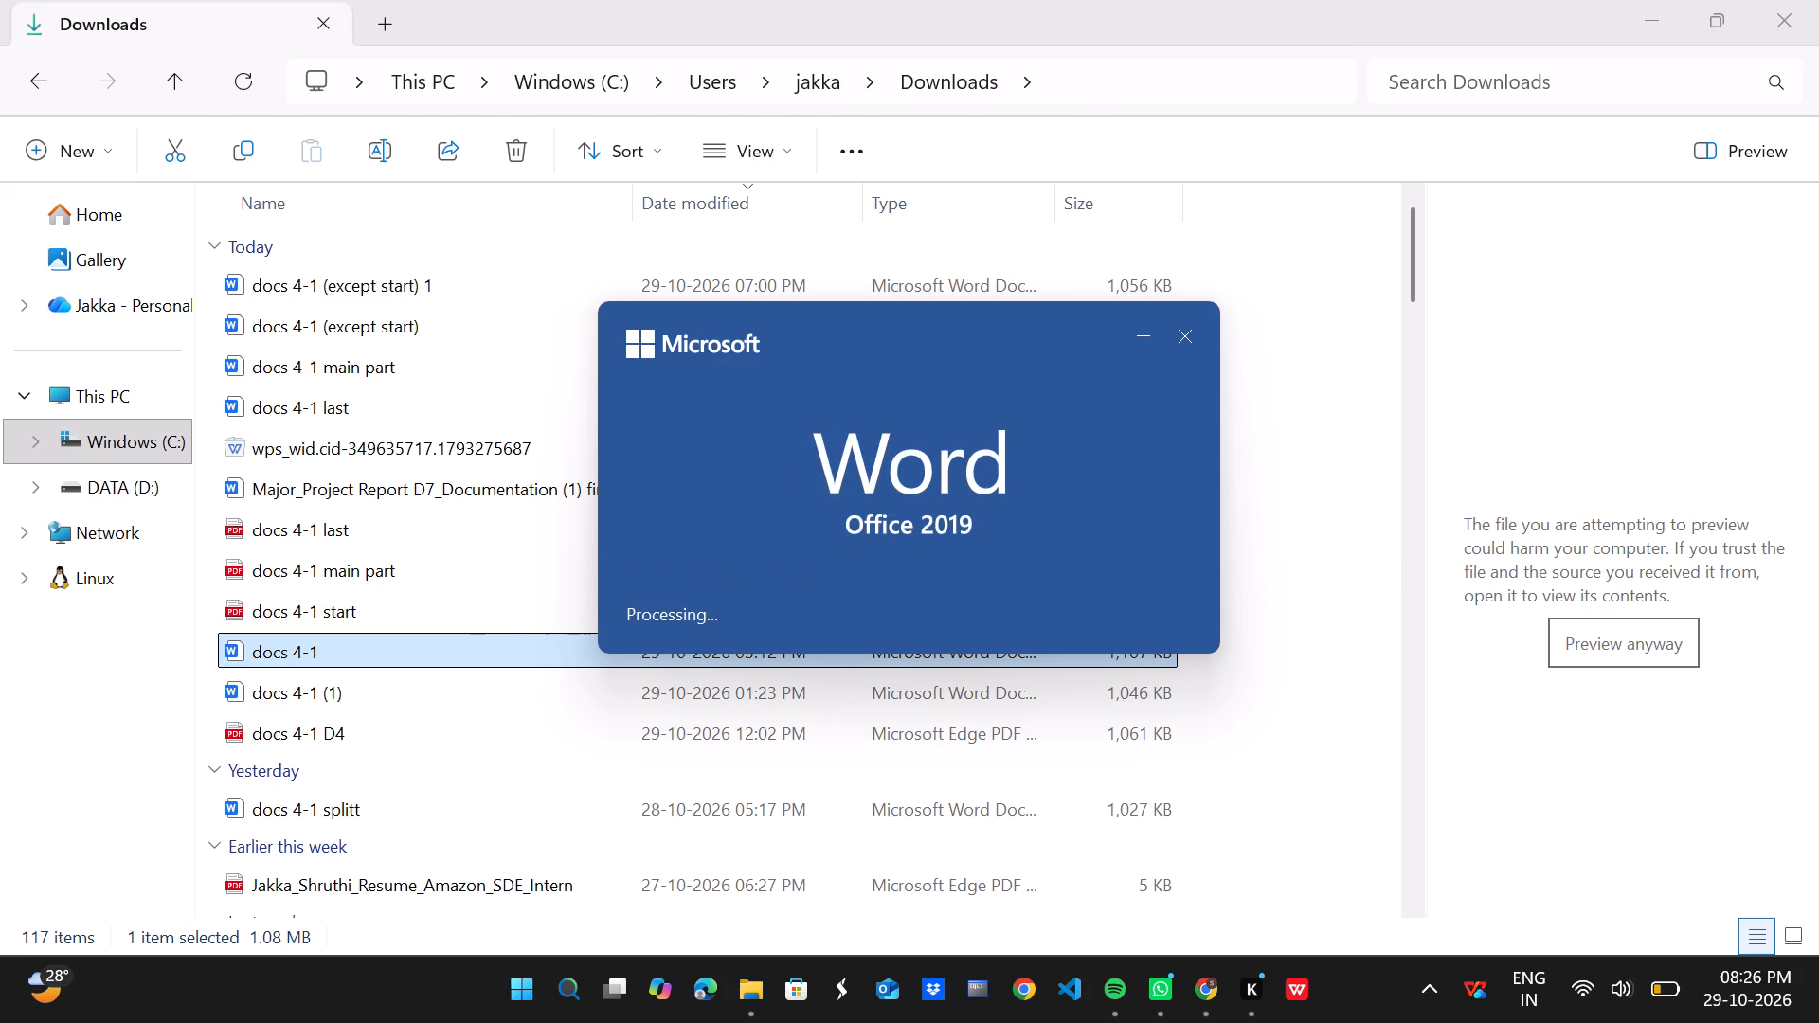
Look through the report's front matter, from the cover page to the list of figures, for places that list the authors.
scroll(528, 659, down, 2)
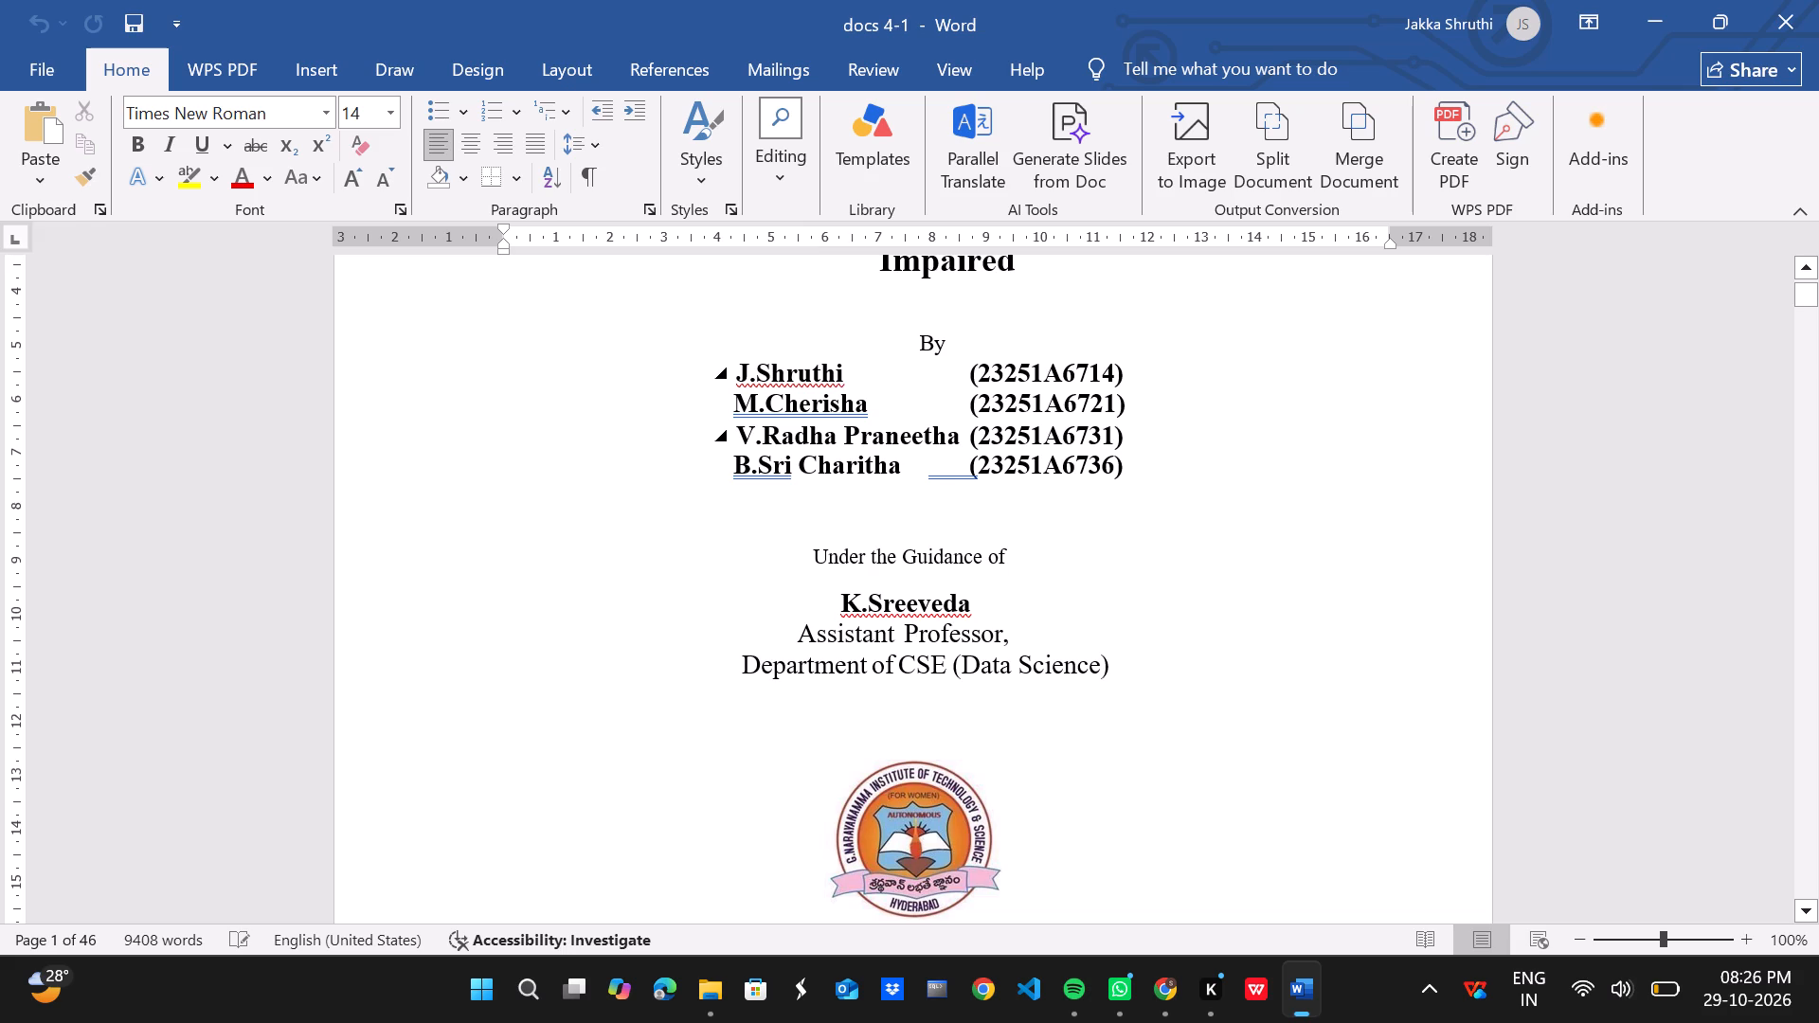
drag(736, 402, 1132, 480)
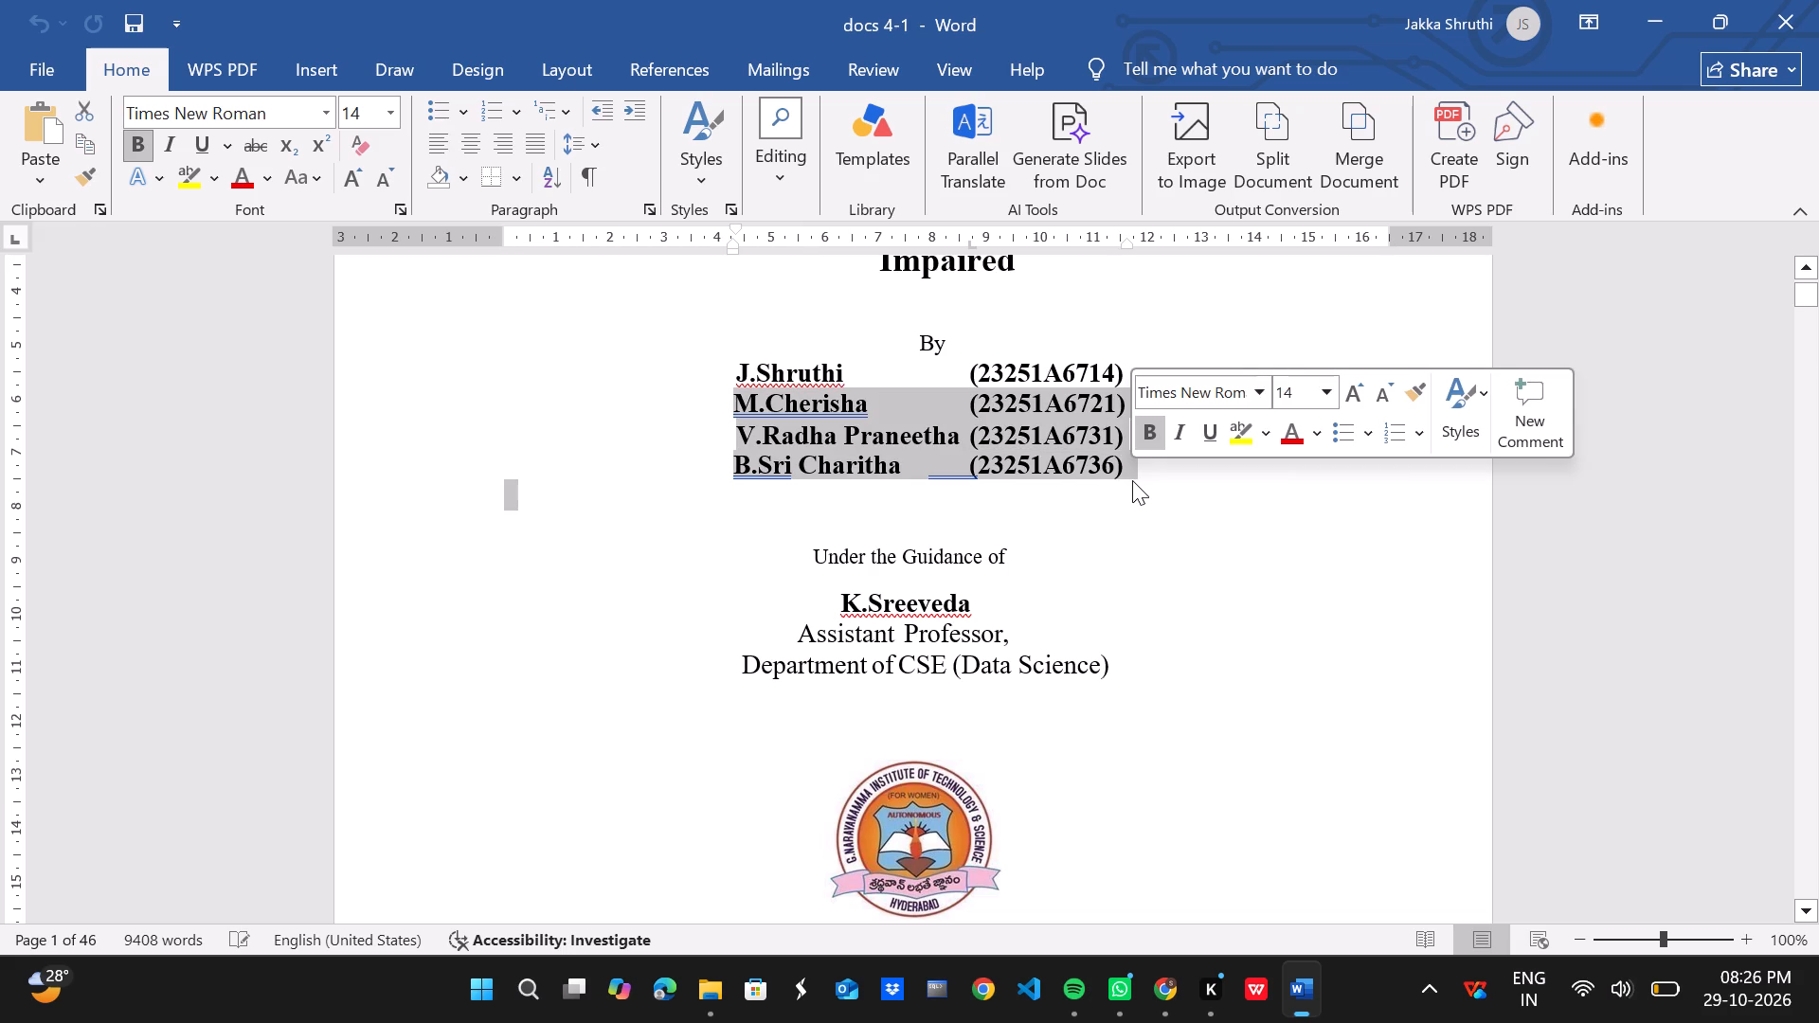
click(1228, 616)
scroll(1228, 616, down, 6)
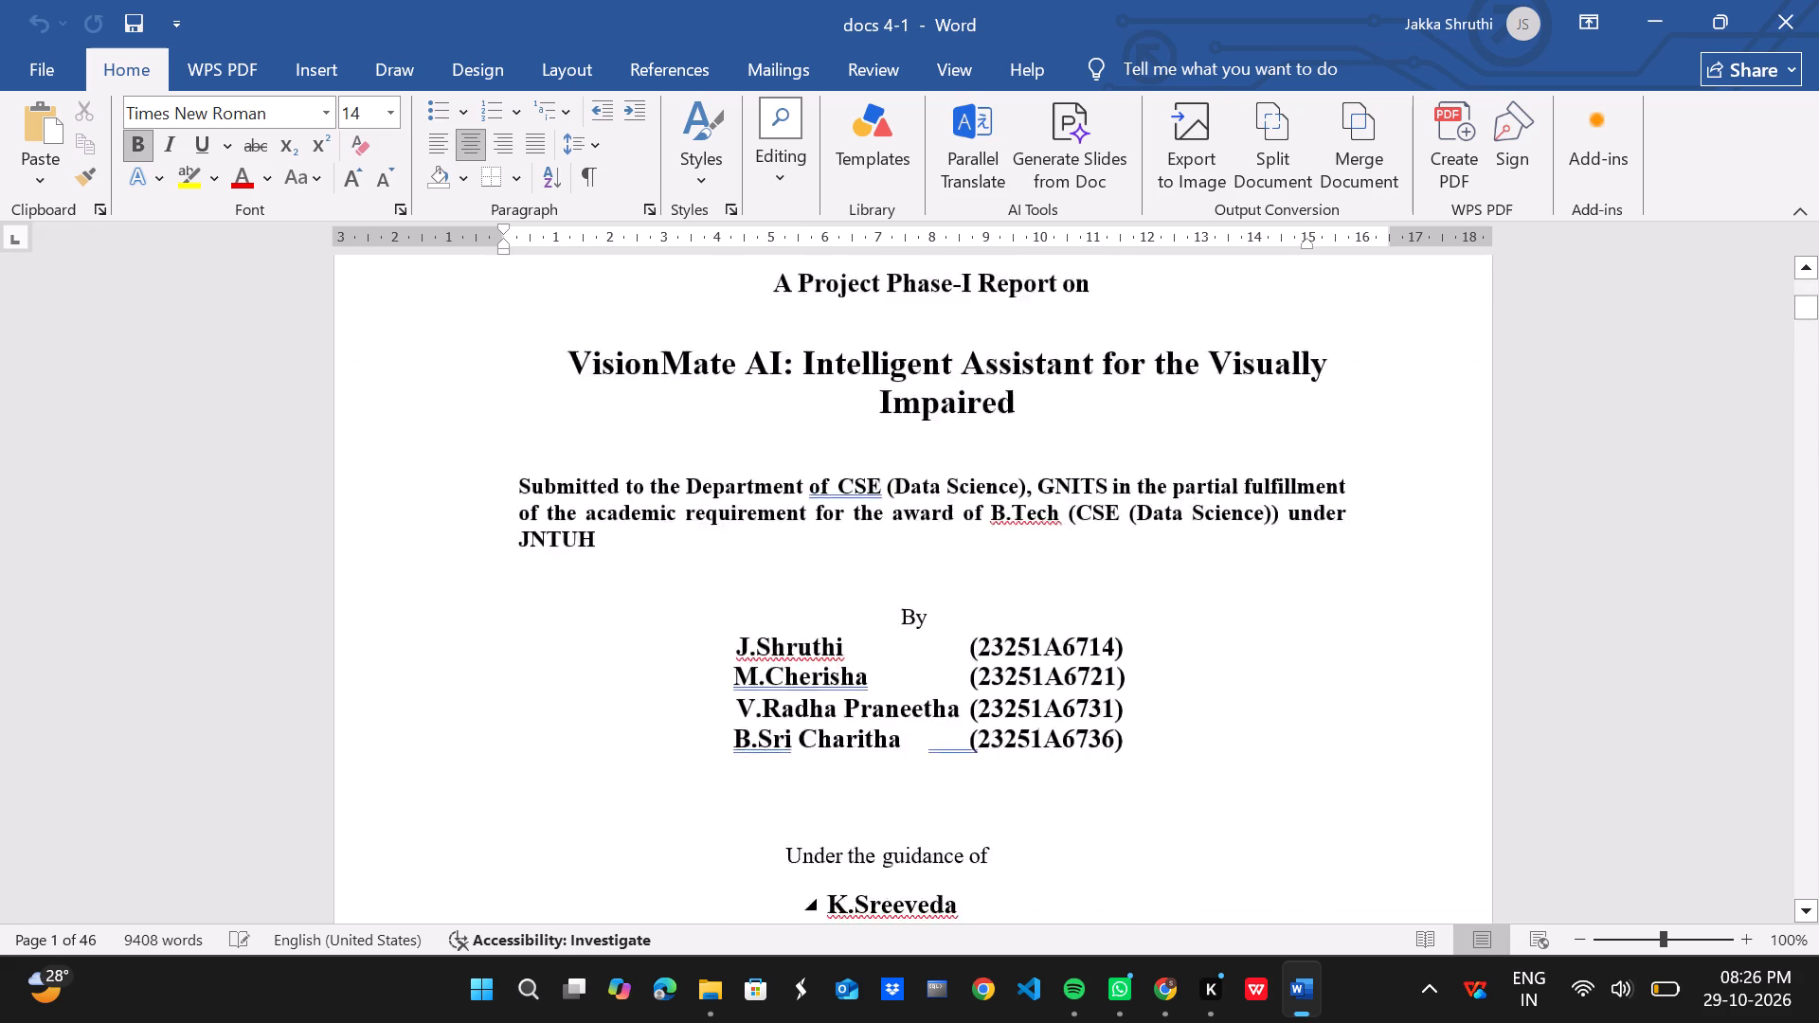
scroll(1228, 616, down, 6)
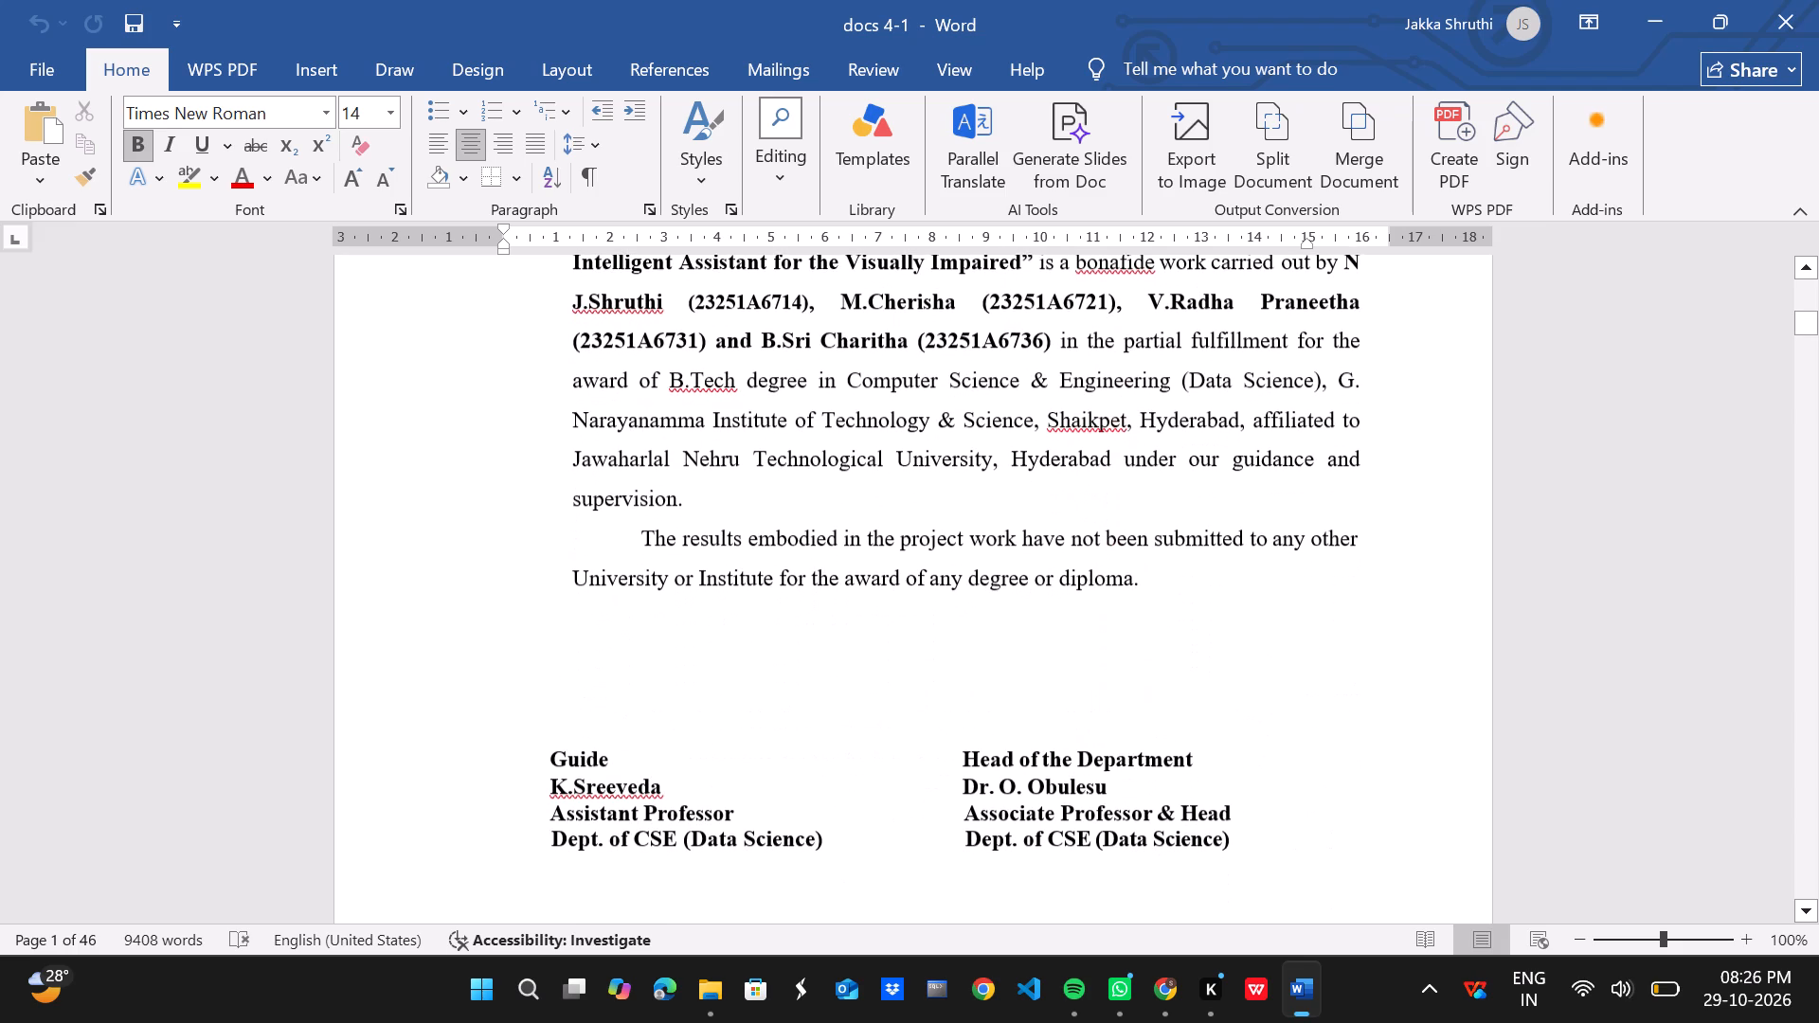
scroll(1228, 616, down, 6)
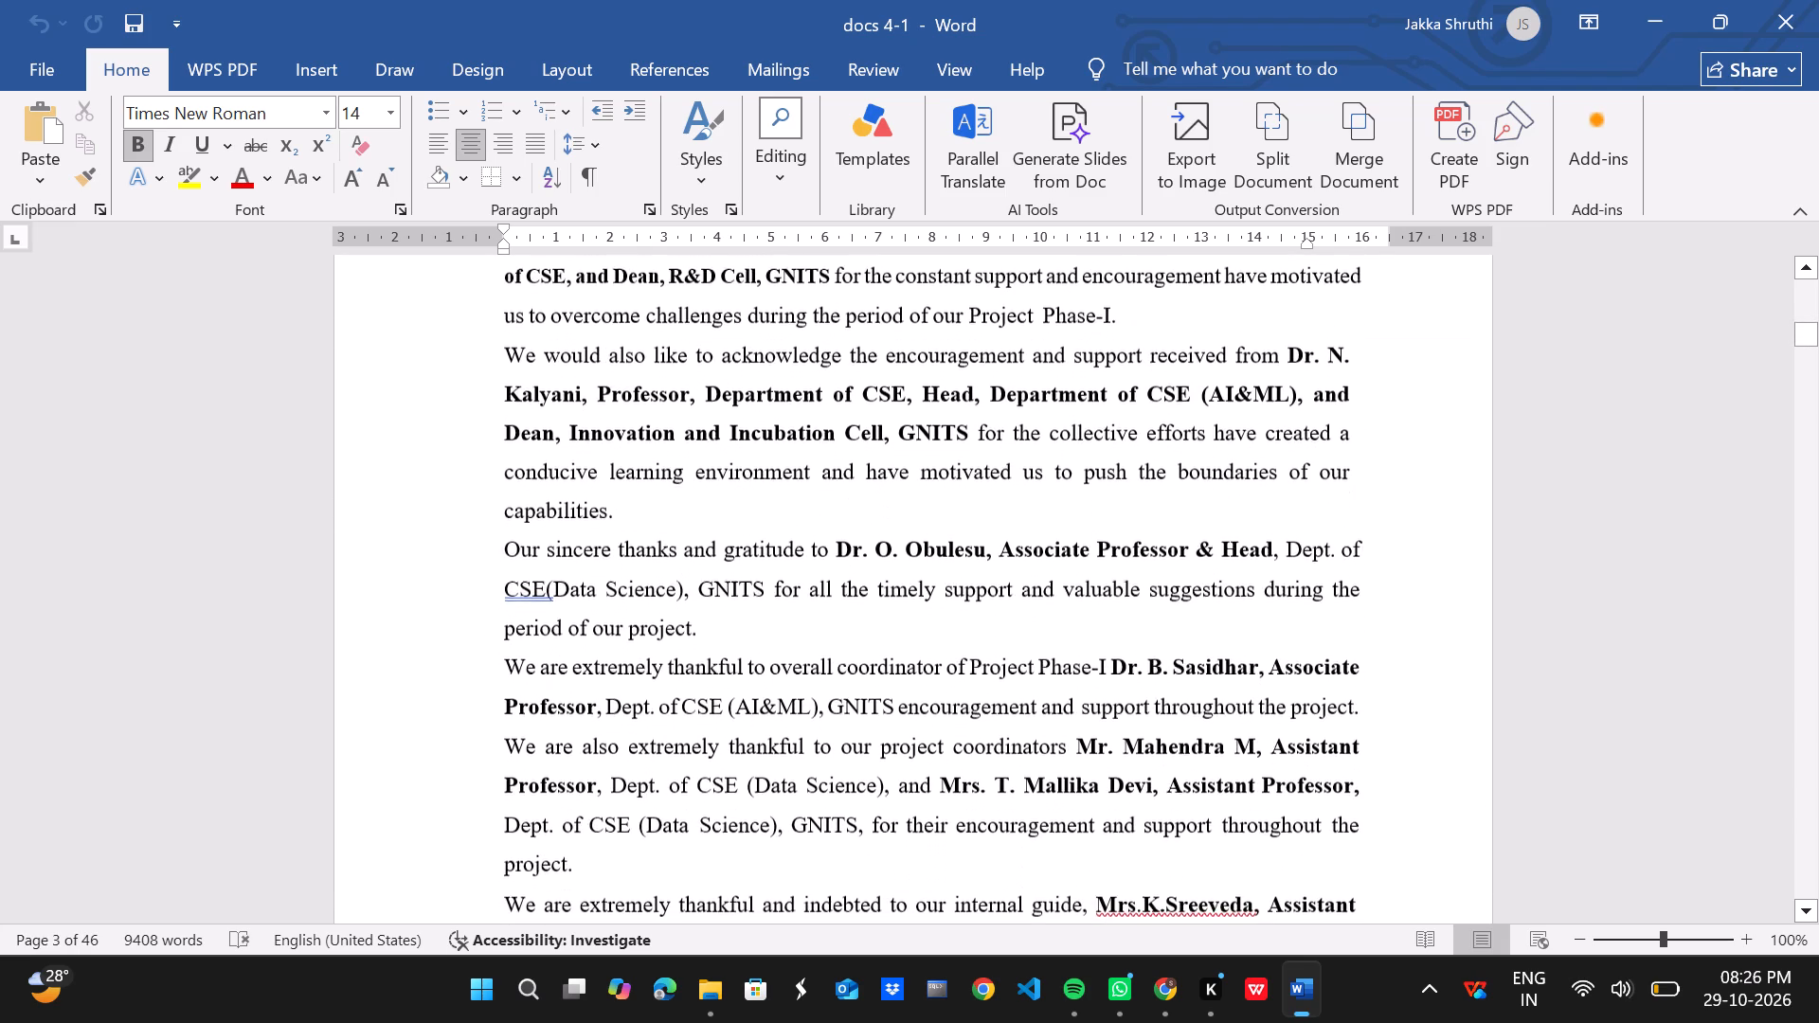
scroll(1228, 616, down, 7)
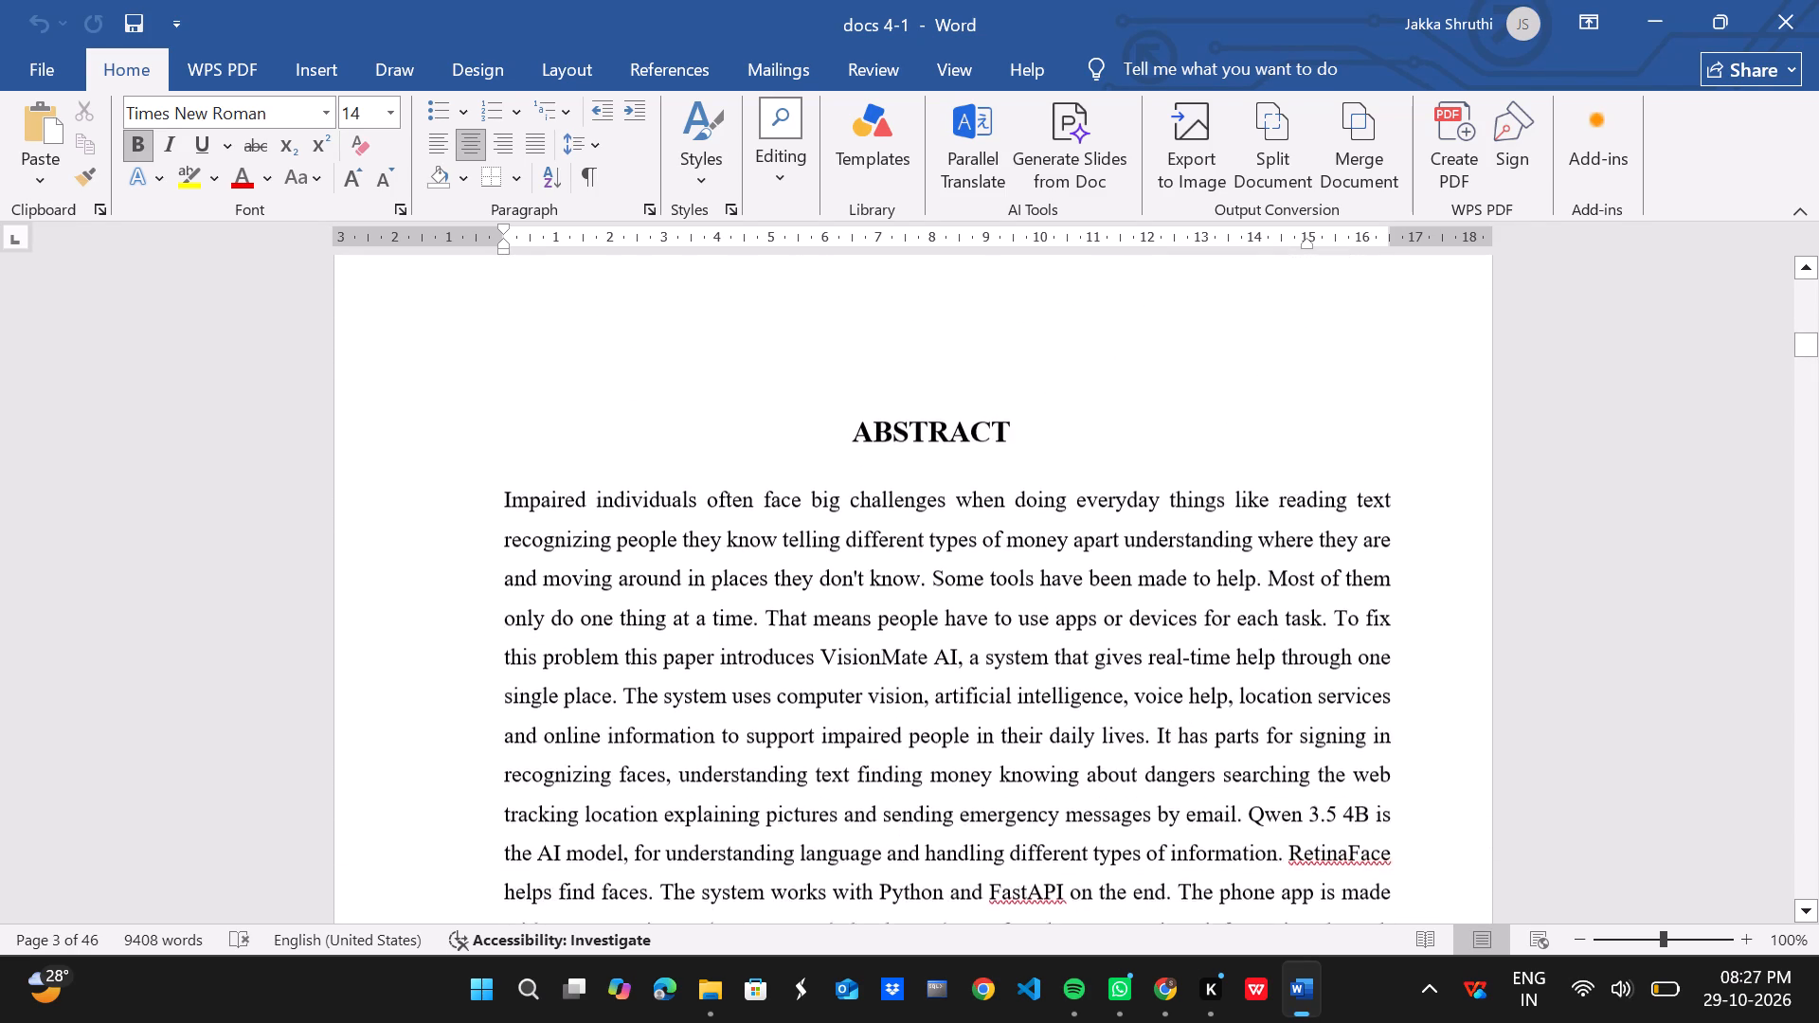
scroll(1228, 616, down, 6)
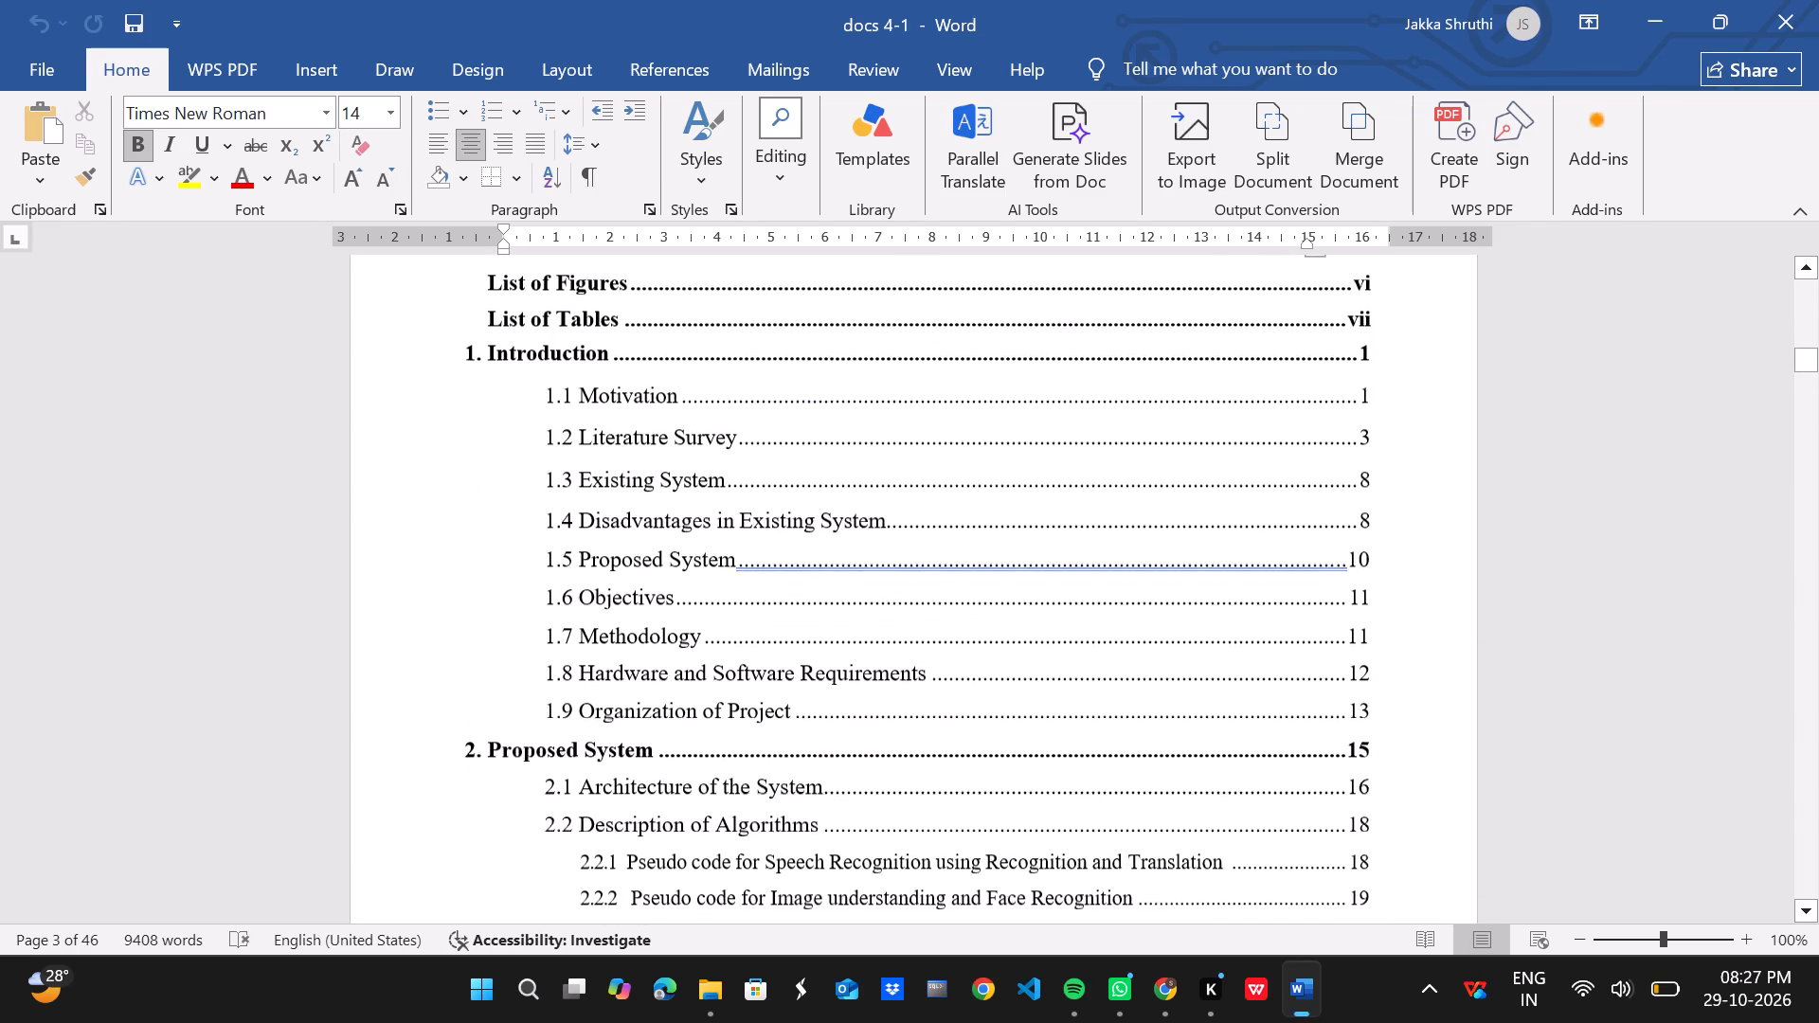
scroll(1228, 616, down, 6)
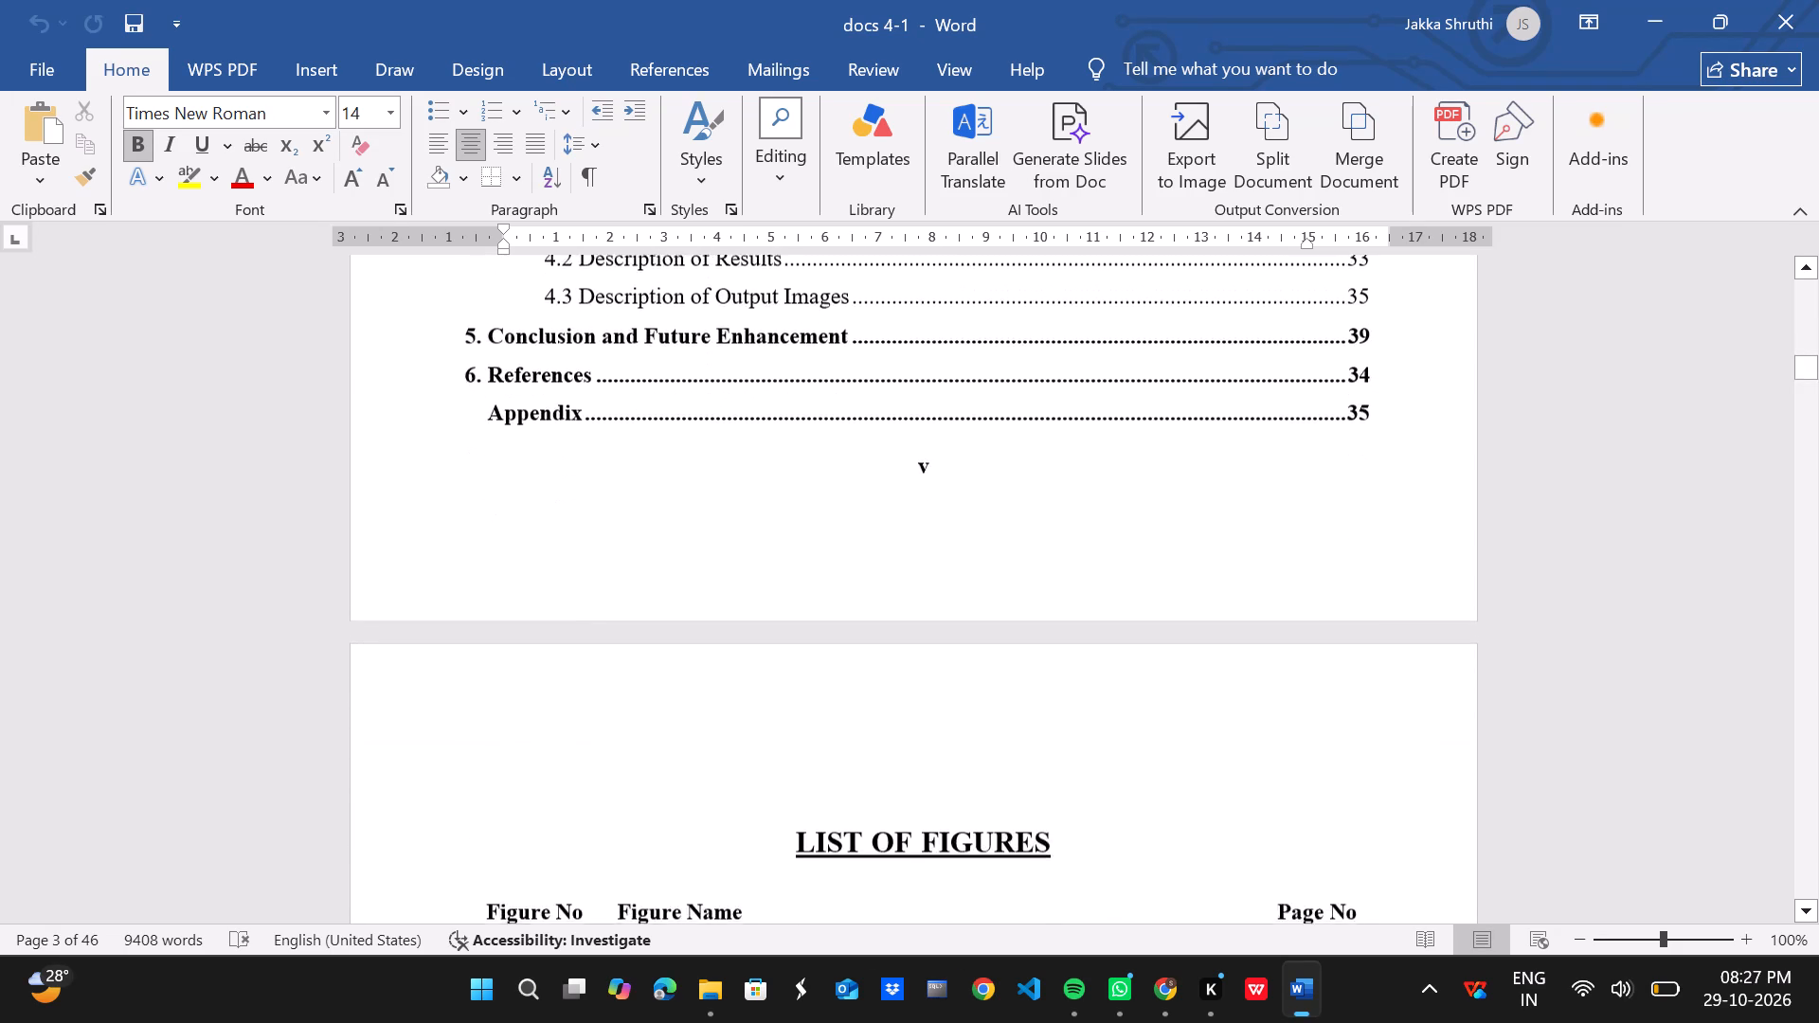
scroll(1228, 616, down, 4)
scroll(1228, 616, up, 5)
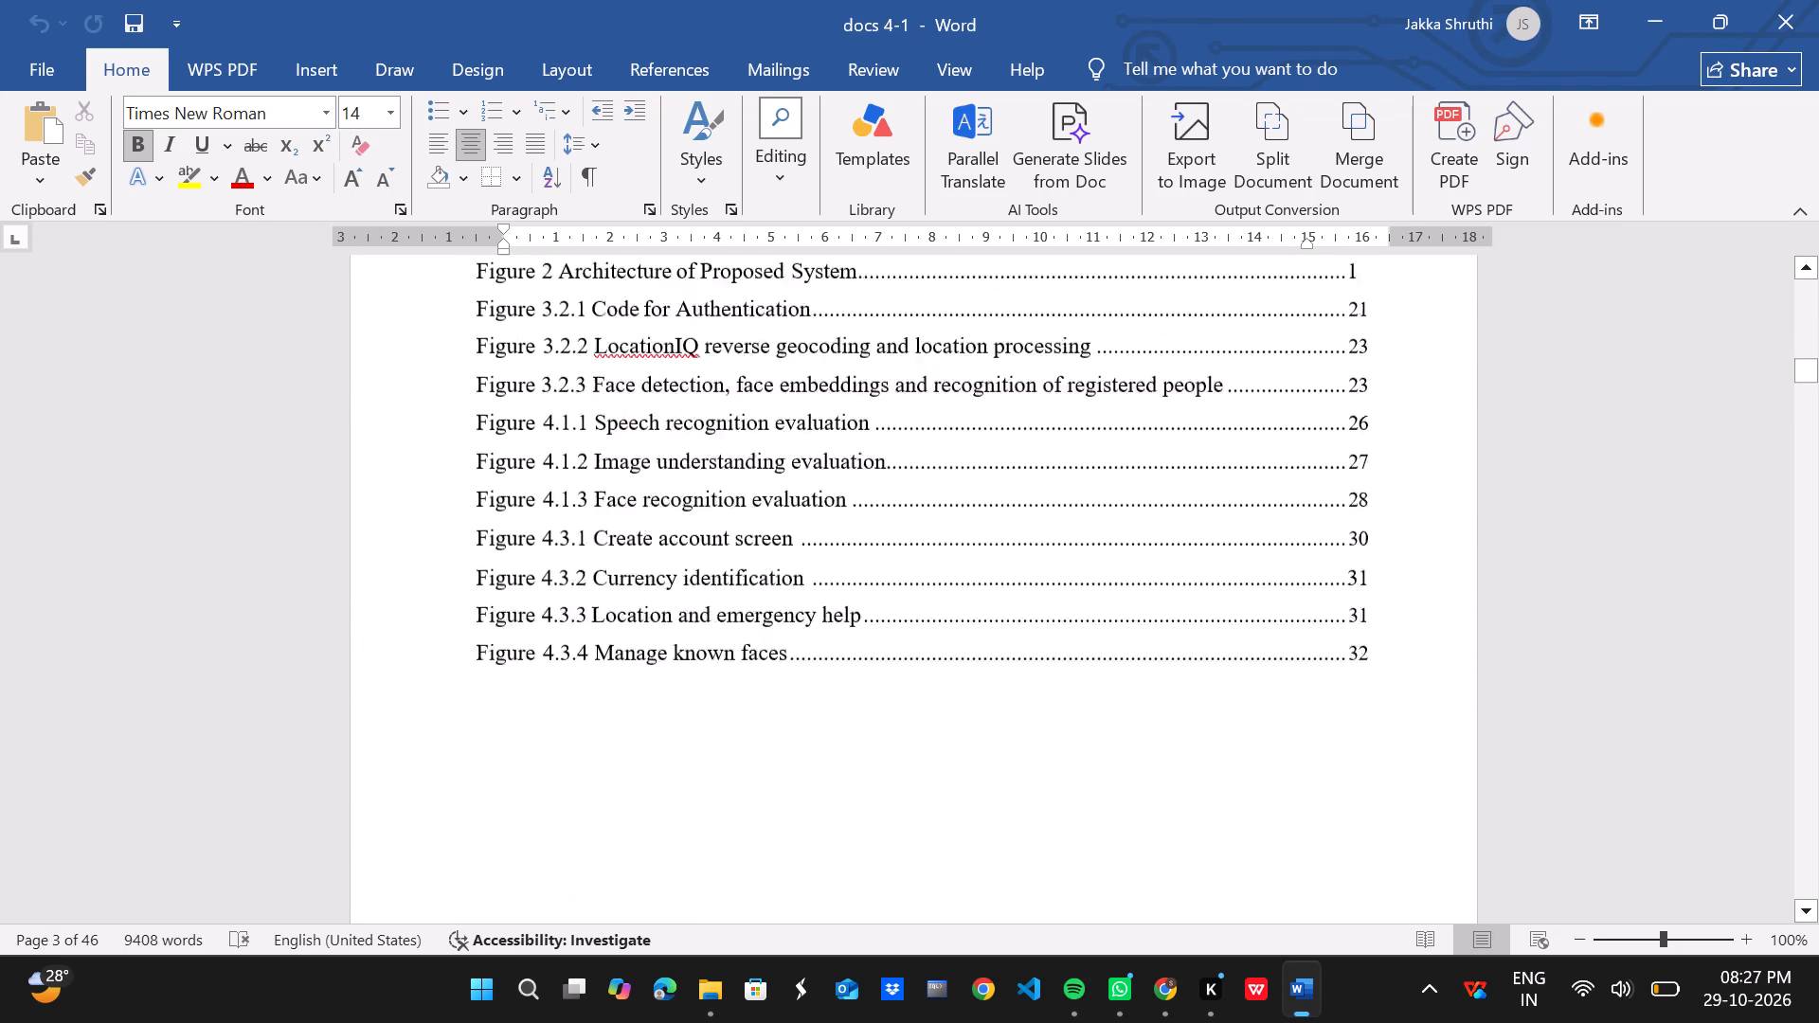
scroll(1228, 616, up, 14)
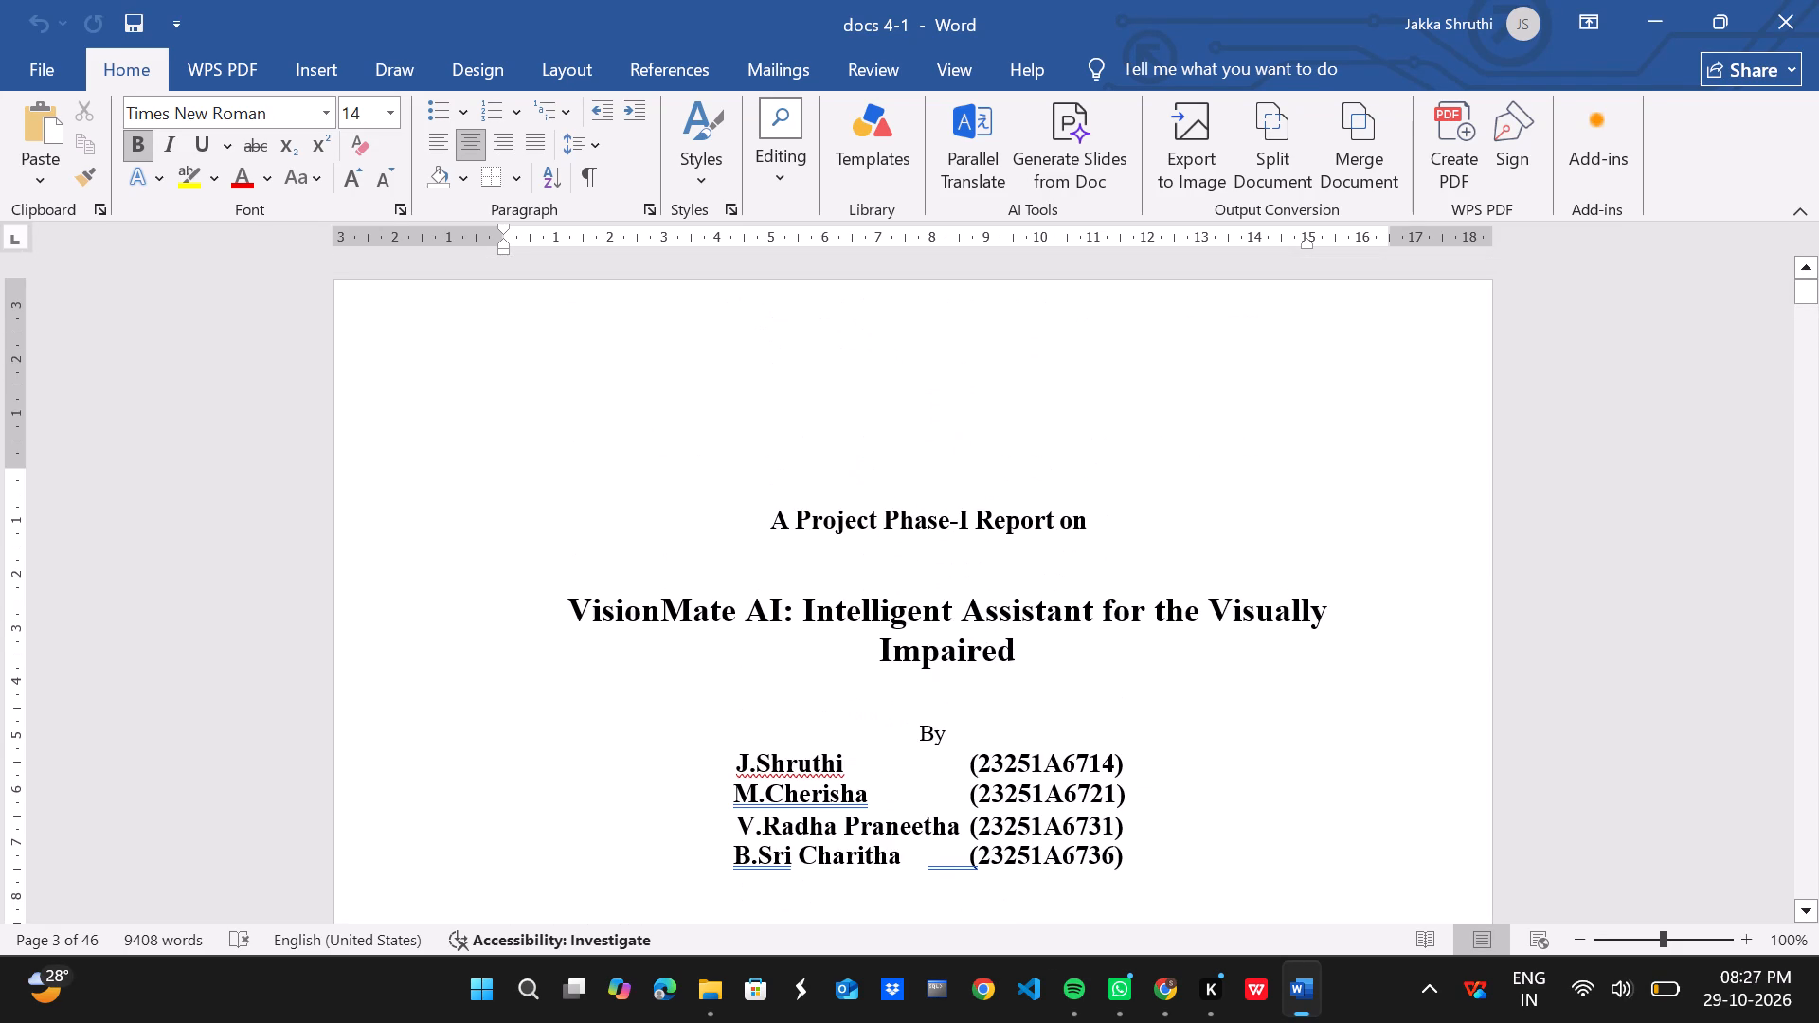
On the cover page, delete the three author lines below the first author and the blank line above "Under the Guidance of".
scroll(1228, 616, down, 1)
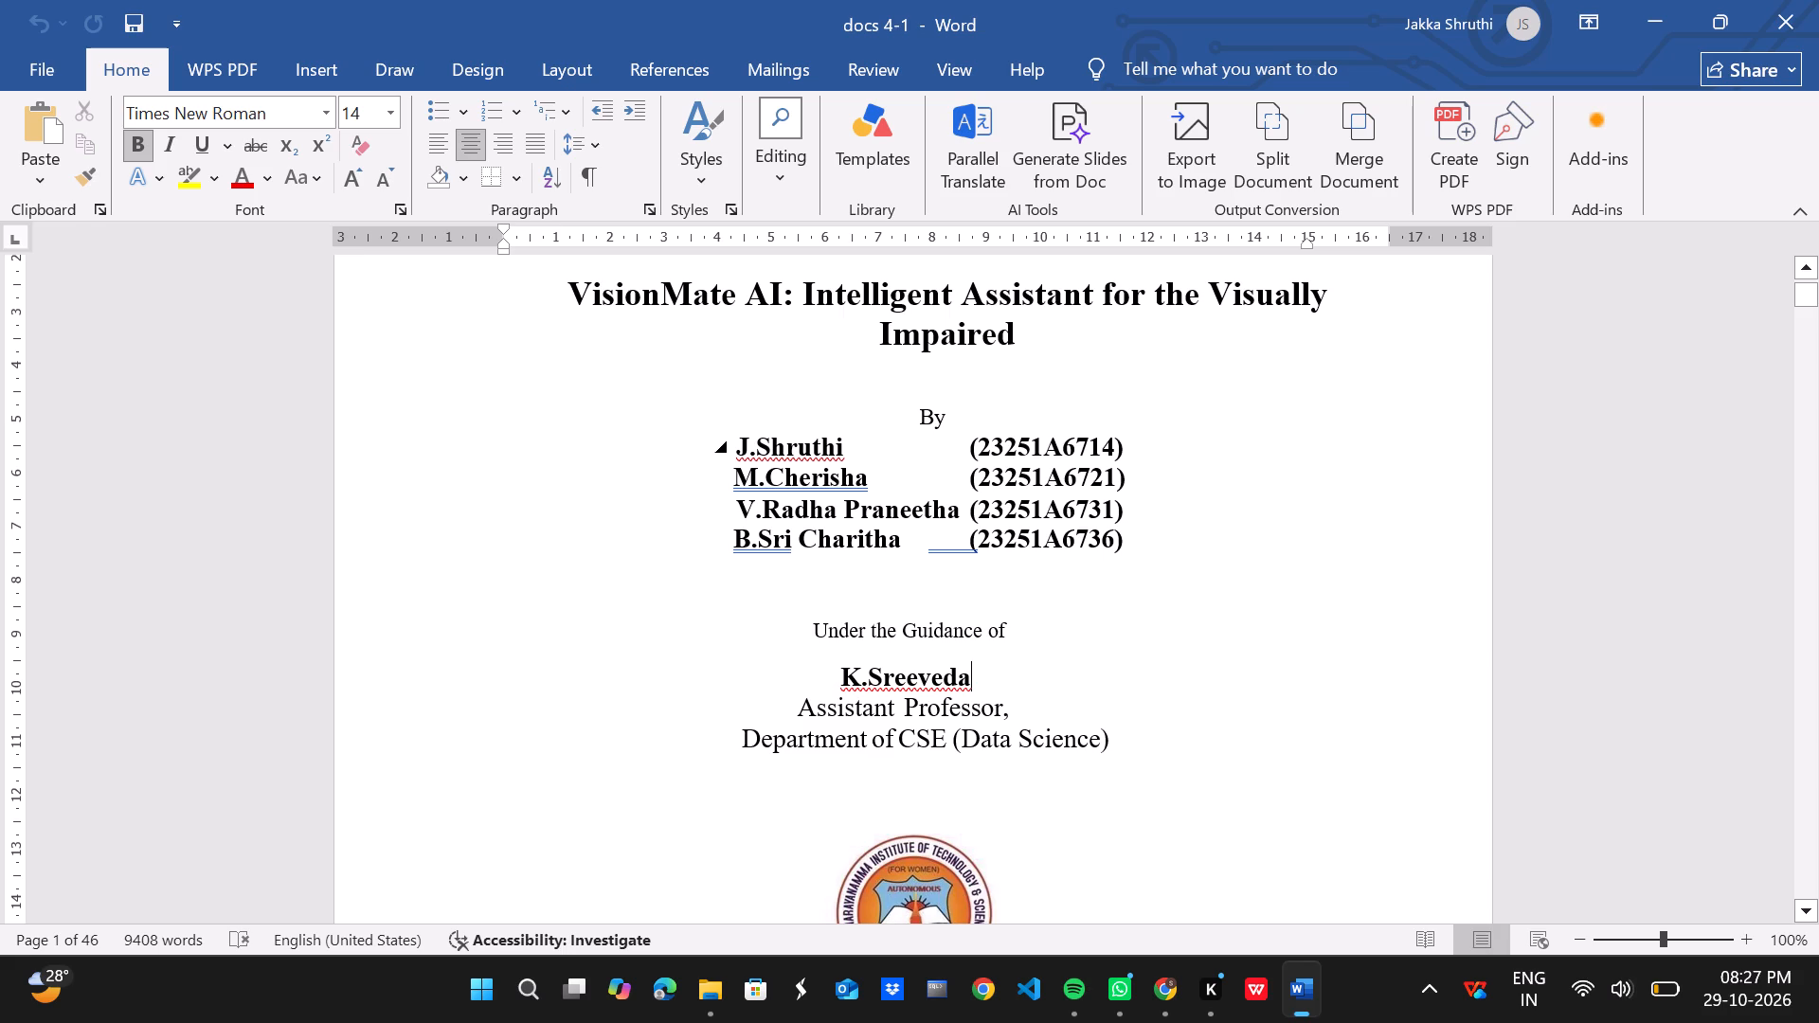
drag(733, 476, 1167, 536)
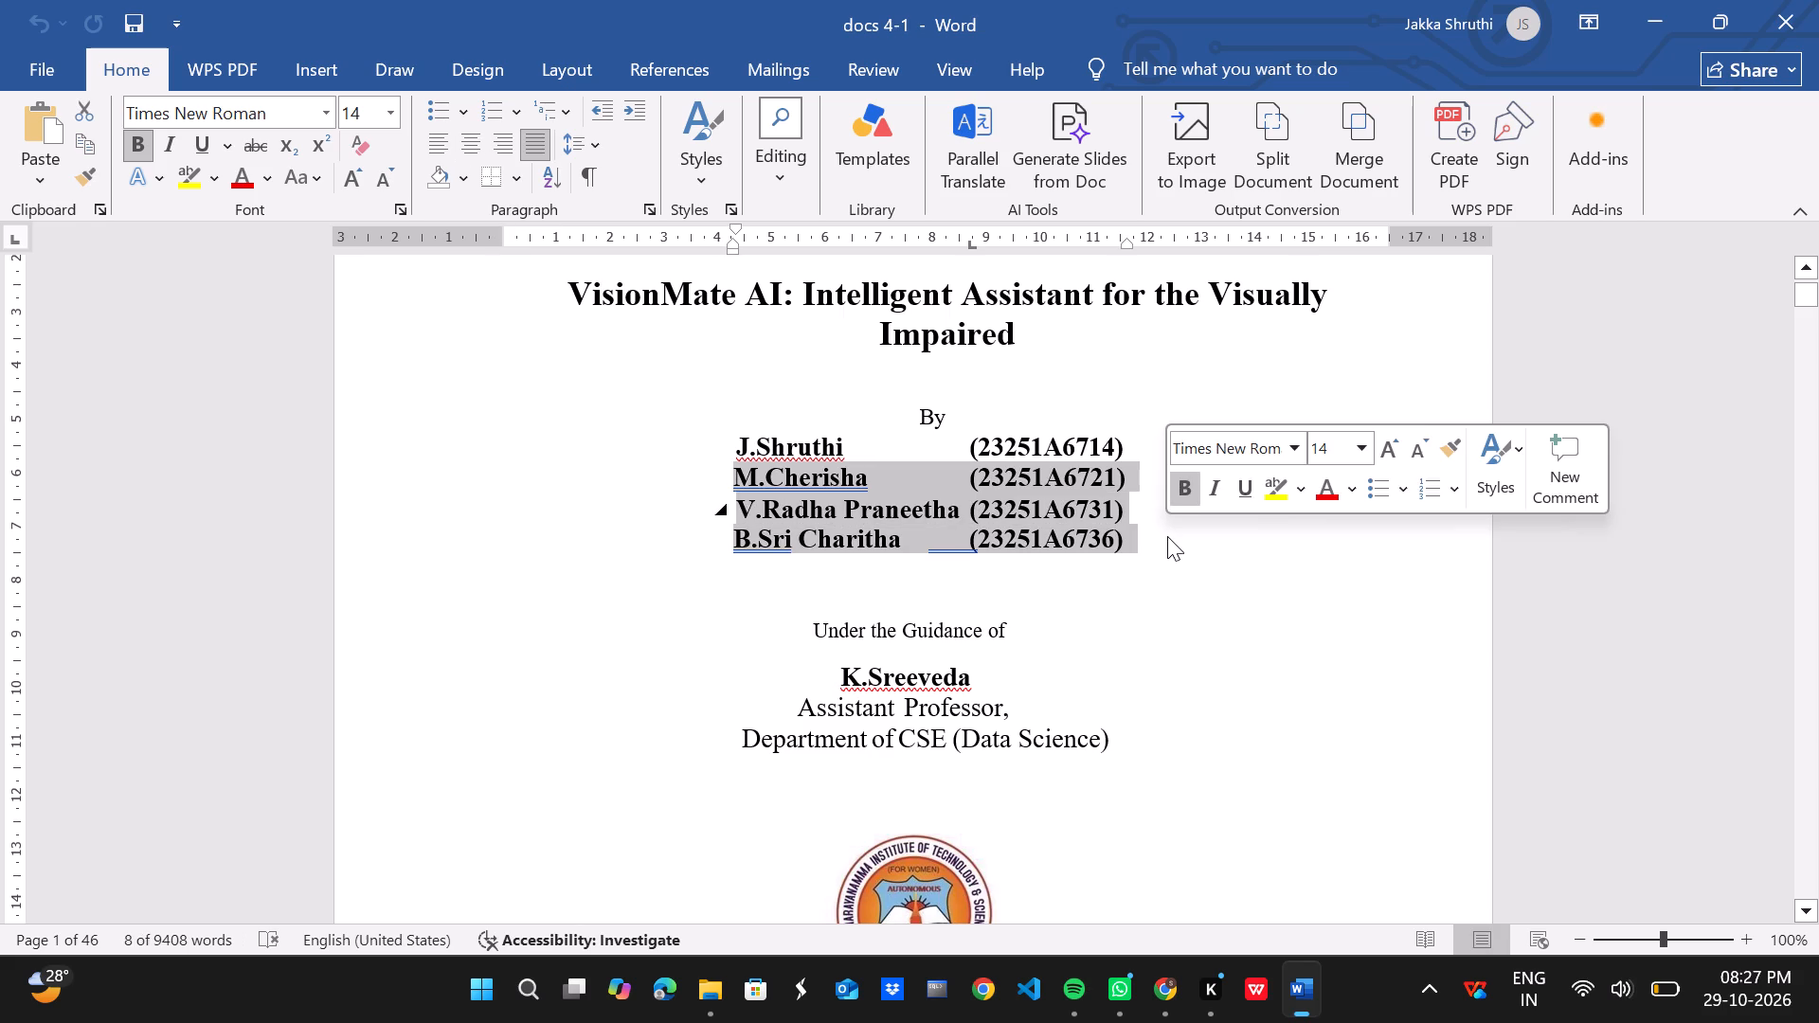
key(BackSpace)
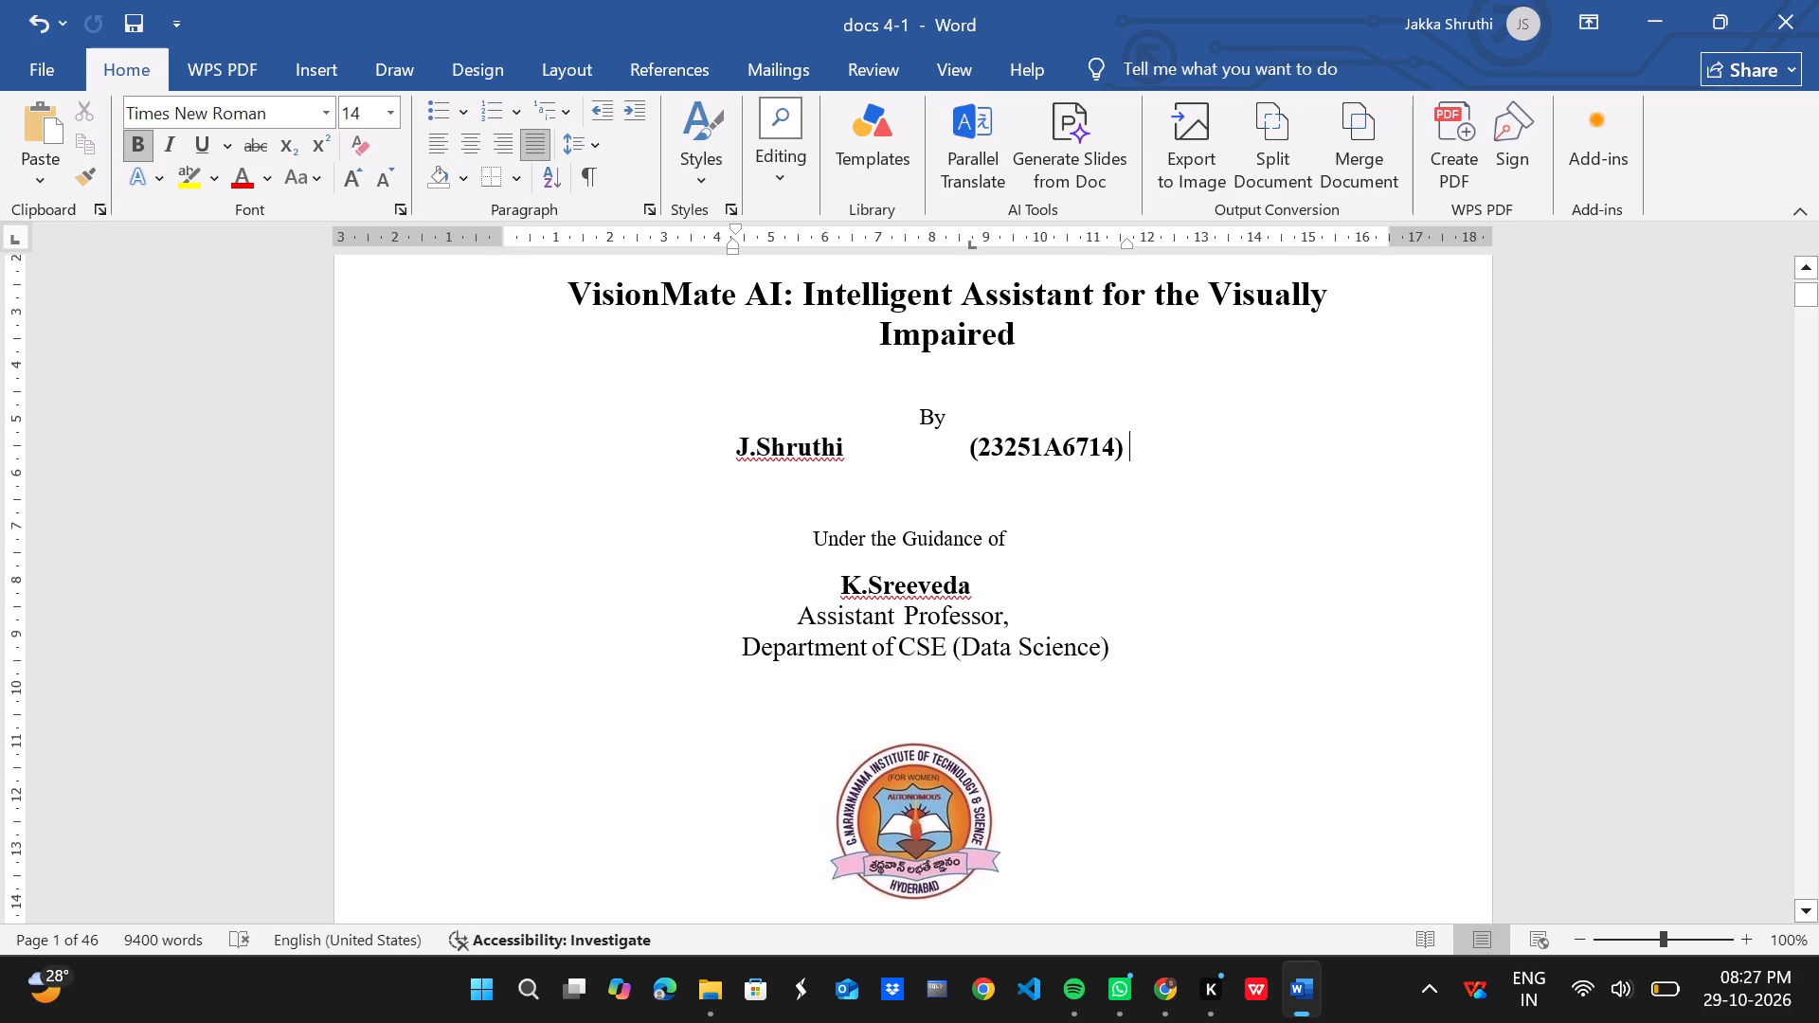
key(BackSpace)
click(808, 539)
key(BackSpace)
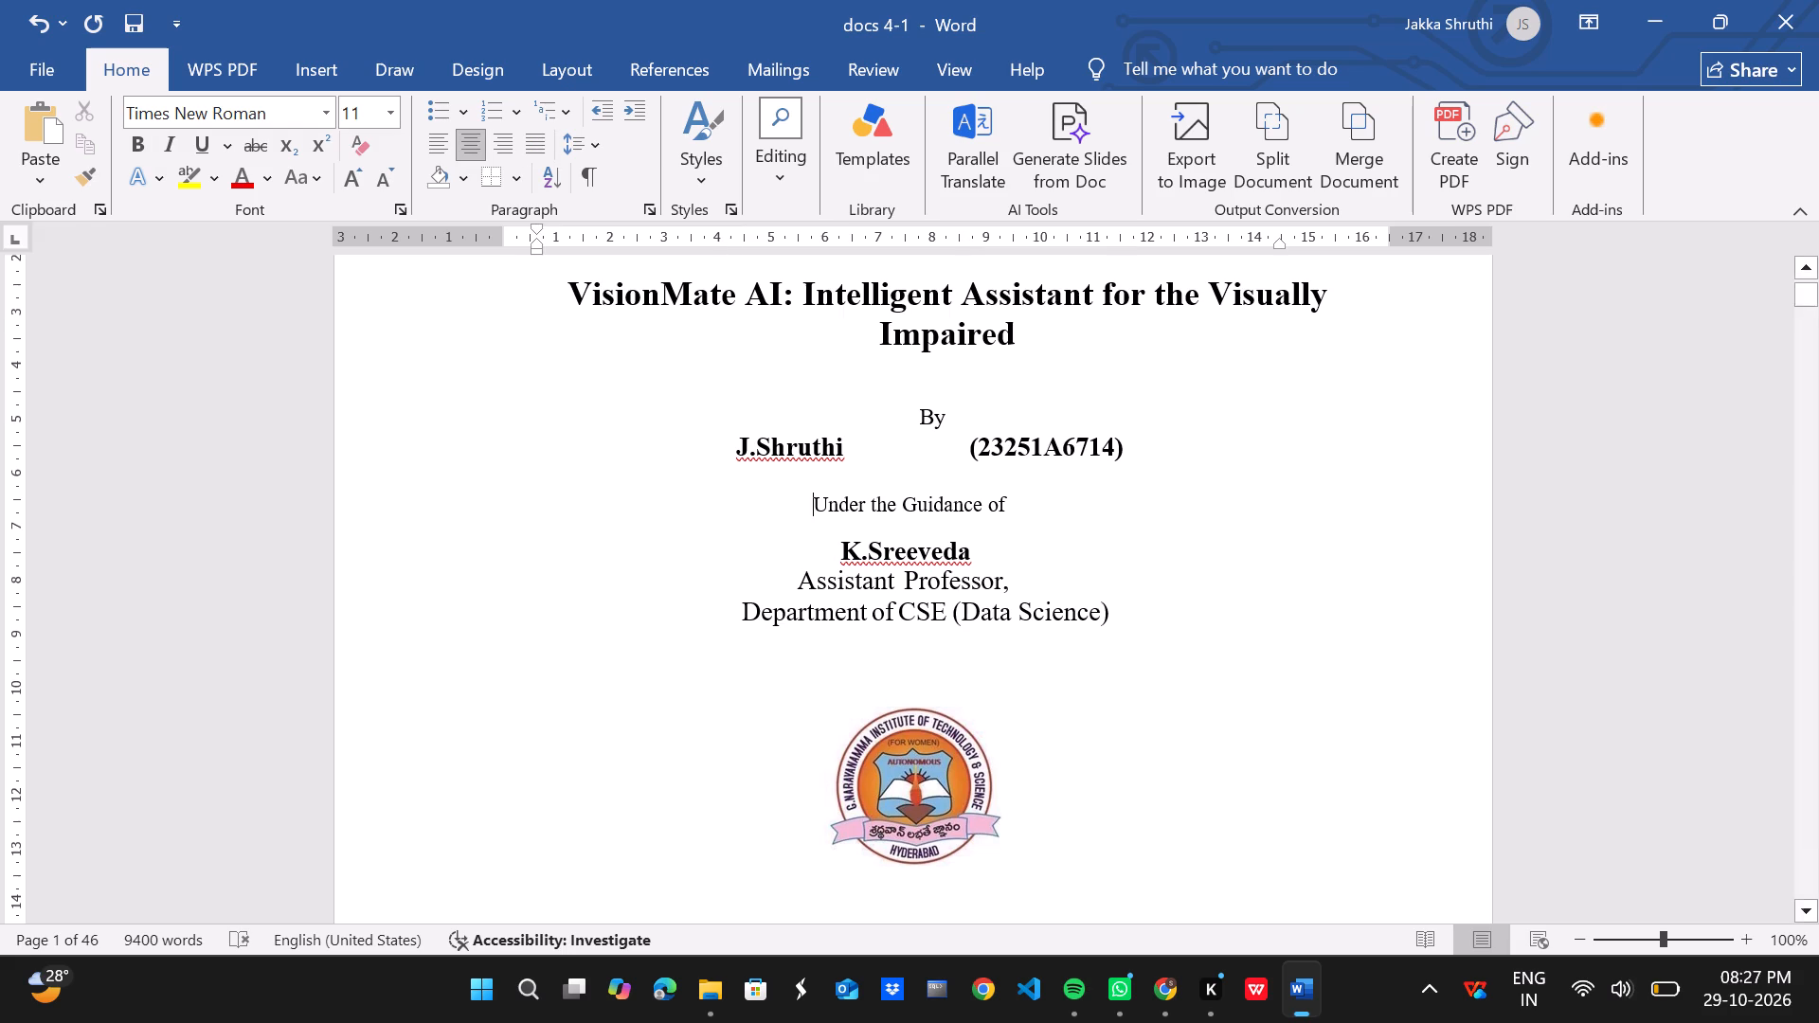
On the second title page, delete the last three author lines and leave one blank line above "Under the guidance of".
scroll(998, 598, down, 6)
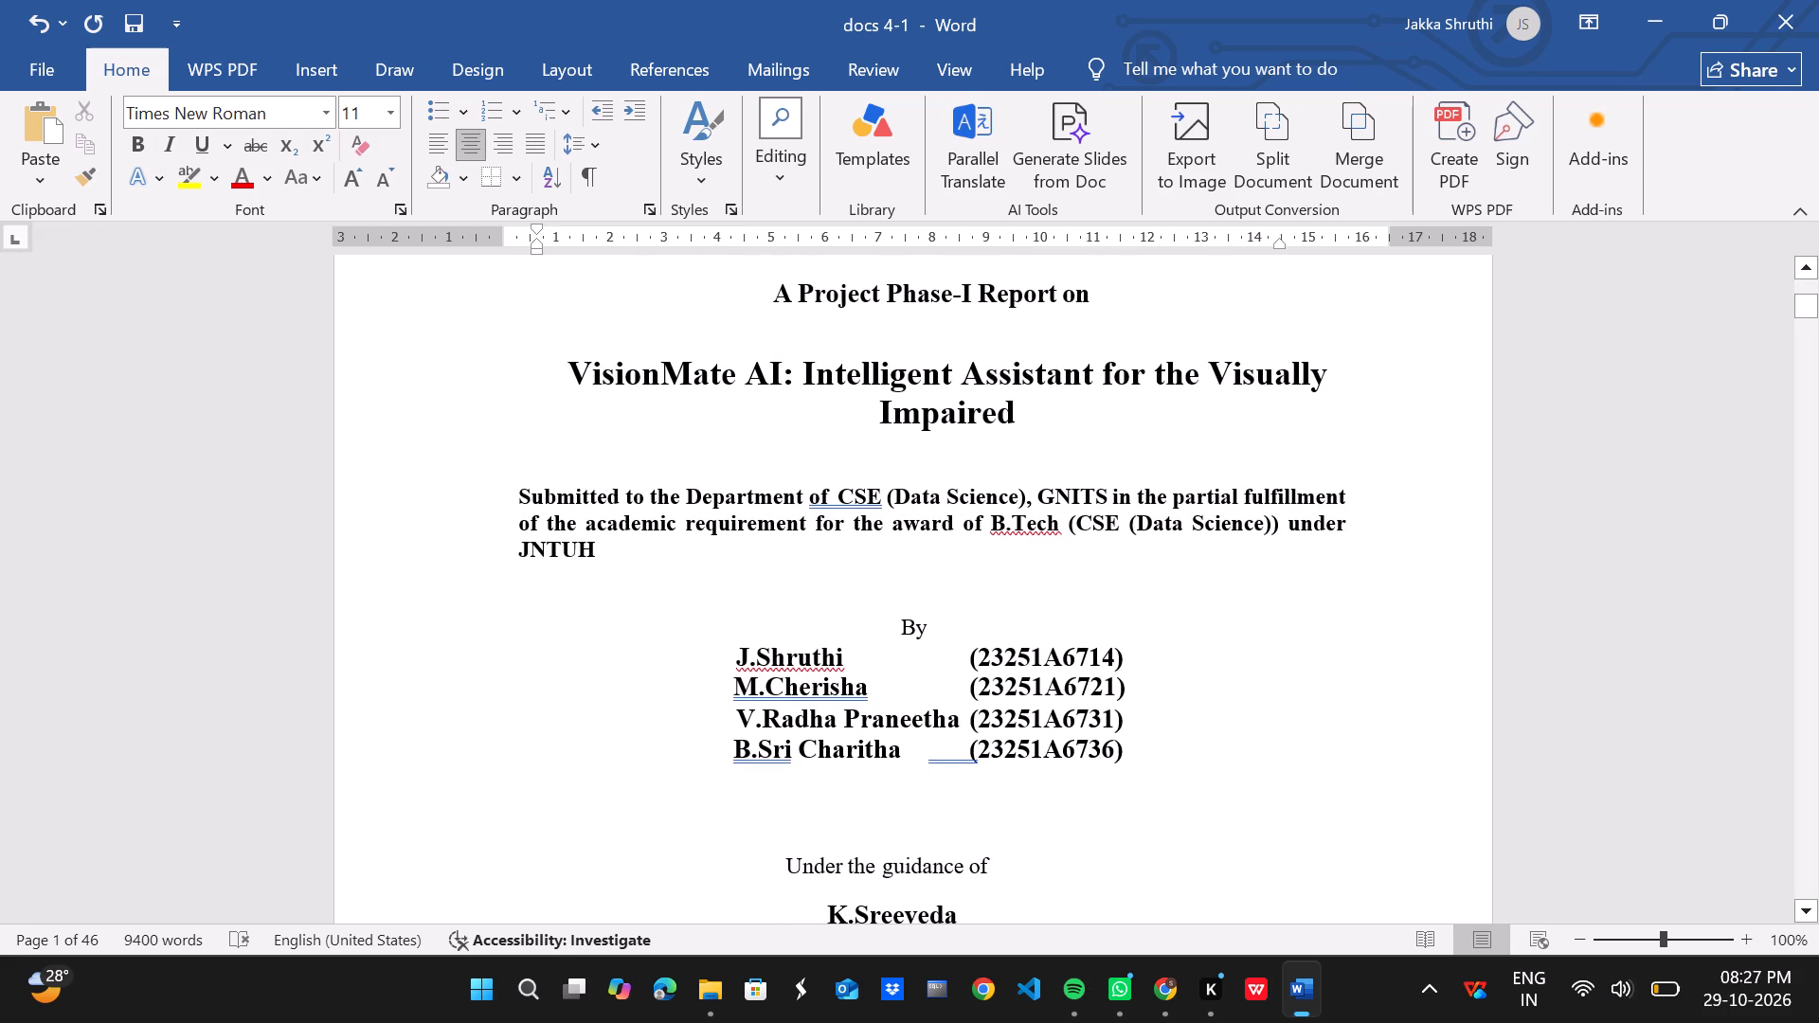
drag(732, 686, 795, 707)
drag(795, 707, 1152, 762)
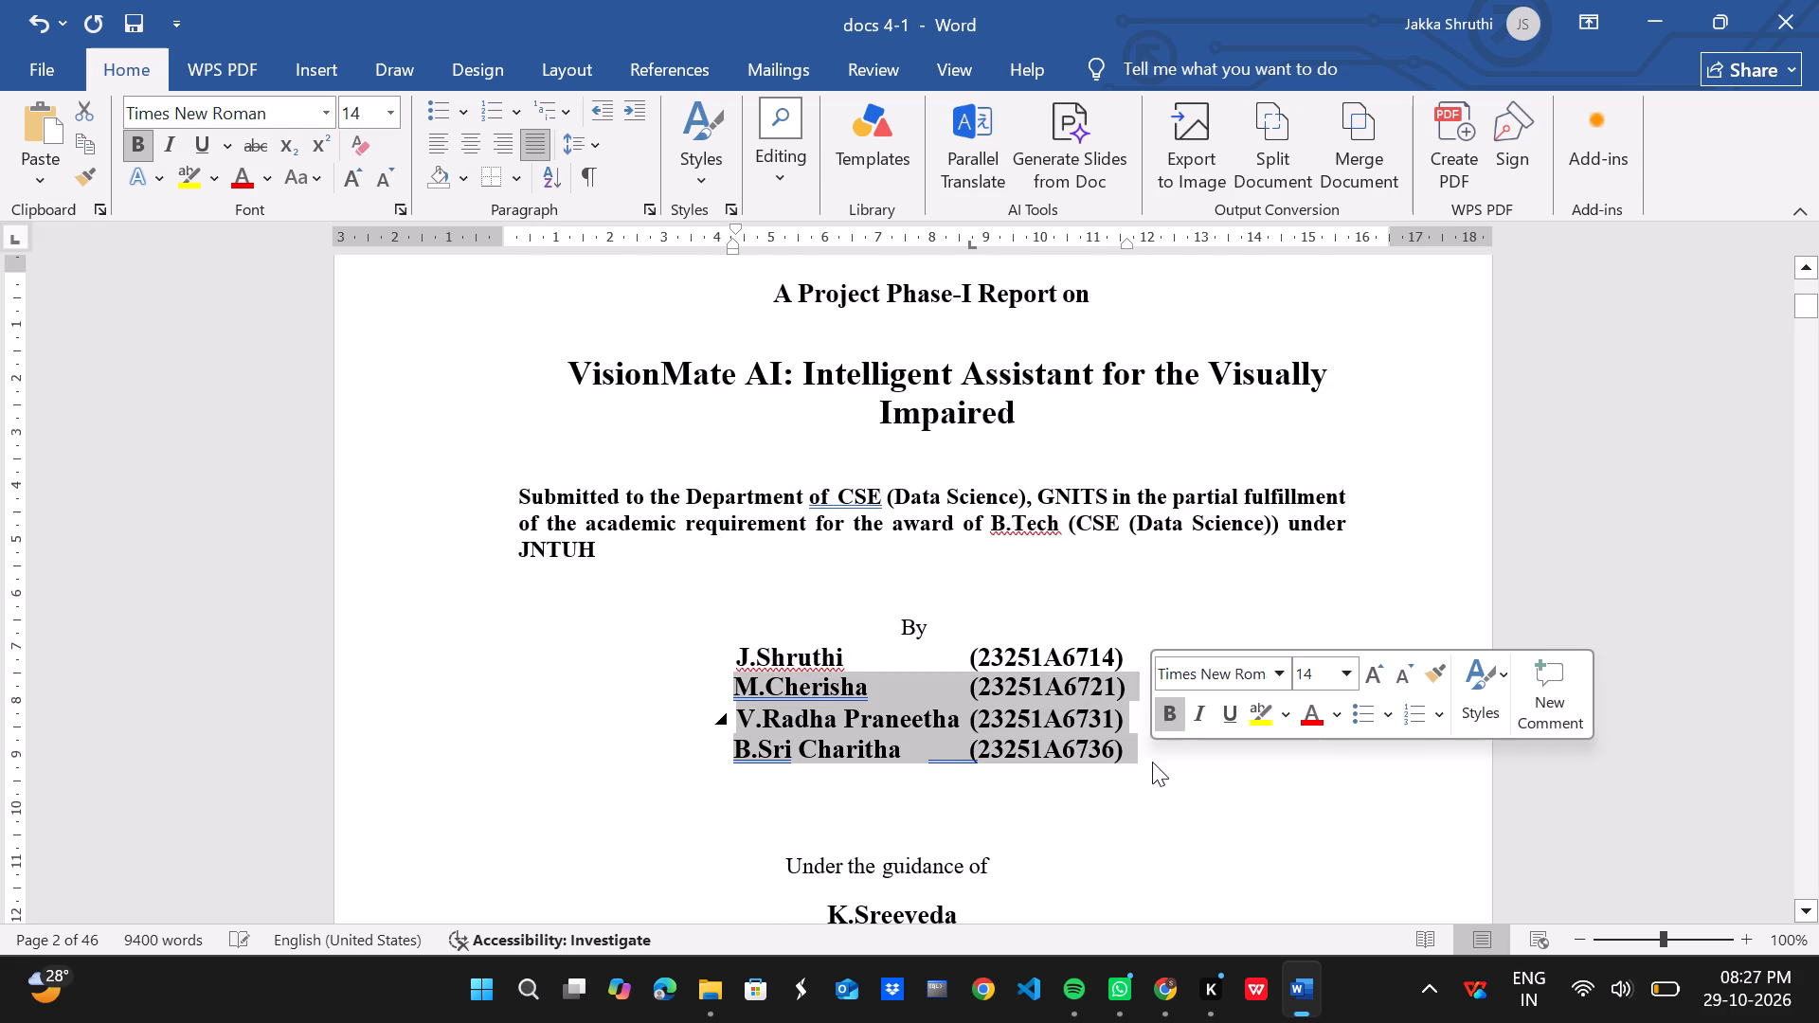
key(BackSpace)
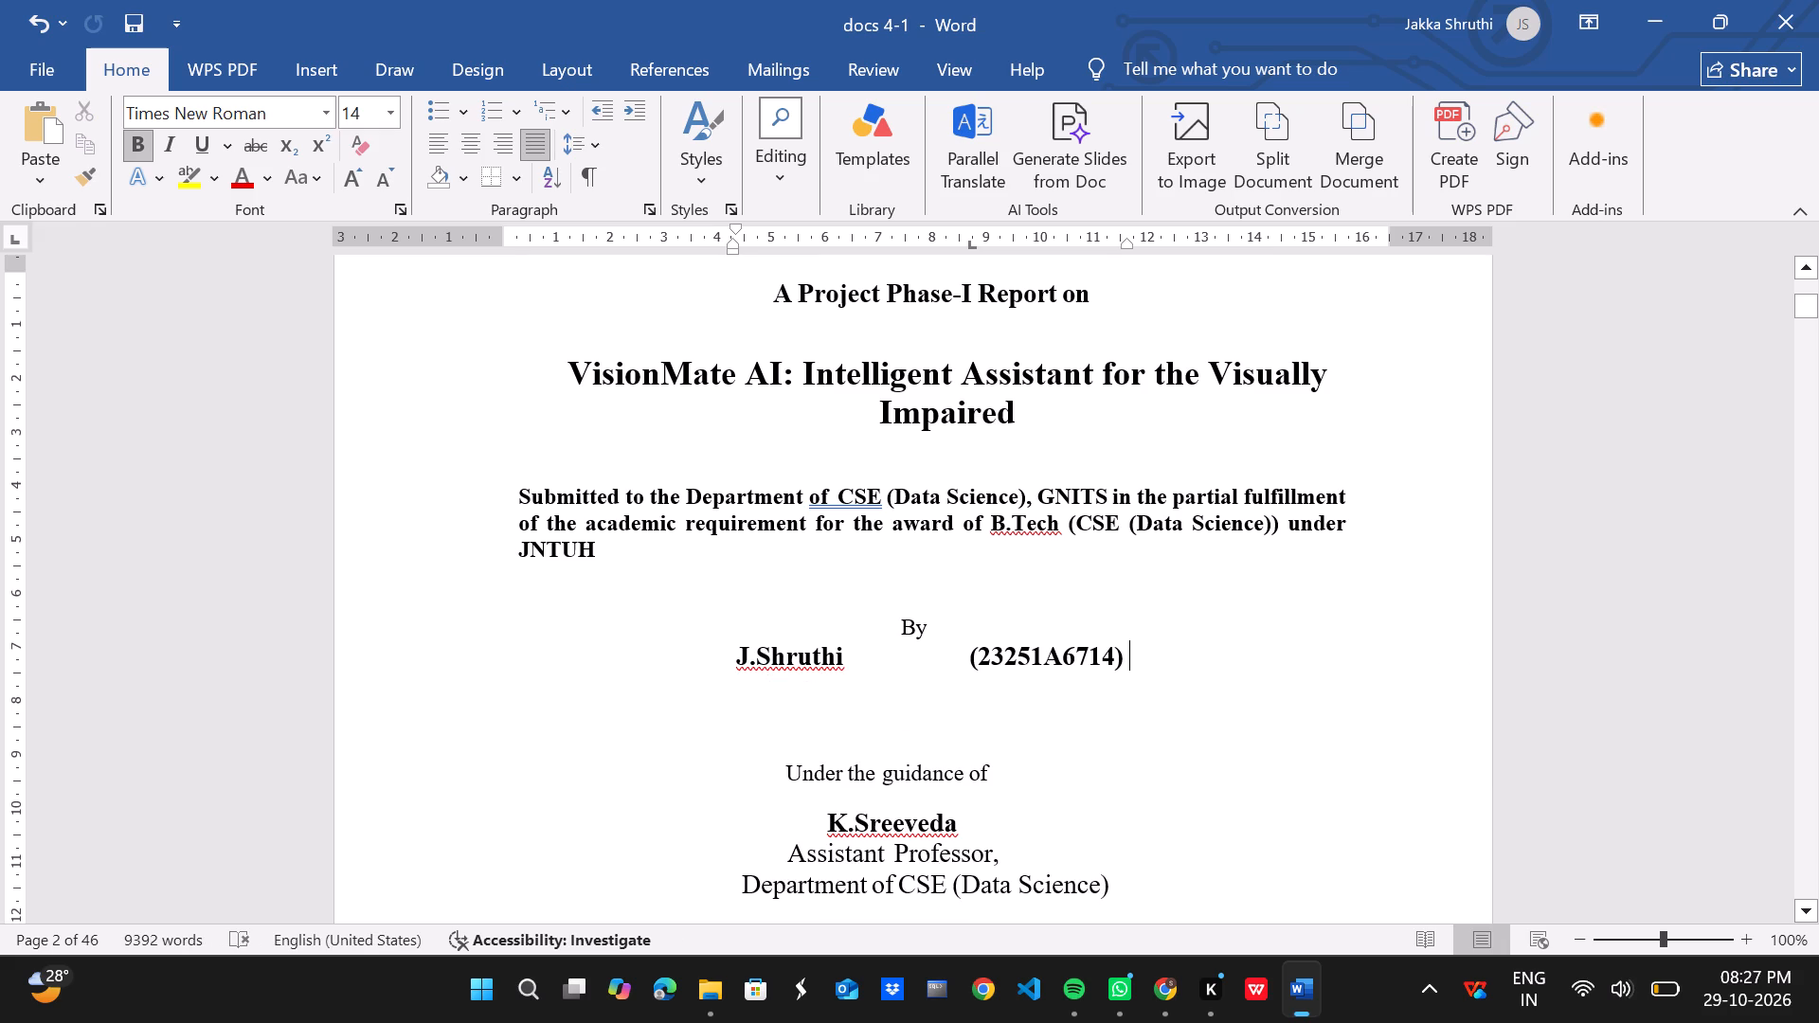
click(957, 703)
key(BackSpace)
key(BackSpace)
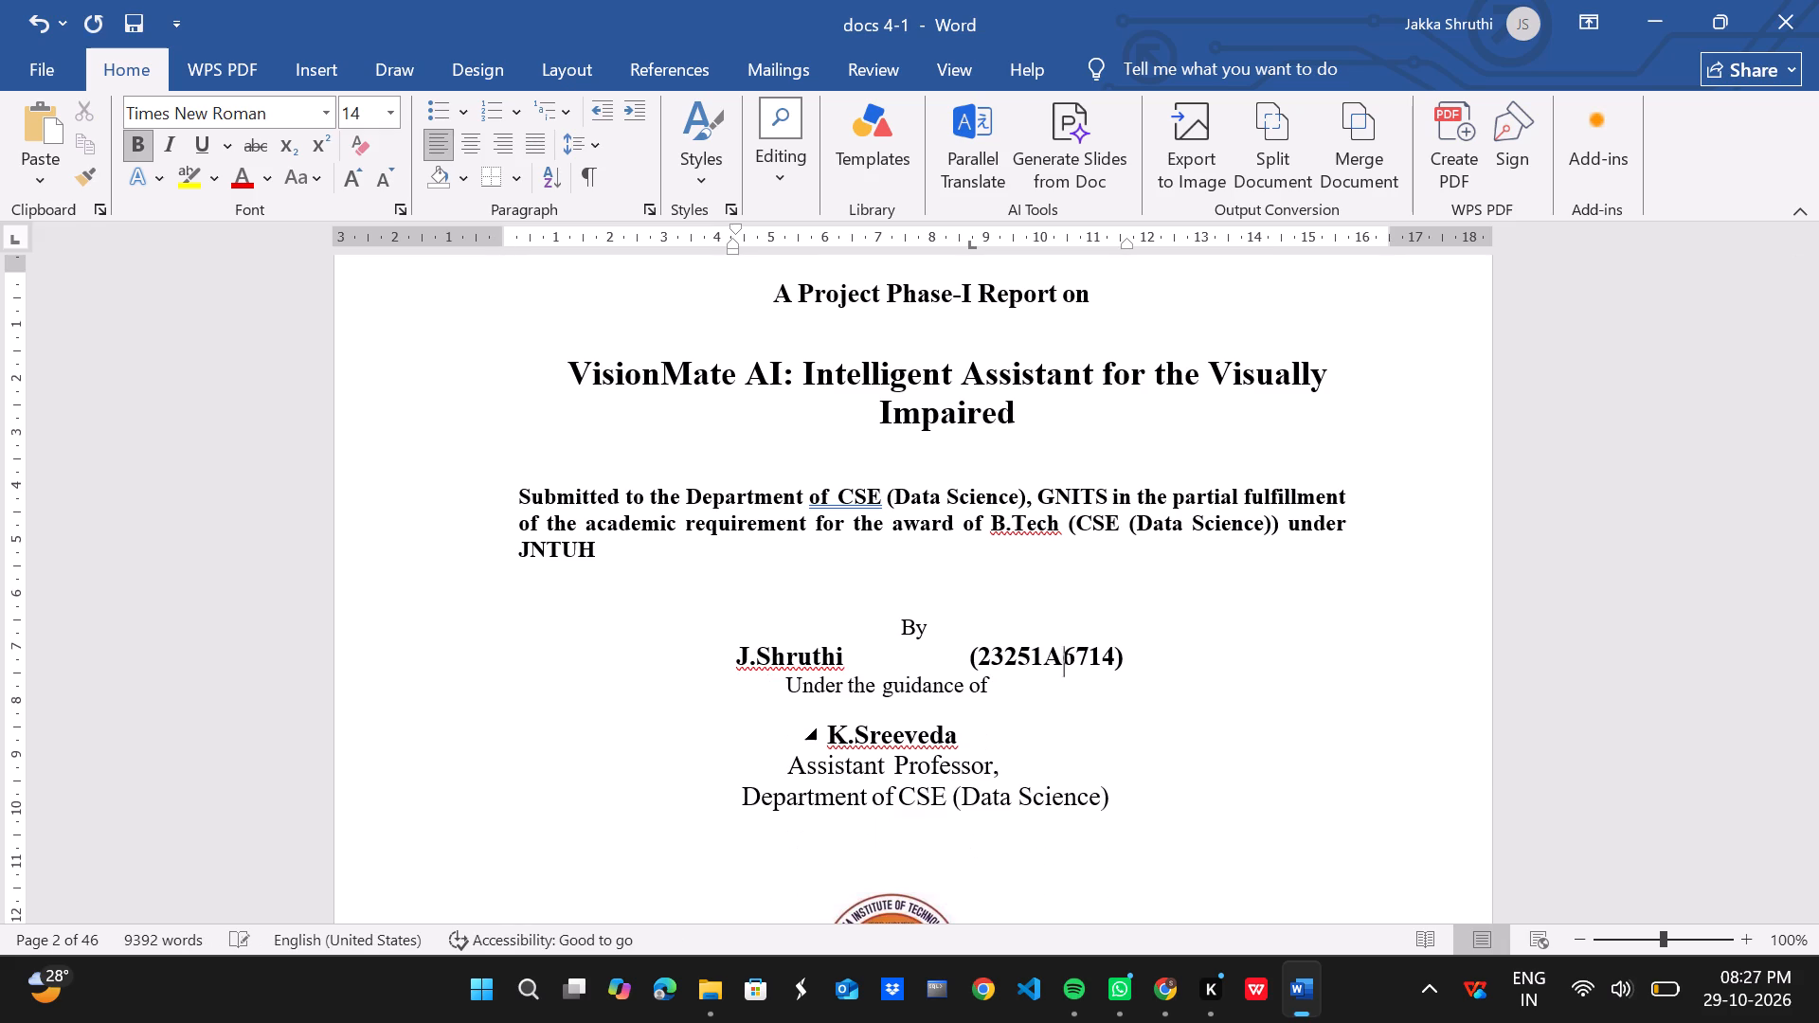
key(Return)
In the Certificate paragraph, delete the last three authors and their roll numbers, ending the first author's roll number with ")" and a space.
scroll(957, 703, down, 1)
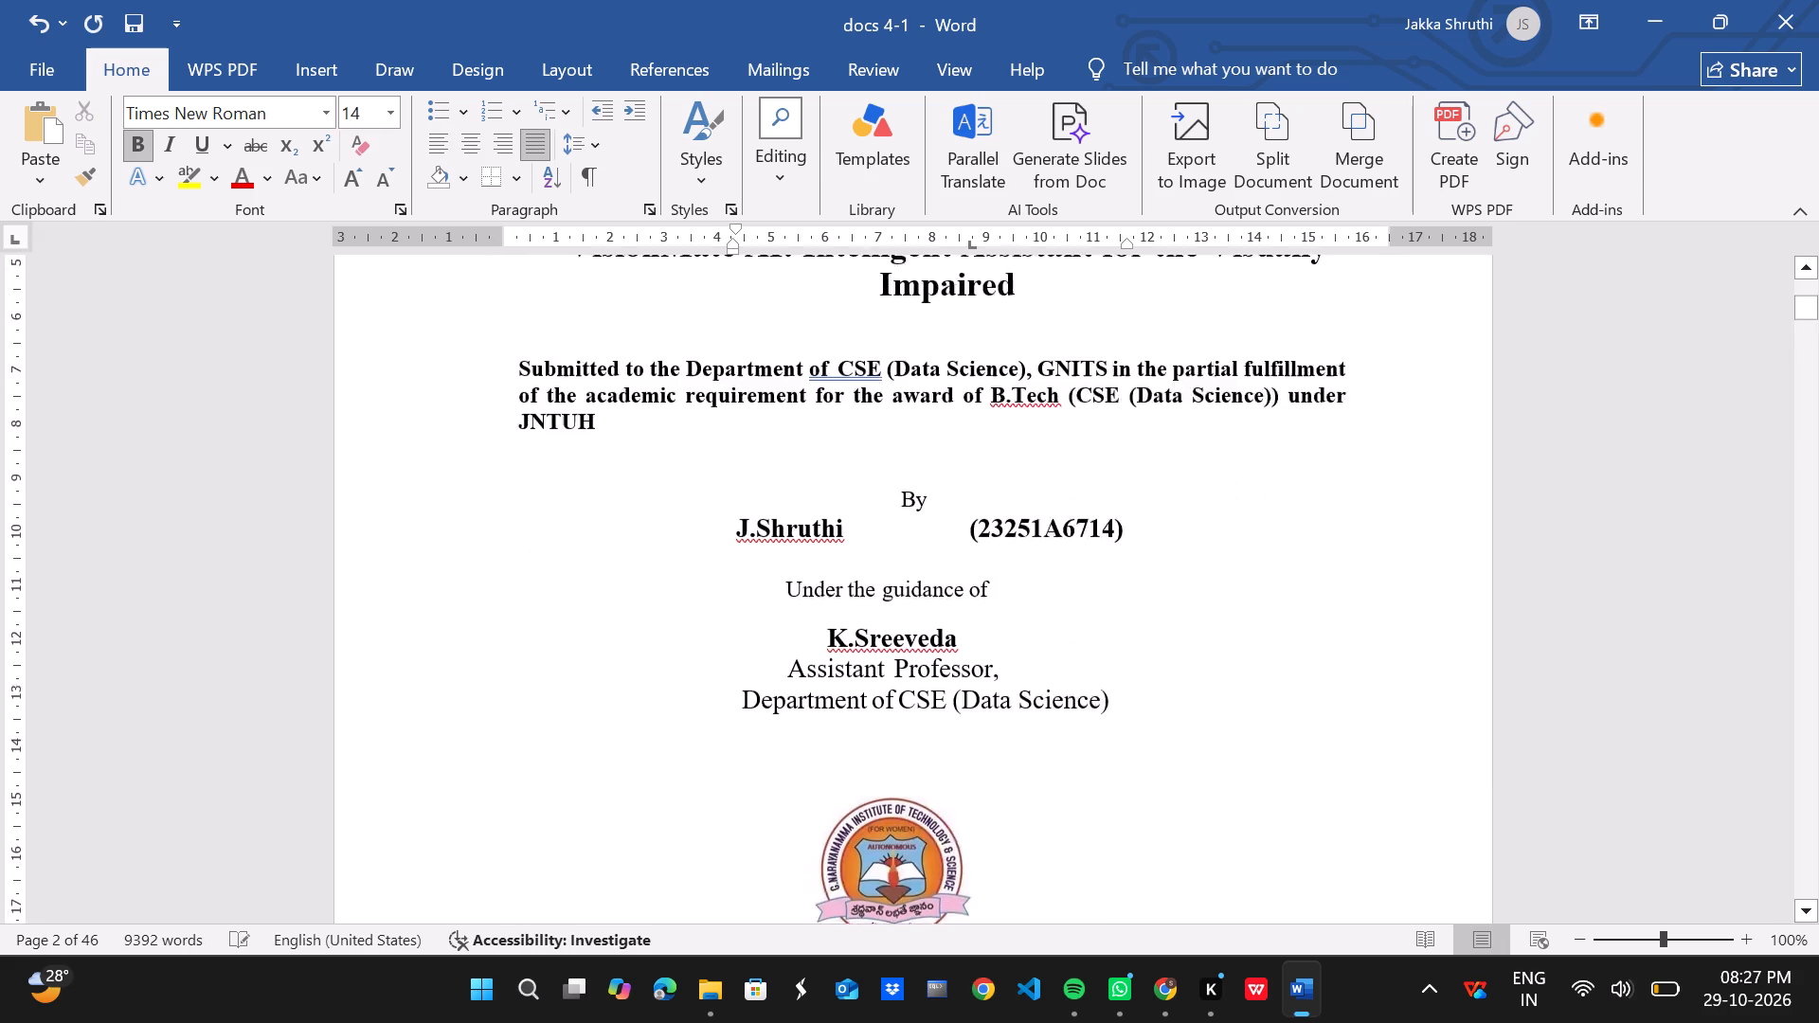
scroll(957, 703, down, 6)
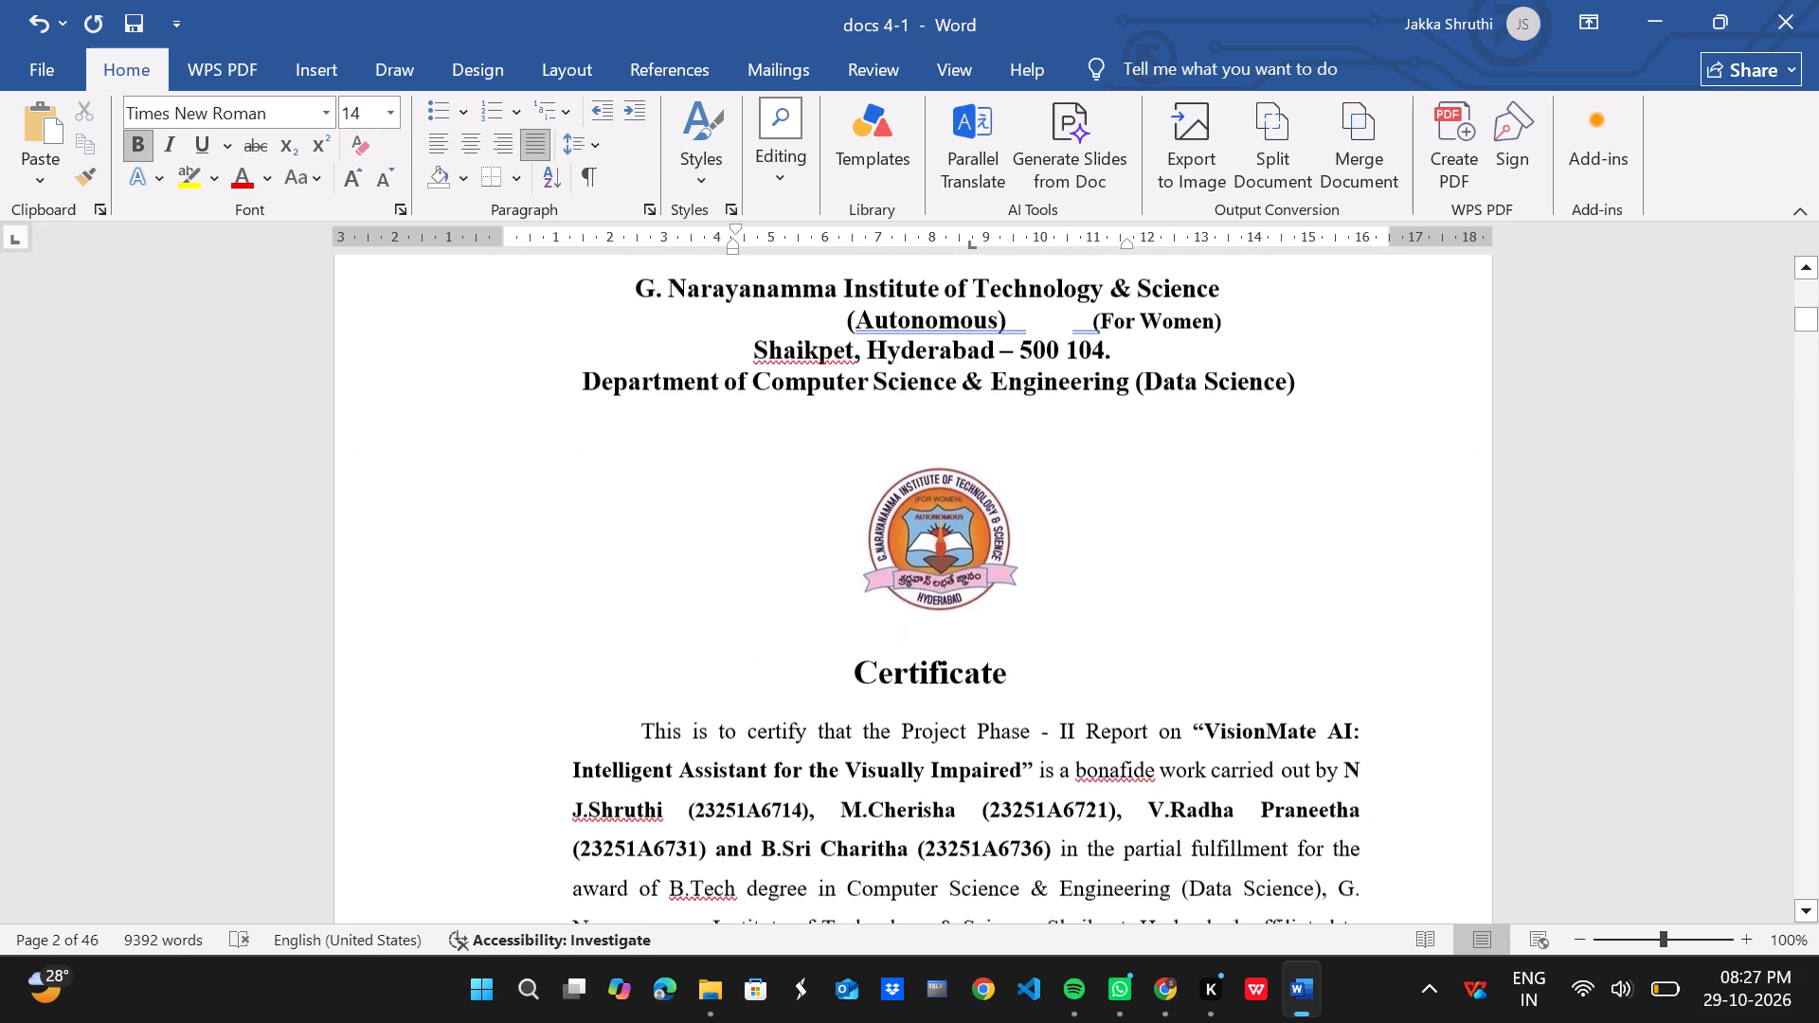
scroll(957, 703, down, 1)
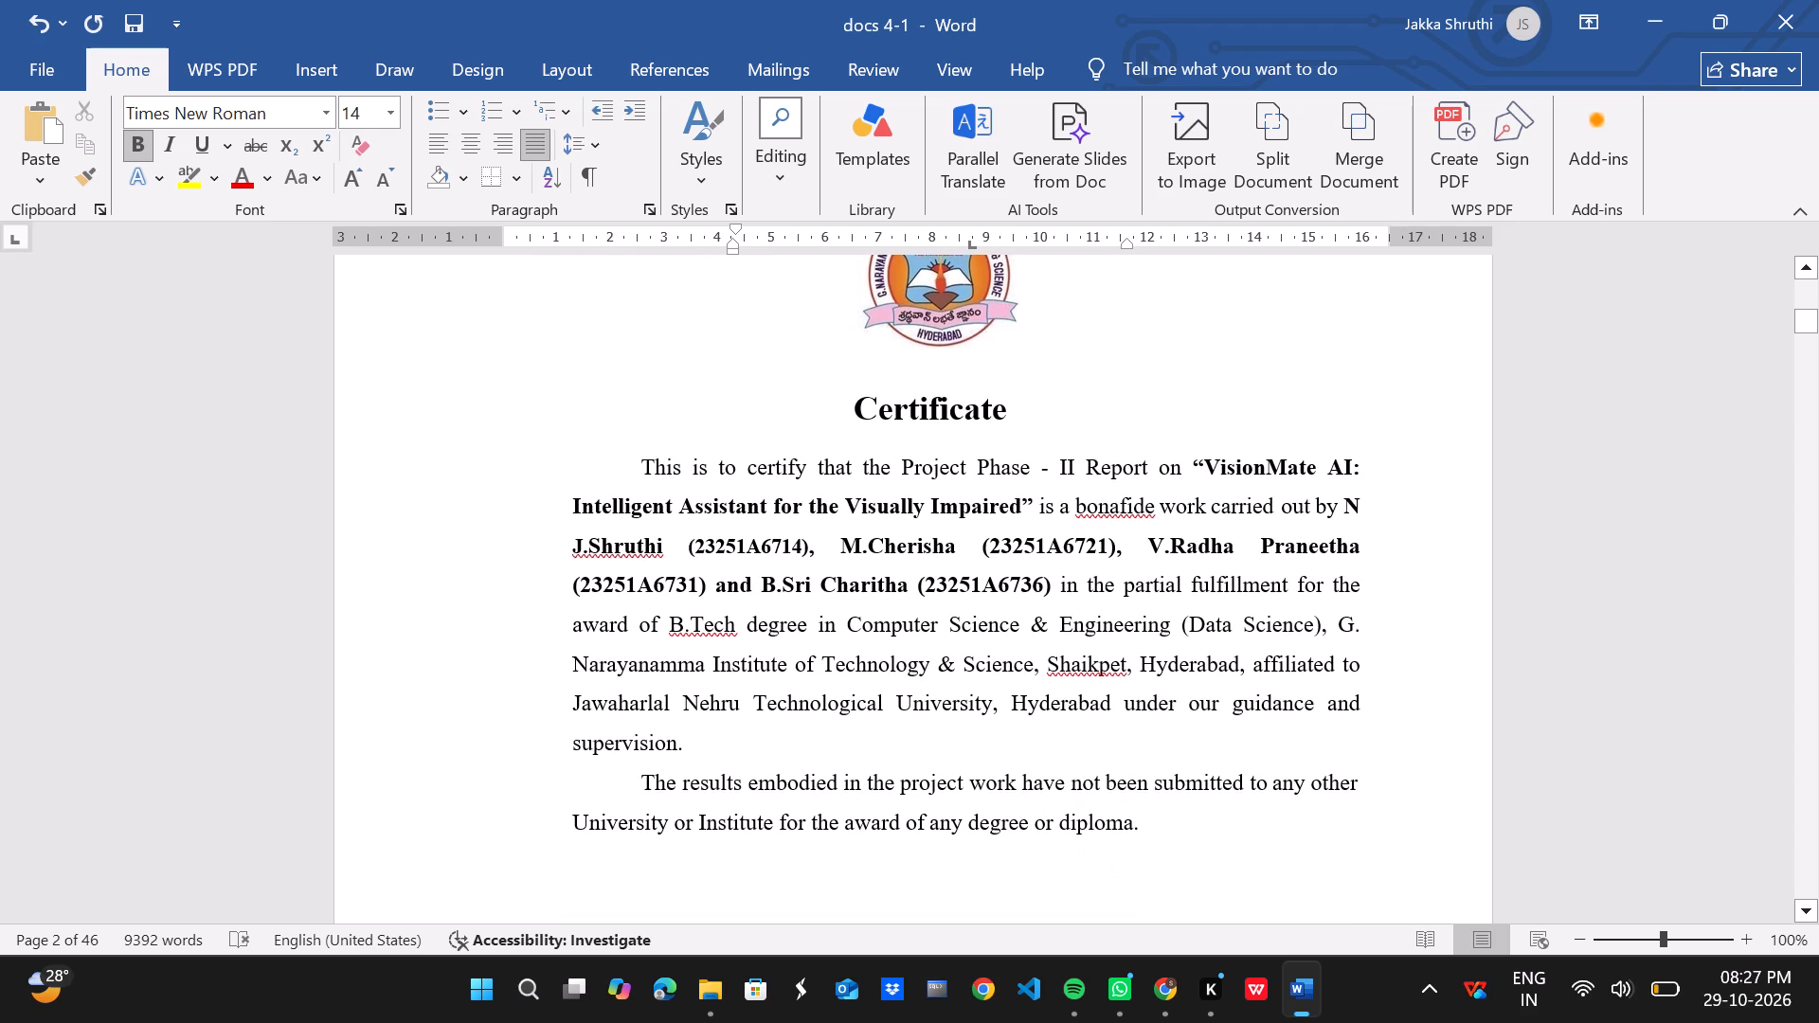
drag(811, 543, 872, 553)
drag(872, 553, 1057, 582)
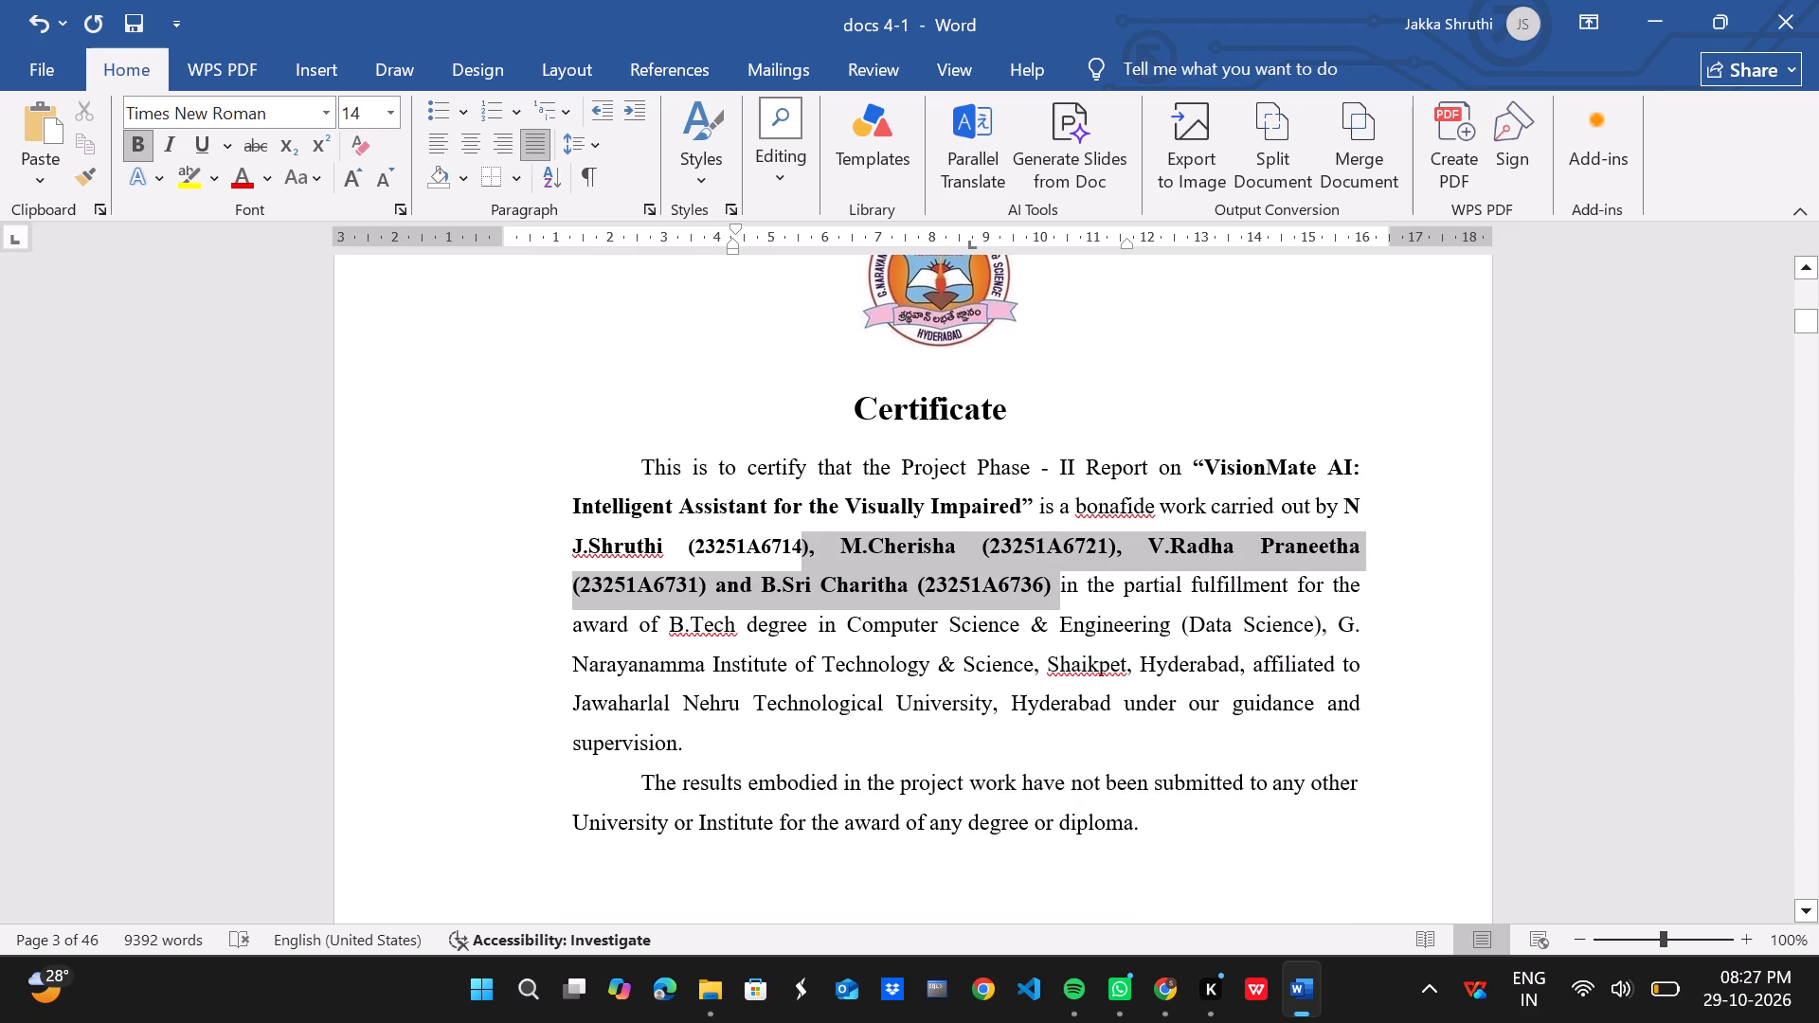
drag(1057, 582, 1056, 582)
key(BackSpace)
key(space)
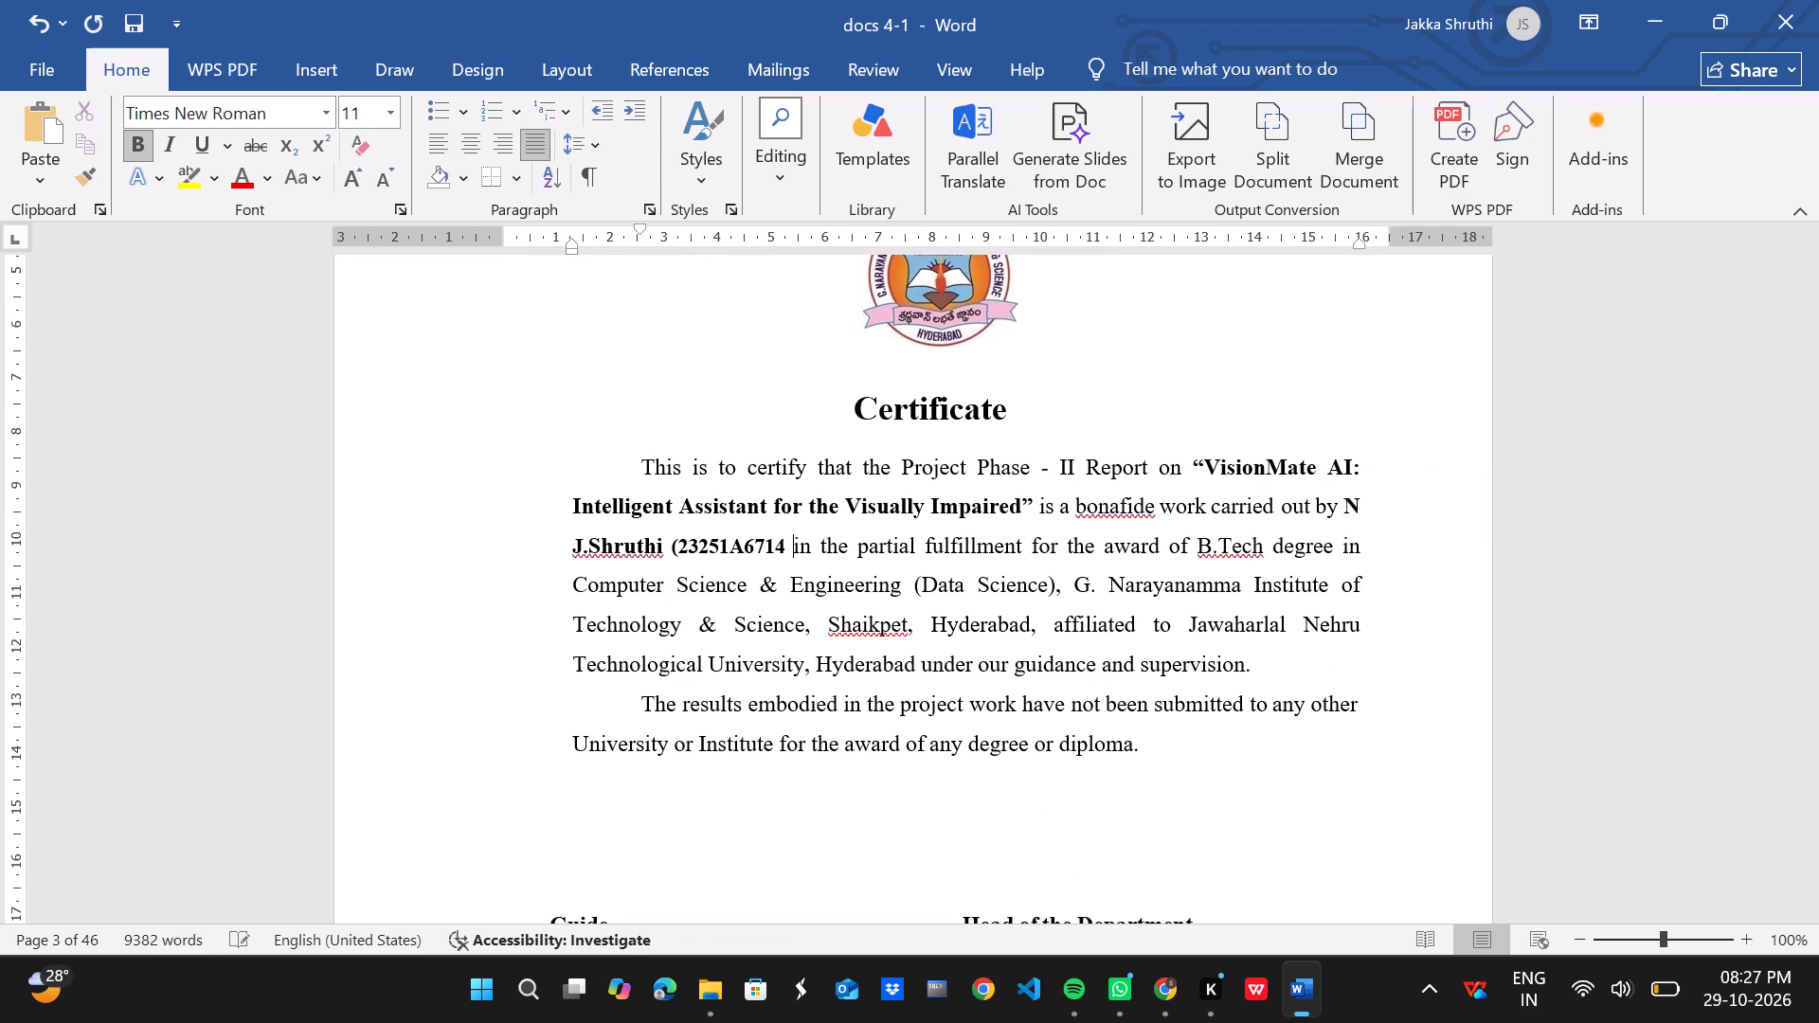
key(BackSpace)
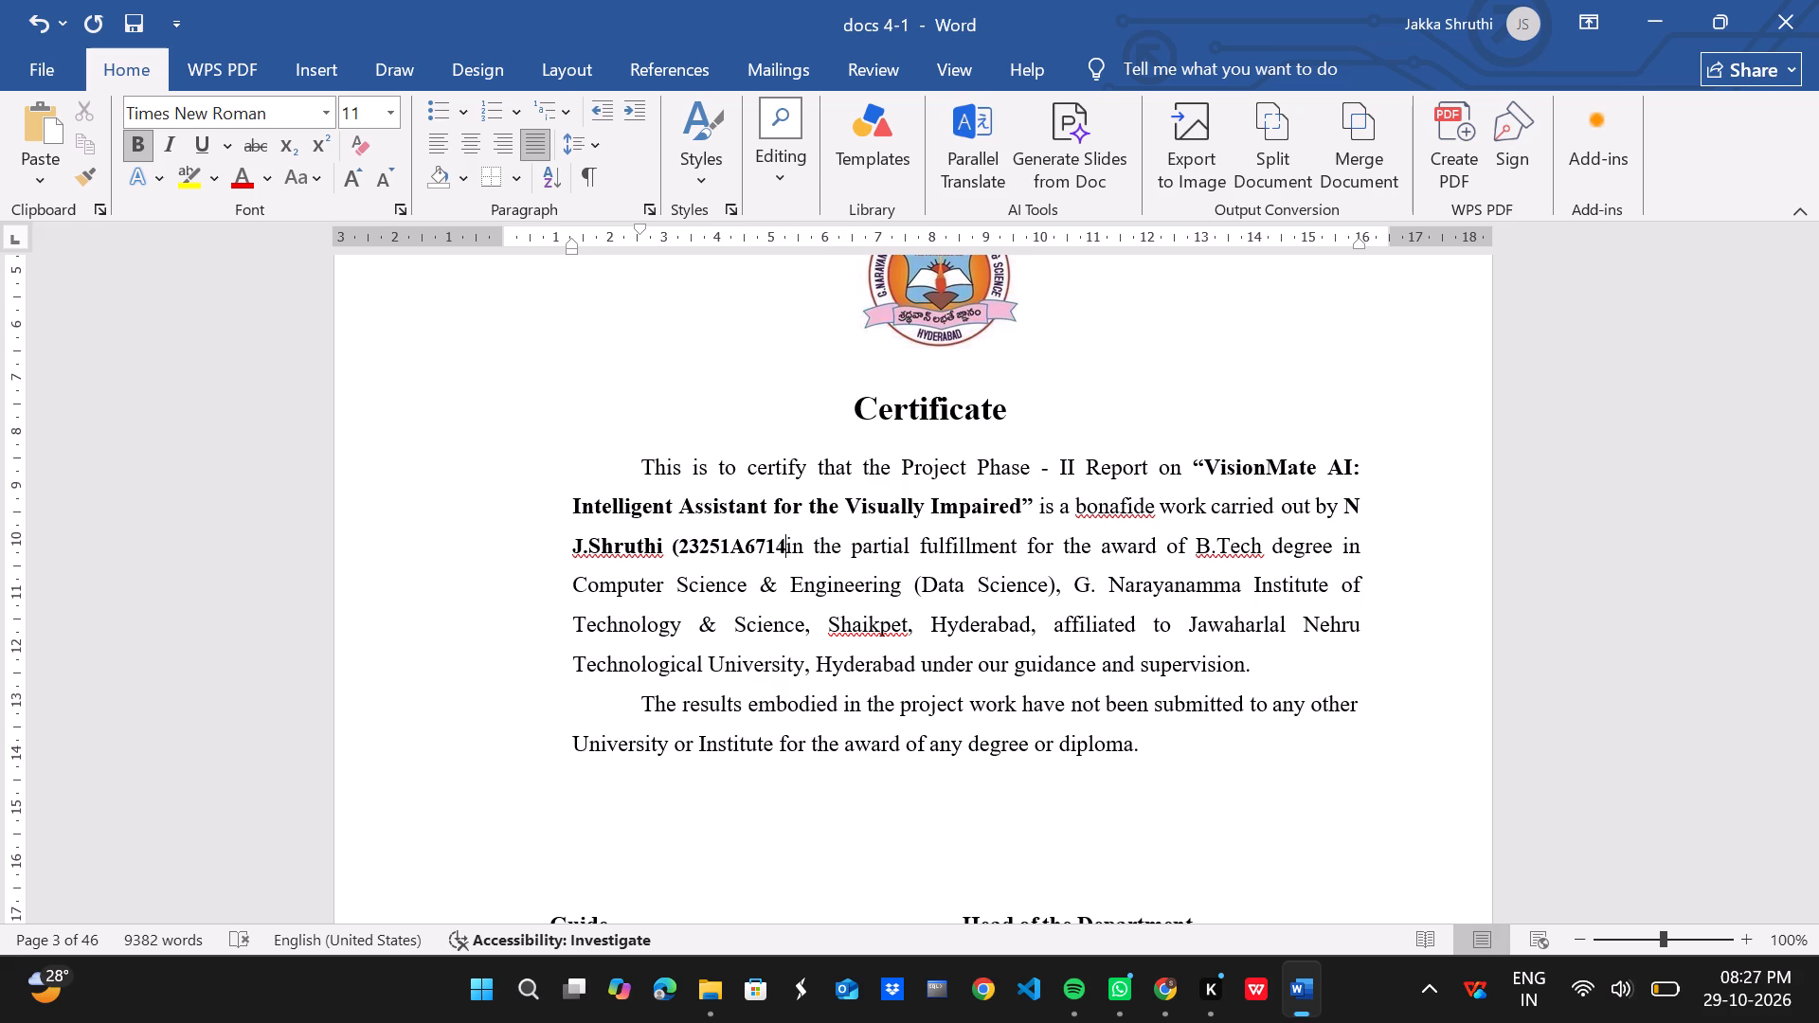
text())
key(space)
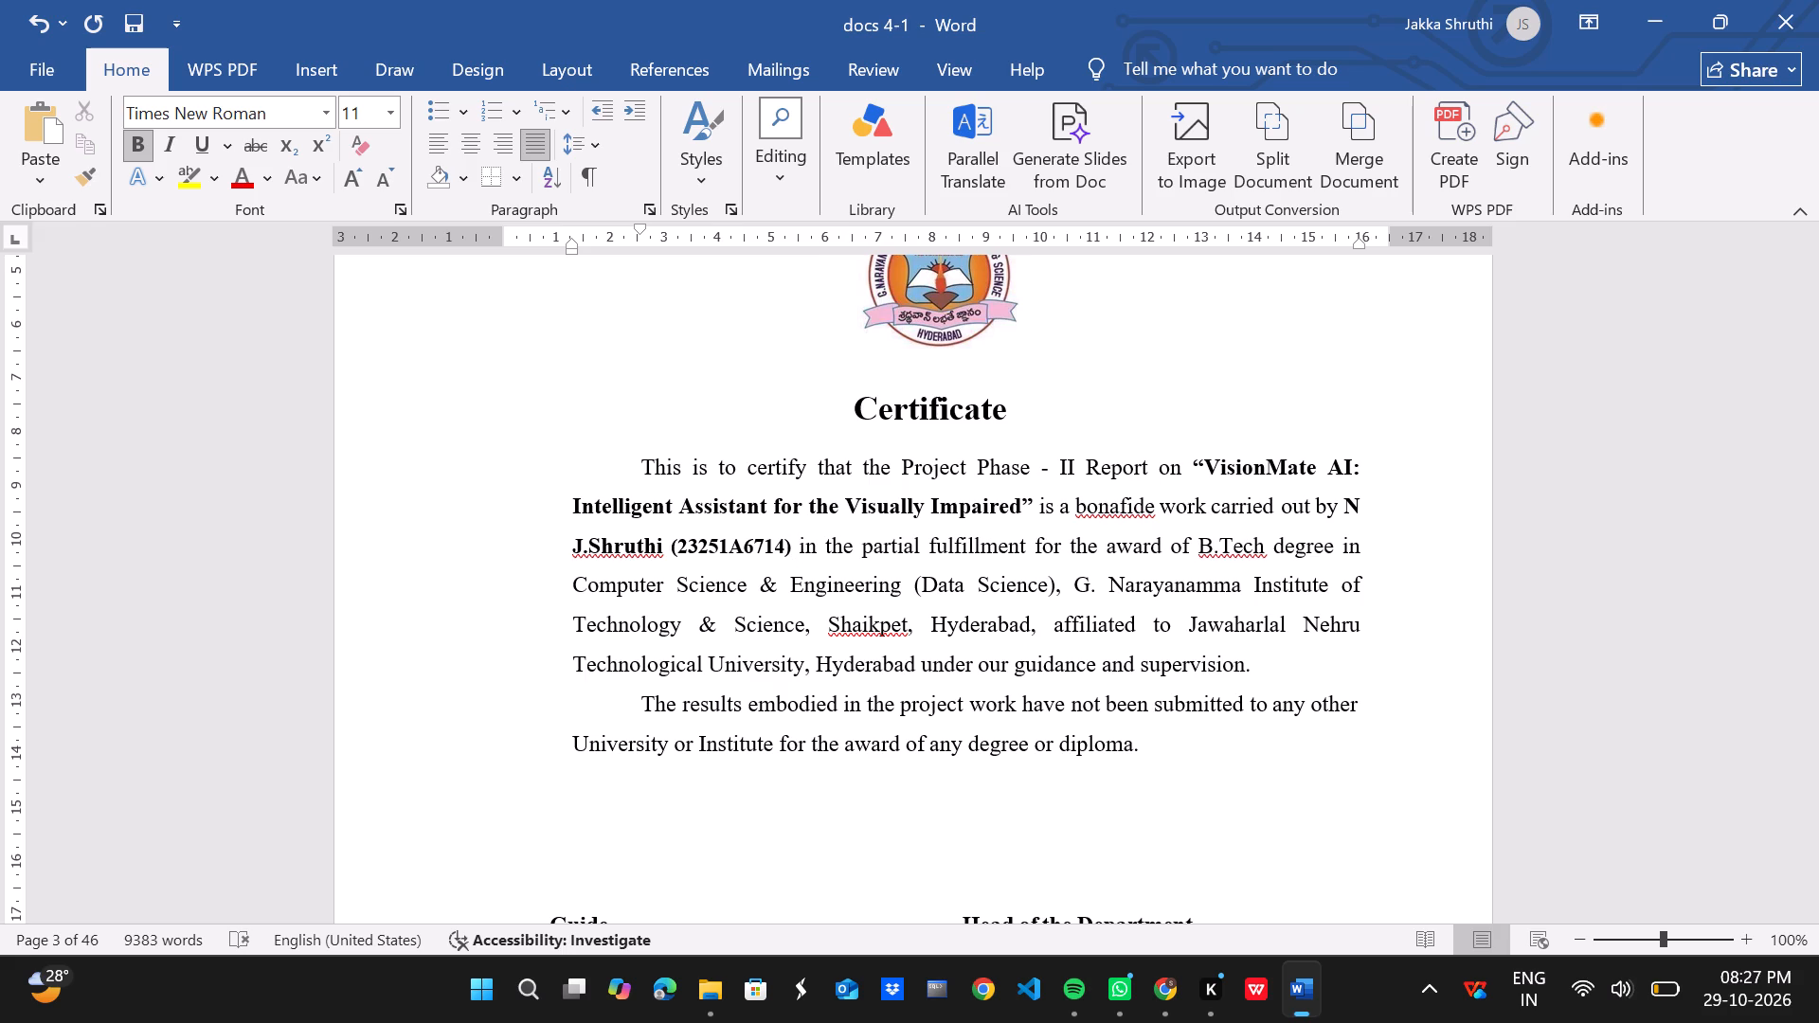
At the end of the Acknowledgements, delete the last three authors and their roll numbers, keeping only the first author's line.
scroll(1079, 651, down, 2)
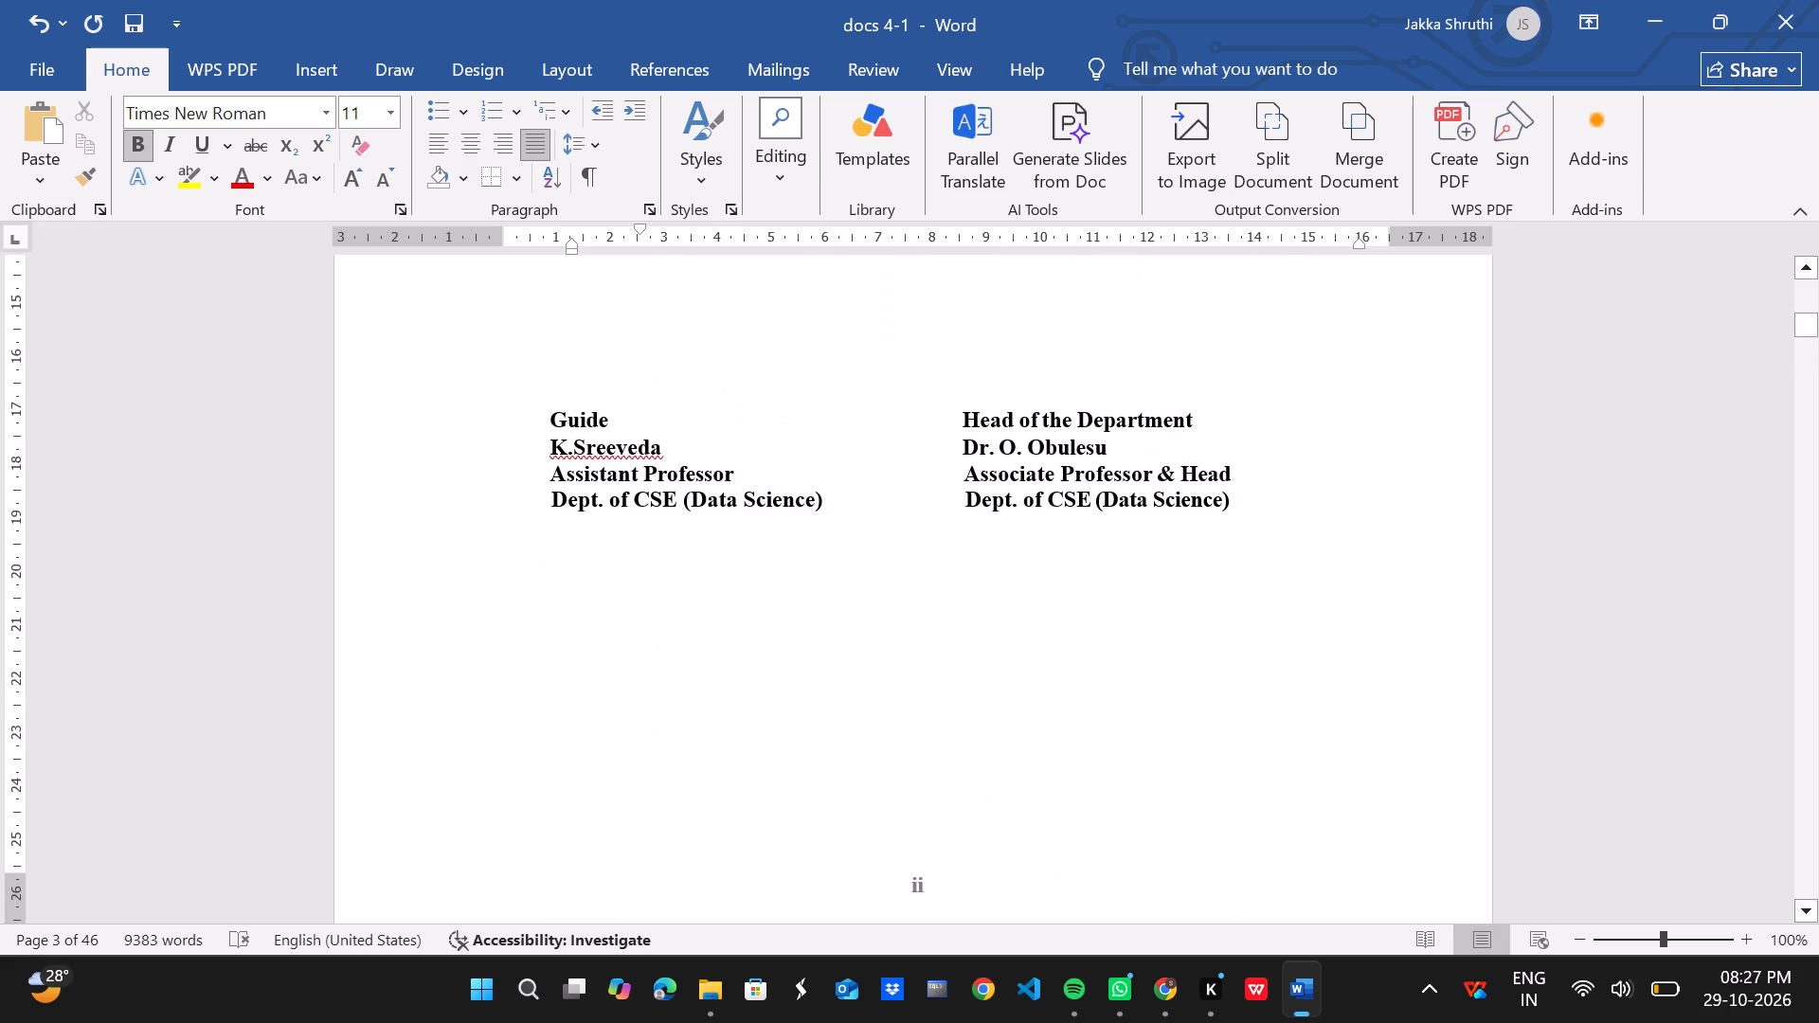
scroll(959, 643, down, 7)
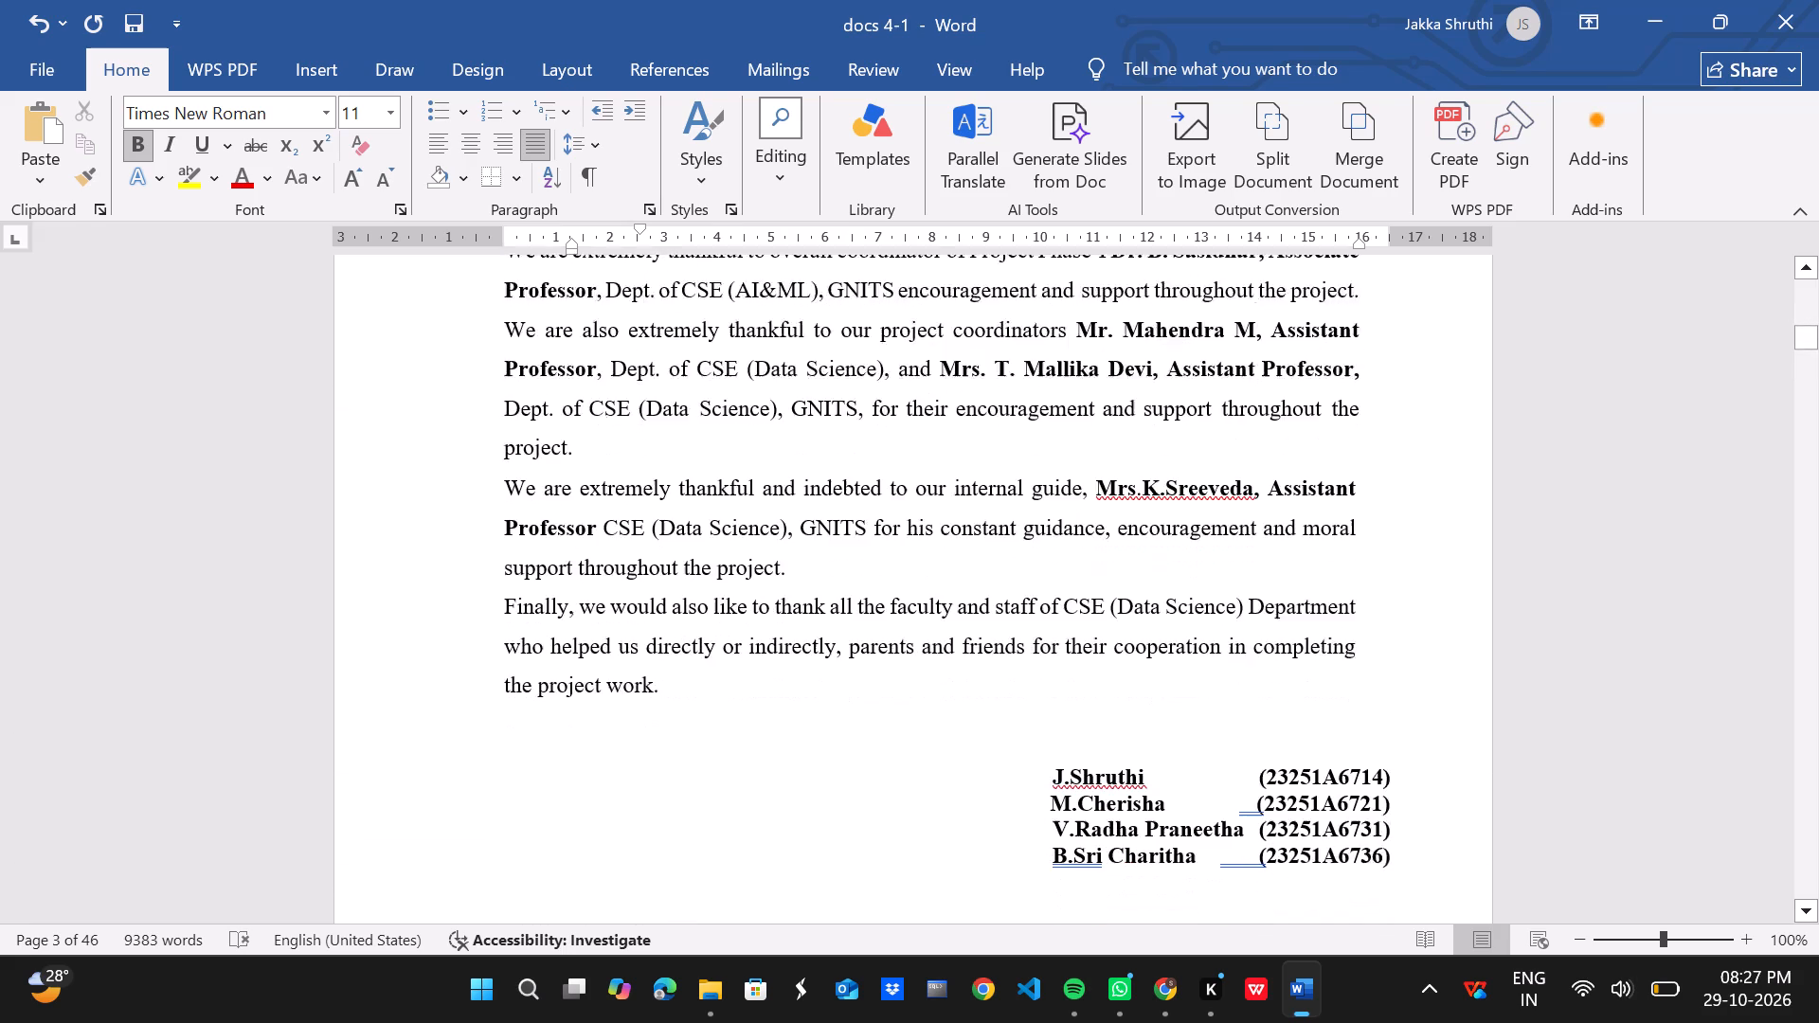
scroll(959, 643, down, 1)
drag(1054, 608, 1424, 653)
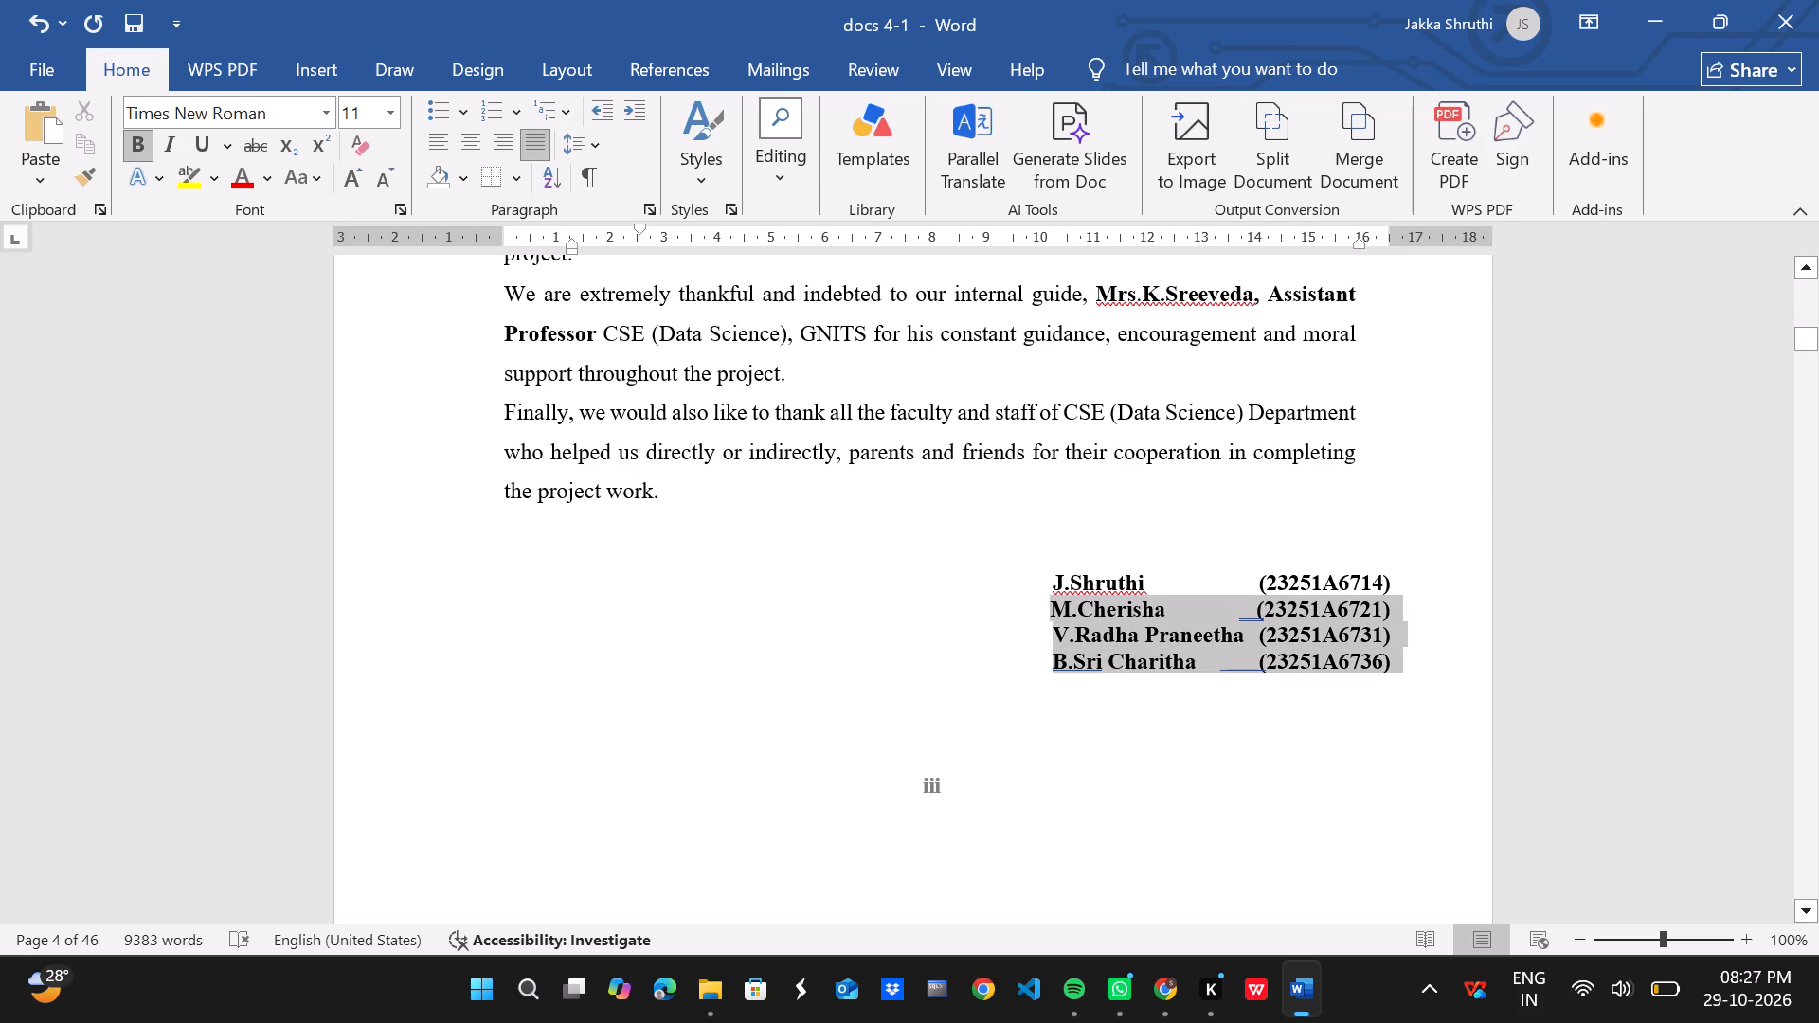
drag(1424, 653, 1424, 655)
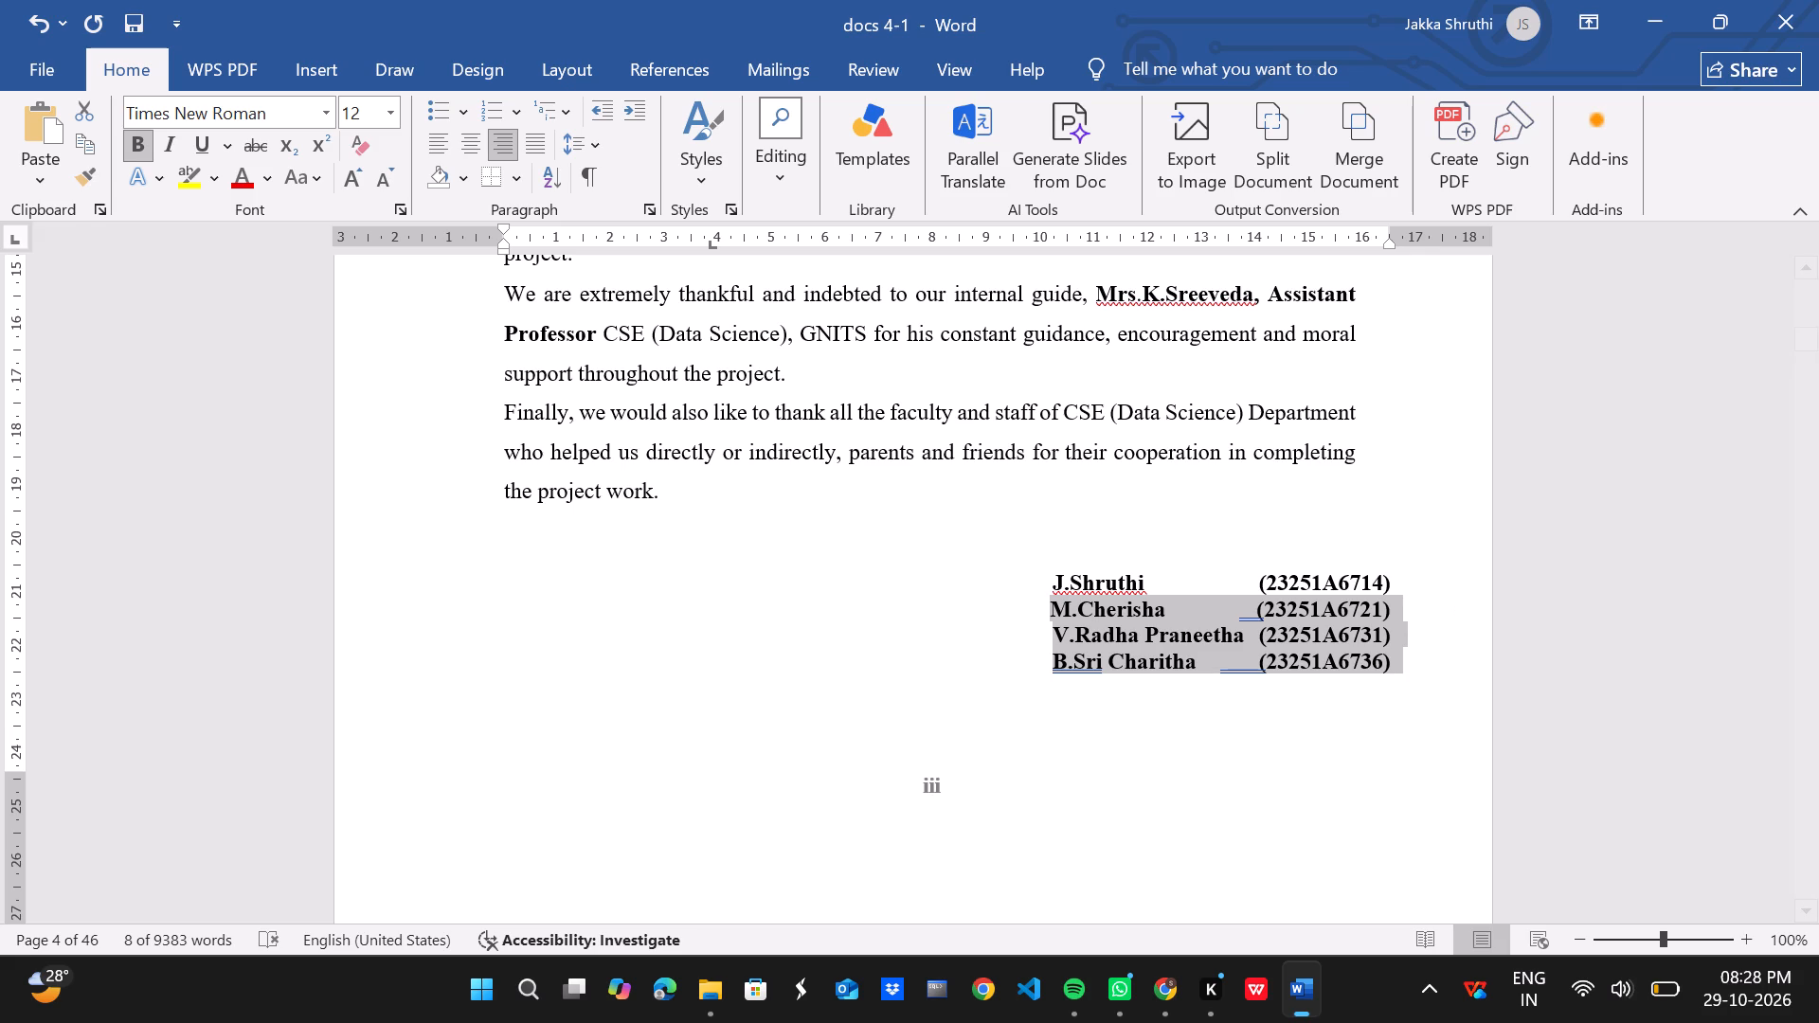
key(BackSpace)
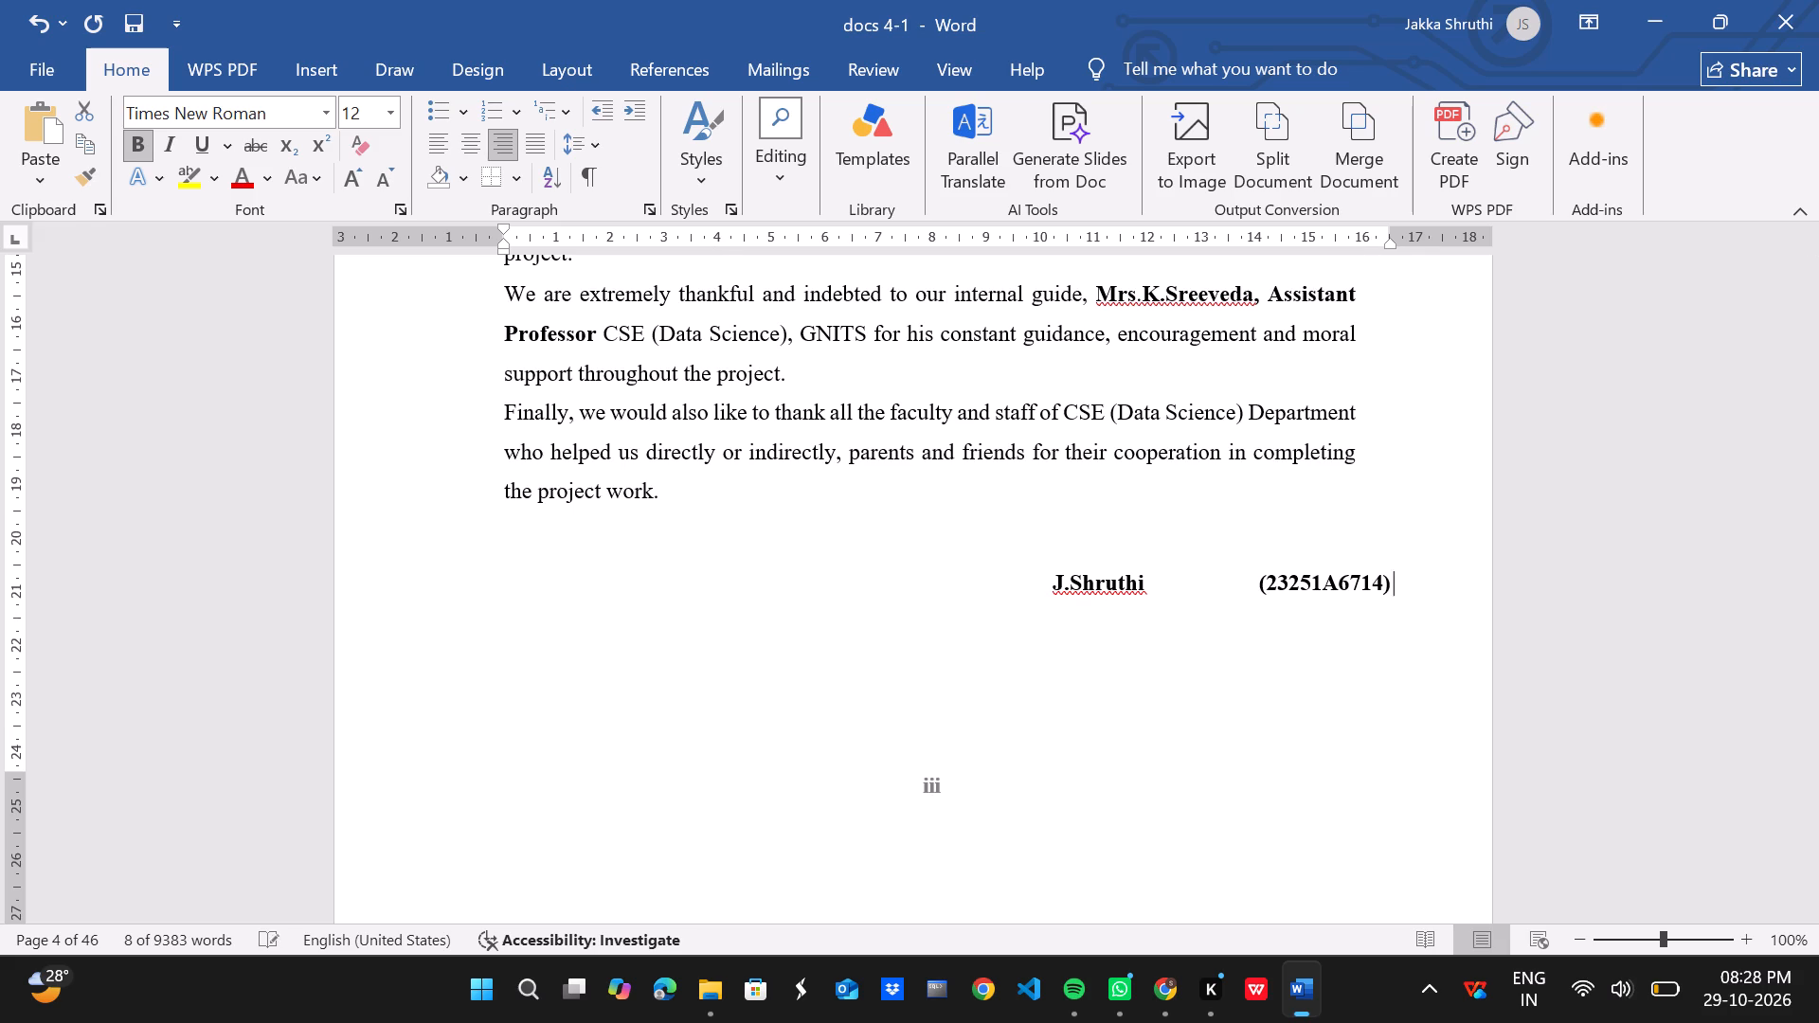
Look through the pages after the Acknowledgements, from the abstract and table of contents into the Introduction chapter, for remaining author listings.
scroll(676, 739, down, 6)
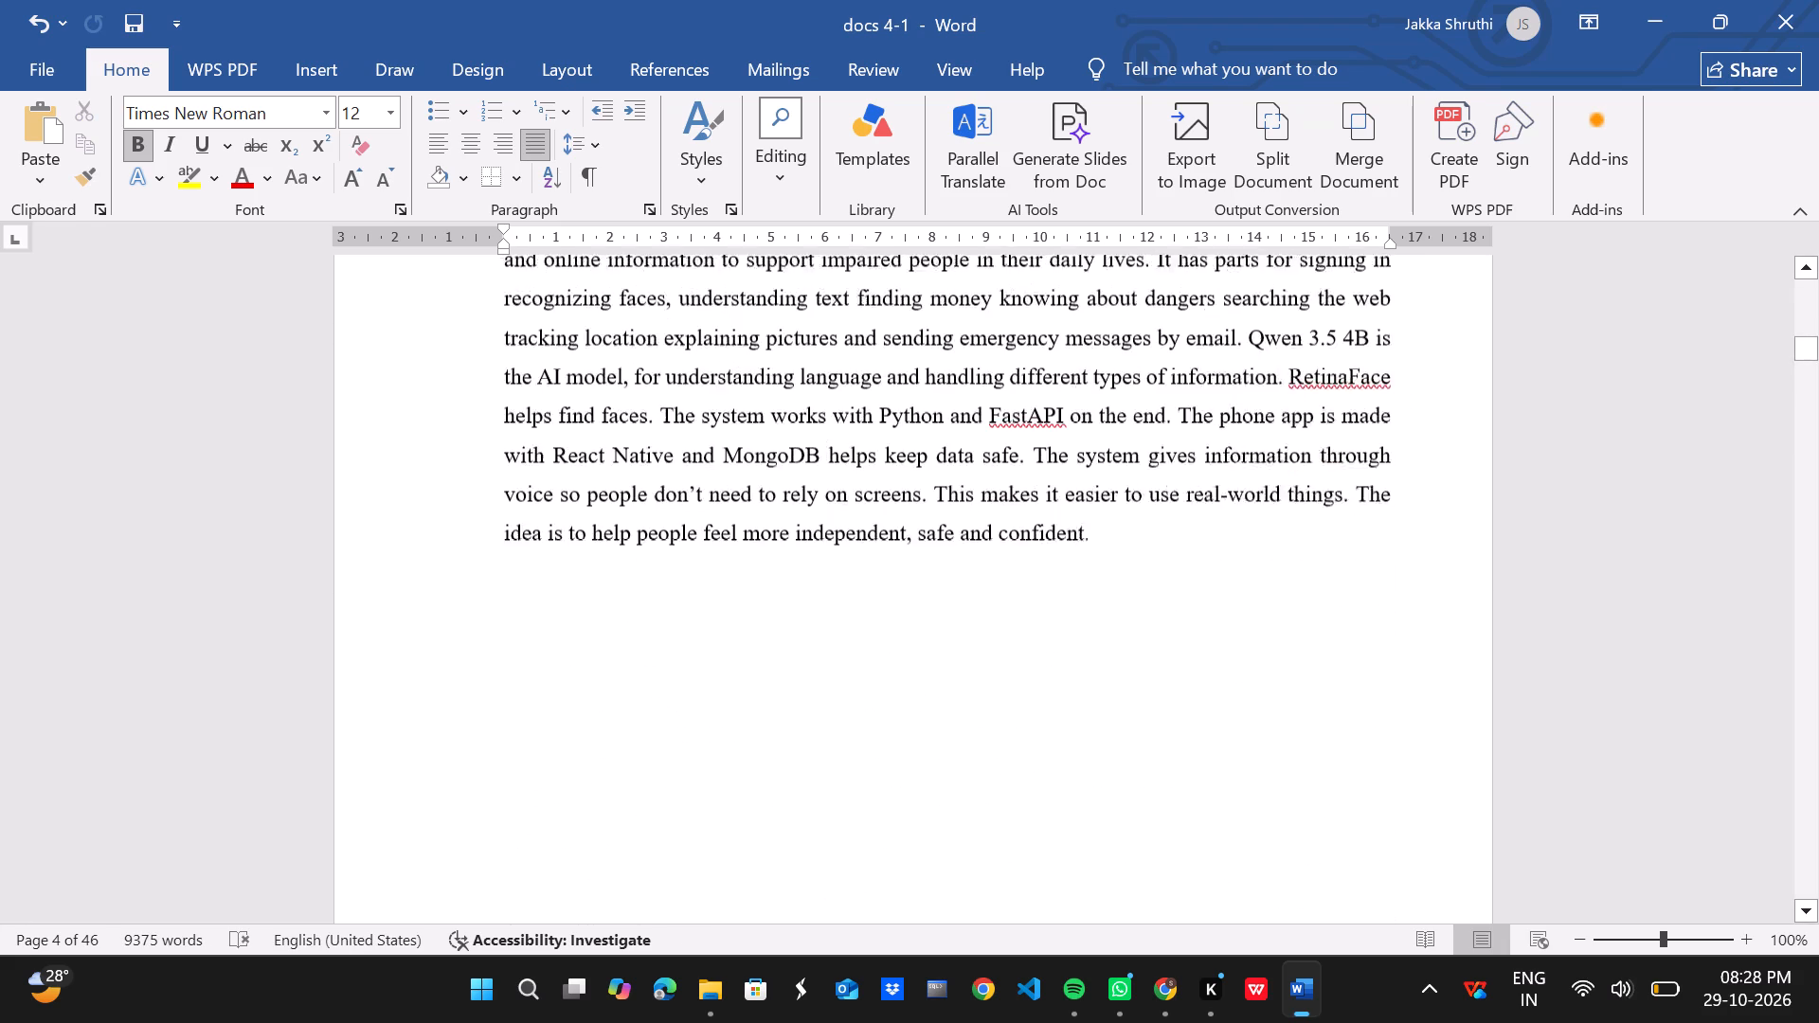
scroll(676, 739, down, 2)
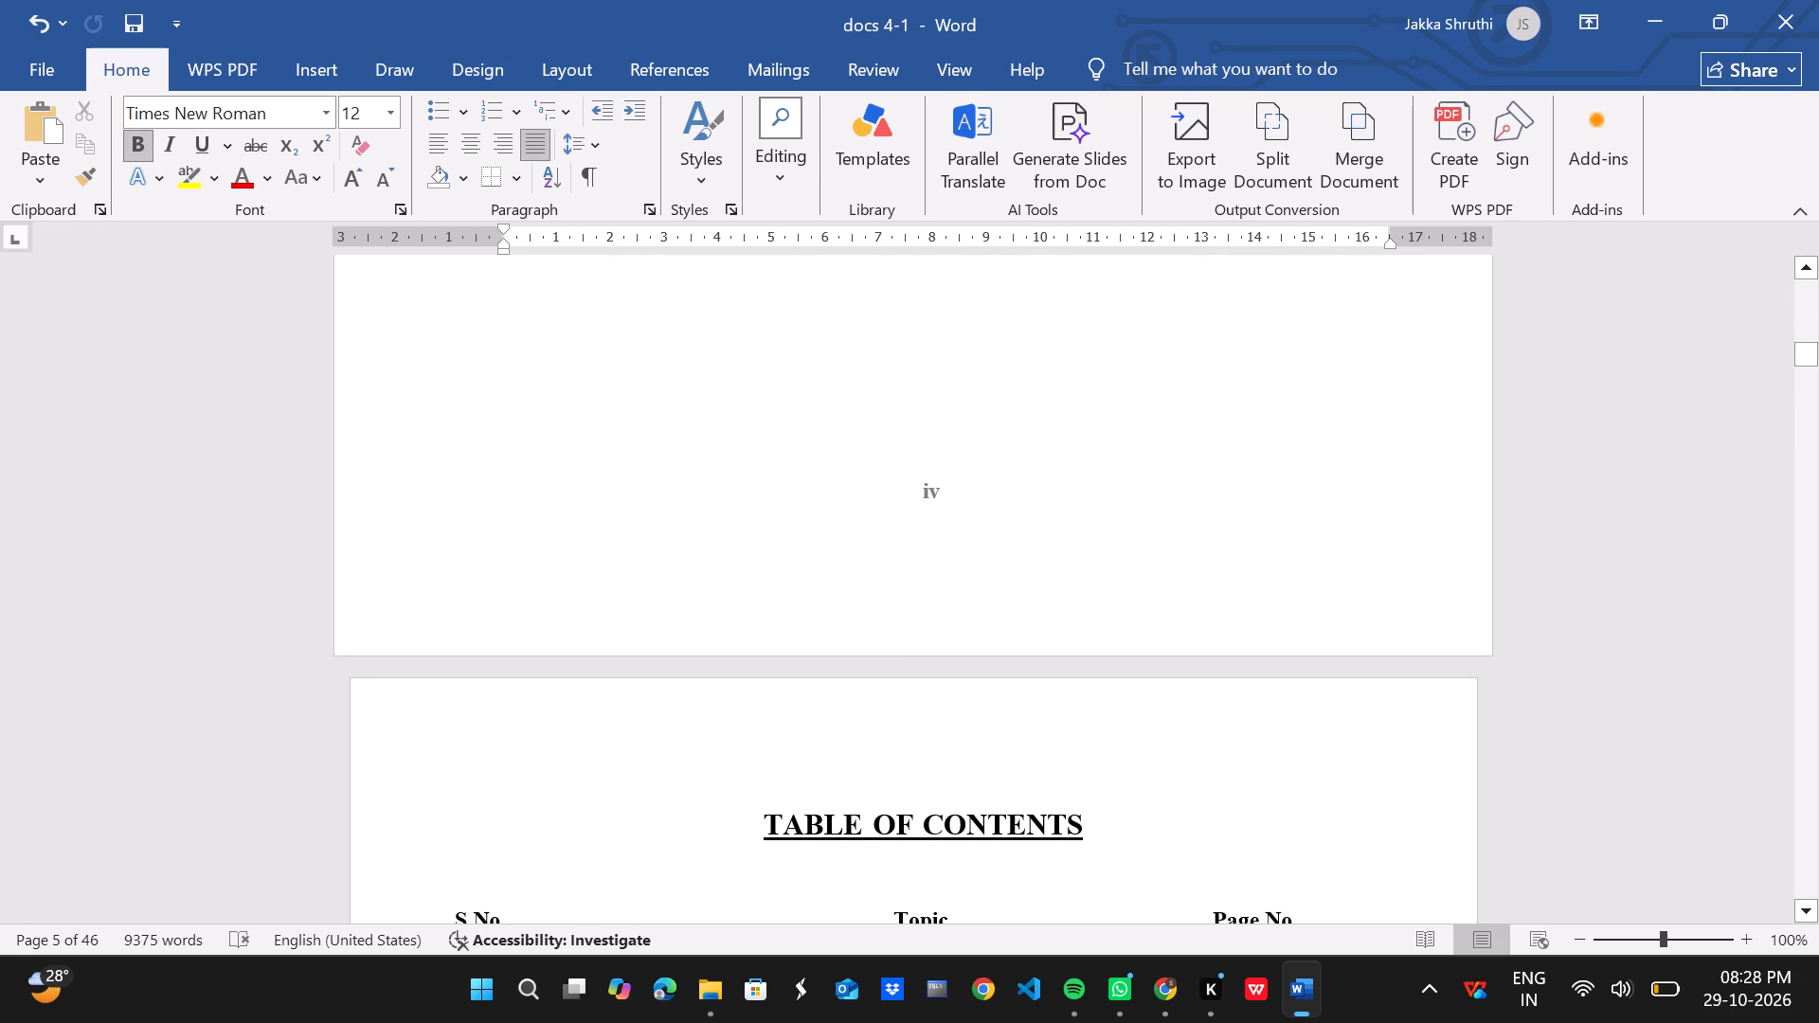
scroll(676, 739, down, 4)
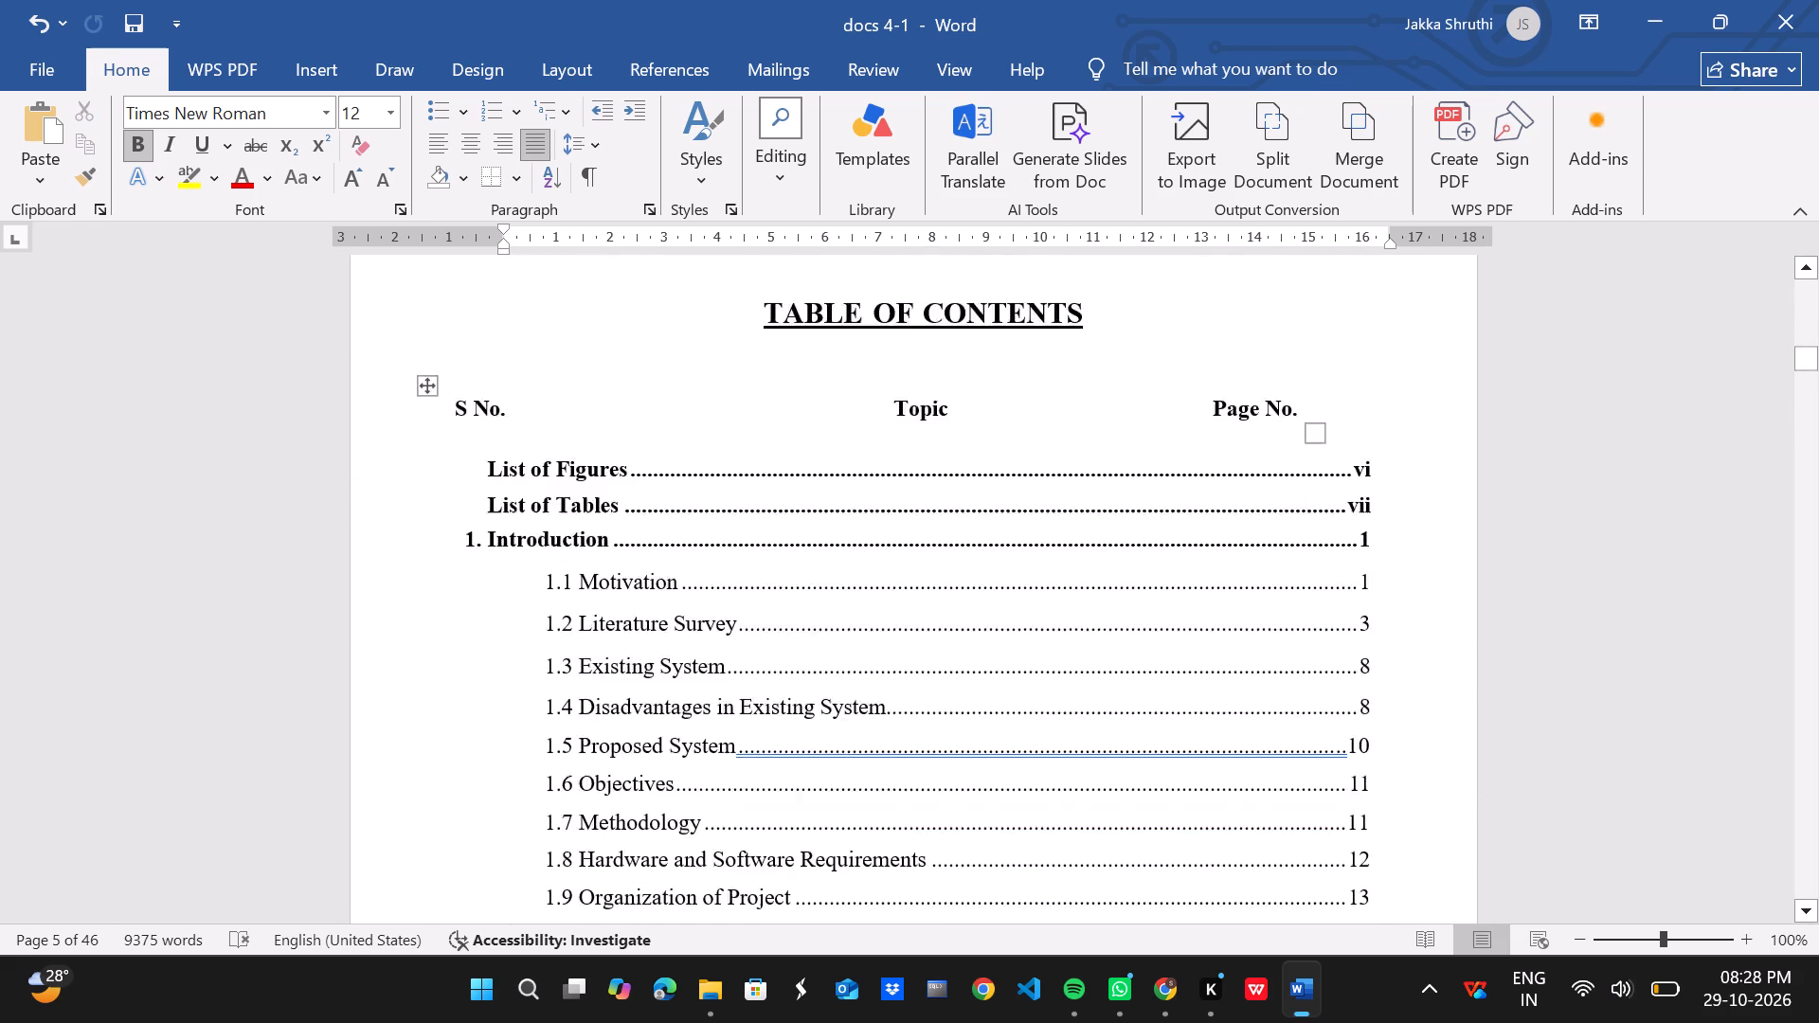
scroll(676, 739, down, 9)
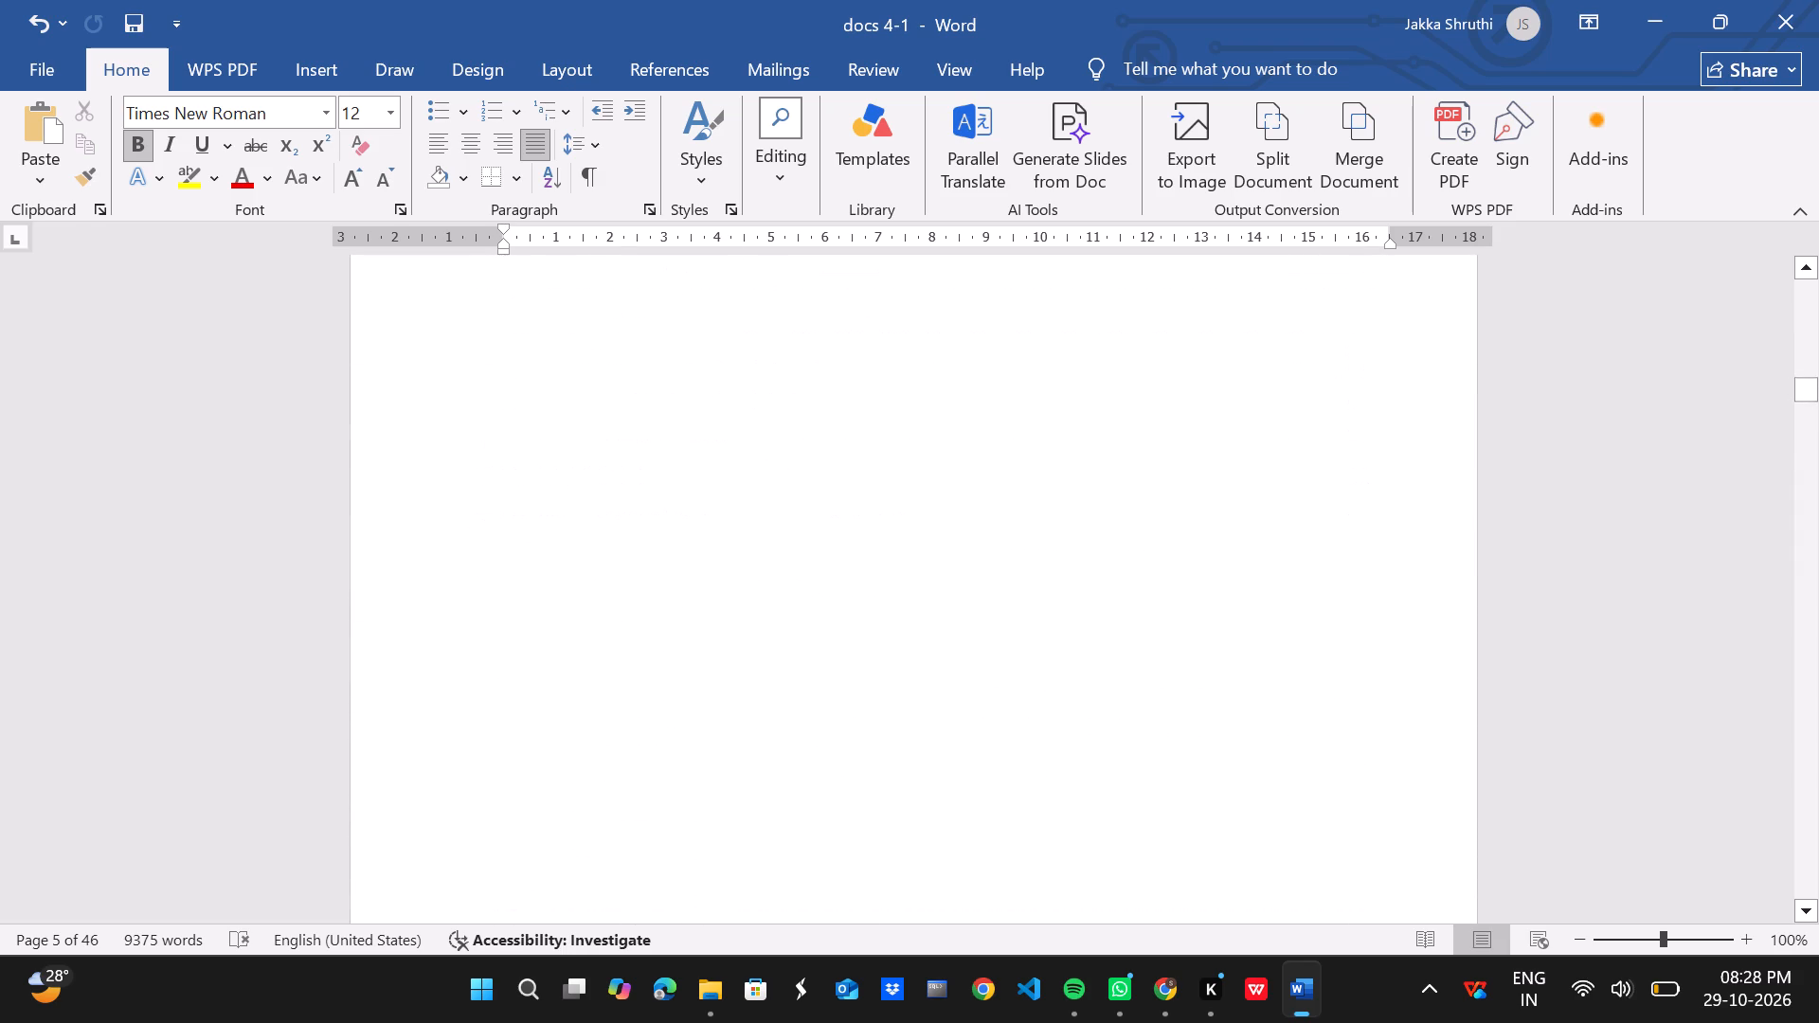
scroll(676, 739, down, 6)
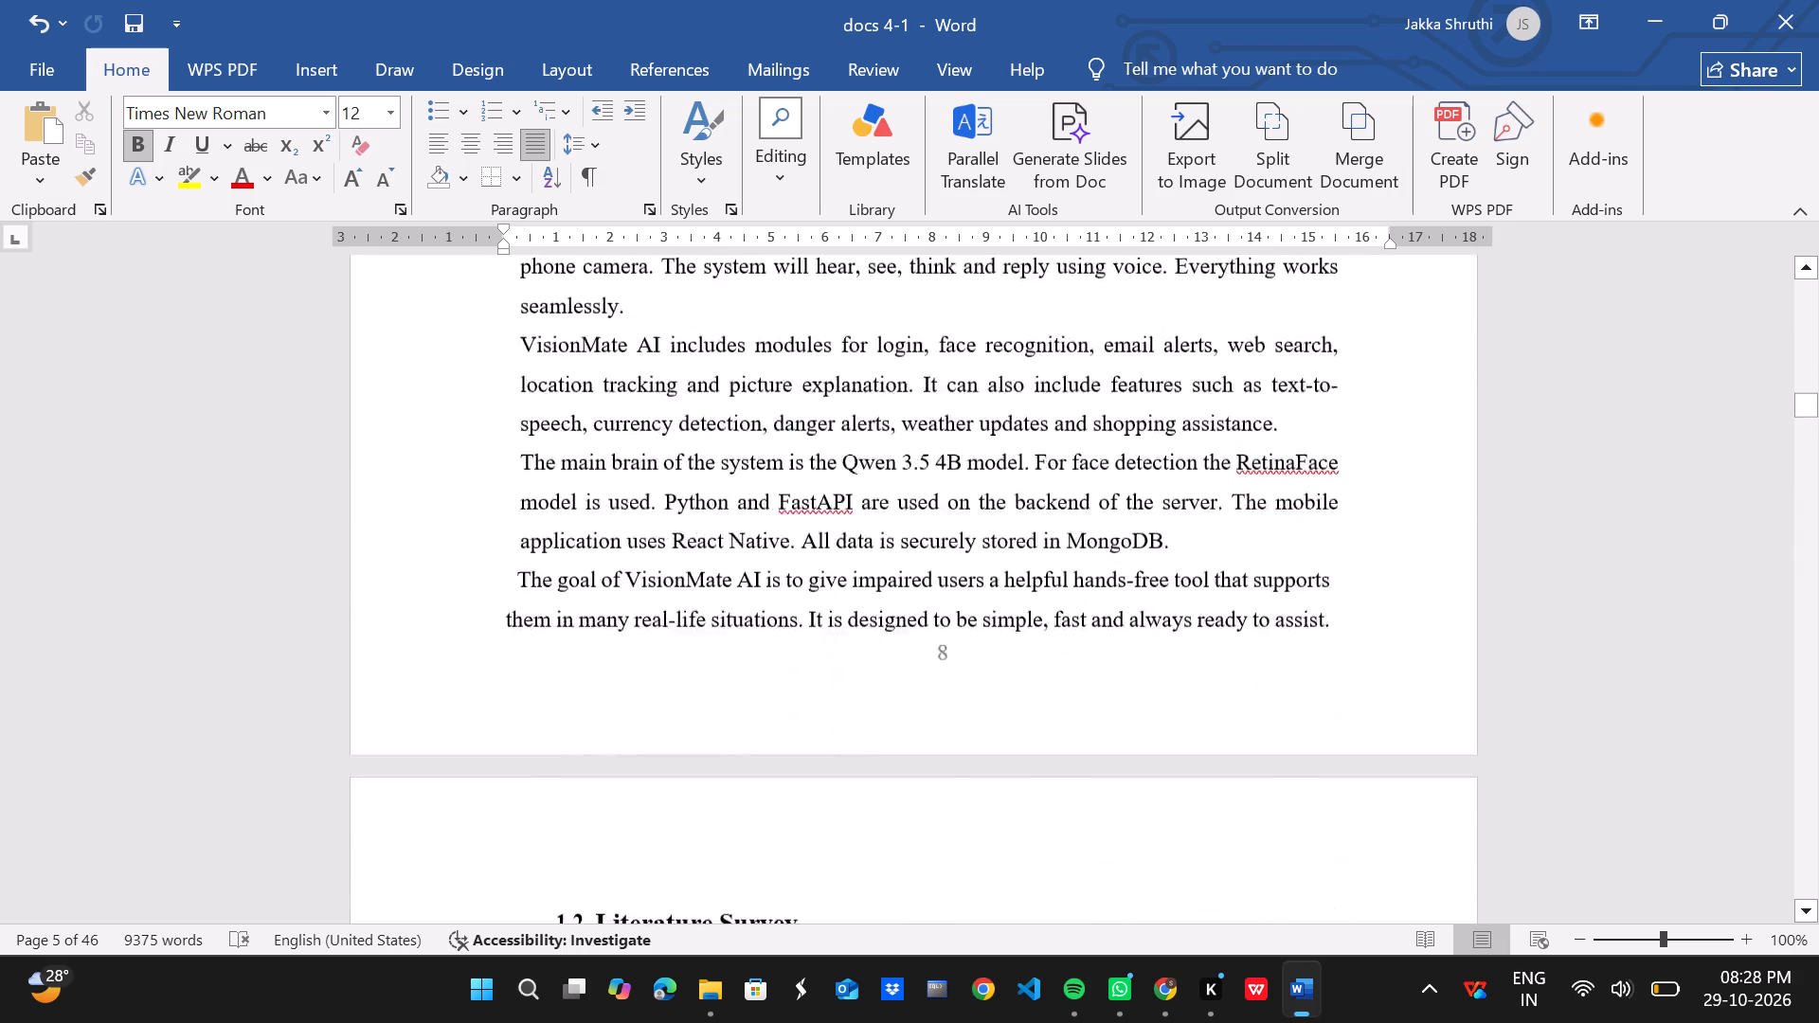
scroll(676, 739, down, 3)
scroll(676, 739, up, 13)
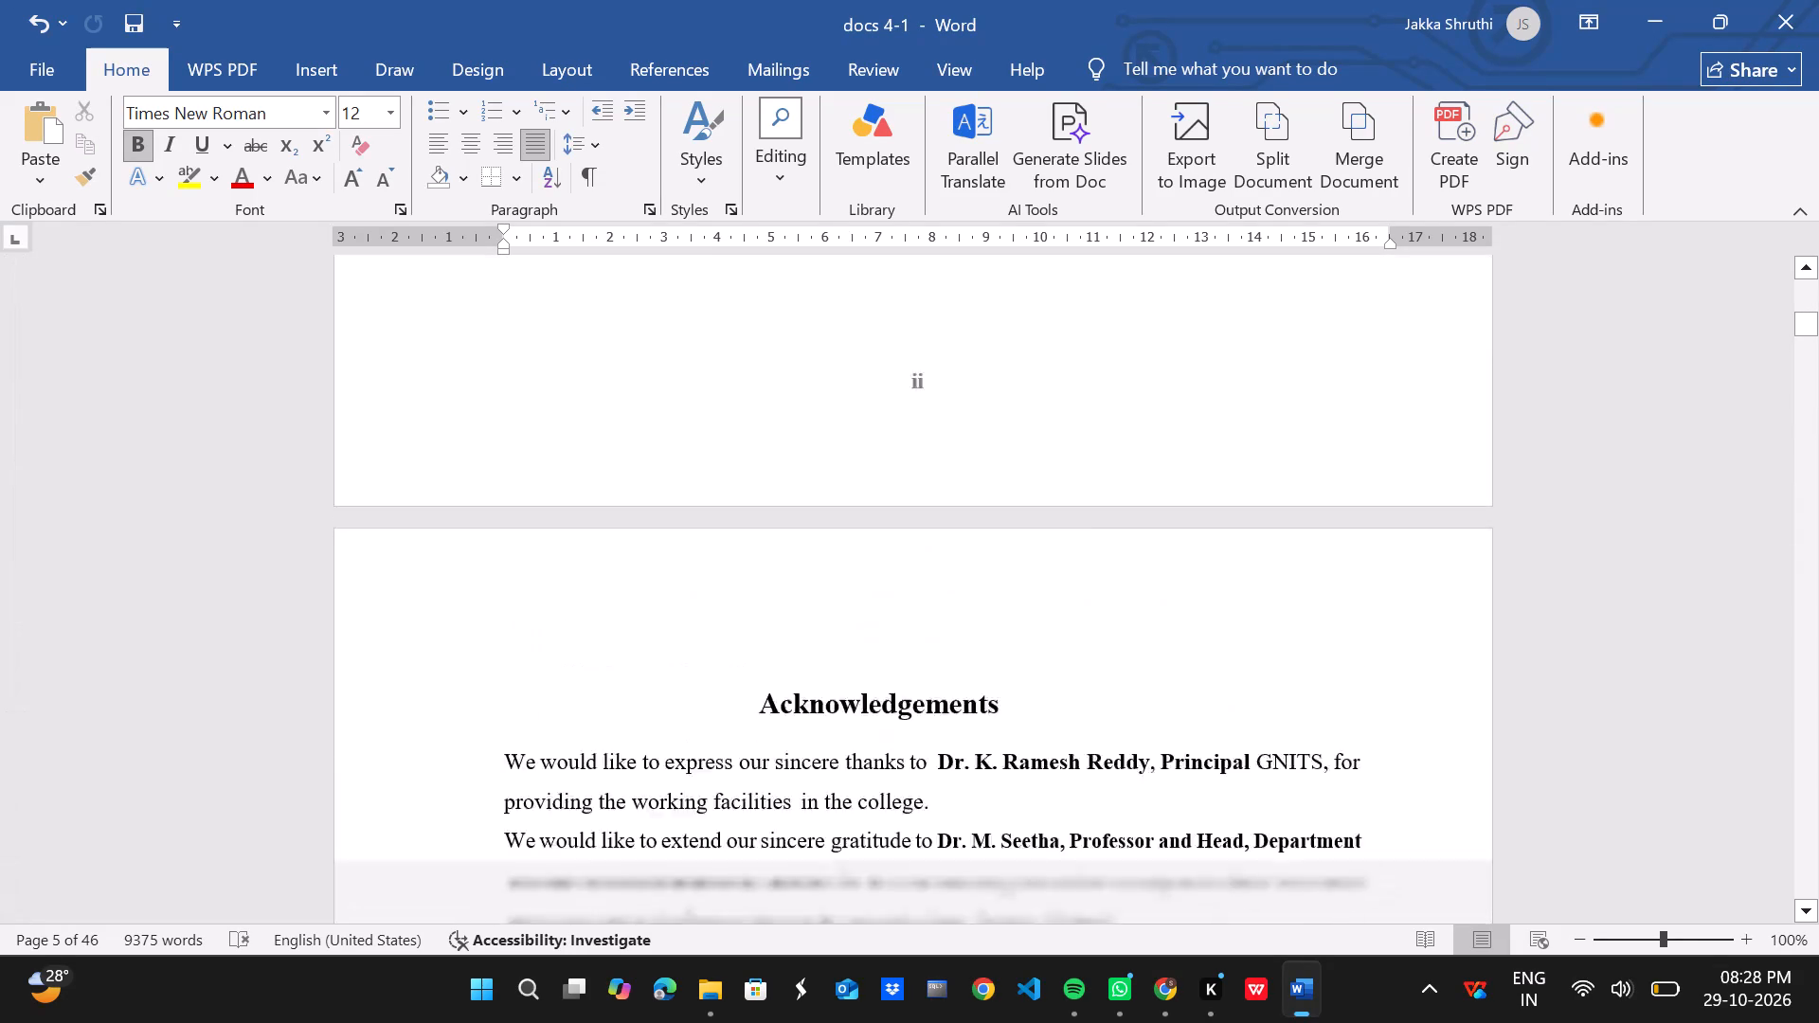
Undo all the author deletions and spacing edits made in the Acknowledgements, the Certificate paragraph and both title pages.
scroll(676, 739, up, 8)
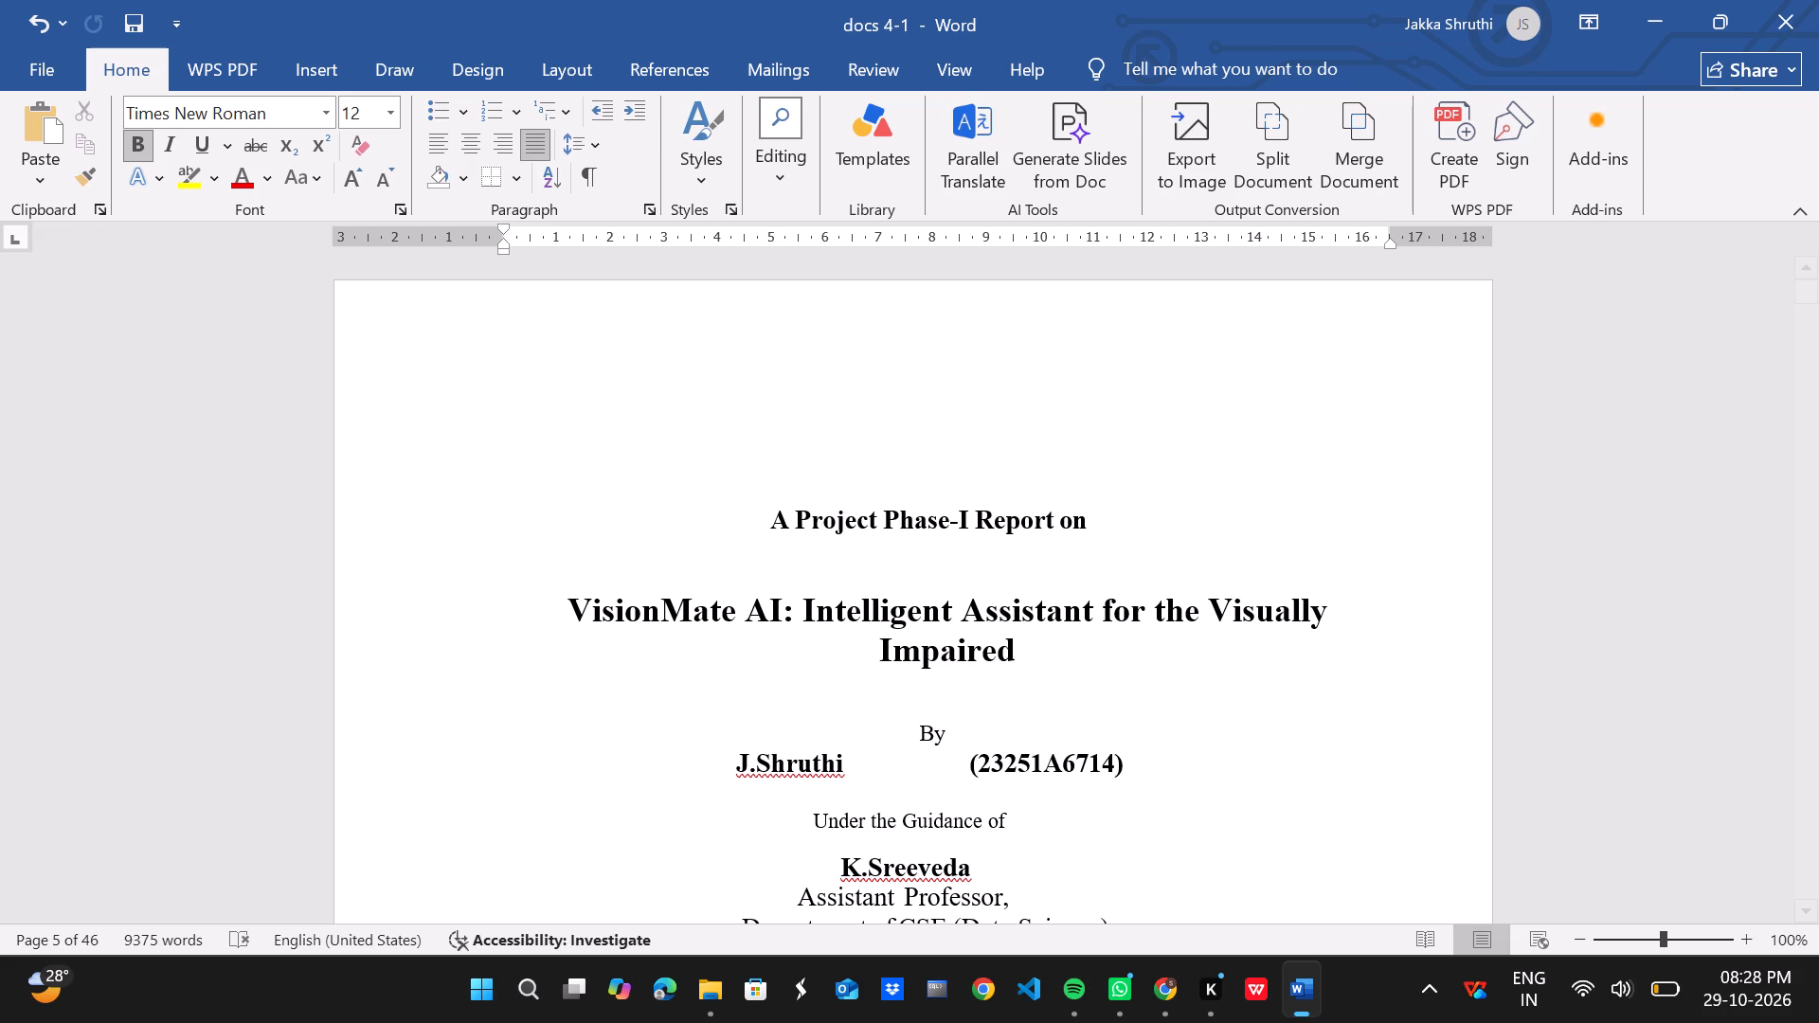
key(ctrl+z)
key(ctrl+z)
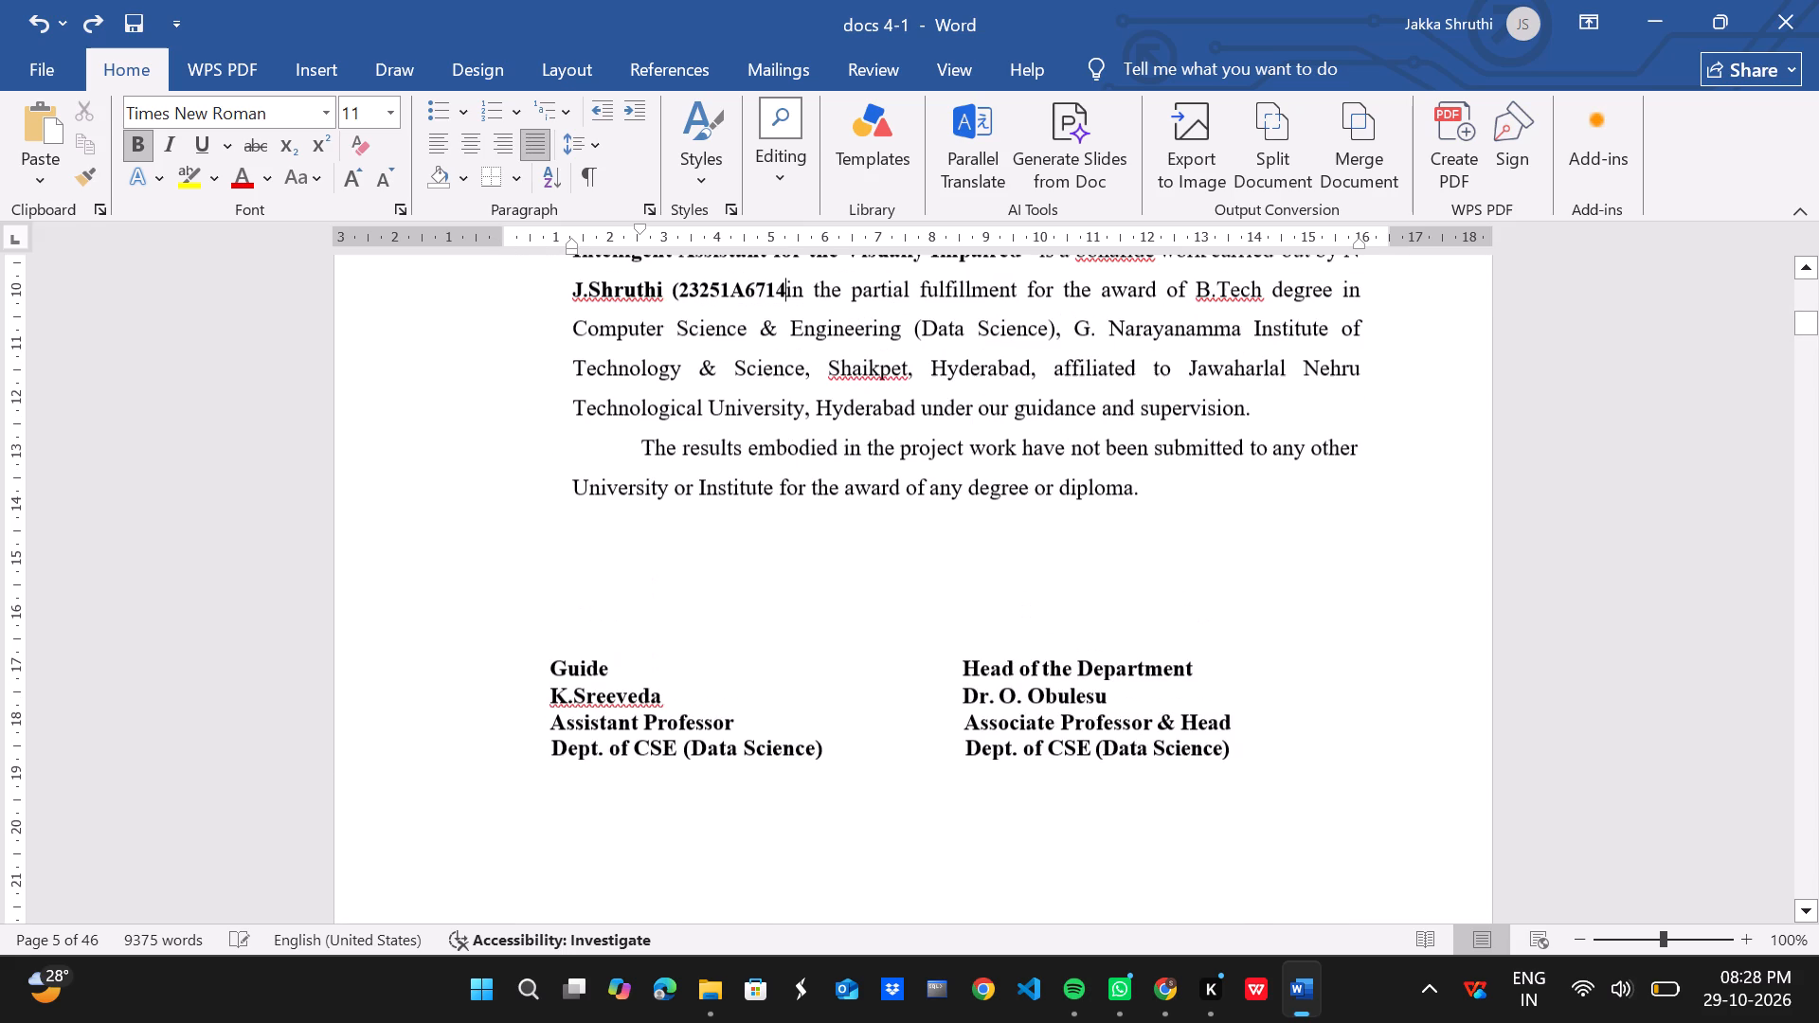
scroll(676, 739, up, 2)
key(ctrl+z)
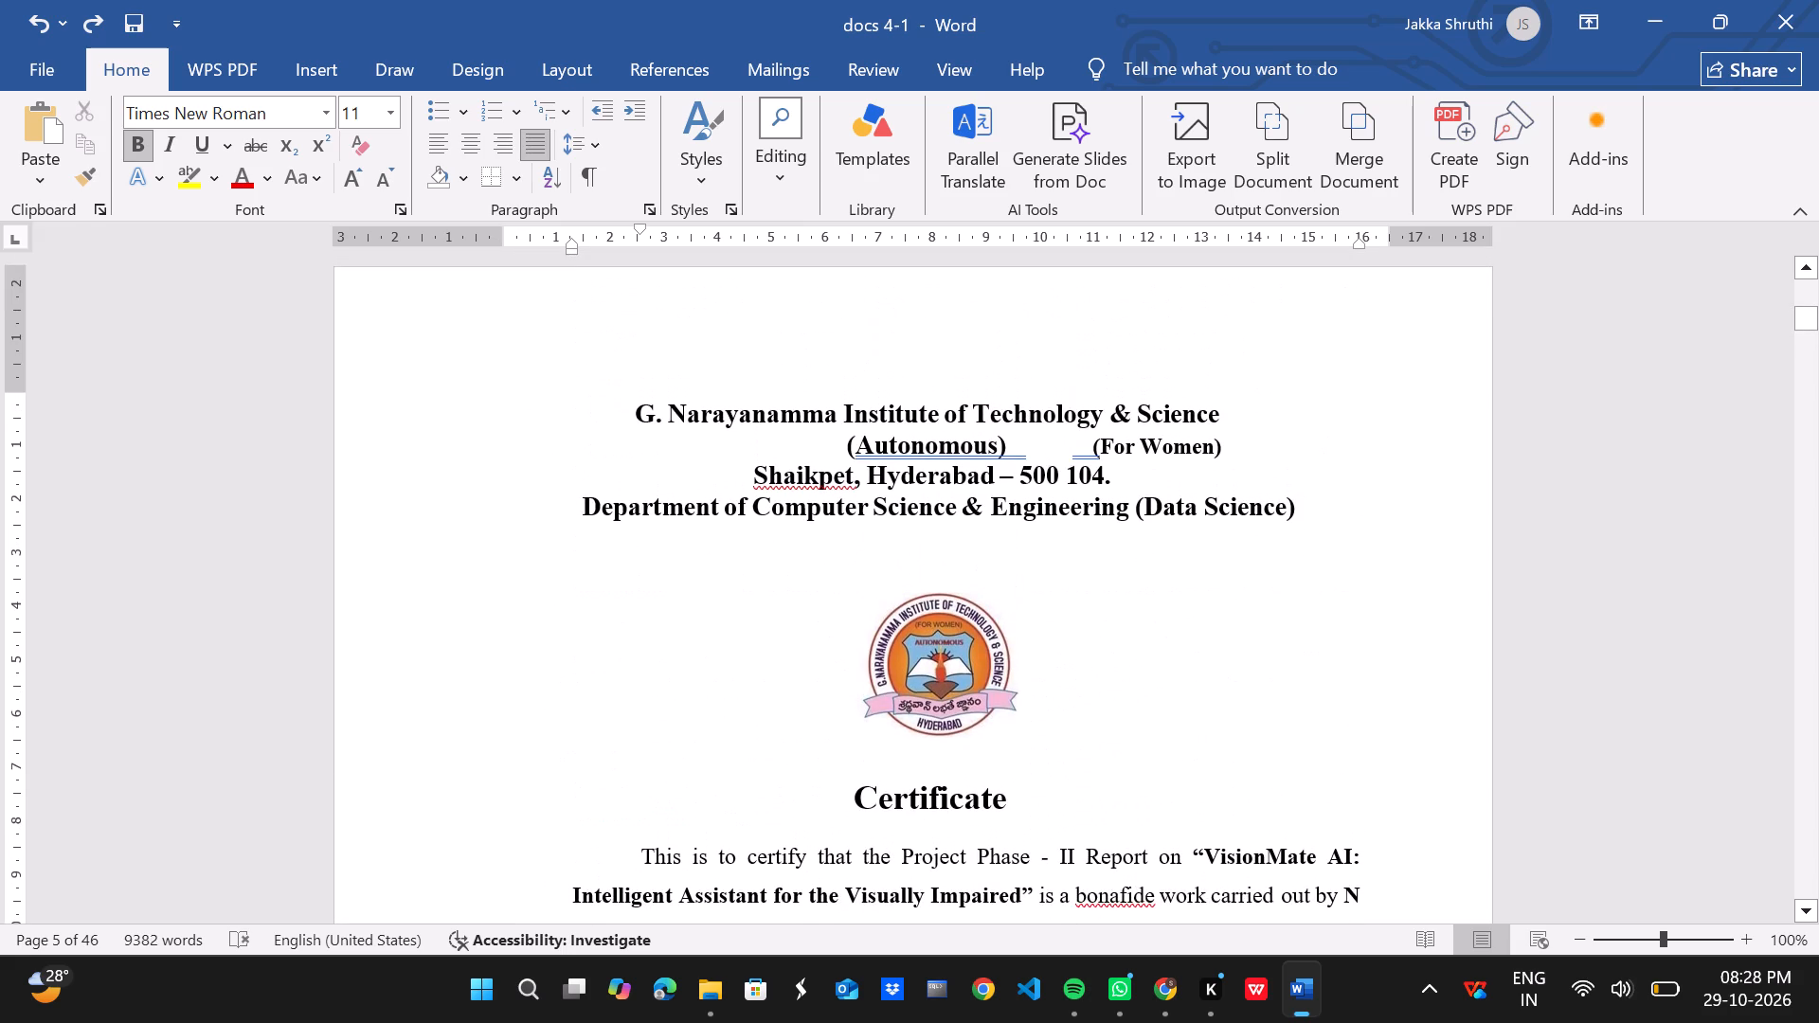
key(ctrl+z)
key(ctrl+z)
key(ctrl+z)
key(ctrl+z)
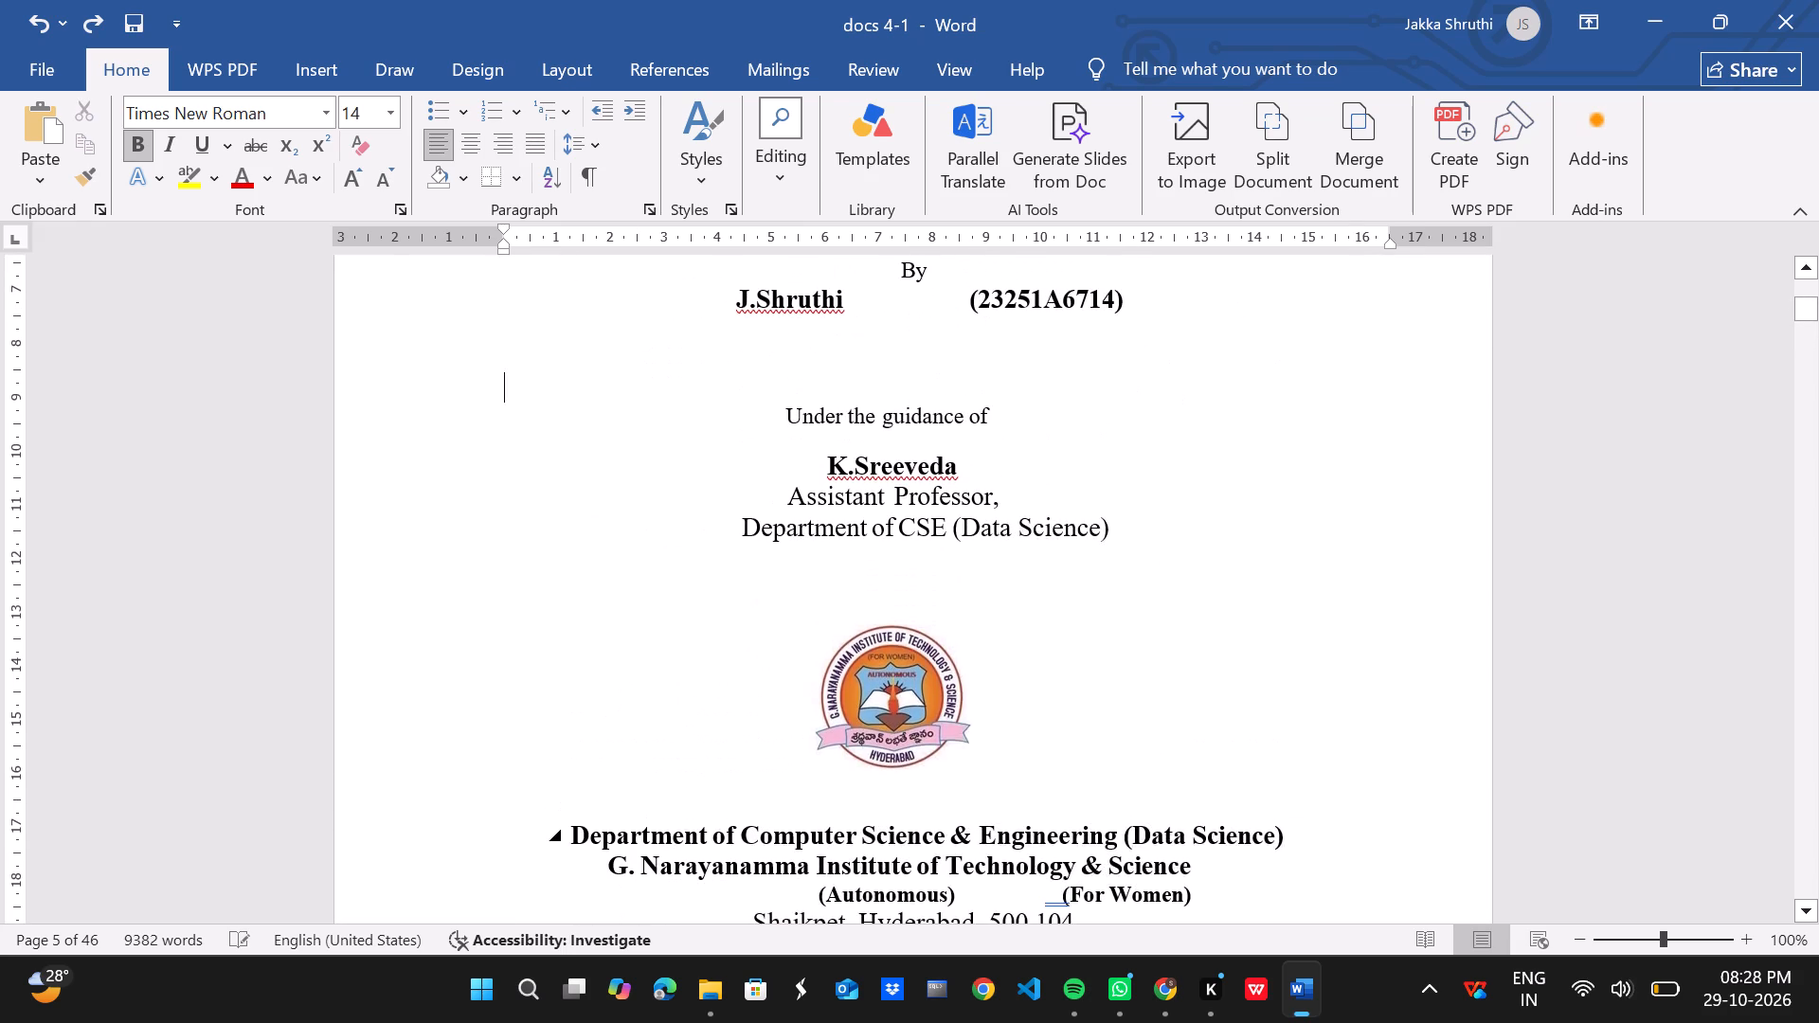
key(ctrl+z)
key(ctrl+z)
key(ctrl+z)
key(ctrl+z)
key(ctrl+z)
key(ctrl+z)
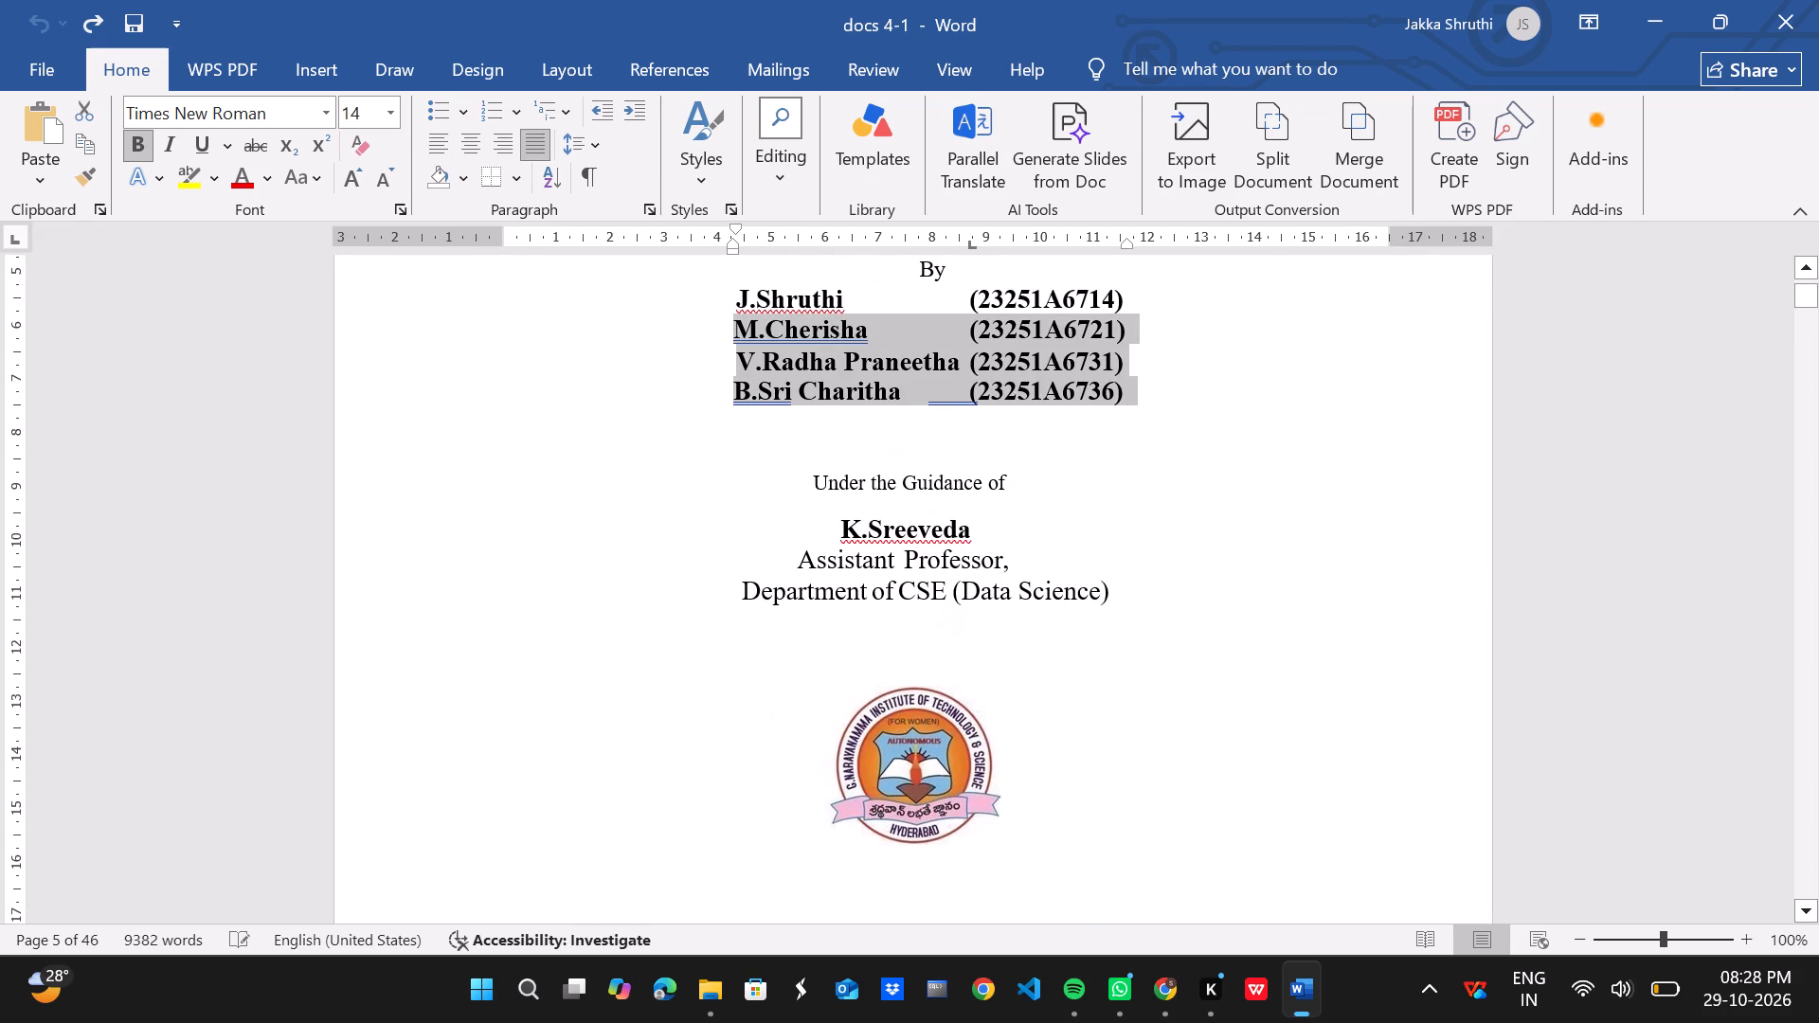
key(ctrl+z)
key(ctrl+z)
key(ctrl+z)
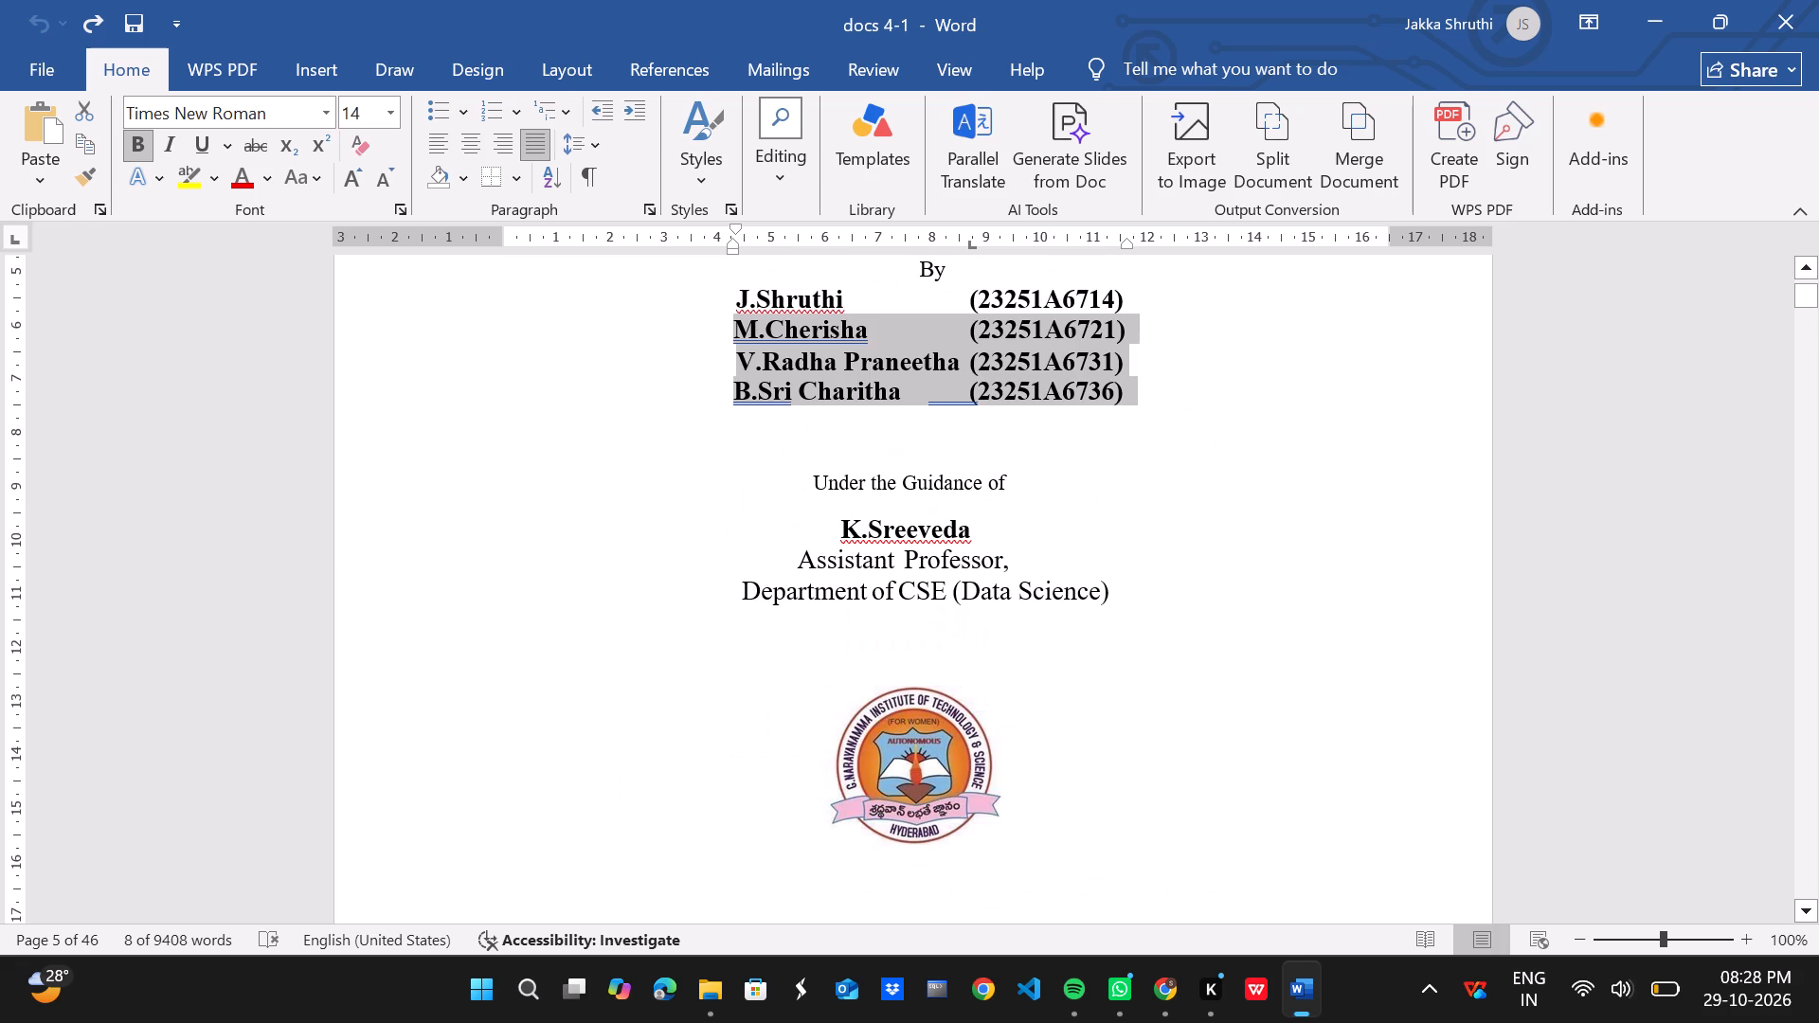
Check the front matter from the first title page through the Certificate, Acknowledgements and abstract for the author listings.
scroll(676, 739, up, 5)
scroll(676, 739, down, 9)
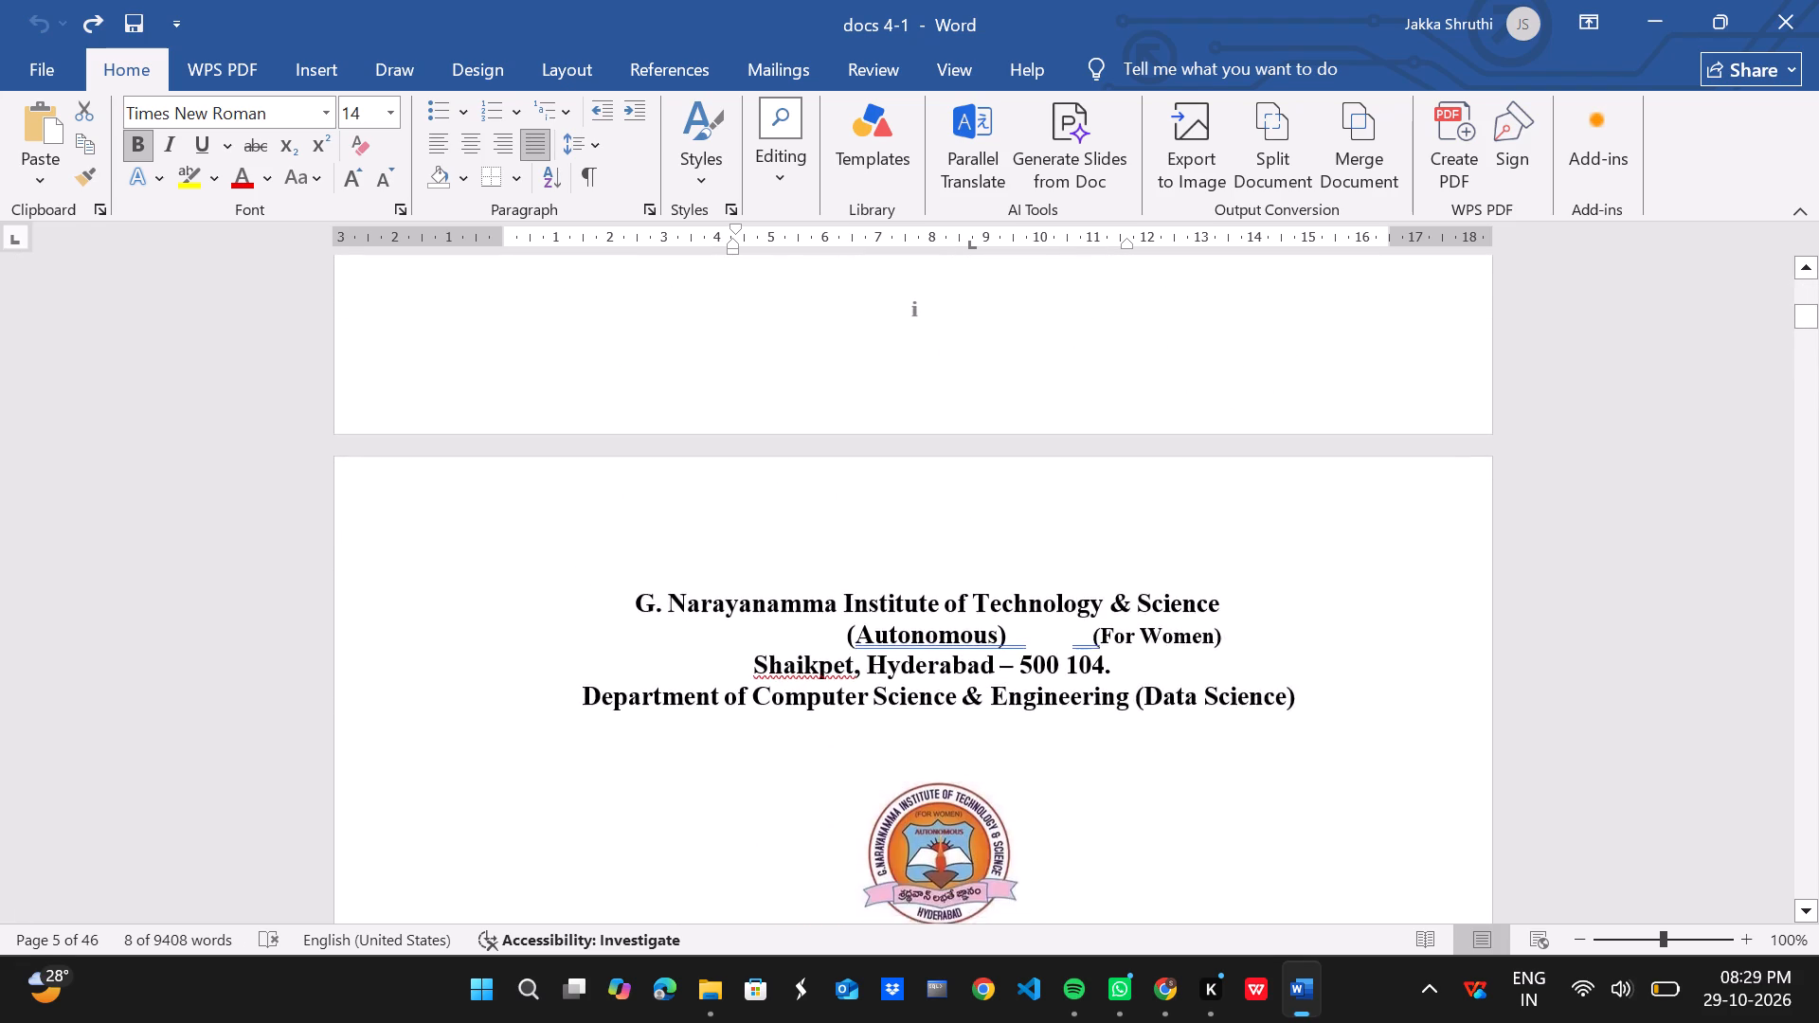
scroll(676, 739, down, 7)
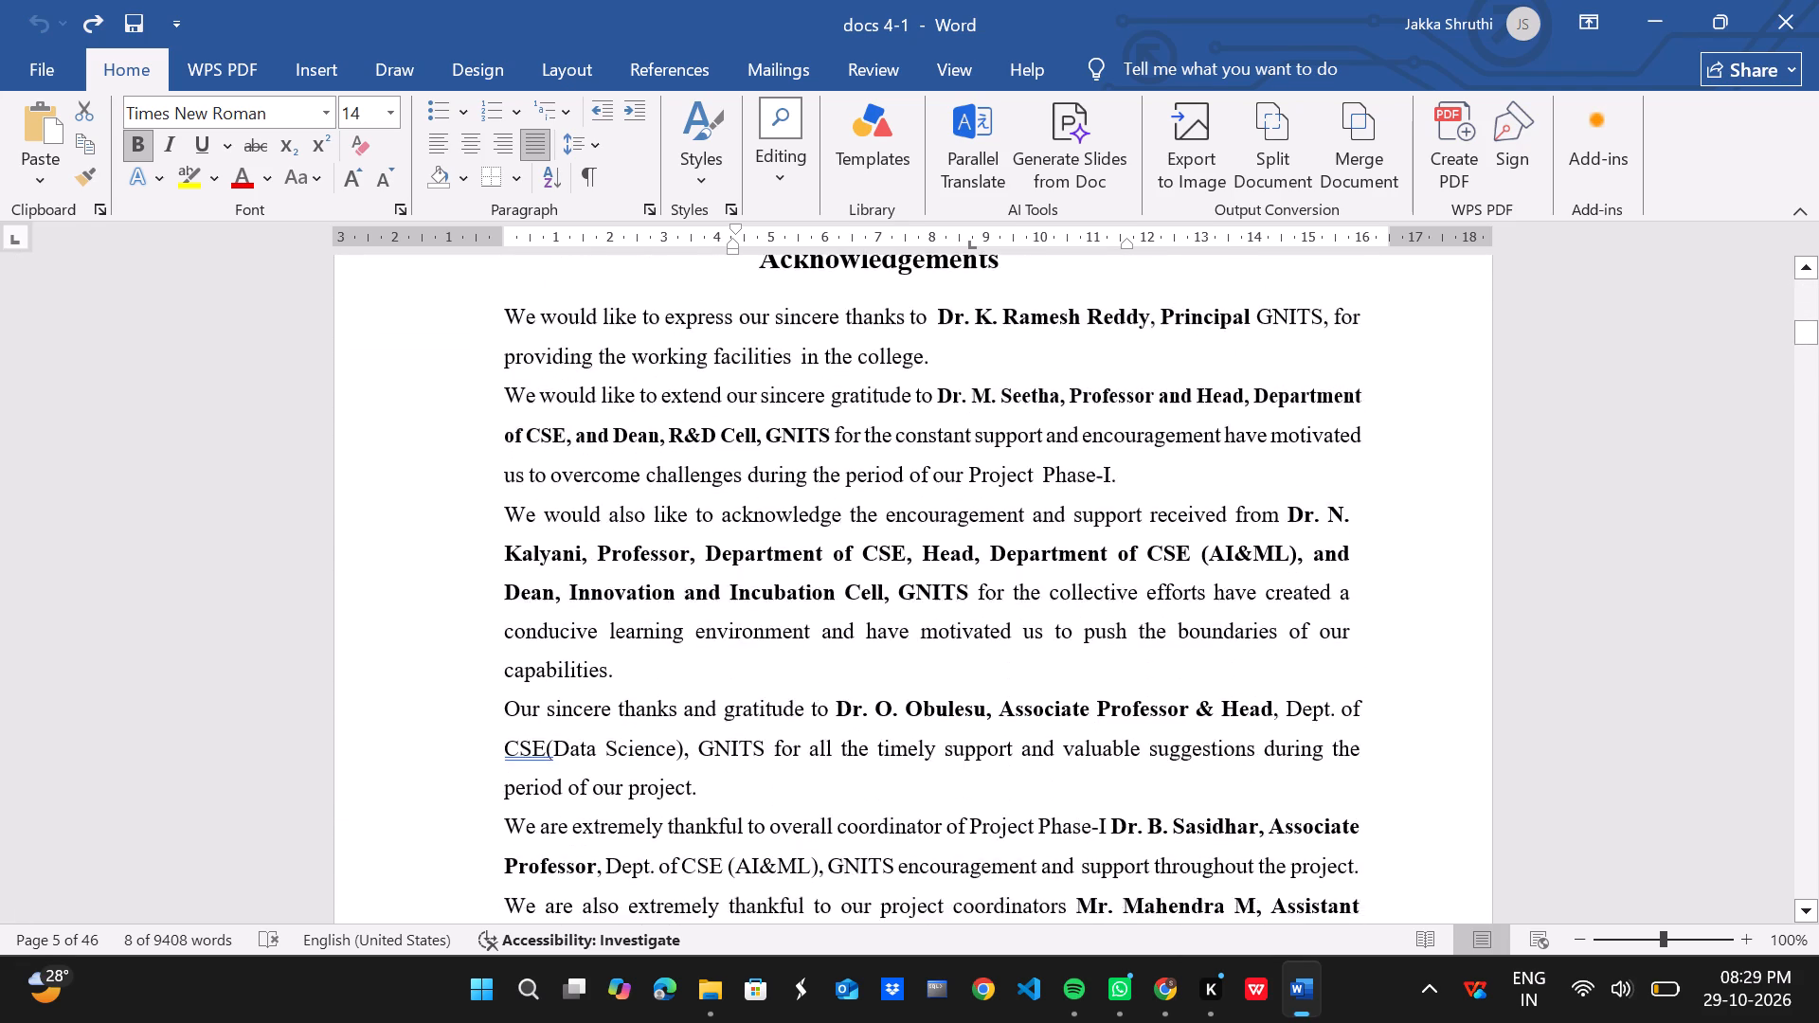
scroll(676, 739, down, 9)
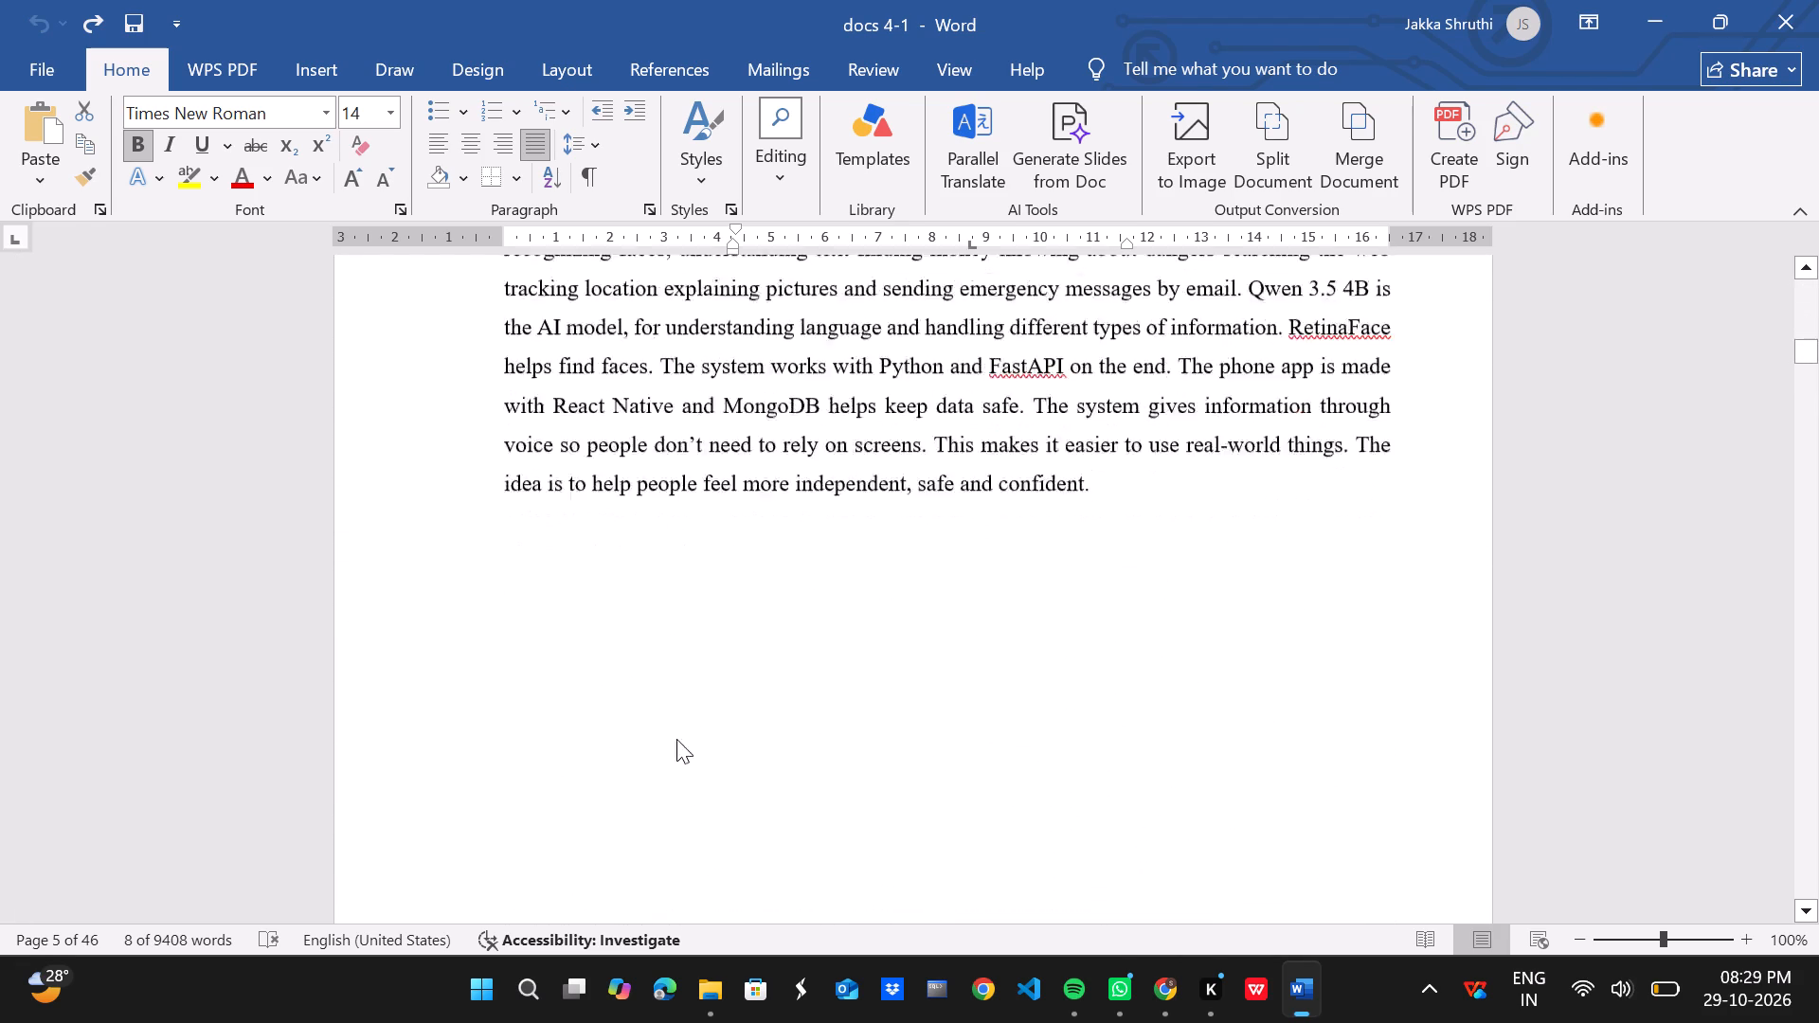
scroll(676, 739, down, 8)
scroll(676, 739, up, 6)
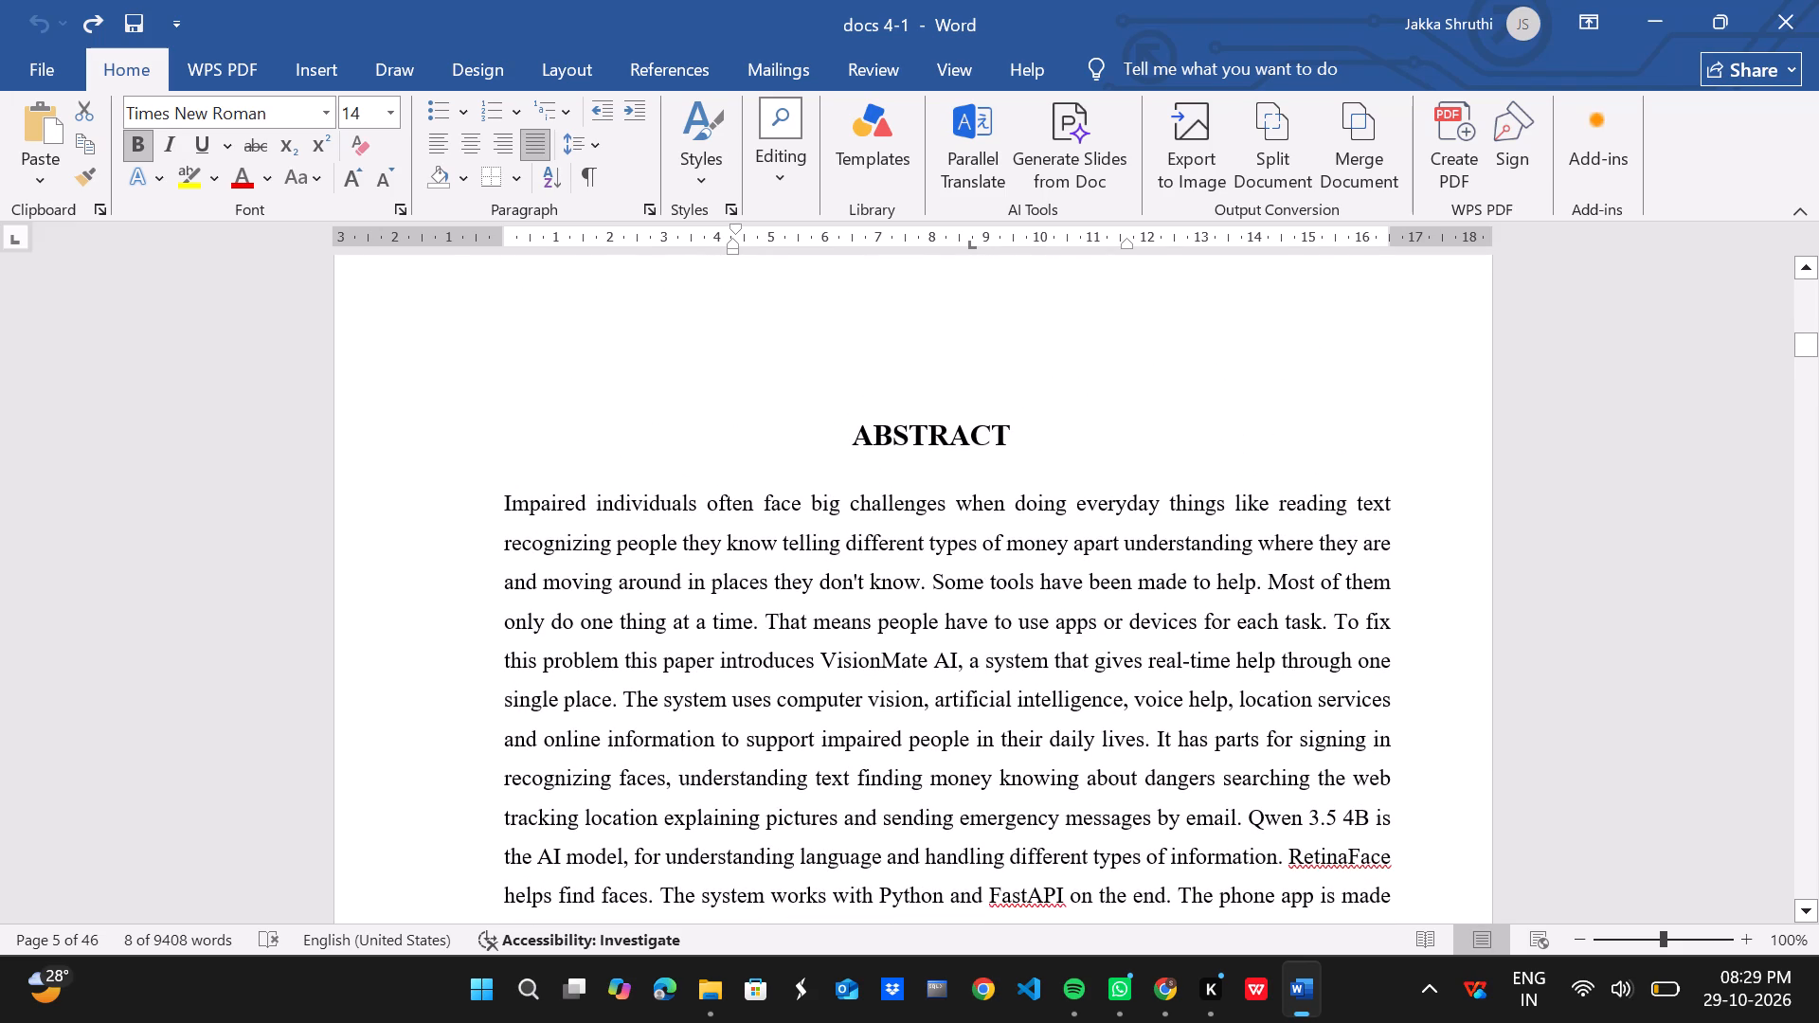
key(ctrl+z)
key(ctrl+z)
scroll(676, 739, up, 11)
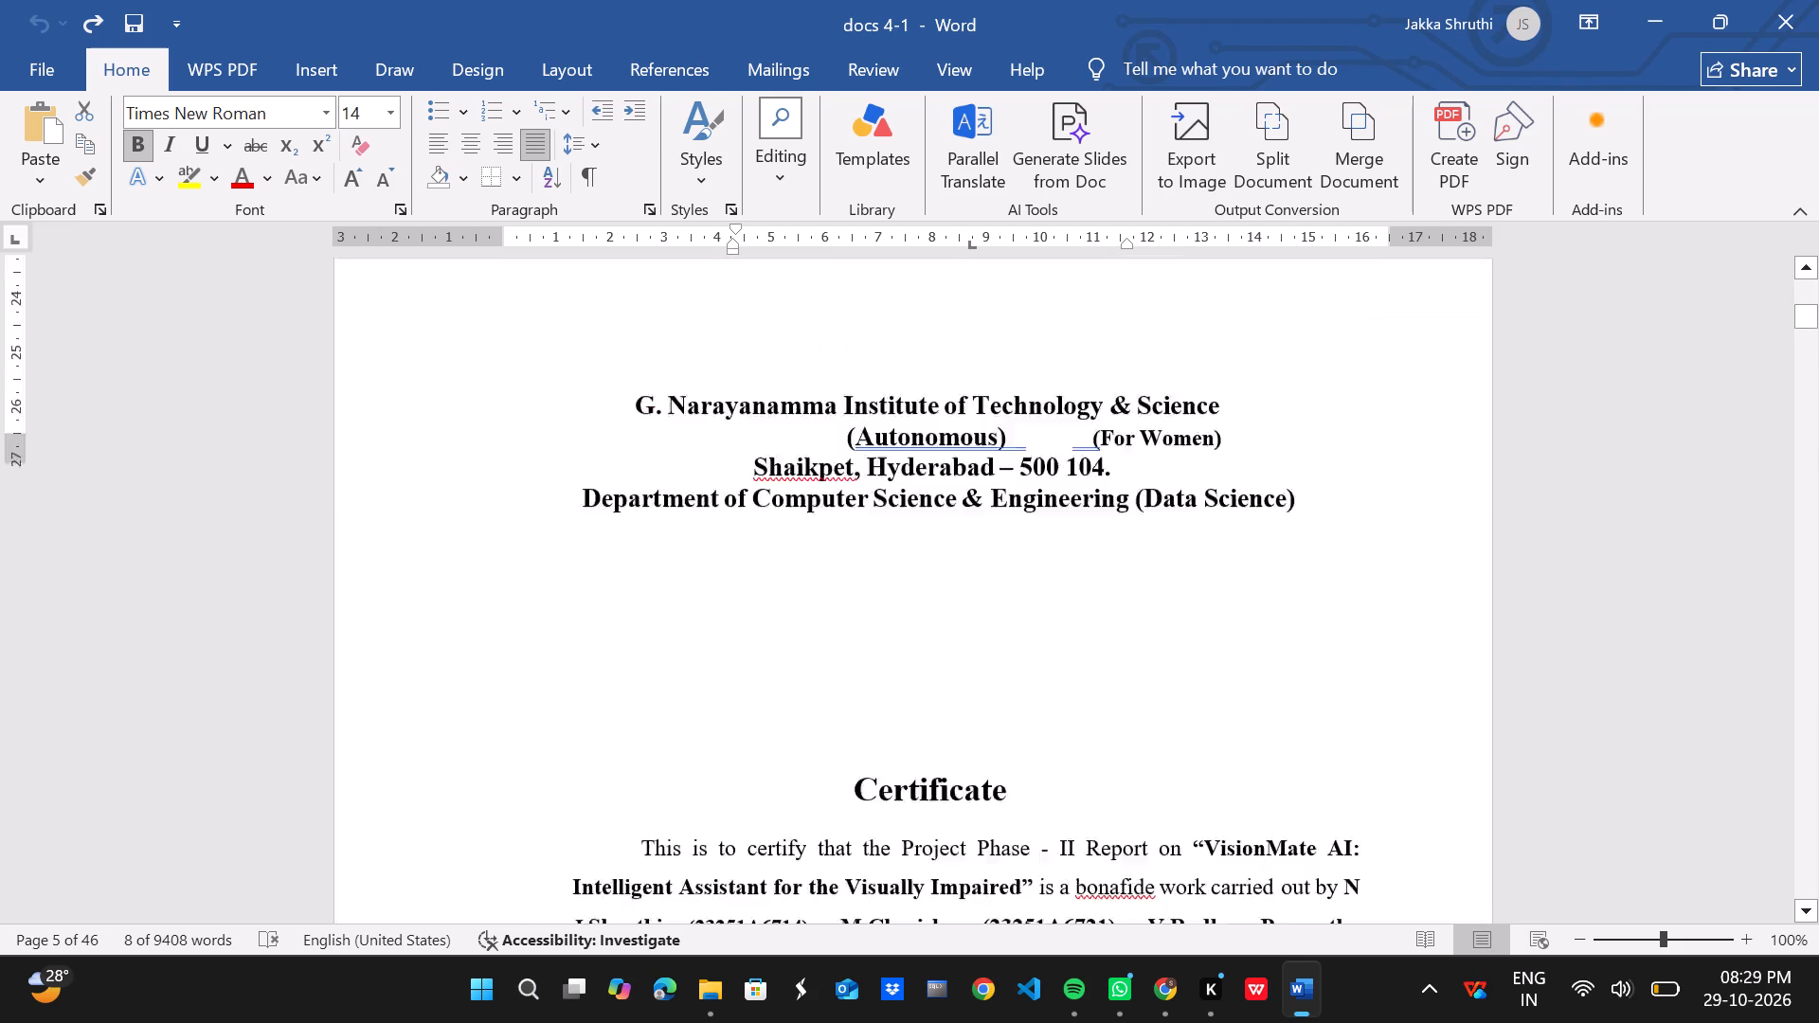
scroll(676, 739, up, 6)
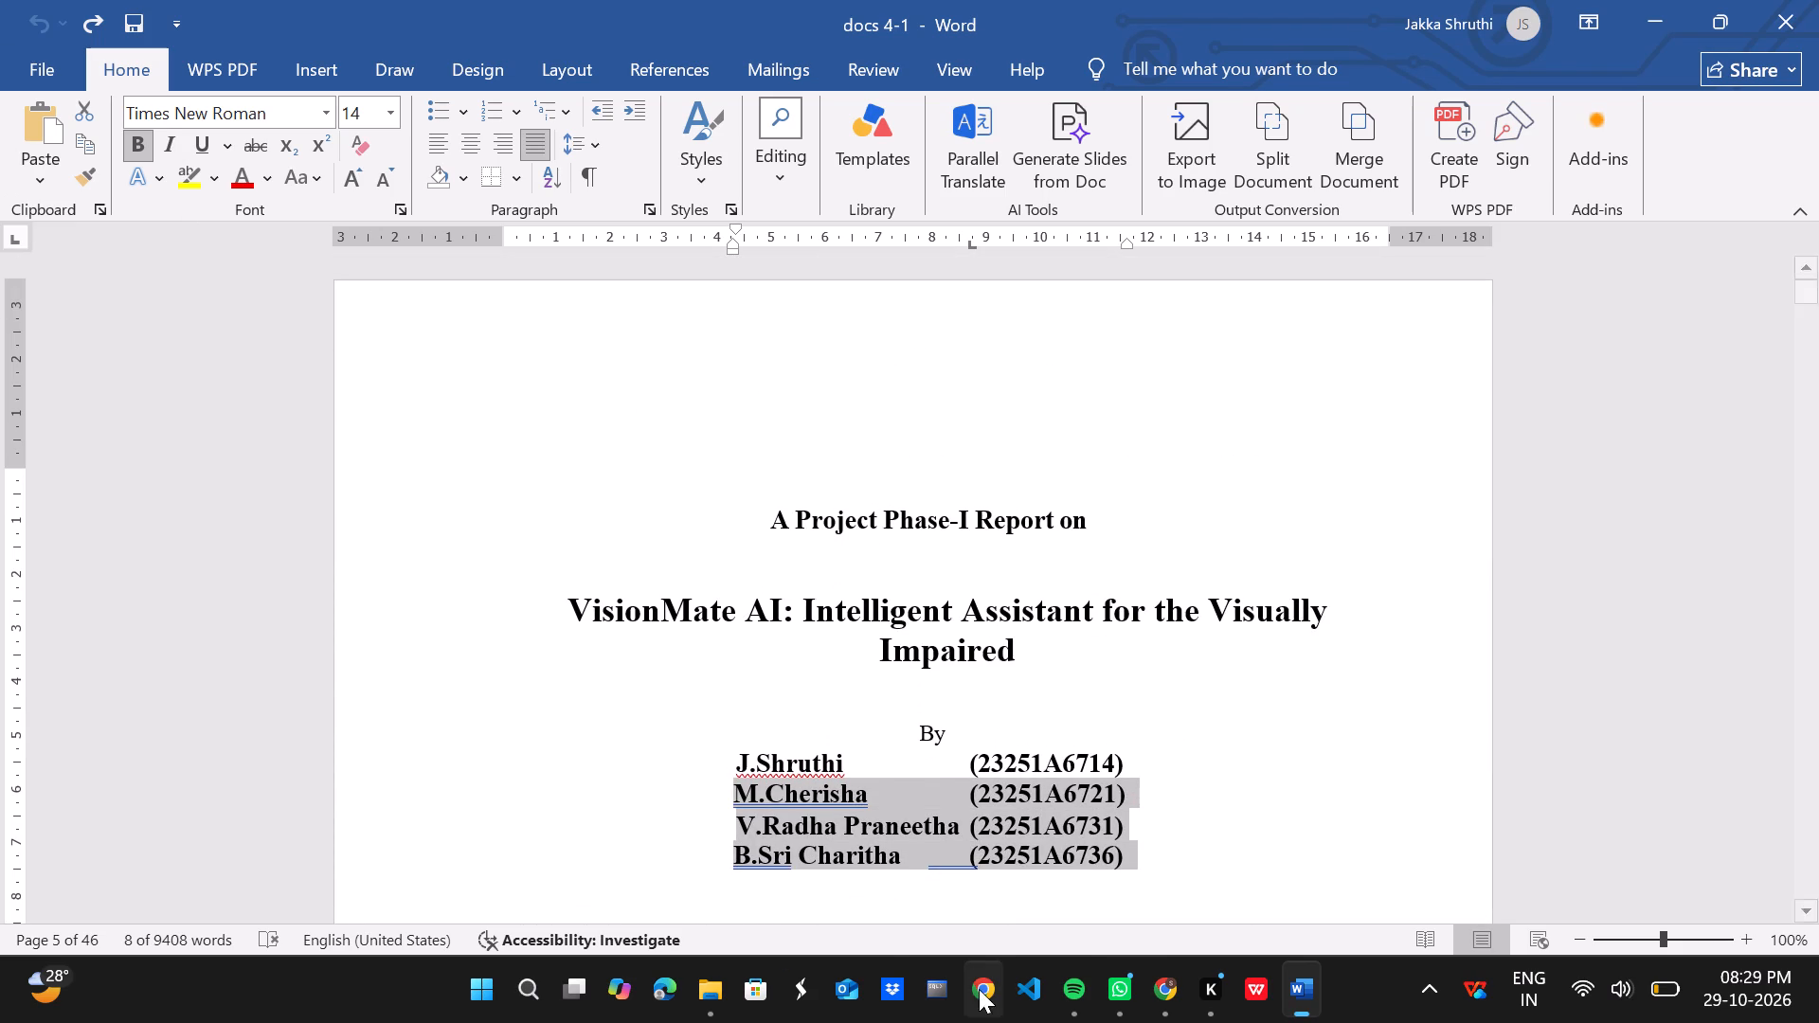
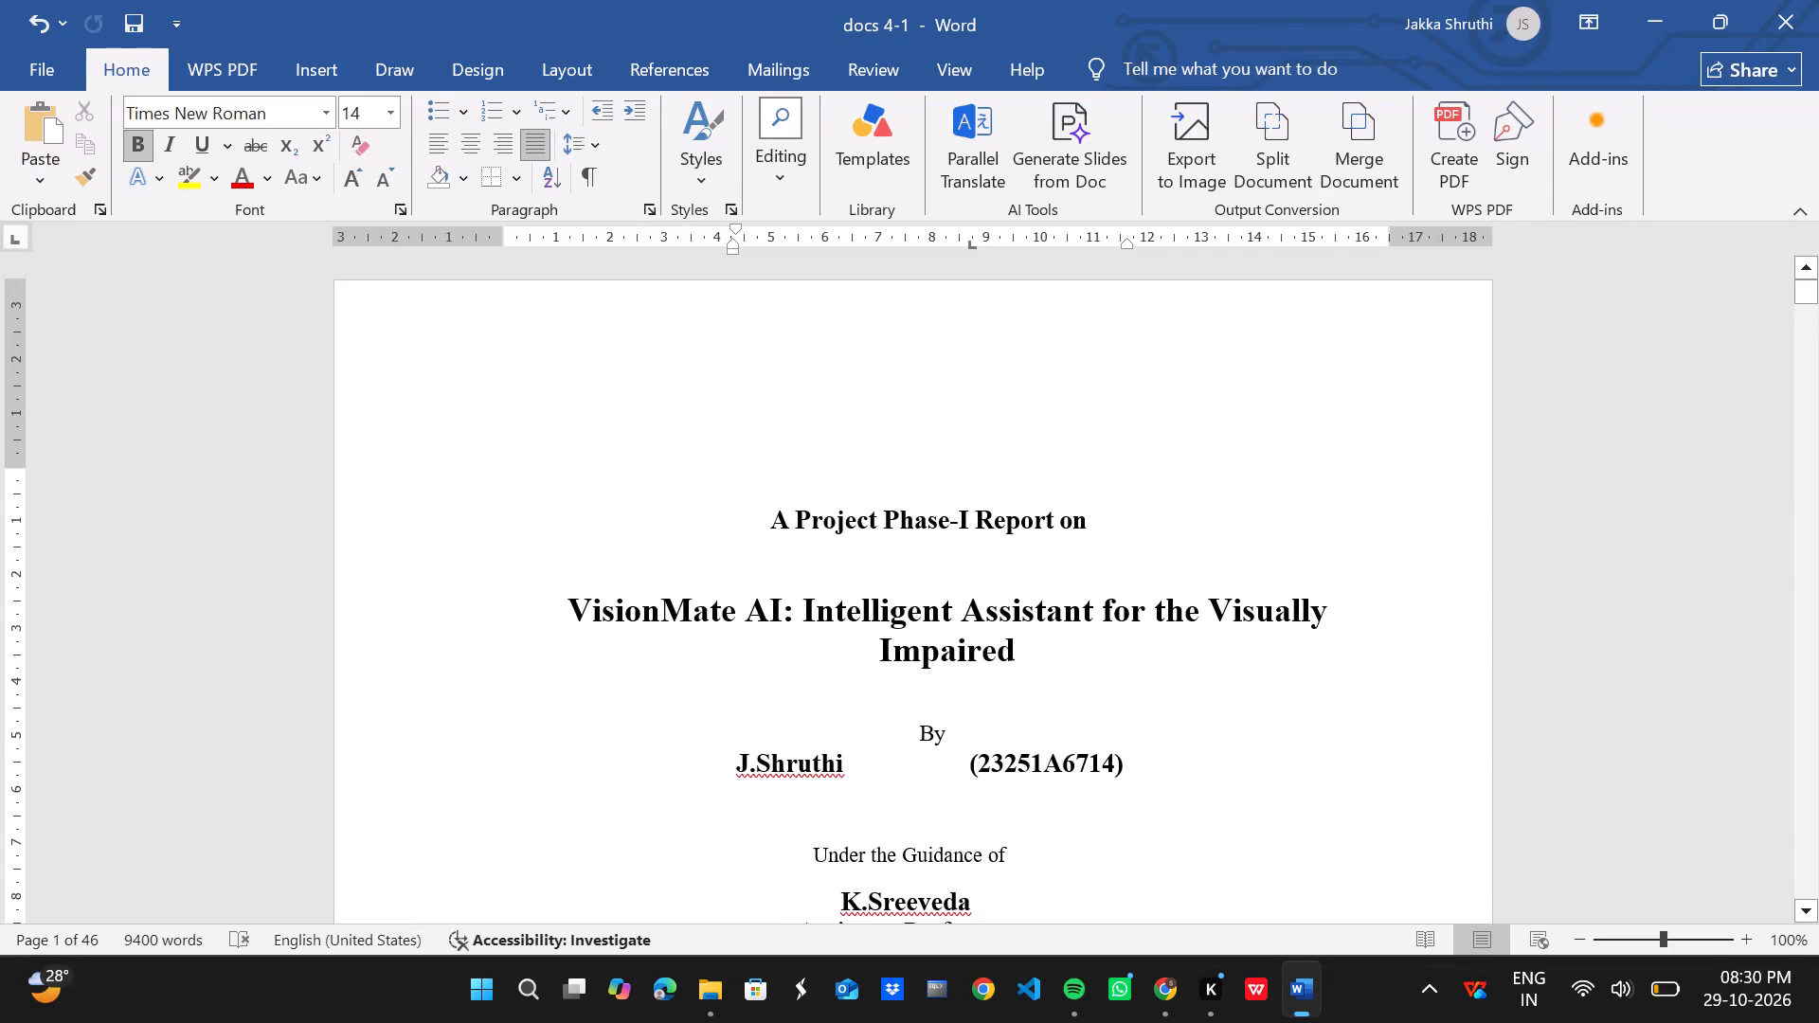
On the first title page, remove the extra blank line between the author line and "Under the Guidance of".
click(936, 808)
key(BackSpace)
On the second title page, delete the last three author lines and their roll numbers, keeping only the first author's line.
scroll(936, 808, down, 2)
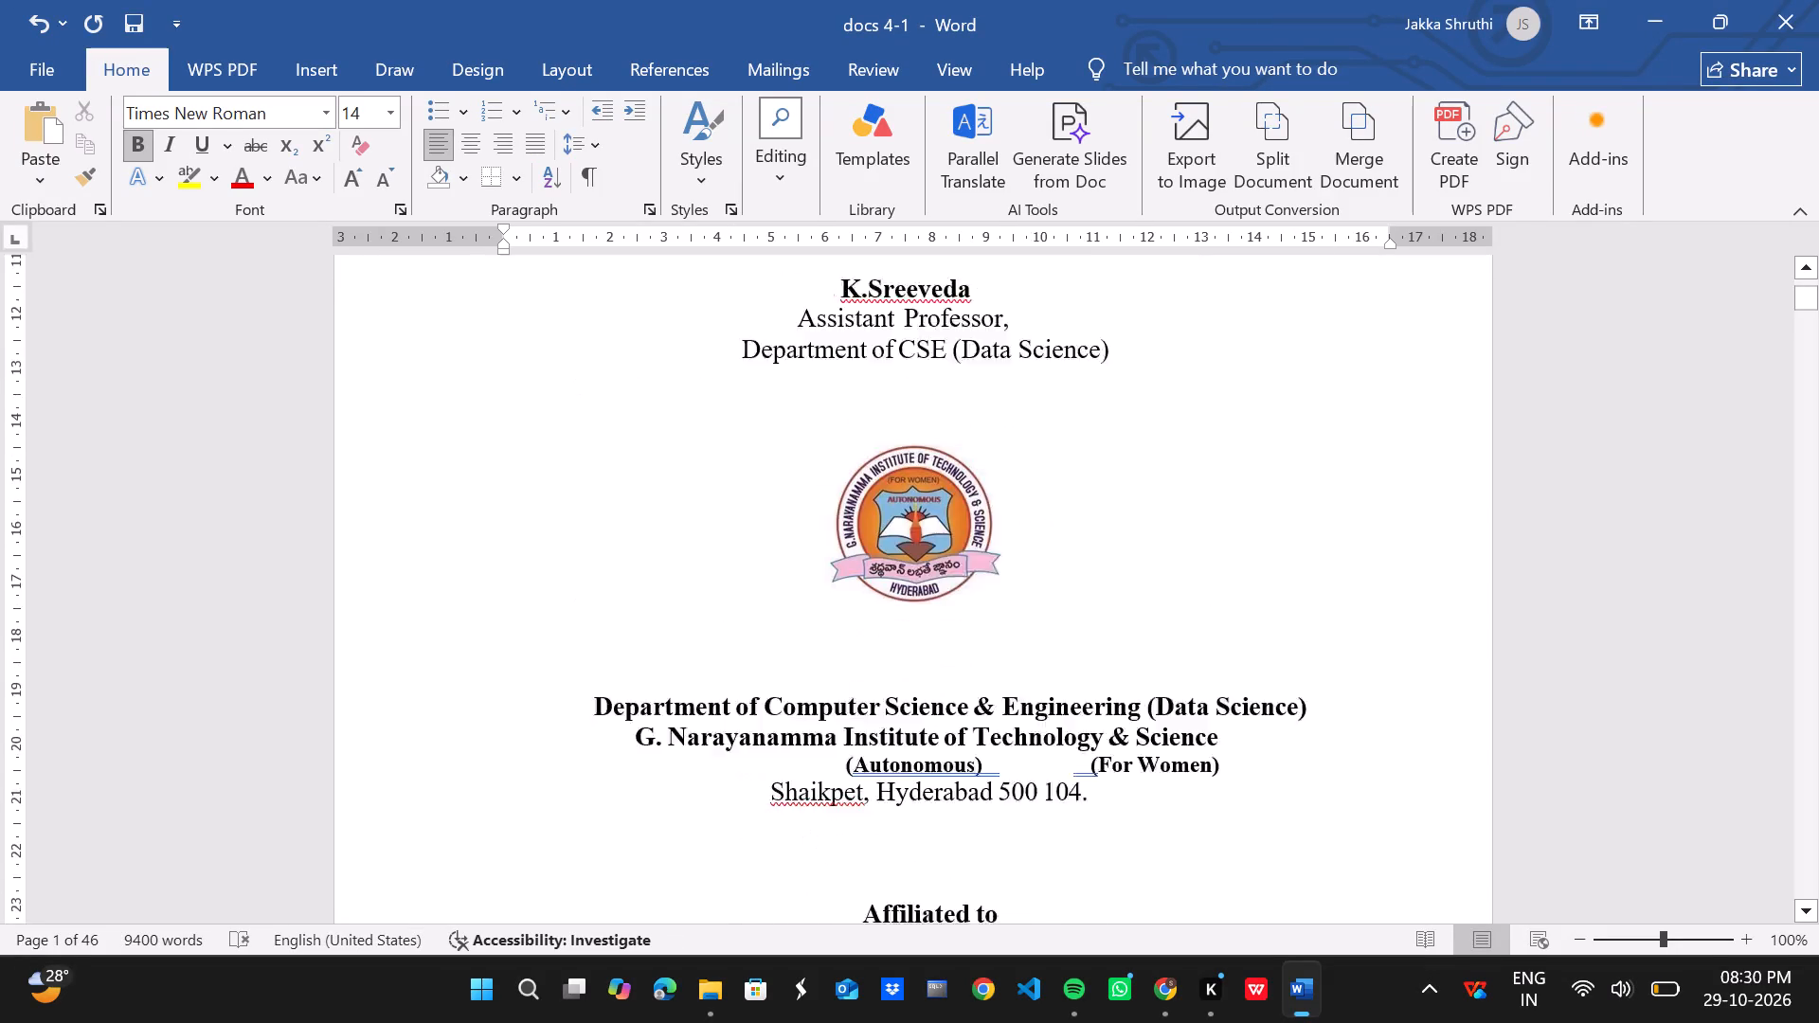
scroll(936, 808, down, 4)
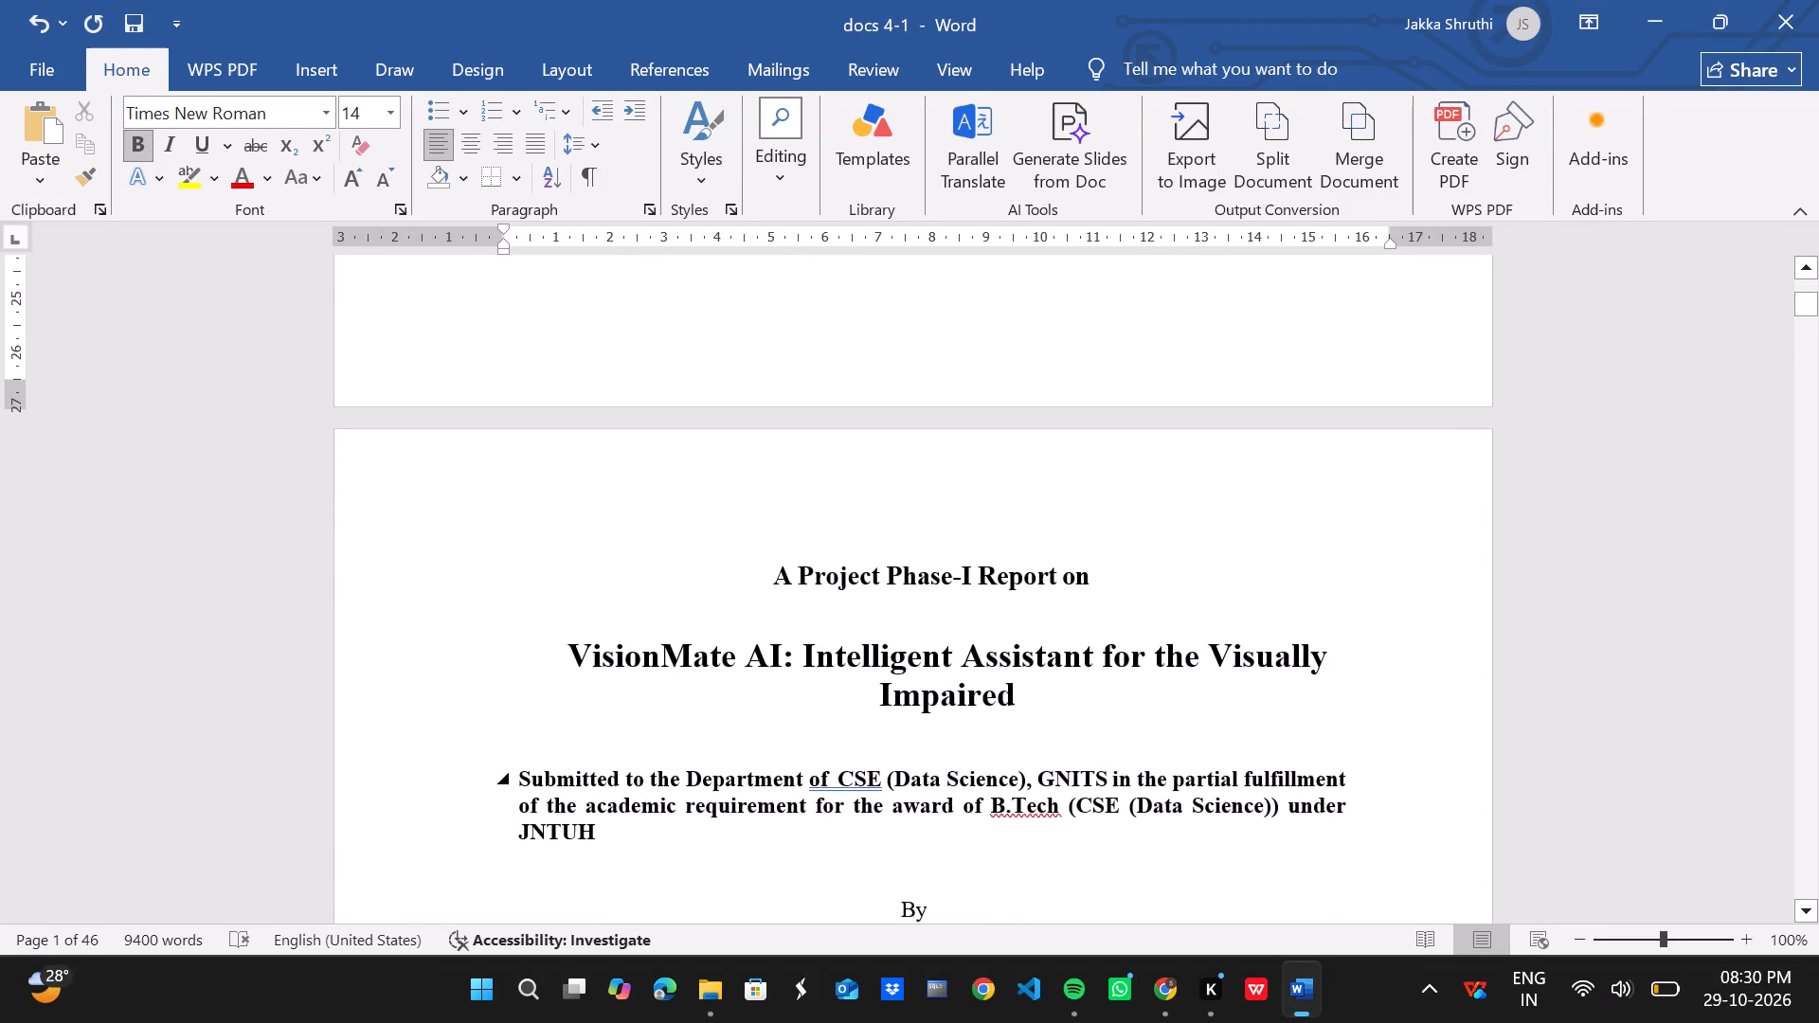
scroll(936, 808, down, 2)
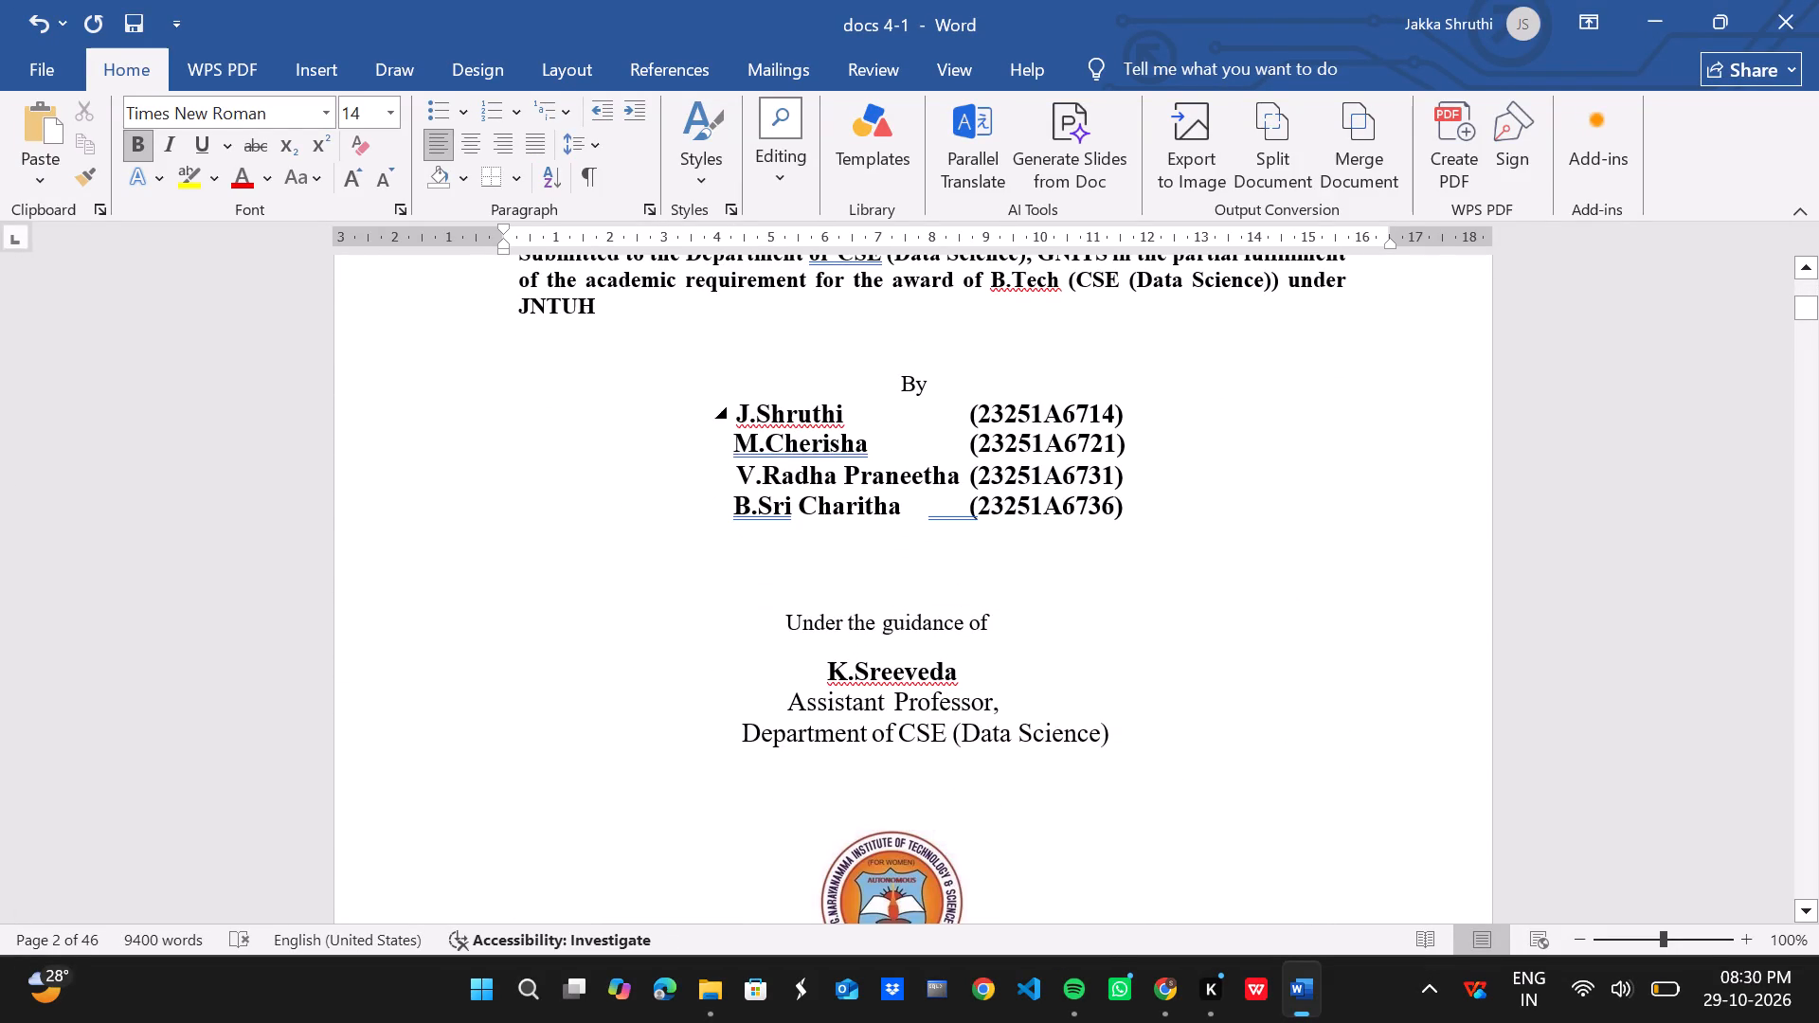
drag(725, 445, 1139, 531)
key(BackSpace)
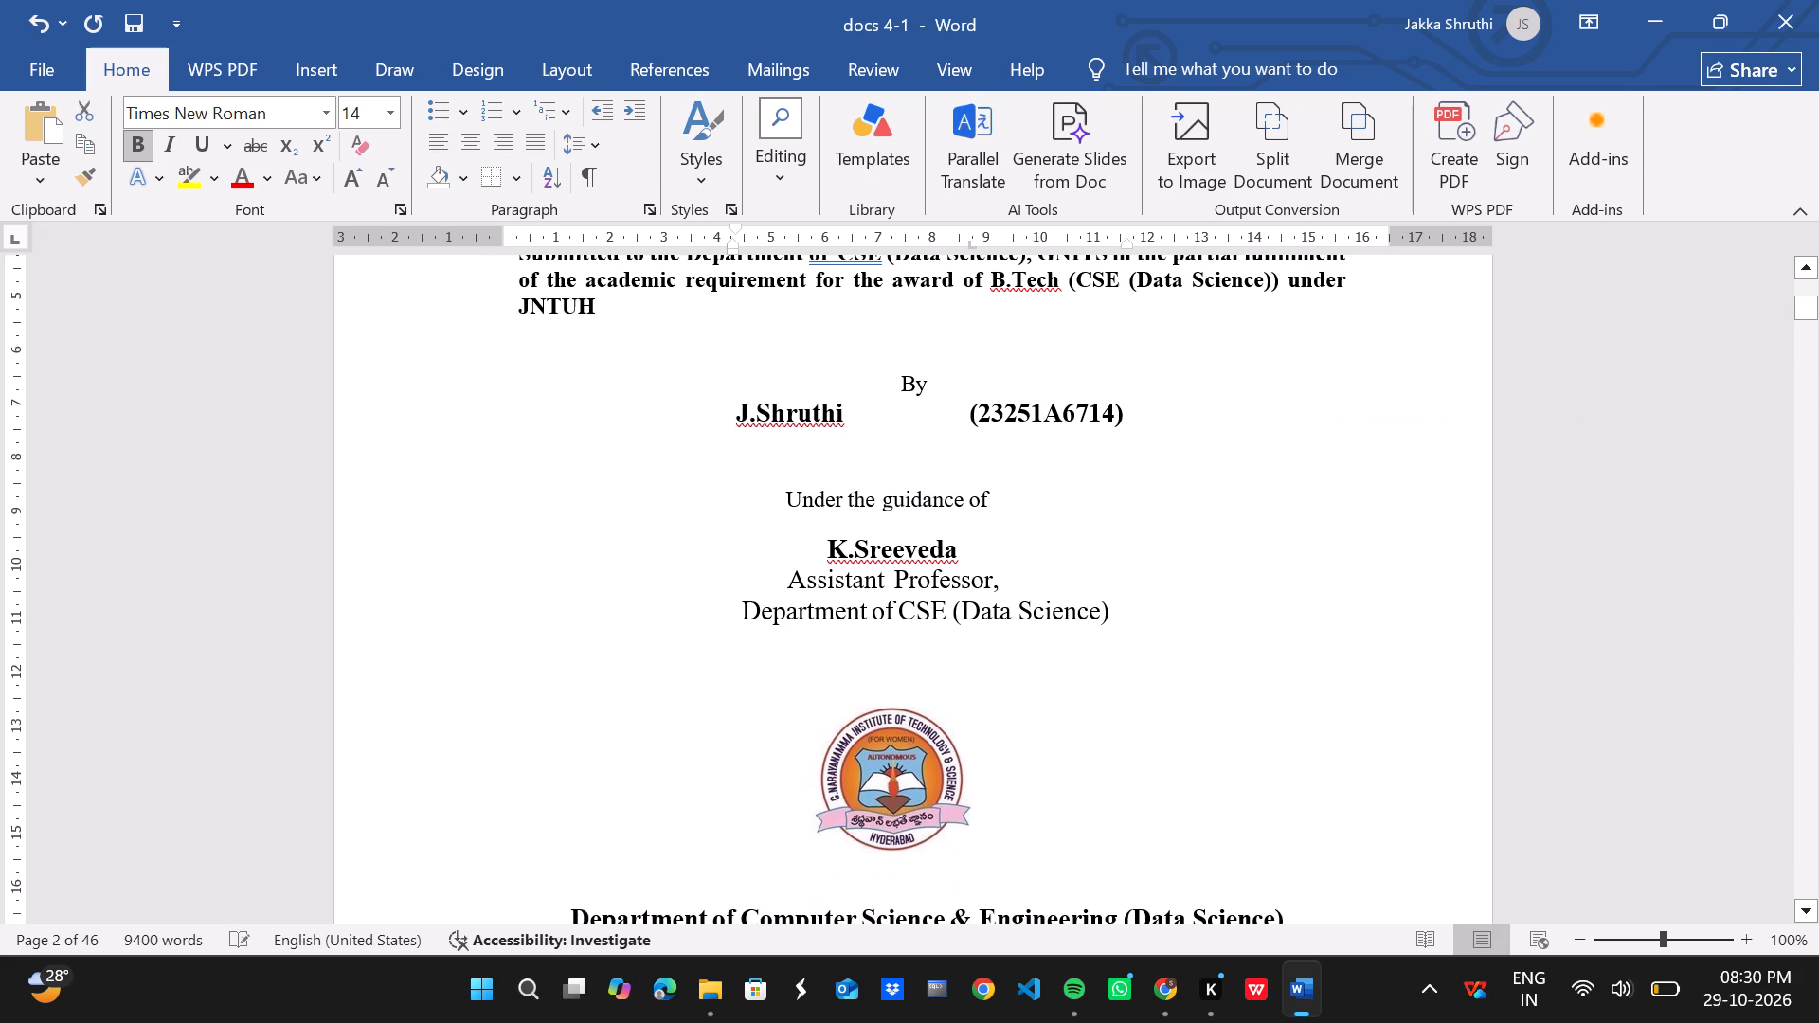
click(946, 445)
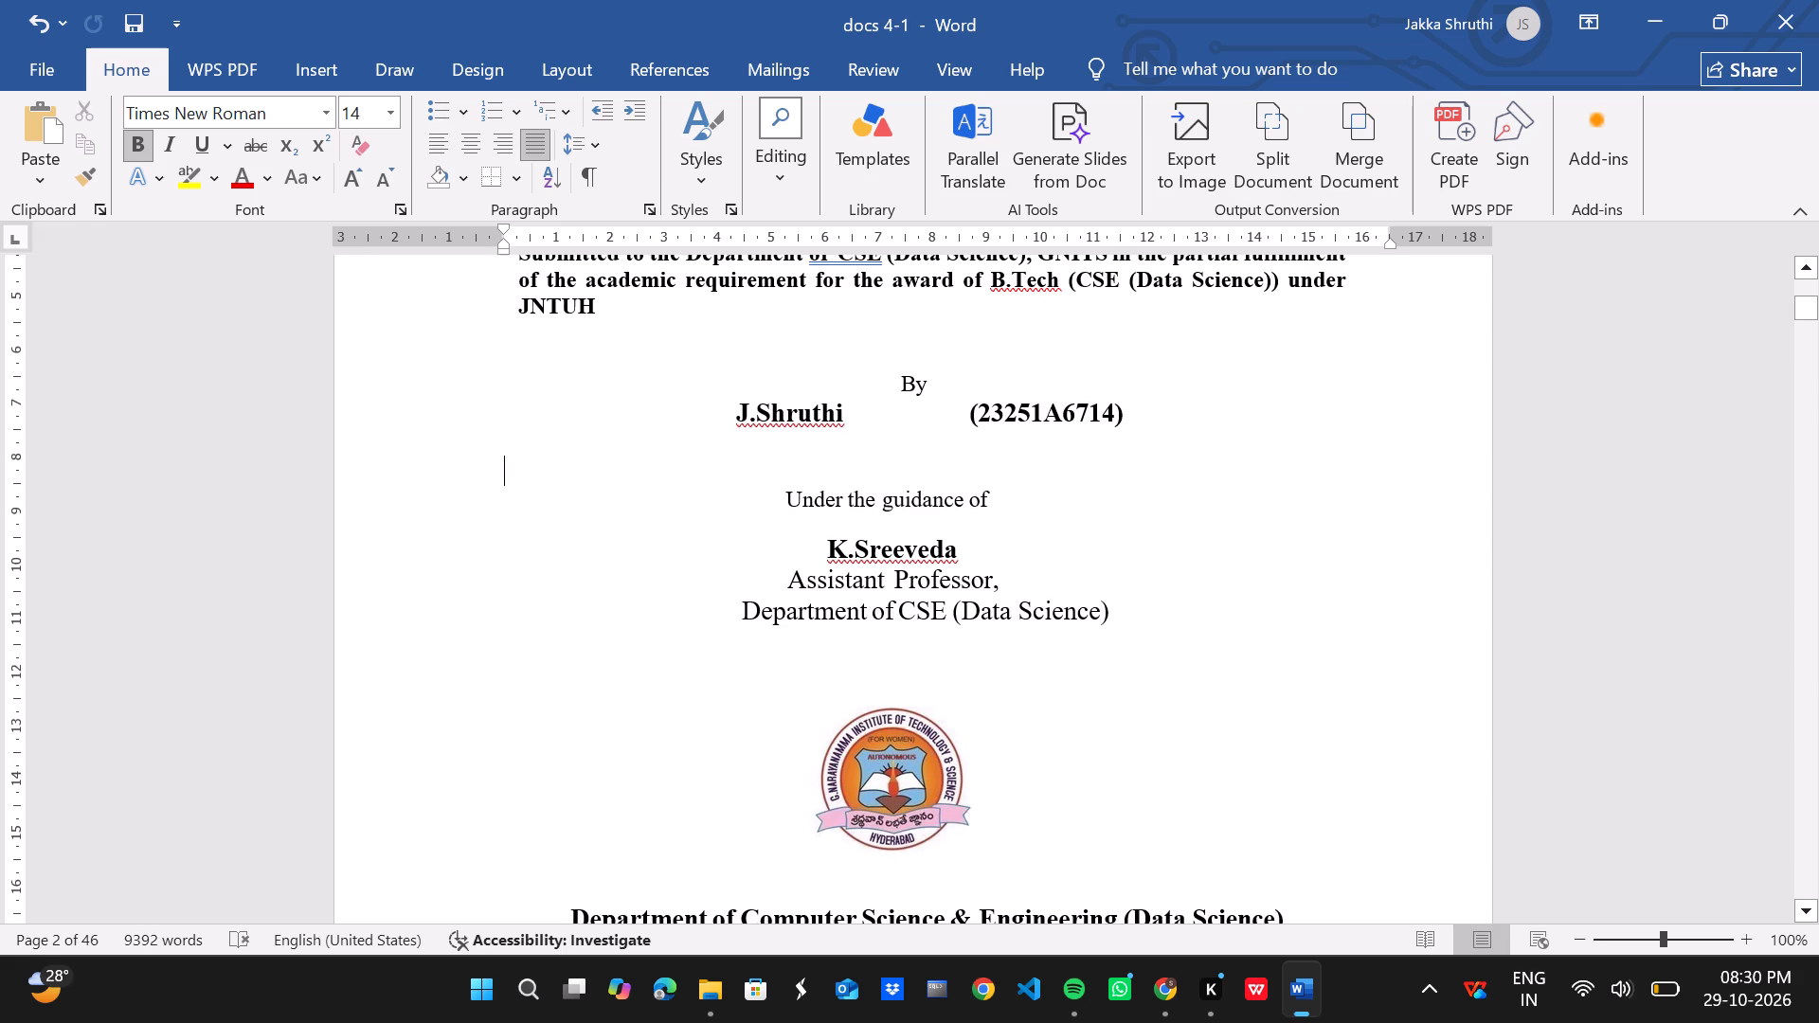
Tidy the spacing on the second title page, leaving one blank line above "Under the guidance of".
key(BackSpace)
key(Return)
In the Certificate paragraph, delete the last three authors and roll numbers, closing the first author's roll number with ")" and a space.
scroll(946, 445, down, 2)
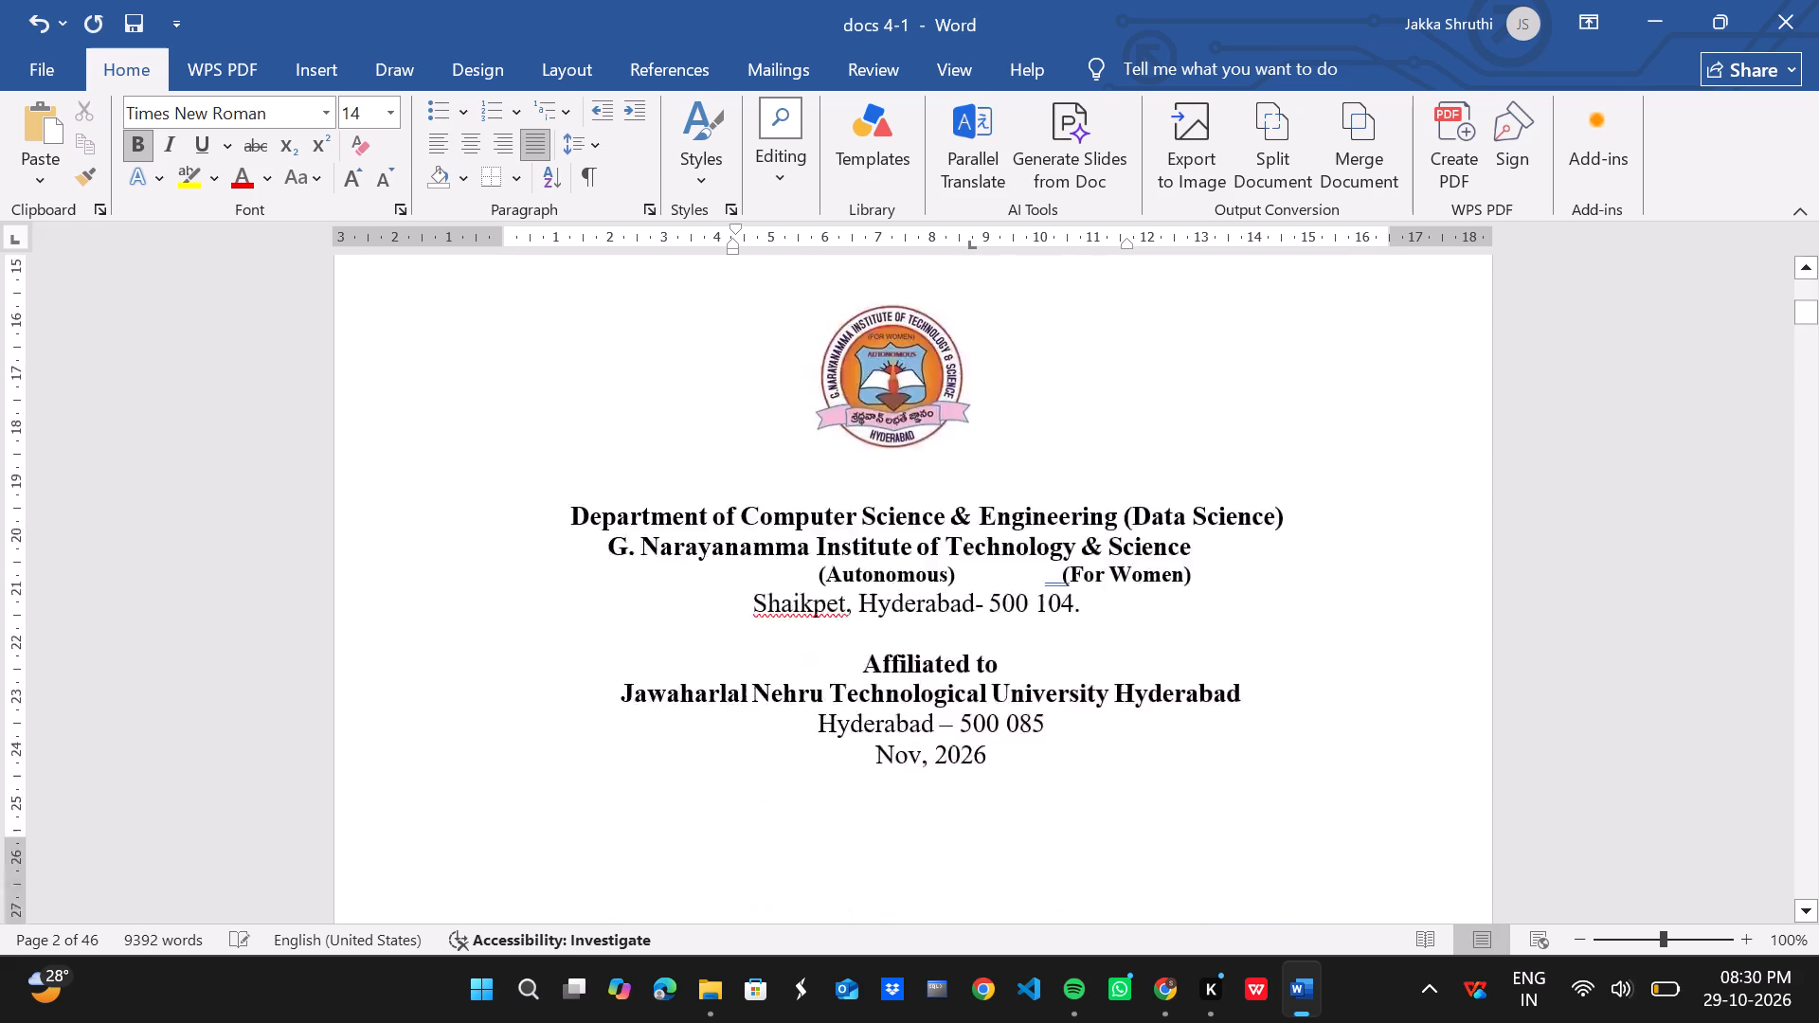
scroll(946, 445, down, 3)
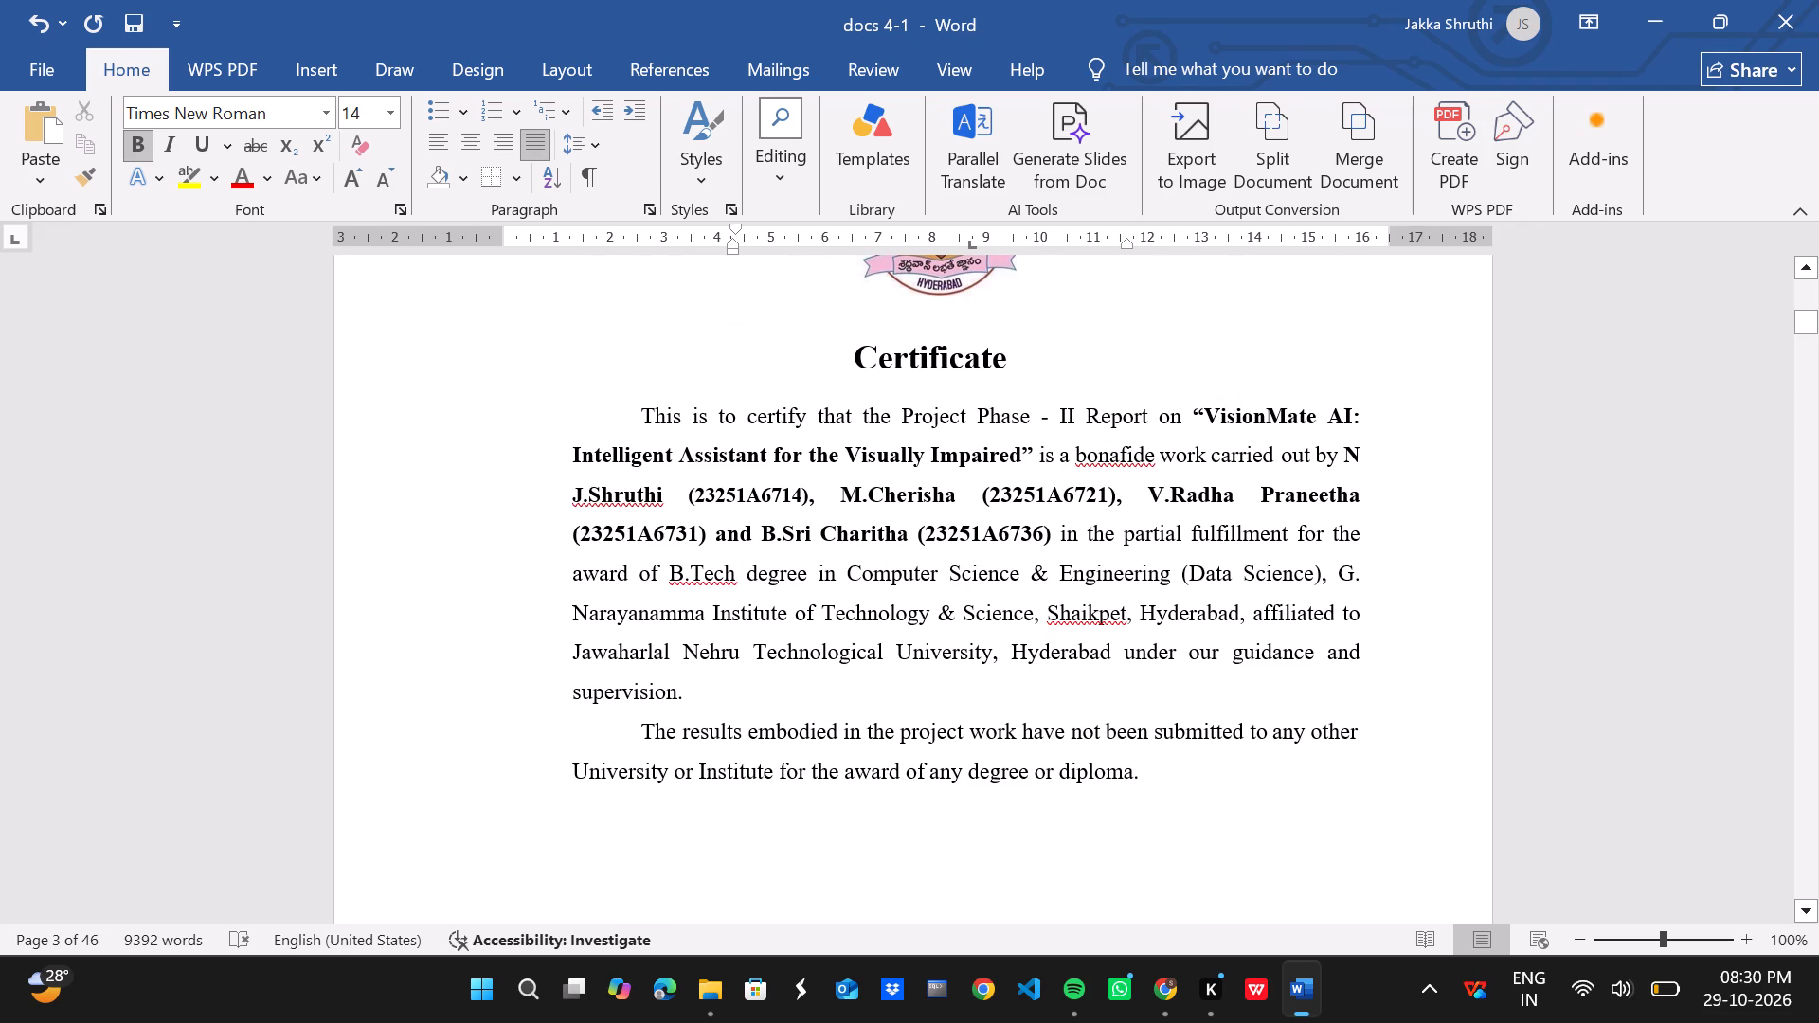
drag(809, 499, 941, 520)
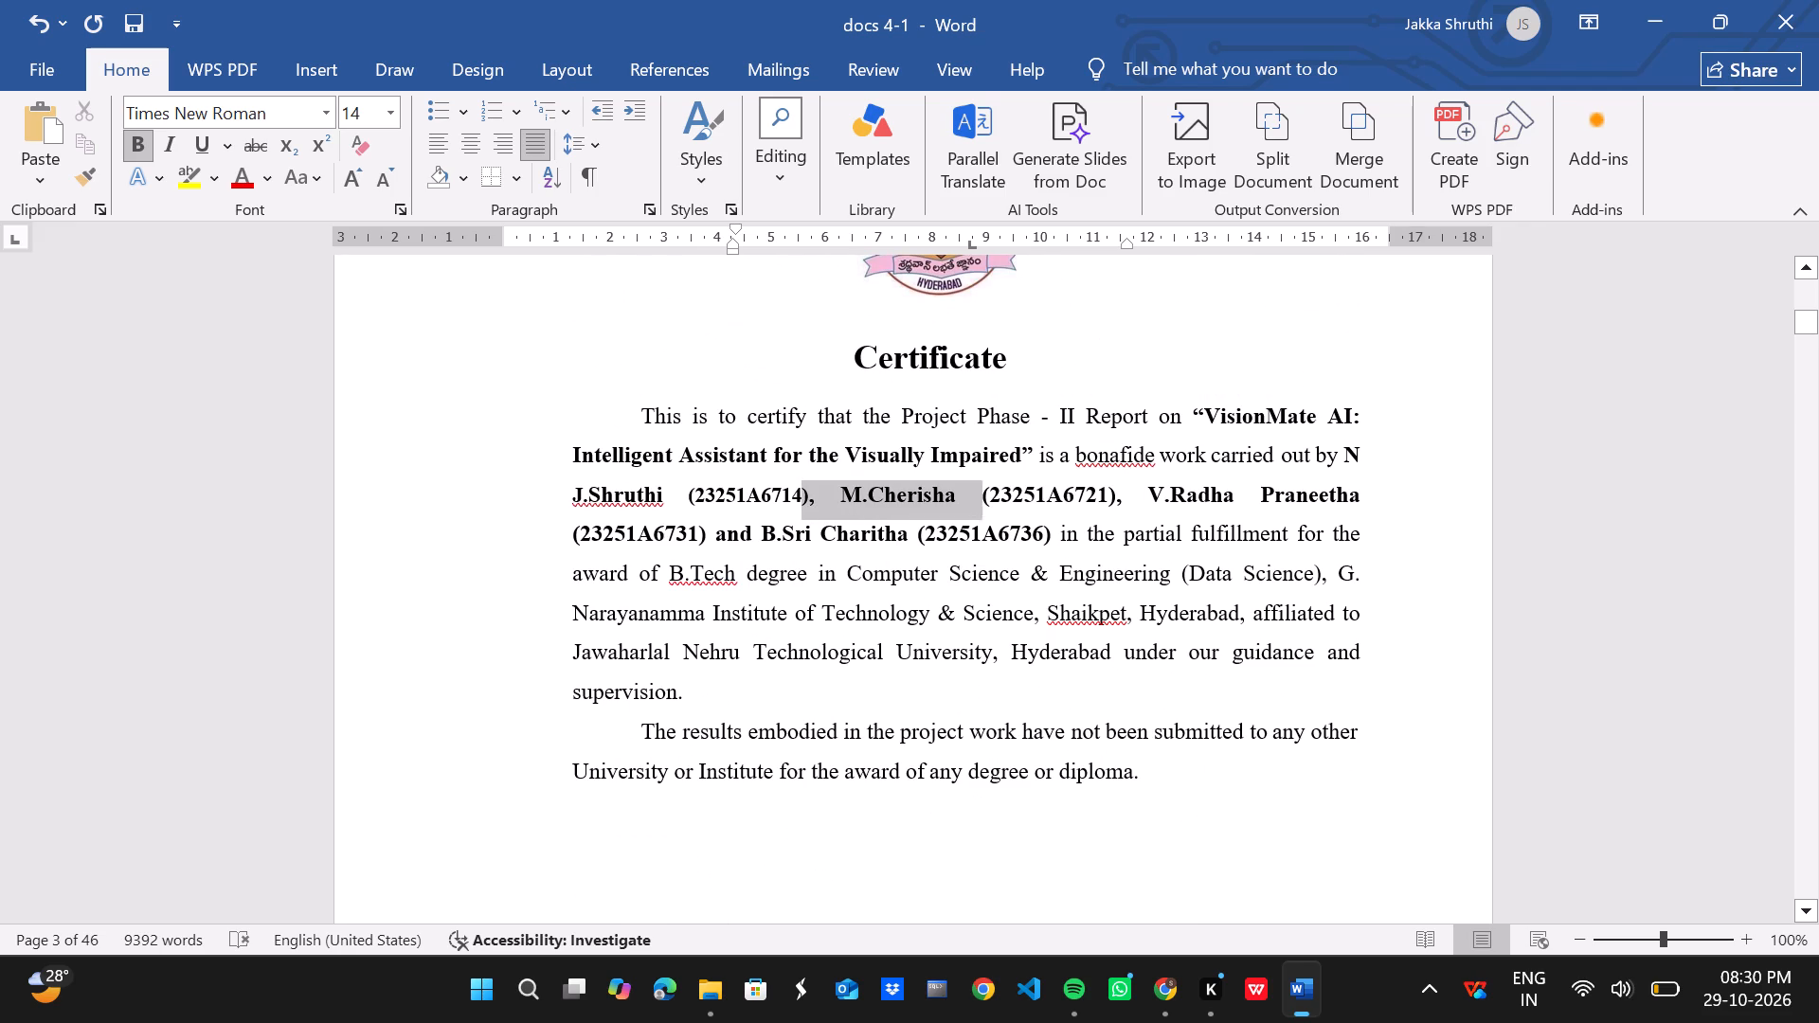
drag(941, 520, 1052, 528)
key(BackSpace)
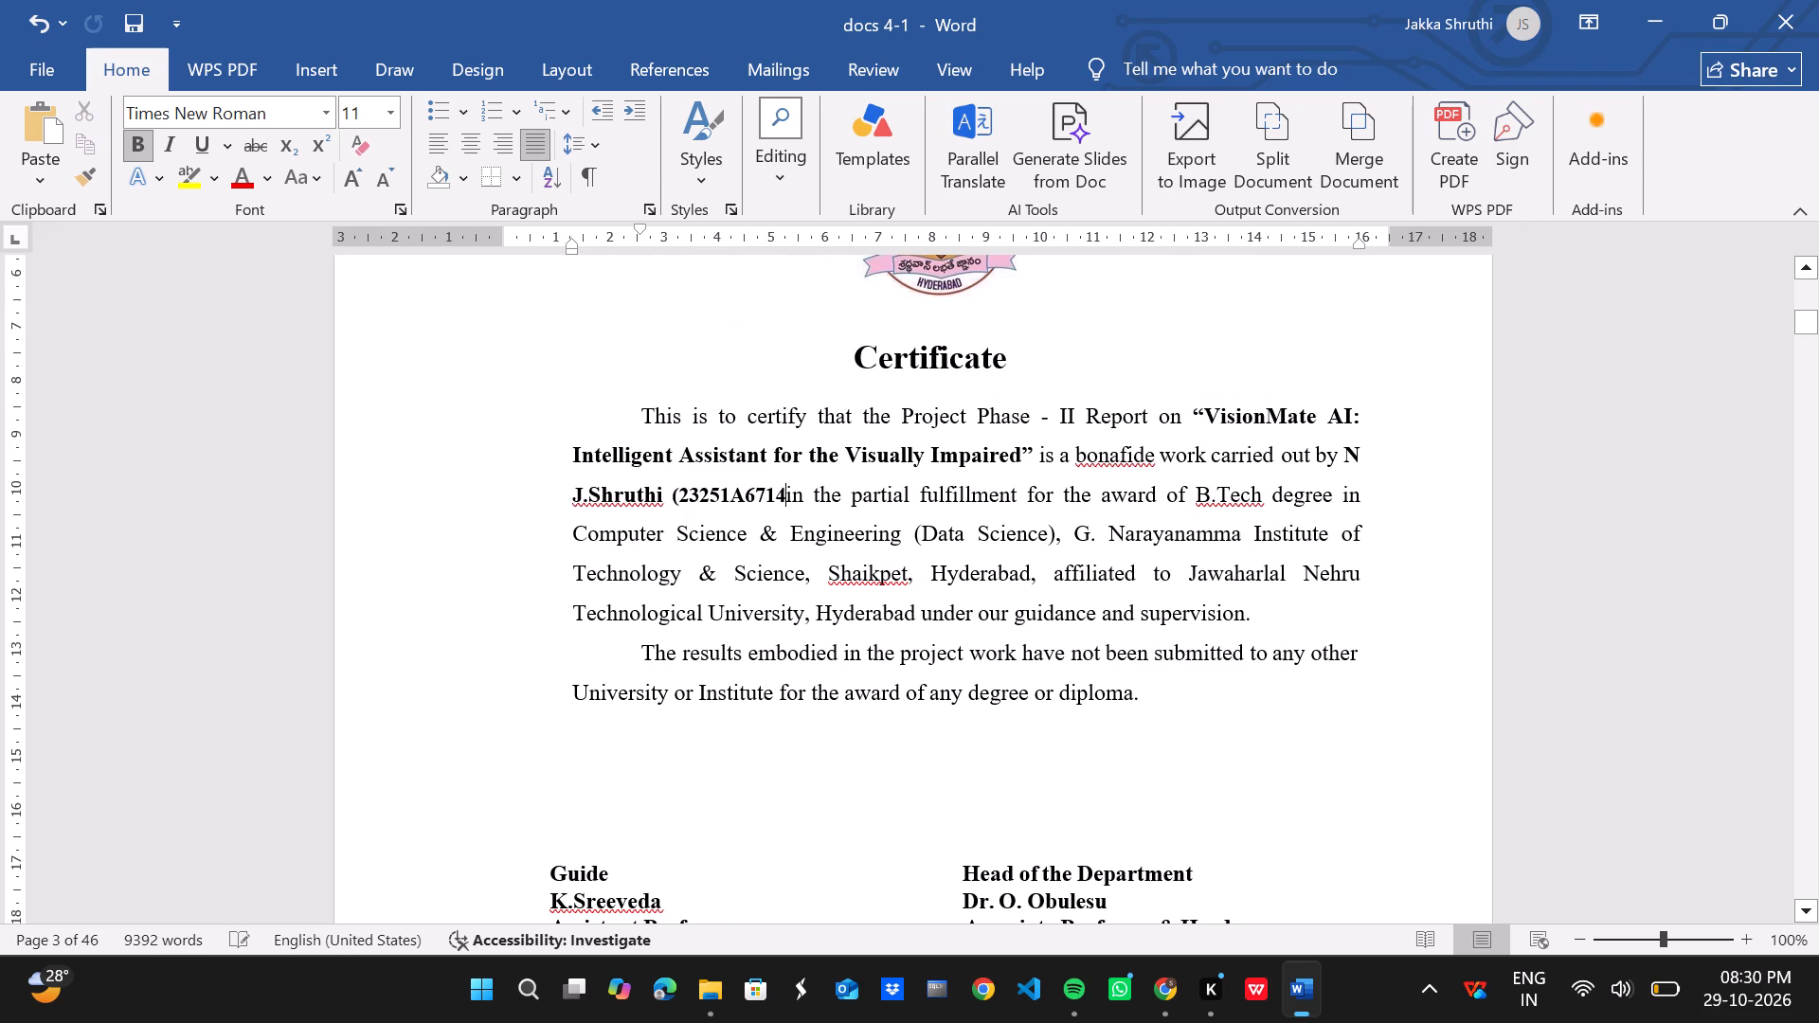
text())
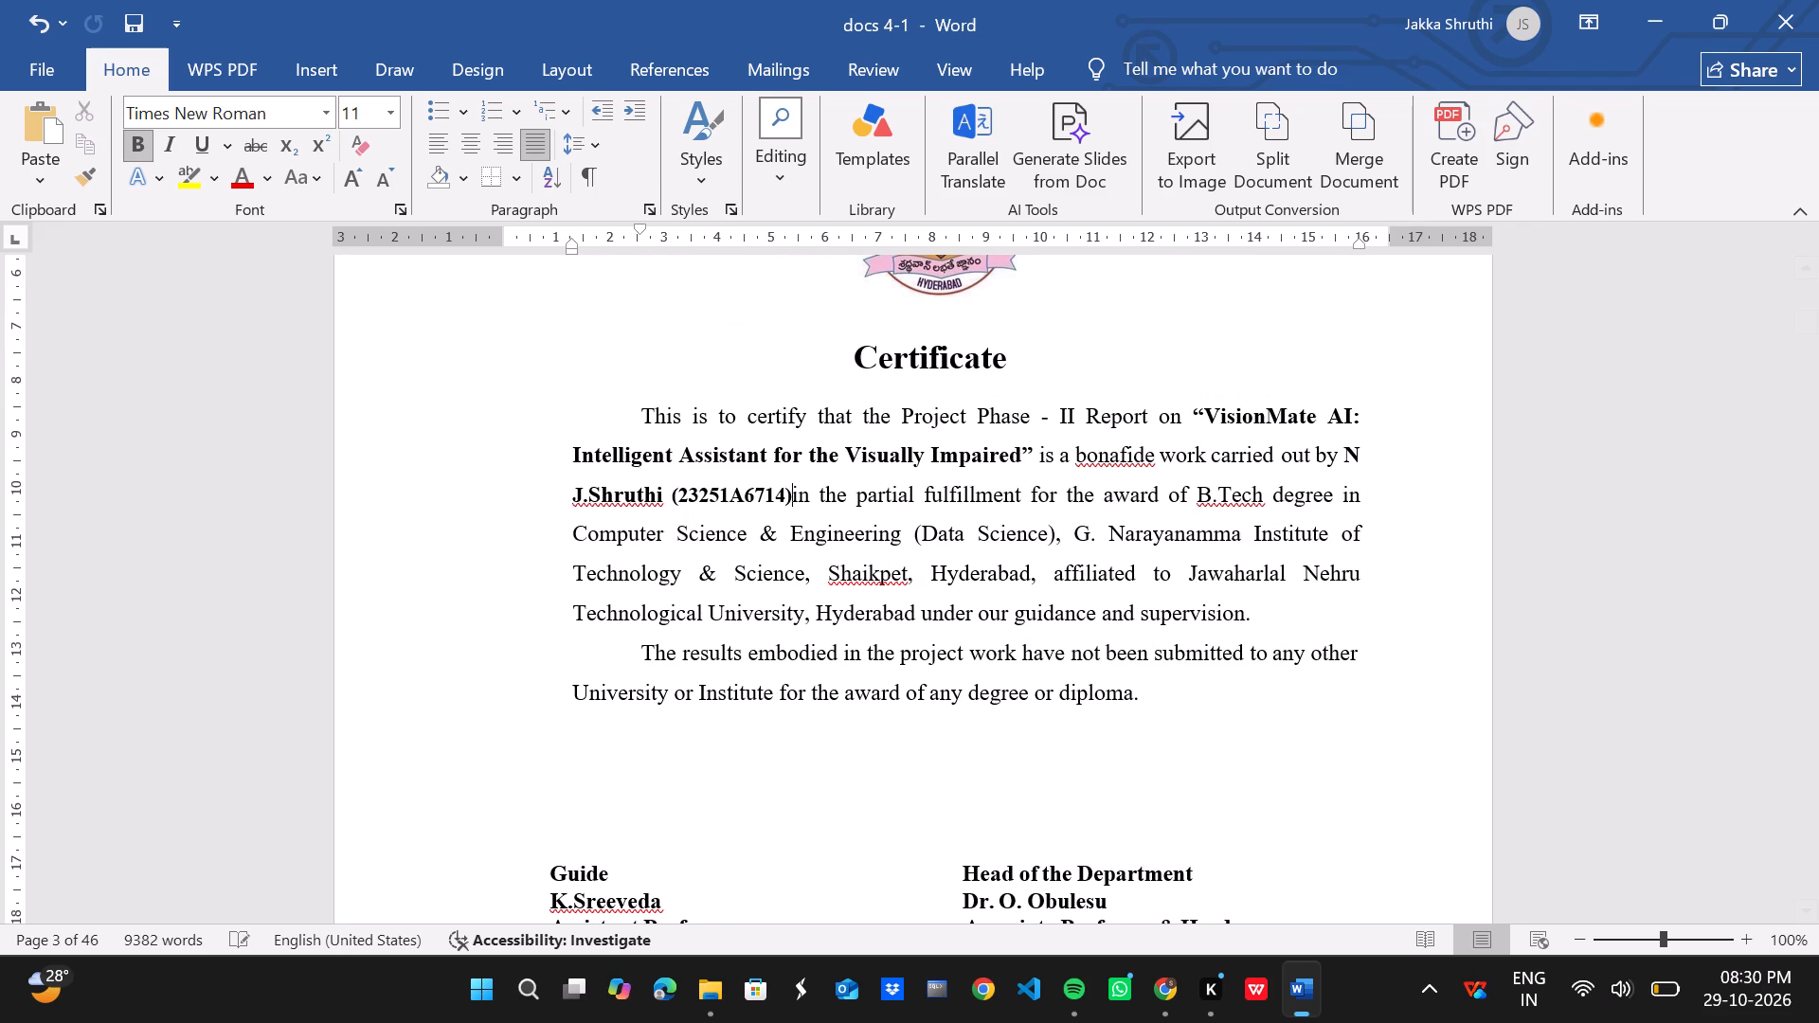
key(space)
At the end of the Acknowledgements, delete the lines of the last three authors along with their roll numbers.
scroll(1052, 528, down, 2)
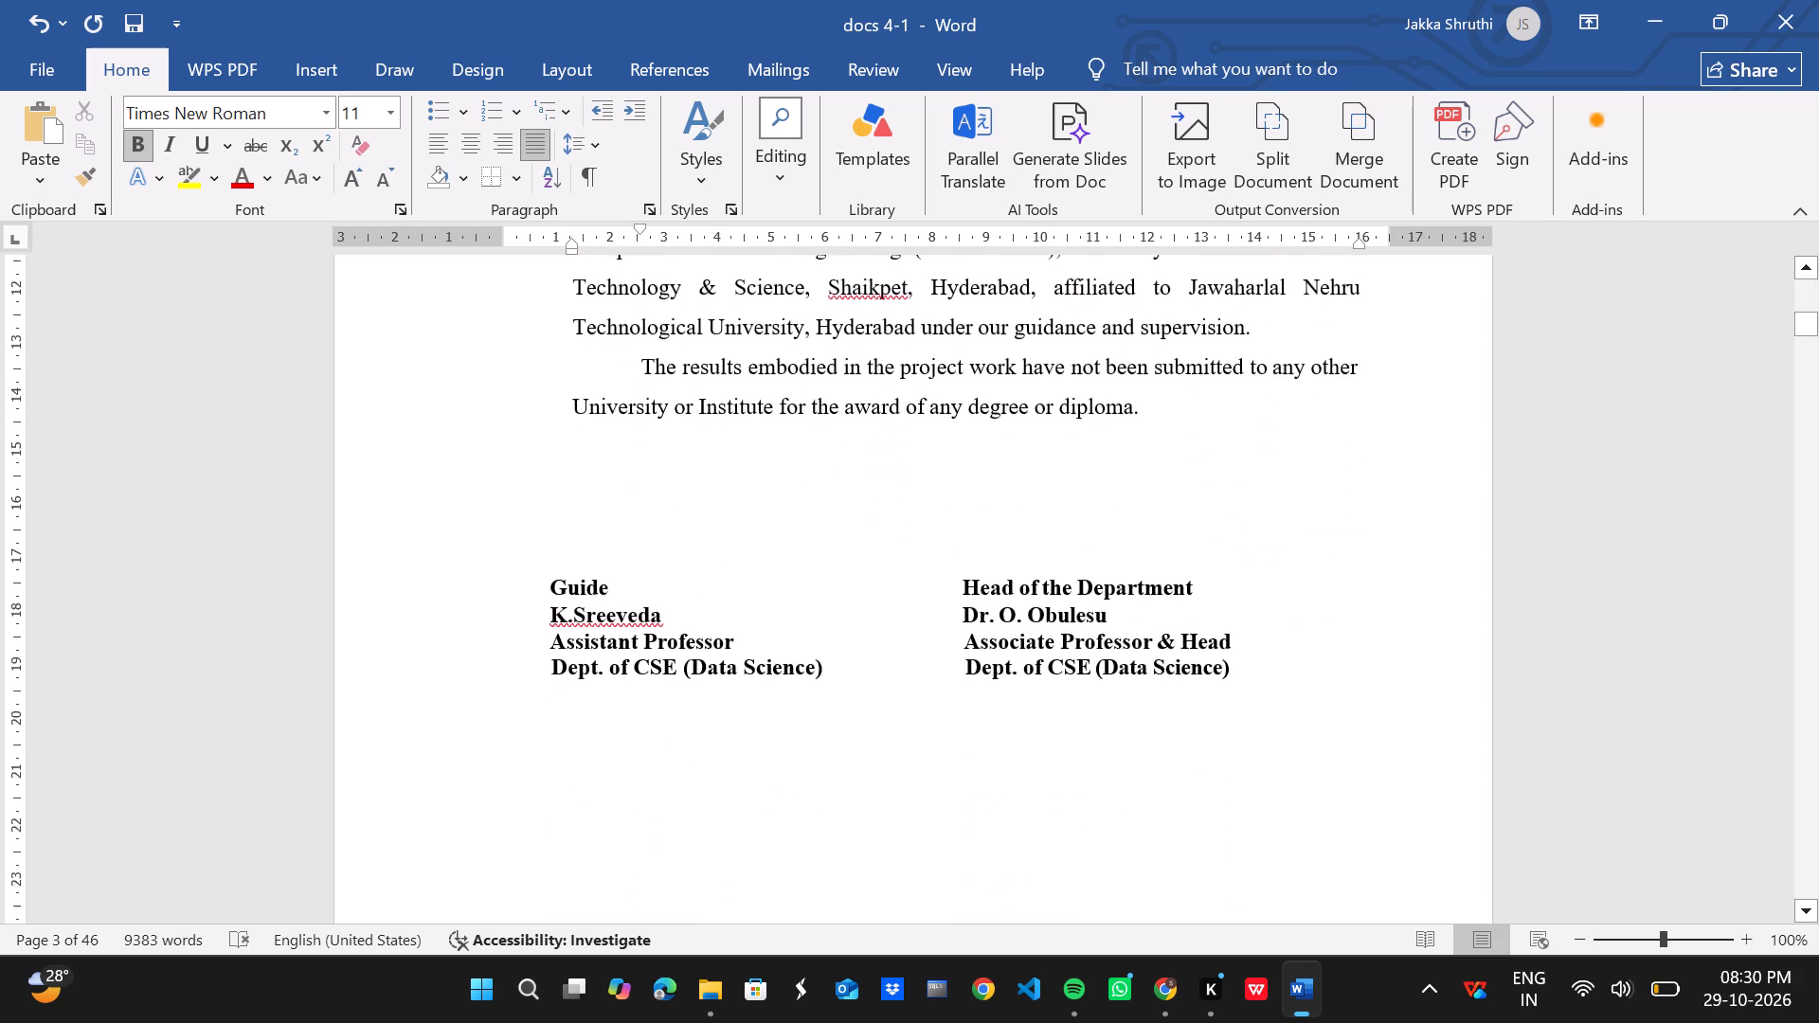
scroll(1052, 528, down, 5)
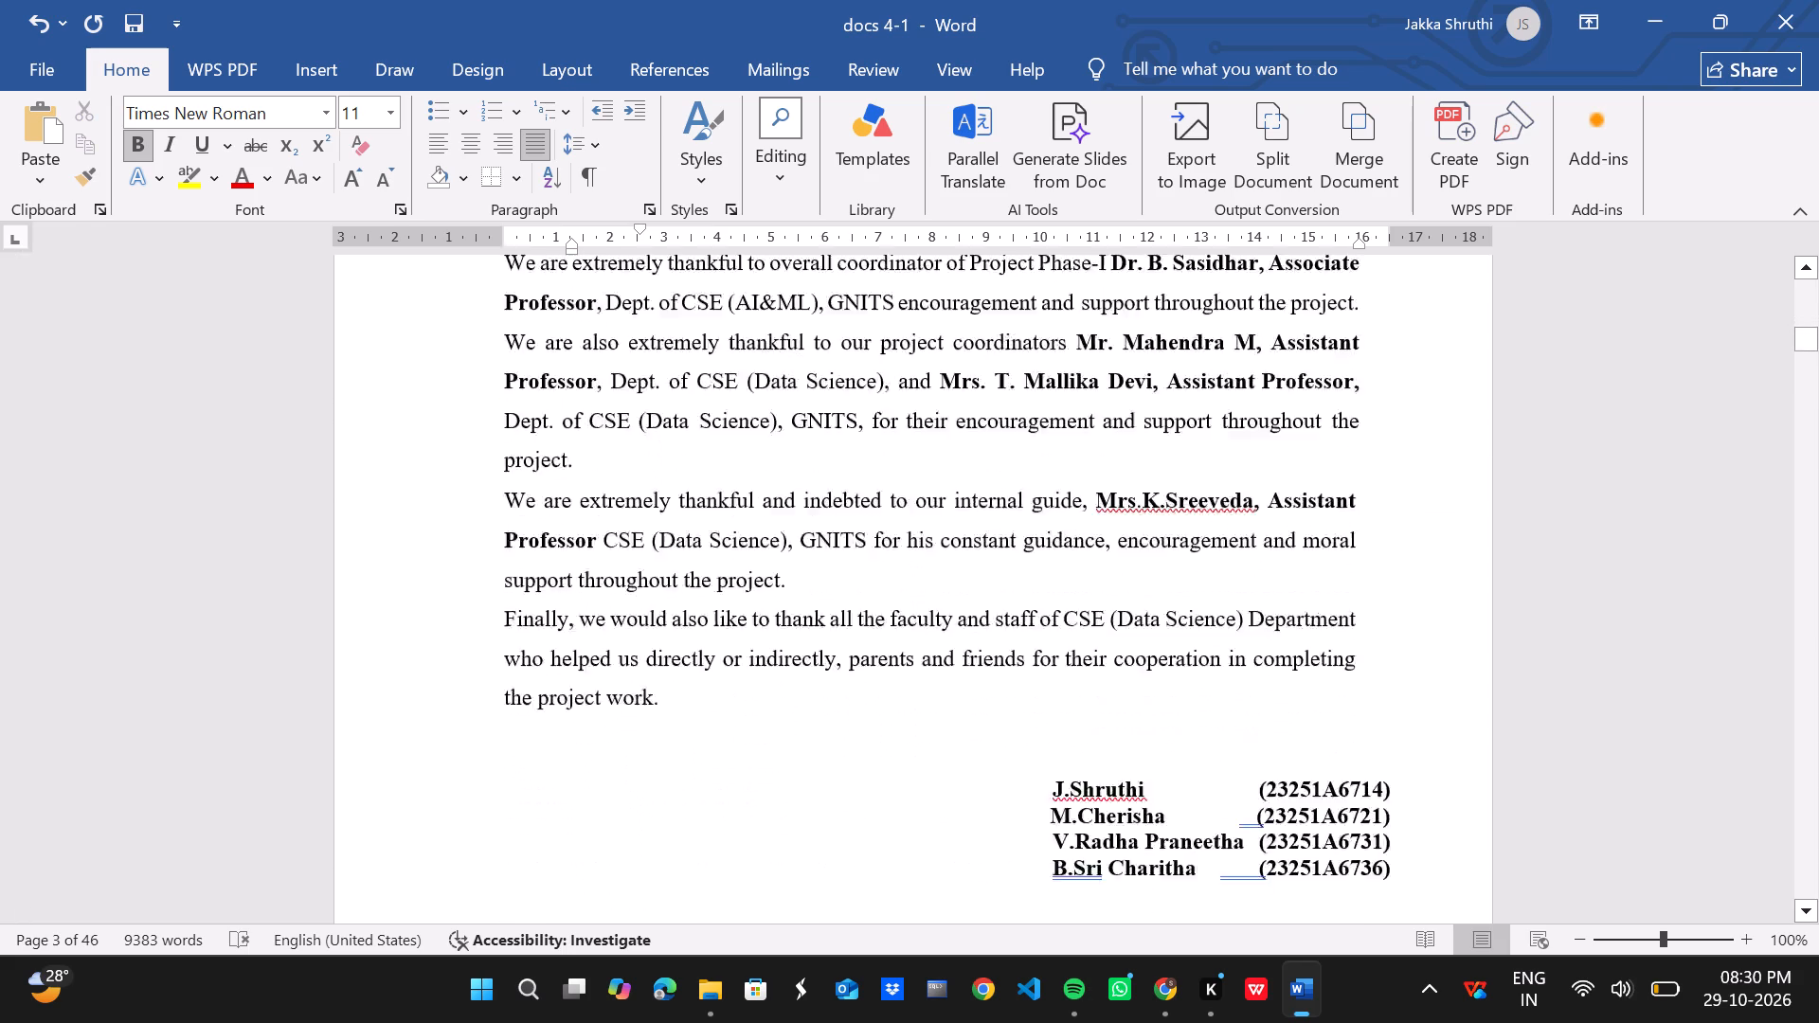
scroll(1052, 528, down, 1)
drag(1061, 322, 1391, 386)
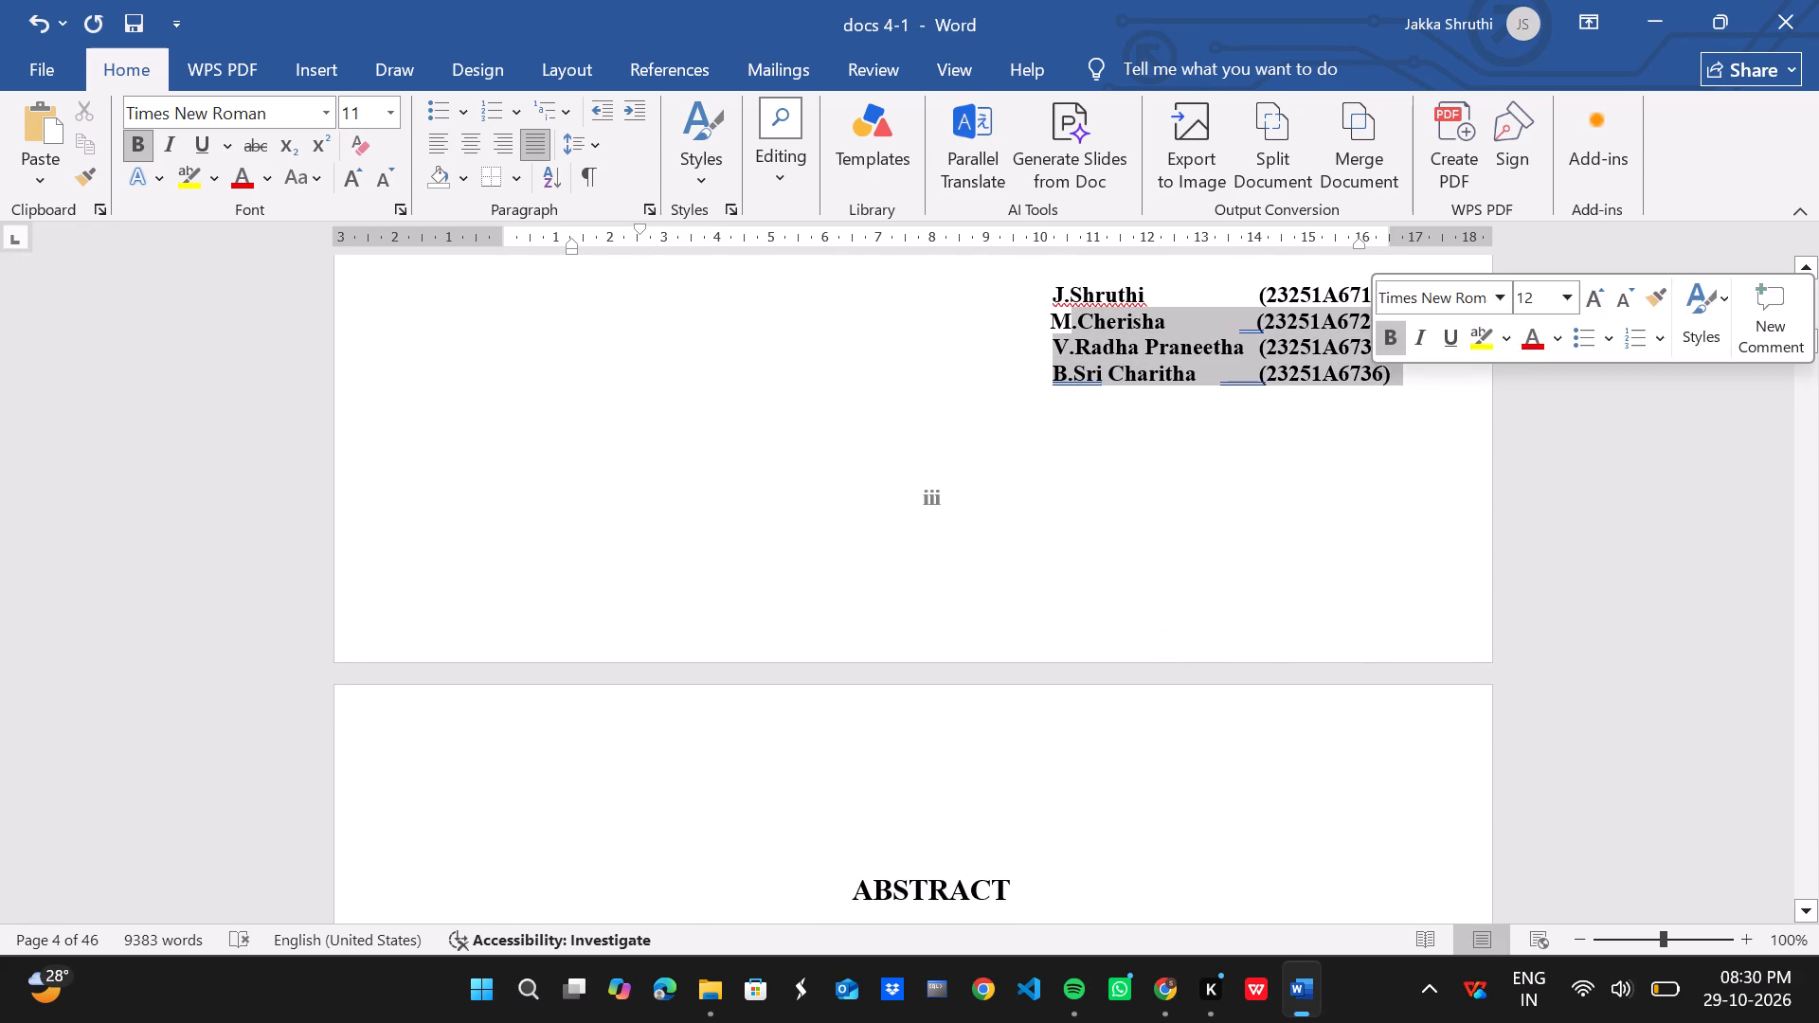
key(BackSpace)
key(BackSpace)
Look through the abstract, table of contents and List of Figures pages for remaining author listings.
scroll(1391, 386, down, 2)
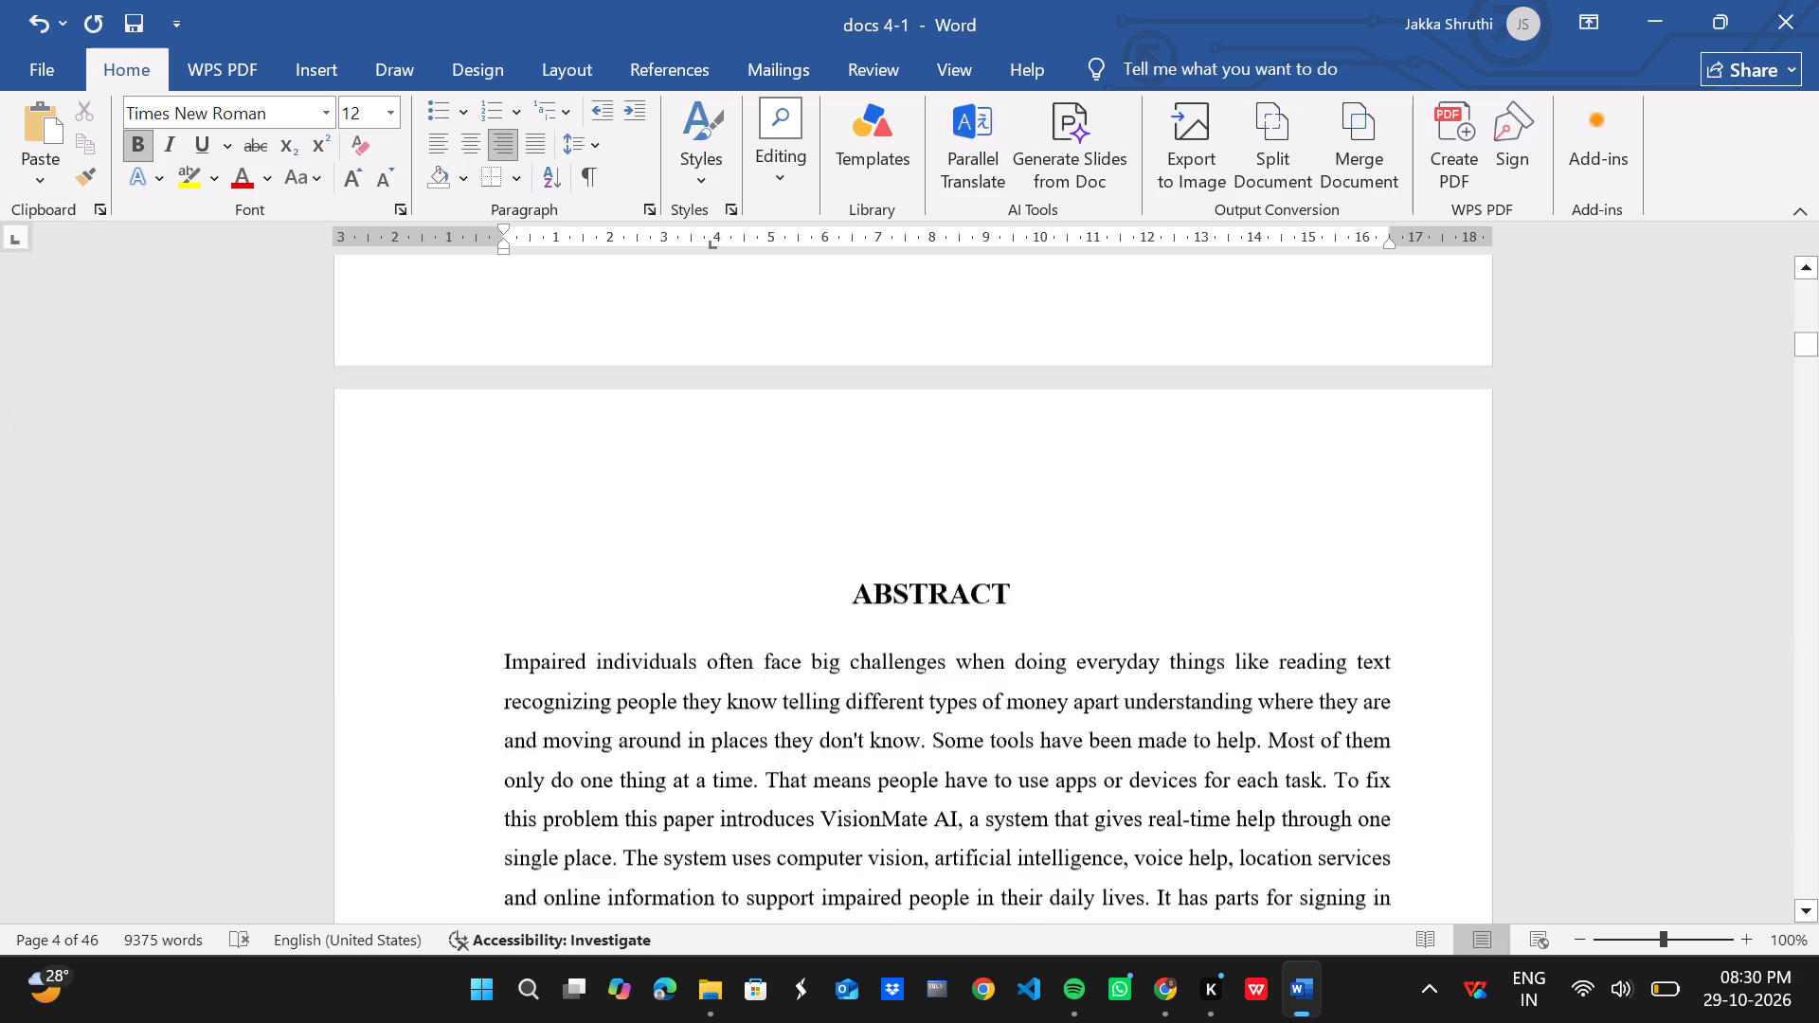
scroll(1391, 386, down, 2)
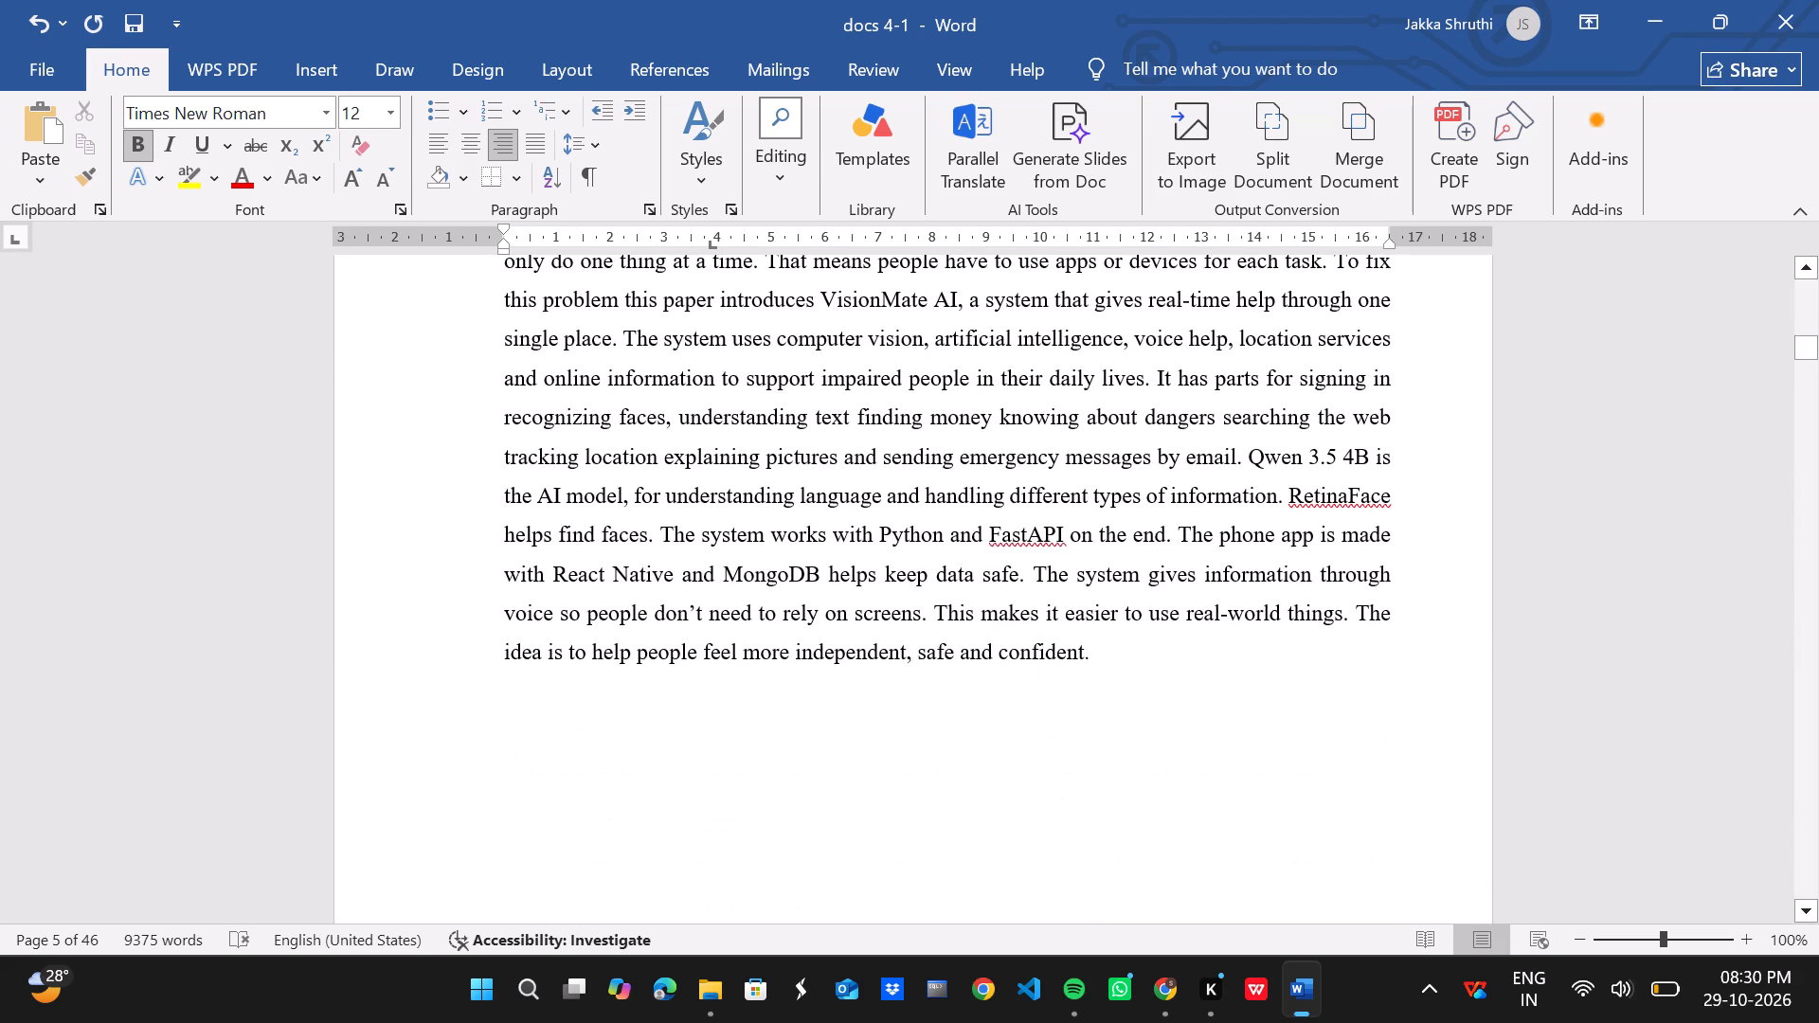
scroll(1391, 386, down, 2)
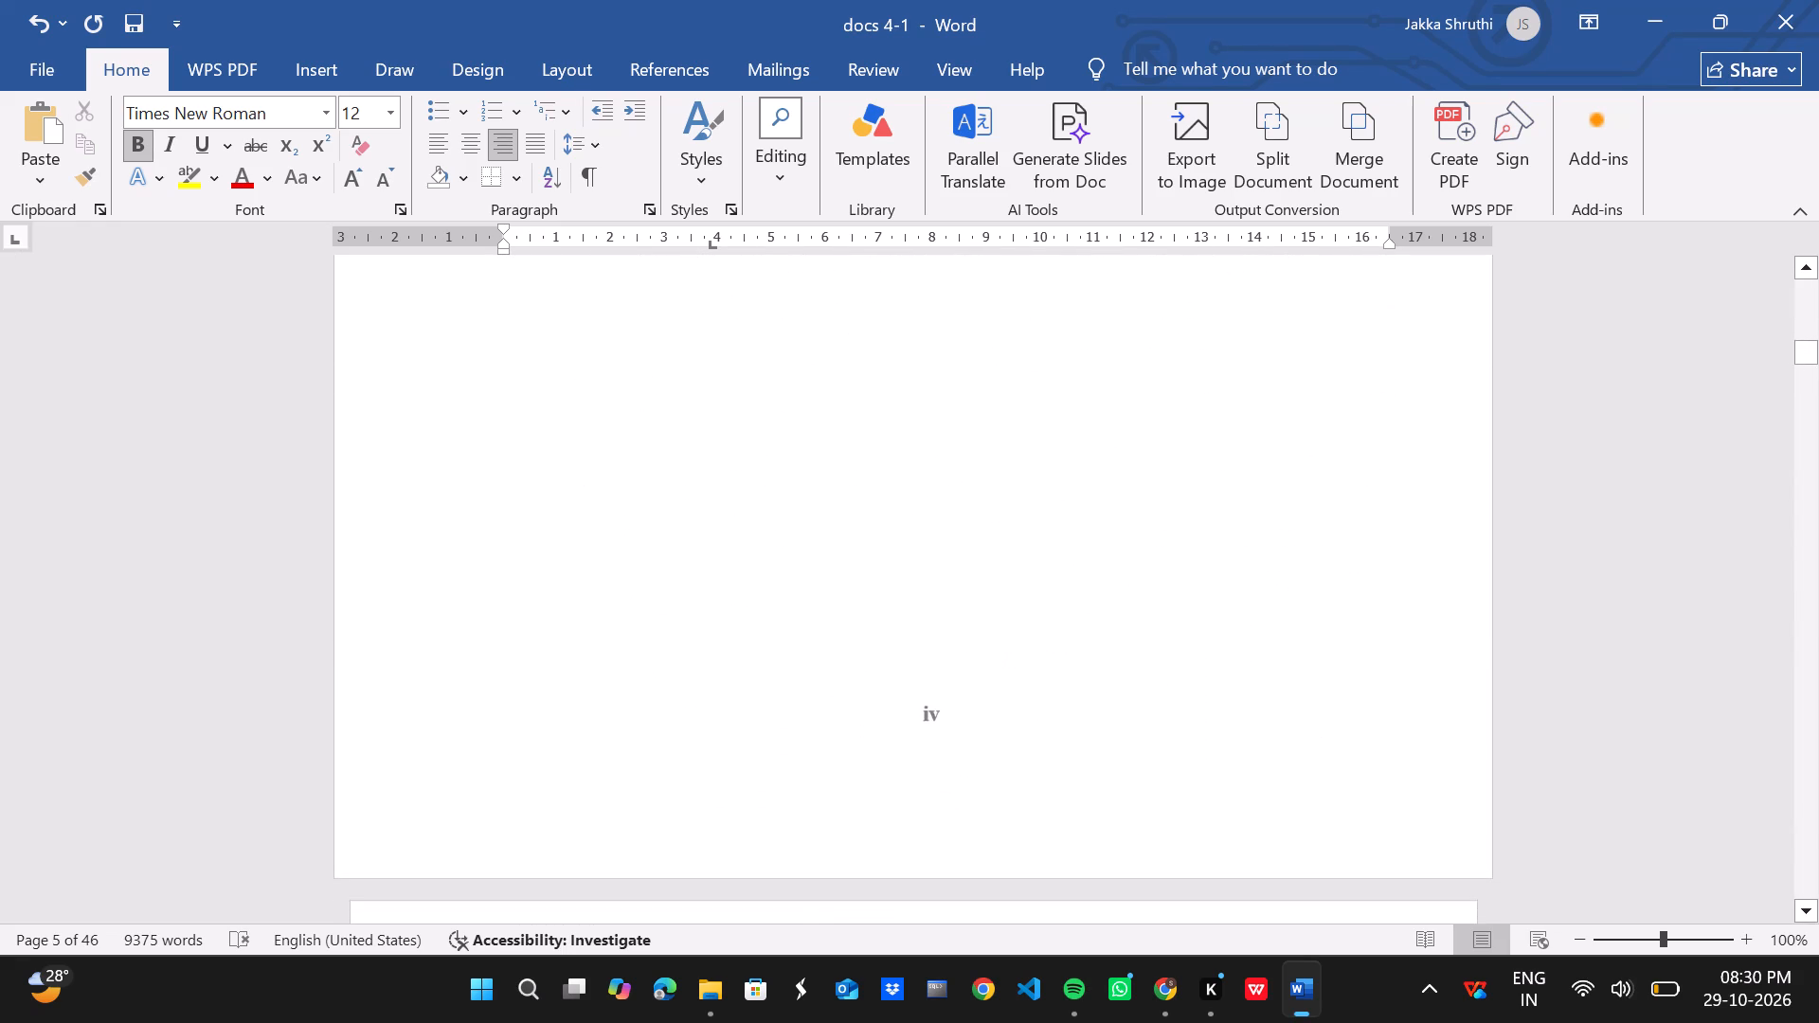
scroll(1391, 386, down, 6)
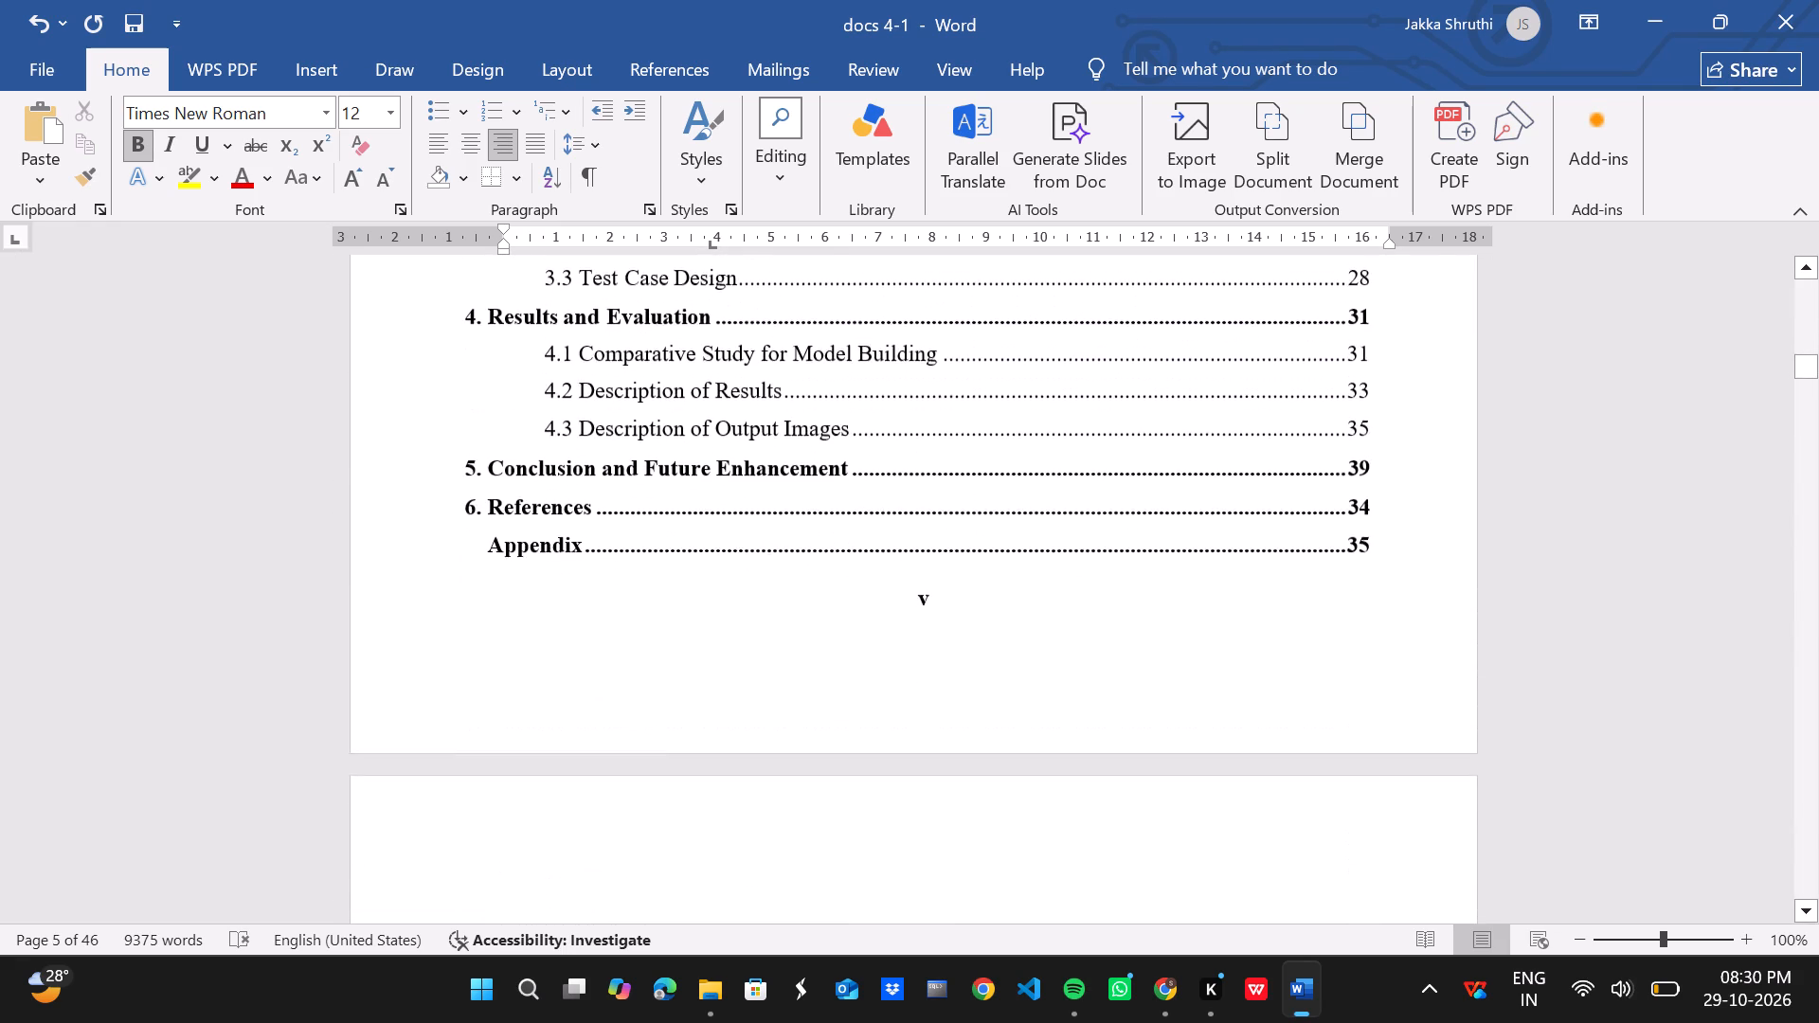
scroll(1391, 386, down, 1)
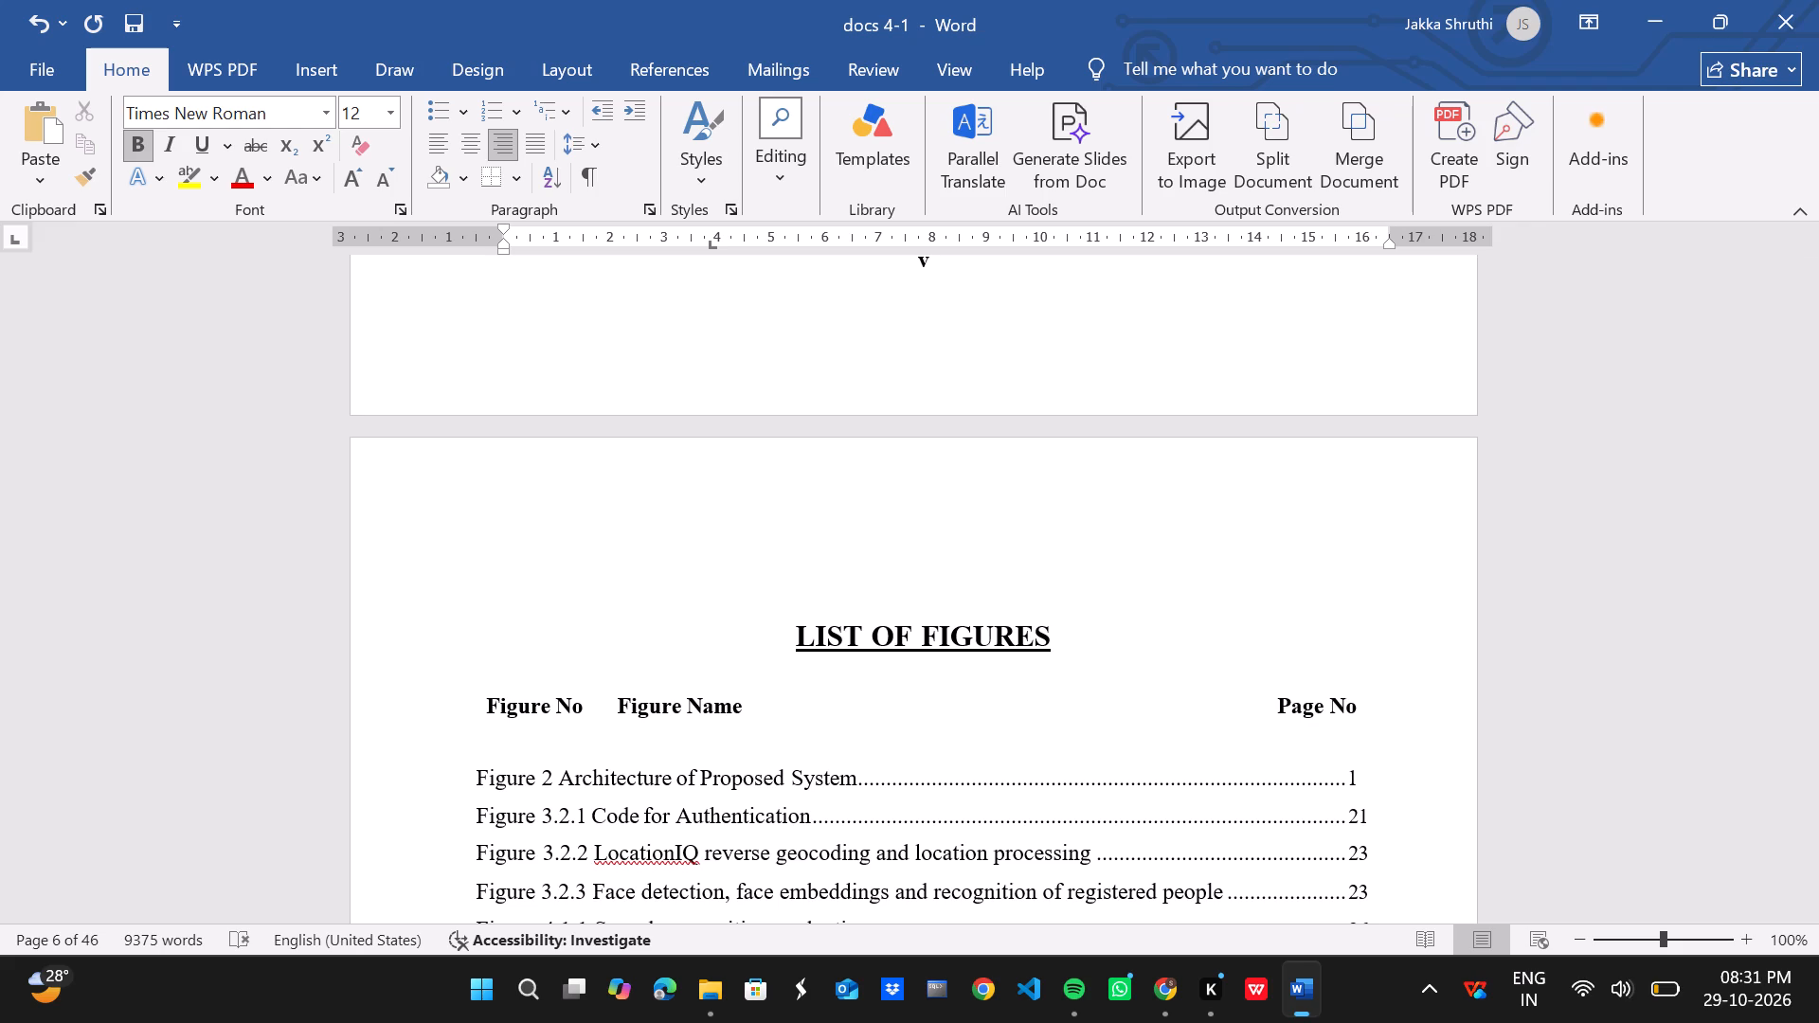
Go back through the Acknowledgements and Certificate pages to check how the authors are listed.
scroll(1391, 386, up, 8)
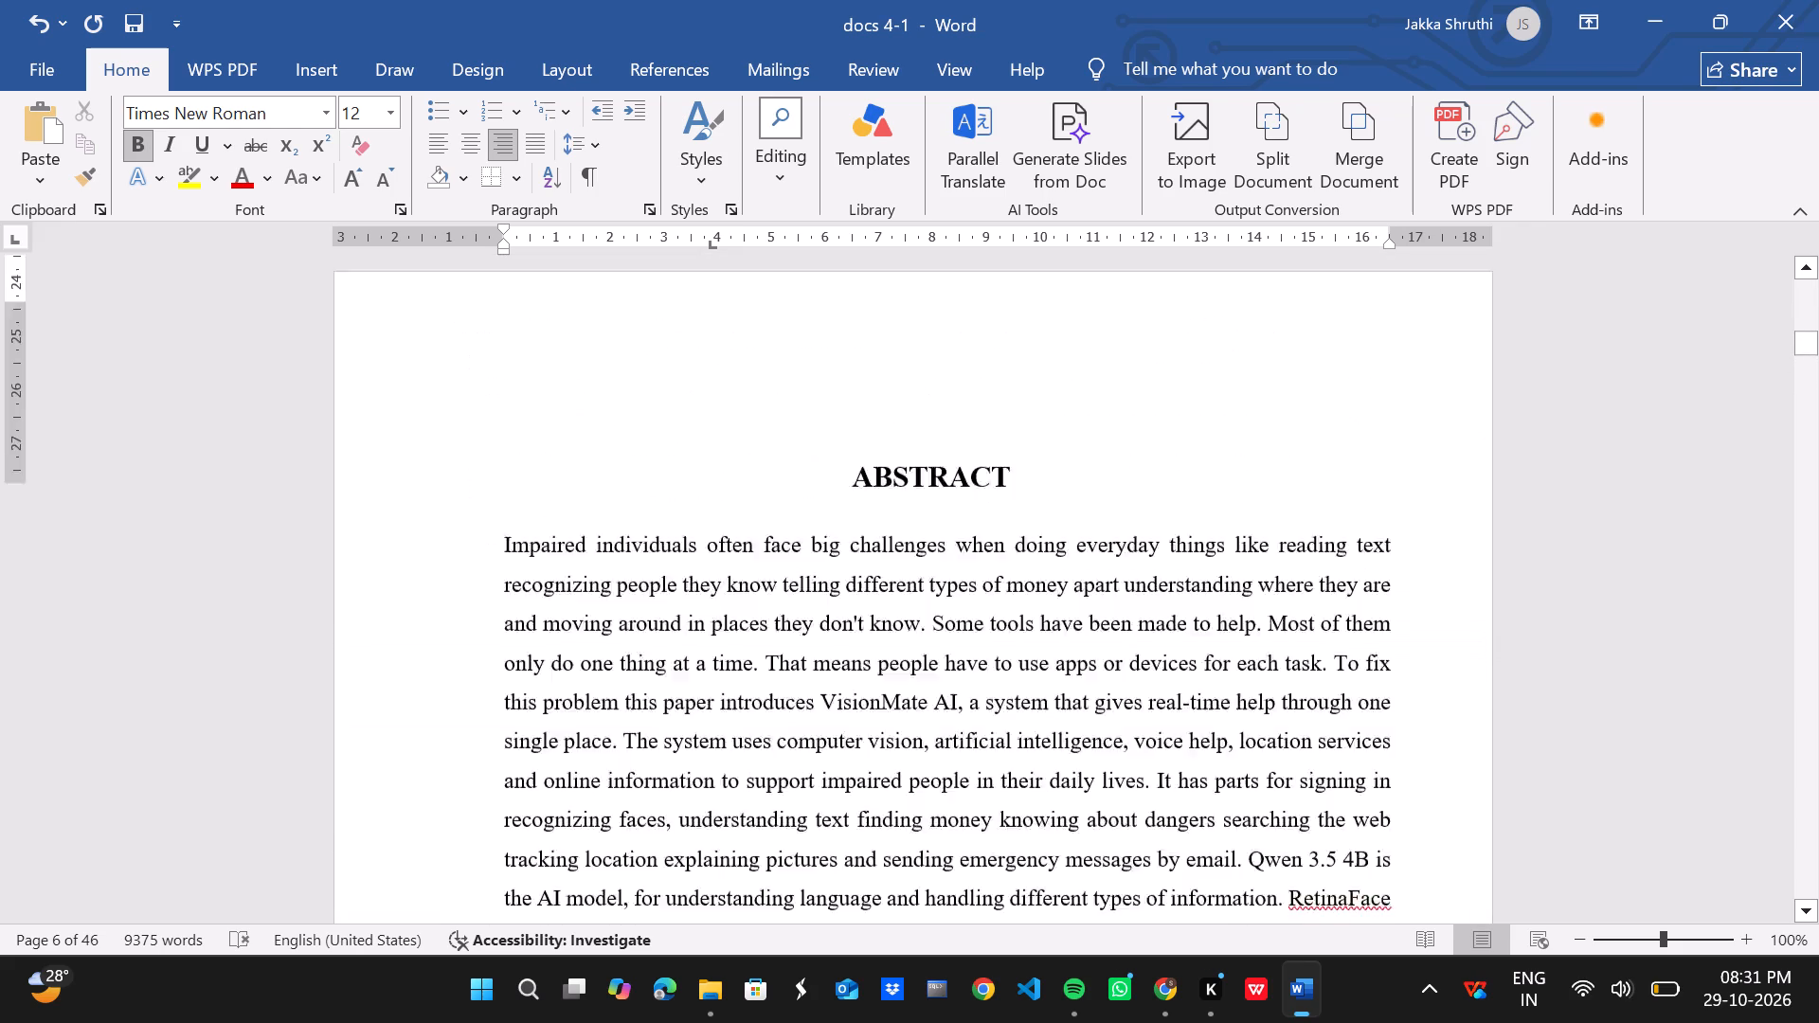
scroll(1391, 386, up, 2)
scroll(1391, 386, down, 1)
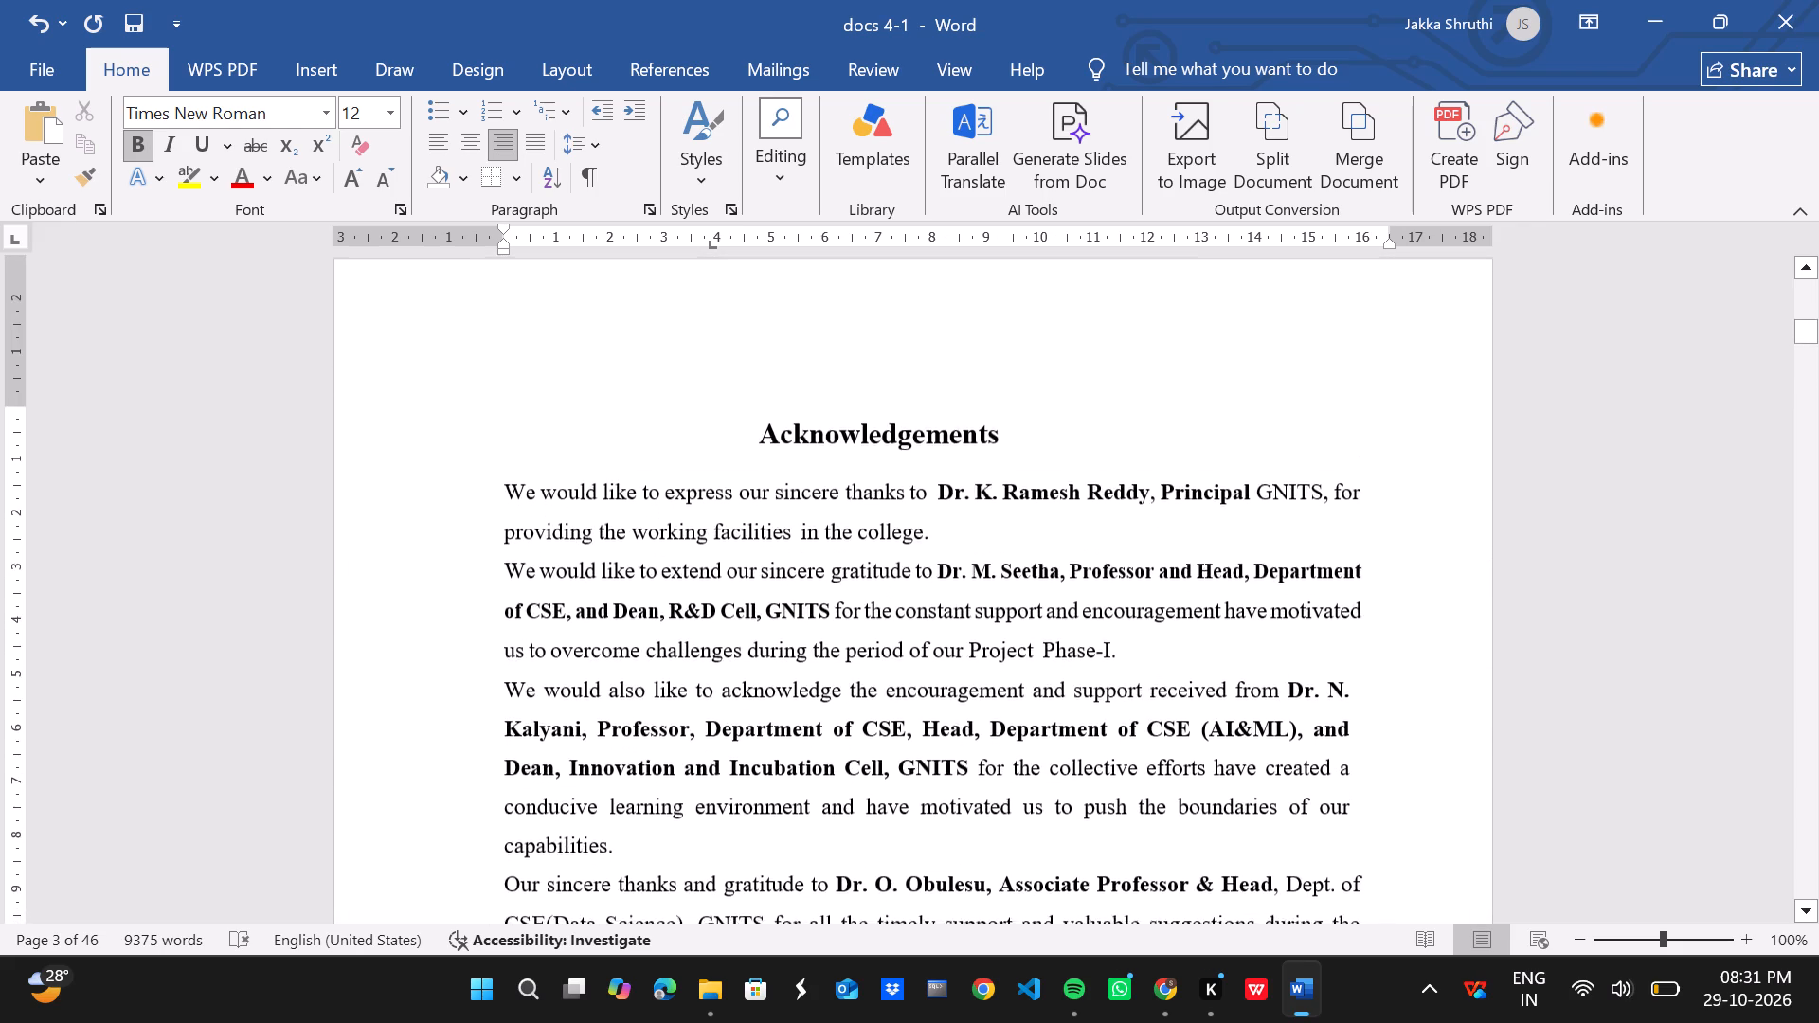
scroll(1391, 386, down, 1)
scroll(1391, 386, up, 4)
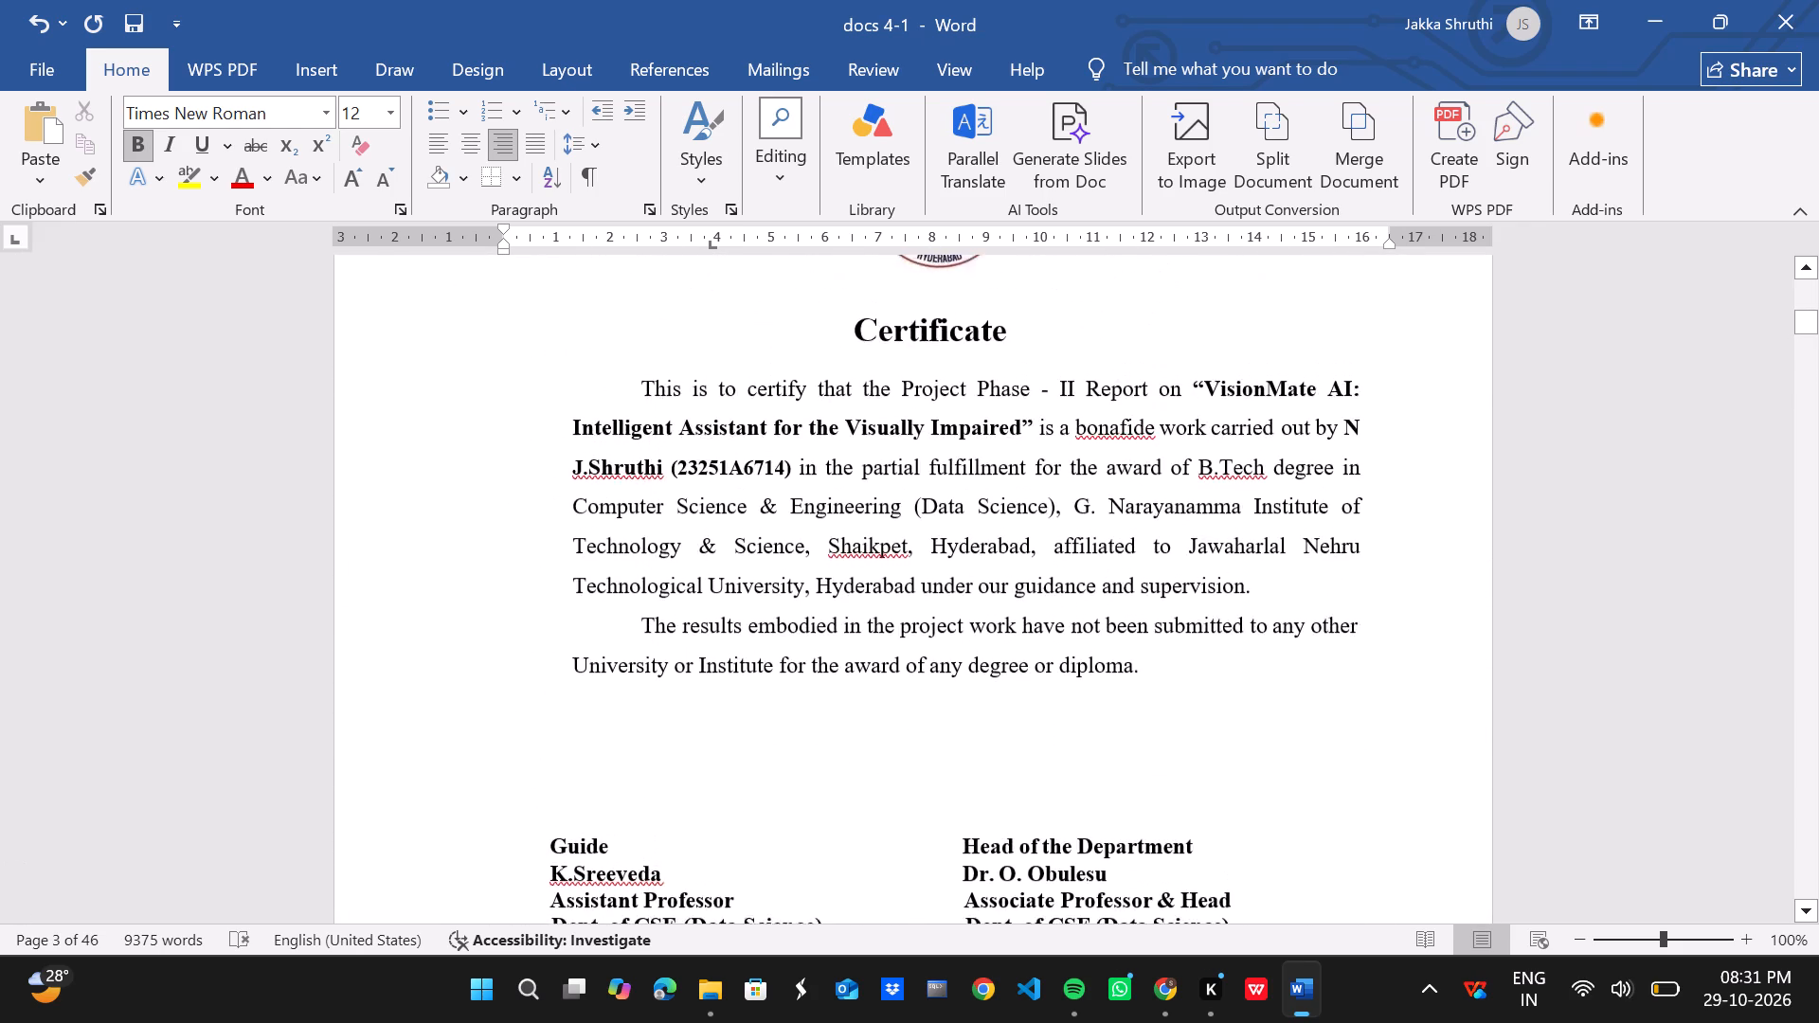
scroll(1391, 386, up, 2)
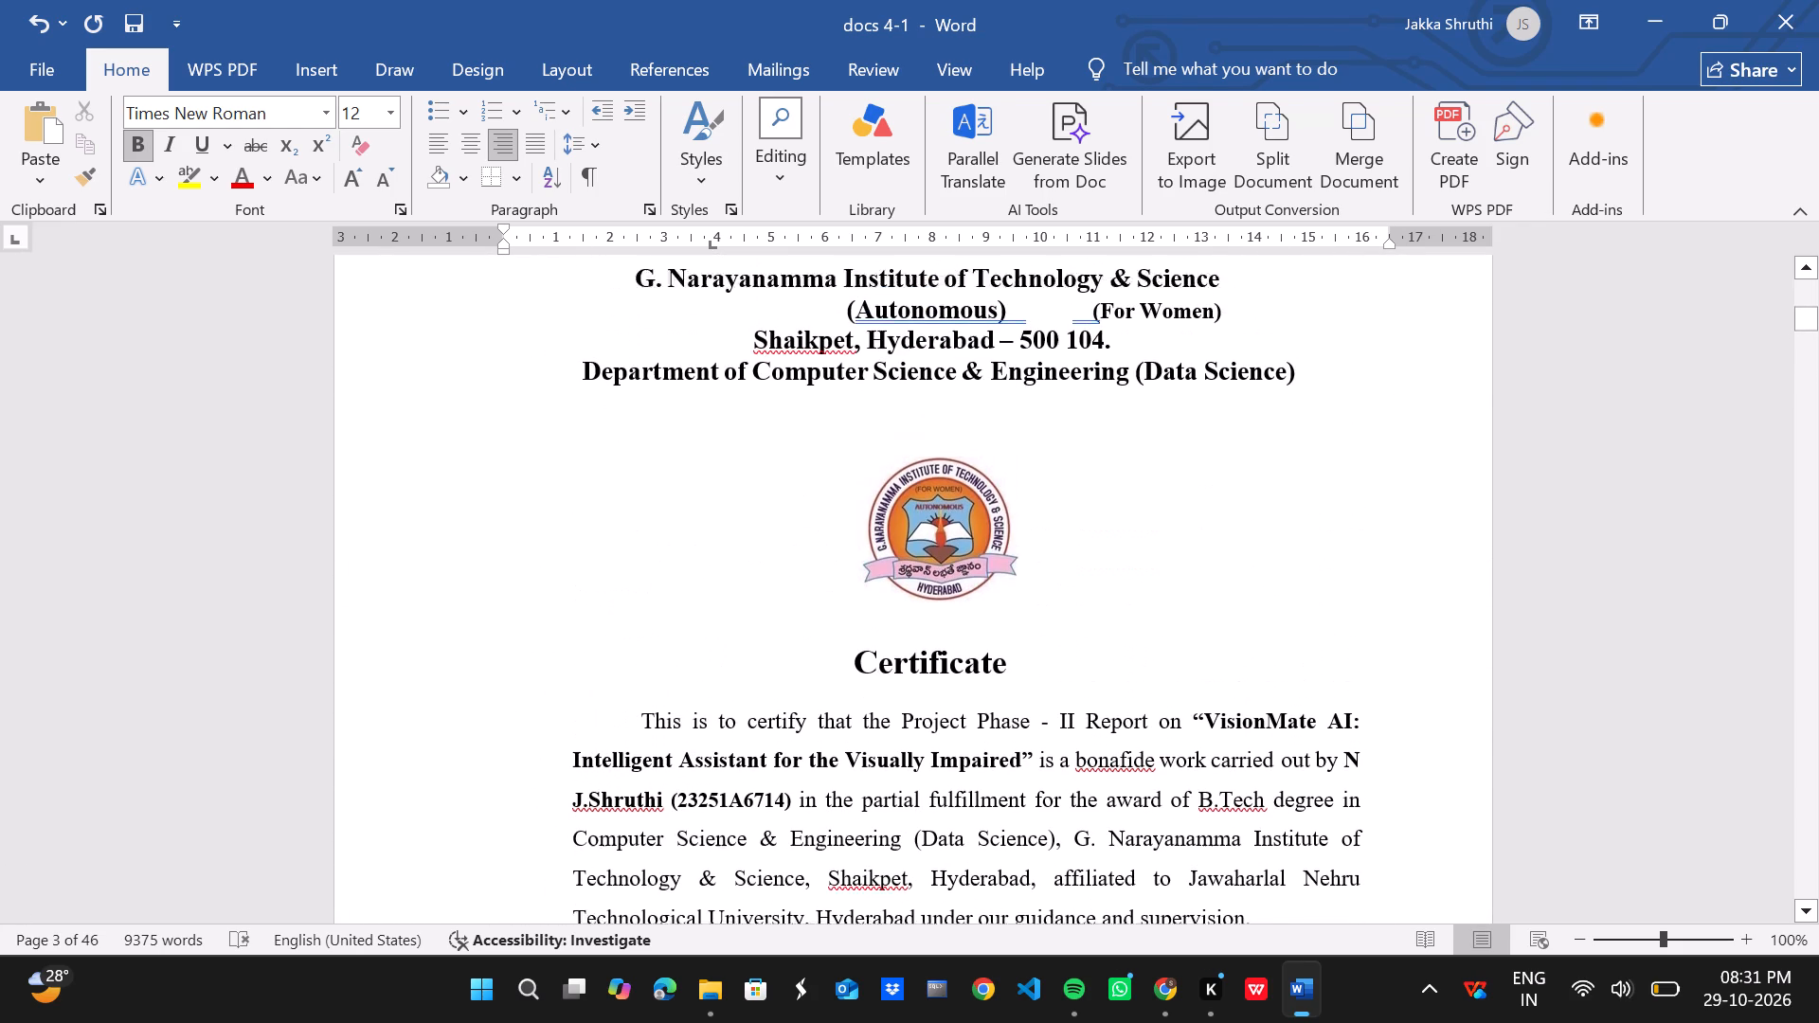
scroll(1391, 386, up, 1)
scroll(1391, 386, right, 1)
scroll(1391, 386, down, 1)
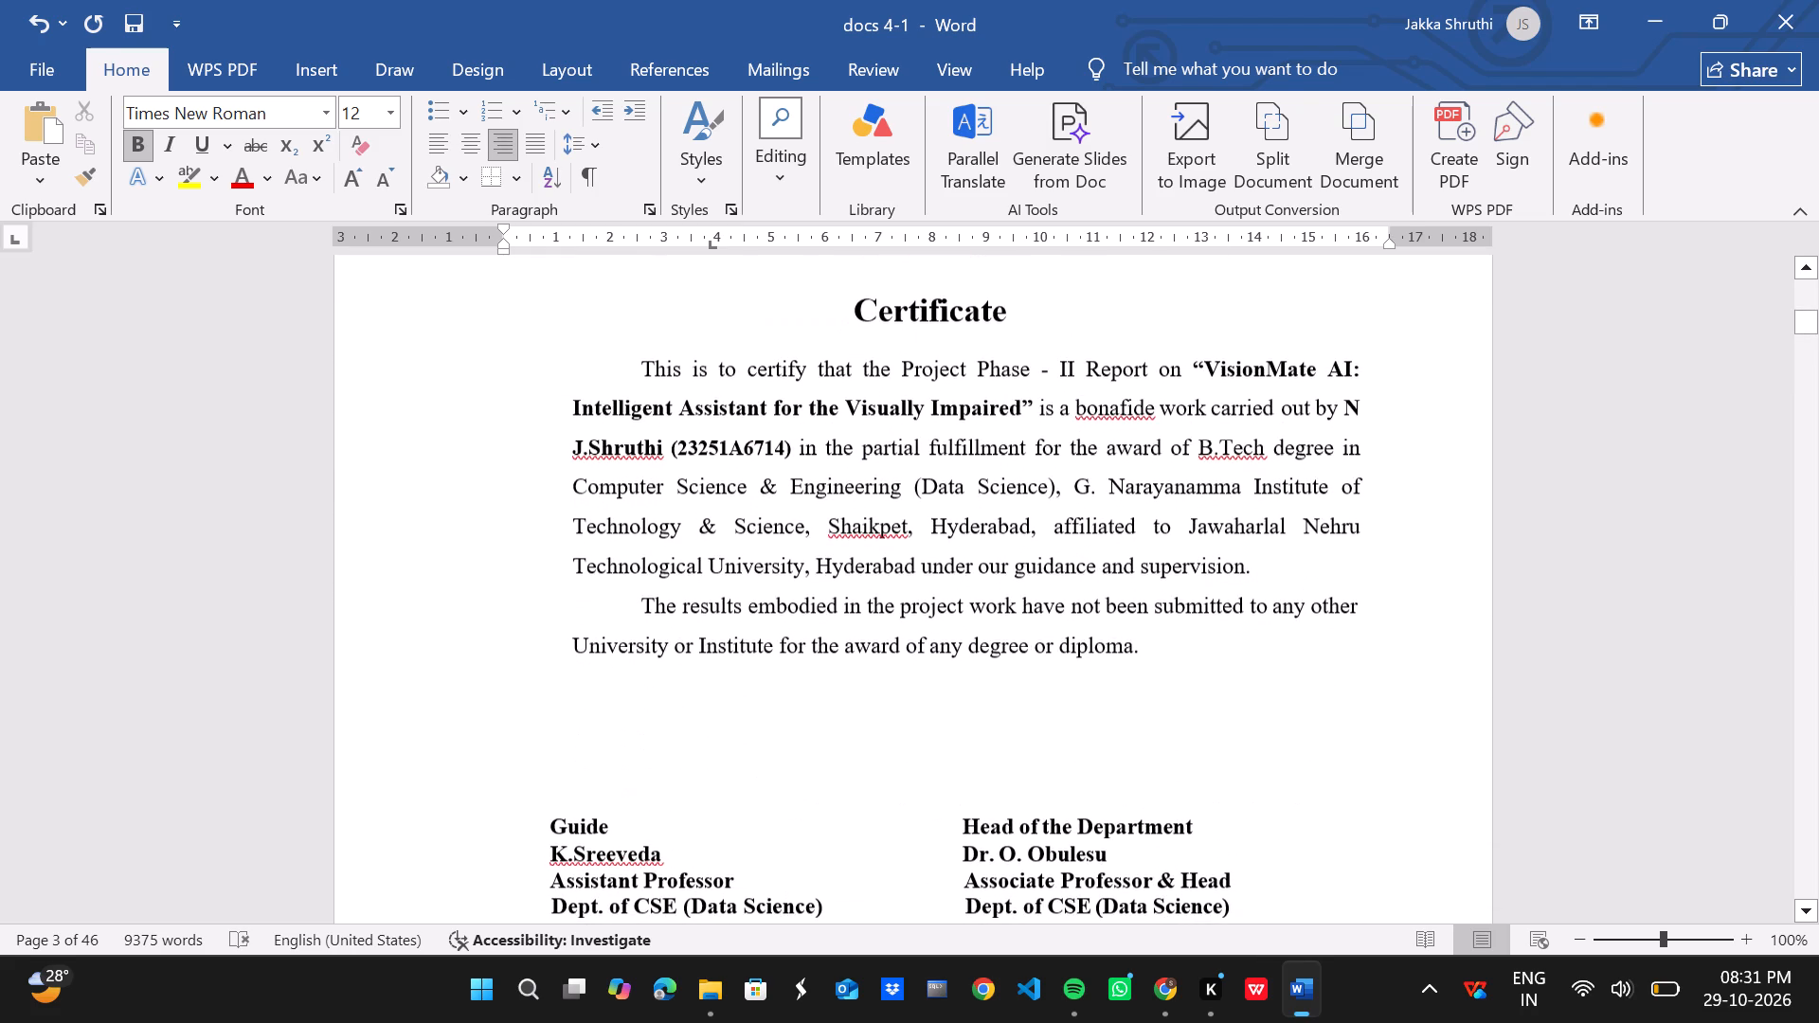
scroll(1391, 386, down, 1)
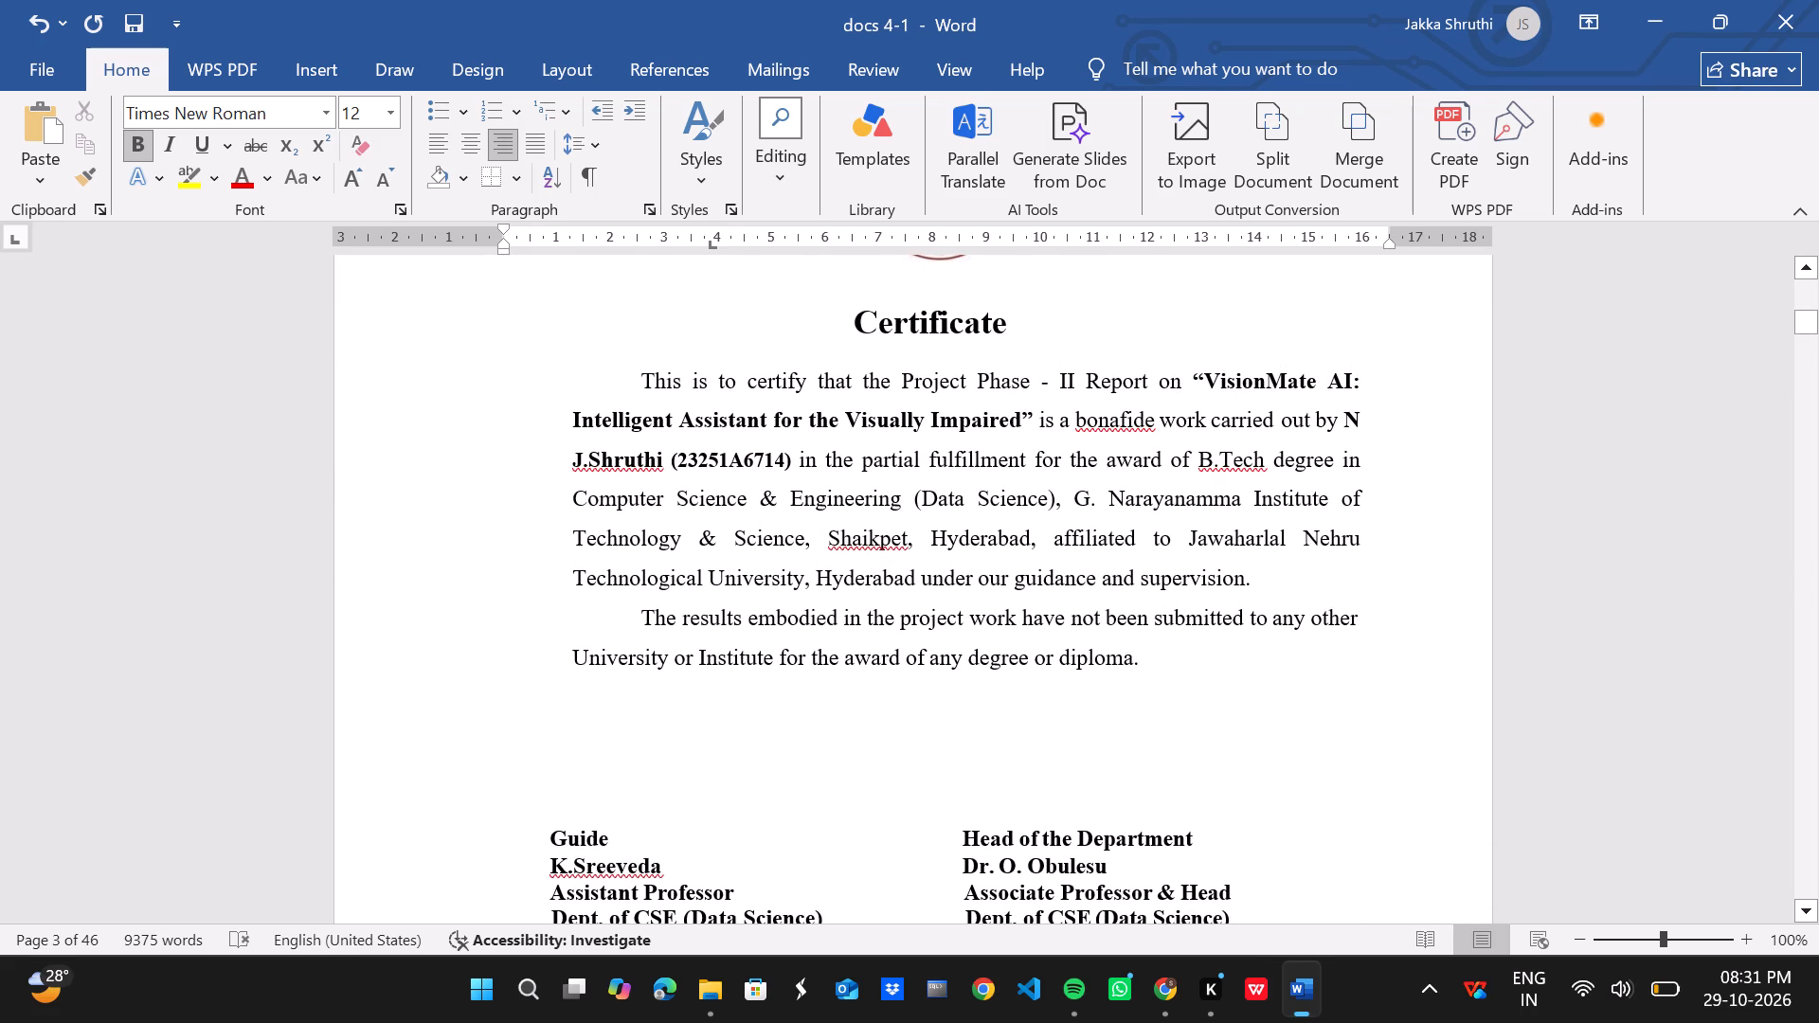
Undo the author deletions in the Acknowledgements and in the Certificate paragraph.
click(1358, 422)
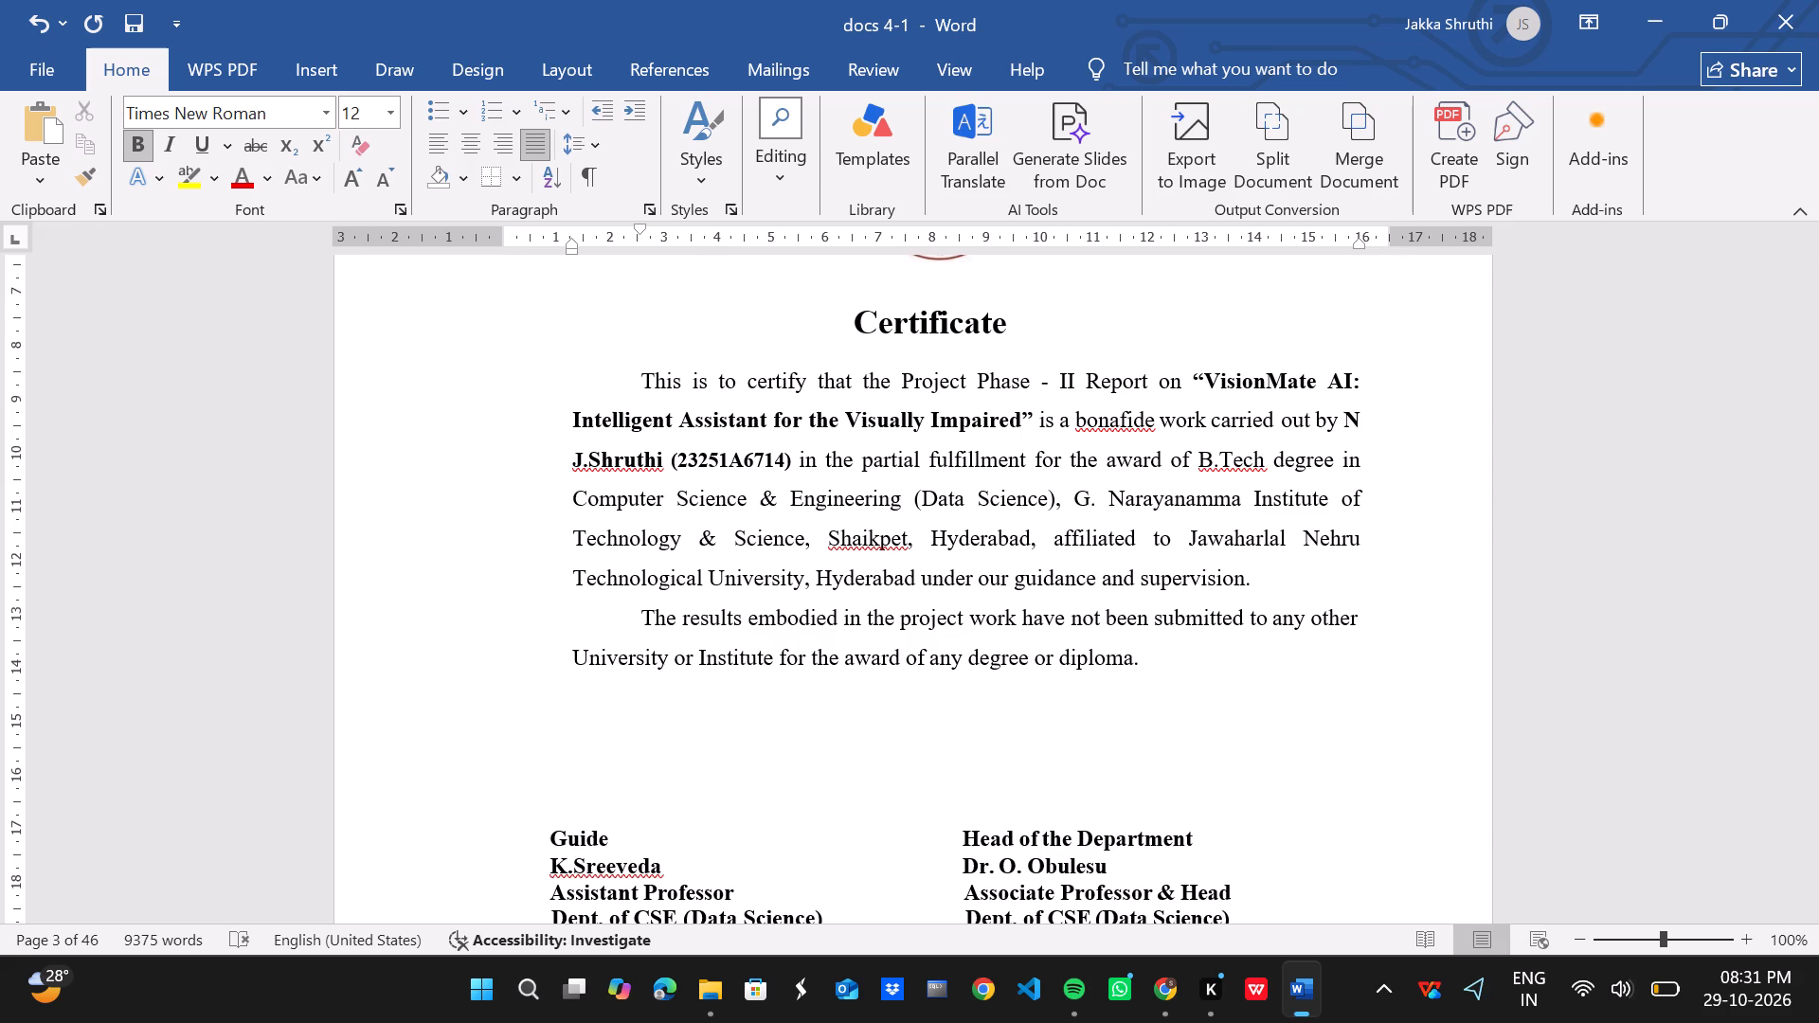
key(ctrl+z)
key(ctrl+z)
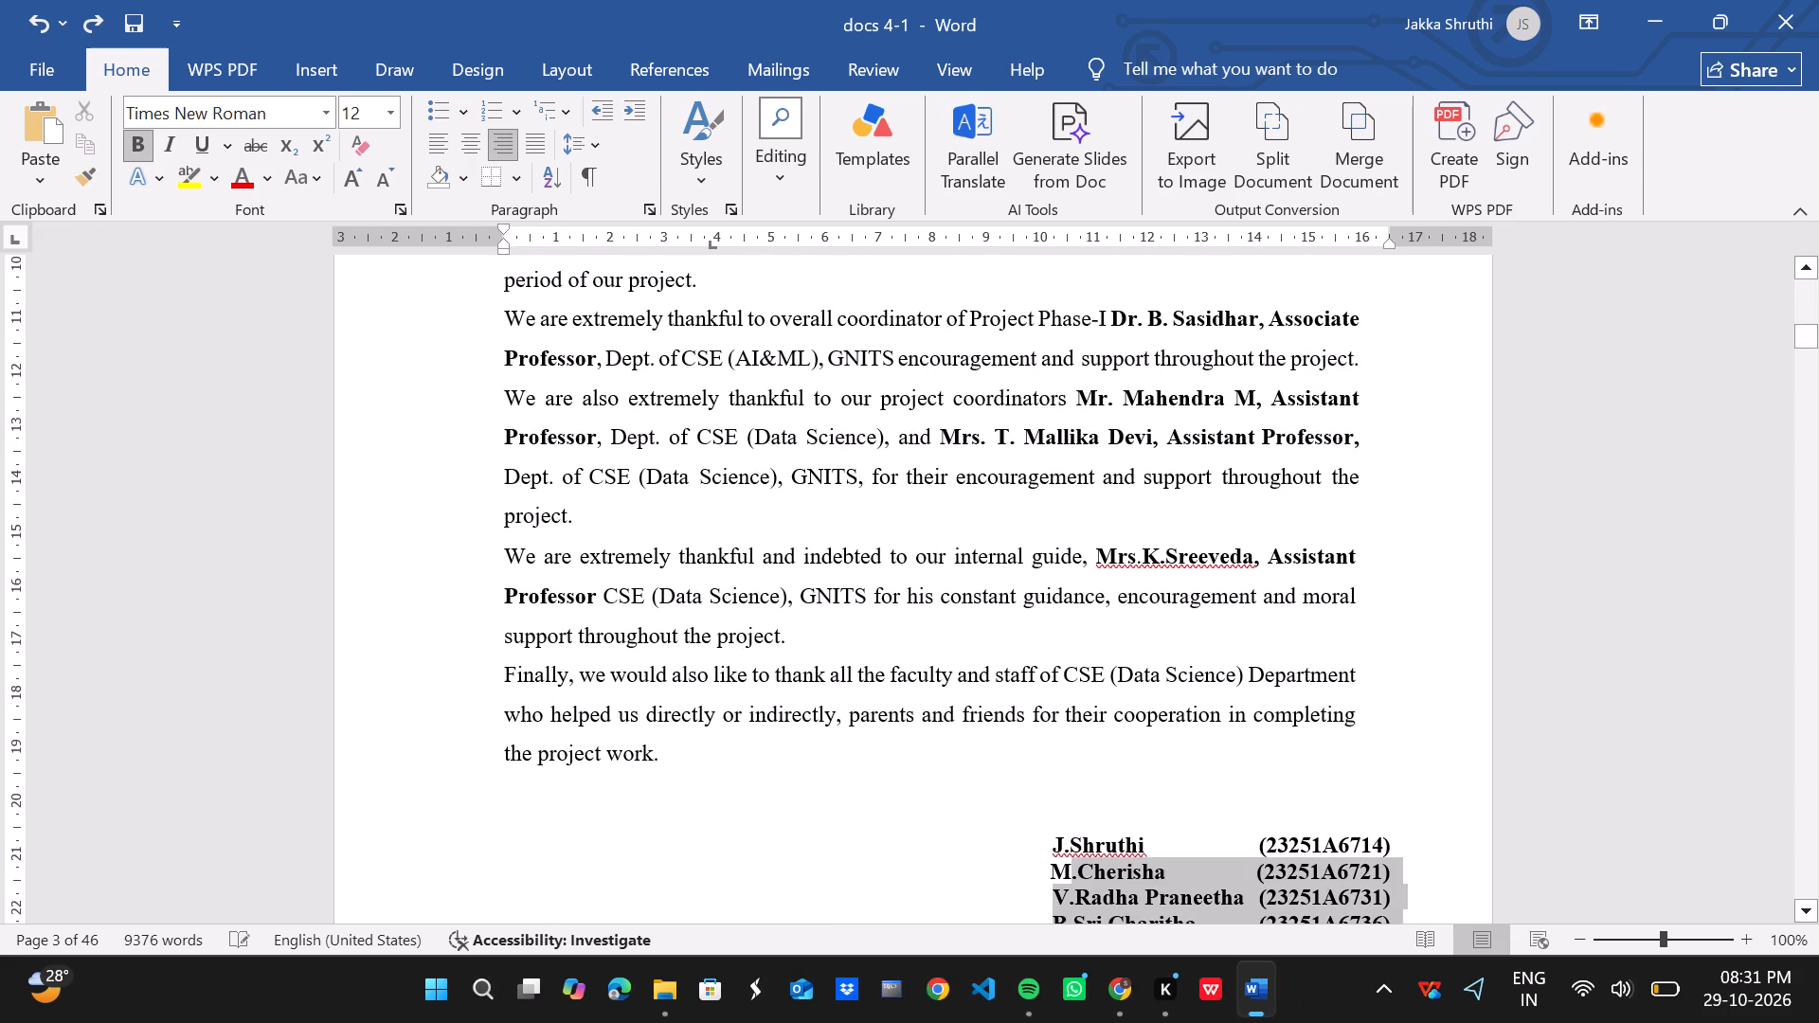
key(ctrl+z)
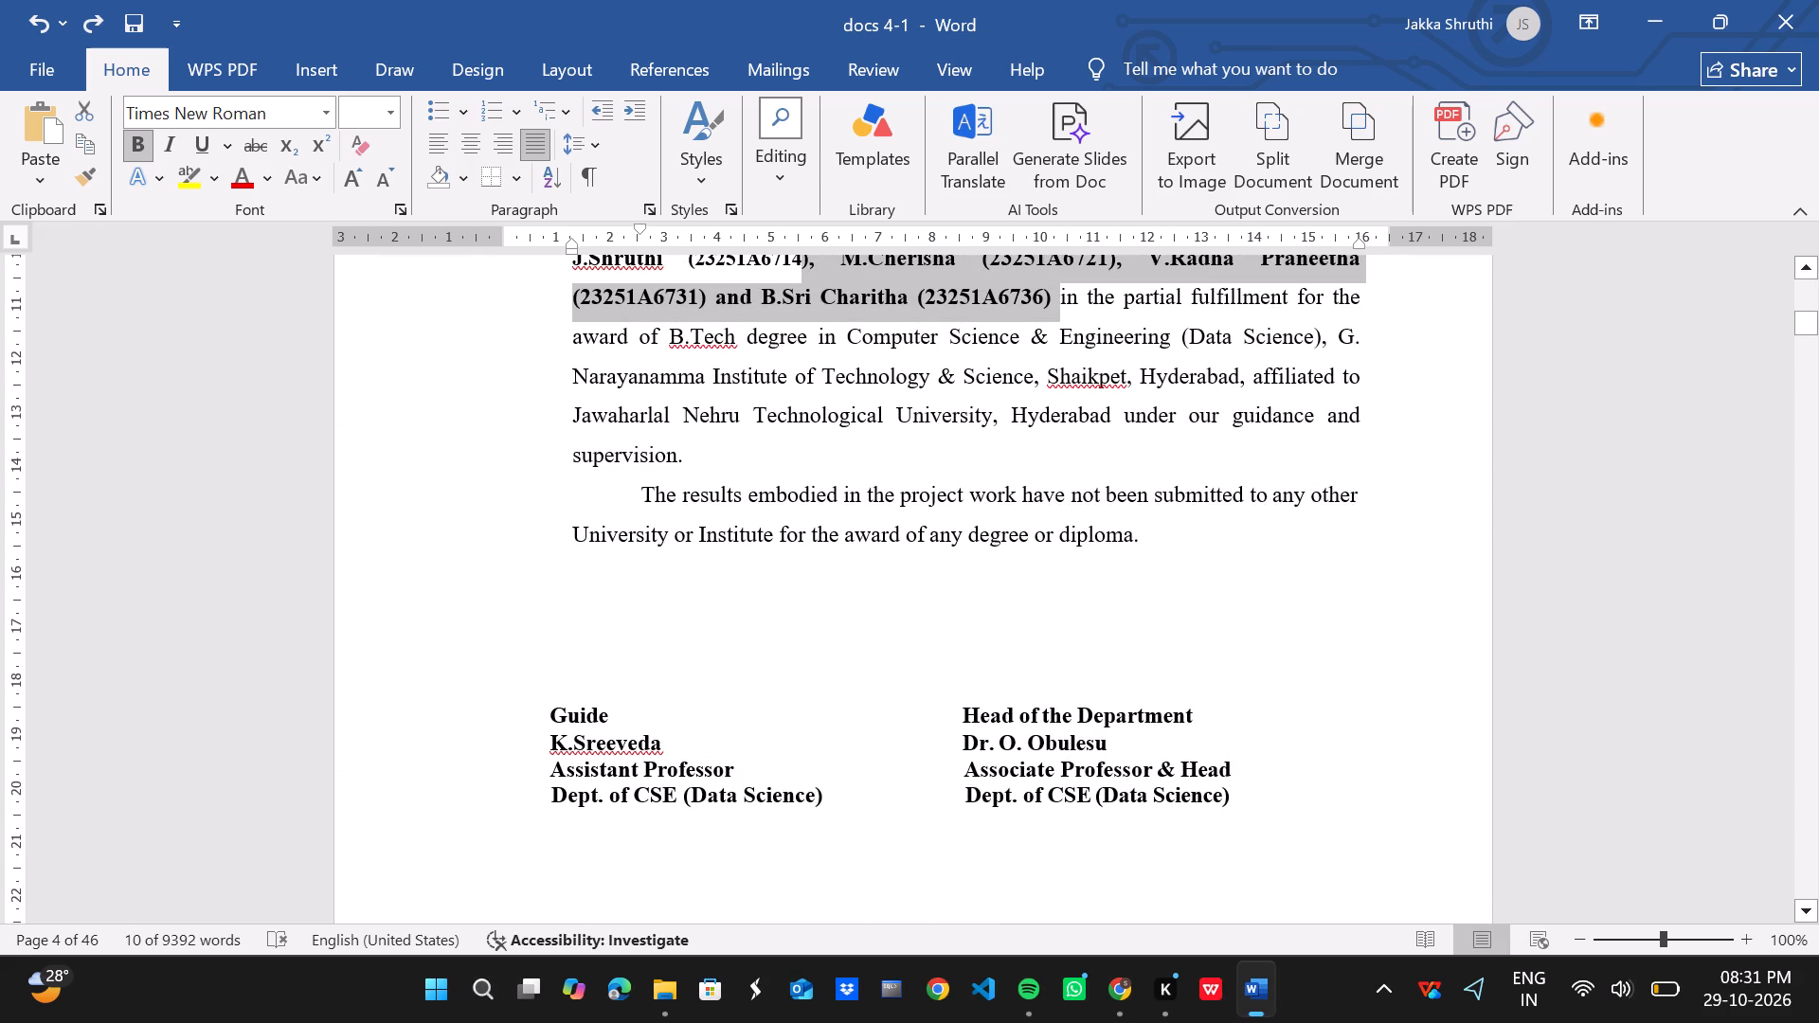
In the Certificate paragraph, delete the last three authors and roll numbers, ending the first author's roll number with ")" and a space.
scroll(1364, 436, up, 1)
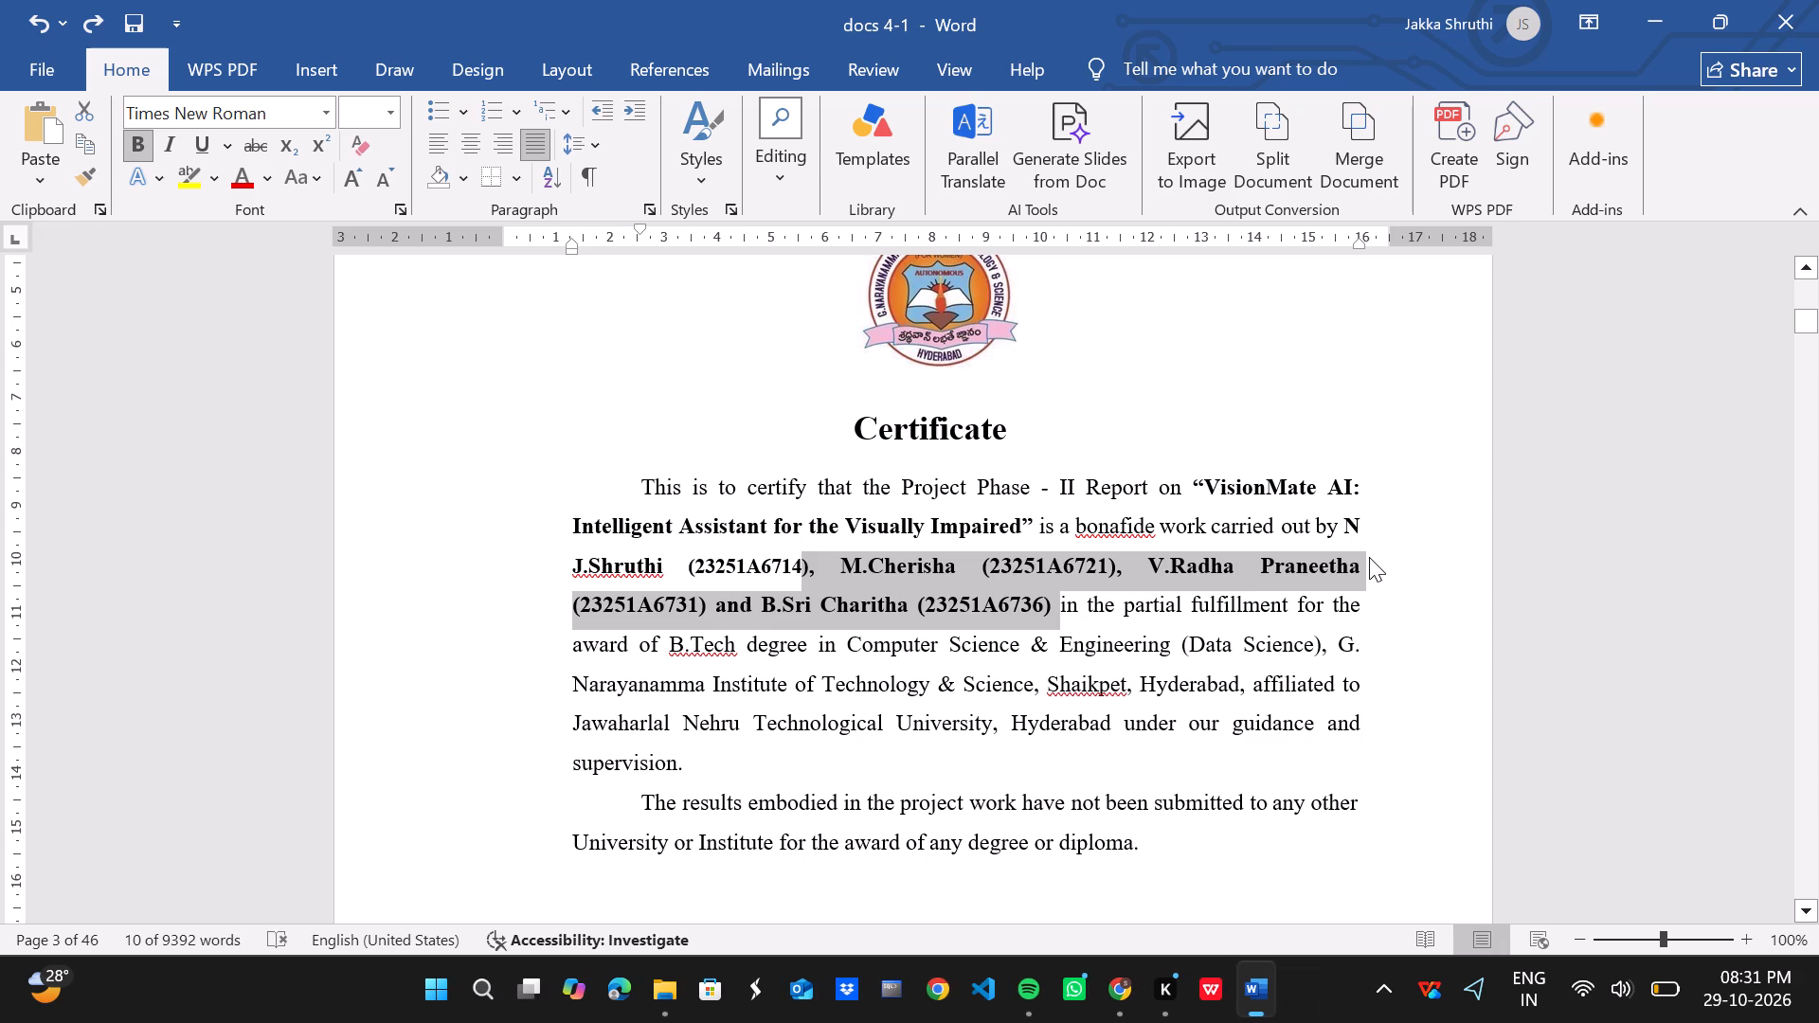
click(980, 570)
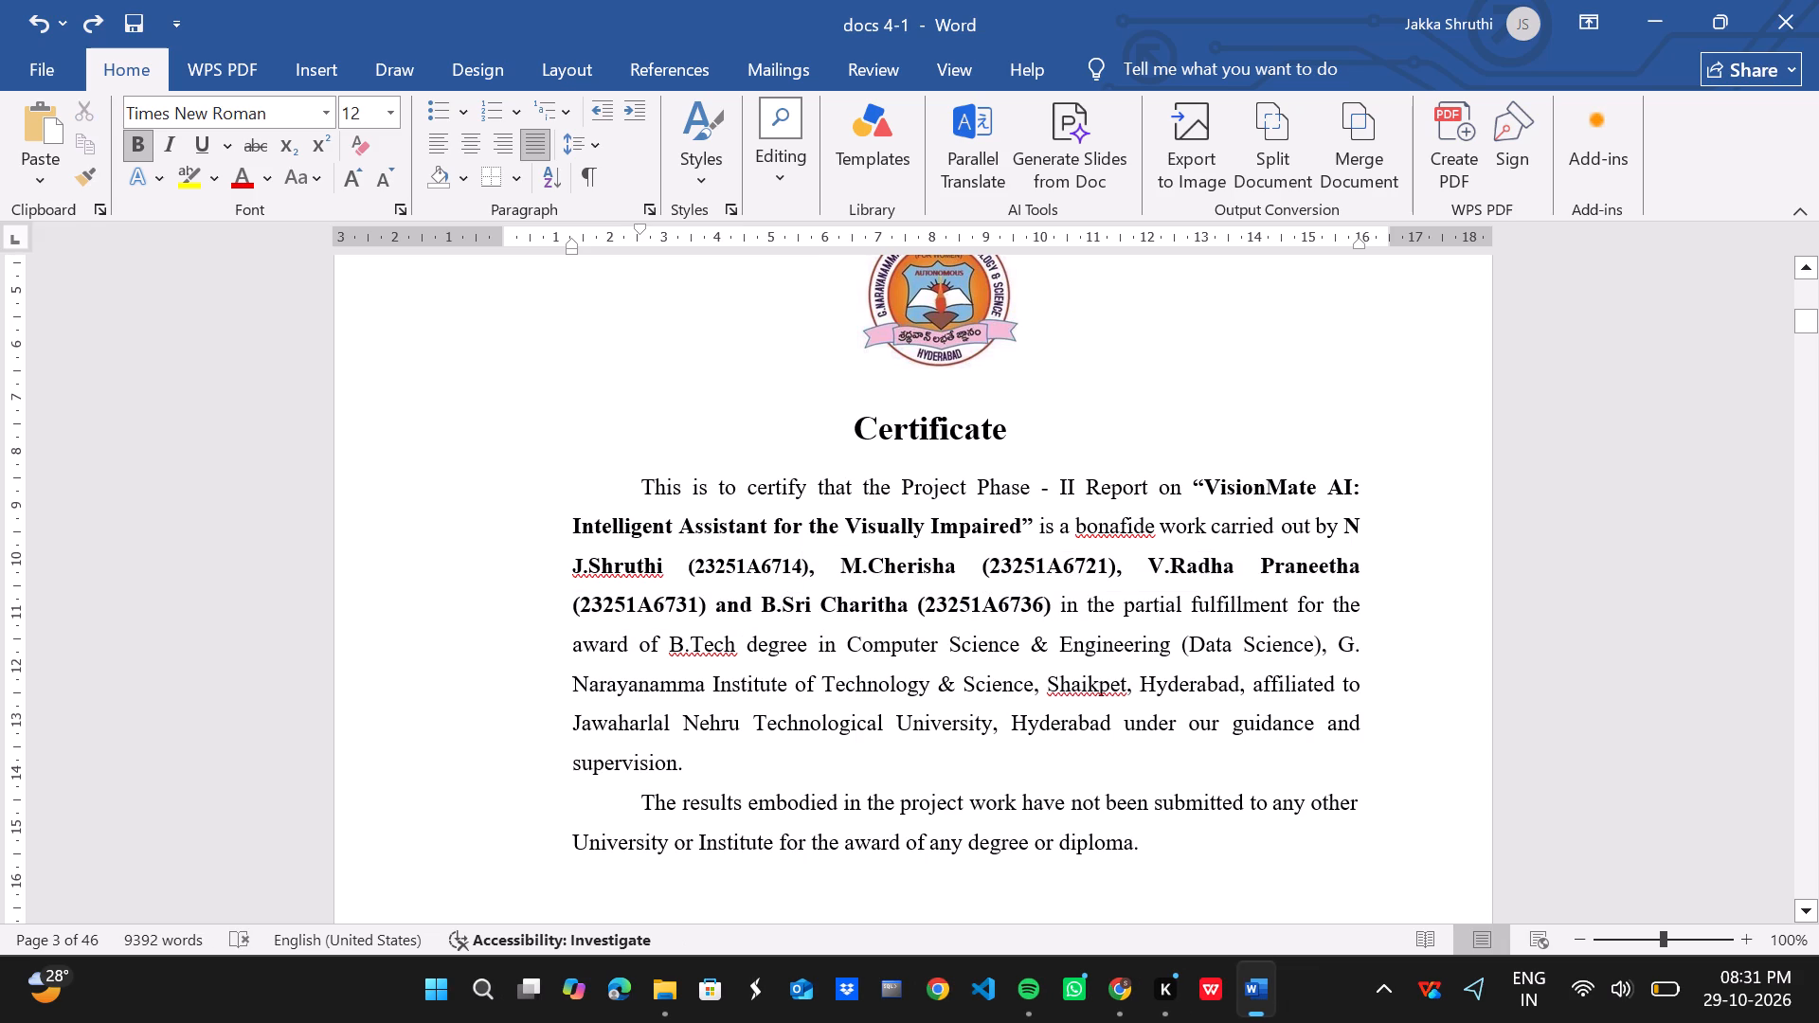
drag(818, 560, 1054, 603)
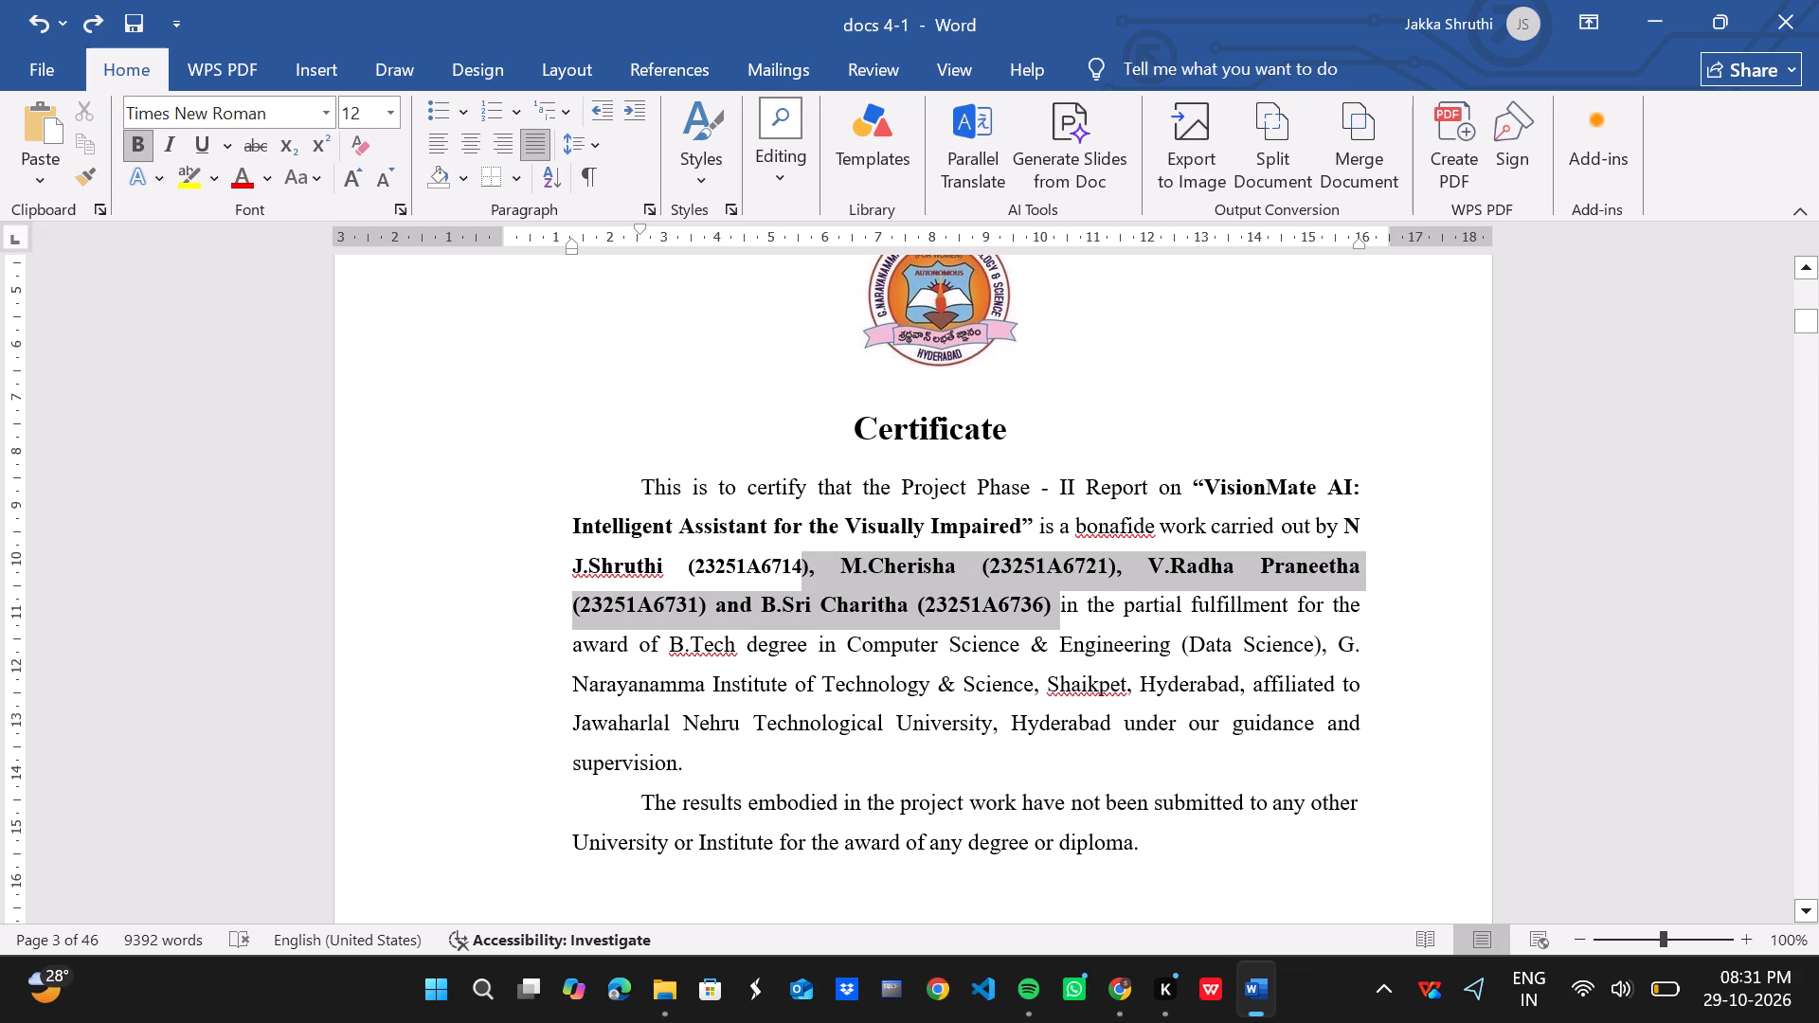
drag(1054, 603, 1054, 604)
key(BackSpace)
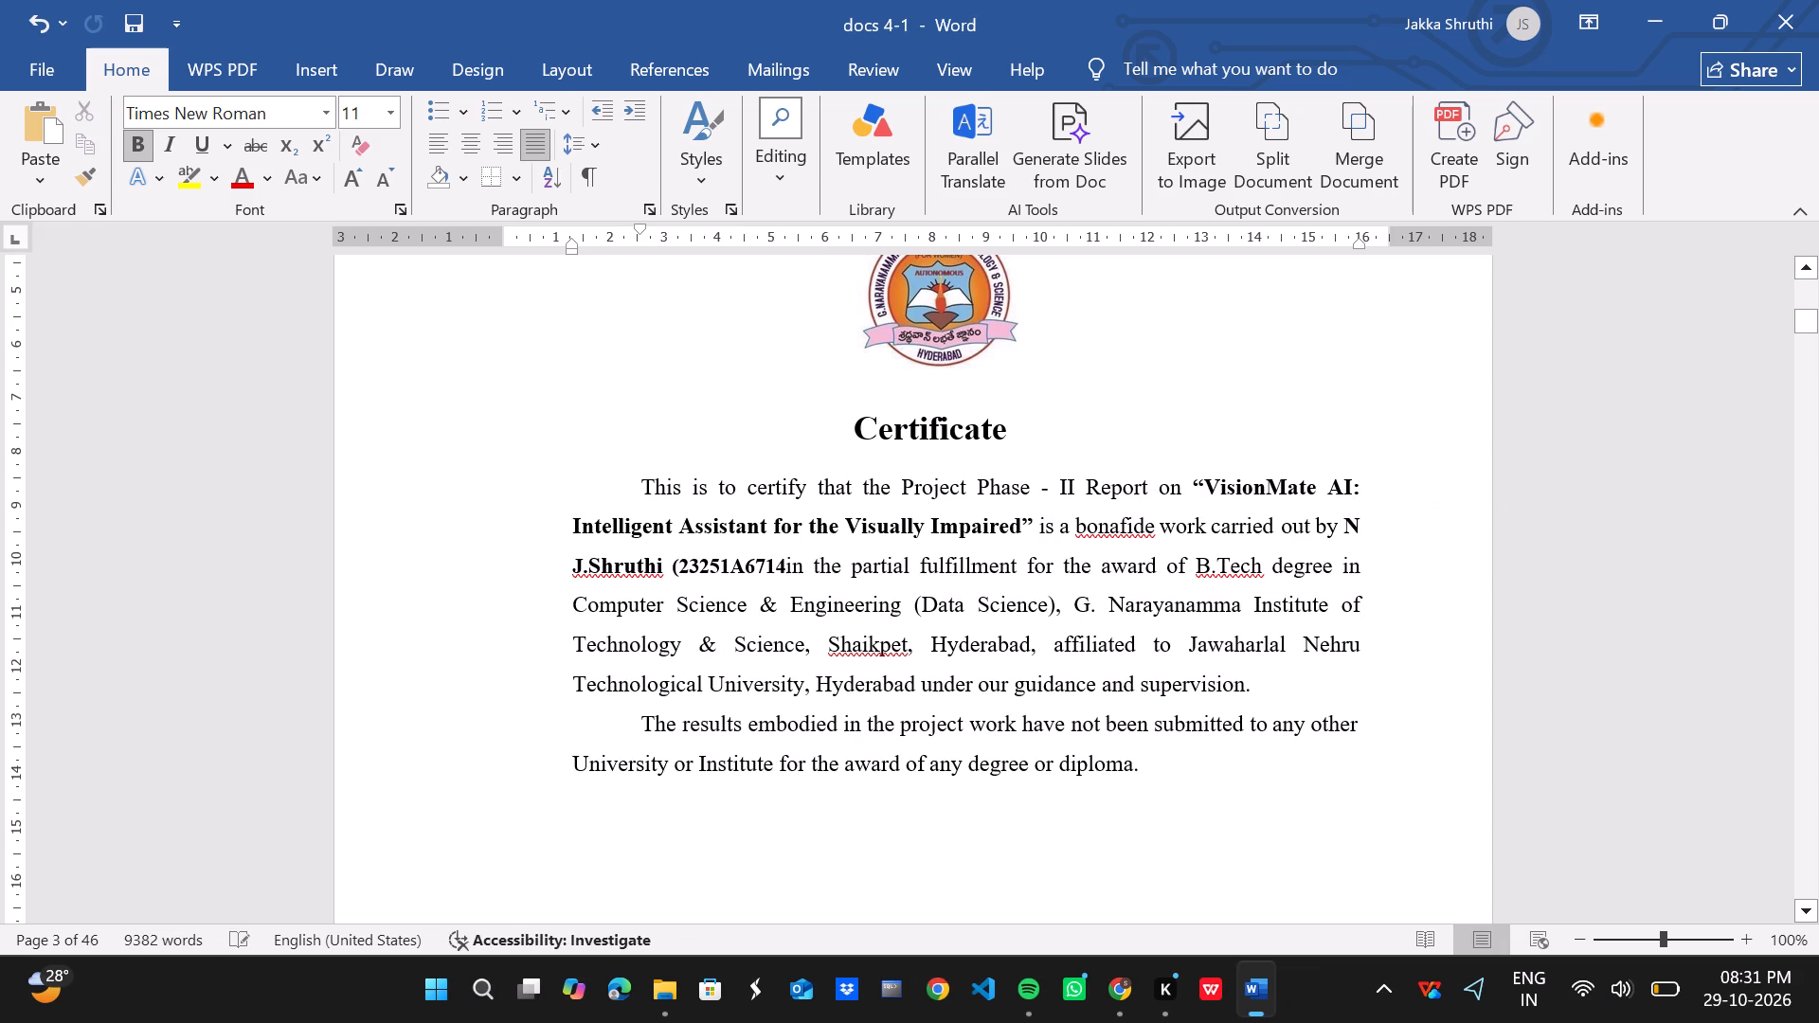
key(shift+parenright)
key(space)
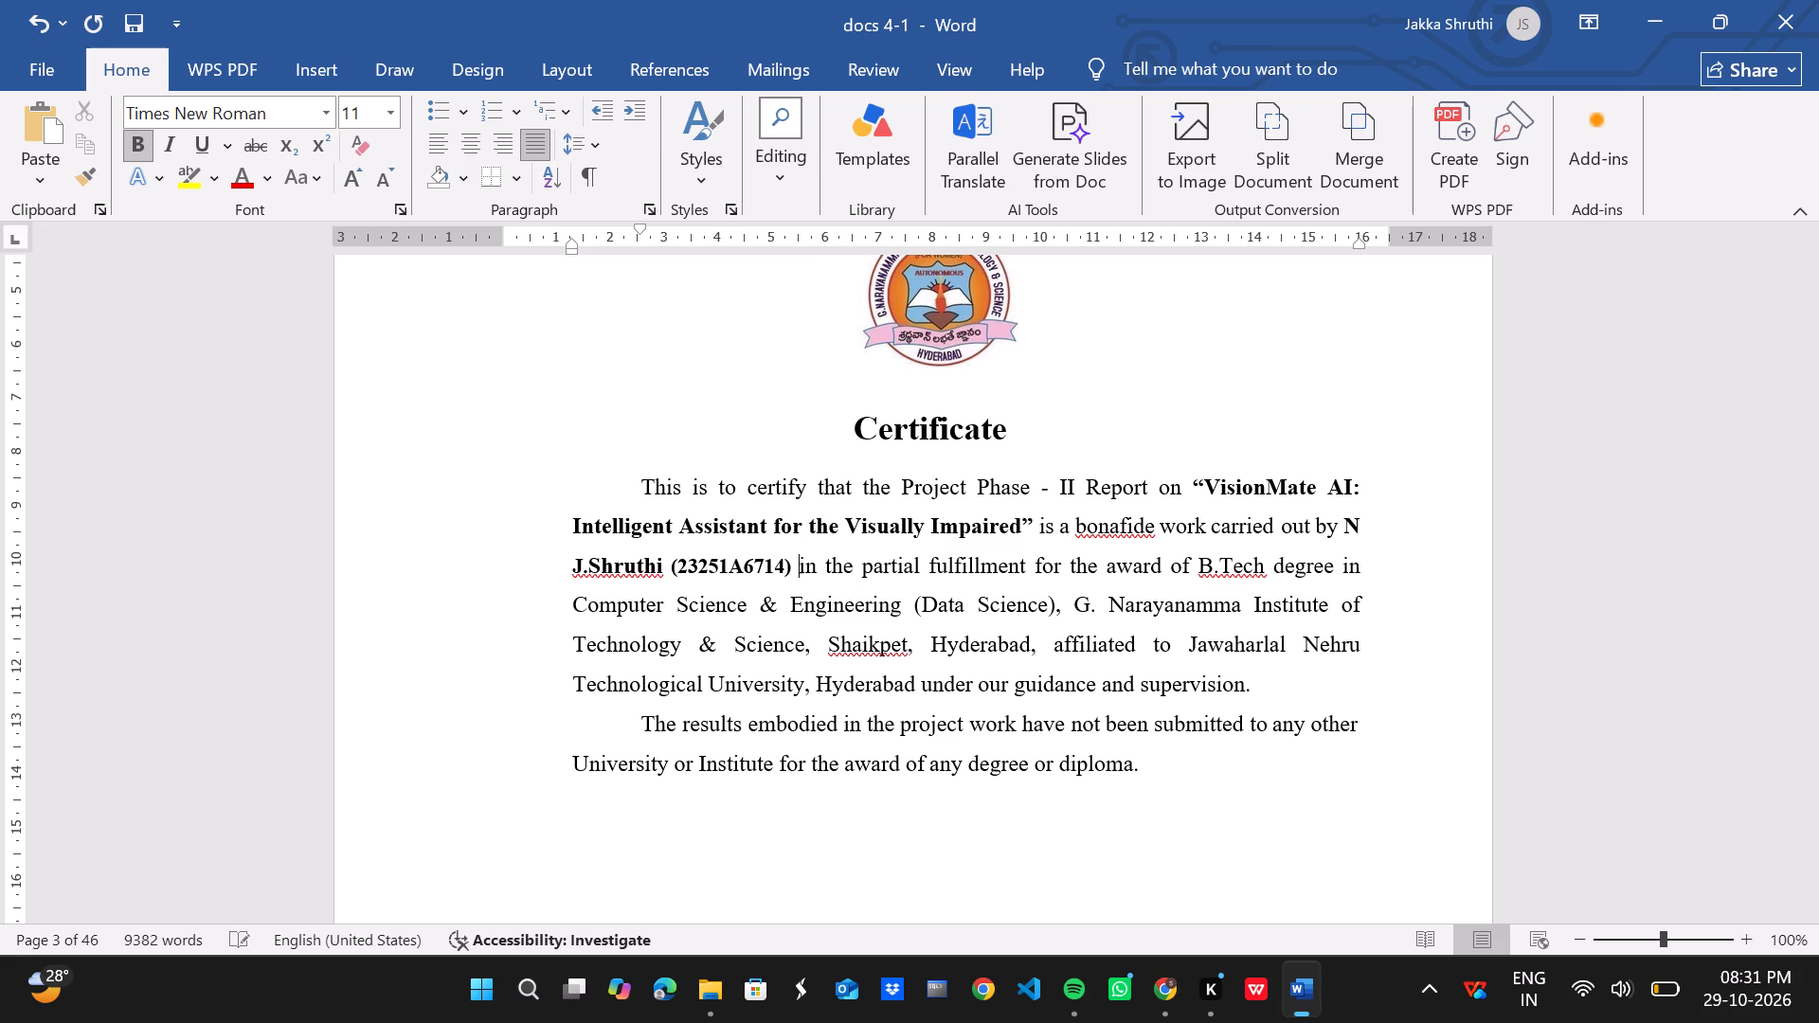
Delete the stray "N" after "carried out by" in the Certificate paragraph and save the document.
click(1366, 516)
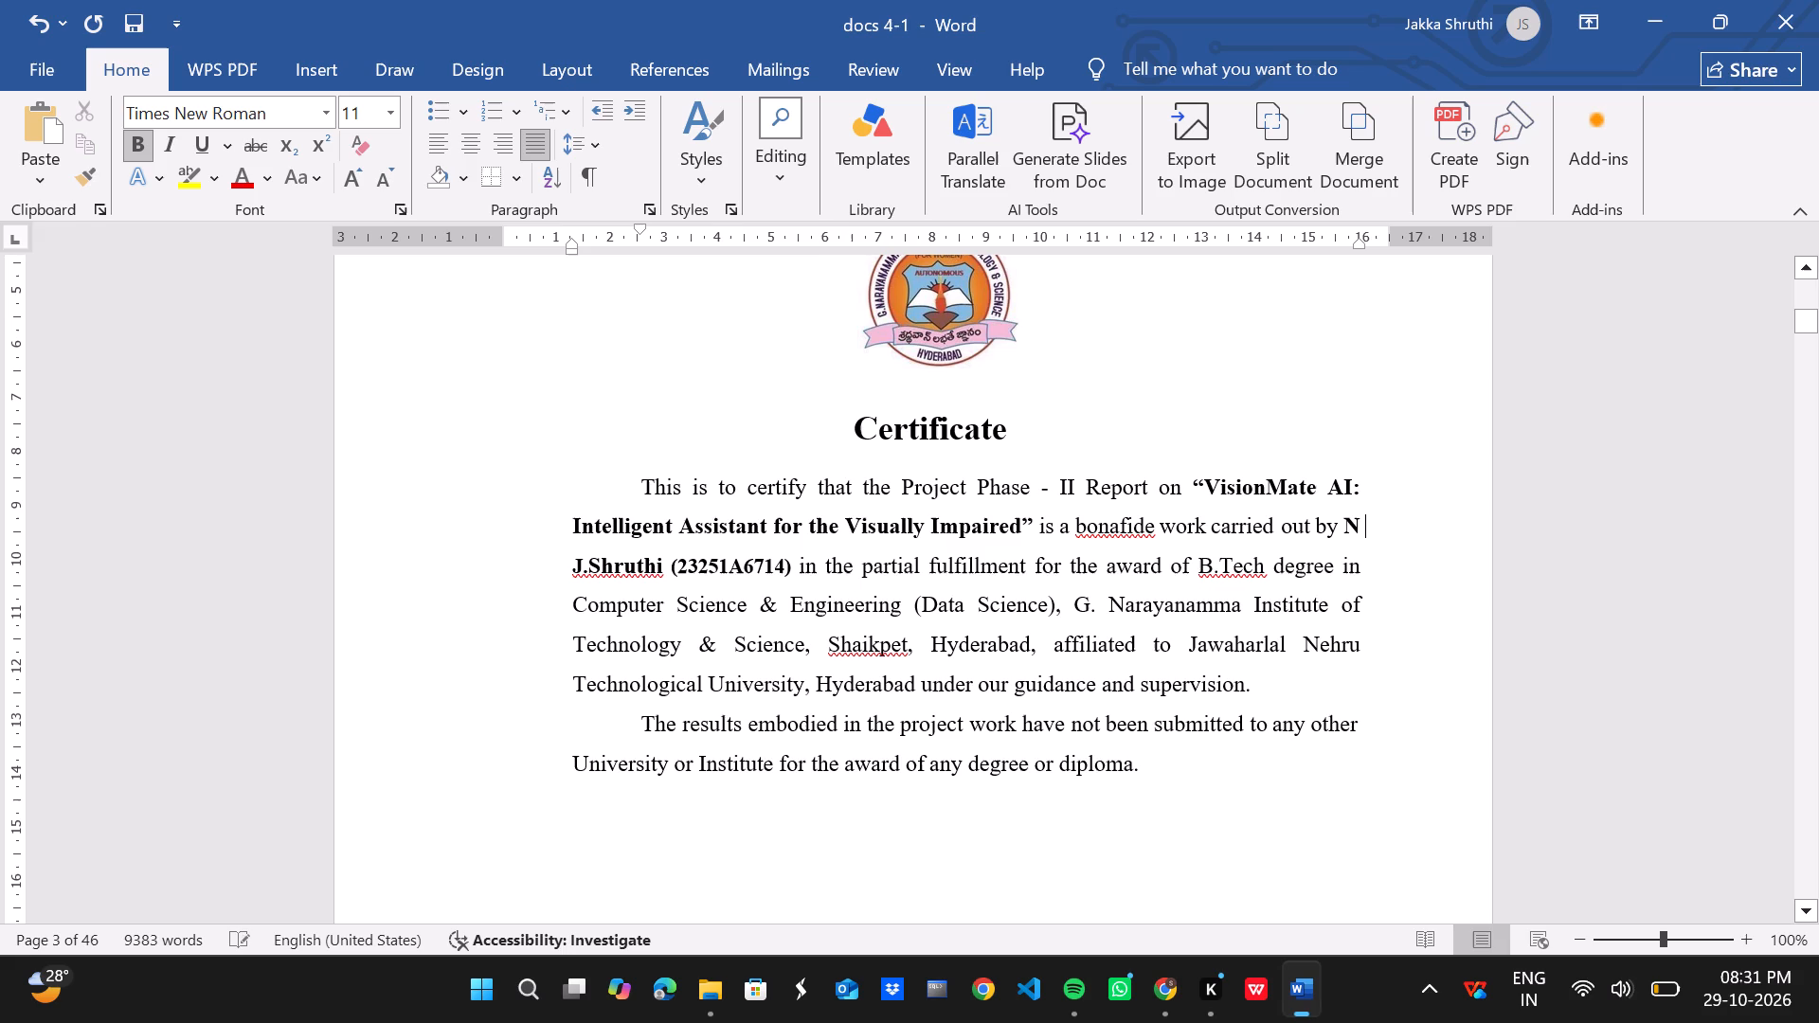
key(Left)
key(BackSpace)
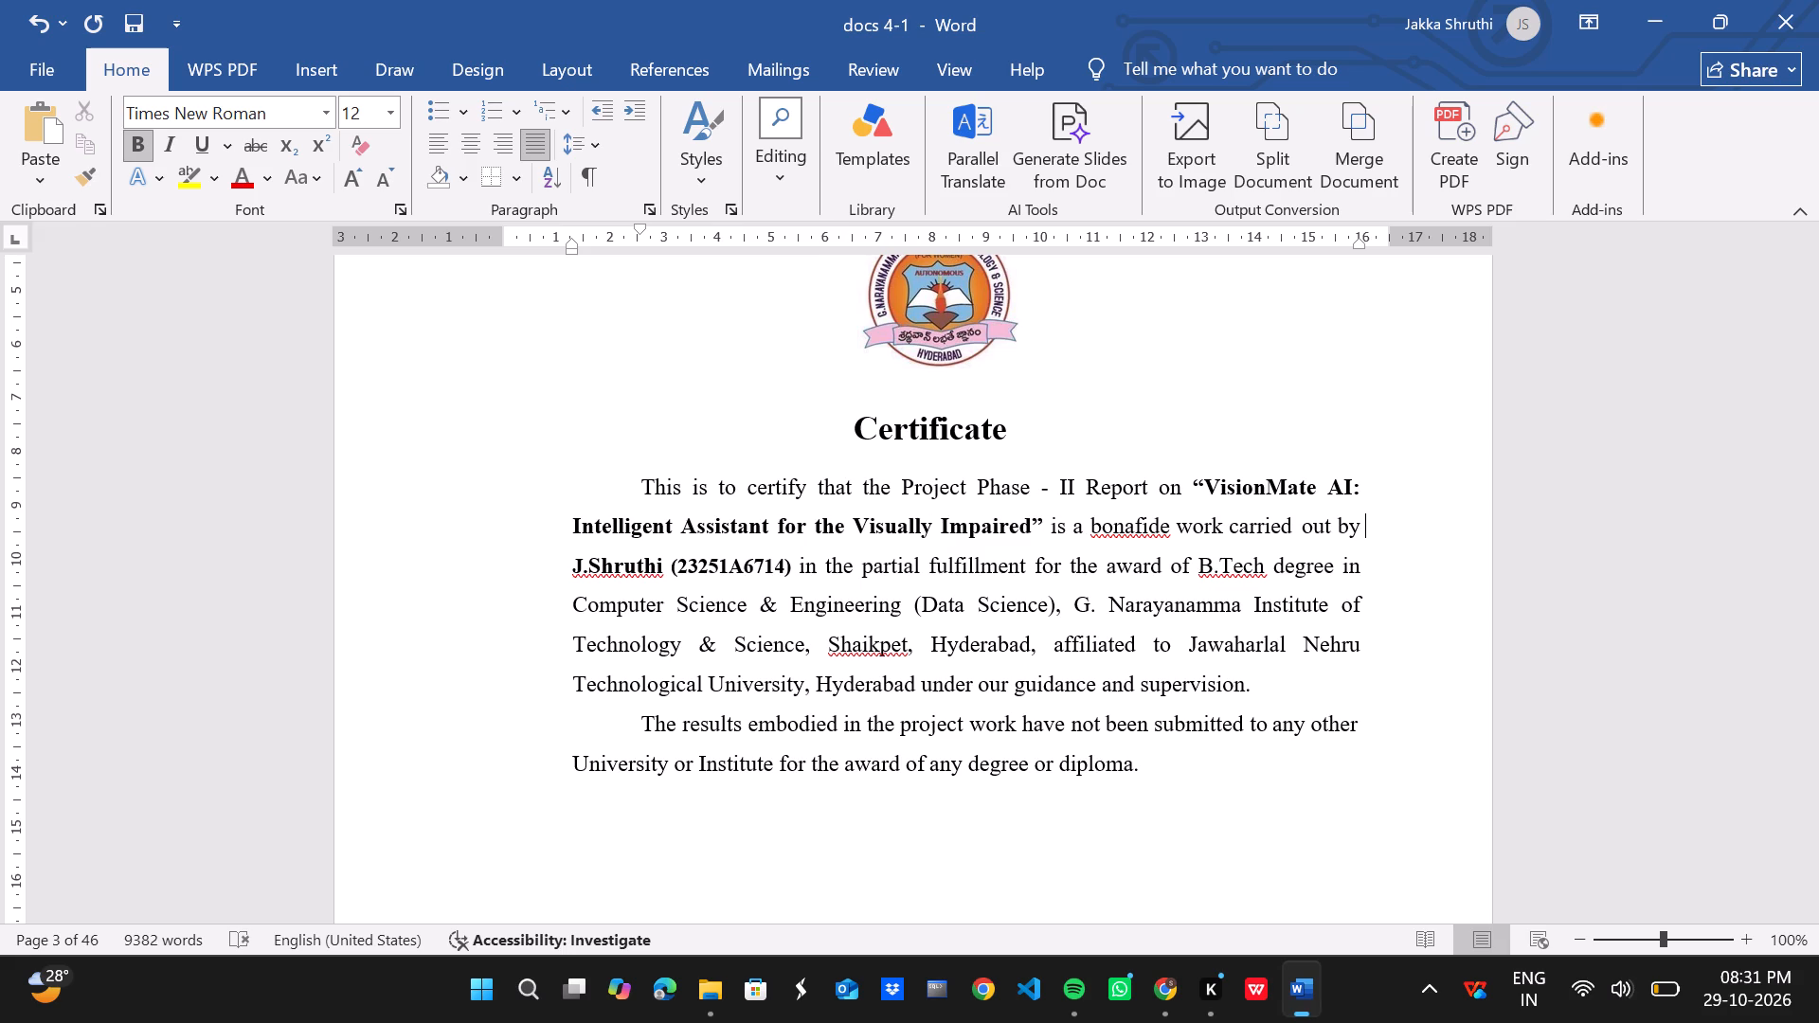
key(ctrl+s)
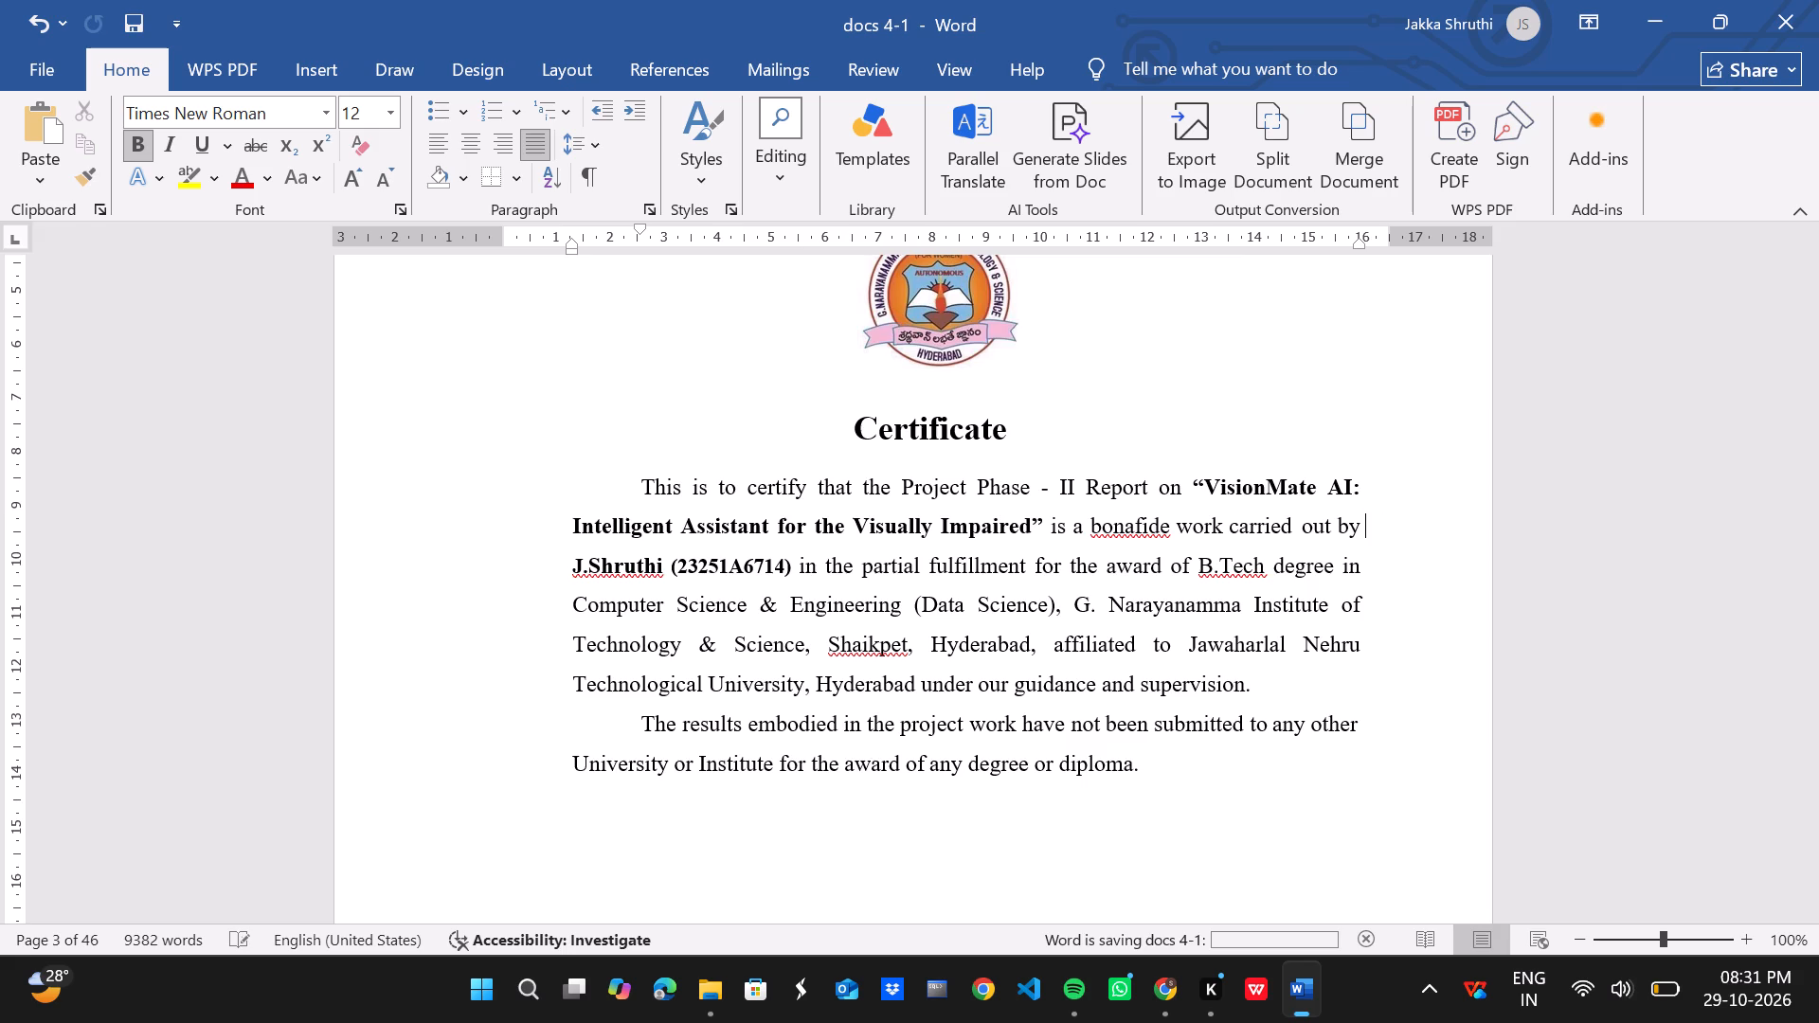
At the end of the Acknowledgements, delete the last three authors and their roll numbers, keeping only the first author's line.
scroll(1366, 516, down, 8)
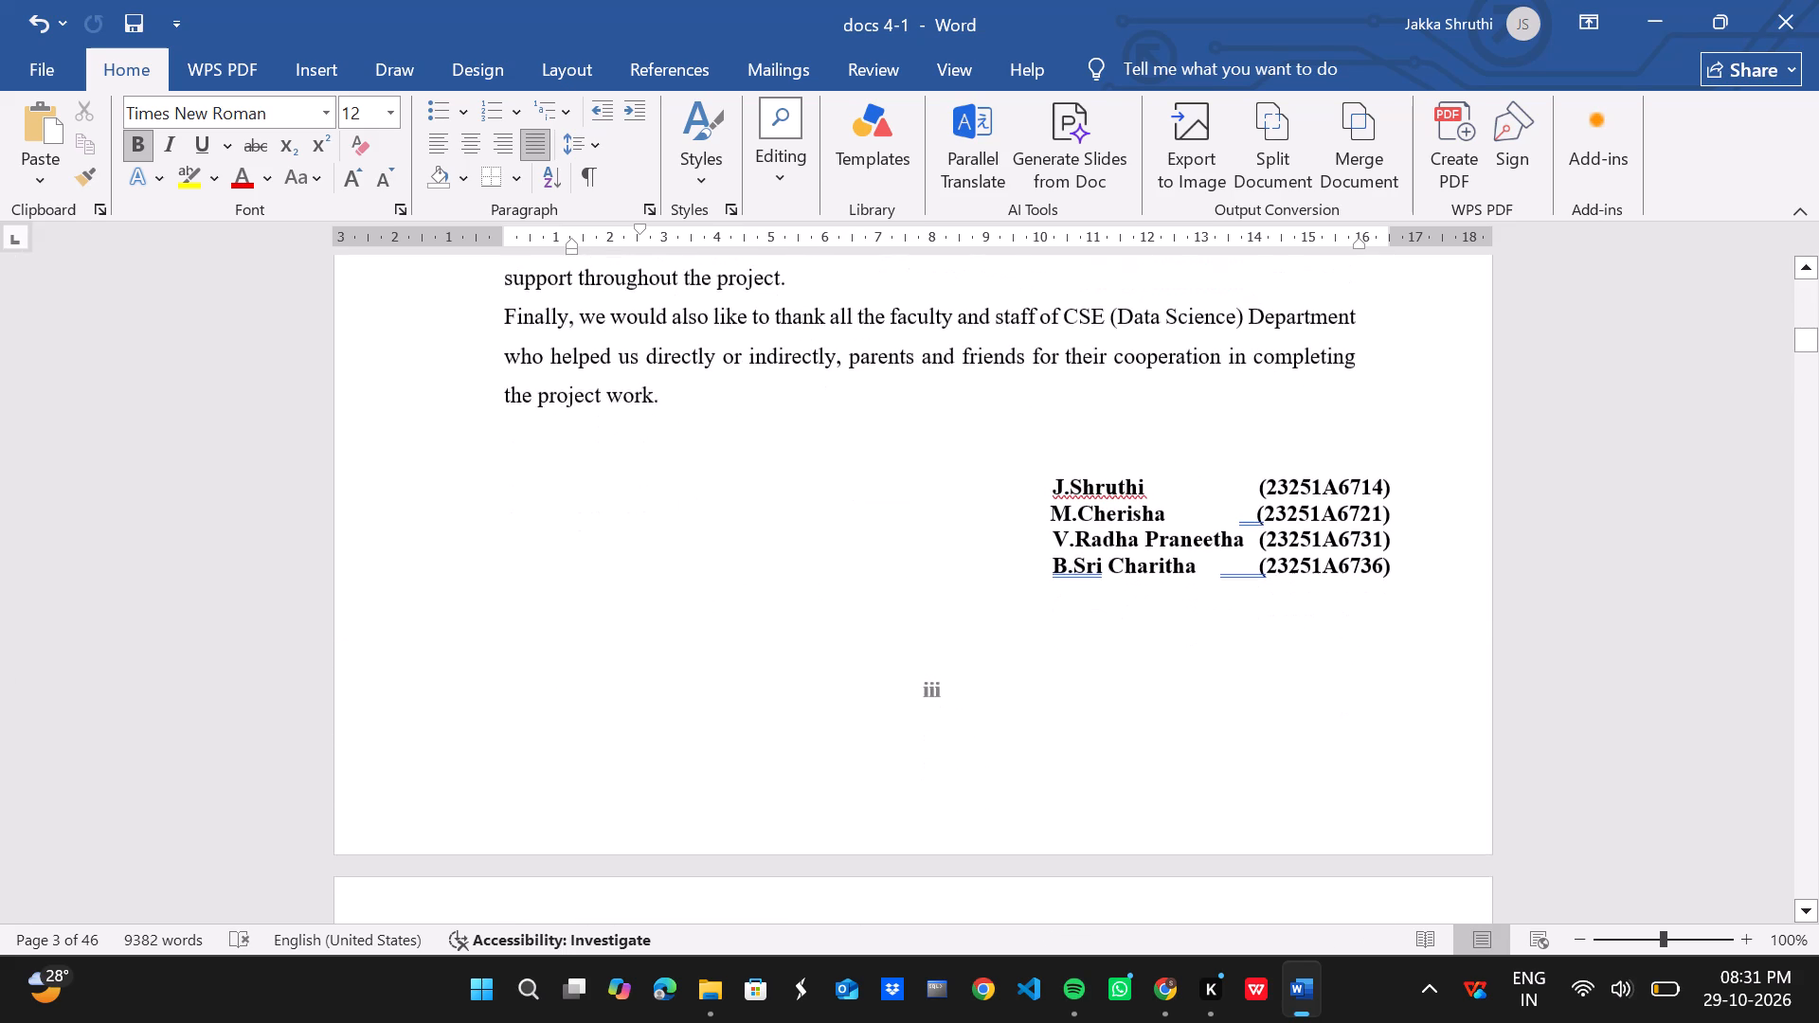
drag(1037, 493, 1405, 559)
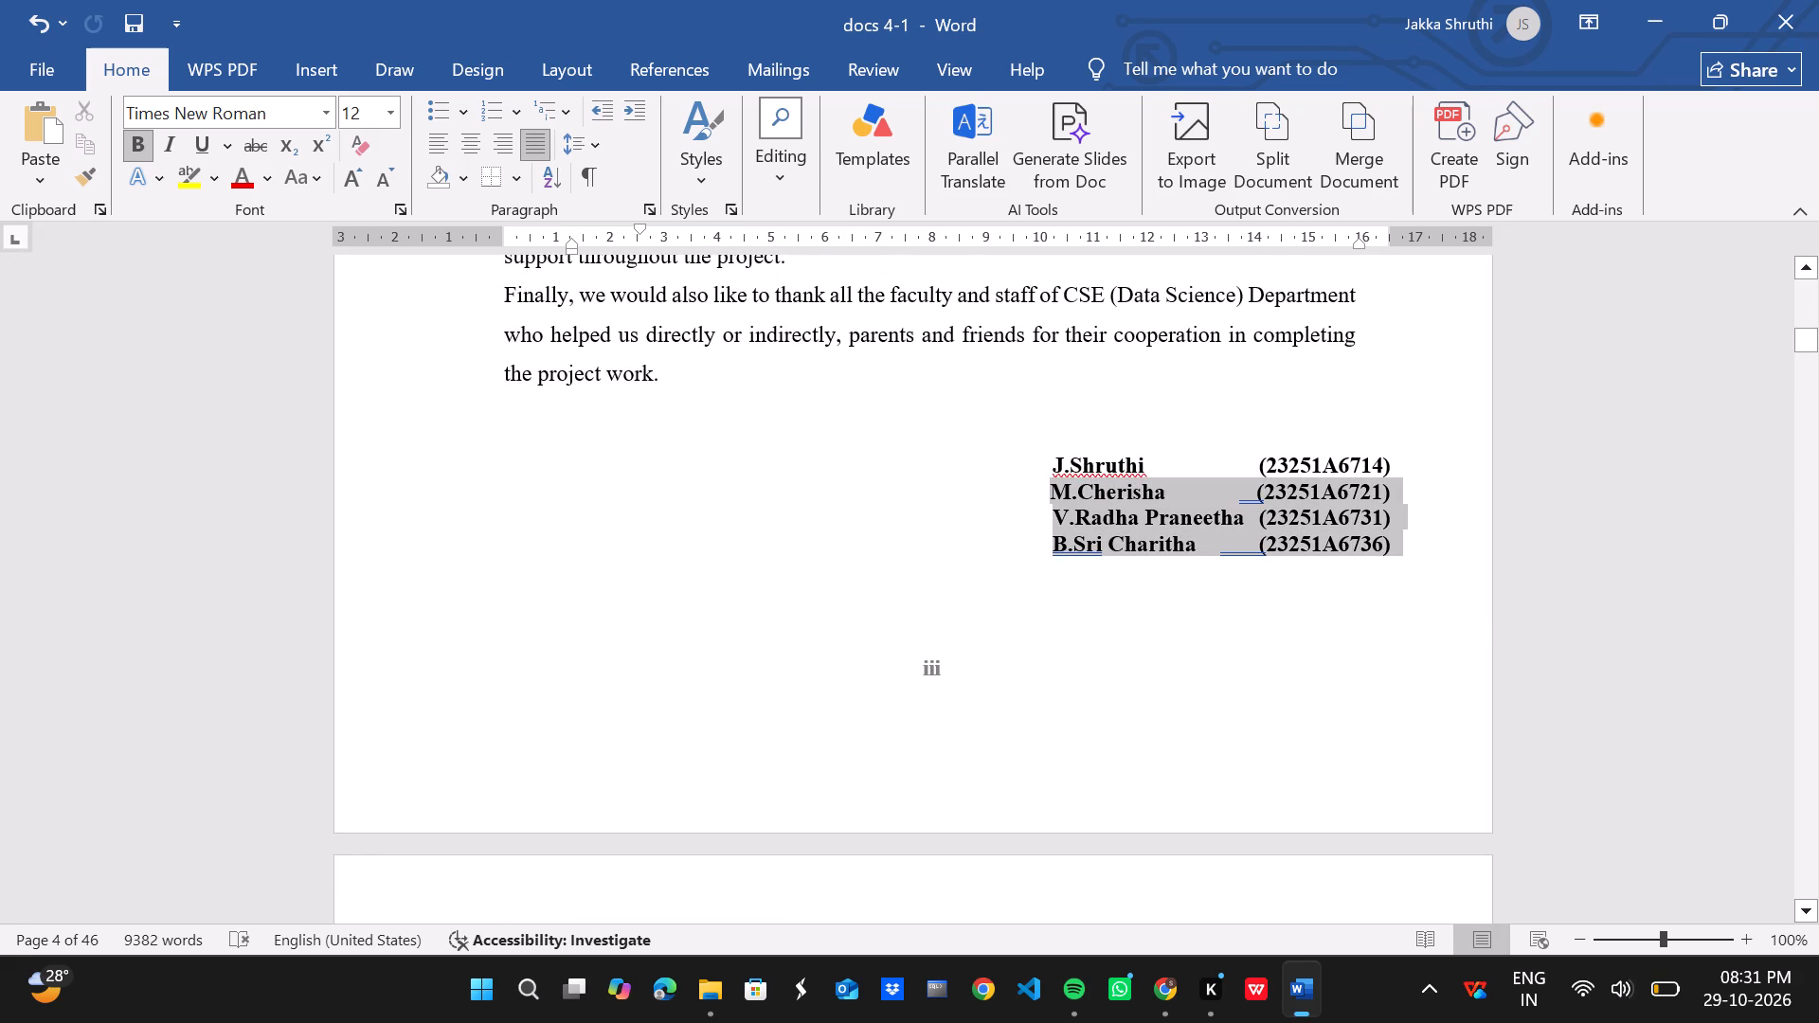
drag(1405, 559, 1402, 559)
key(BackSpace)
Save the report with the shortened author list in the Acknowledgements.
scroll(1402, 559, down, 2)
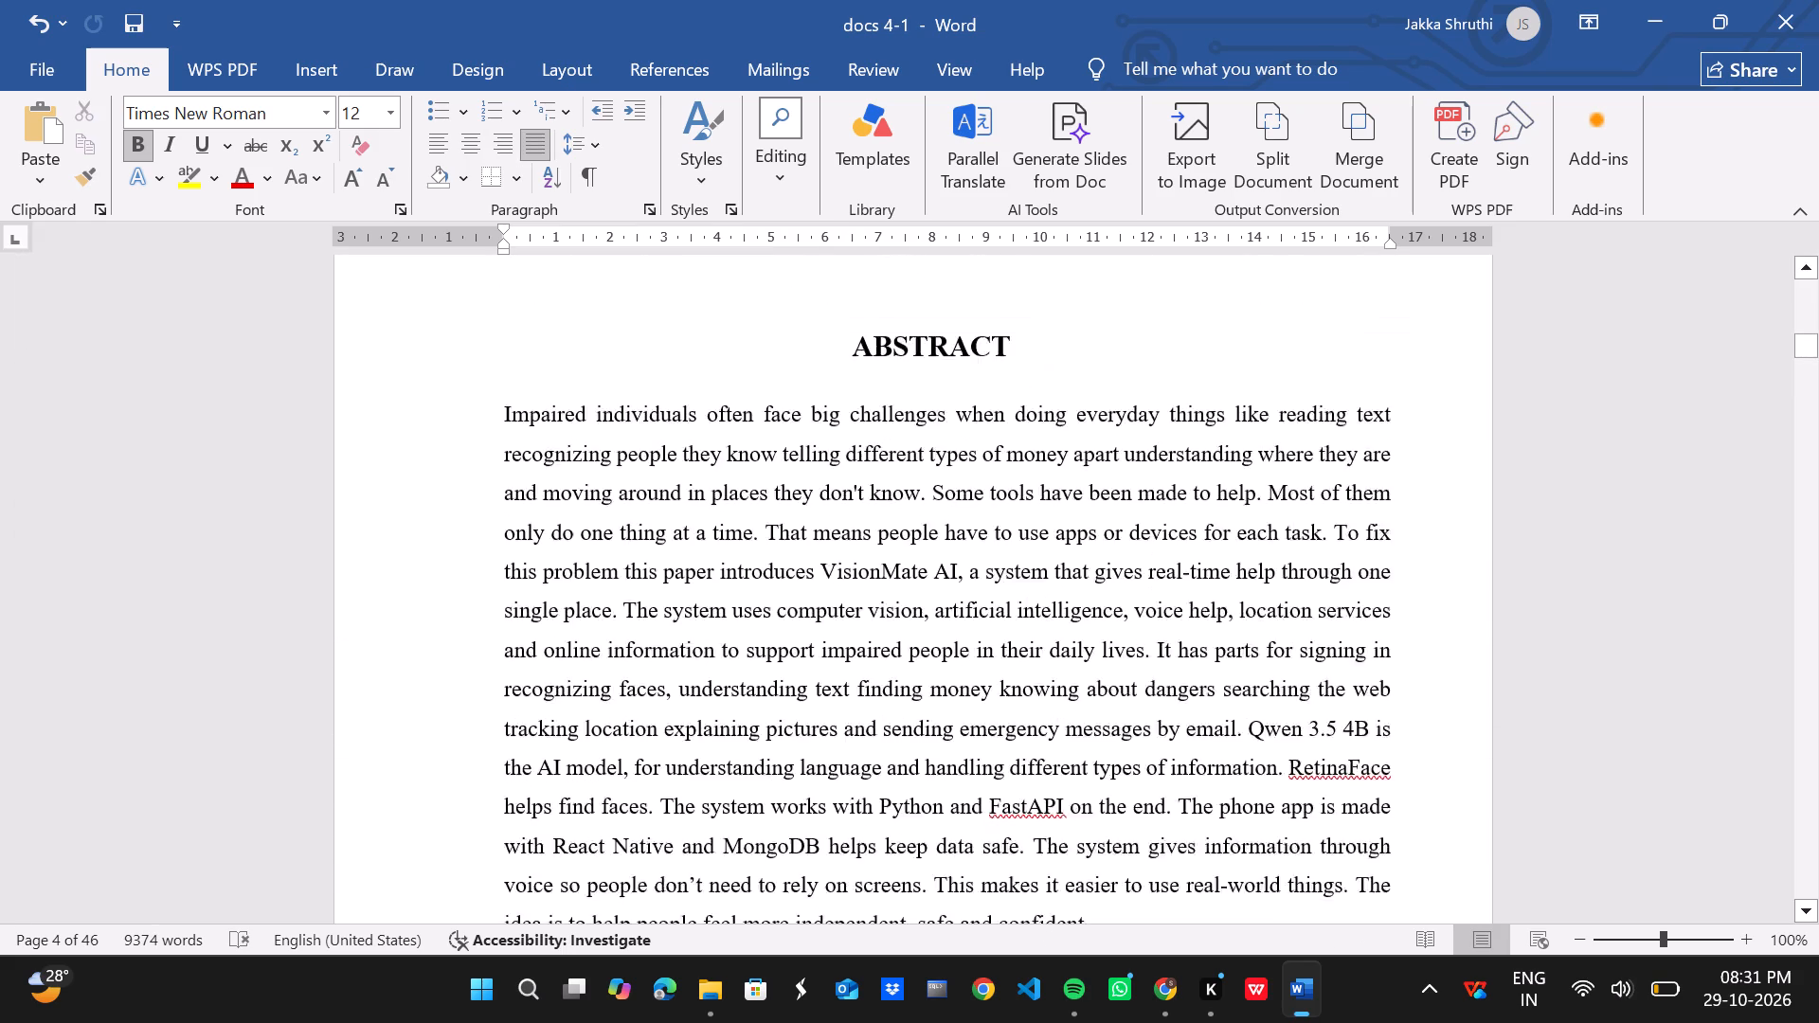
scroll(1402, 559, down, 5)
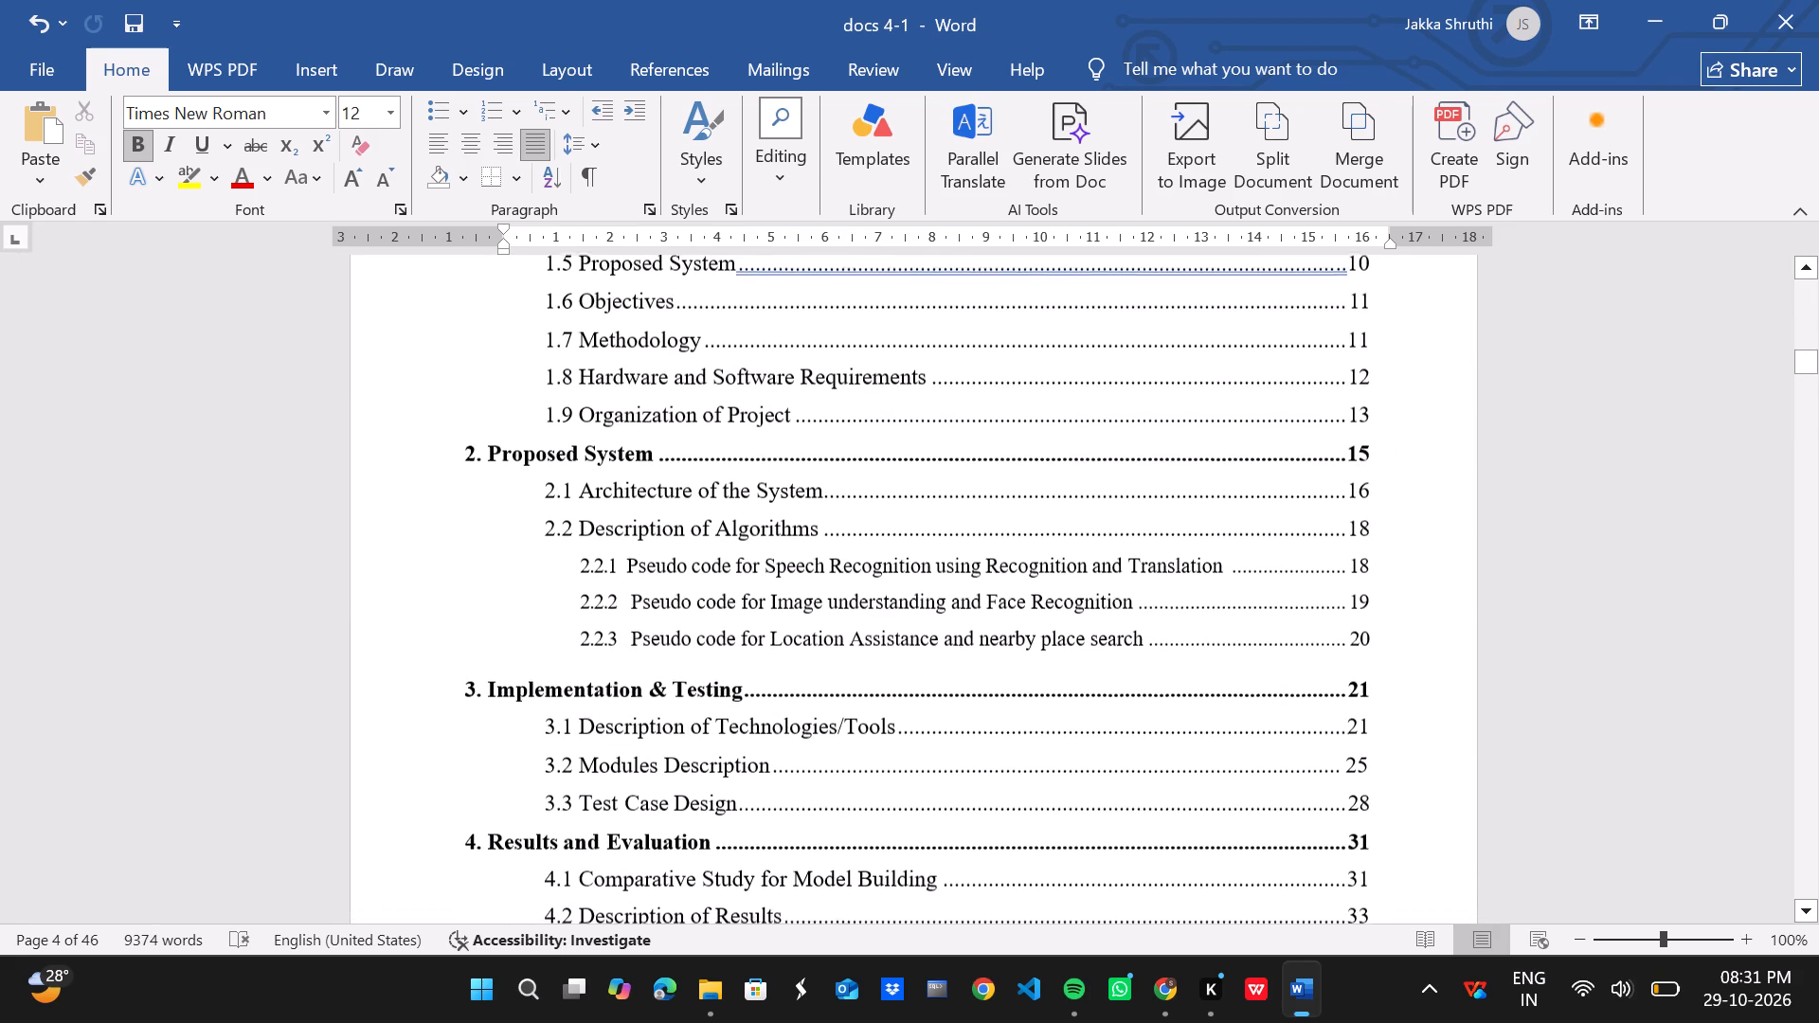
key(ctrl+s)
scroll(1402, 559, down, 7)
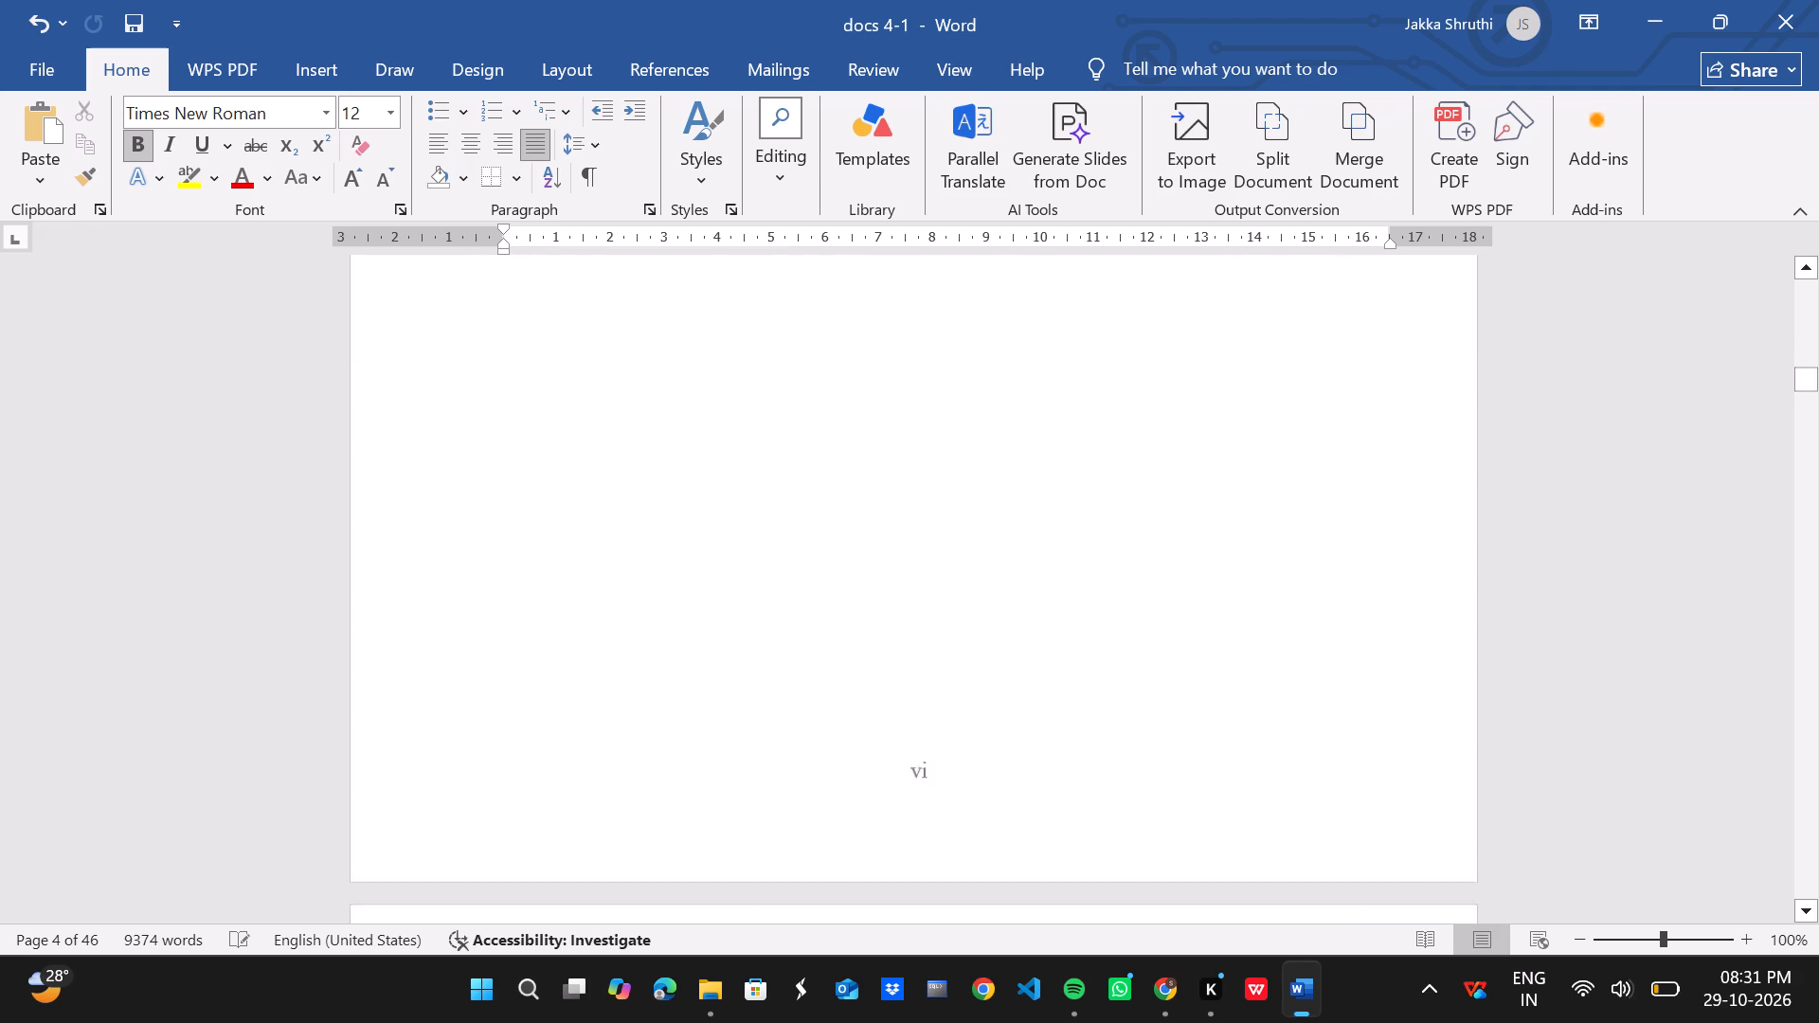
Save a copy of the report to the Desktop as "docs 4-1 shruthi".
scroll(1402, 559, down, 8)
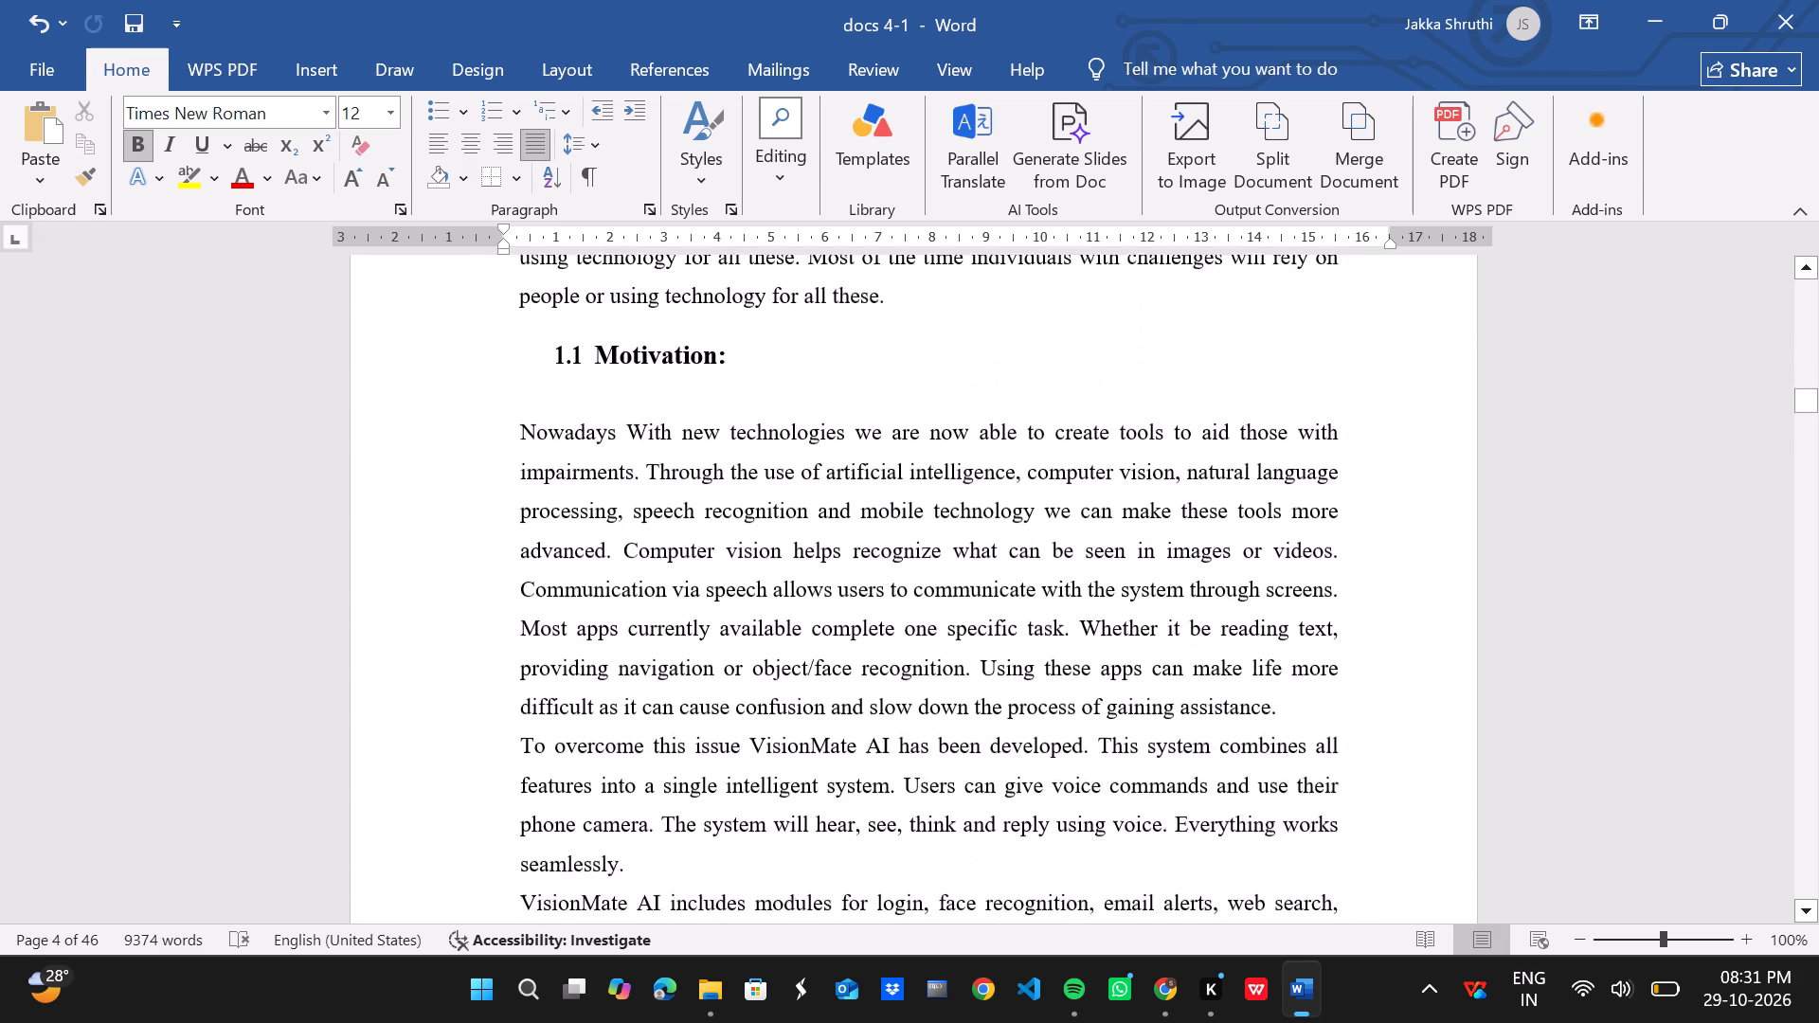
scroll(1402, 559, down, 1)
scroll(1402, 559, up, 16)
scroll(1402, 559, up, 7)
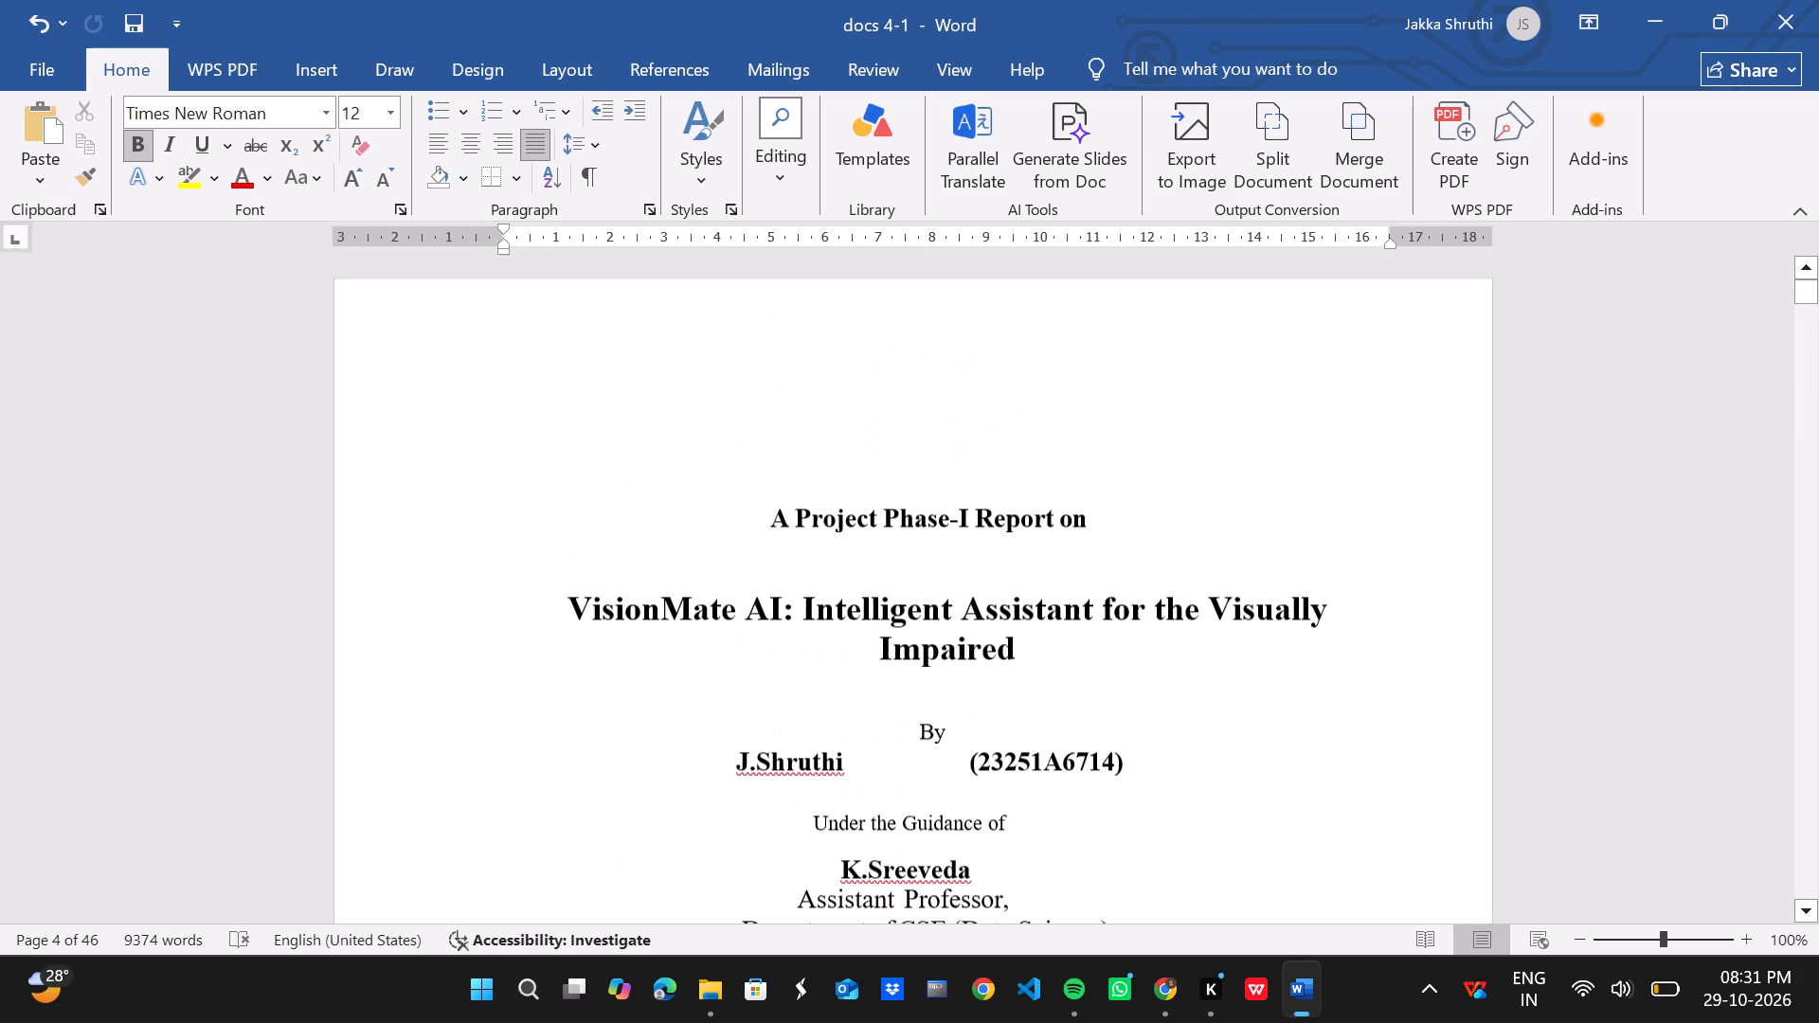
click(46, 53)
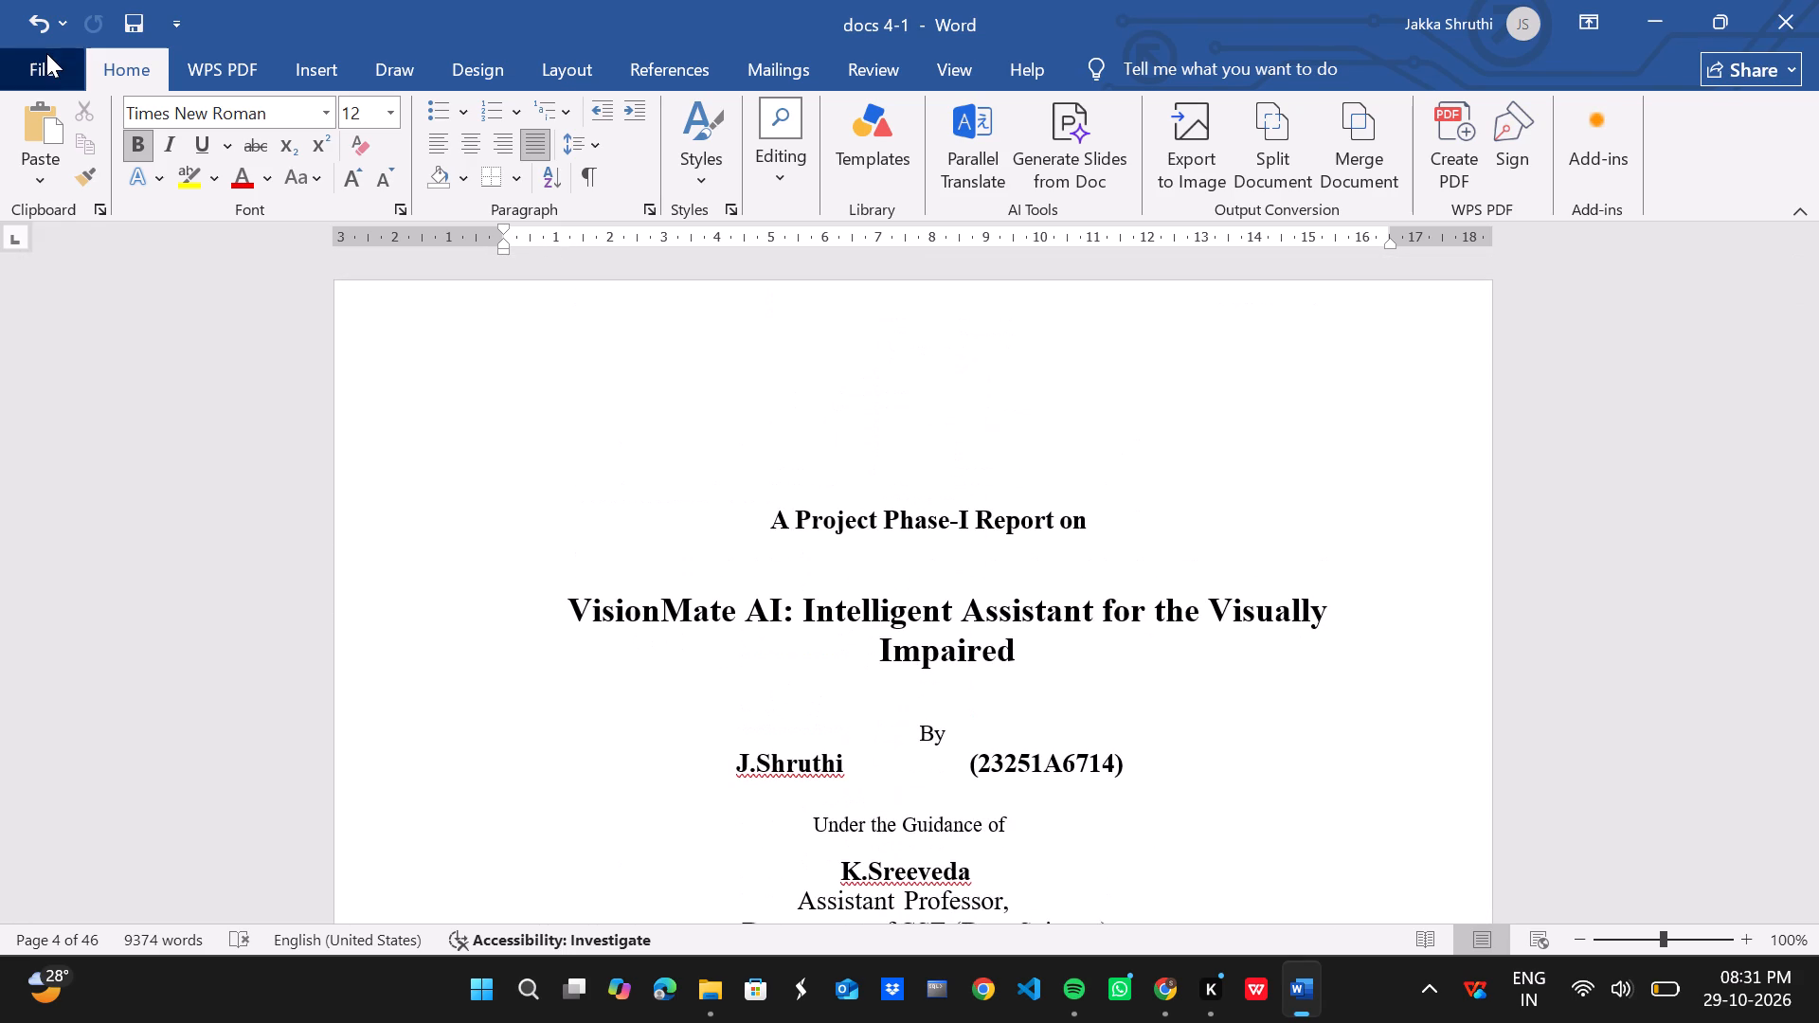
click(119, 586)
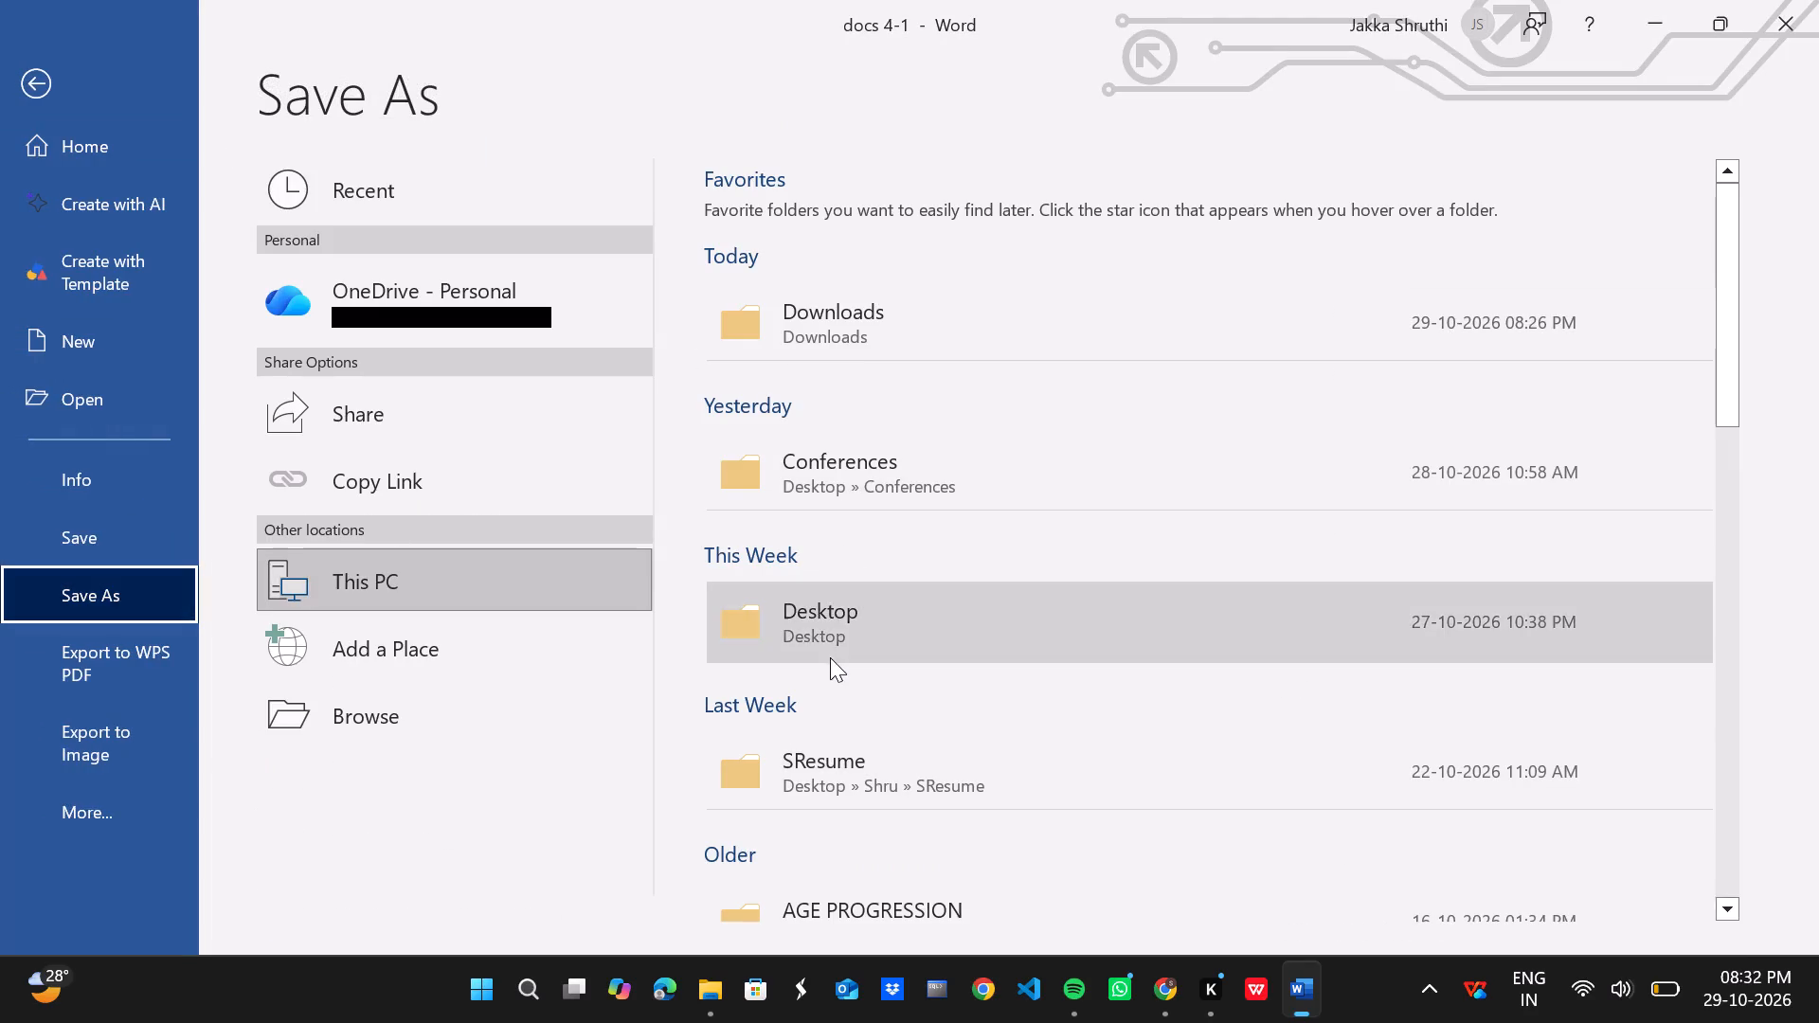
click(830, 656)
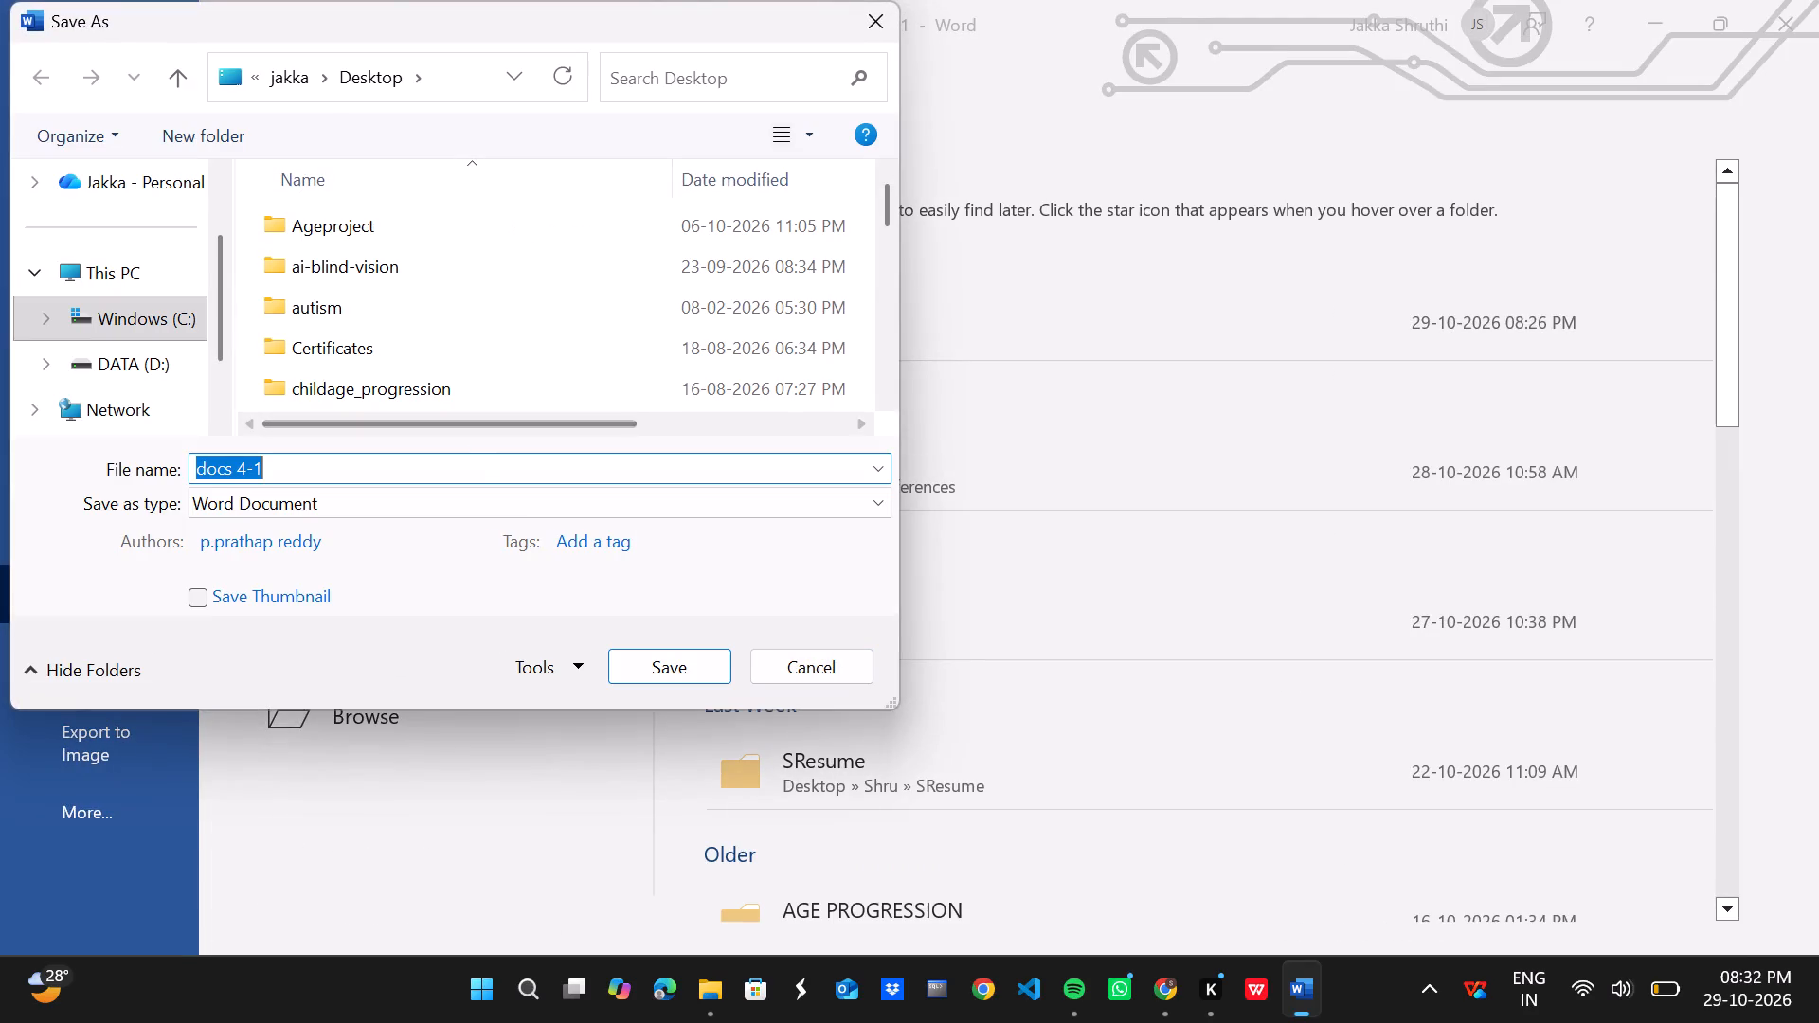
click(476, 457)
key(space)
text(shruthi)
click(658, 649)
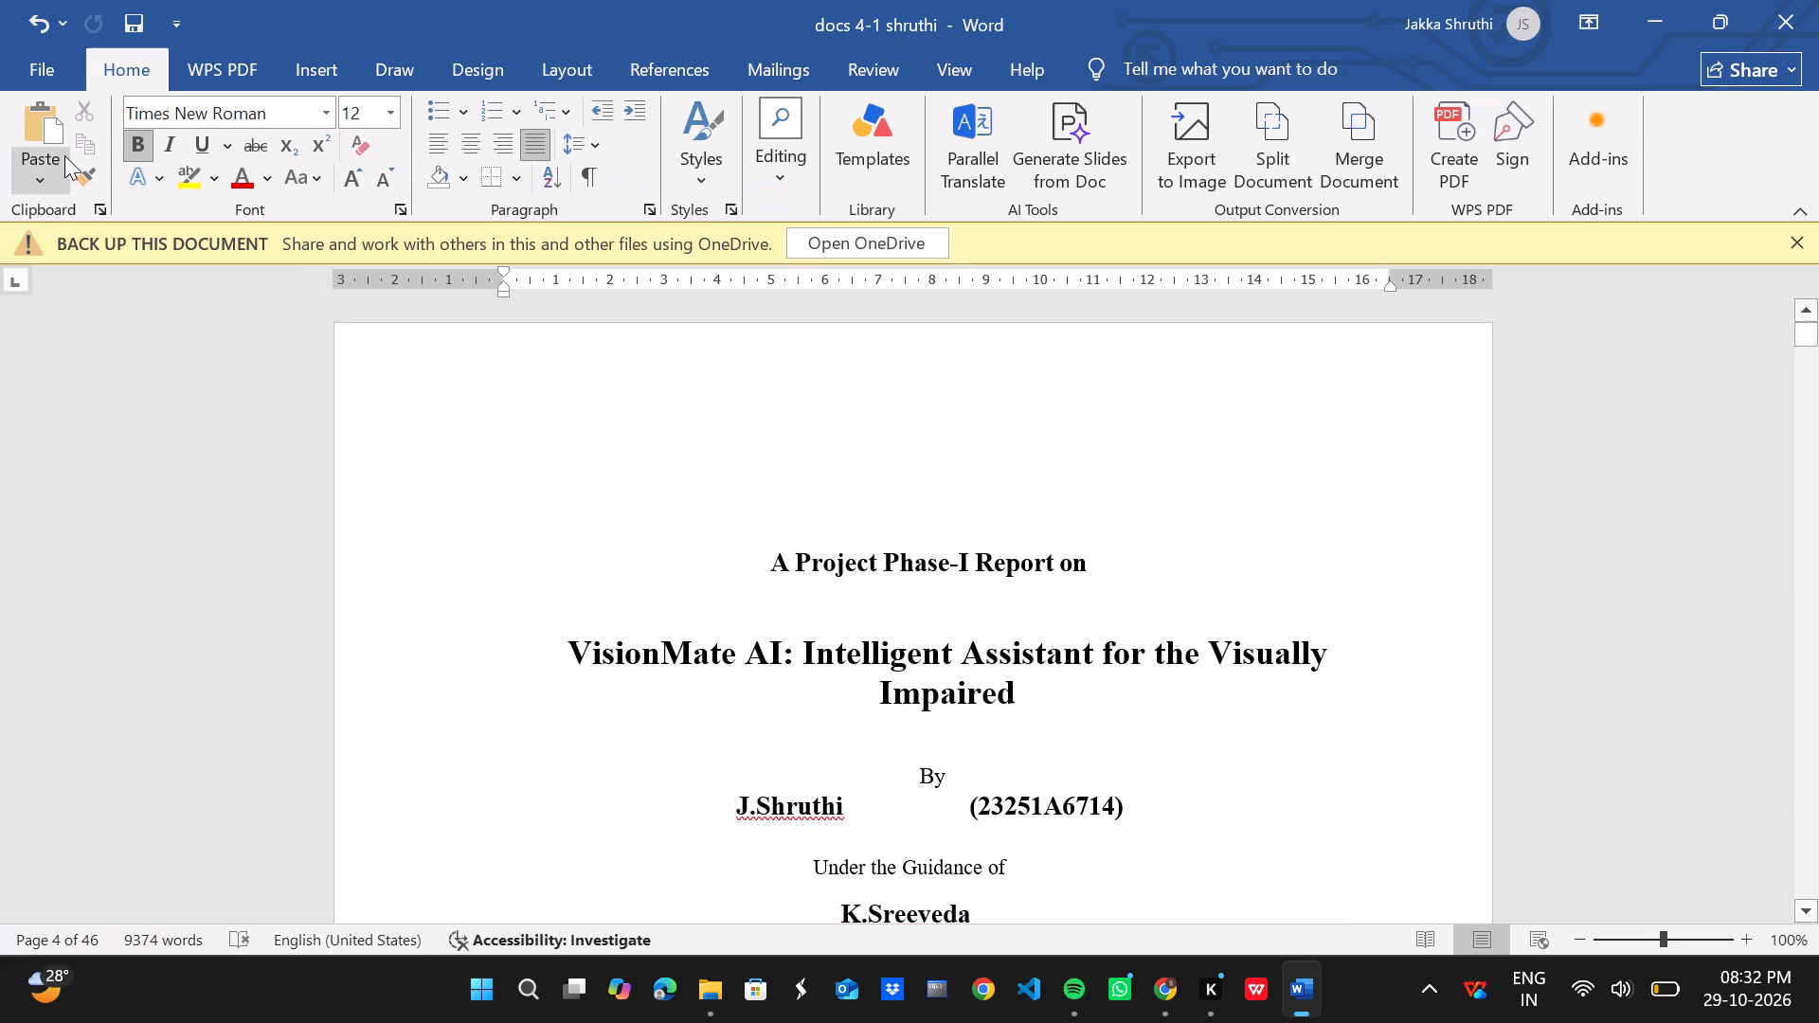
Undo all the author deletions back to the original list of four authors.
scroll(639, 528, down, 1)
scroll(1072, 478, up, 1)
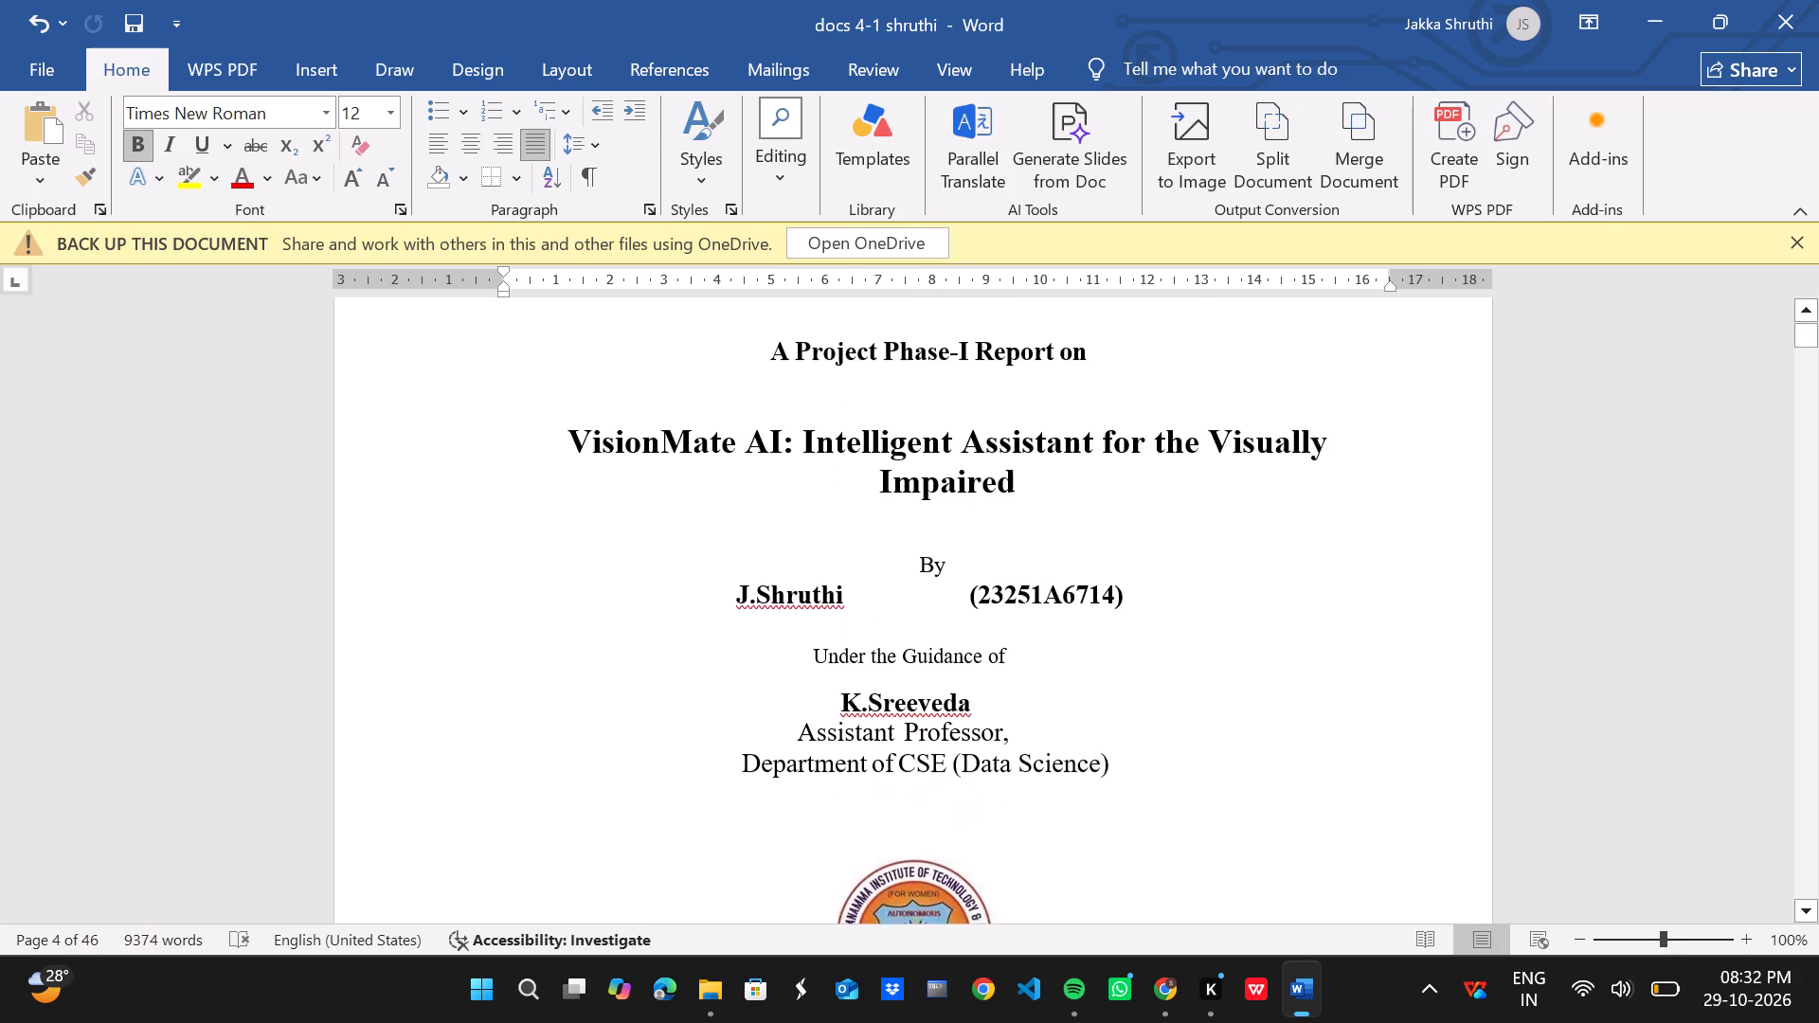
click(1160, 626)
key(ctrl+z)
key(ctrl+z)
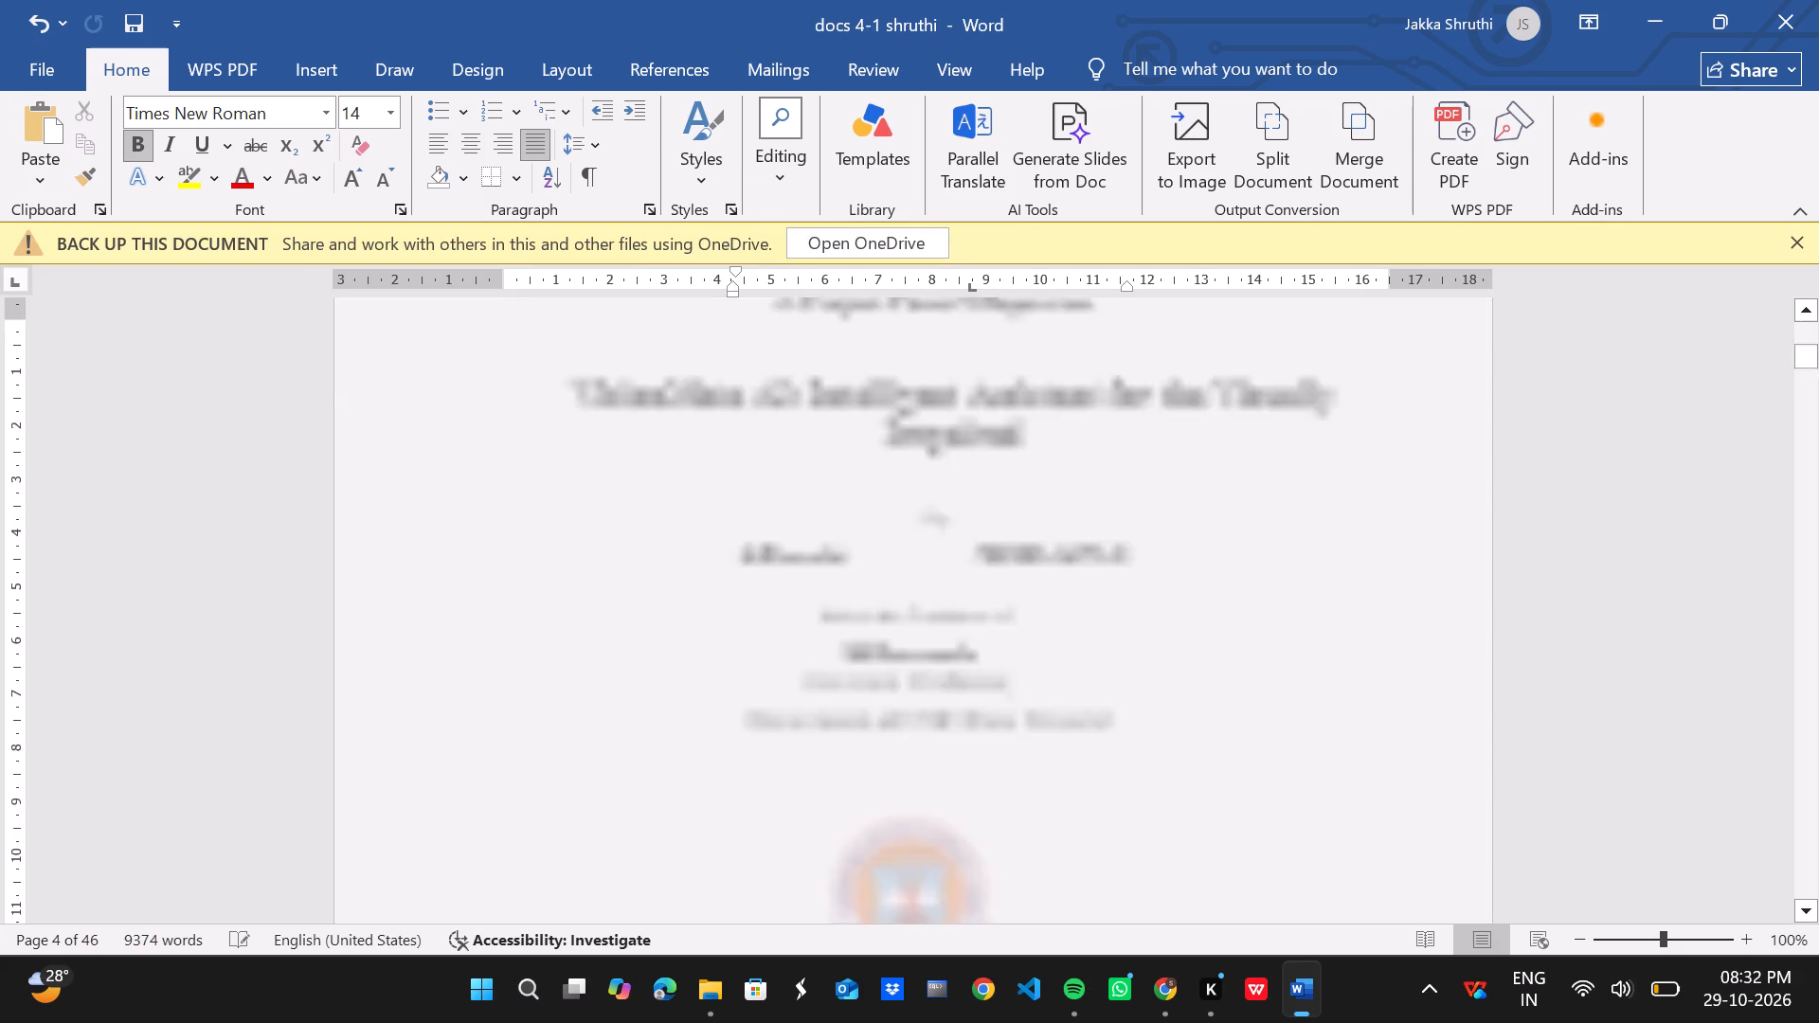
key(ctrl+z)
key(ctrl+z)
key(ctrl+z)
key(ctrl+z)
key(ctrl+z)
key(ctrl+z)
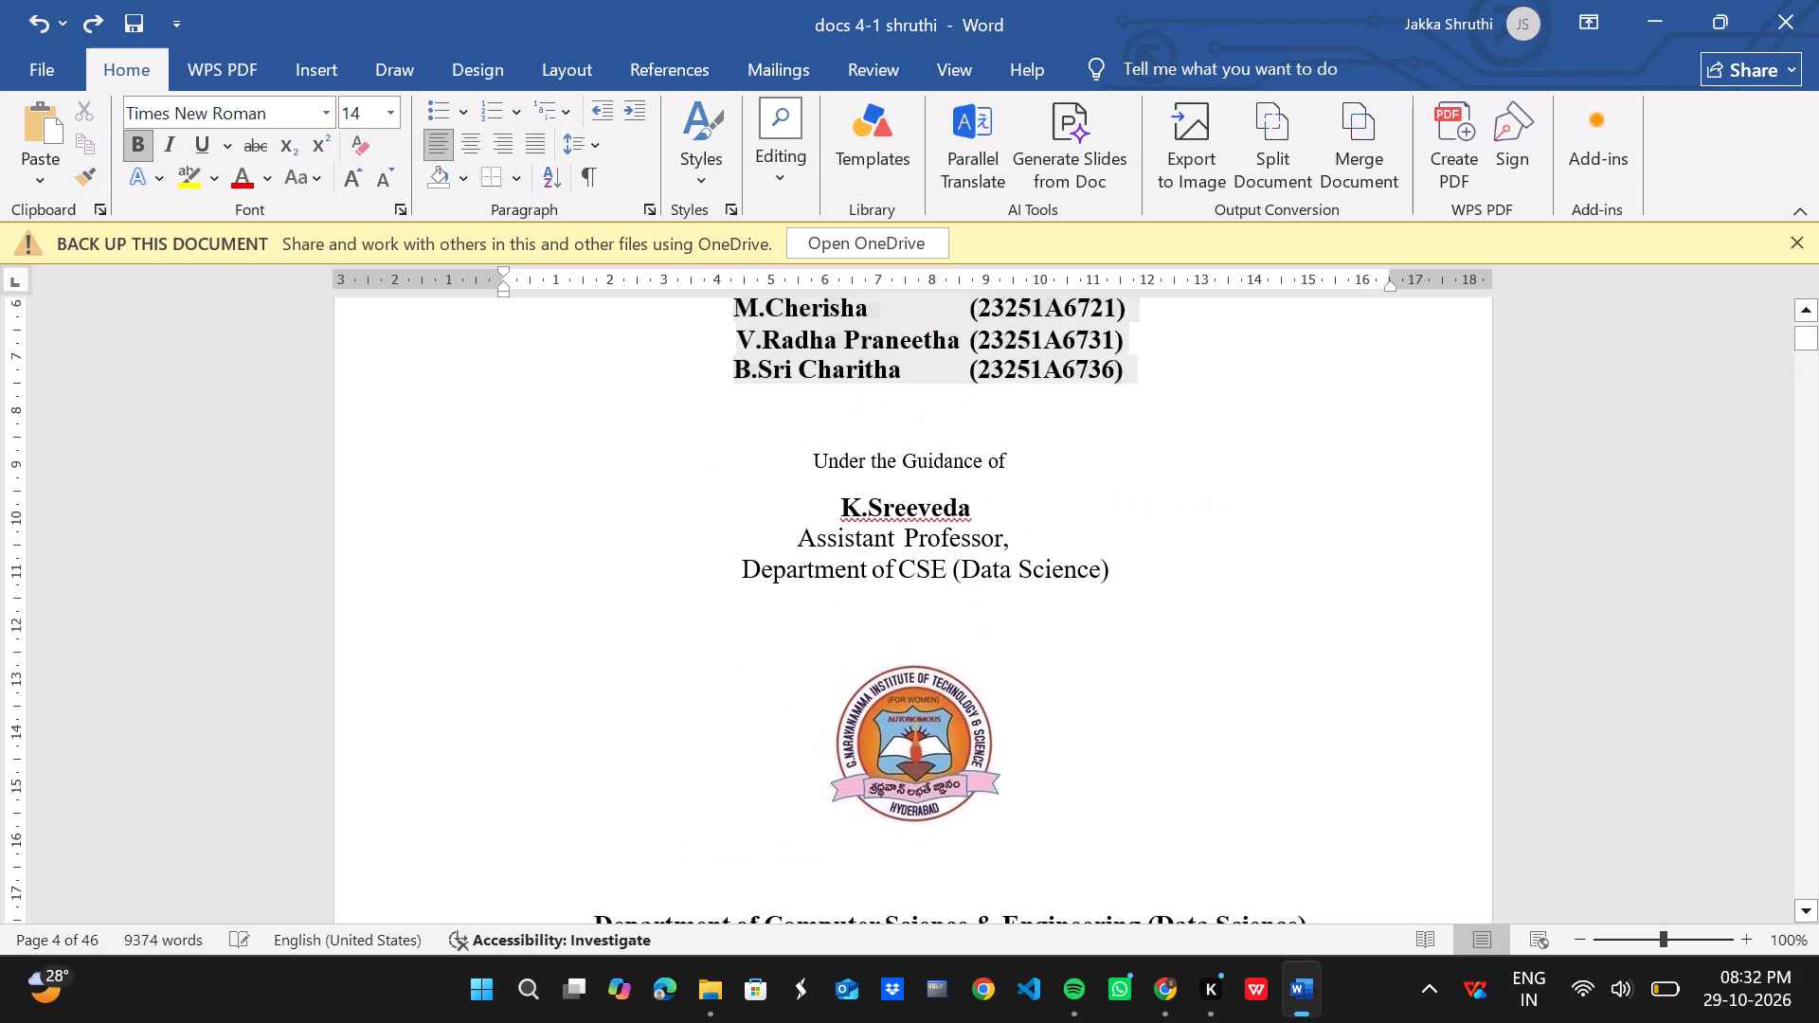
key(ctrl+z)
scroll(1160, 626, up, 1)
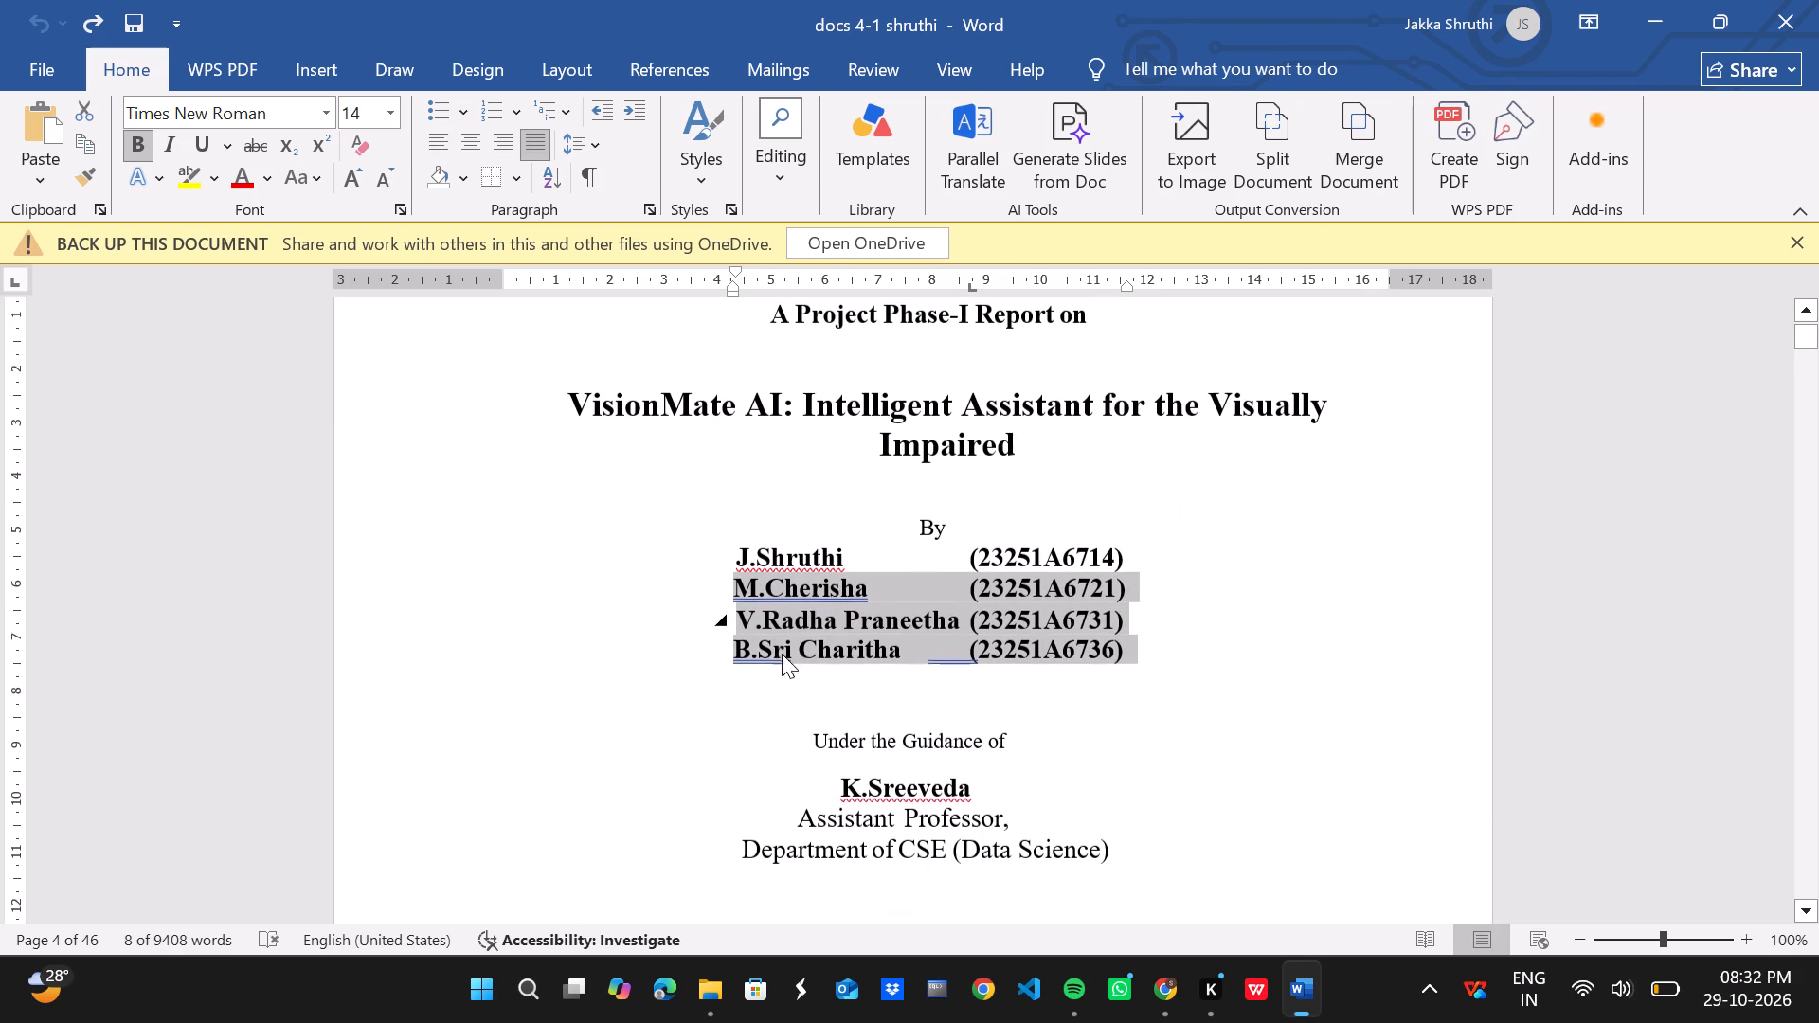
On the first title page, delete the first three authors with their roll numbers and remove the extra blank line below the fourth.
click(780, 630)
drag(733, 560, 1084, 623)
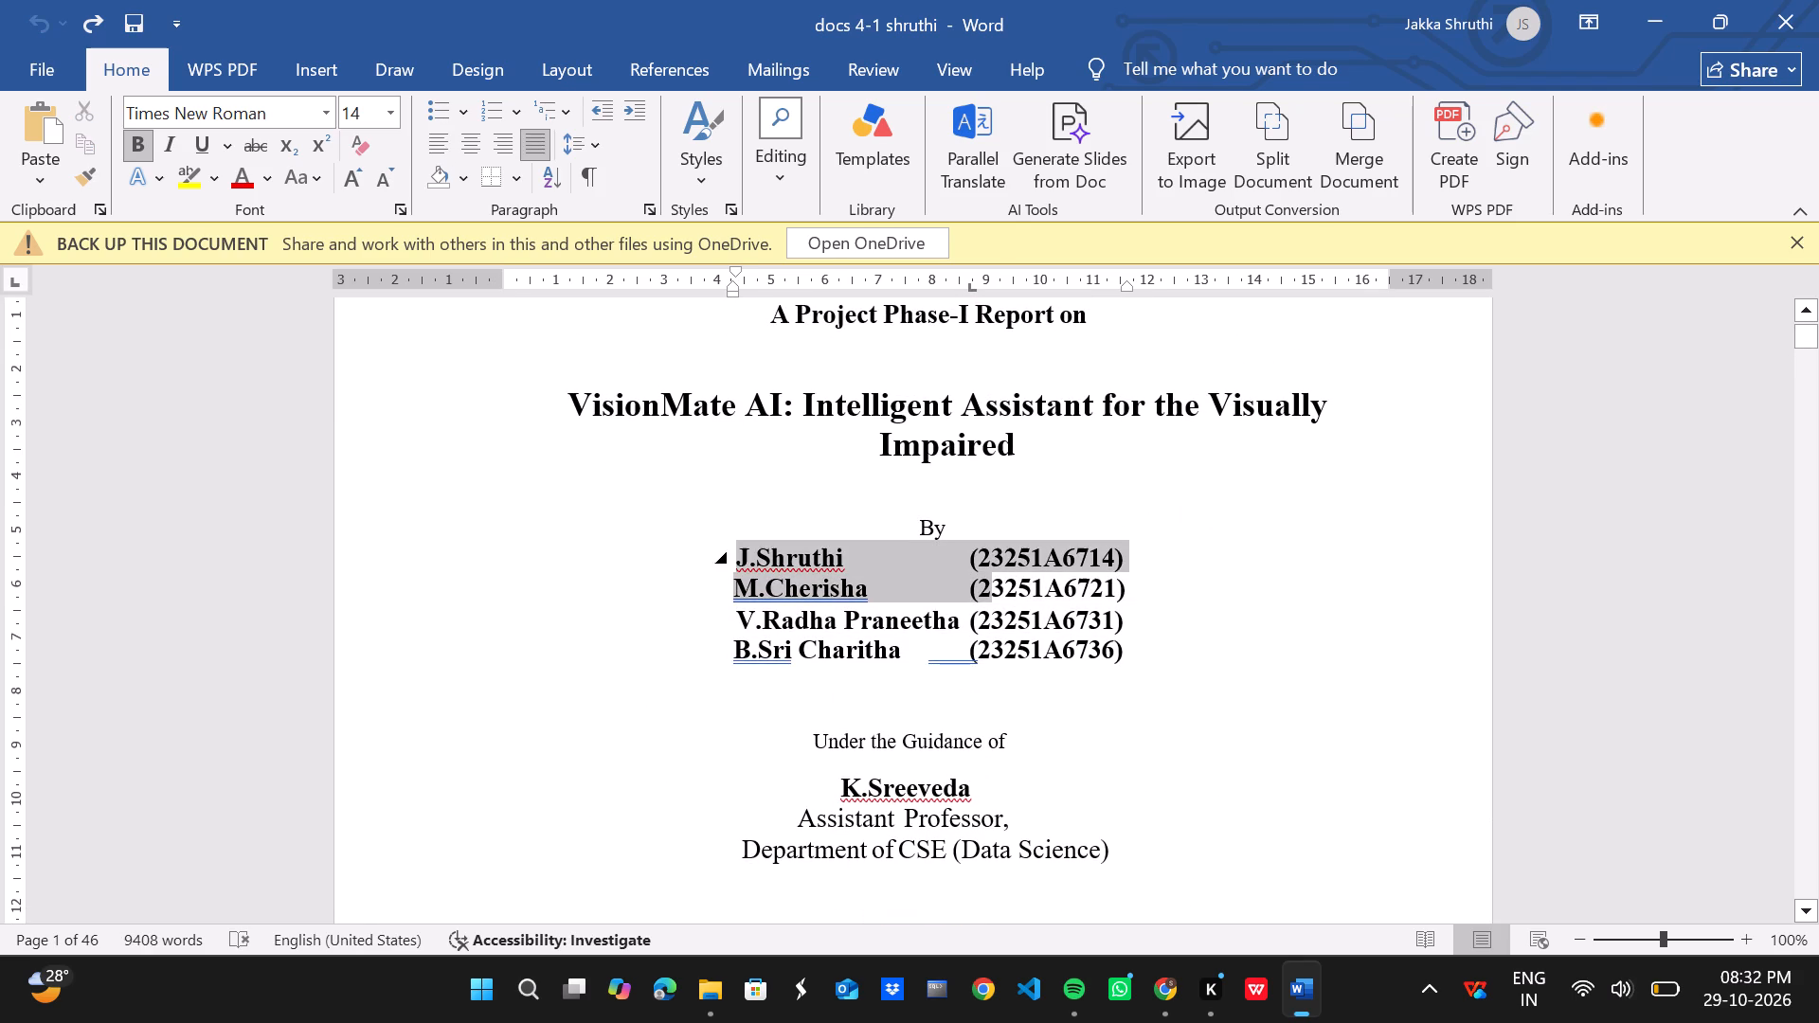
drag(1084, 623, 1150, 632)
key(BackSpace)
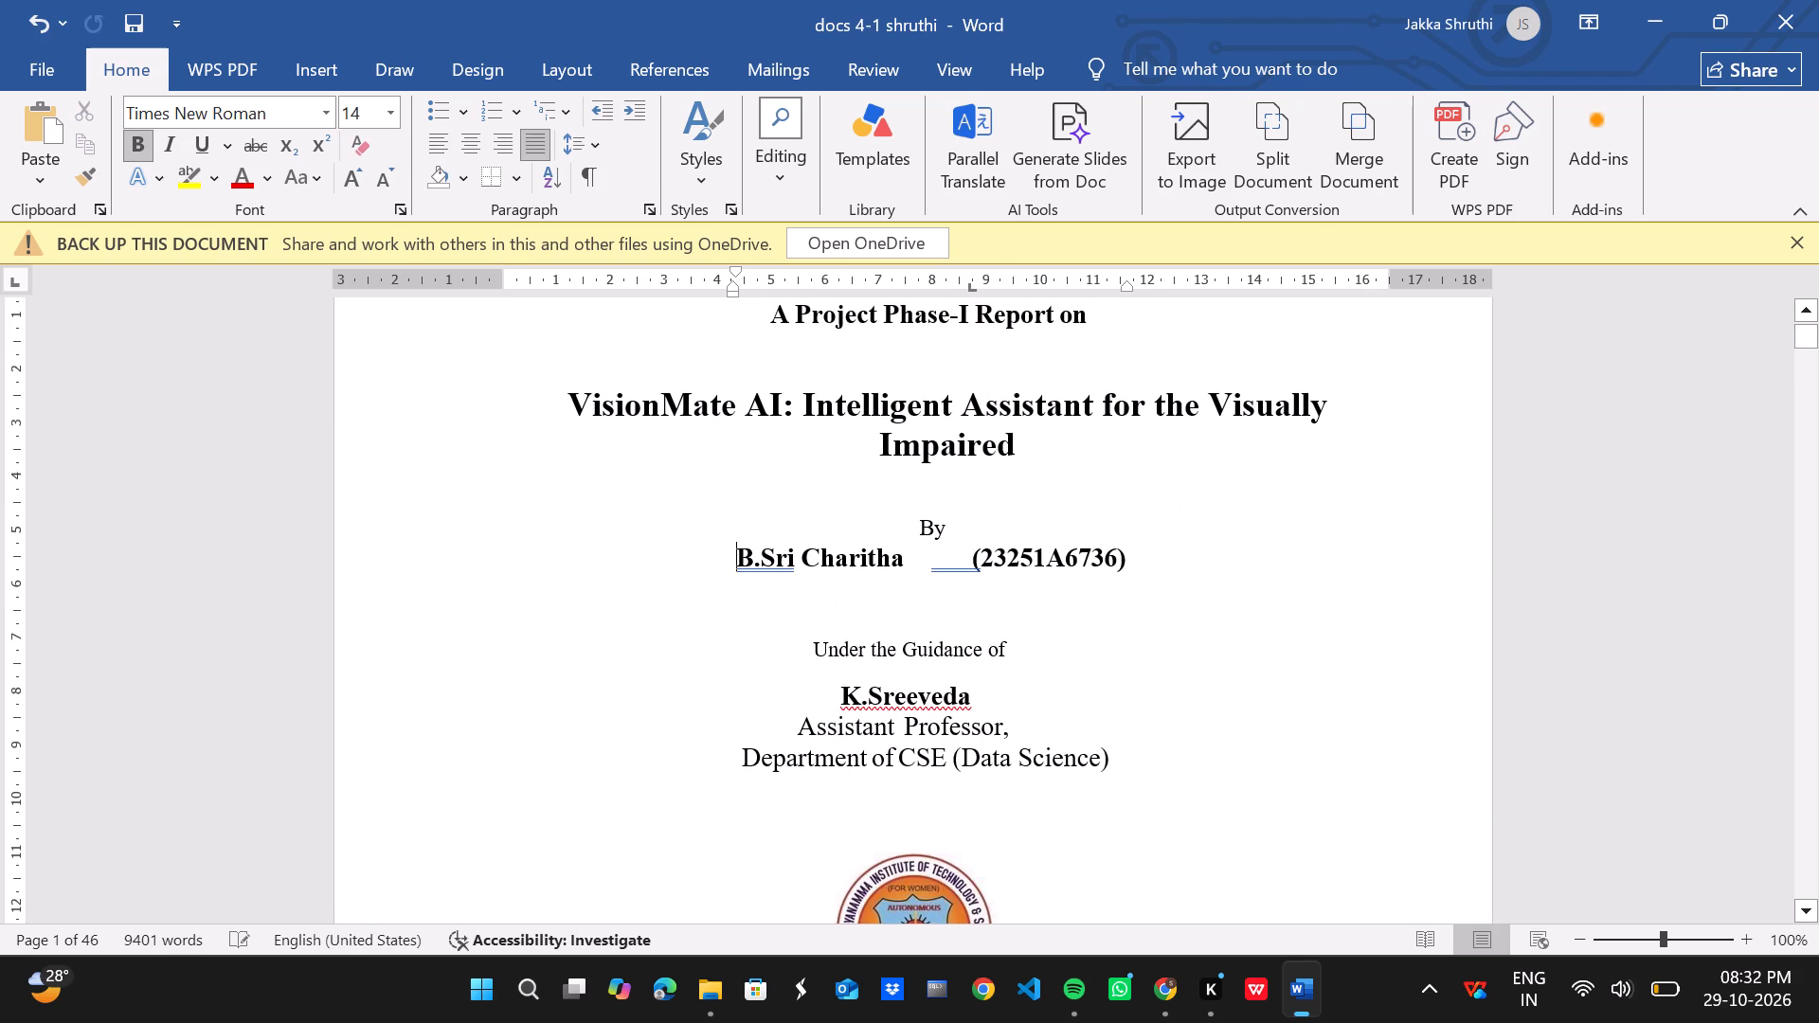
click(982, 607)
key(BackSpace)
On the second title page, delete the first three authors and their roll numbers, leaving one blank line below the fourth author.
scroll(982, 607, down, 4)
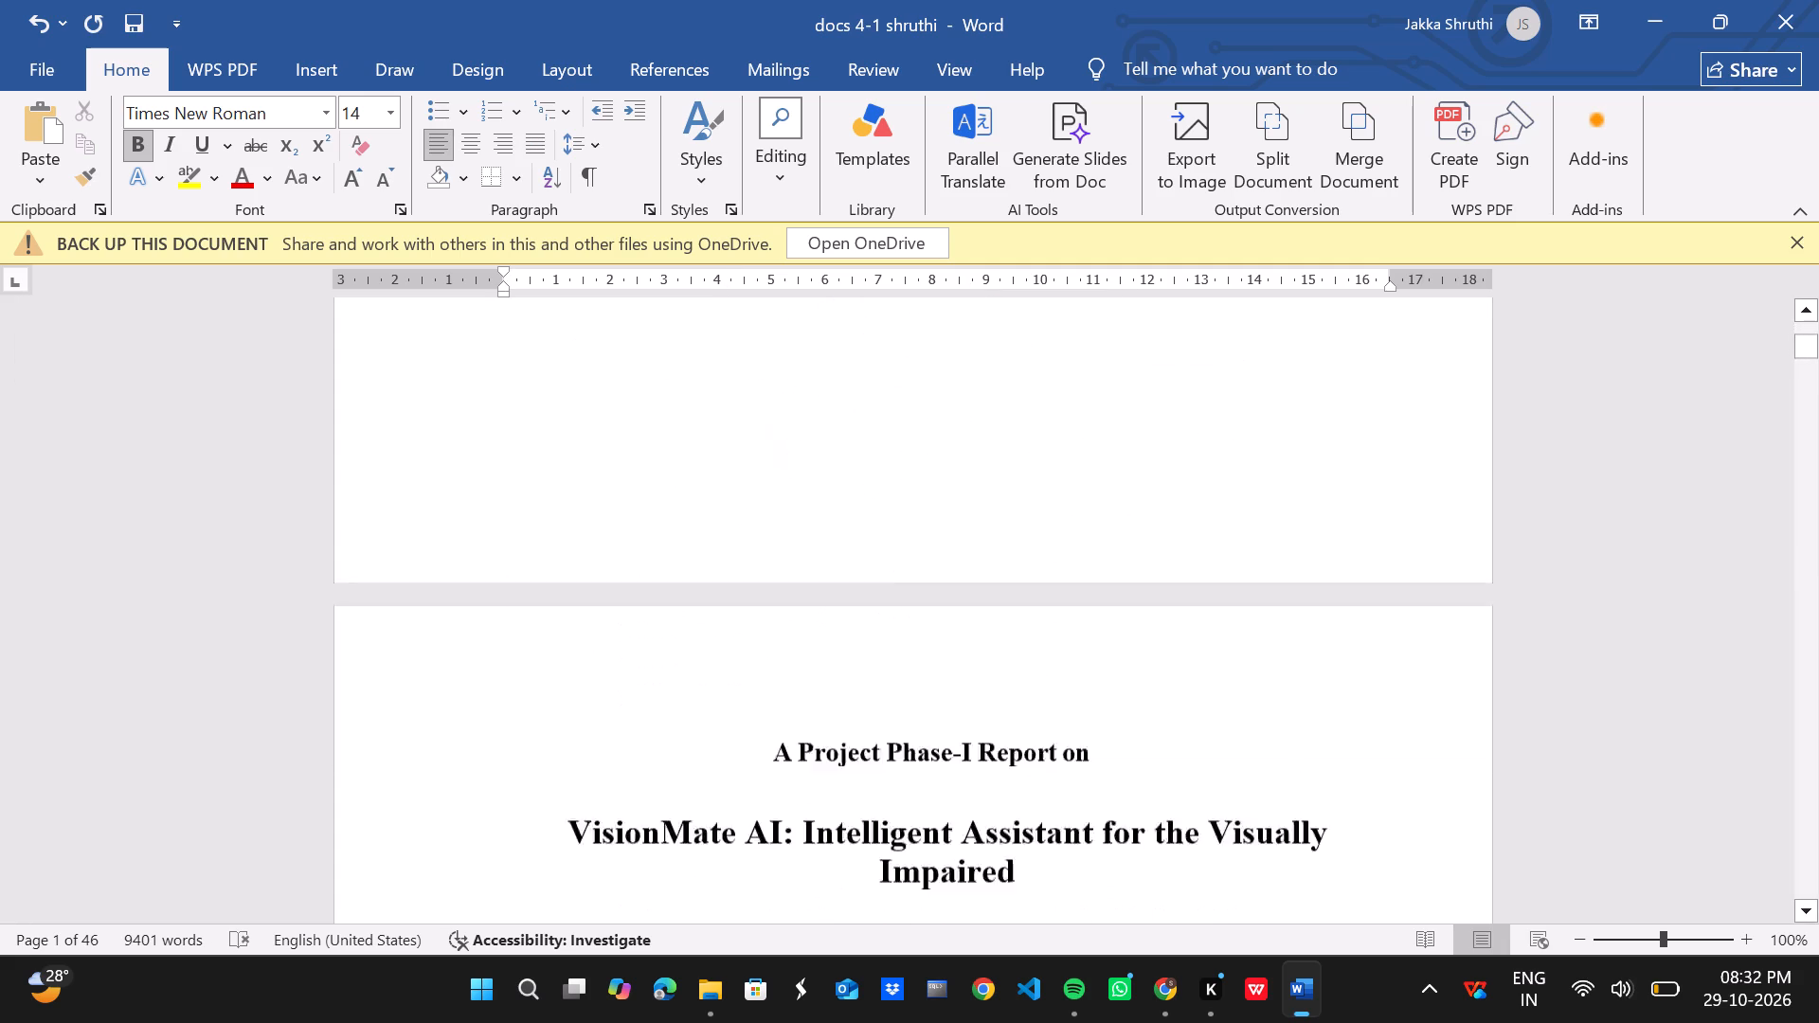
scroll(982, 607, down, 3)
drag(732, 404, 1131, 468)
key(BackSpace)
click(941, 479)
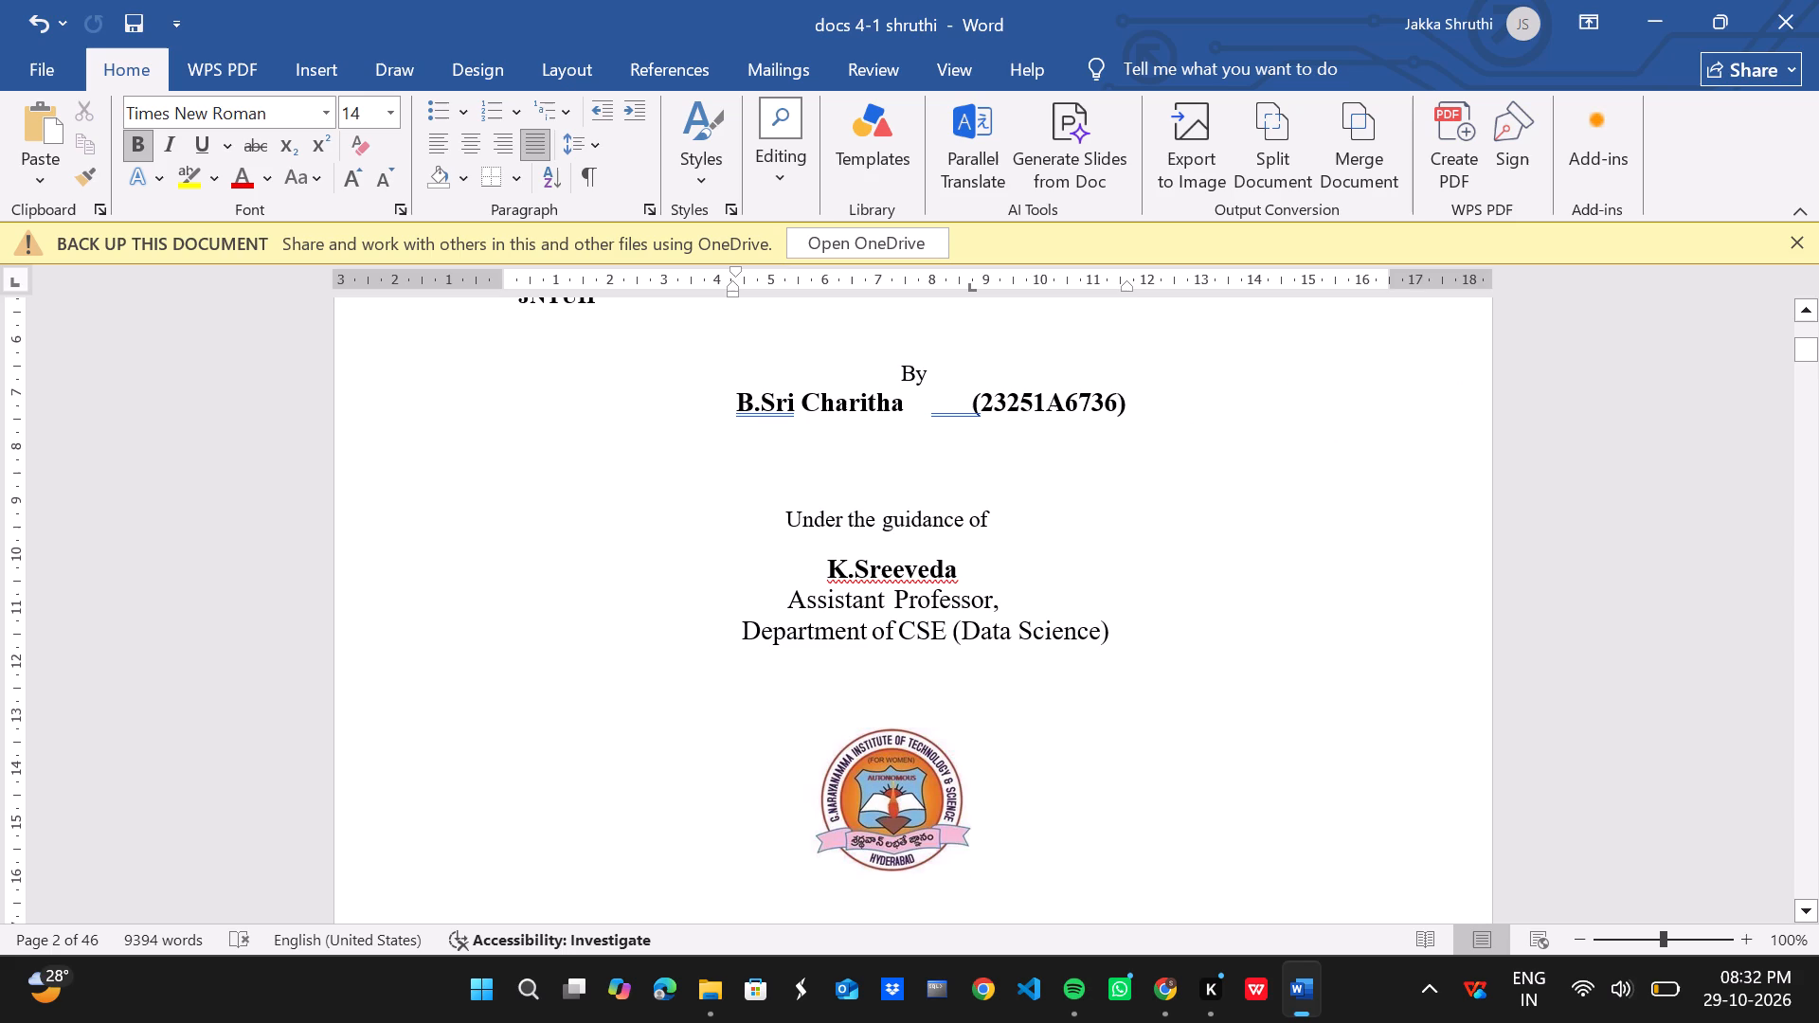
key(BackSpace)
key(BackSpace)
key(Return)
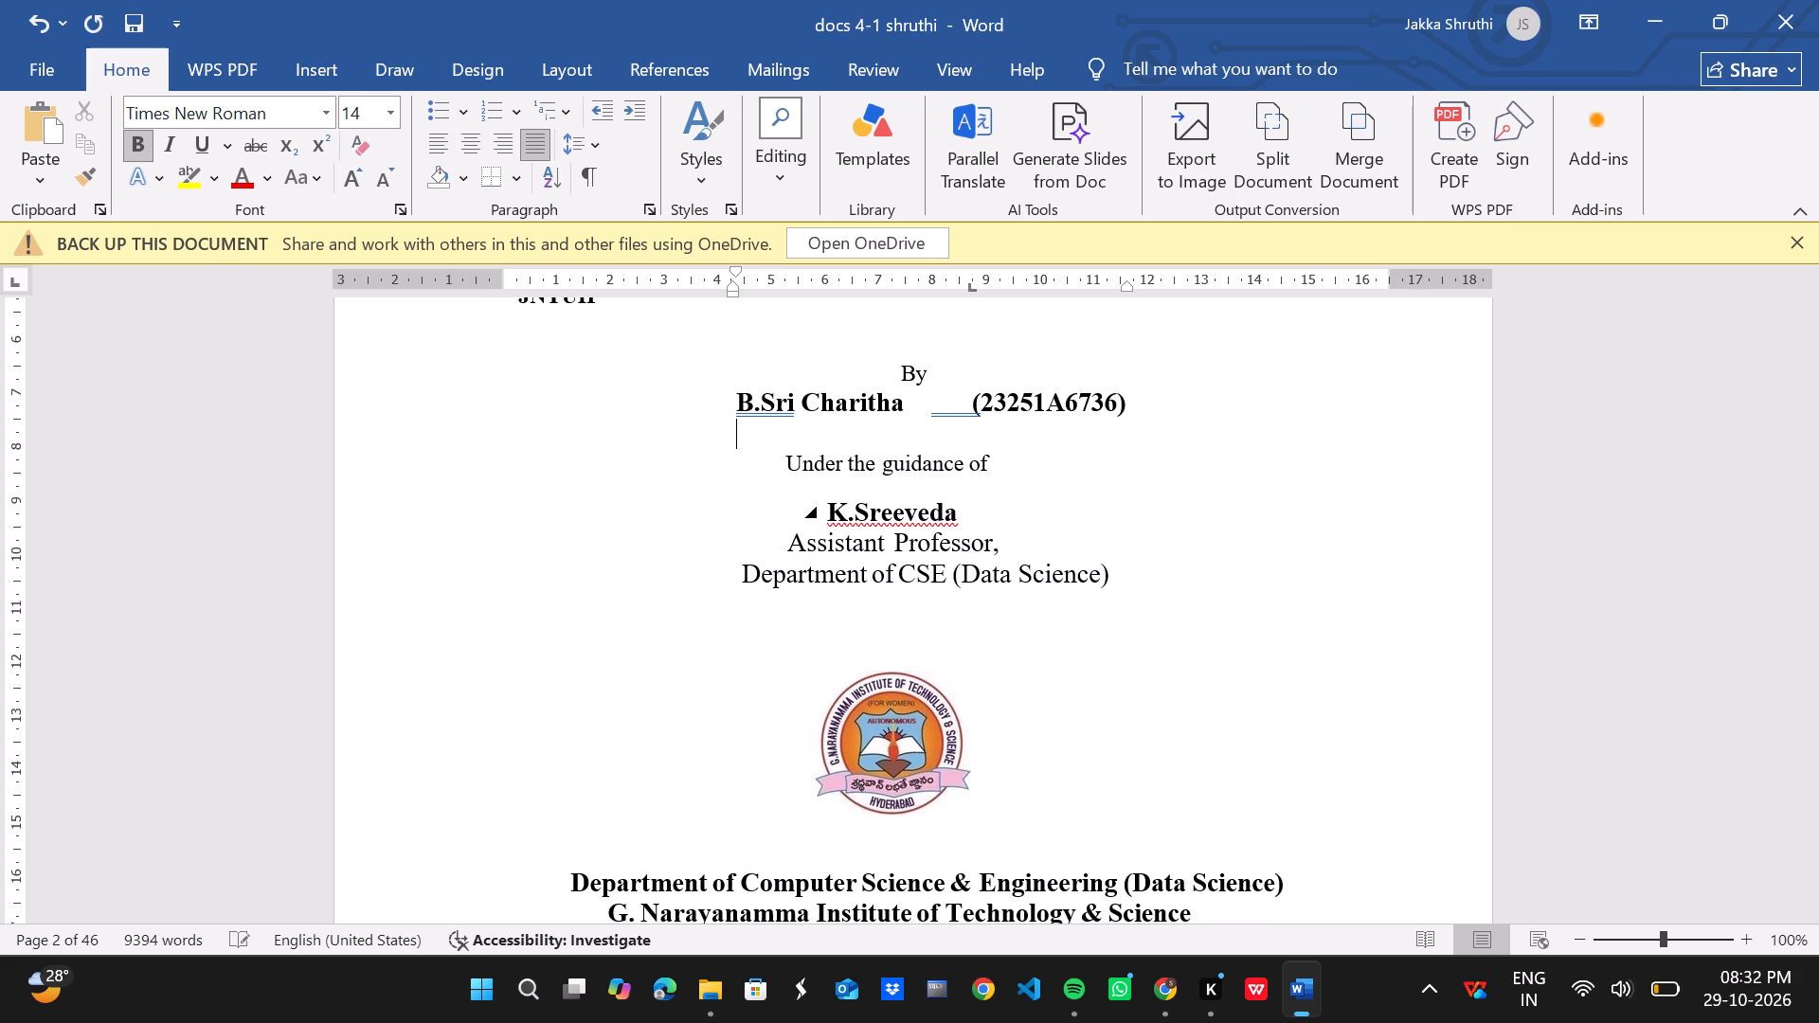
In the Certificate paragraph, delete everything from the stray "N" through "and" so only the fourth author remains, and save the document.
scroll(1053, 584, down, 4)
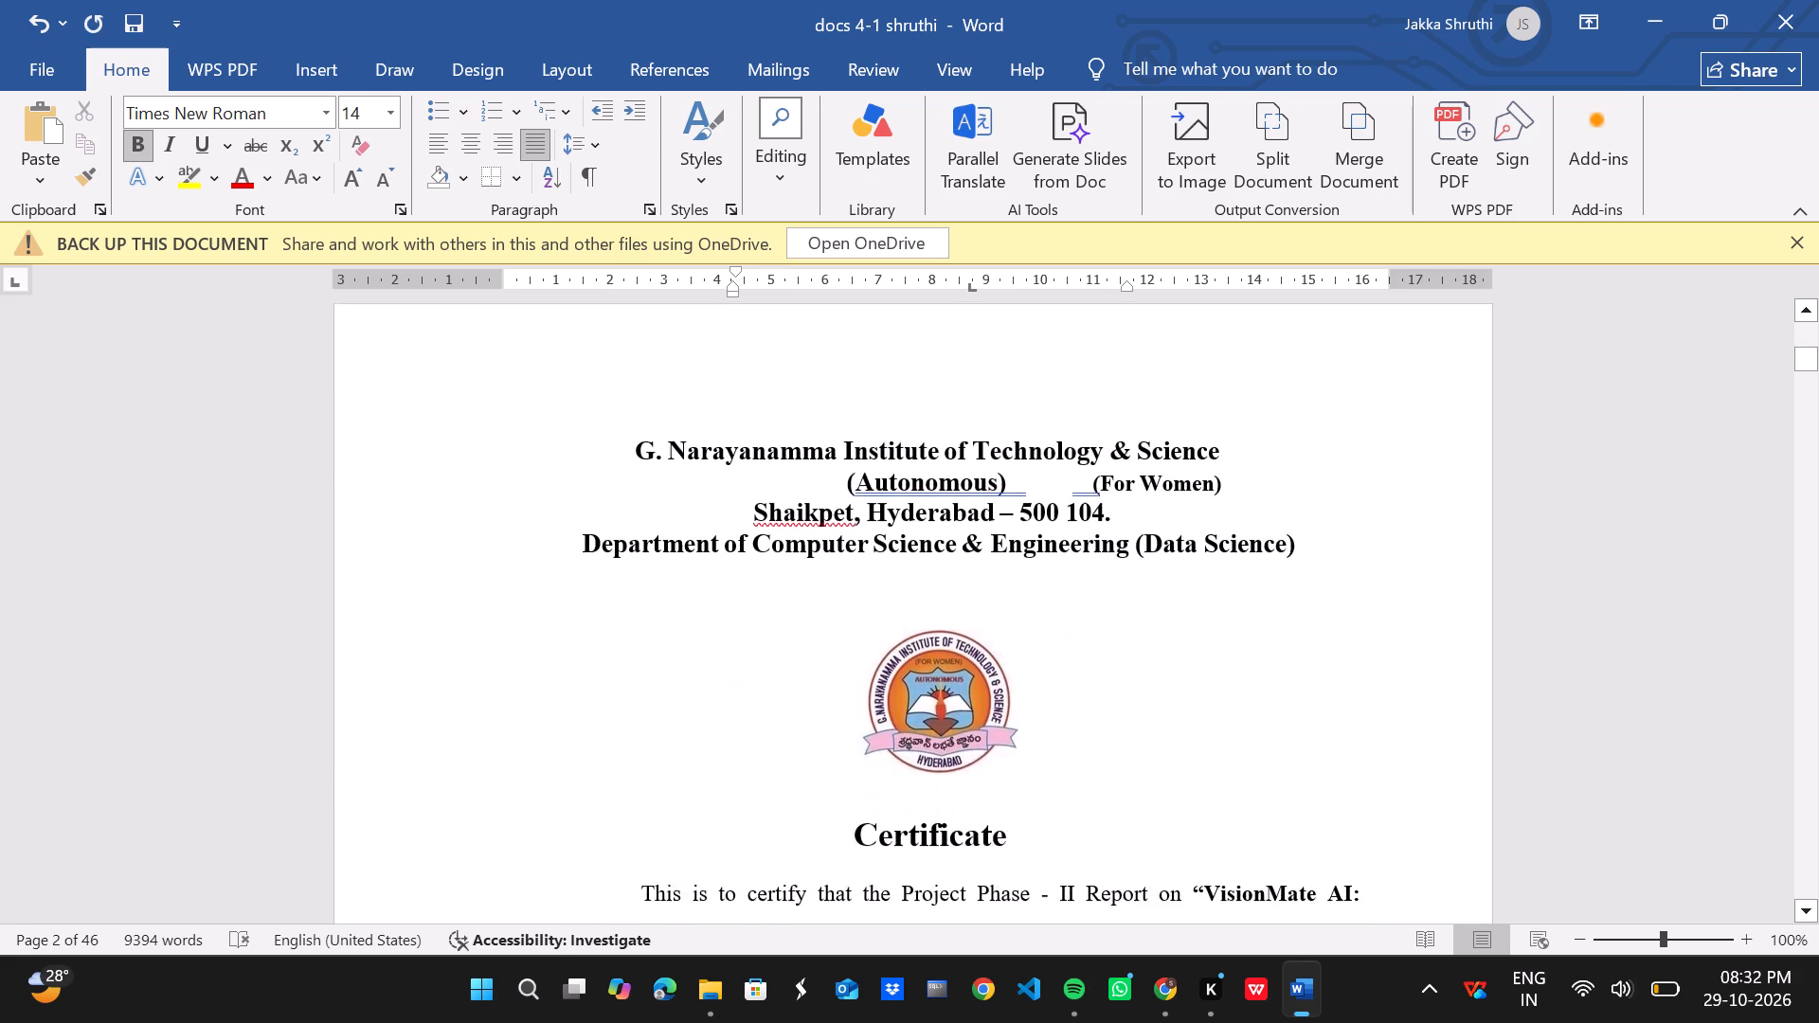
scroll(1053, 584, down, 2)
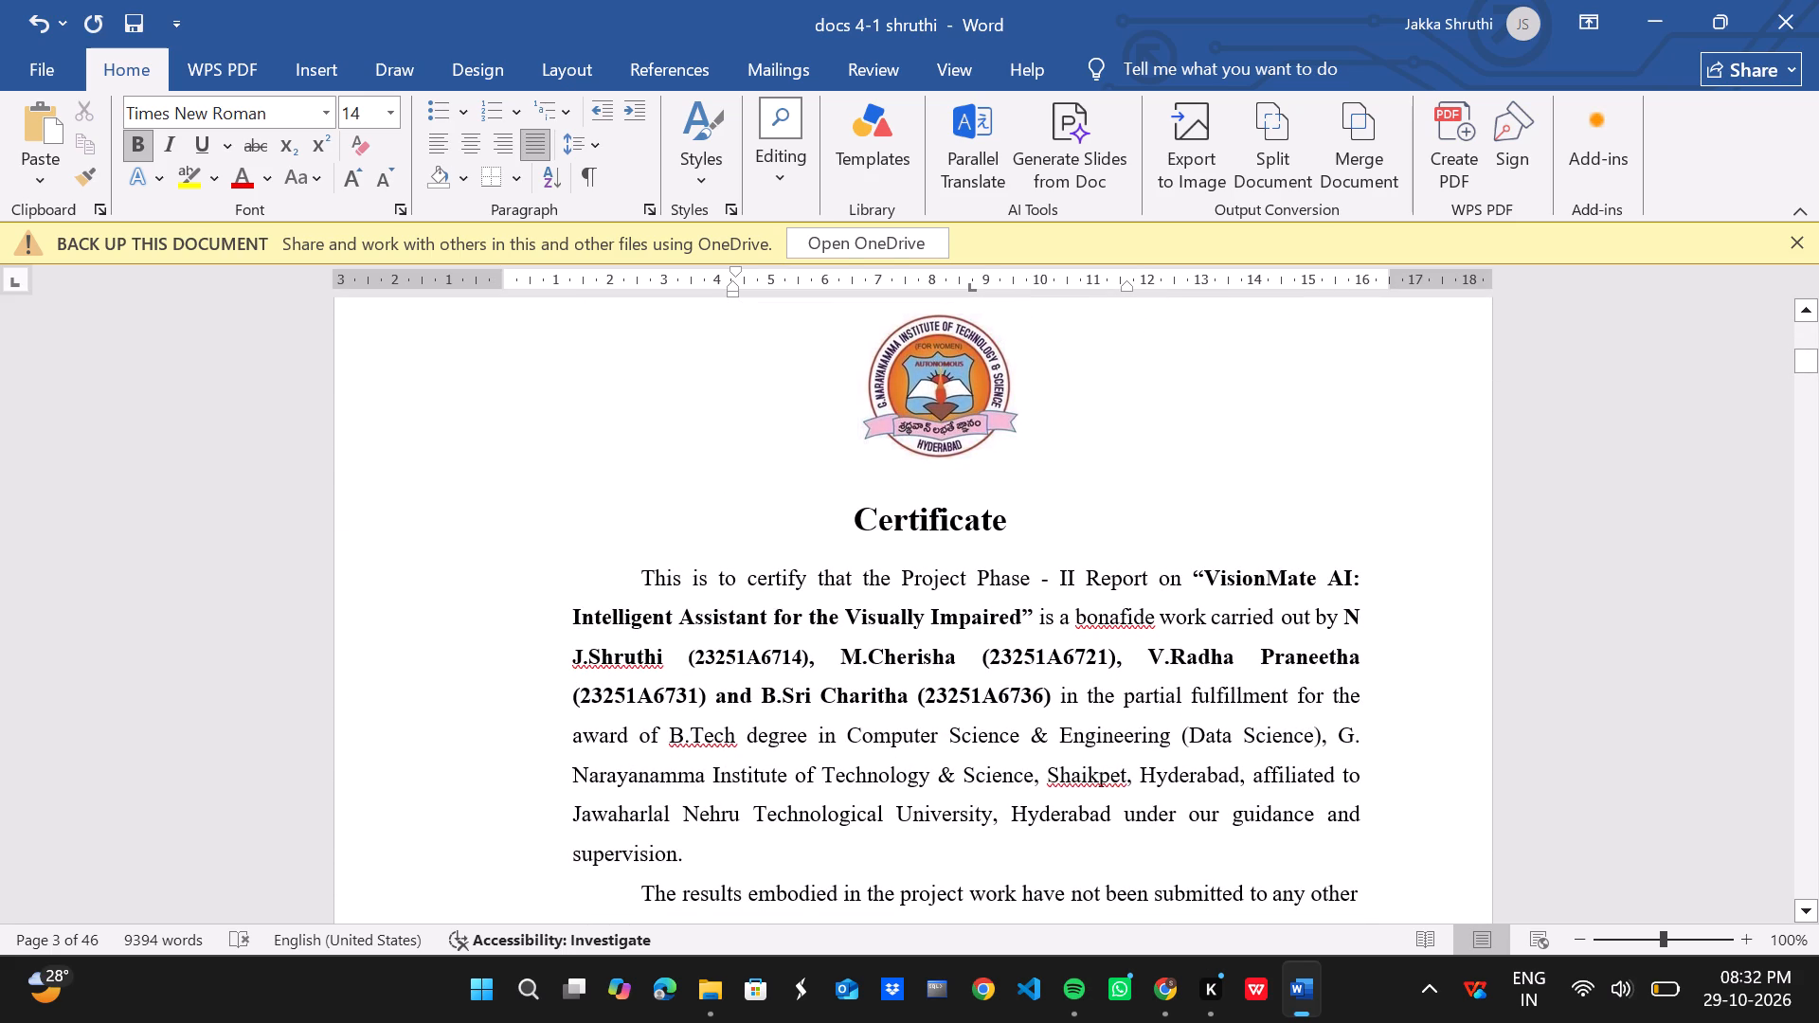
drag(757, 697, 1189, 634)
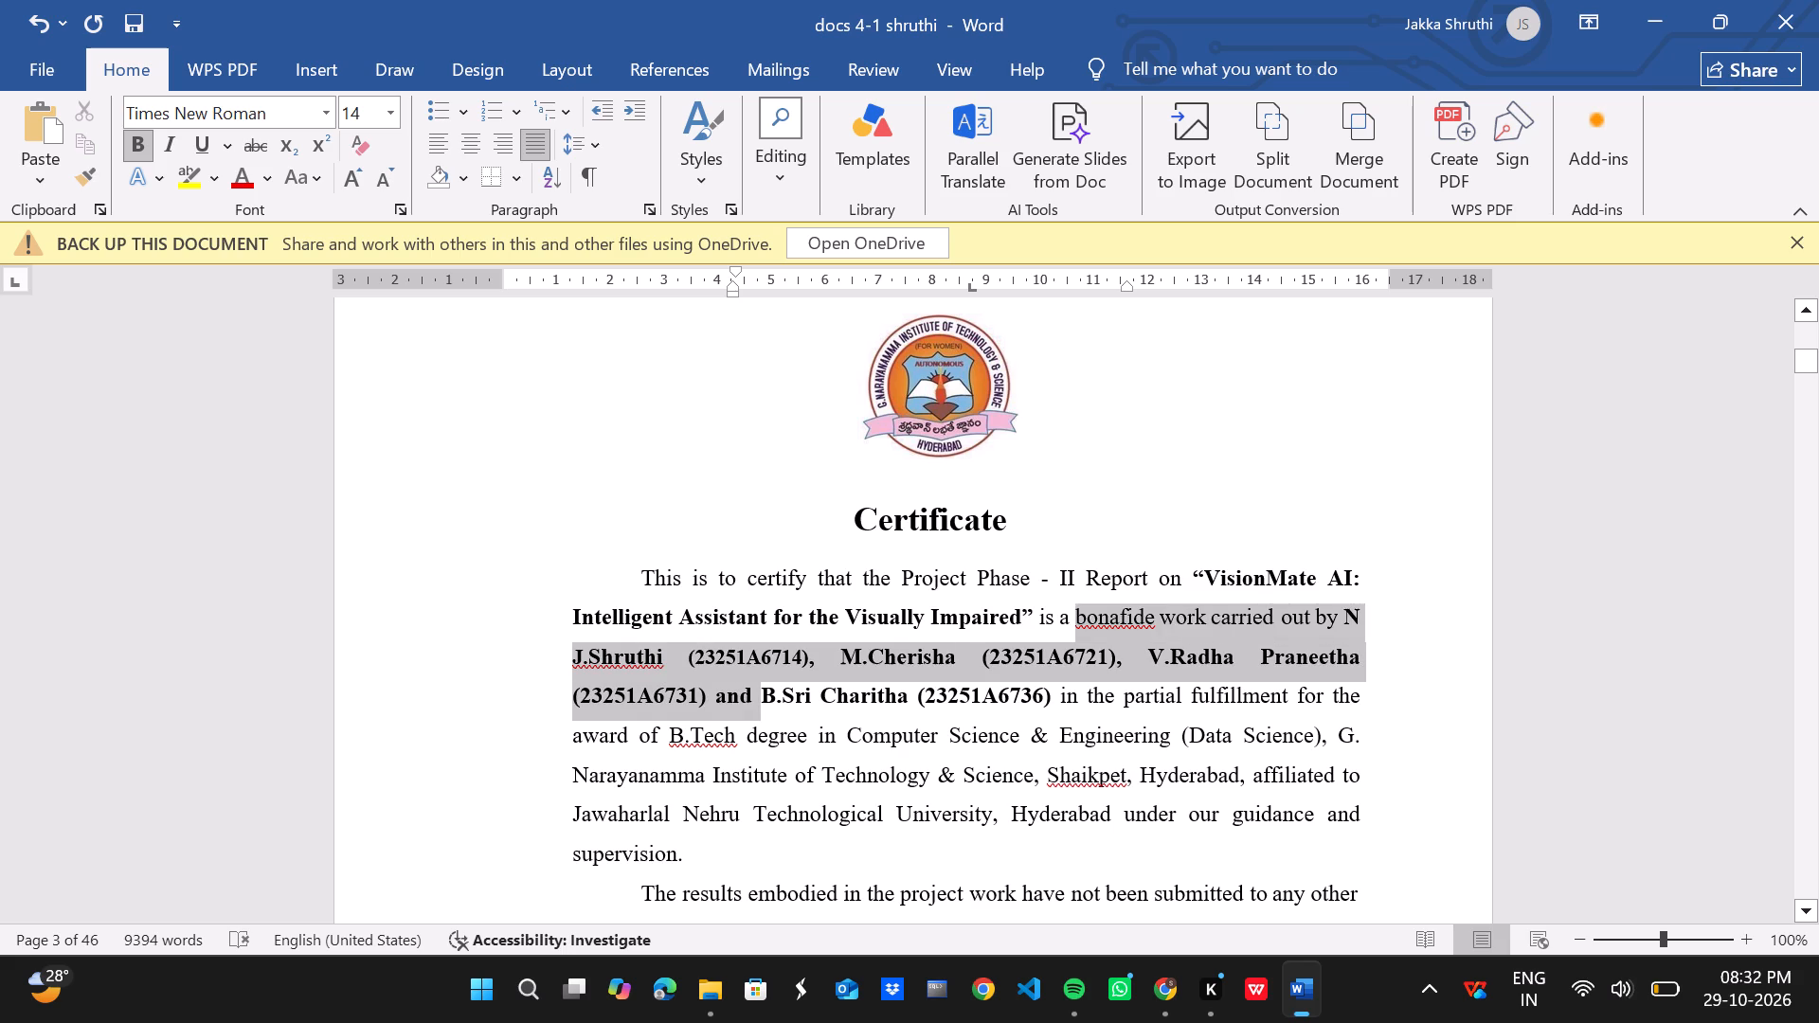
drag(1189, 634, 1345, 618)
key(BackSpace)
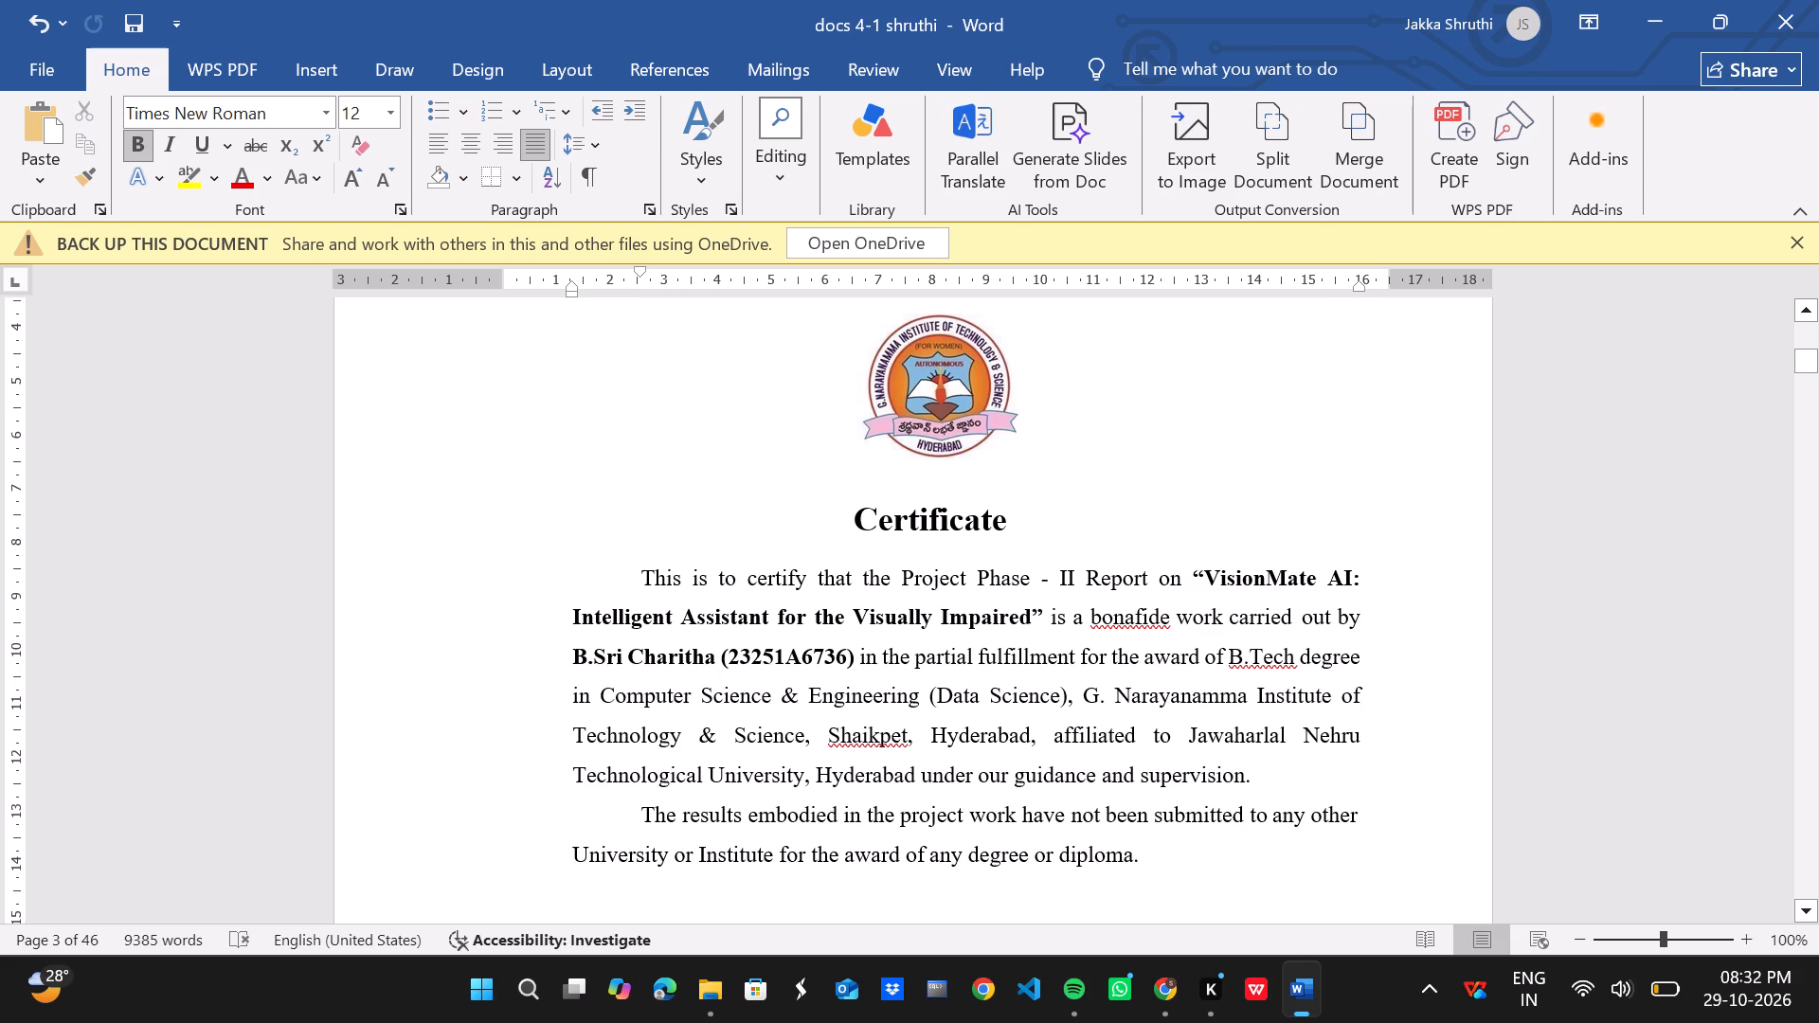
key(ctrl+s)
At the end of the Acknowledgements, delete the first three authors and their roll numbers, and save the document.
scroll(1345, 618, down, 5)
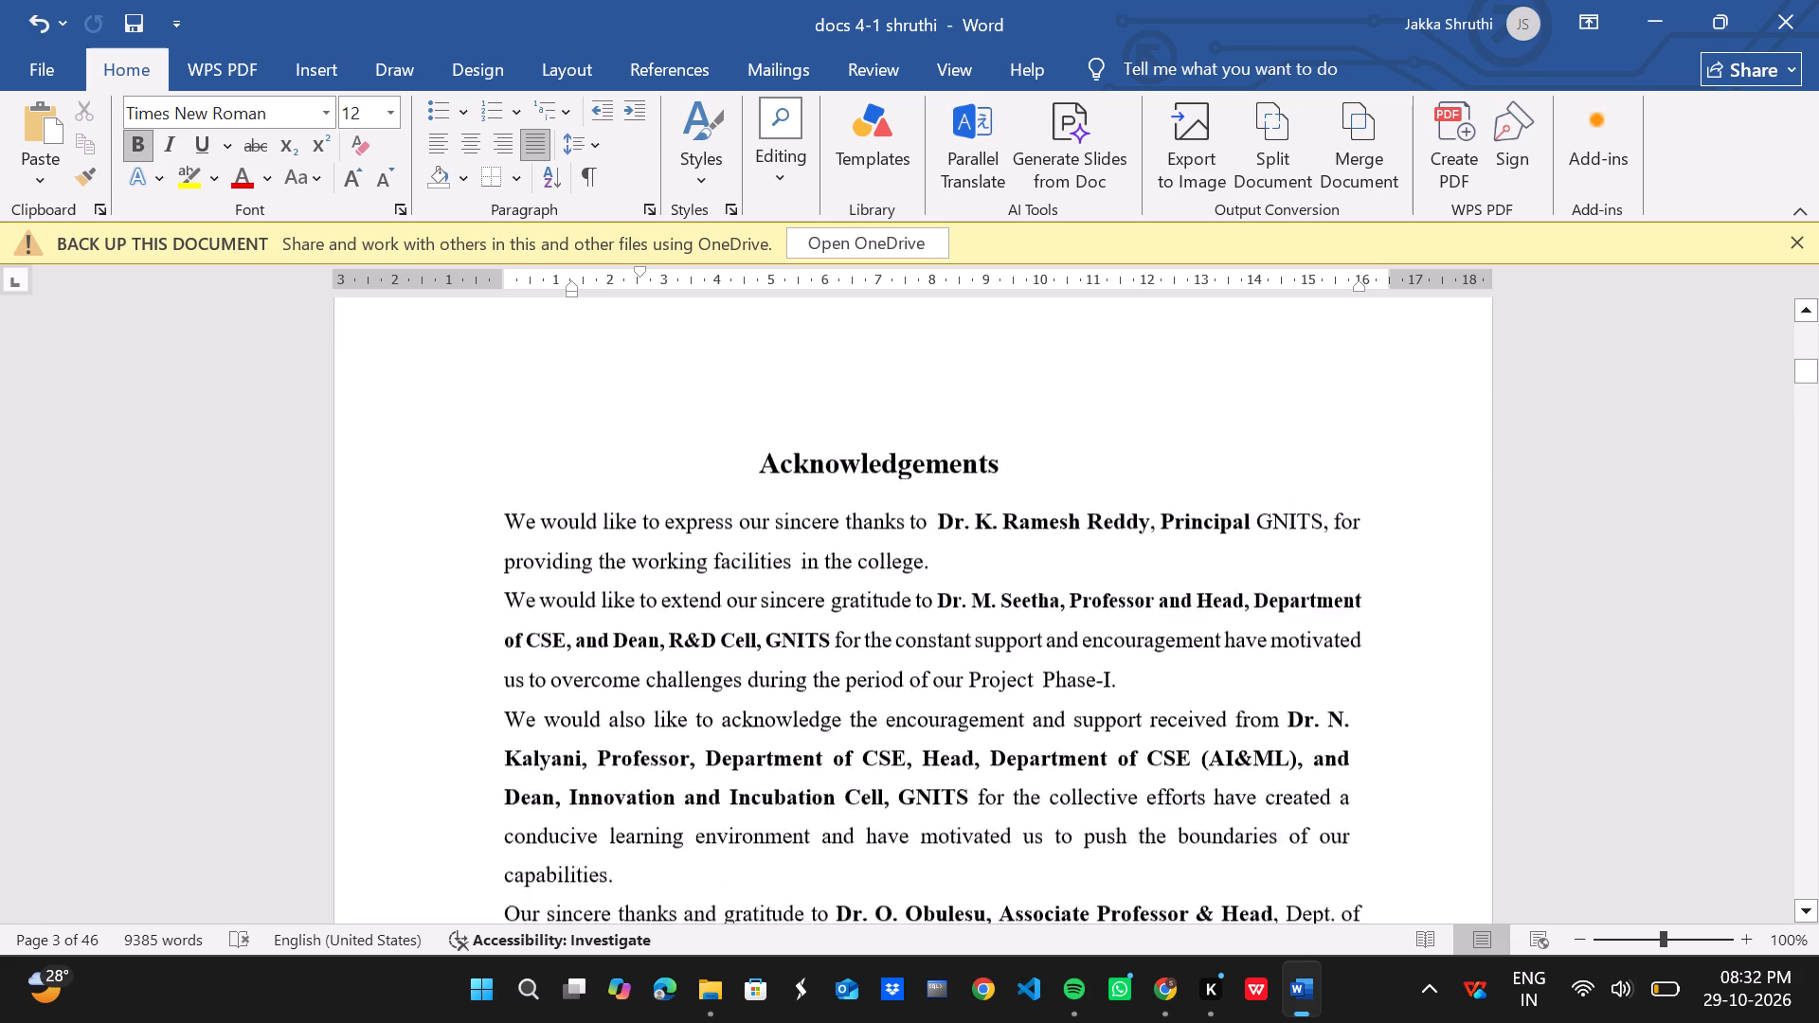
scroll(1345, 618, down, 3)
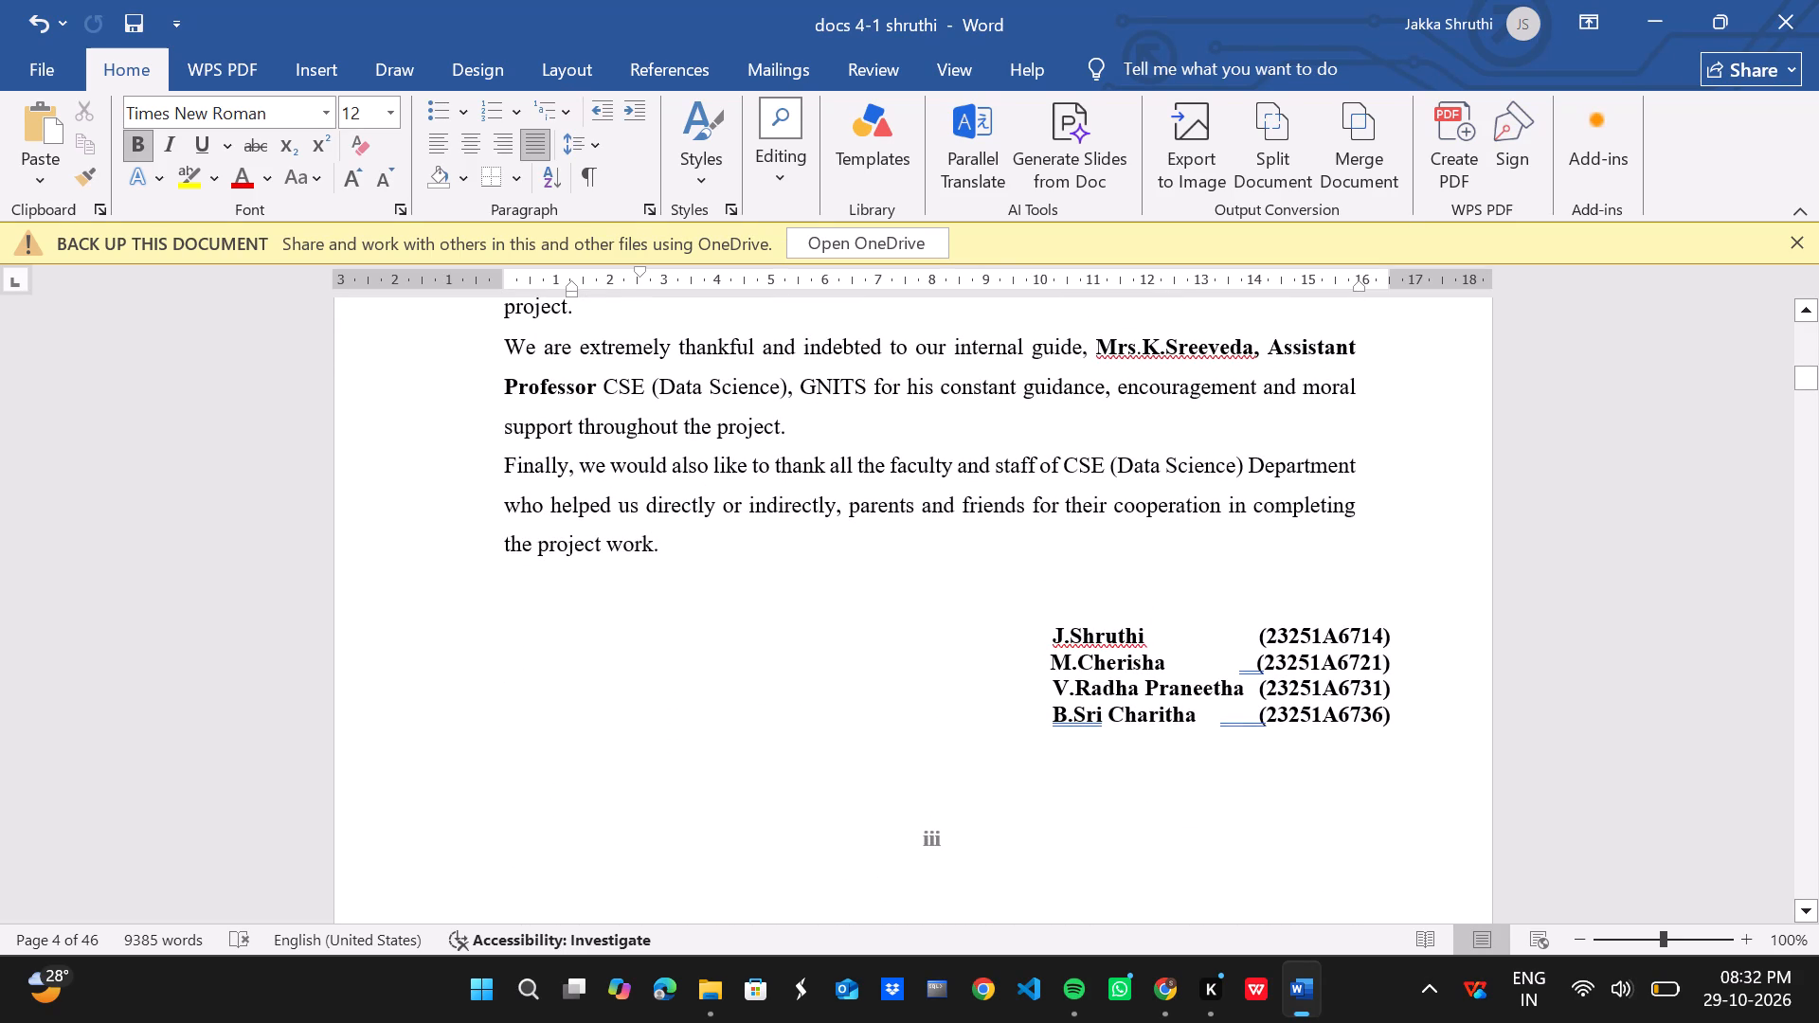
drag(1051, 626, 1390, 678)
key(BackSpace)
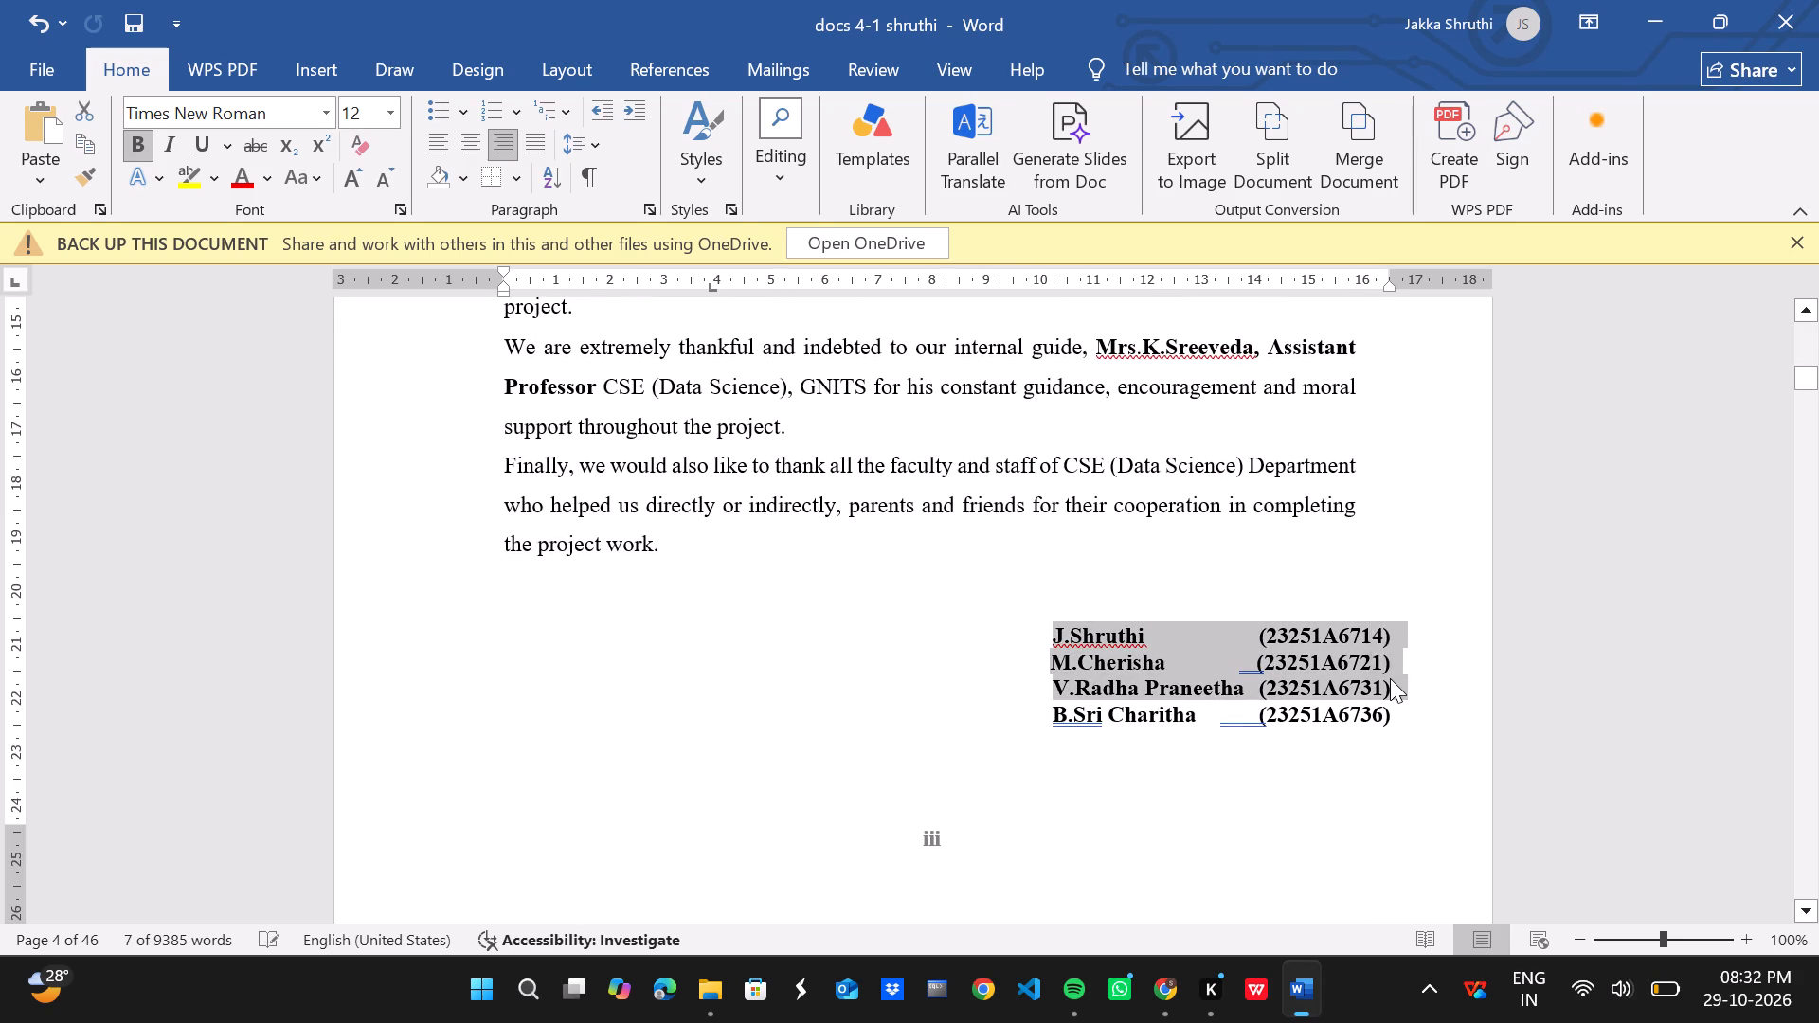
key(ctrl+s)
Save a copy of the report to the Desktop as "docs 4-1 charitha".
scroll(1390, 678, down, 2)
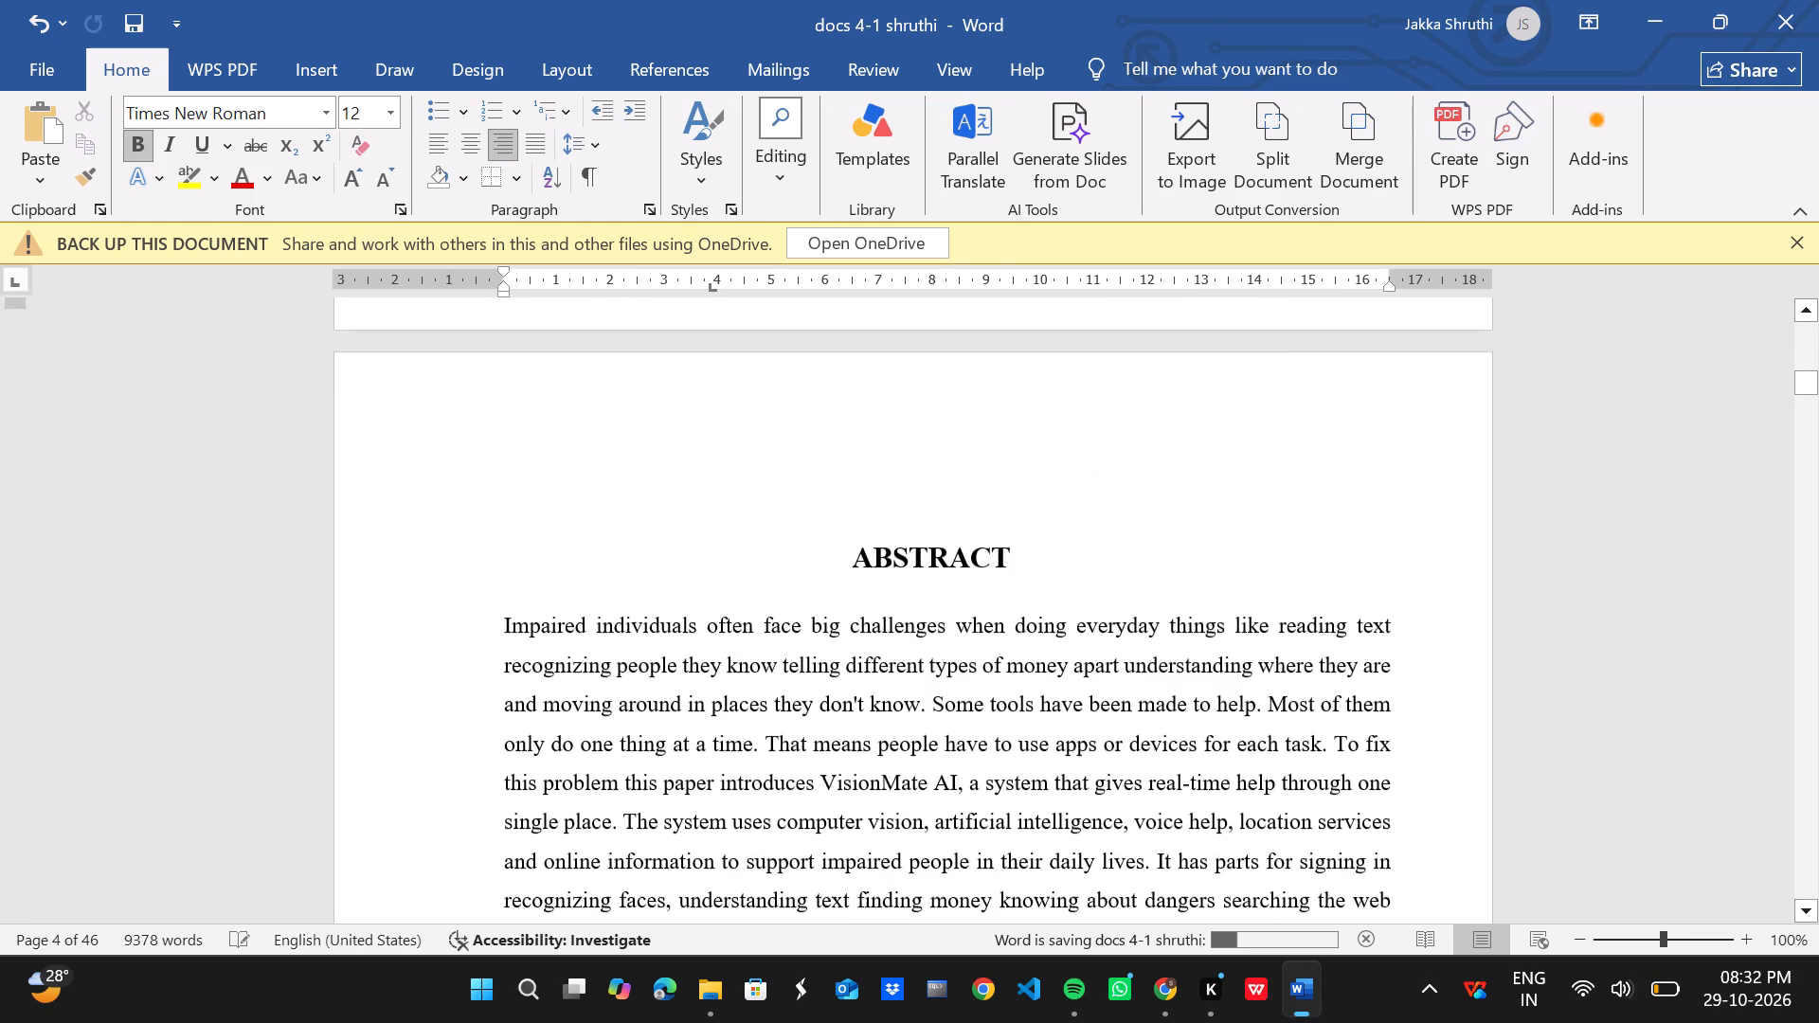
scroll(1390, 678, down, 4)
click(0, 47)
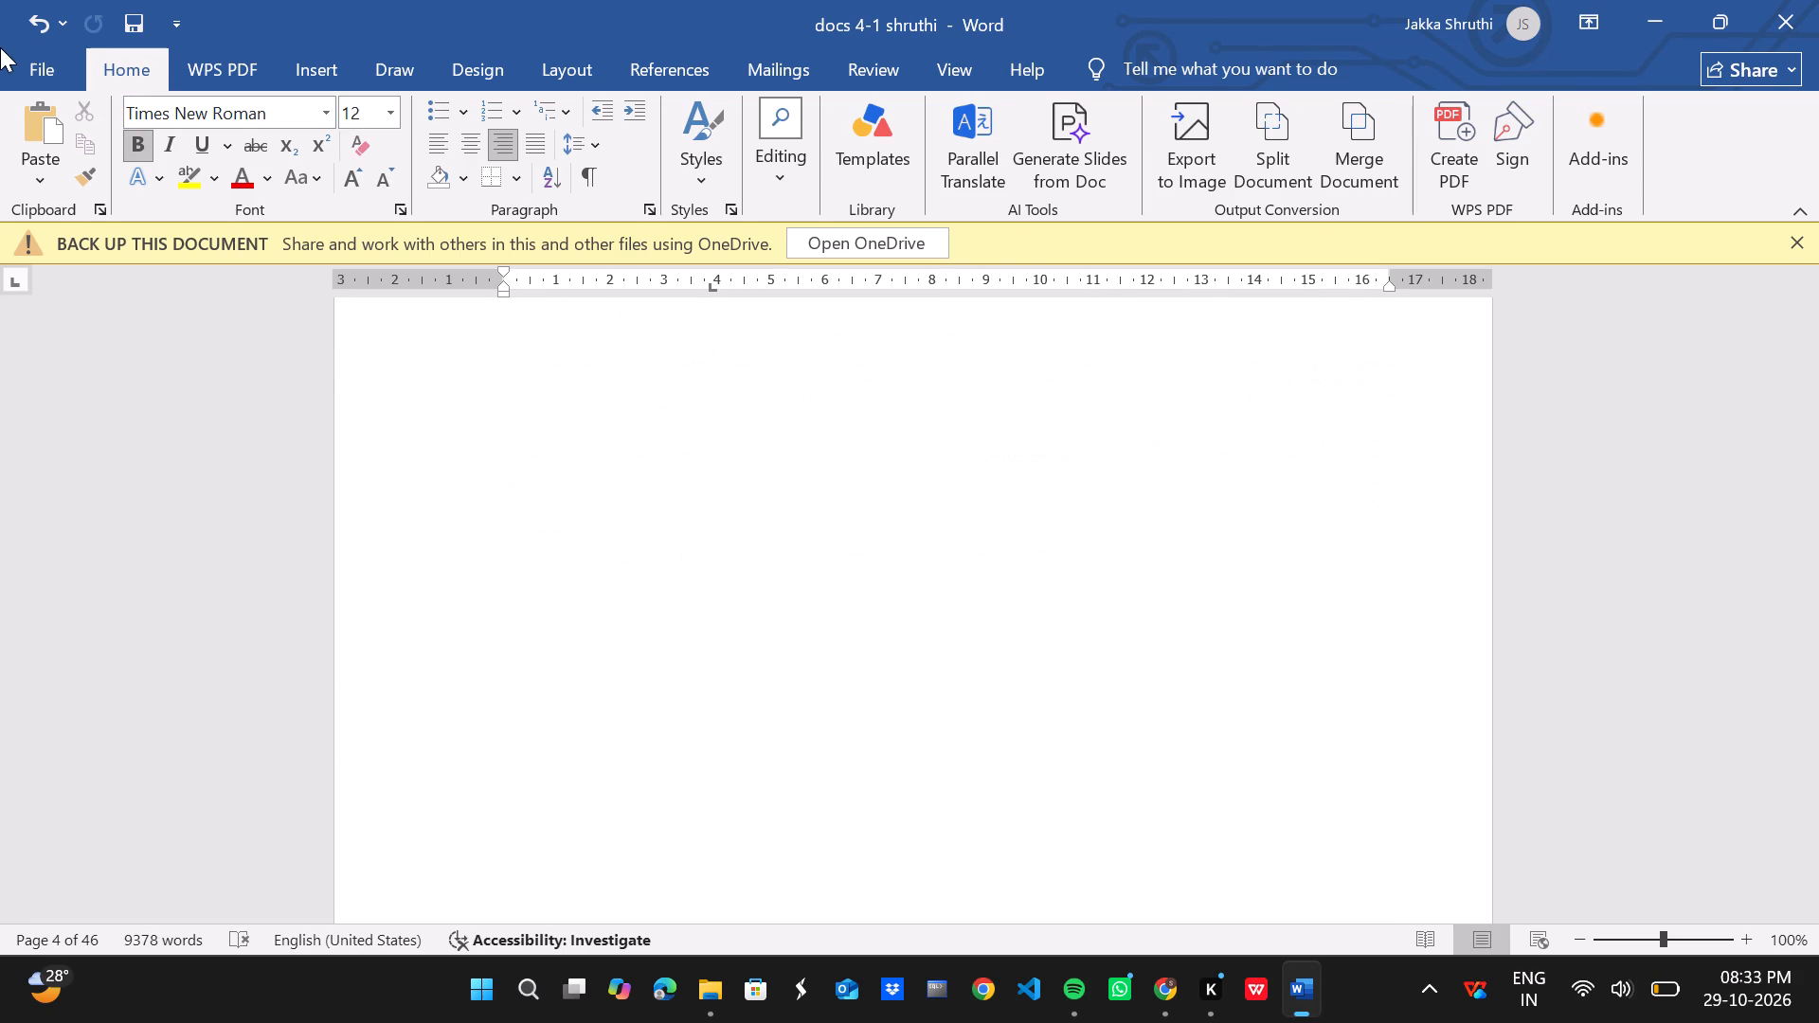
click(87, 478)
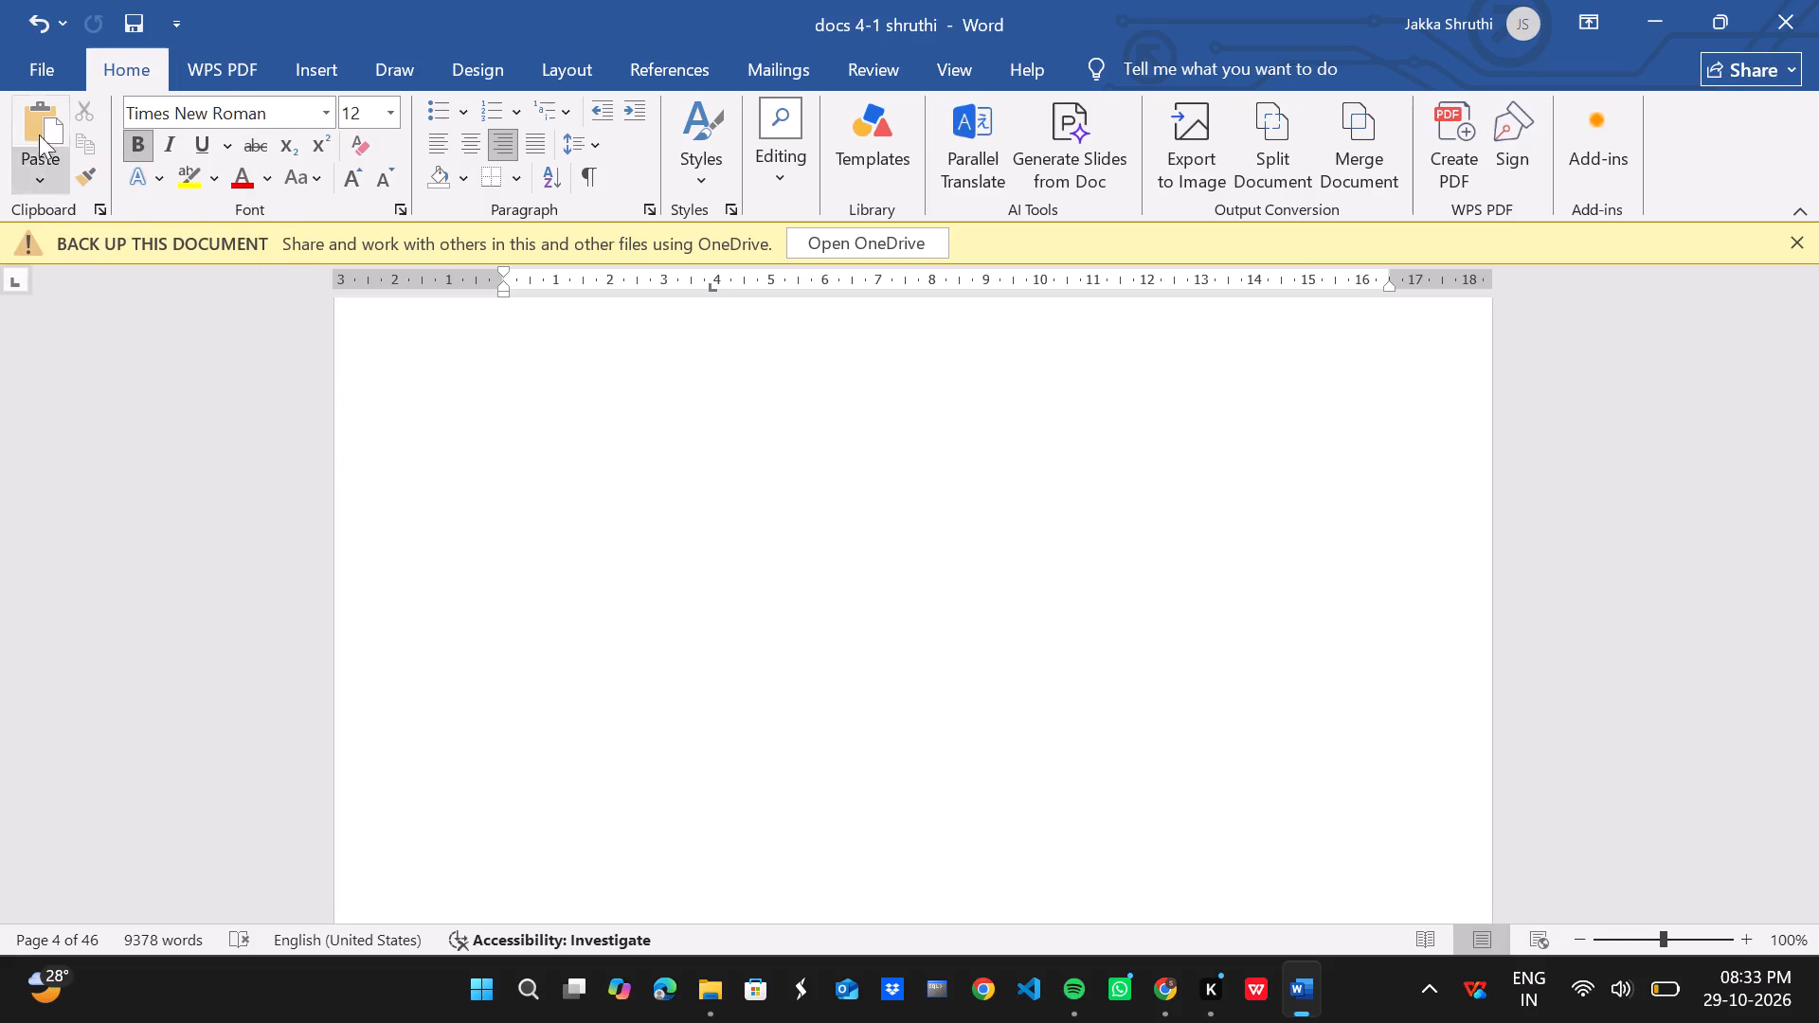
click(31, 59)
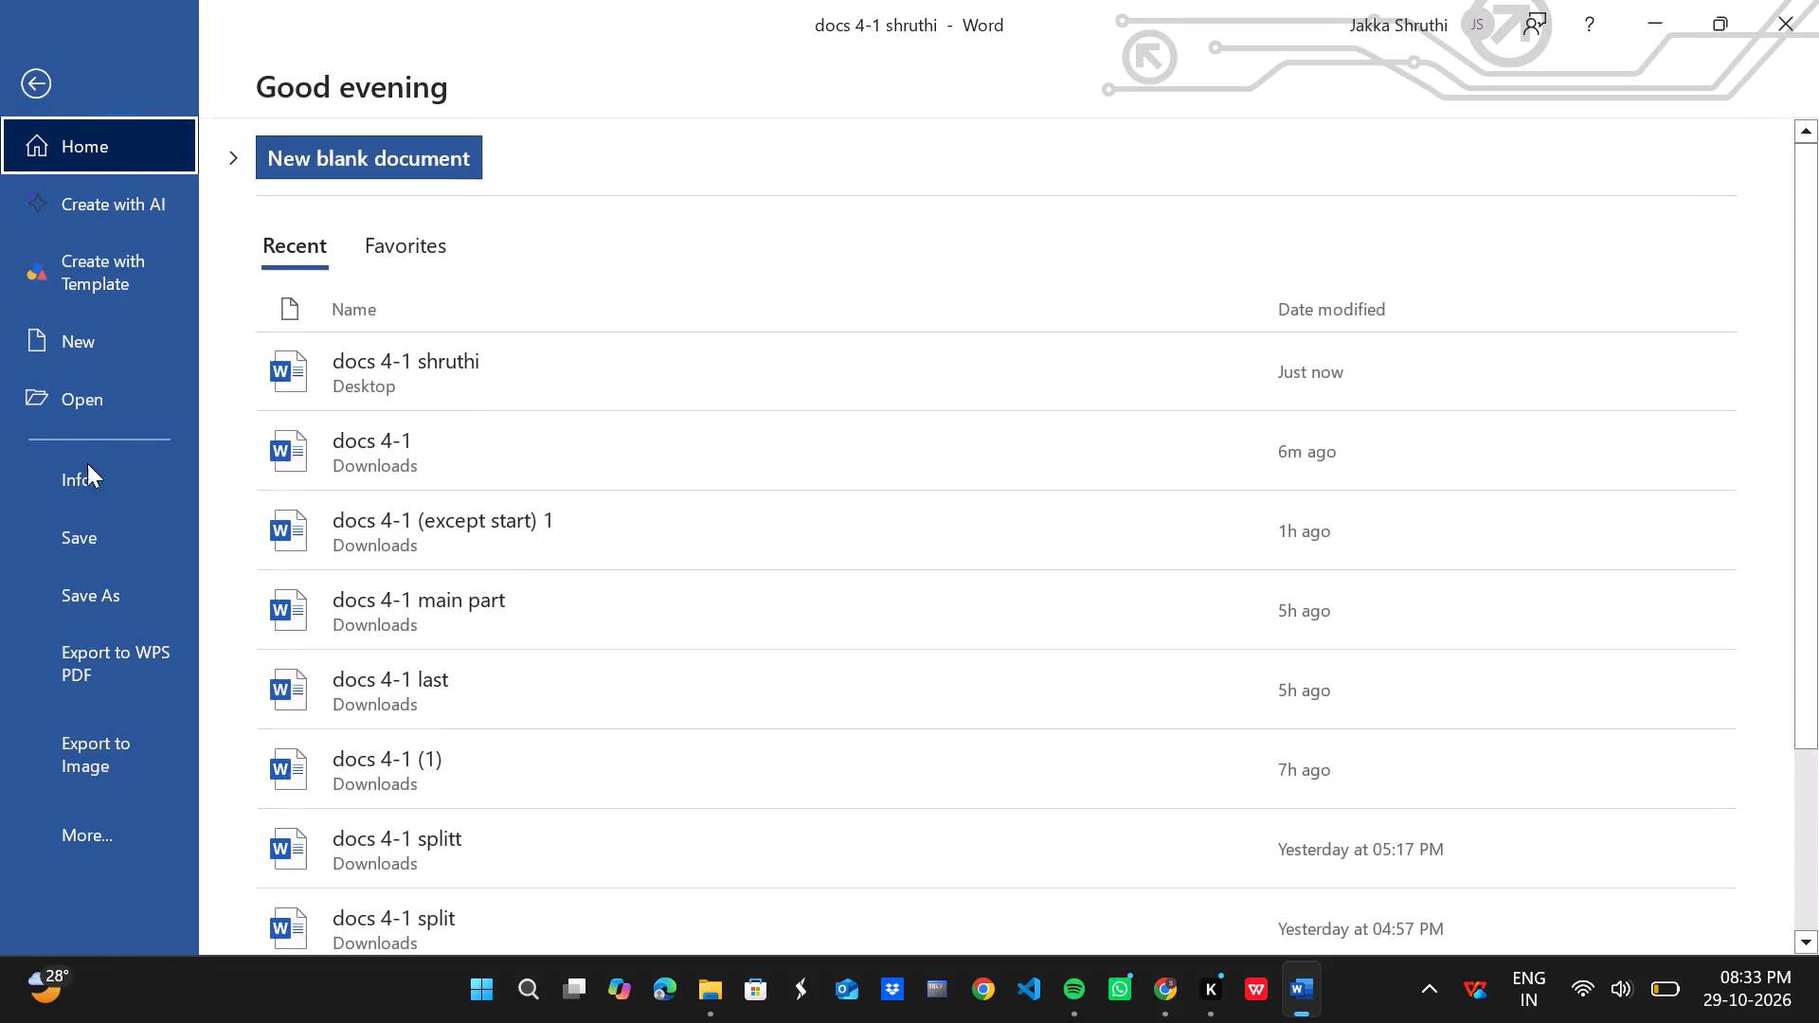
click(96, 599)
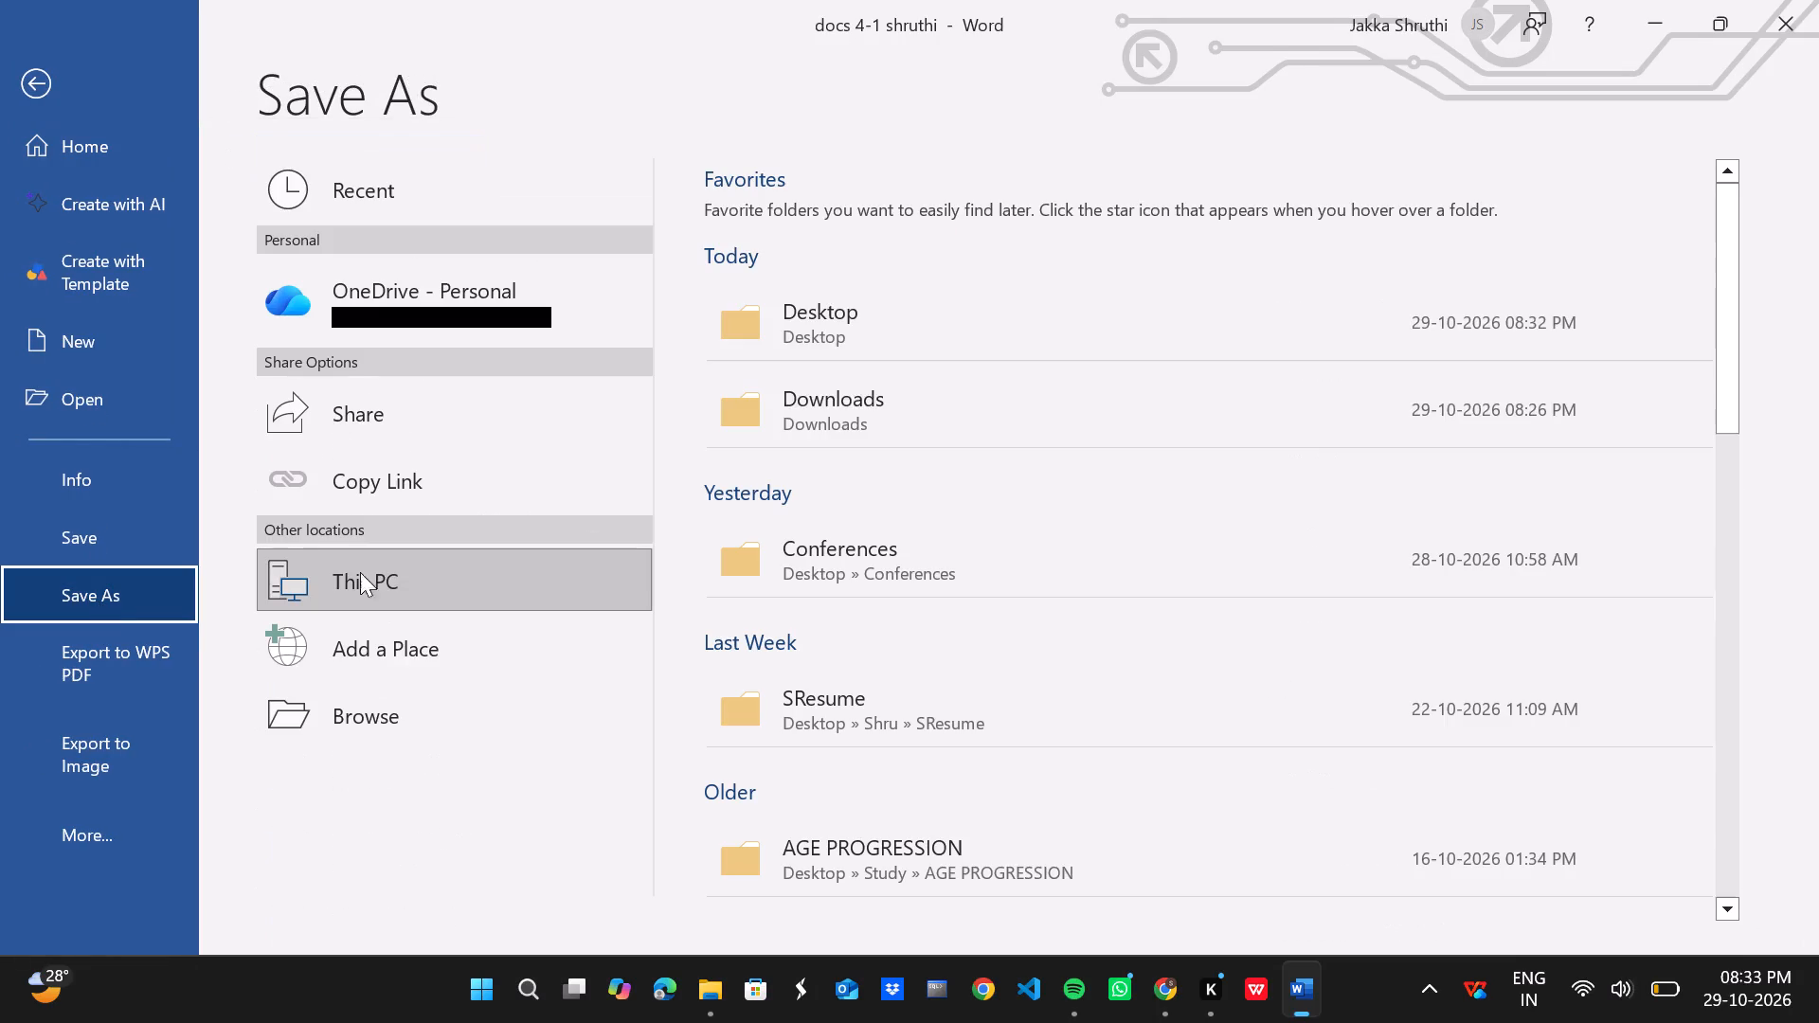
click(817, 307)
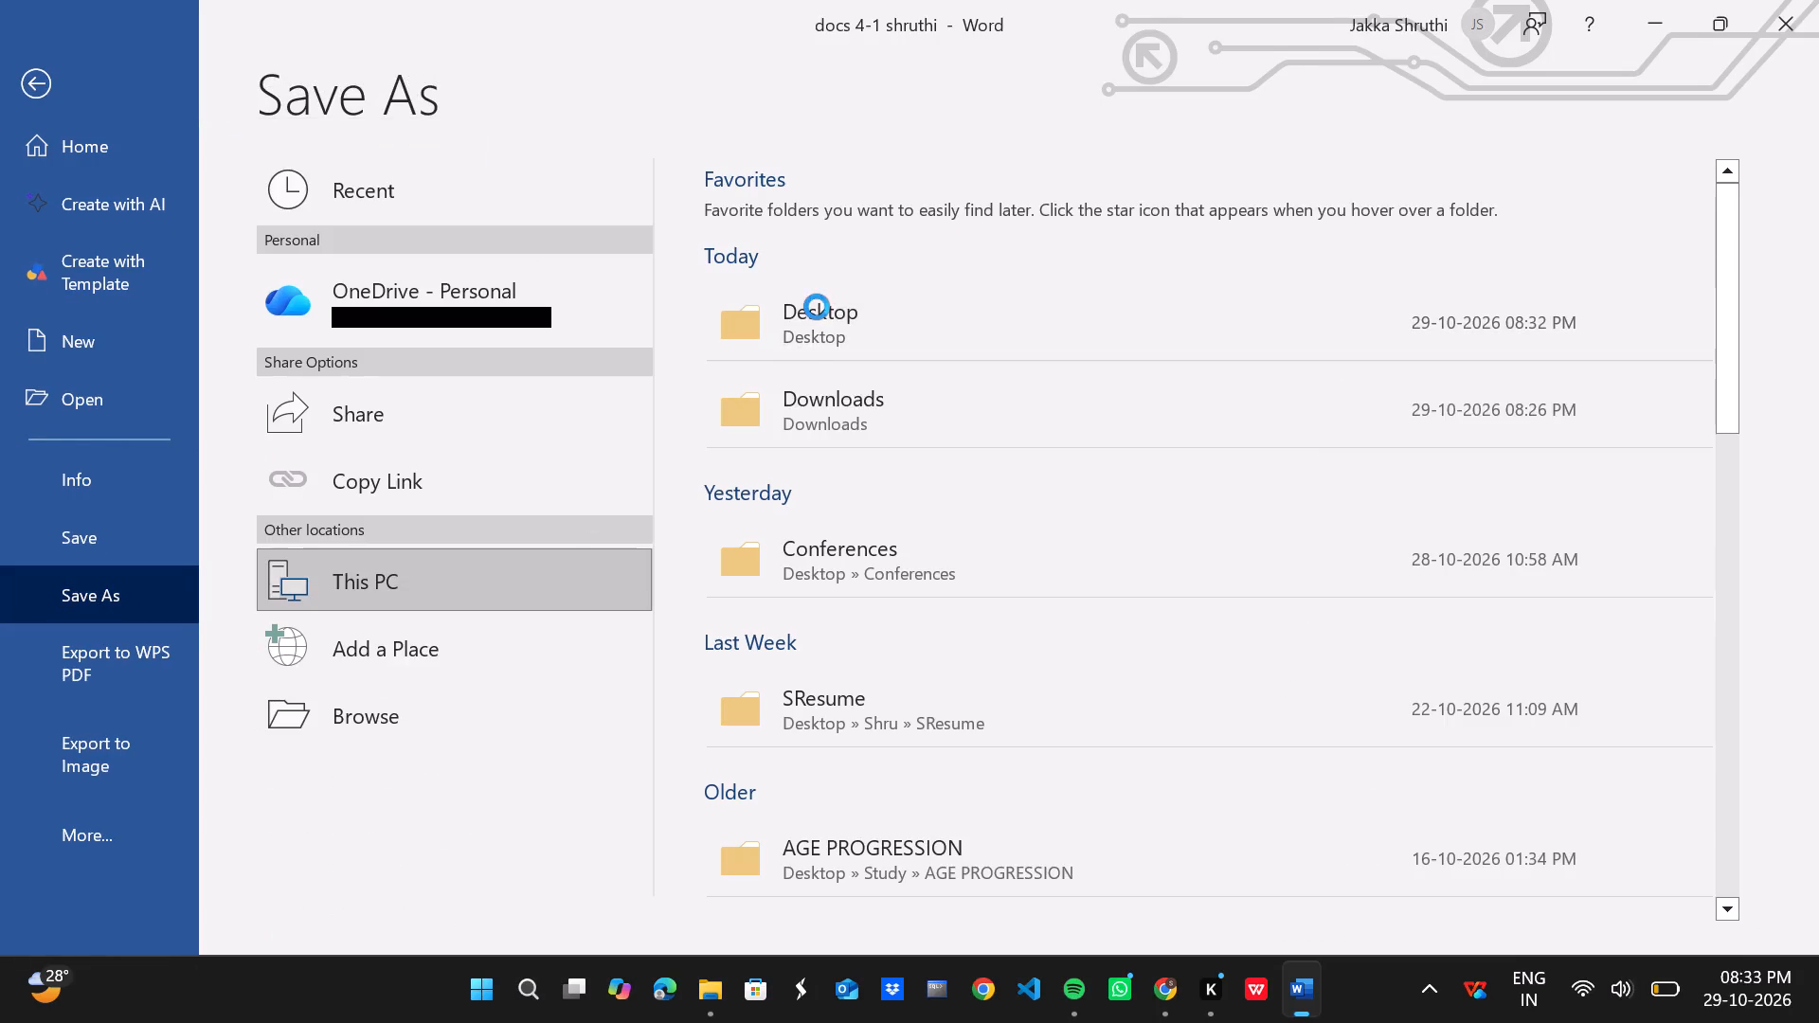
click(393, 474)
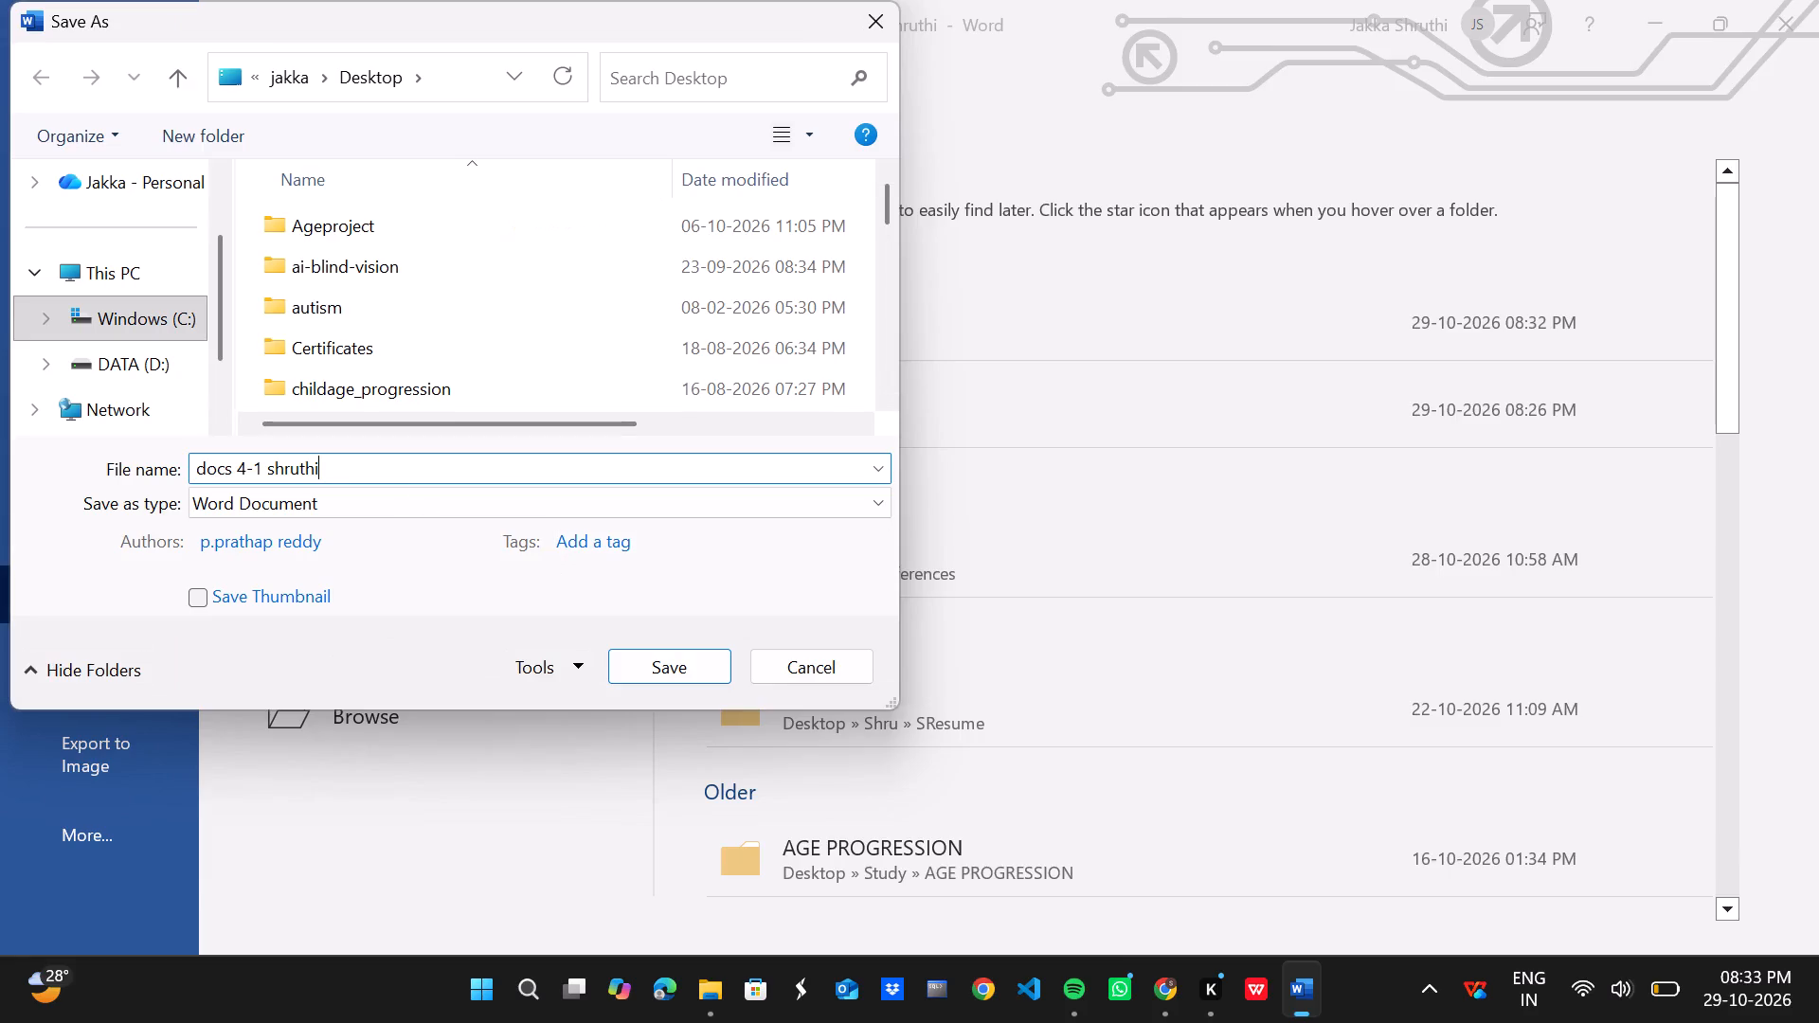
key(BackSpace)
key(BackSpace)
key(BackSpace)
key(BackSpace)
key(BackSpace)
key(BackSpace)
key(BackSpace)
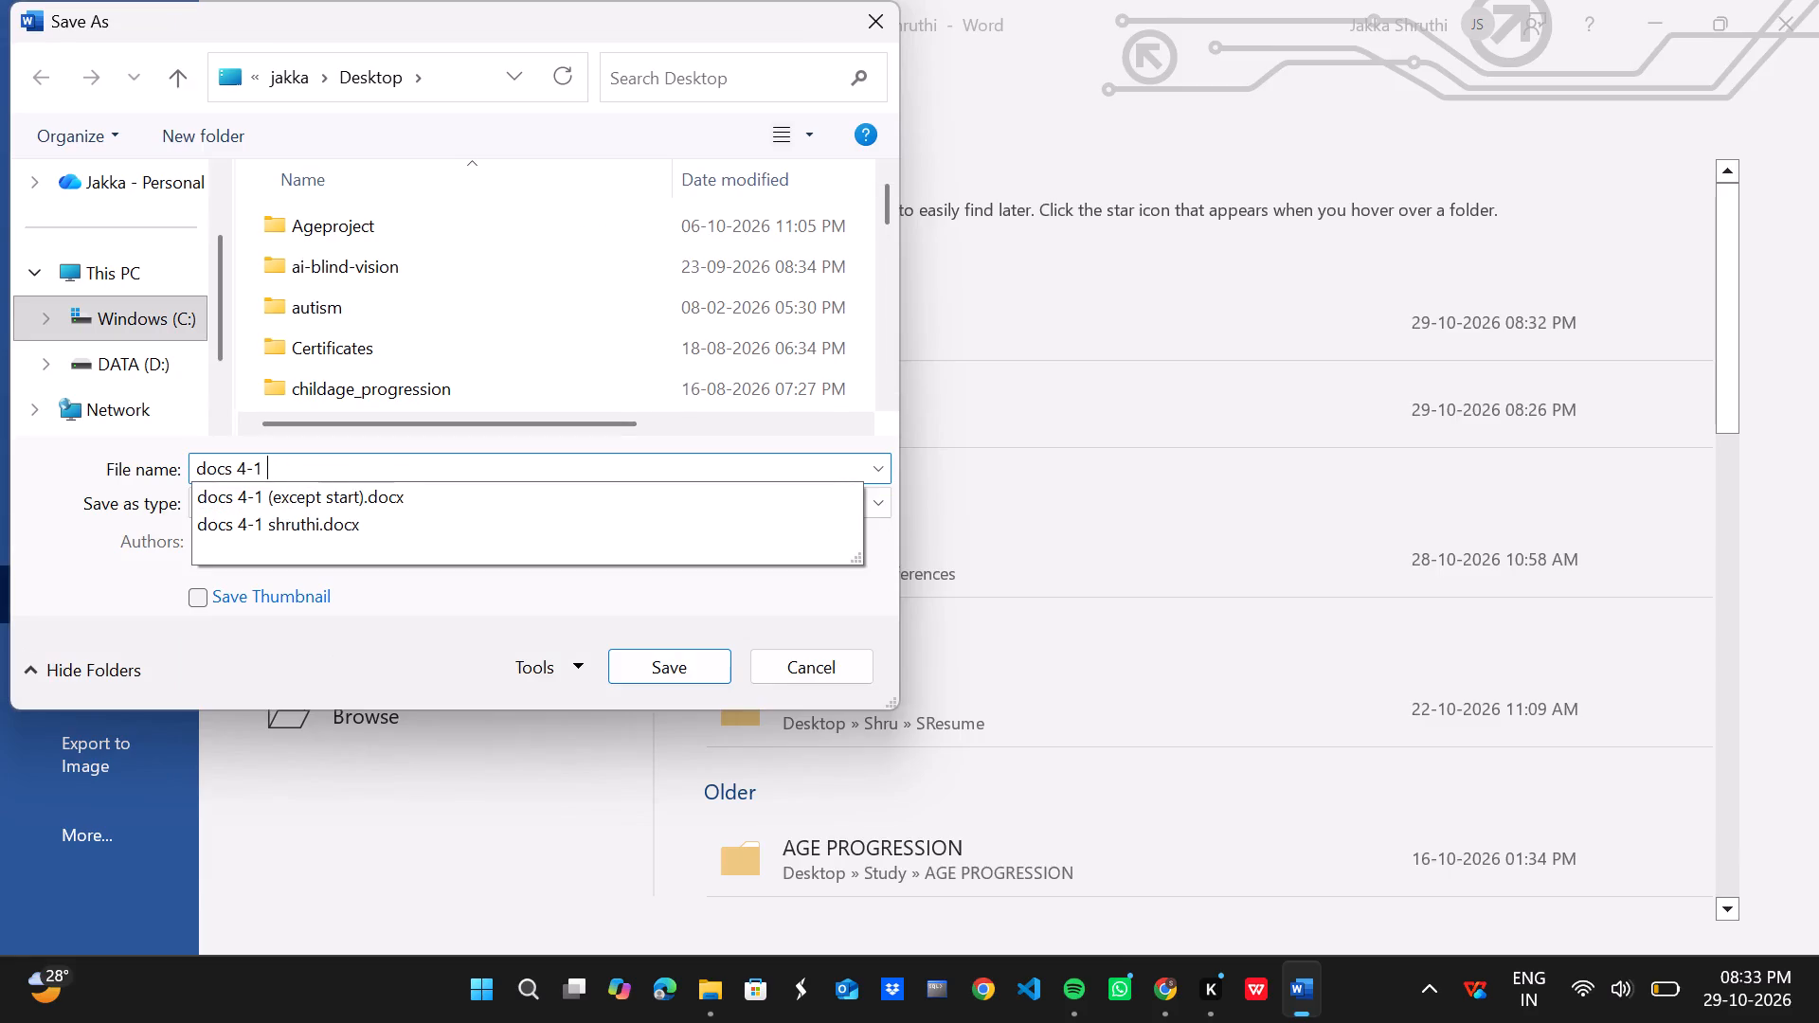
text(charitha)
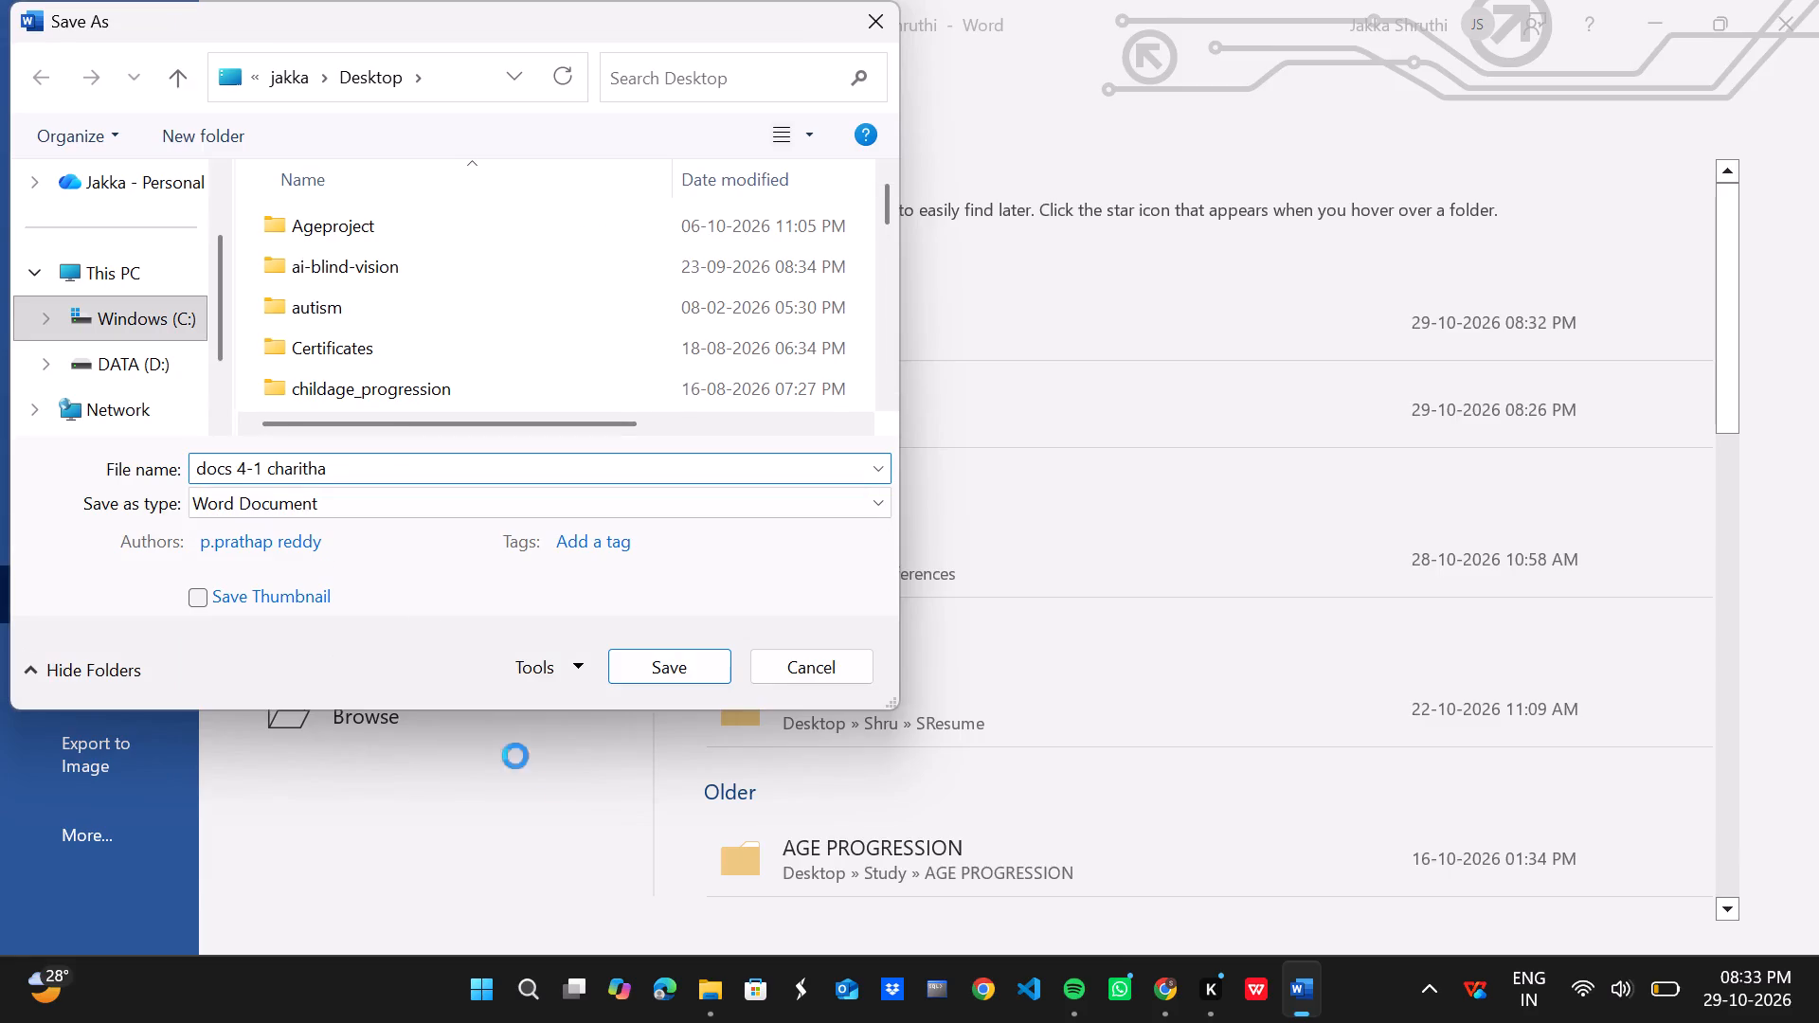
click(675, 670)
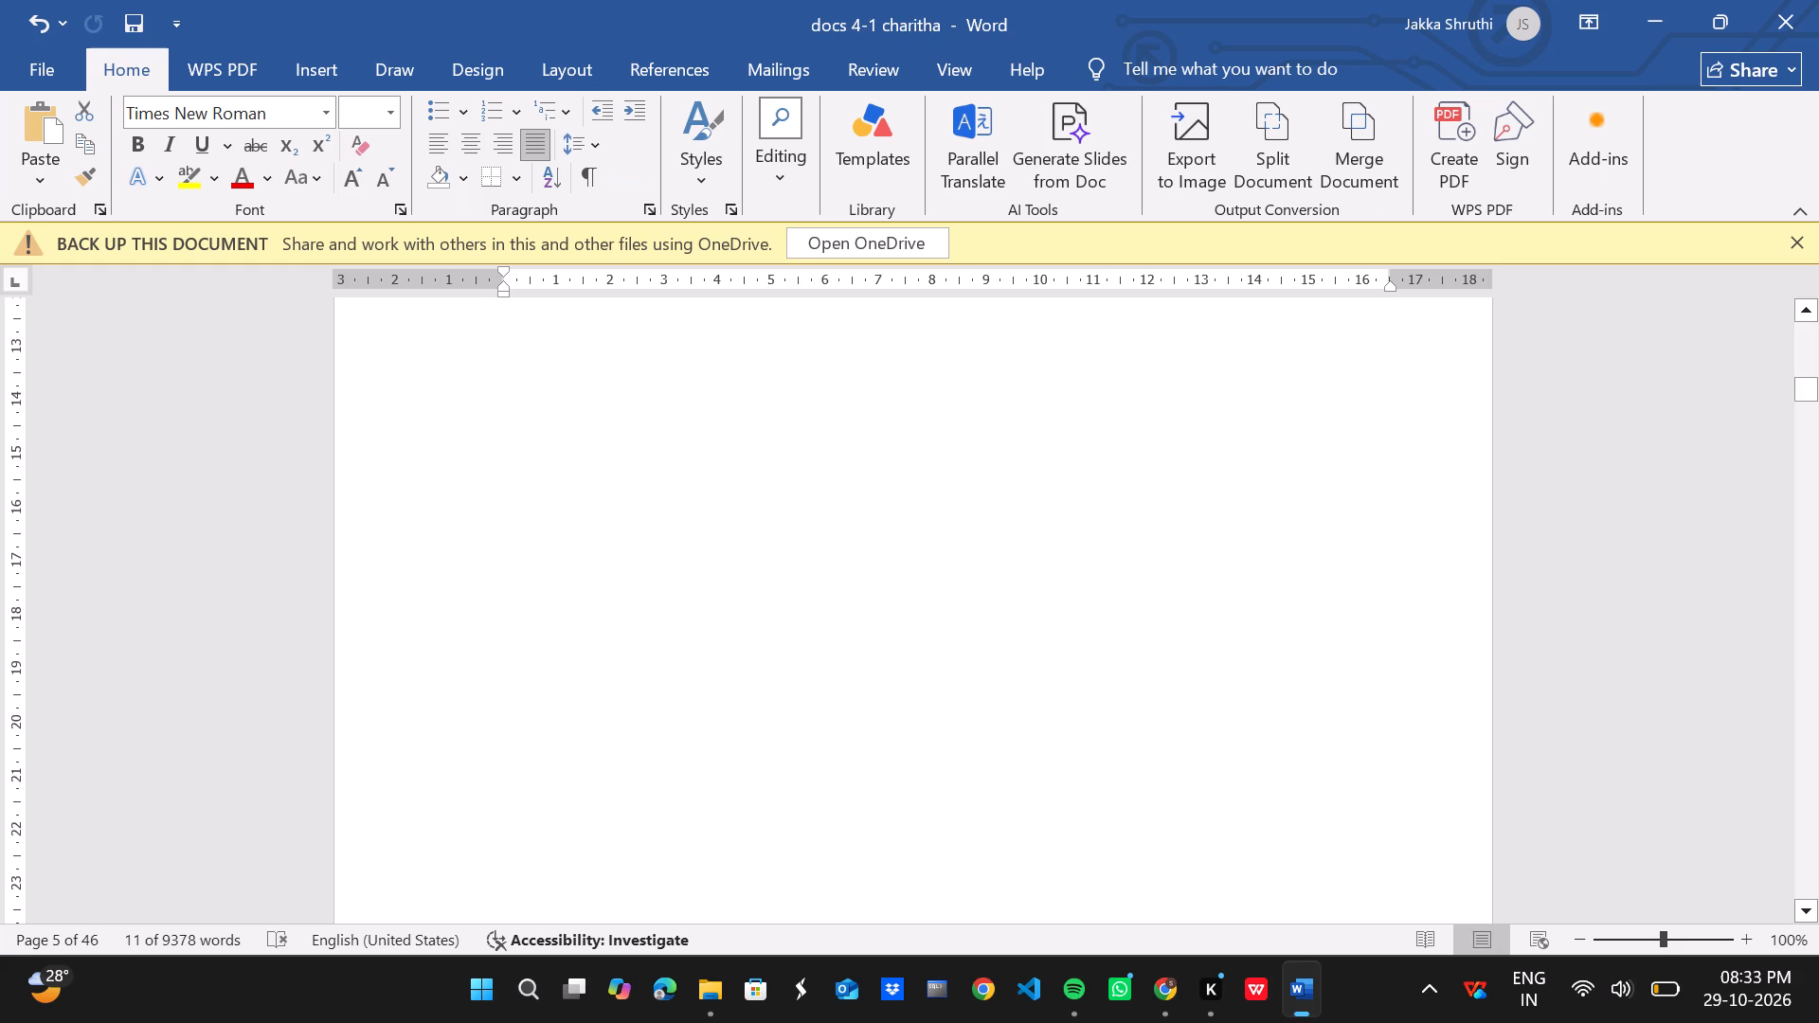
Undo all the author deletions in the front matter, back to the original four-author version of the report.
scroll(675, 670, up, 9)
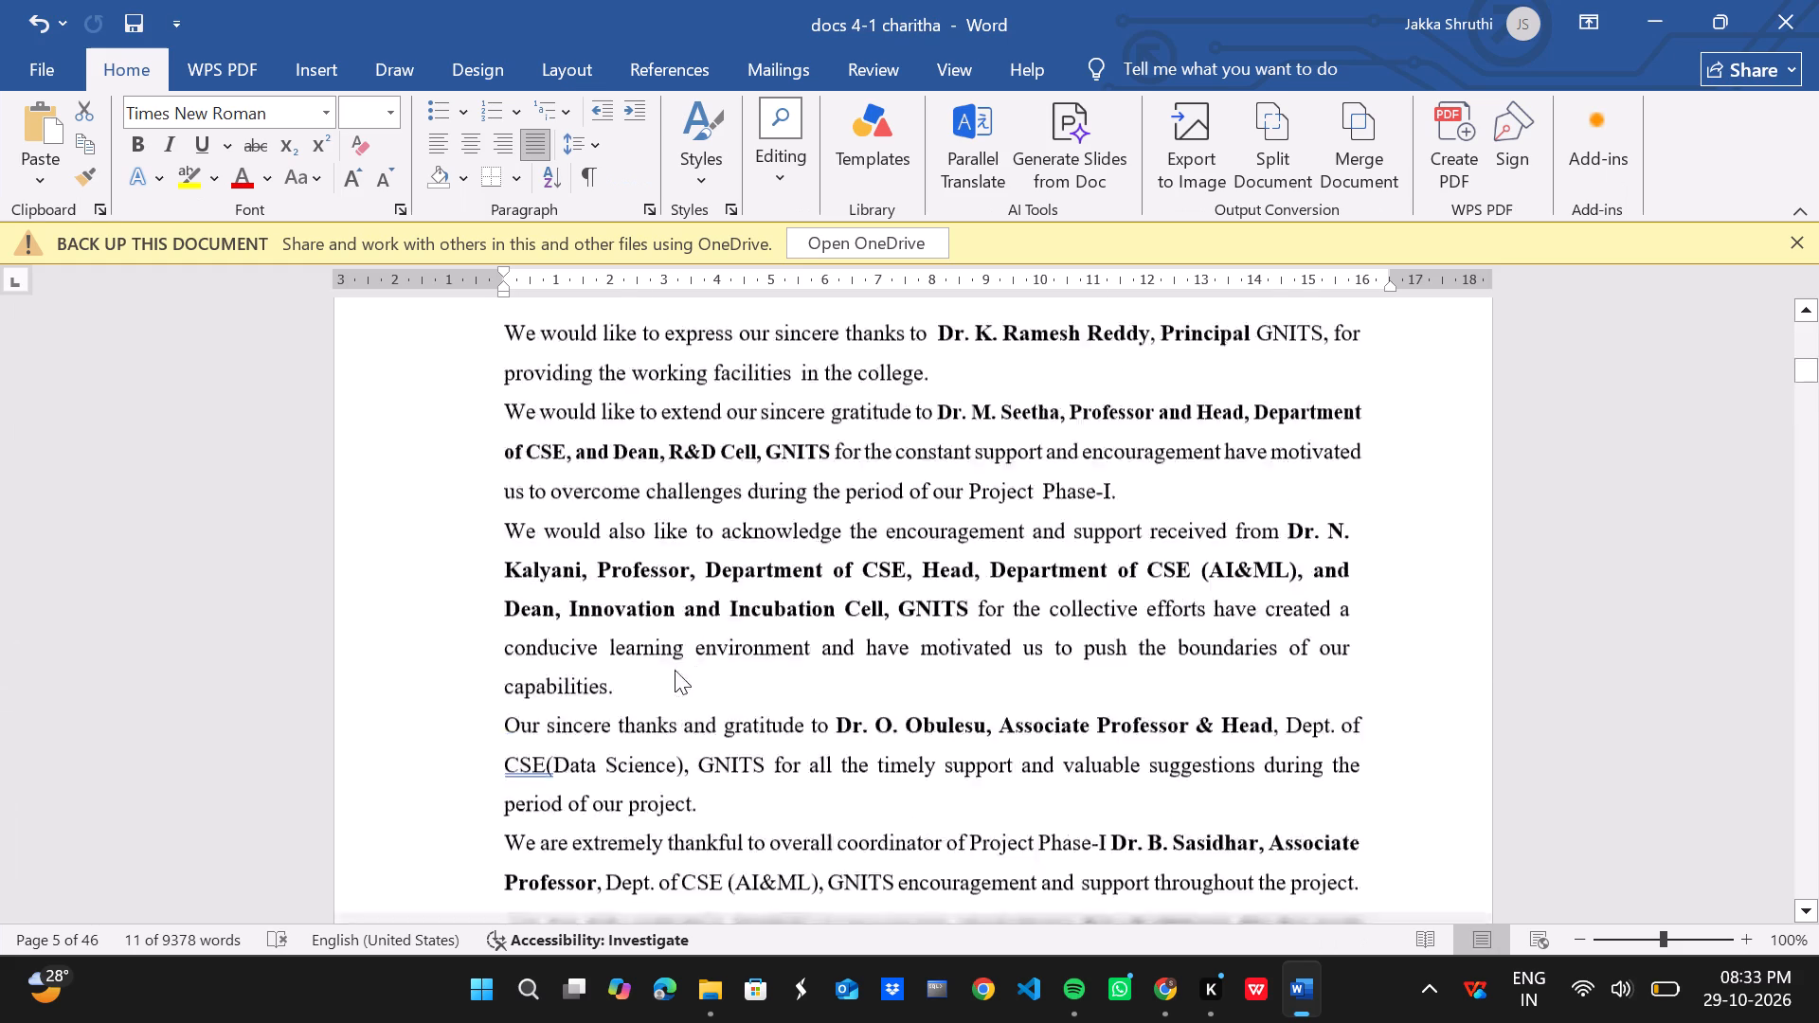
scroll(675, 670, up, 2)
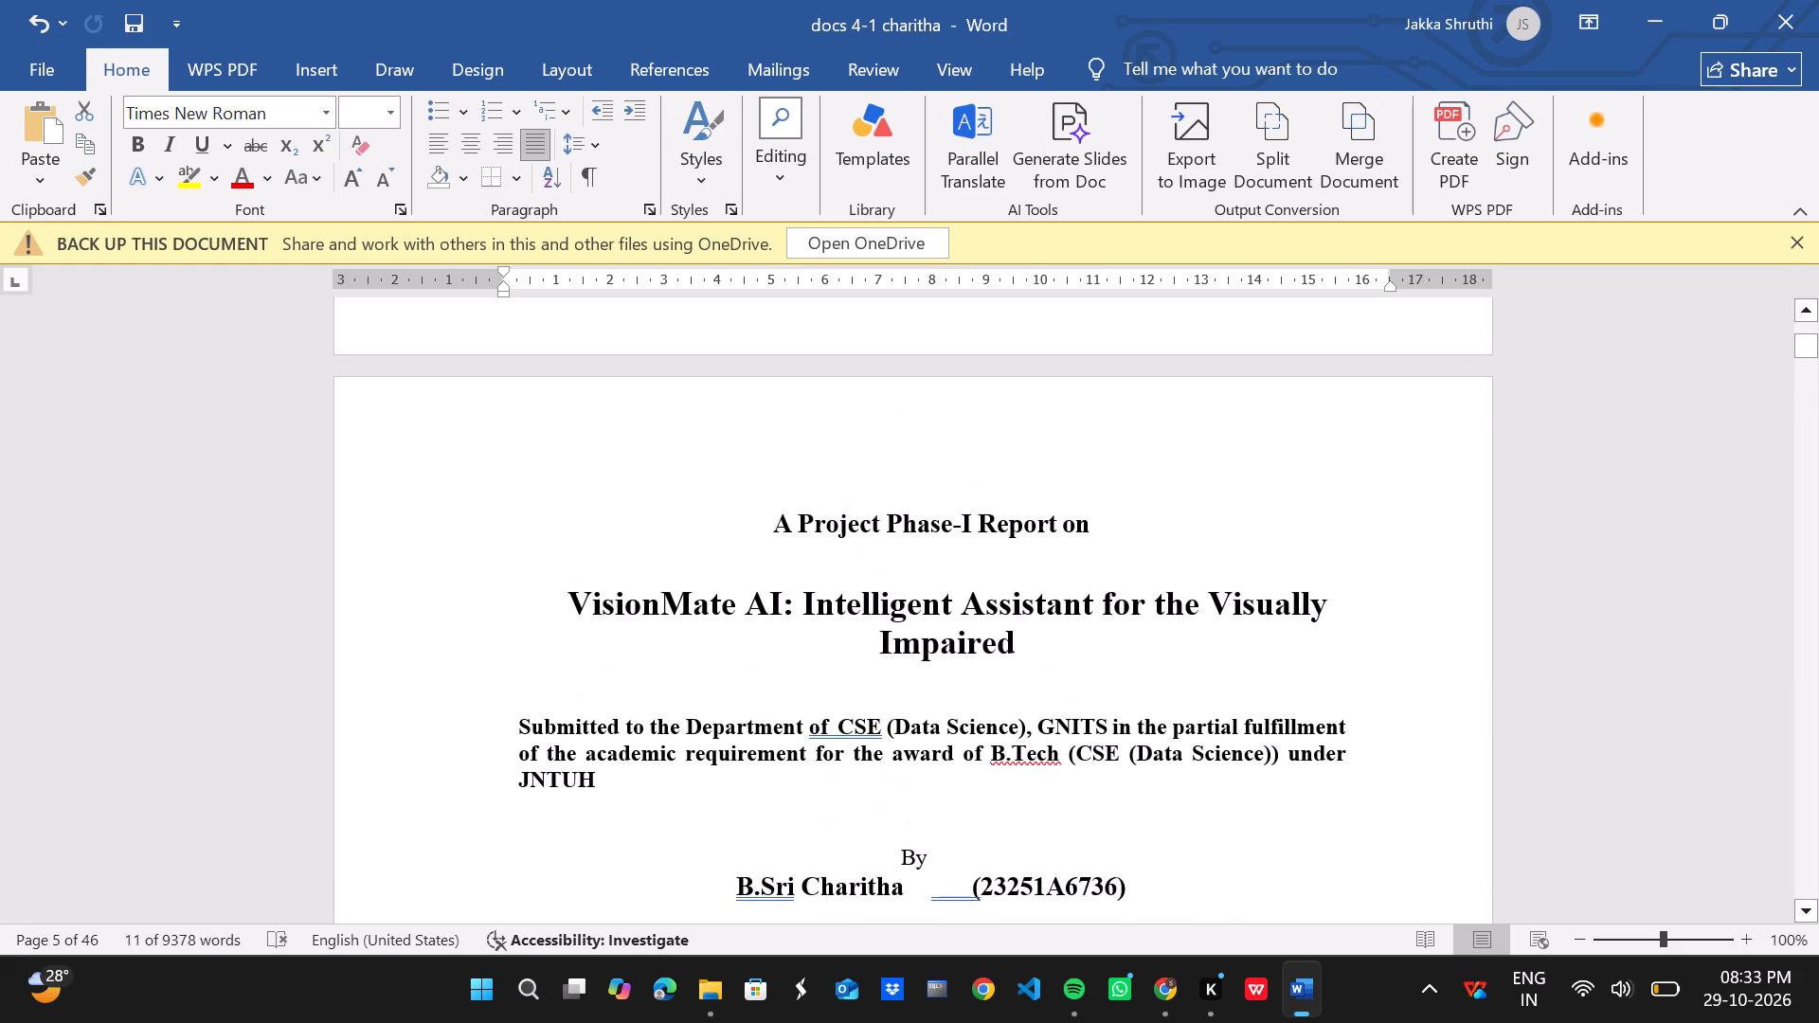
key(ctrl+z)
key(ctrl+z)
key(ctrl+z)
key(ctrl+z)
key(ctrl+z)
key(ctrl+z)
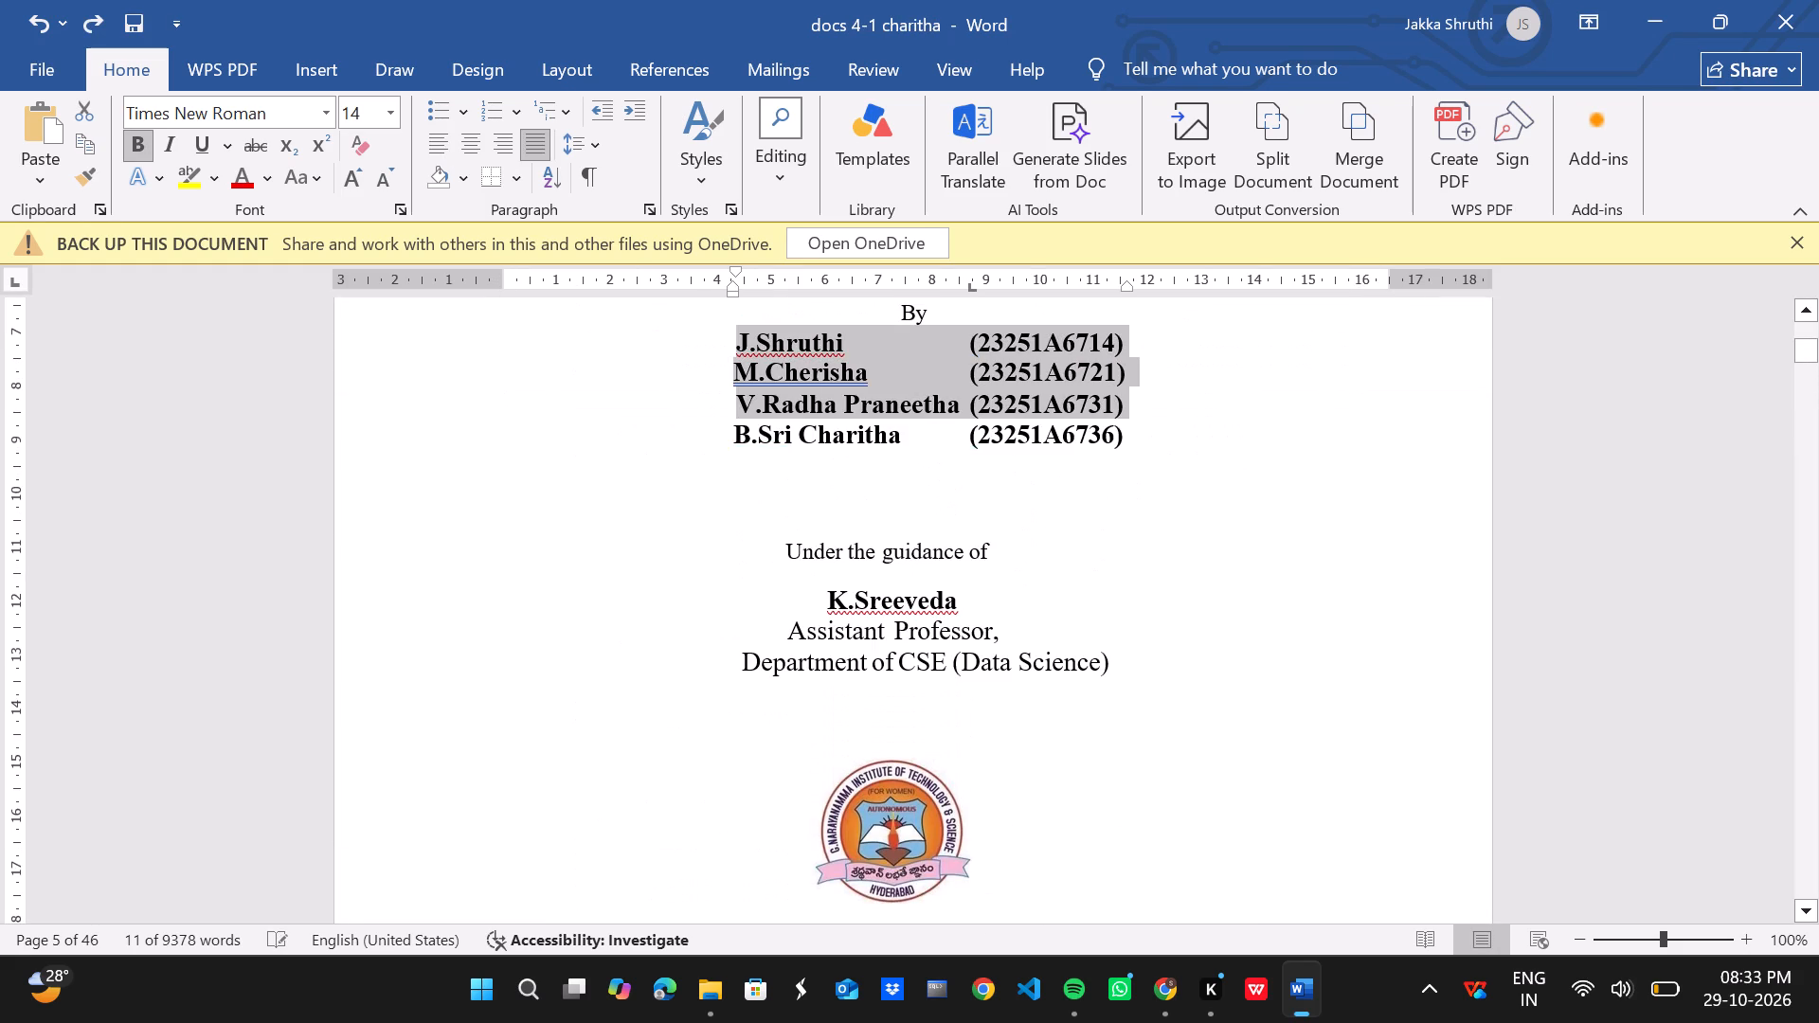
key(ctrl+z)
key(ctrl+z)
key(ctrl+z)
key(ctrl+z)
key(ctrl+z)
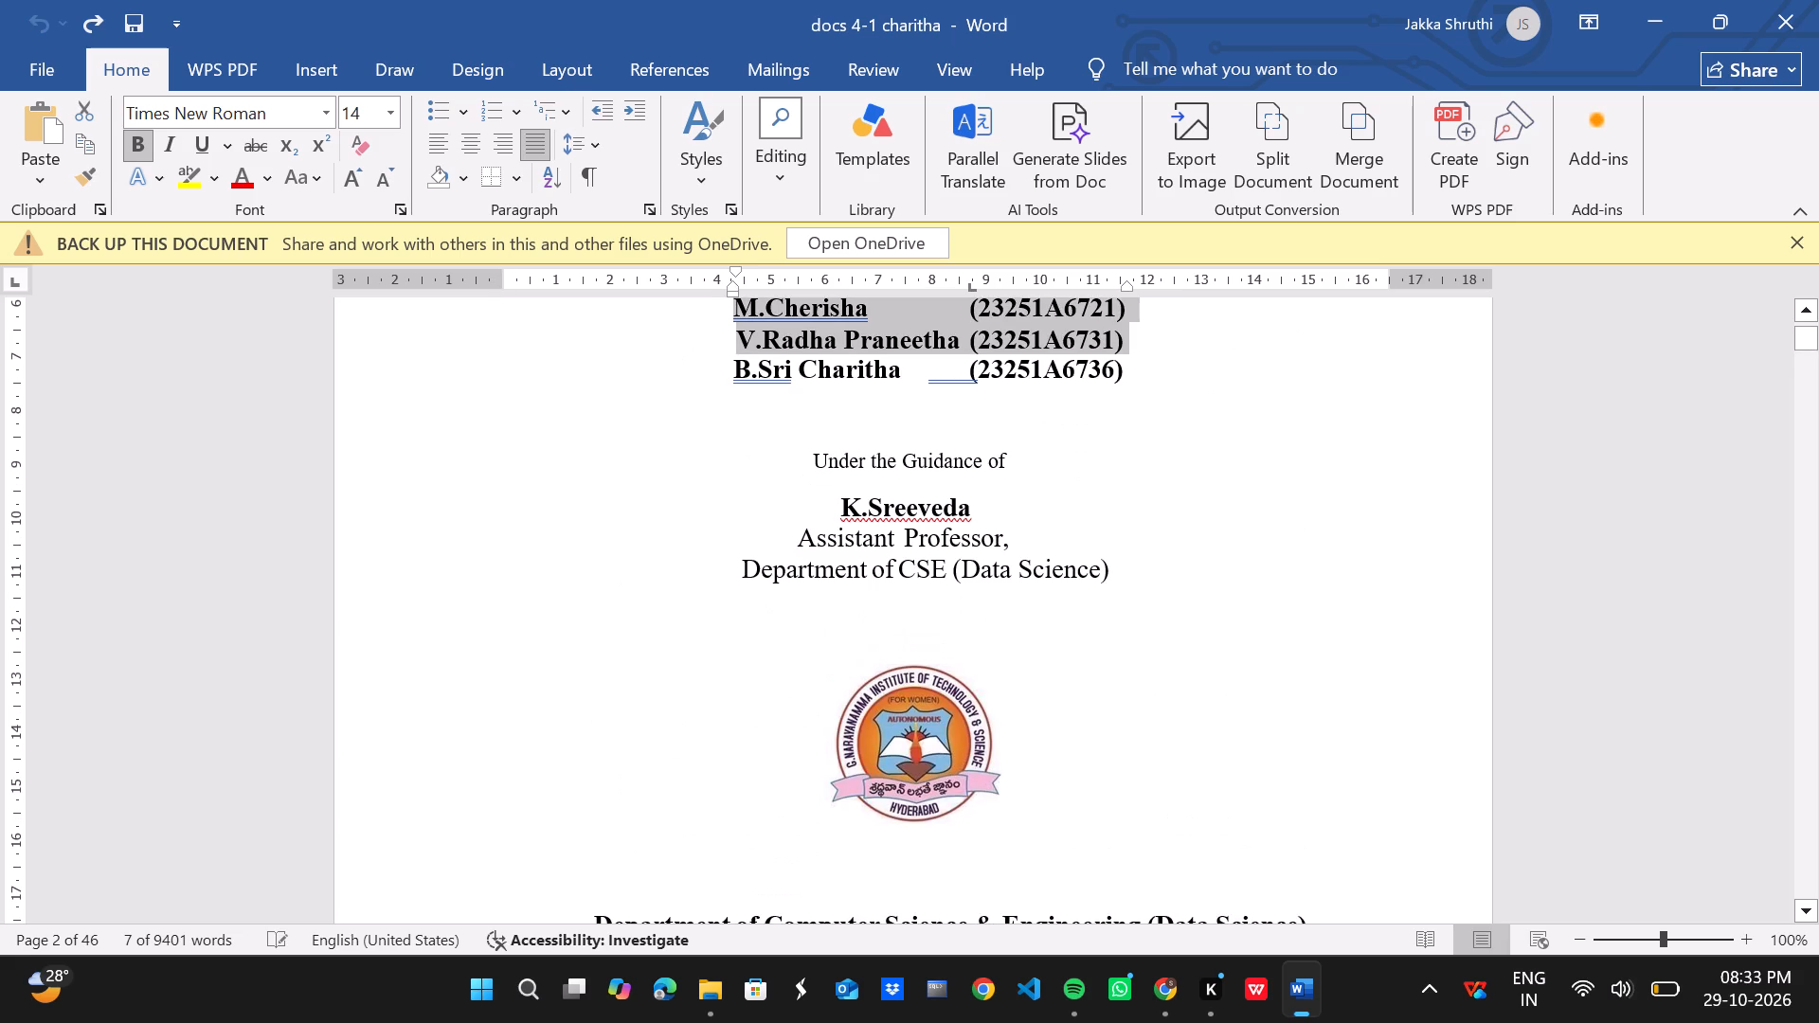
key(ctrl+z)
key(ctrl+z)
key(ctrl+z)
key(ctrl+z)
key(ctrl+z)
key(ctrl+z)
key(ctrl+z)
key(ctrl+z)
Check the author names and roll numbers on the title pages and in the Certificate paragraph.
scroll(675, 670, up, 2)
scroll(1179, 682, down, 4)
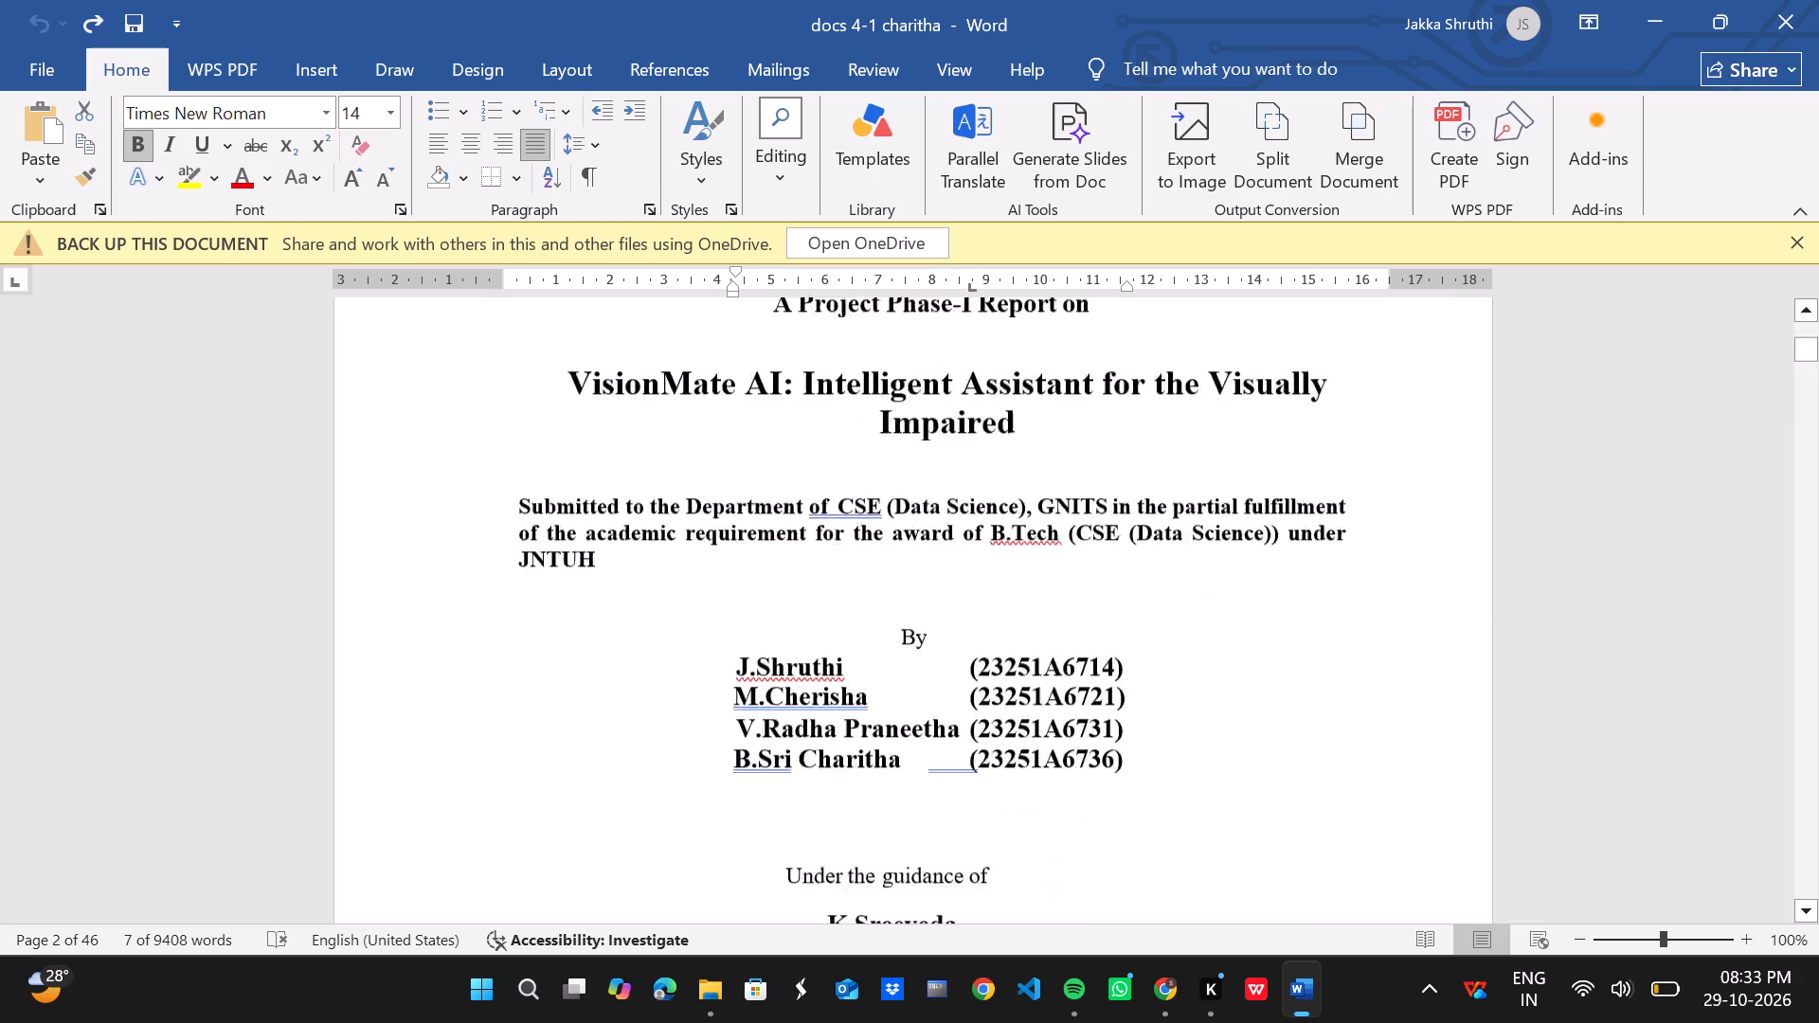
scroll(1179, 682, down, 1)
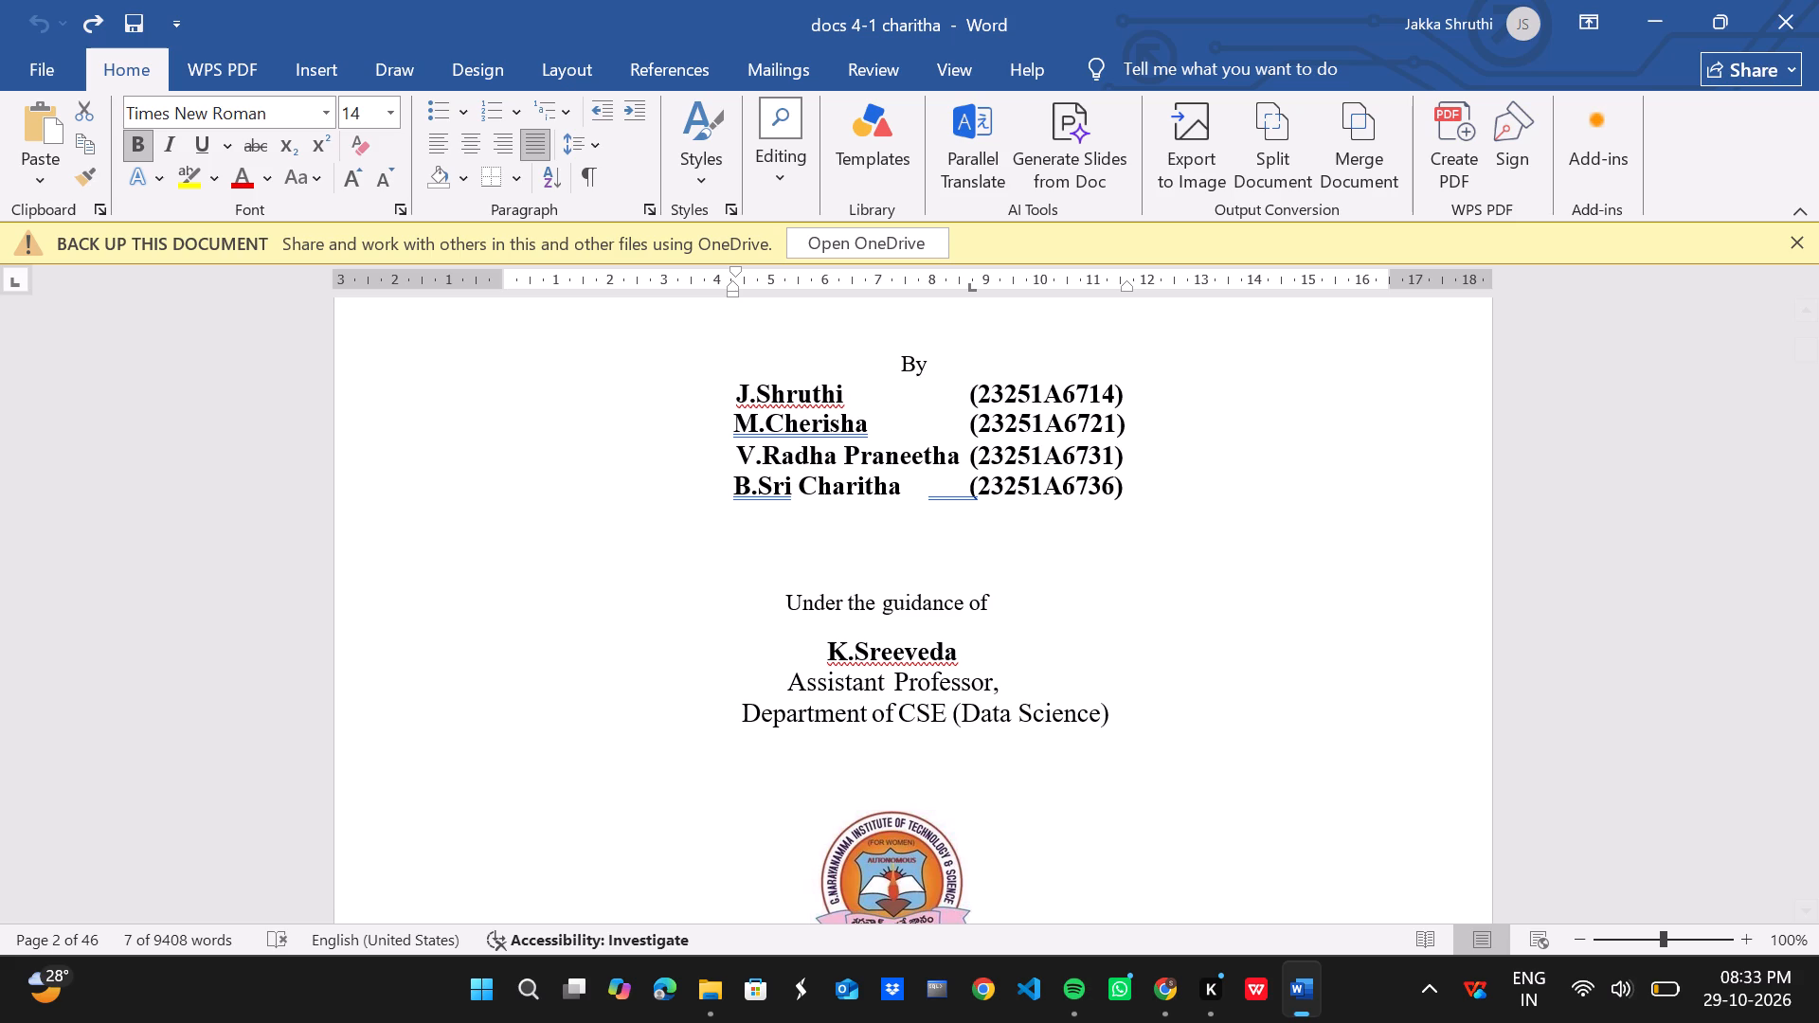
scroll(1179, 682, down, 4)
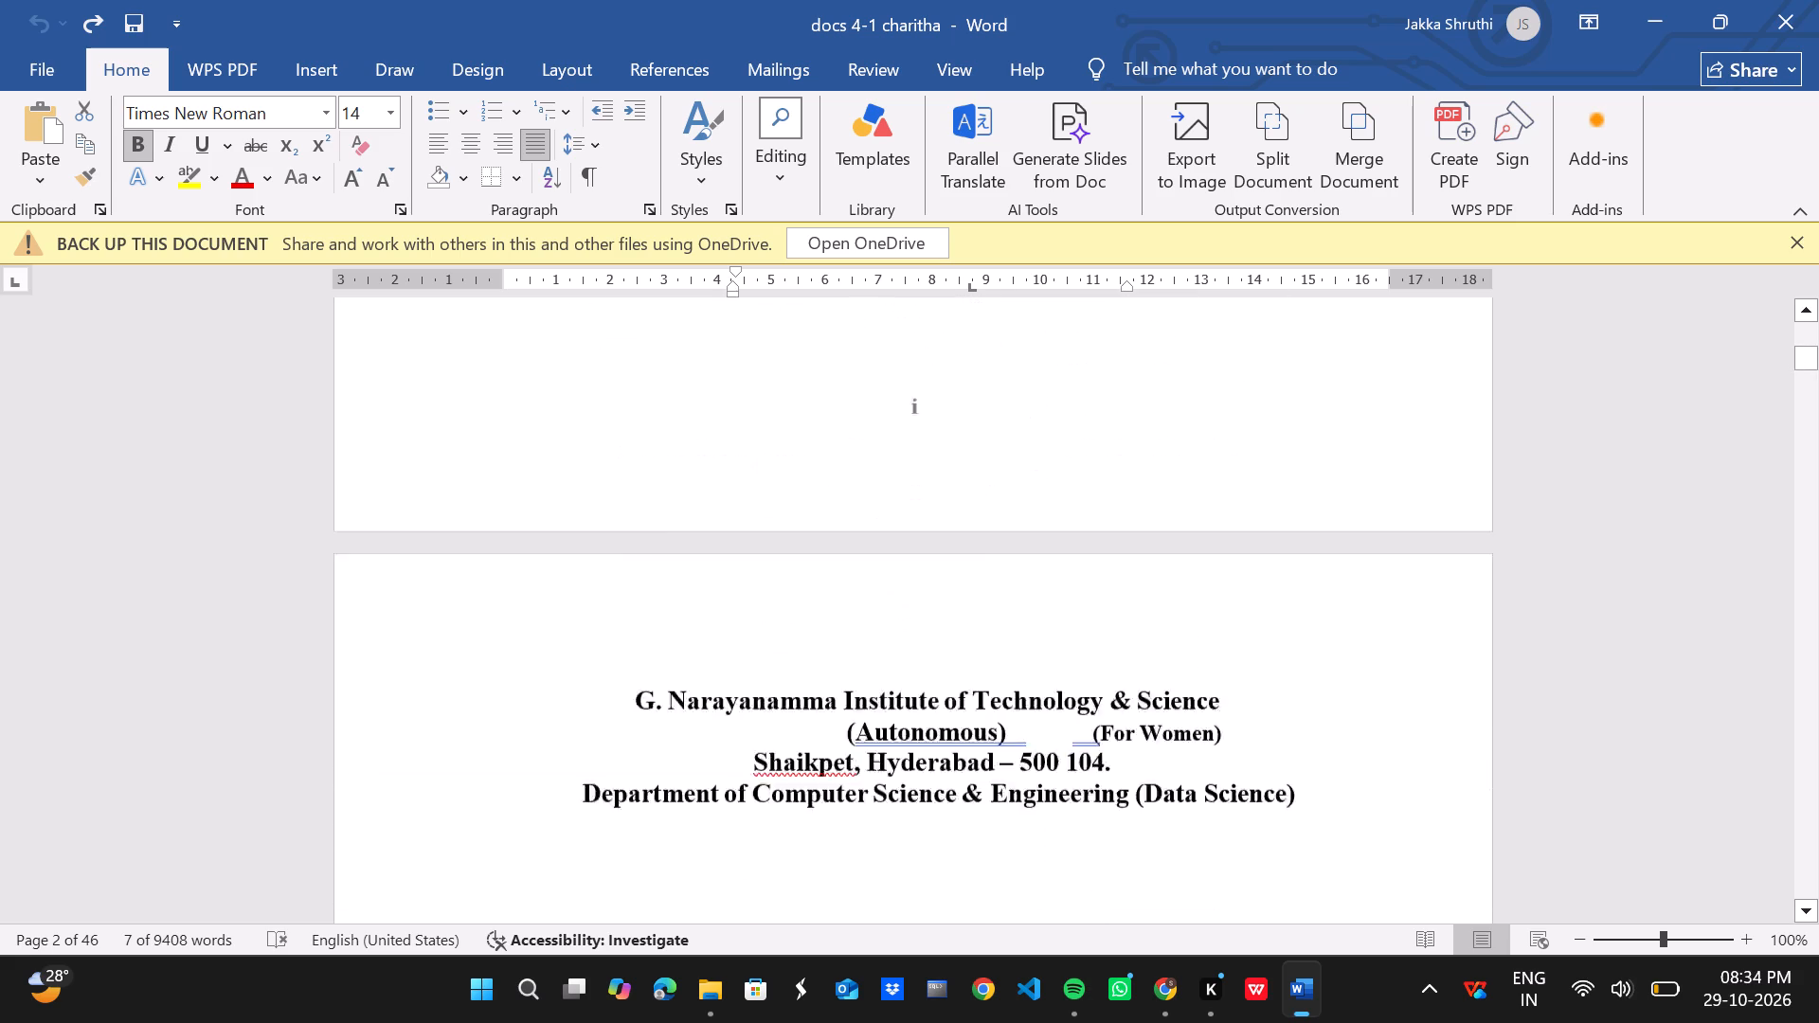
scroll(1179, 682, down, 3)
scroll(1179, 682, up, 2)
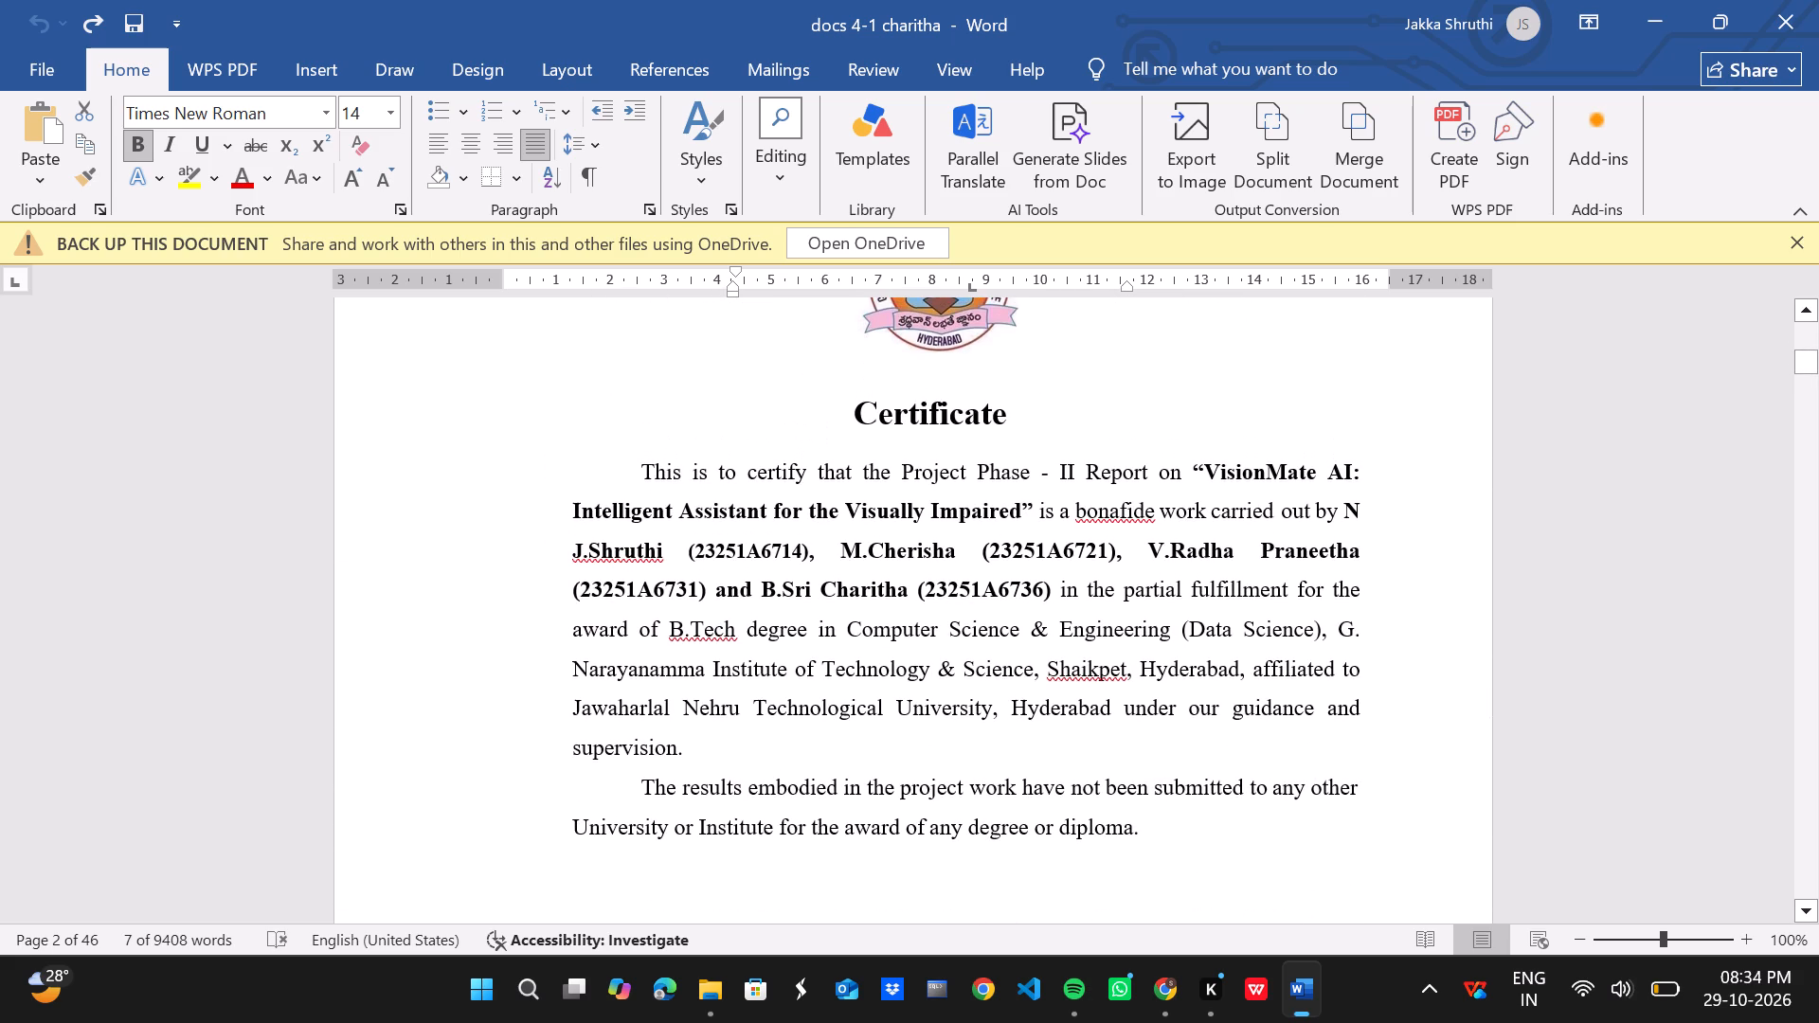
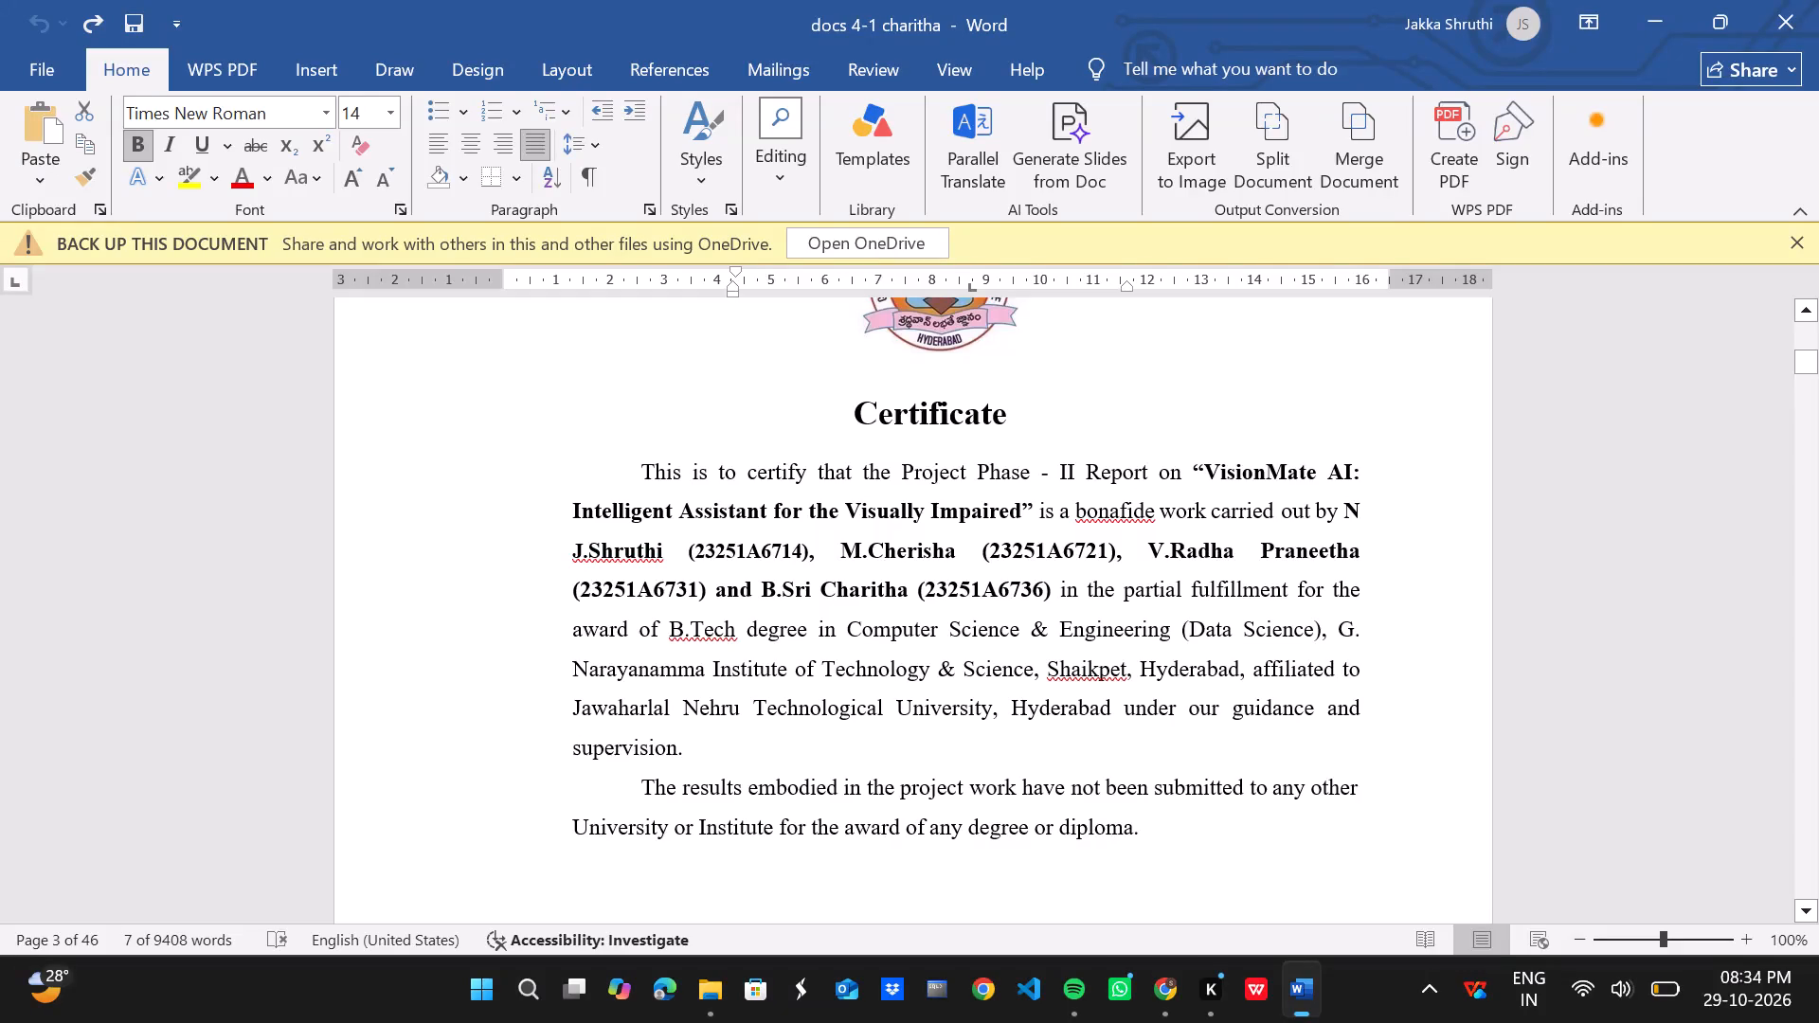
Delete the stray letter "N" before the first author's name in the Certificate paragraph.
click(1360, 507)
key(BackSpace)
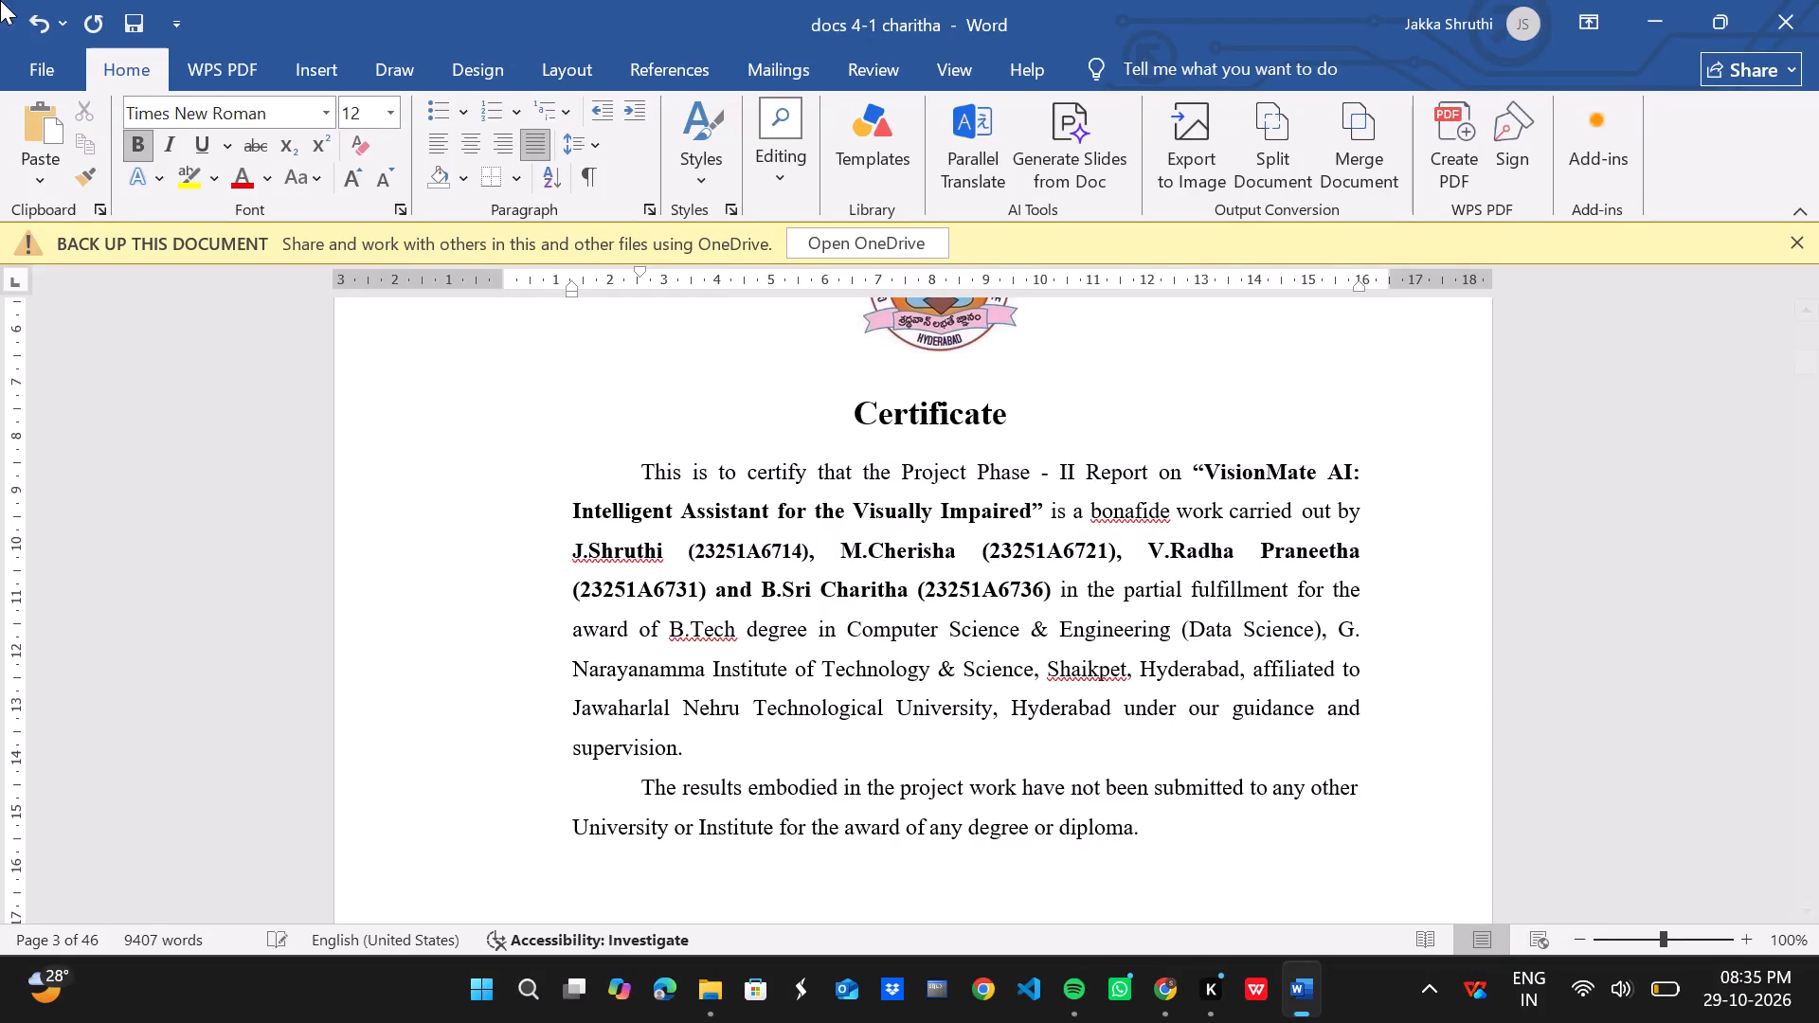
Save a copy of the report to the Desktop as "docs 4-1 final".
click(28, 81)
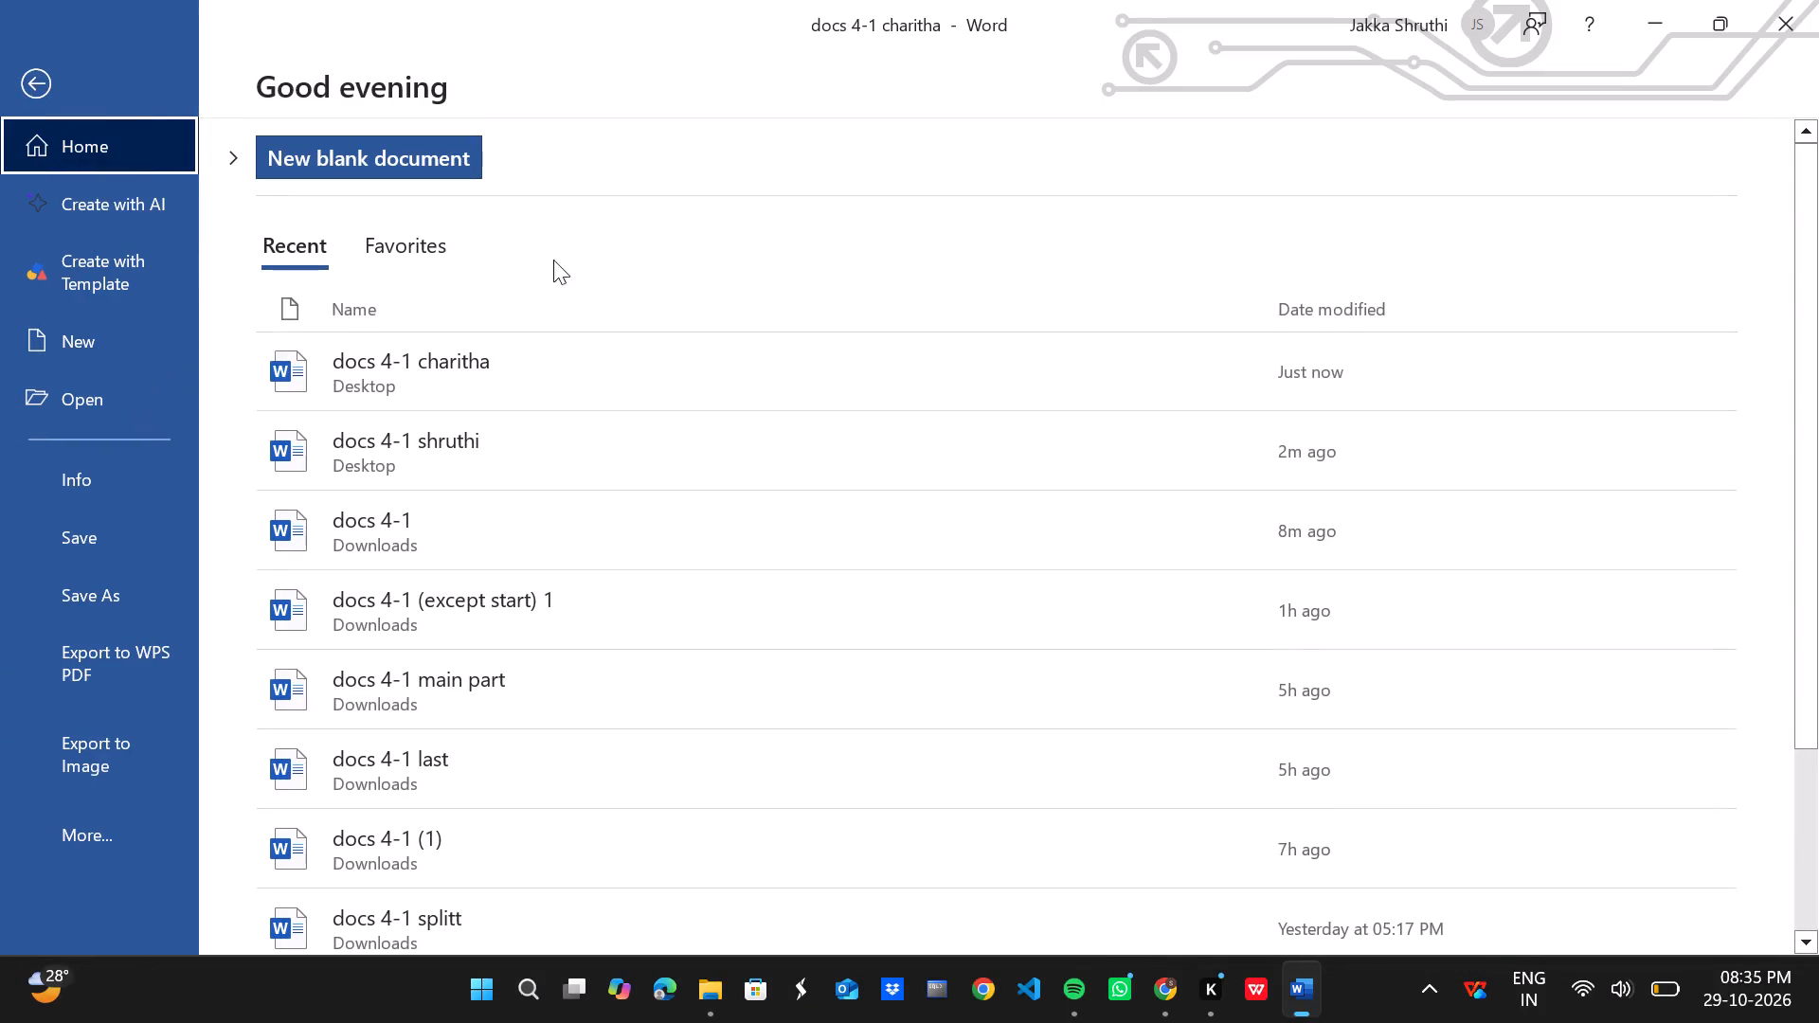
click(121, 569)
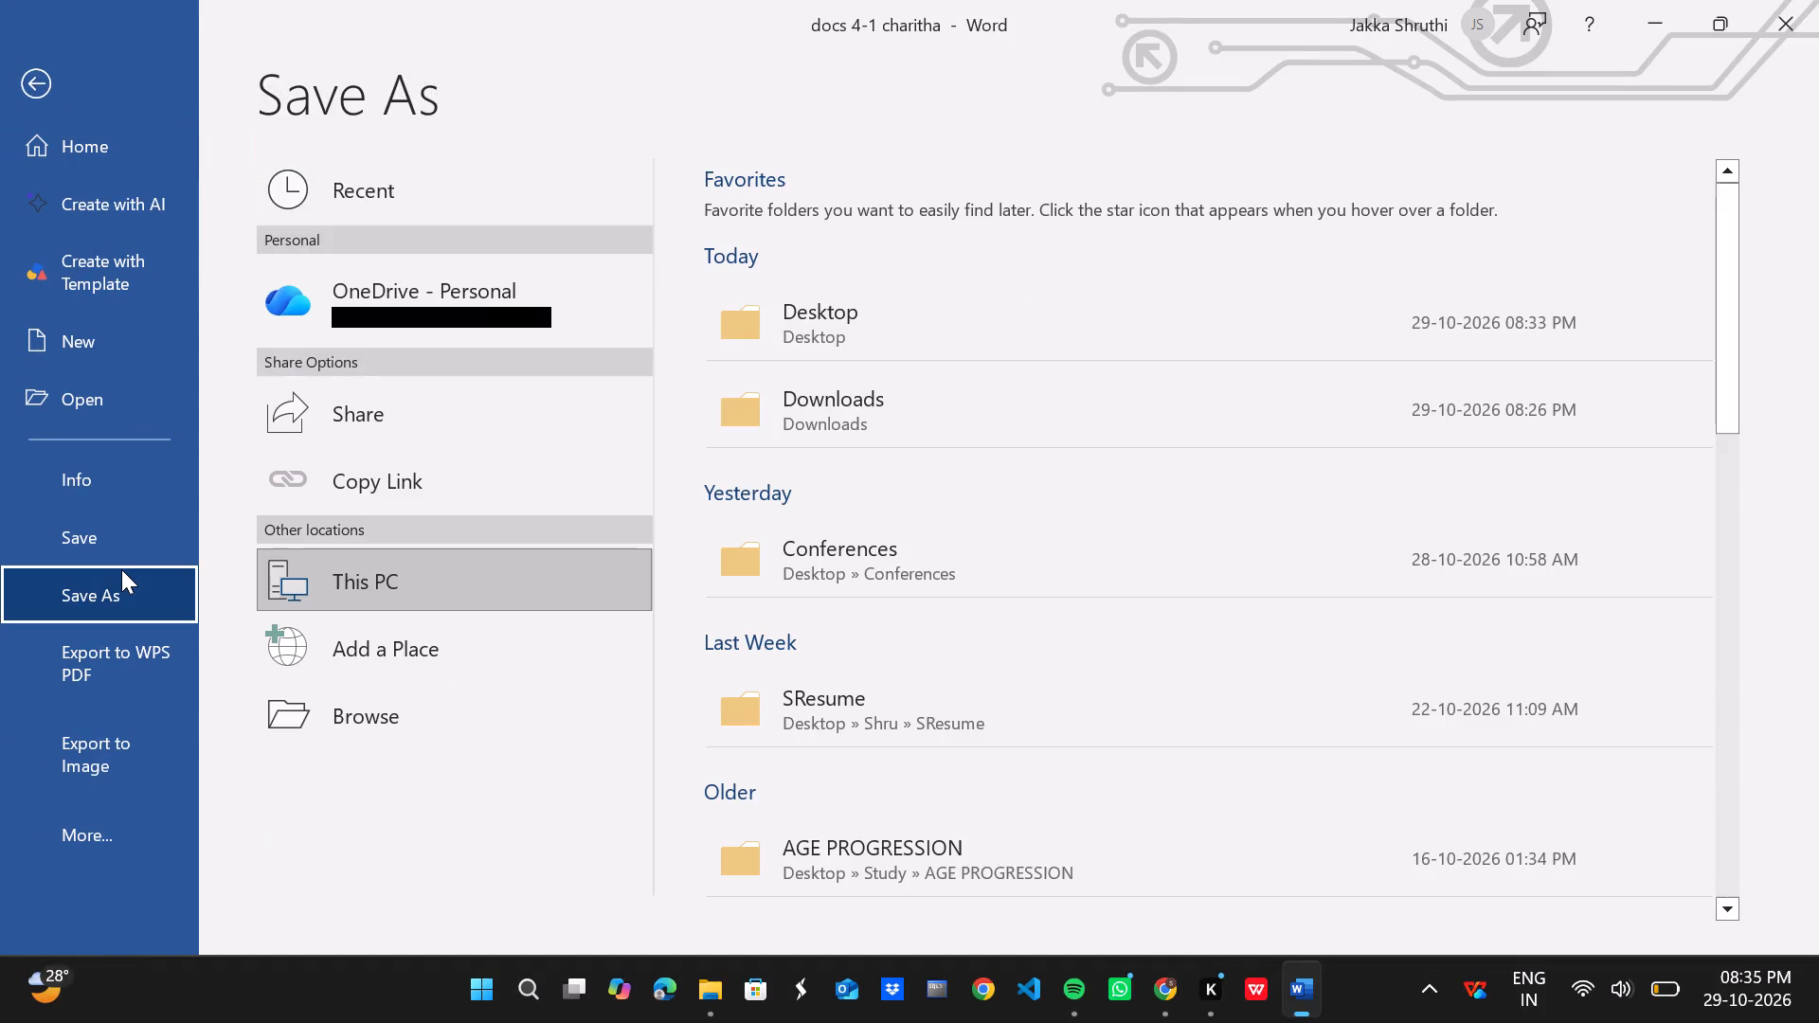
click(812, 304)
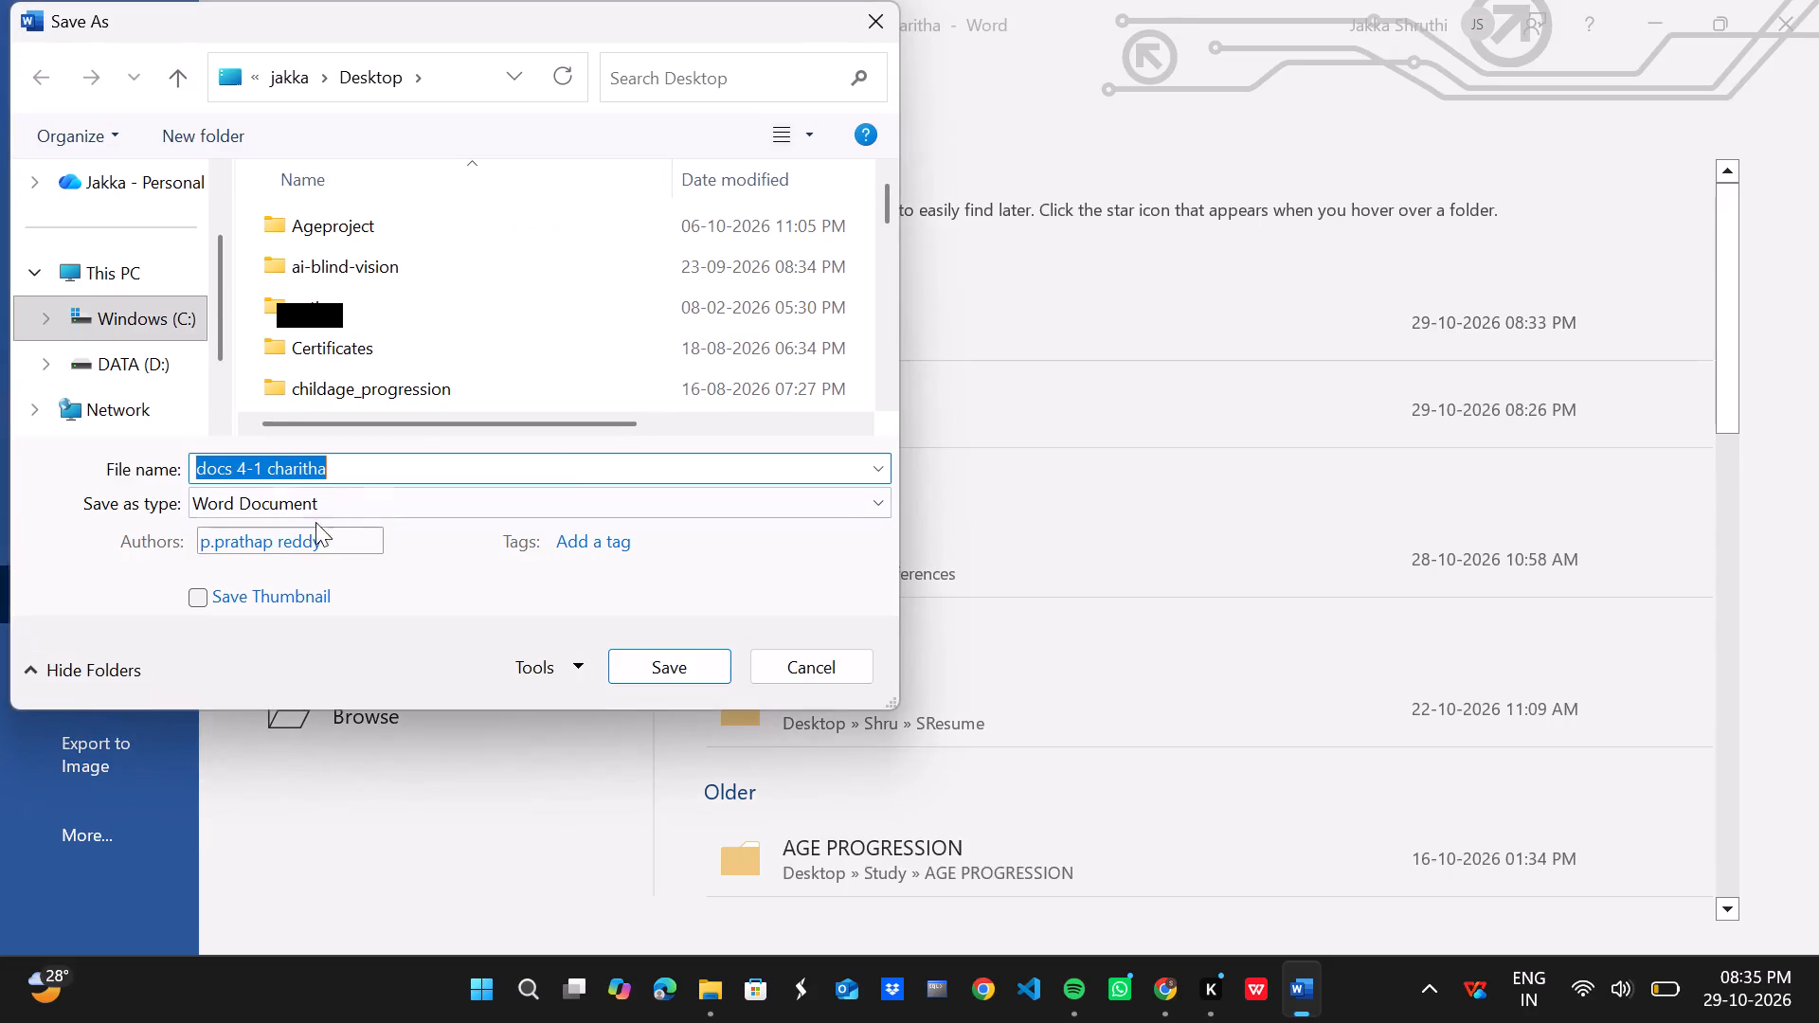
click(350, 466)
key(BackSpace)
key(BackSpace)
key(BackSpace)
key(BackSpace)
key(BackSpace)
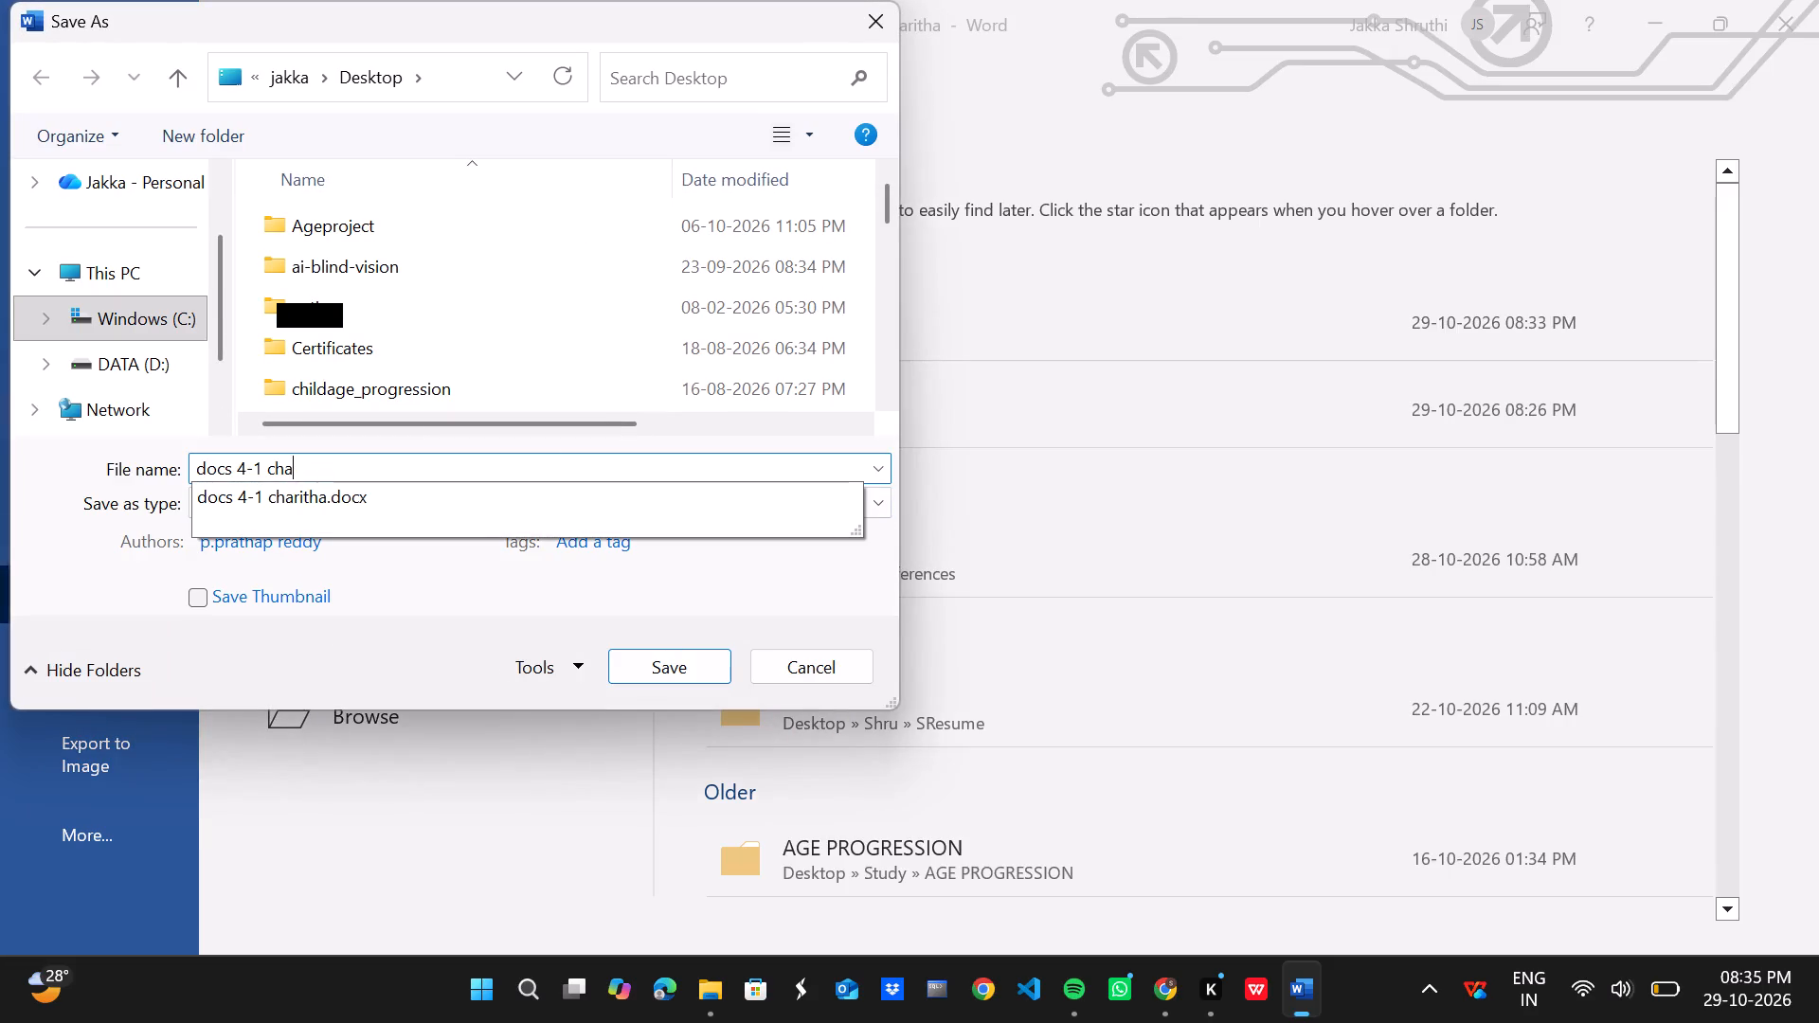
key(BackSpace)
key(BackSpace)
key(BackSpace)
text(final)
click(667, 676)
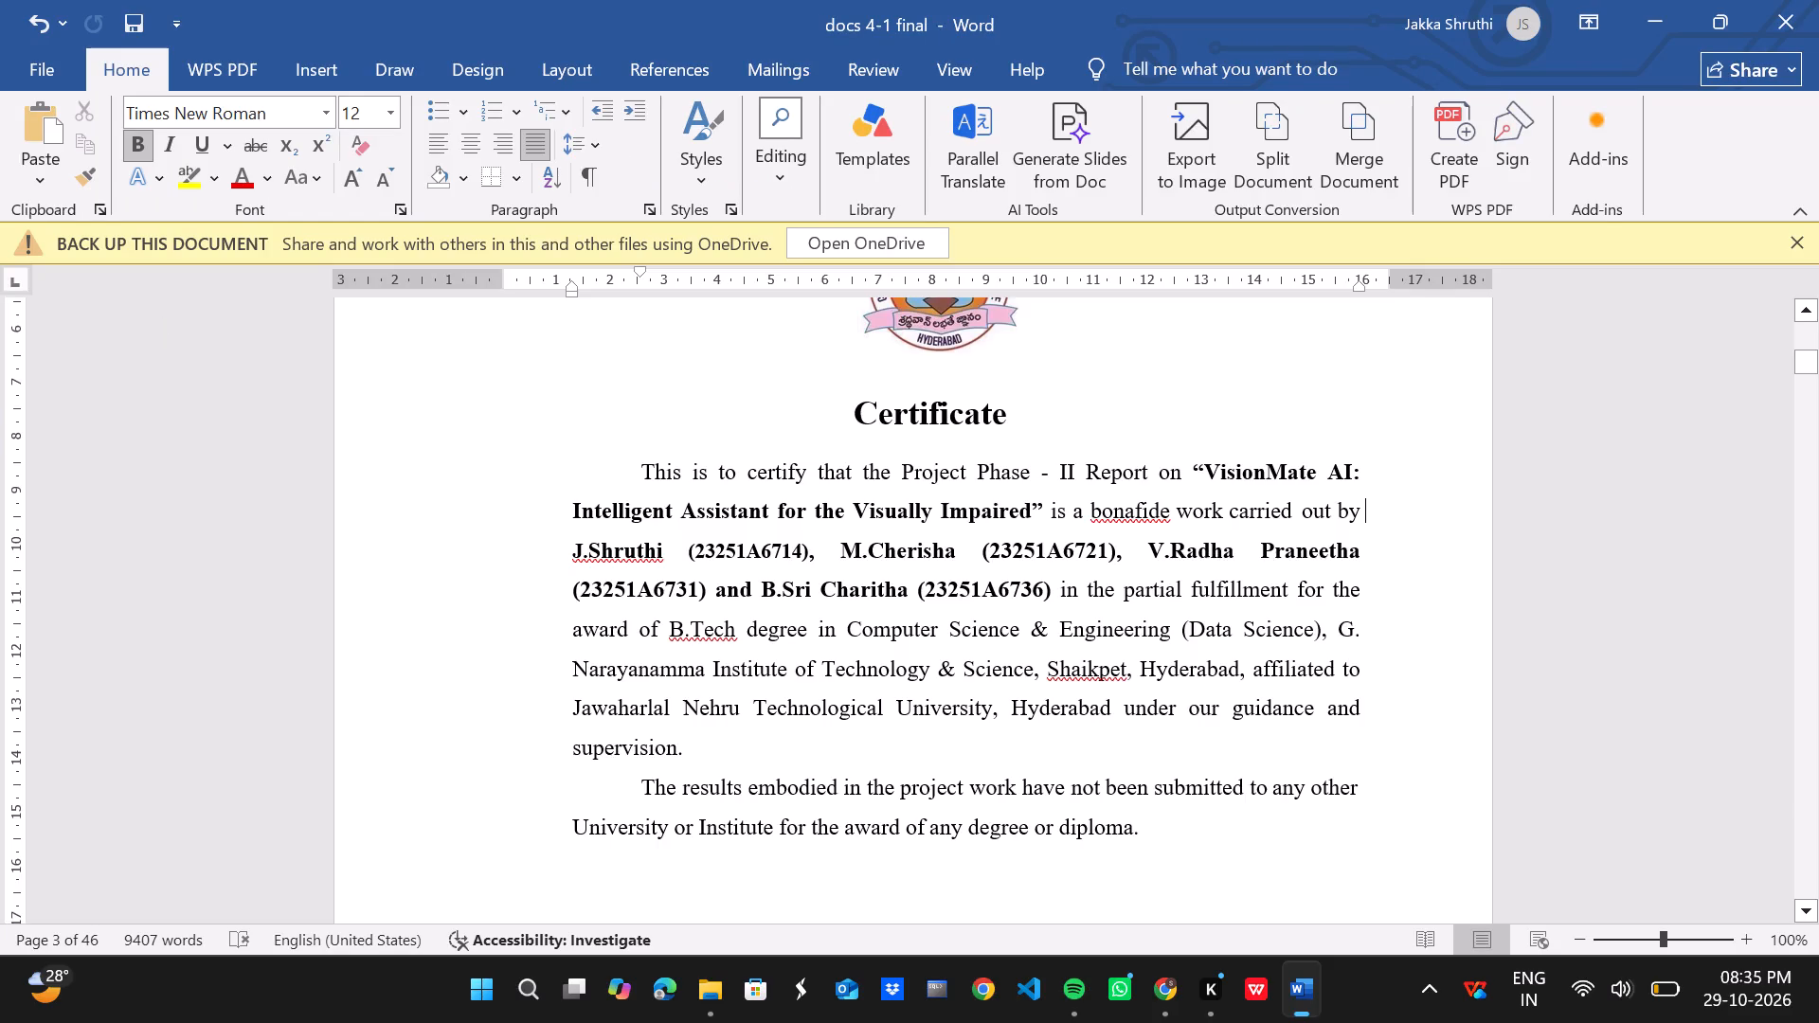
In the Certificate paragraph, delete the first, third and fourth authors with their roll numbers, keeping the second author's roll number in closed brackets.
drag(1146, 549, 748, 560)
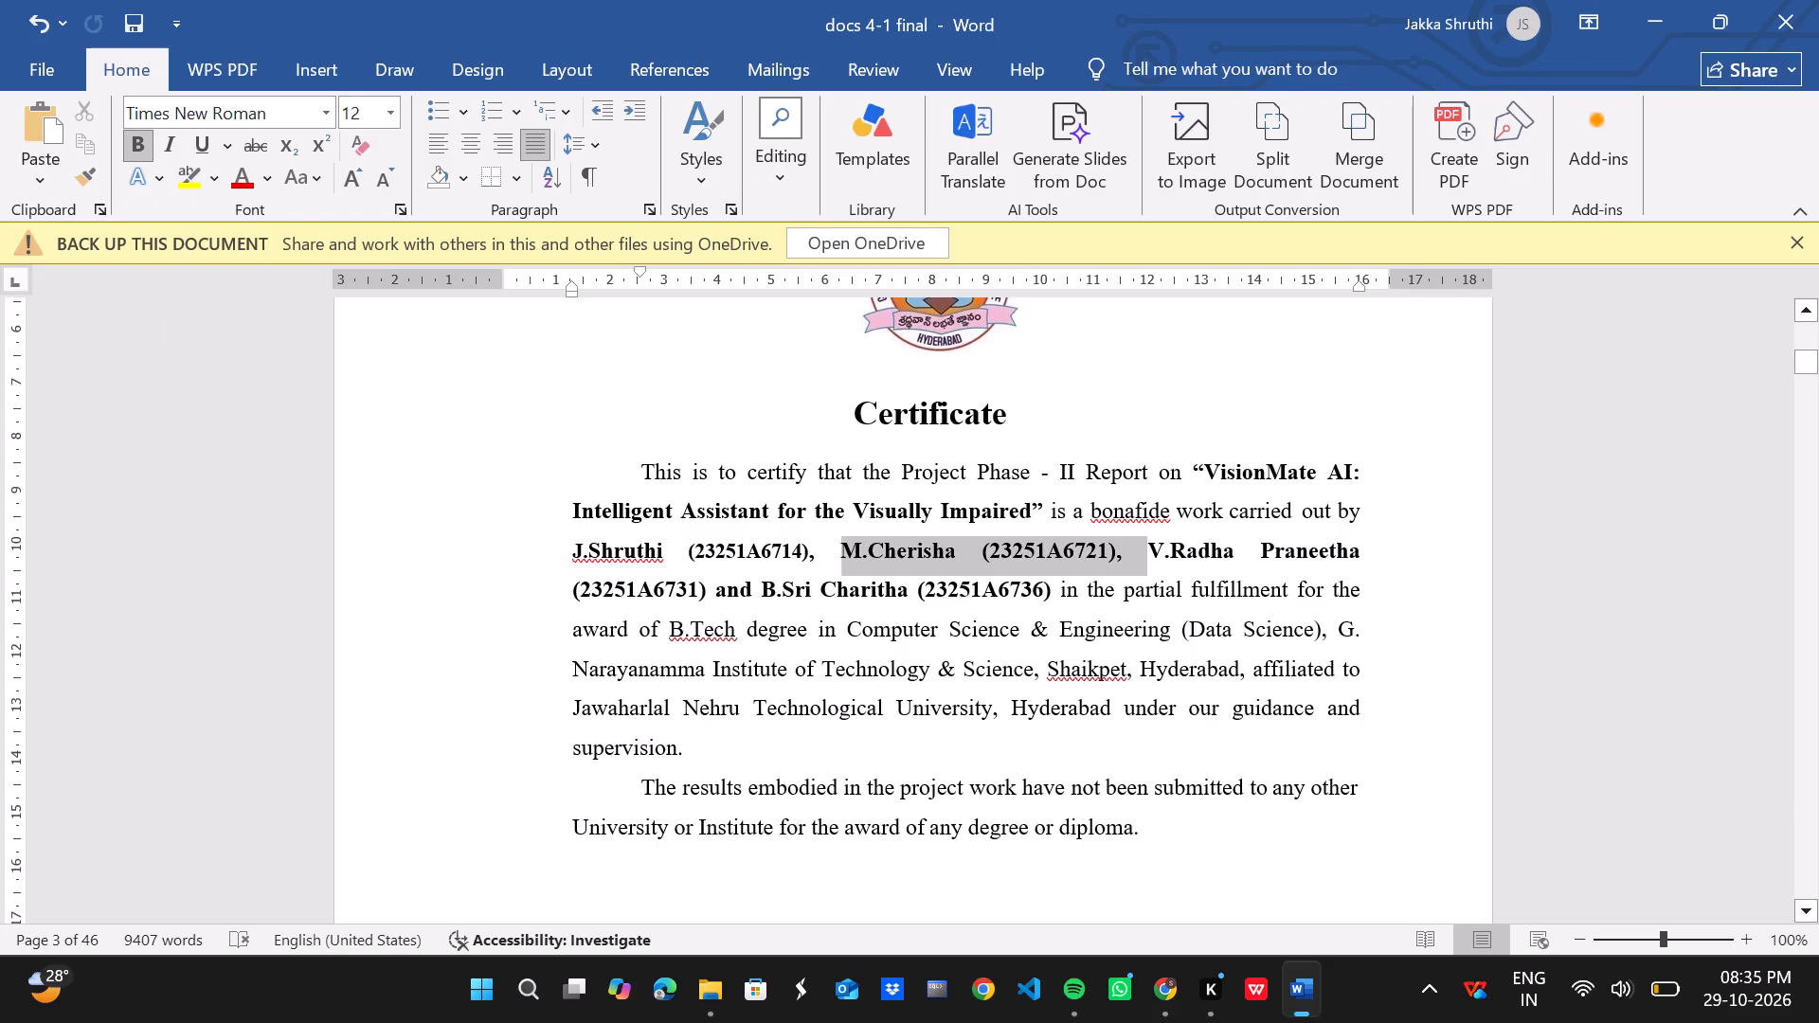
drag(748, 560, 835, 547)
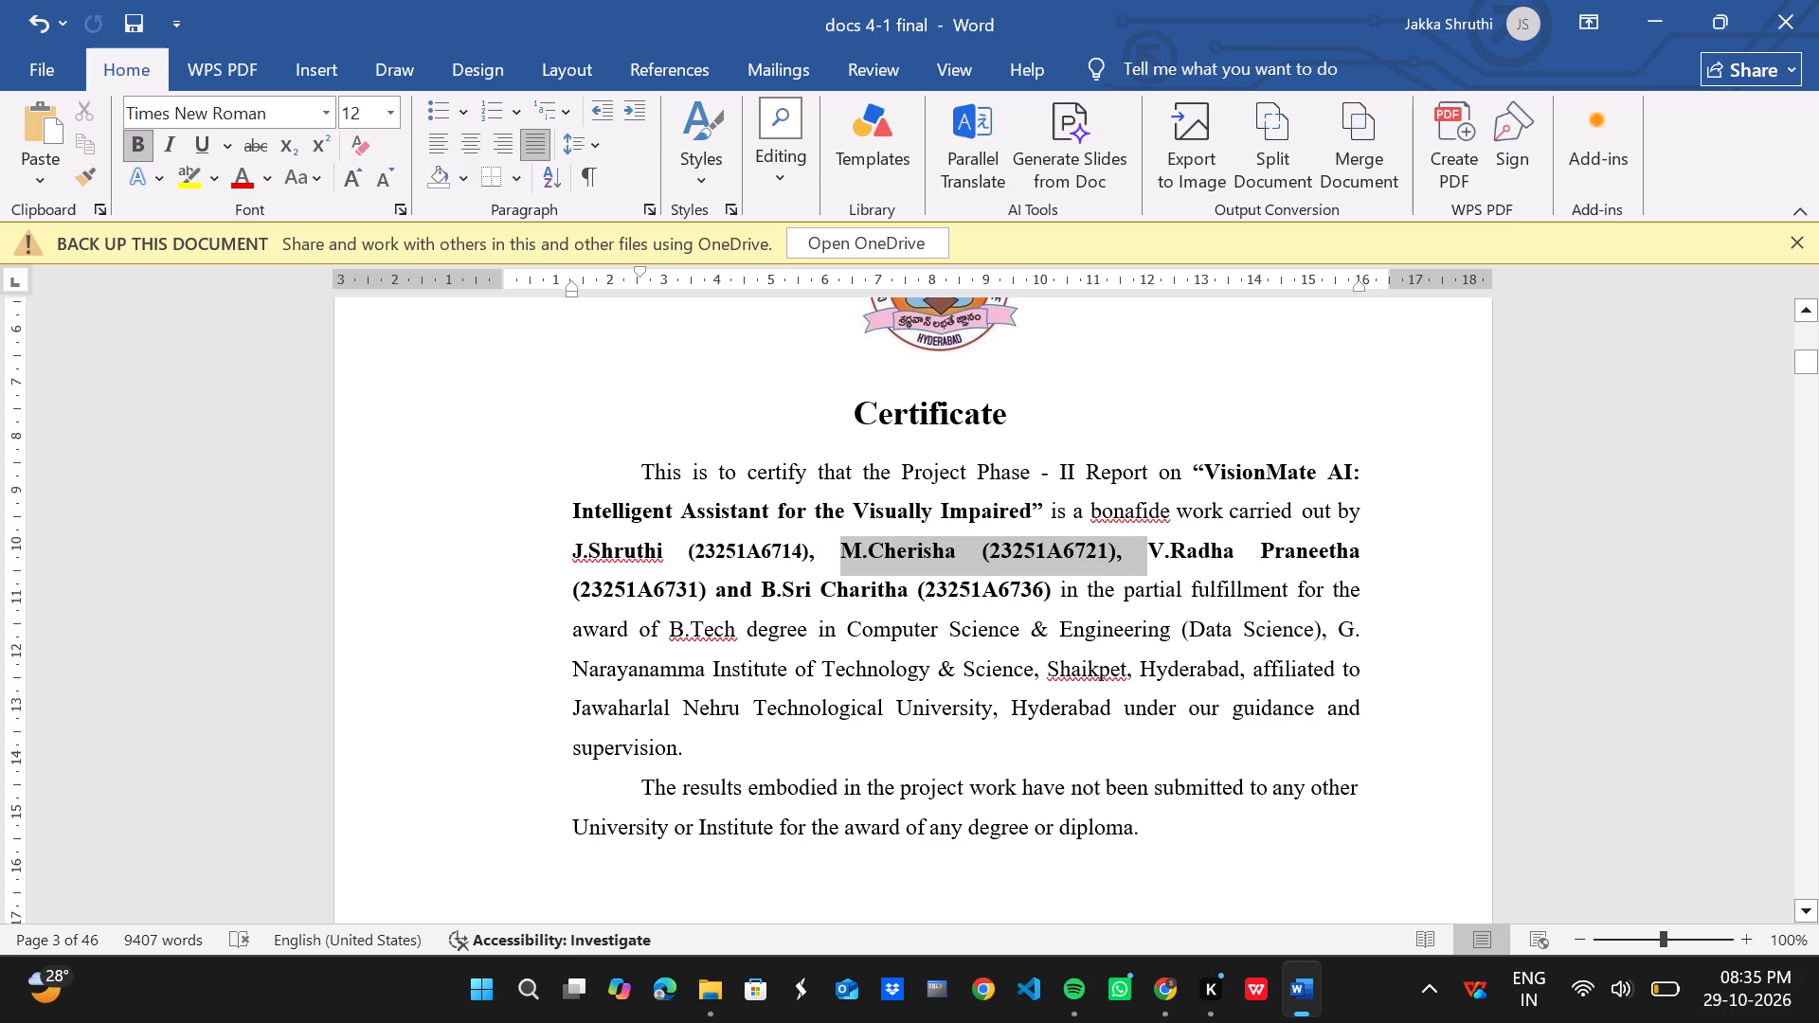
drag(835, 547, 833, 547)
click(833, 547)
drag(833, 547, 622, 547)
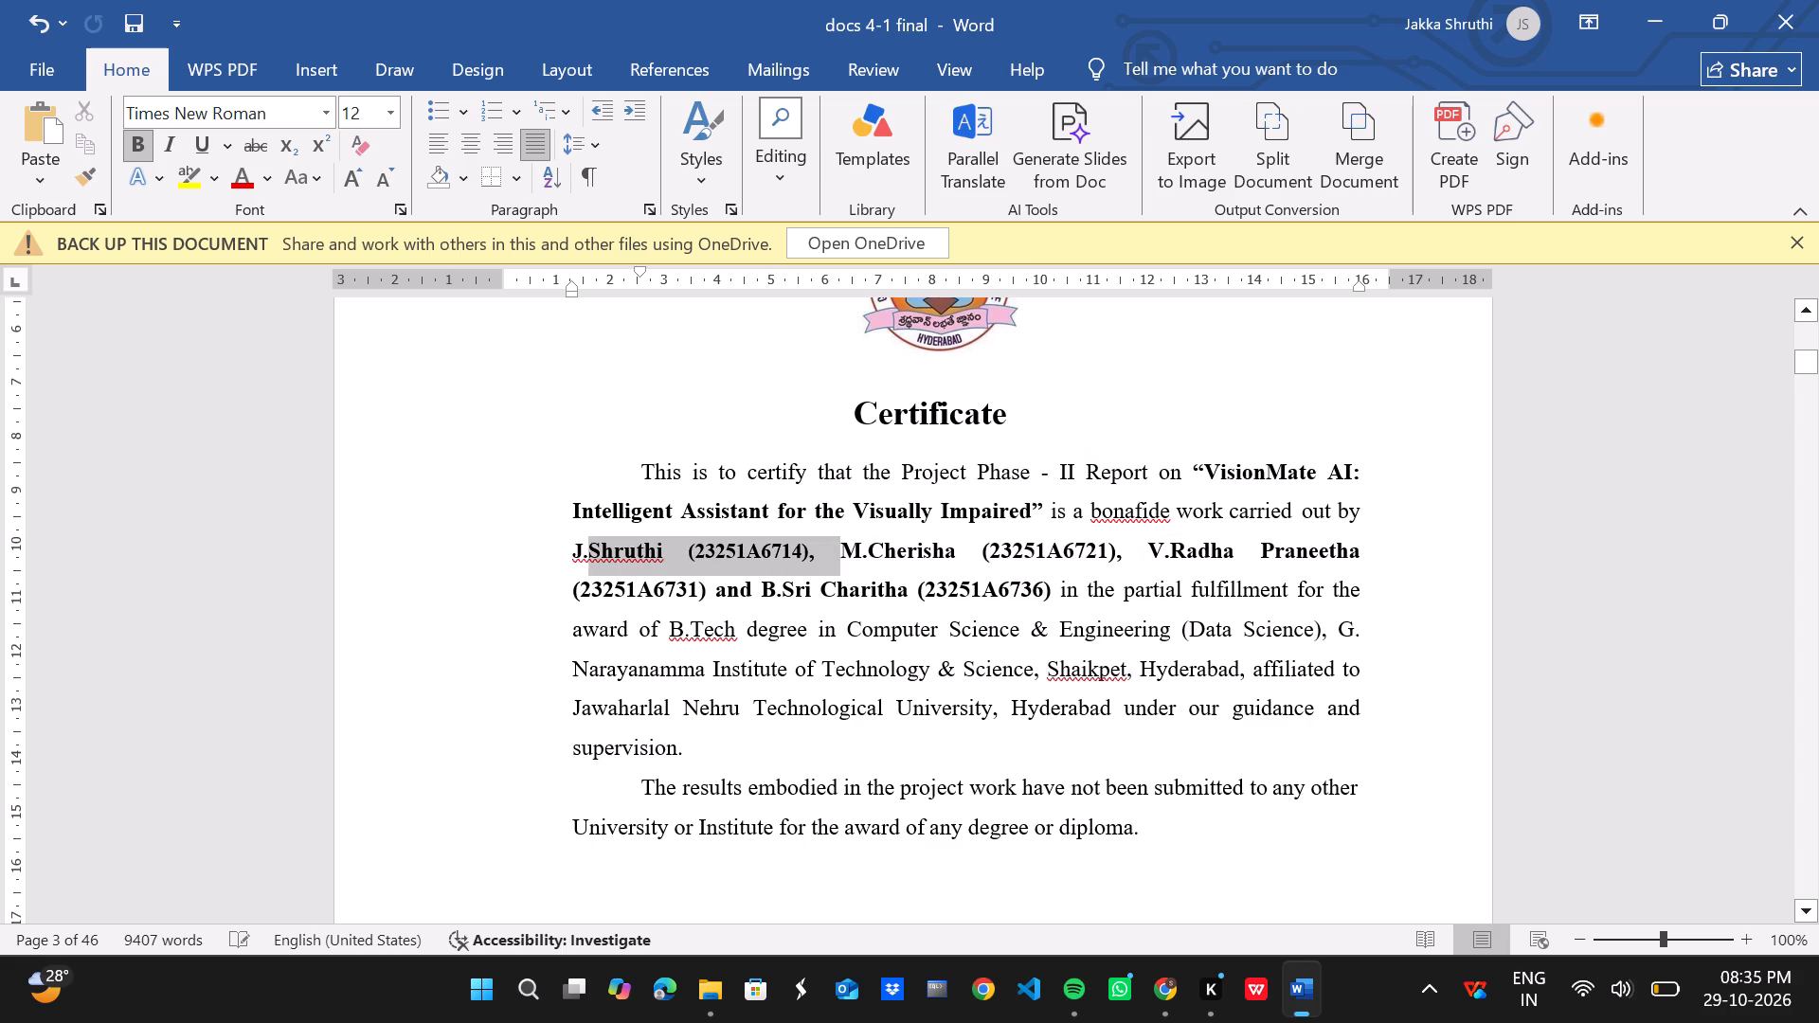
drag(622, 547, 575, 552)
drag(575, 552, 495, 557)
drag(495, 557, 495, 557)
key(BackSpace)
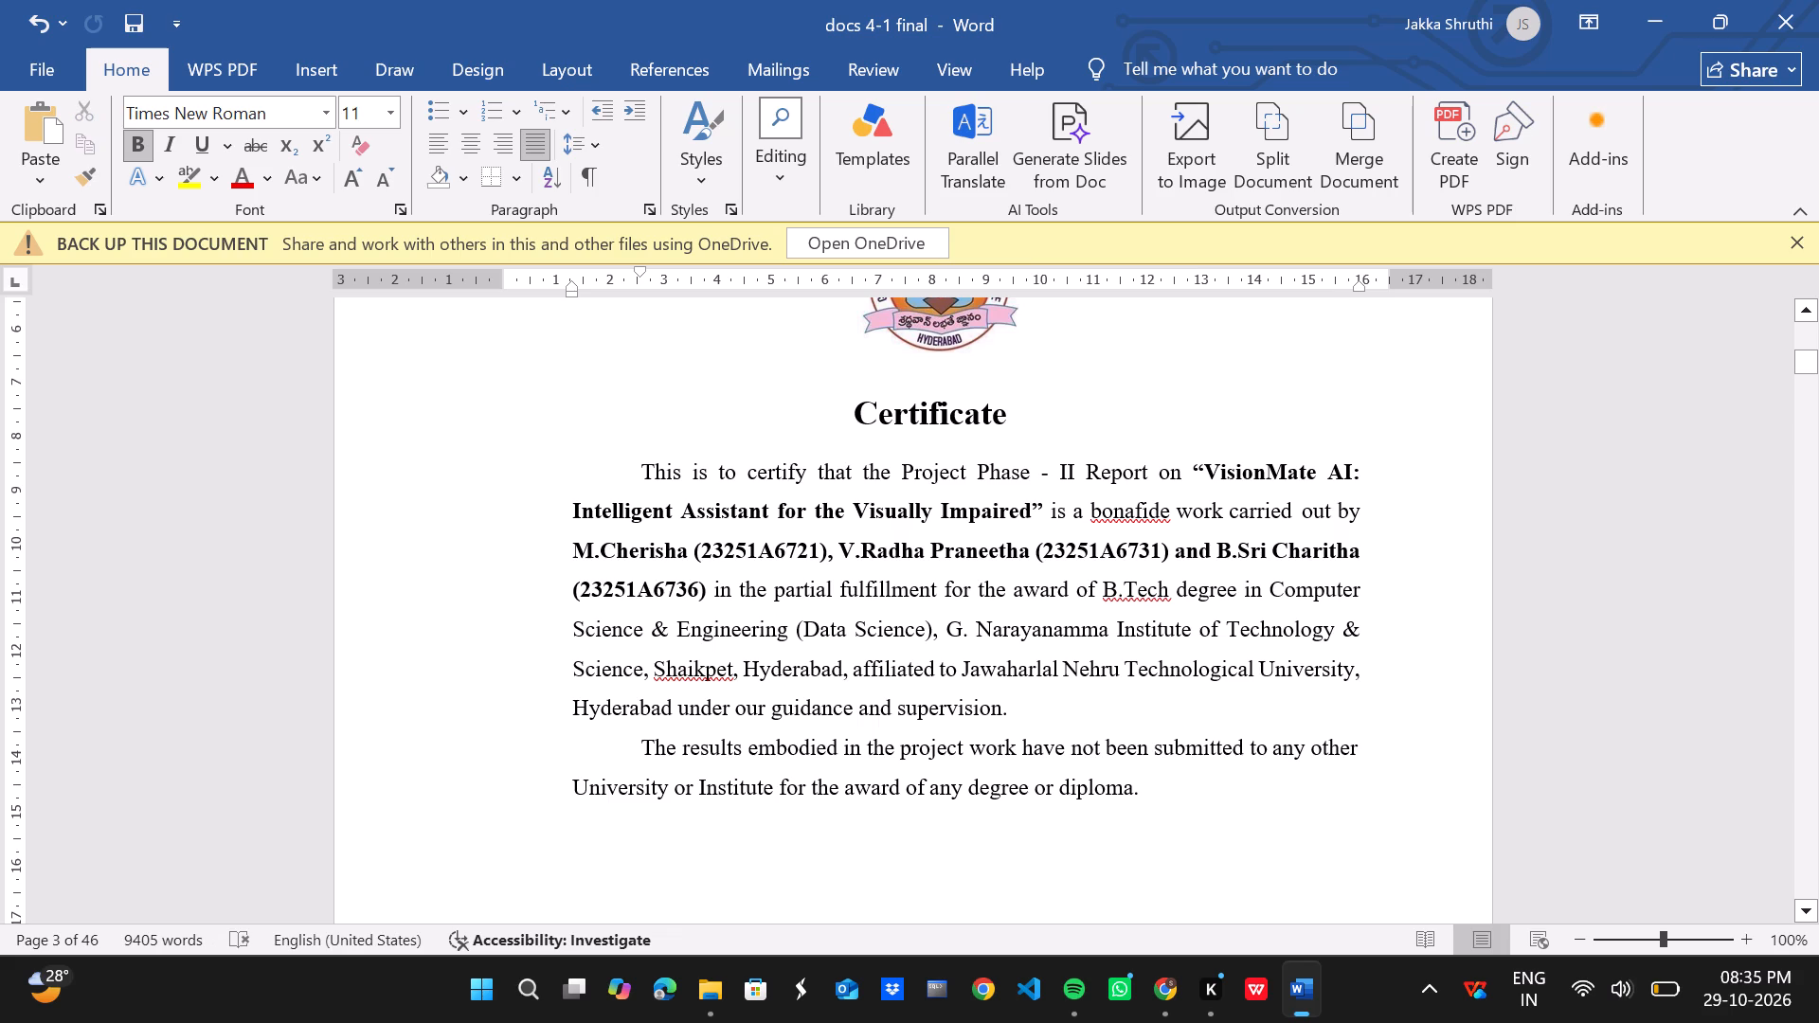
drag(831, 547, 701, 583)
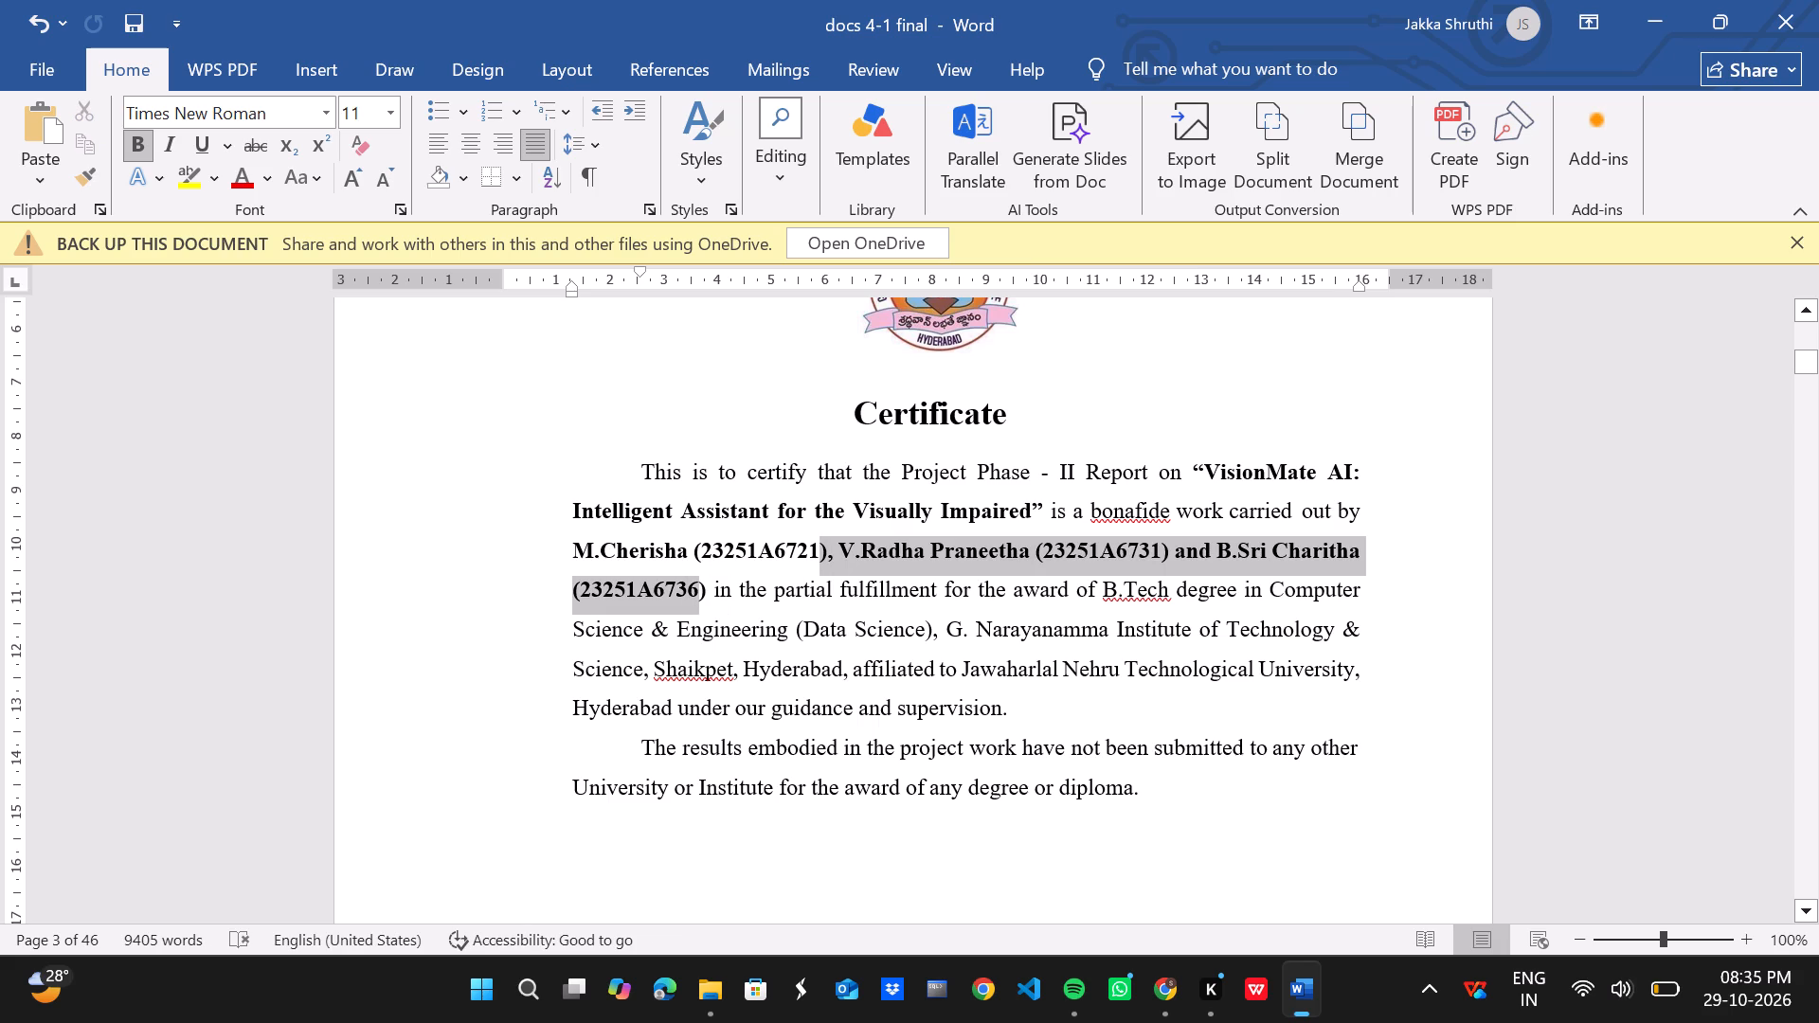
drag(701, 583, 705, 585)
key(BackSpace)
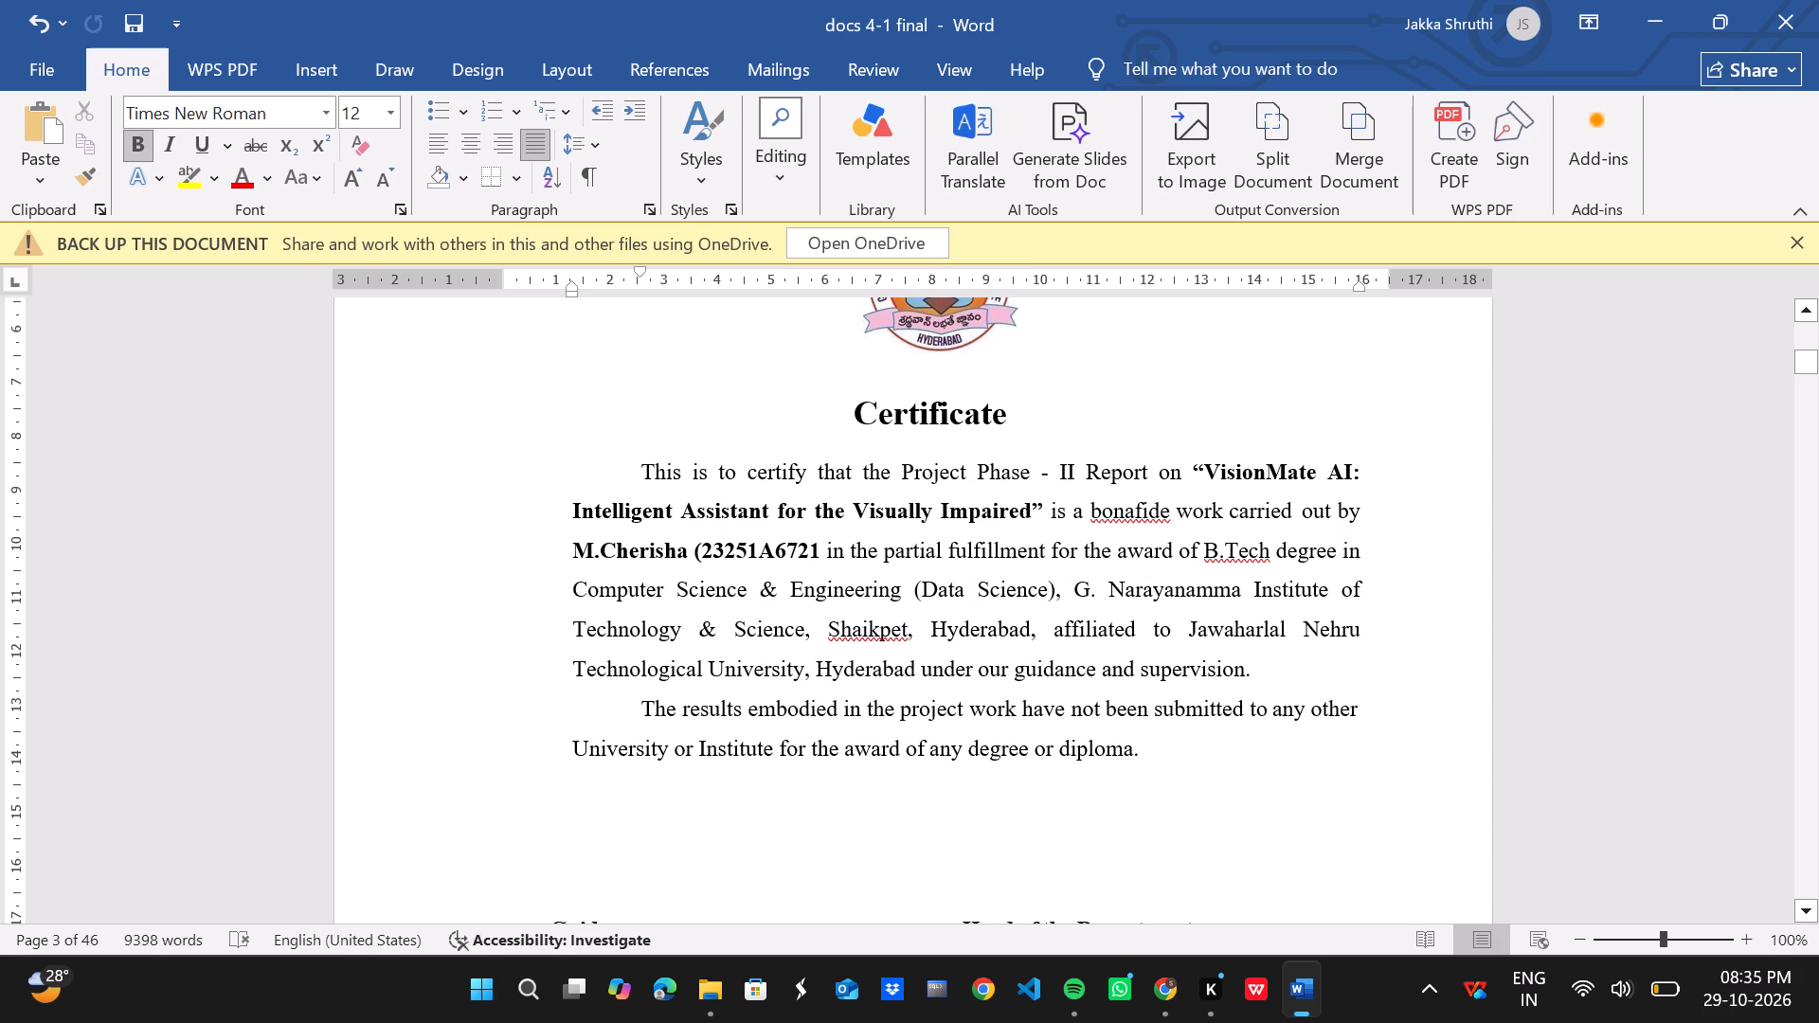
key(shift+parenright)
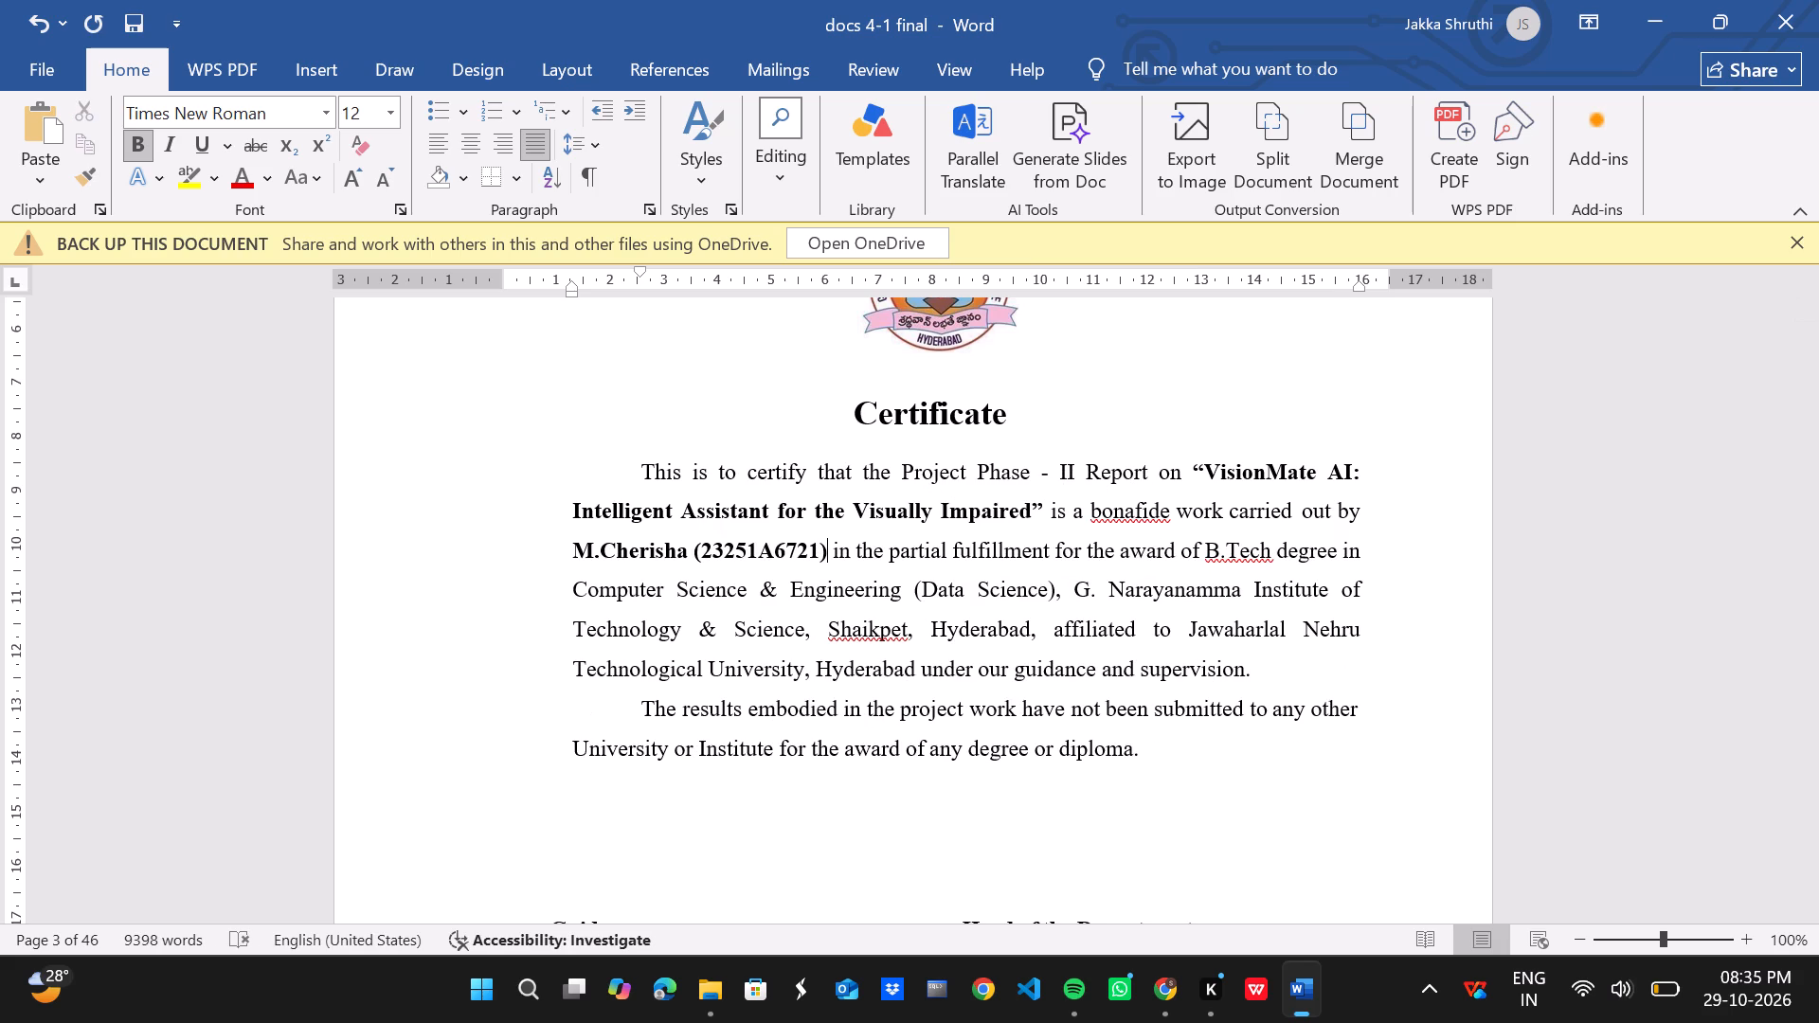
At the end of the Acknowledgements, delete the first, third and fourth authors with their roll numbers, and save the document.
scroll(705, 585, down, 1)
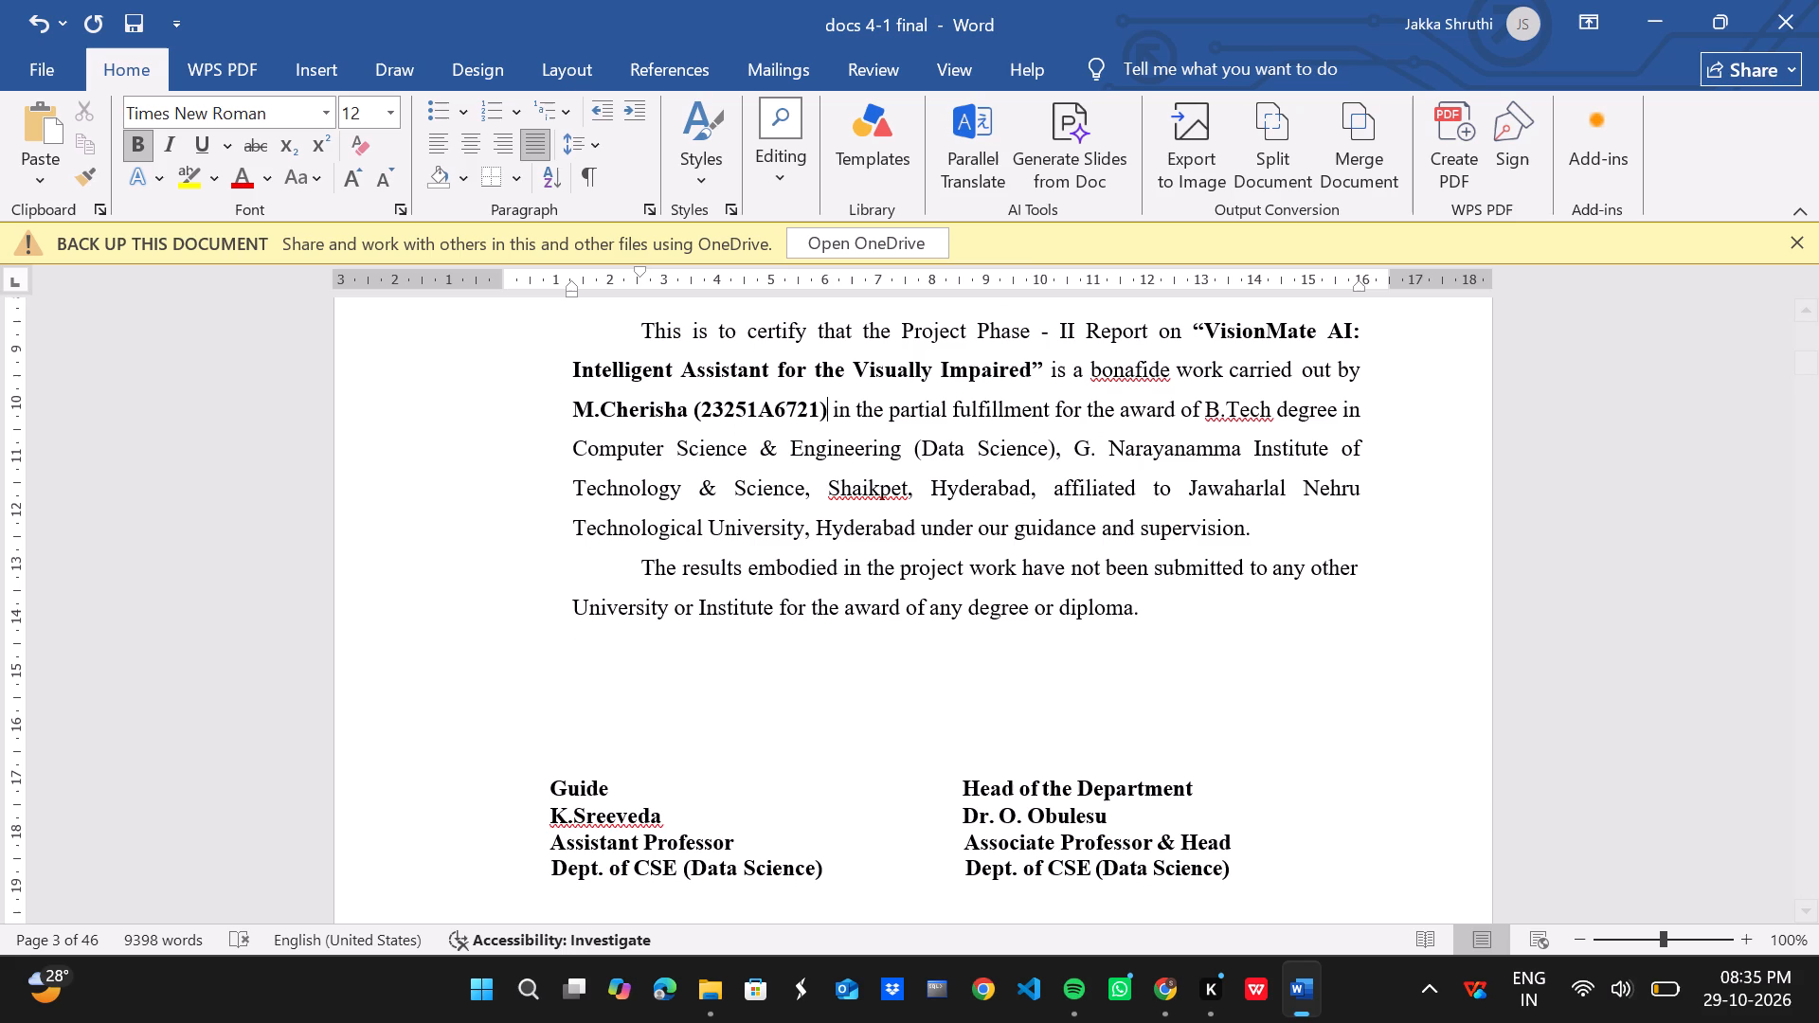
scroll(852, 608, down, 3)
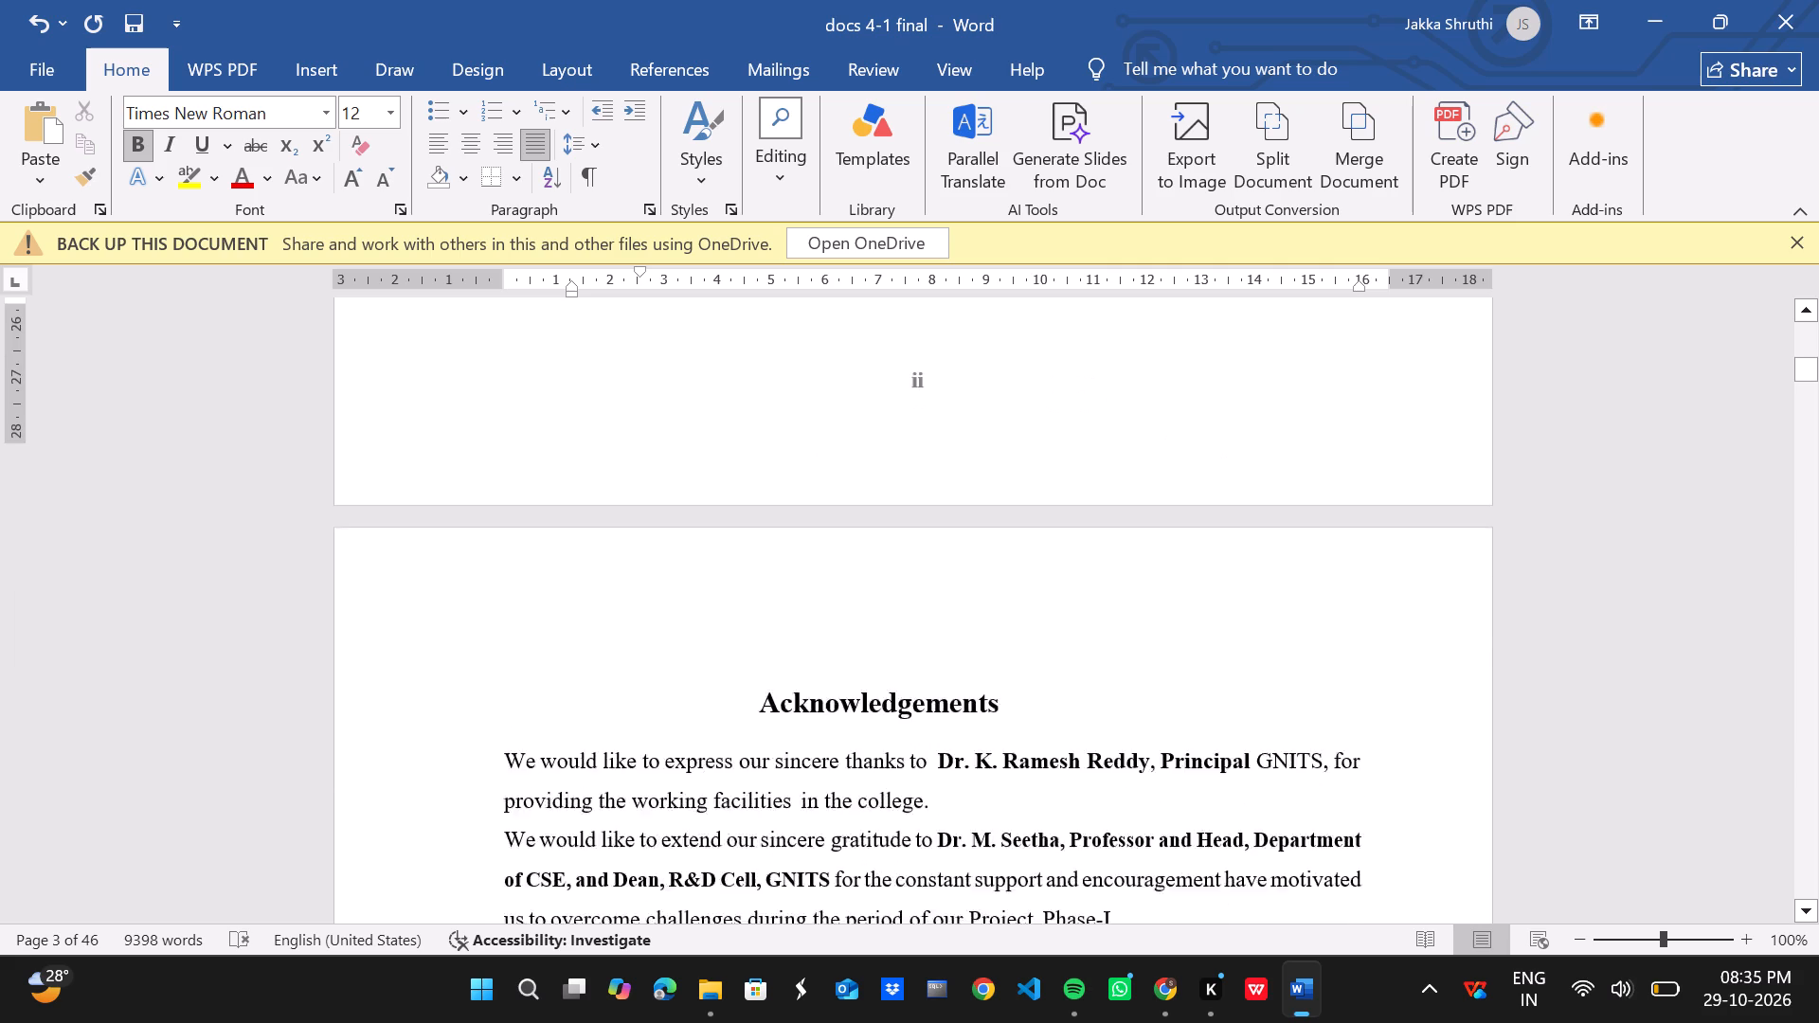
scroll(852, 608, down, 4)
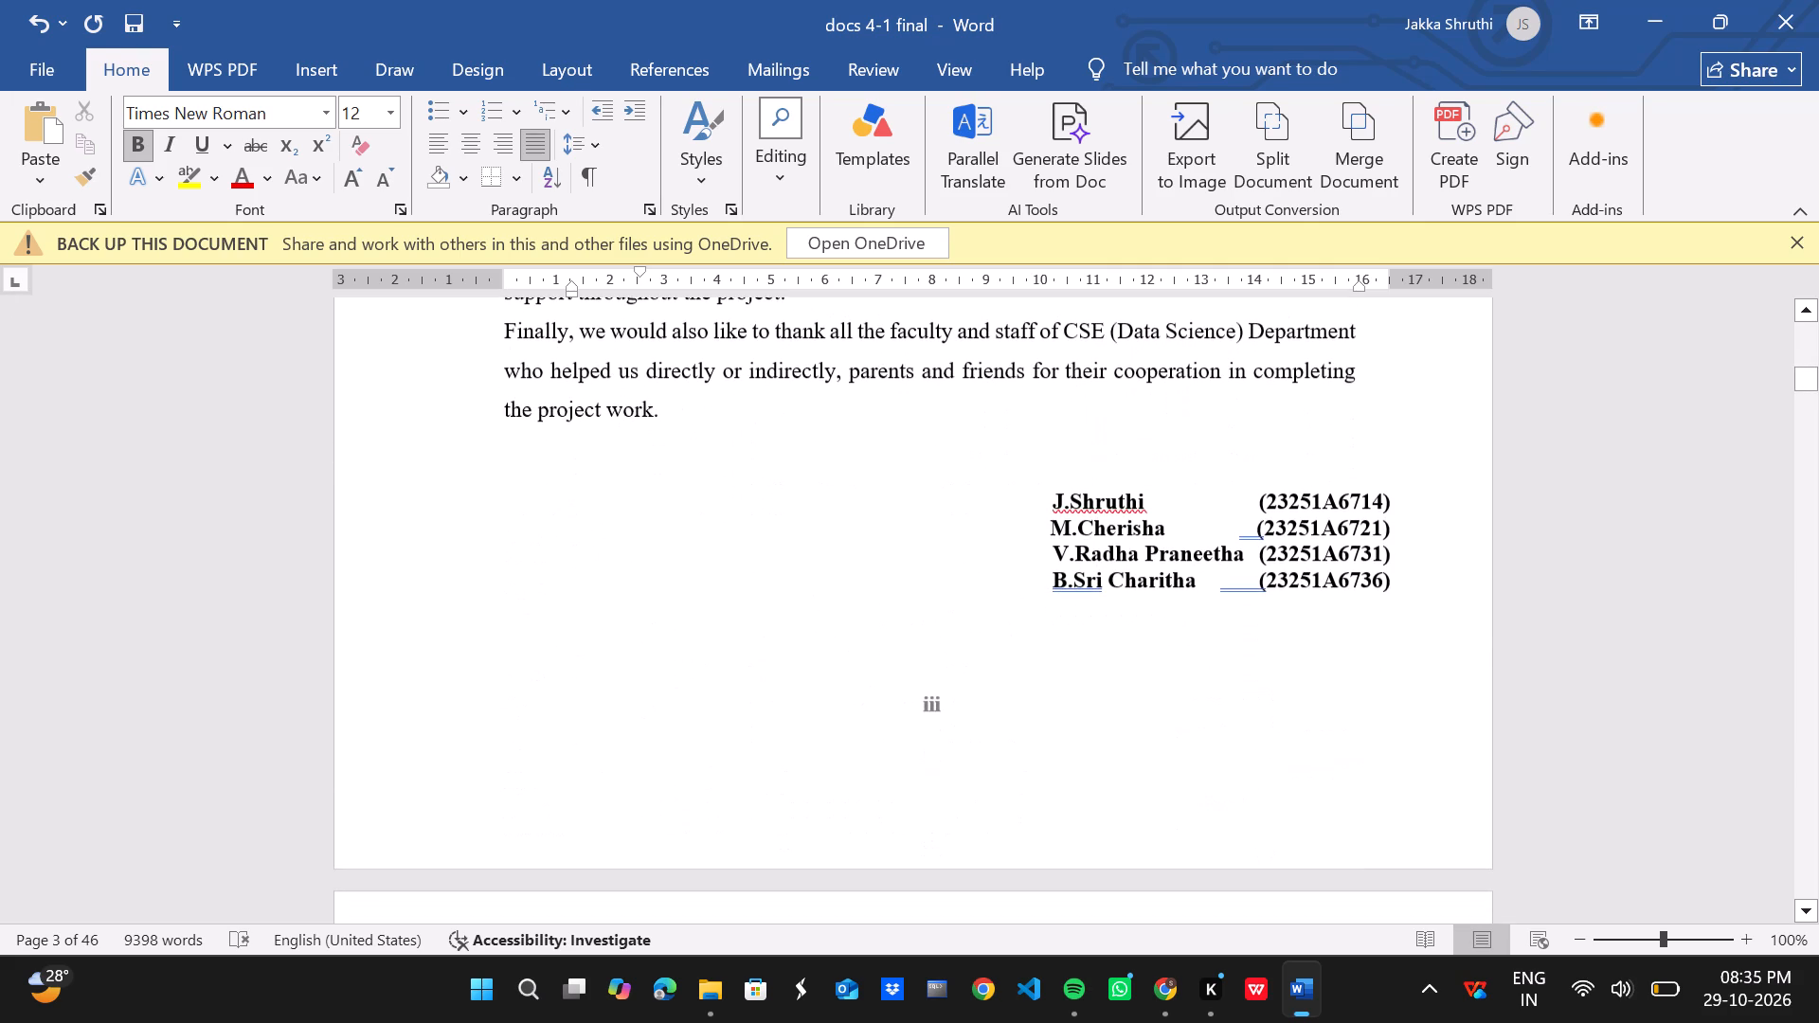
drag(1056, 498, 1386, 494)
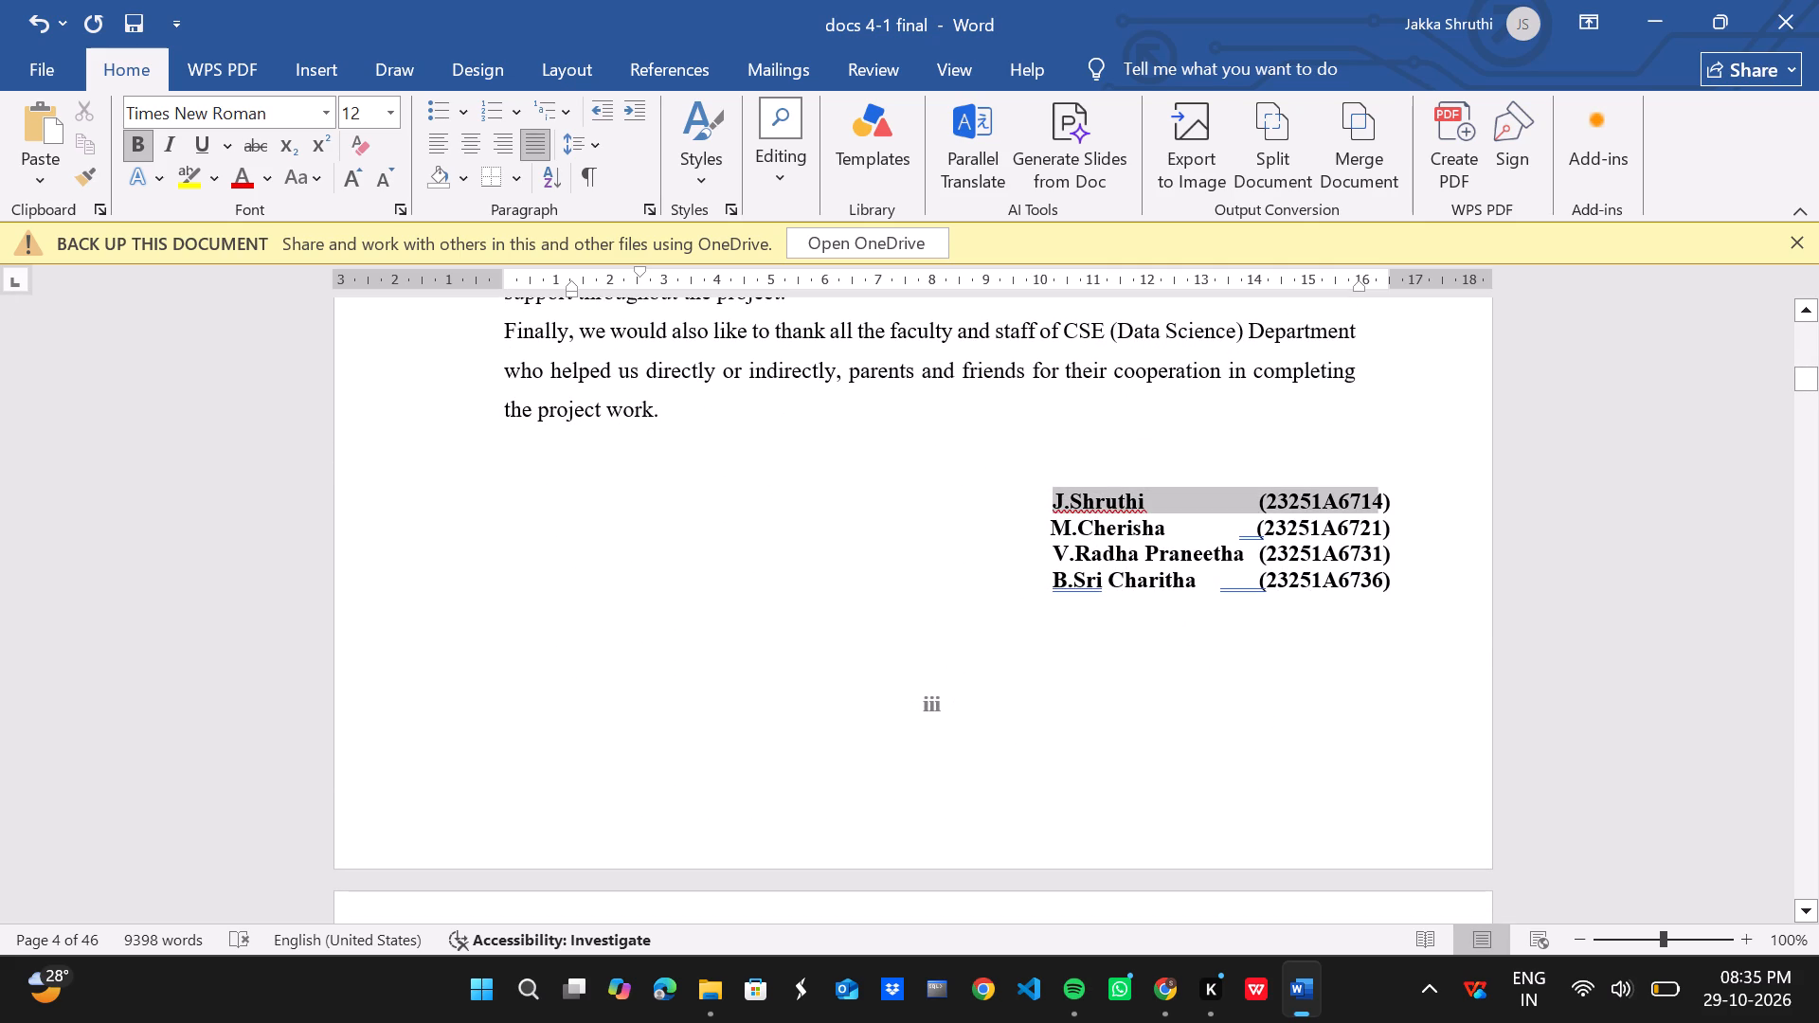
drag(1386, 494, 1392, 494)
key(BackSpace)
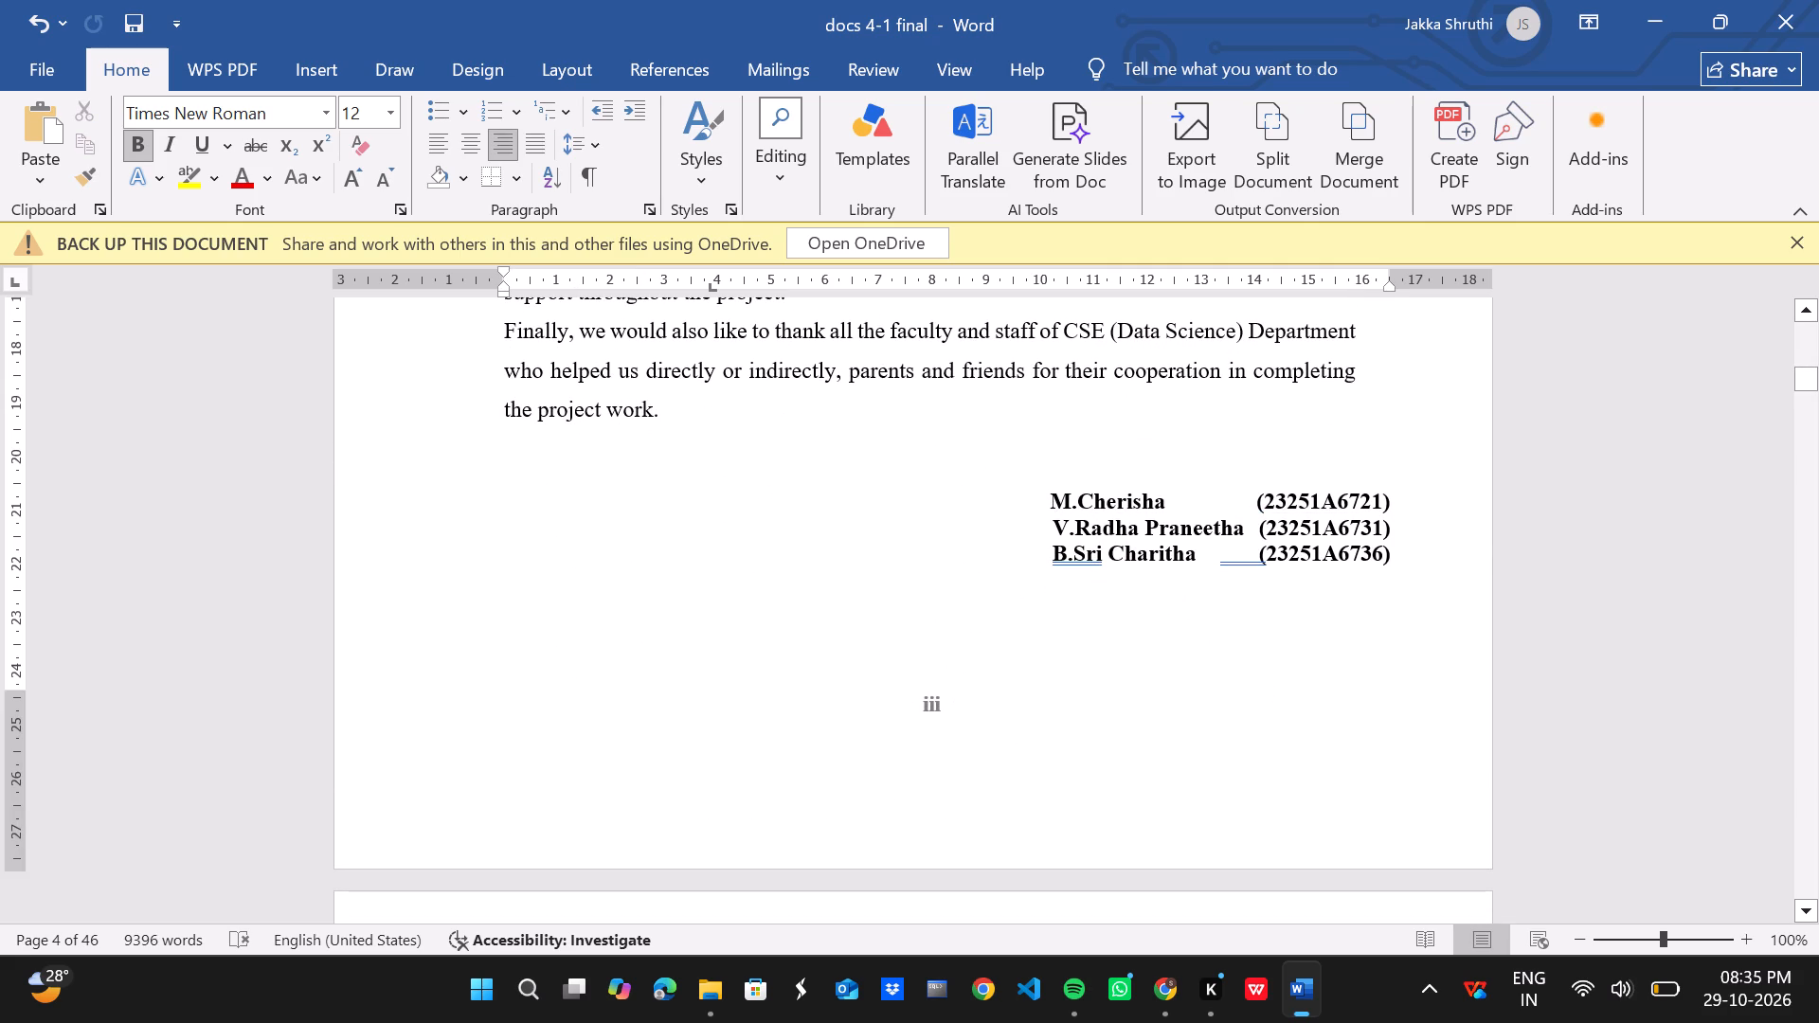
drag(1052, 525, 1388, 569)
key(BackSpace)
scroll(1162, 603, down, 3)
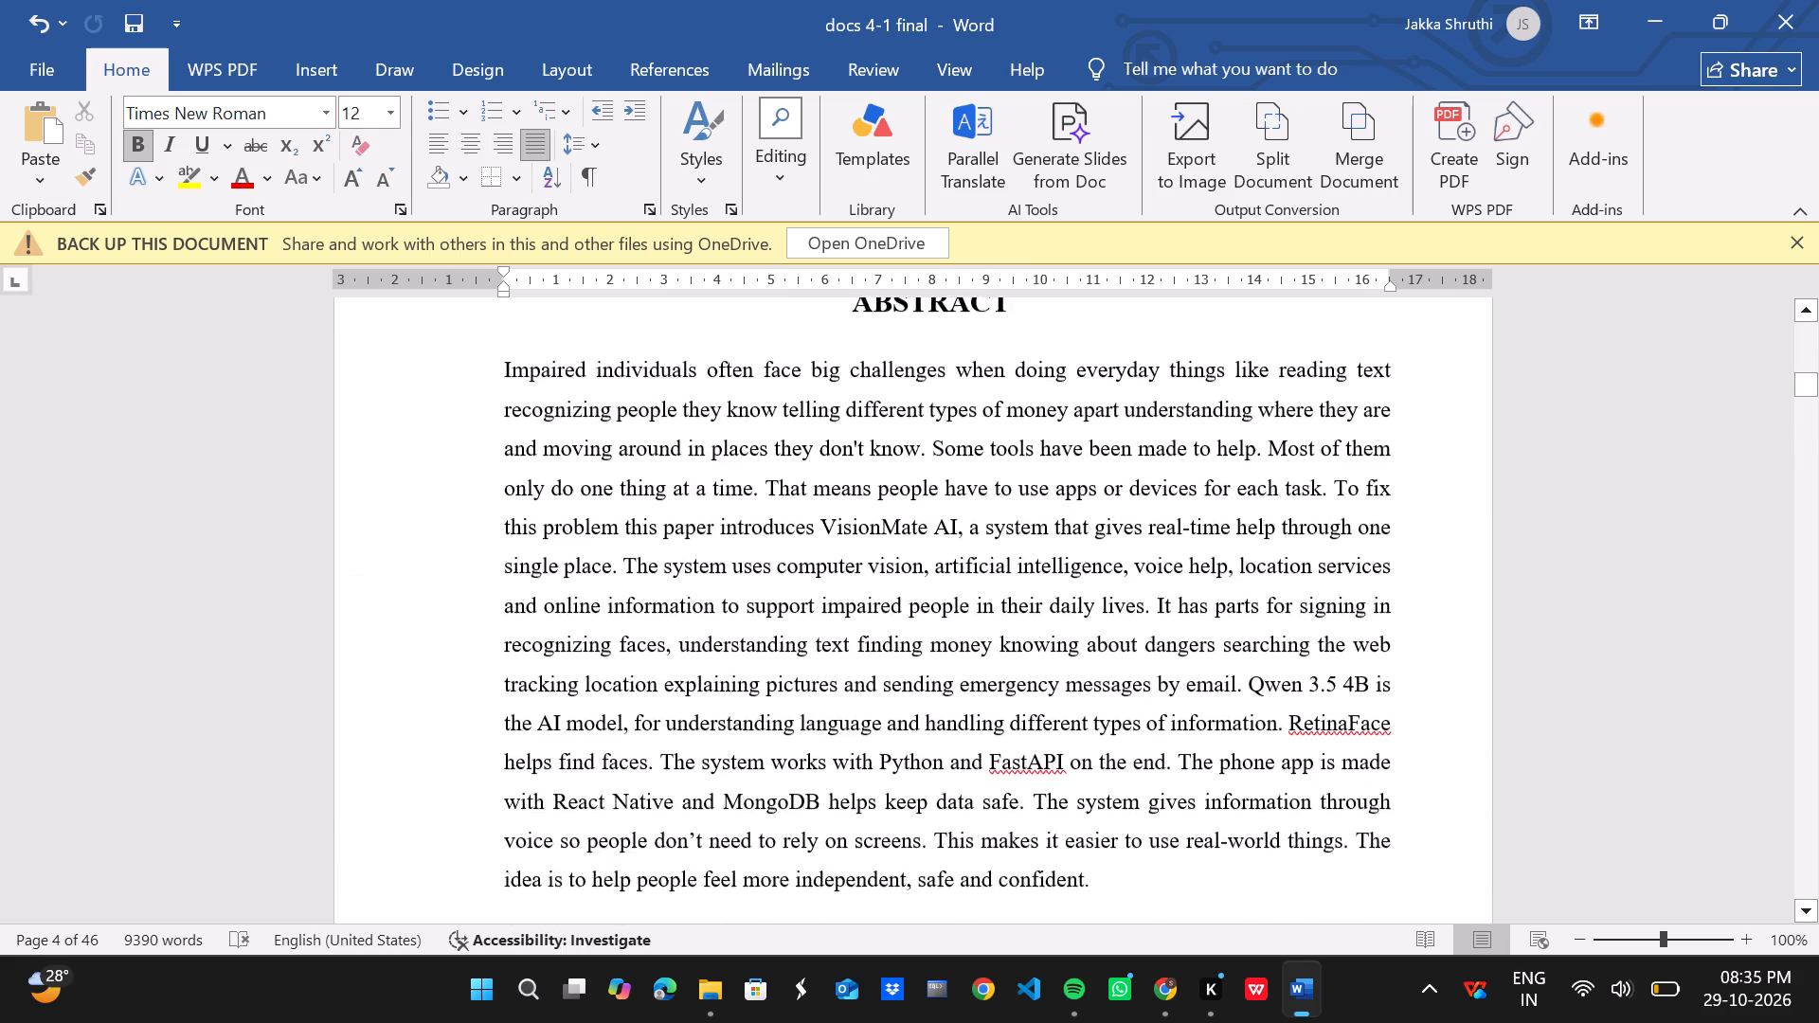
scroll(1162, 603, down, 7)
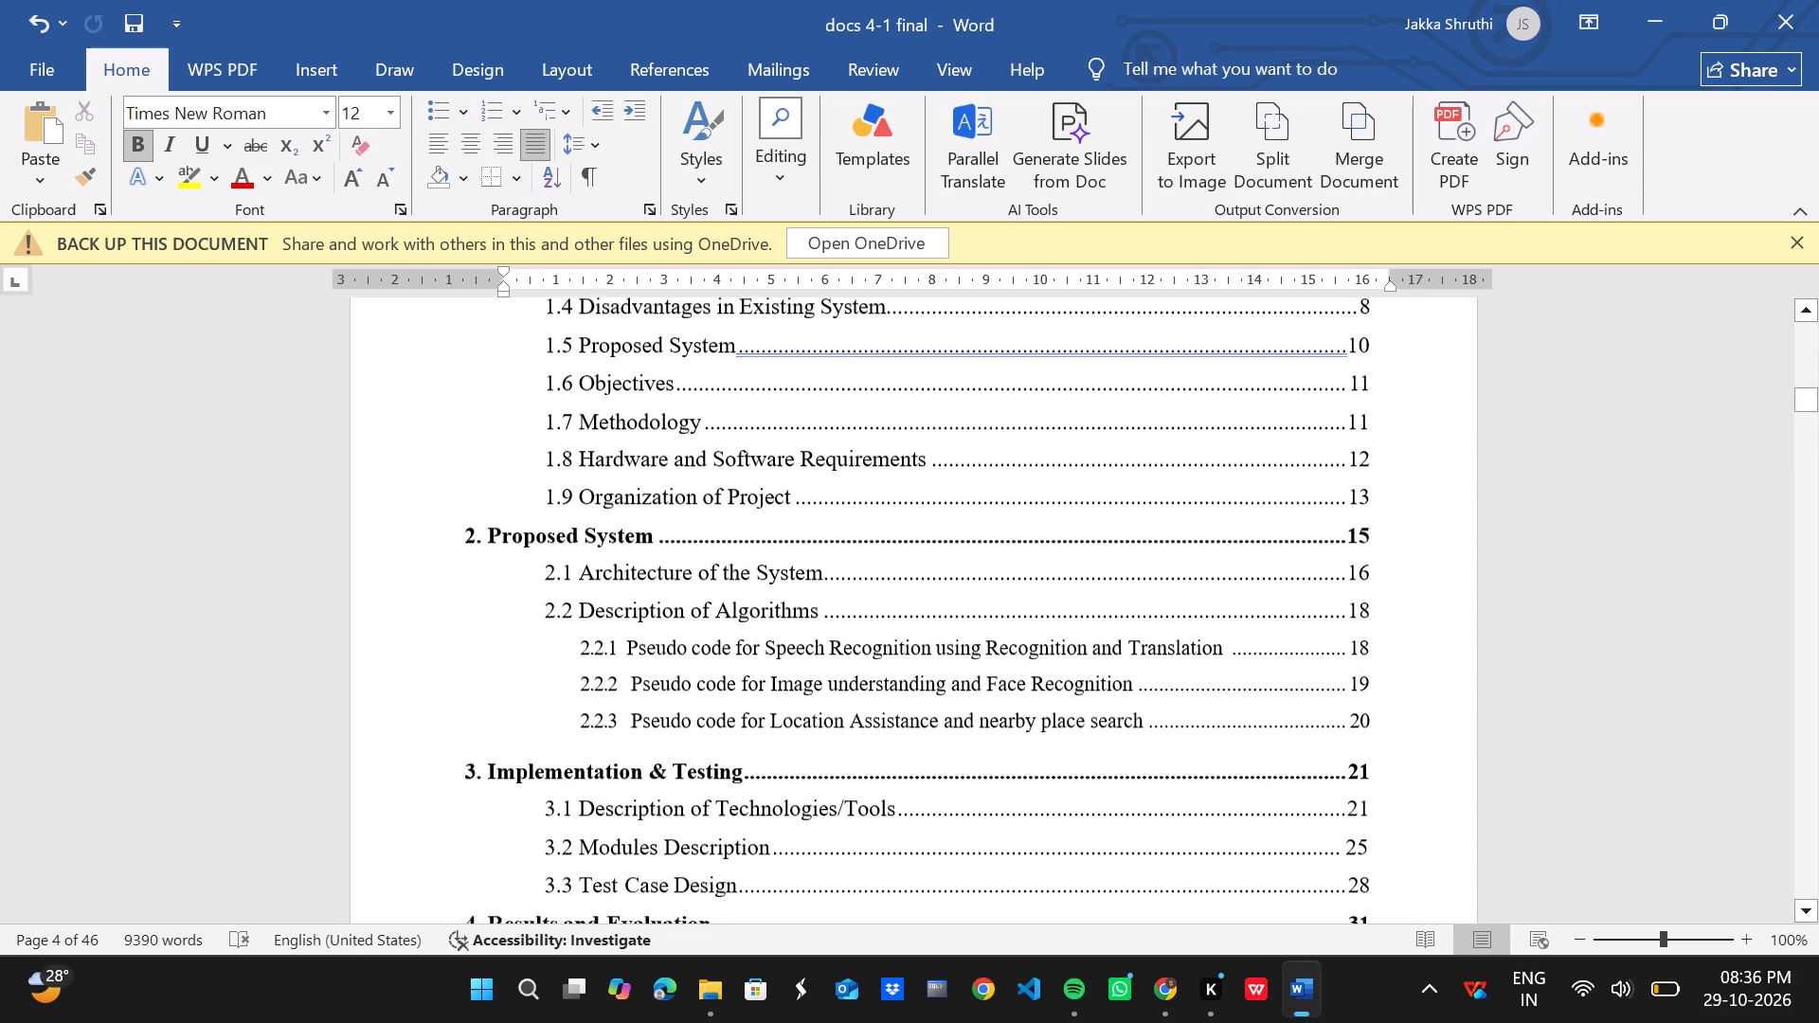
key(ctrl+s)
Check the author names from the Acknowledgements back through the Certificate to the inner title page.
scroll(1162, 603, up, 7)
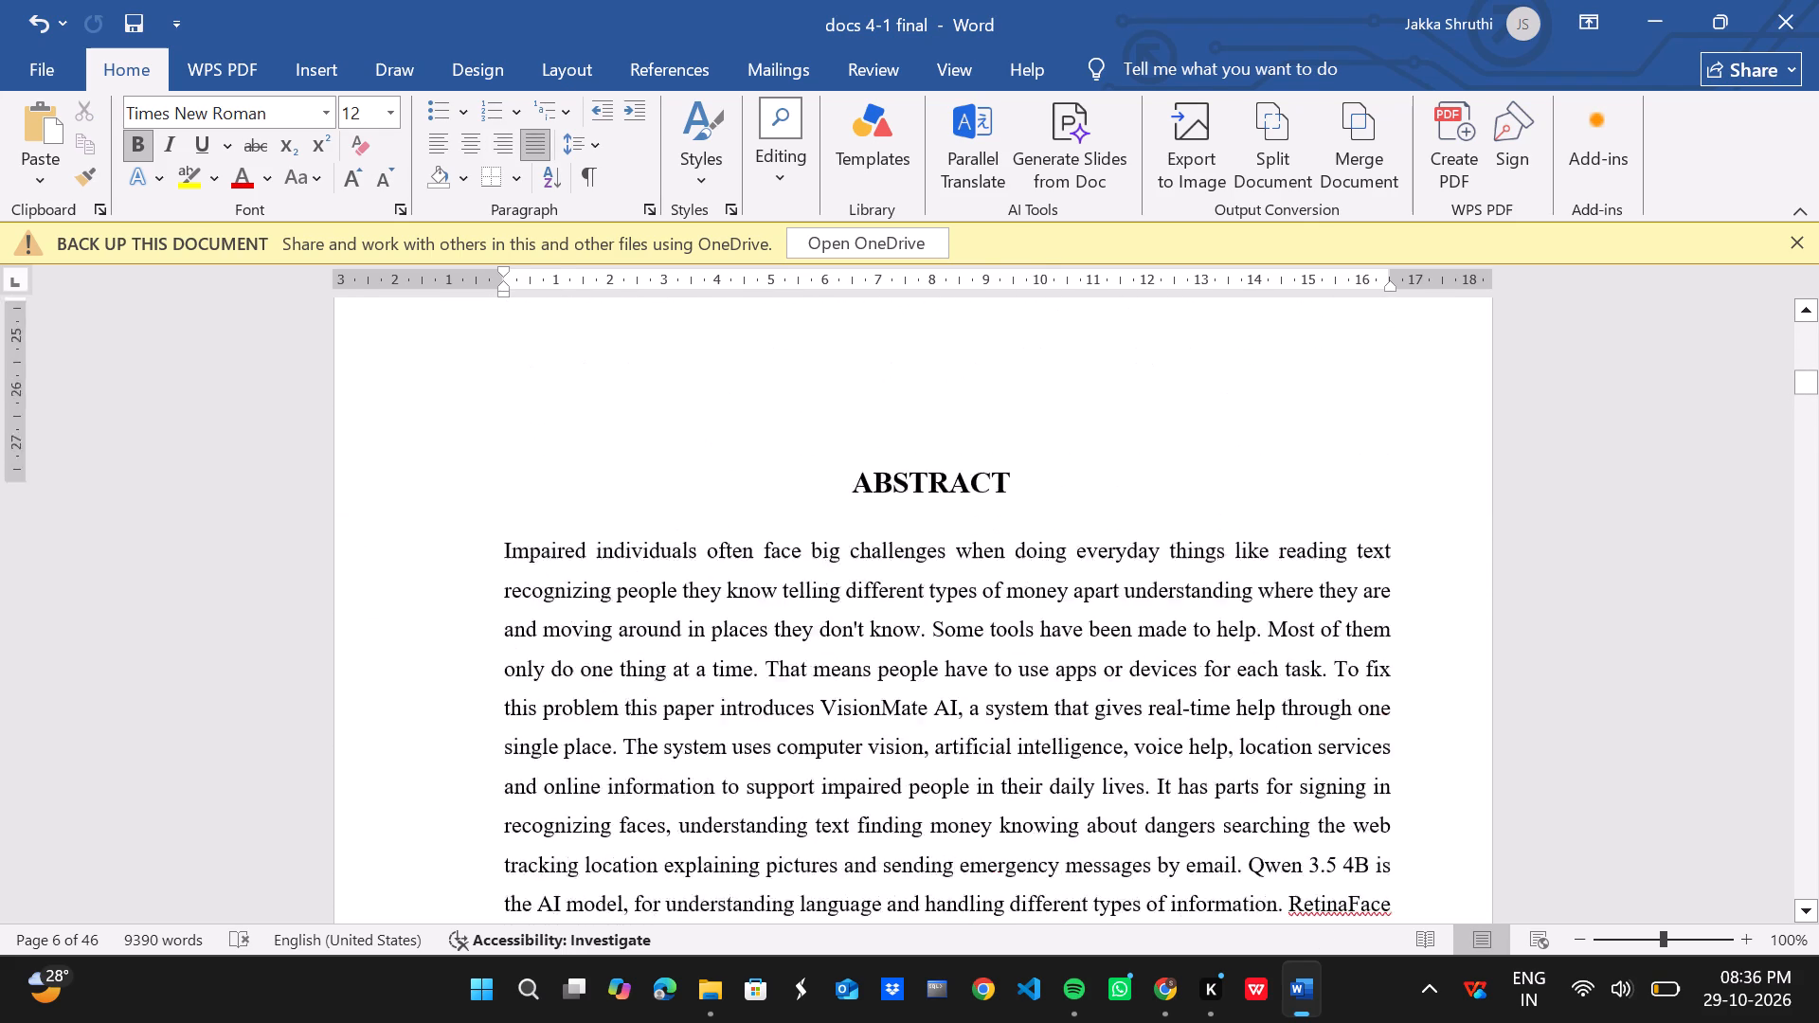
scroll(1162, 603, up, 6)
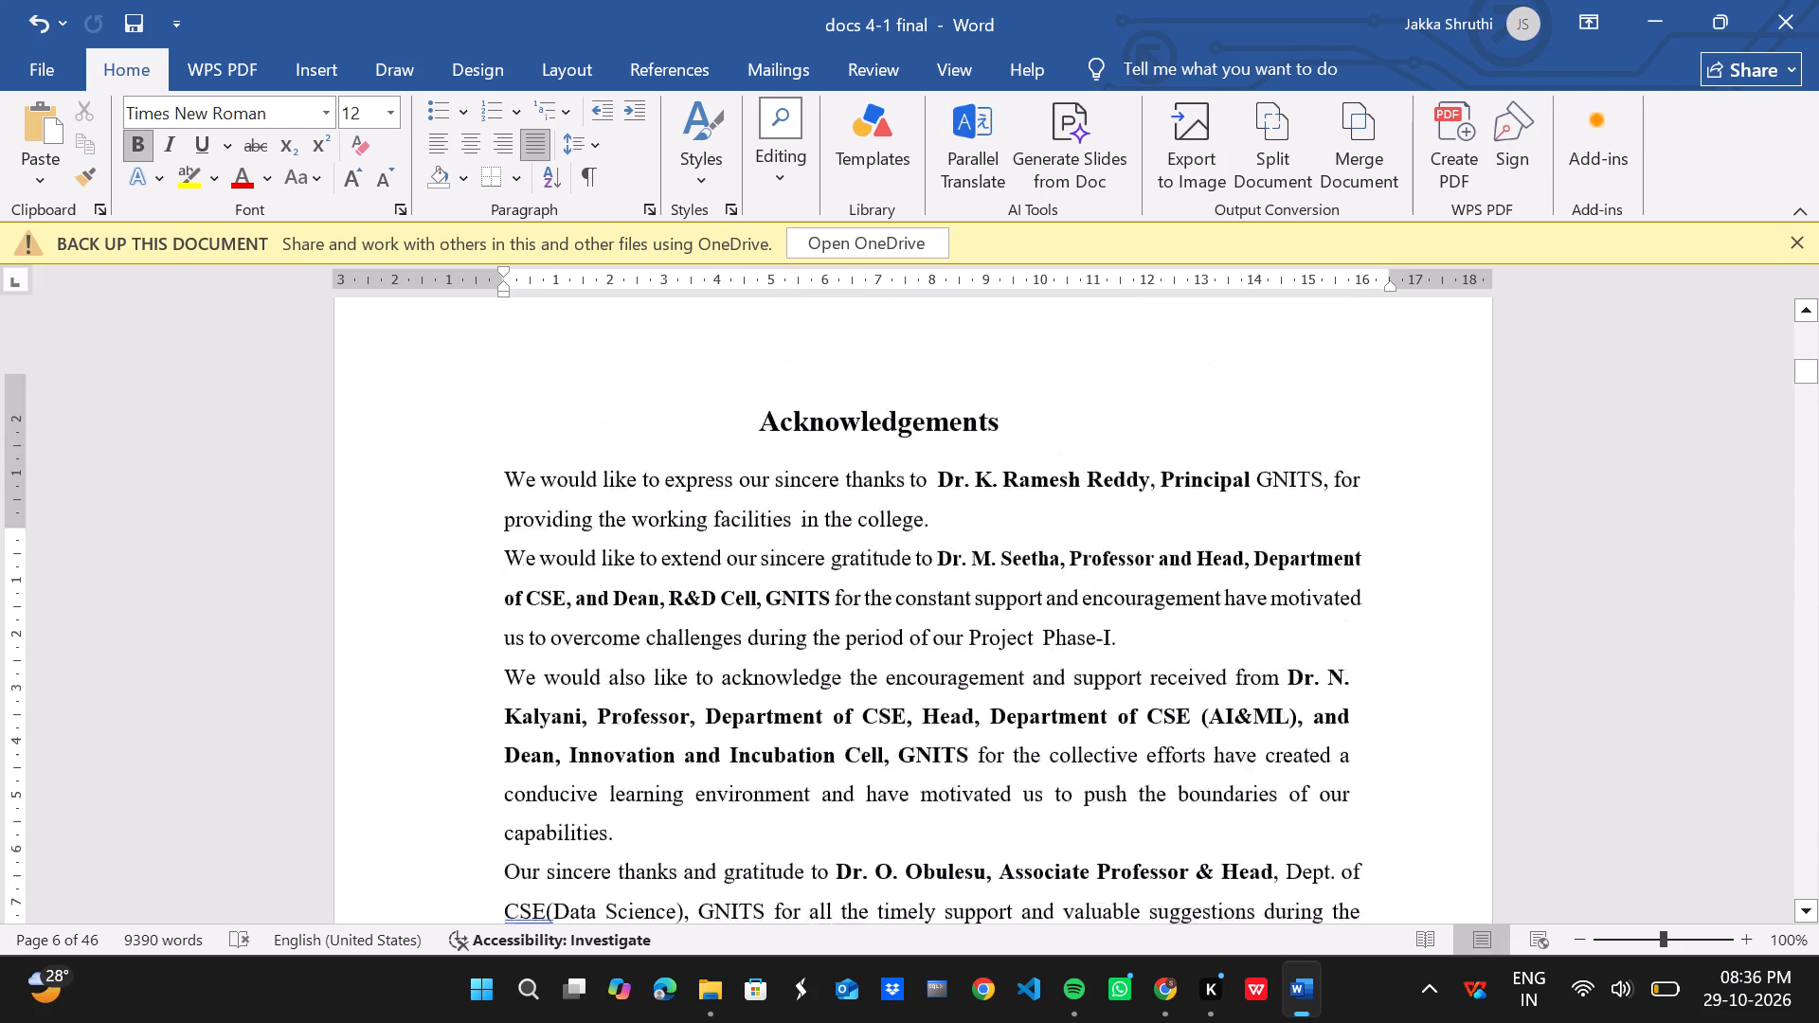
scroll(1162, 603, up, 6)
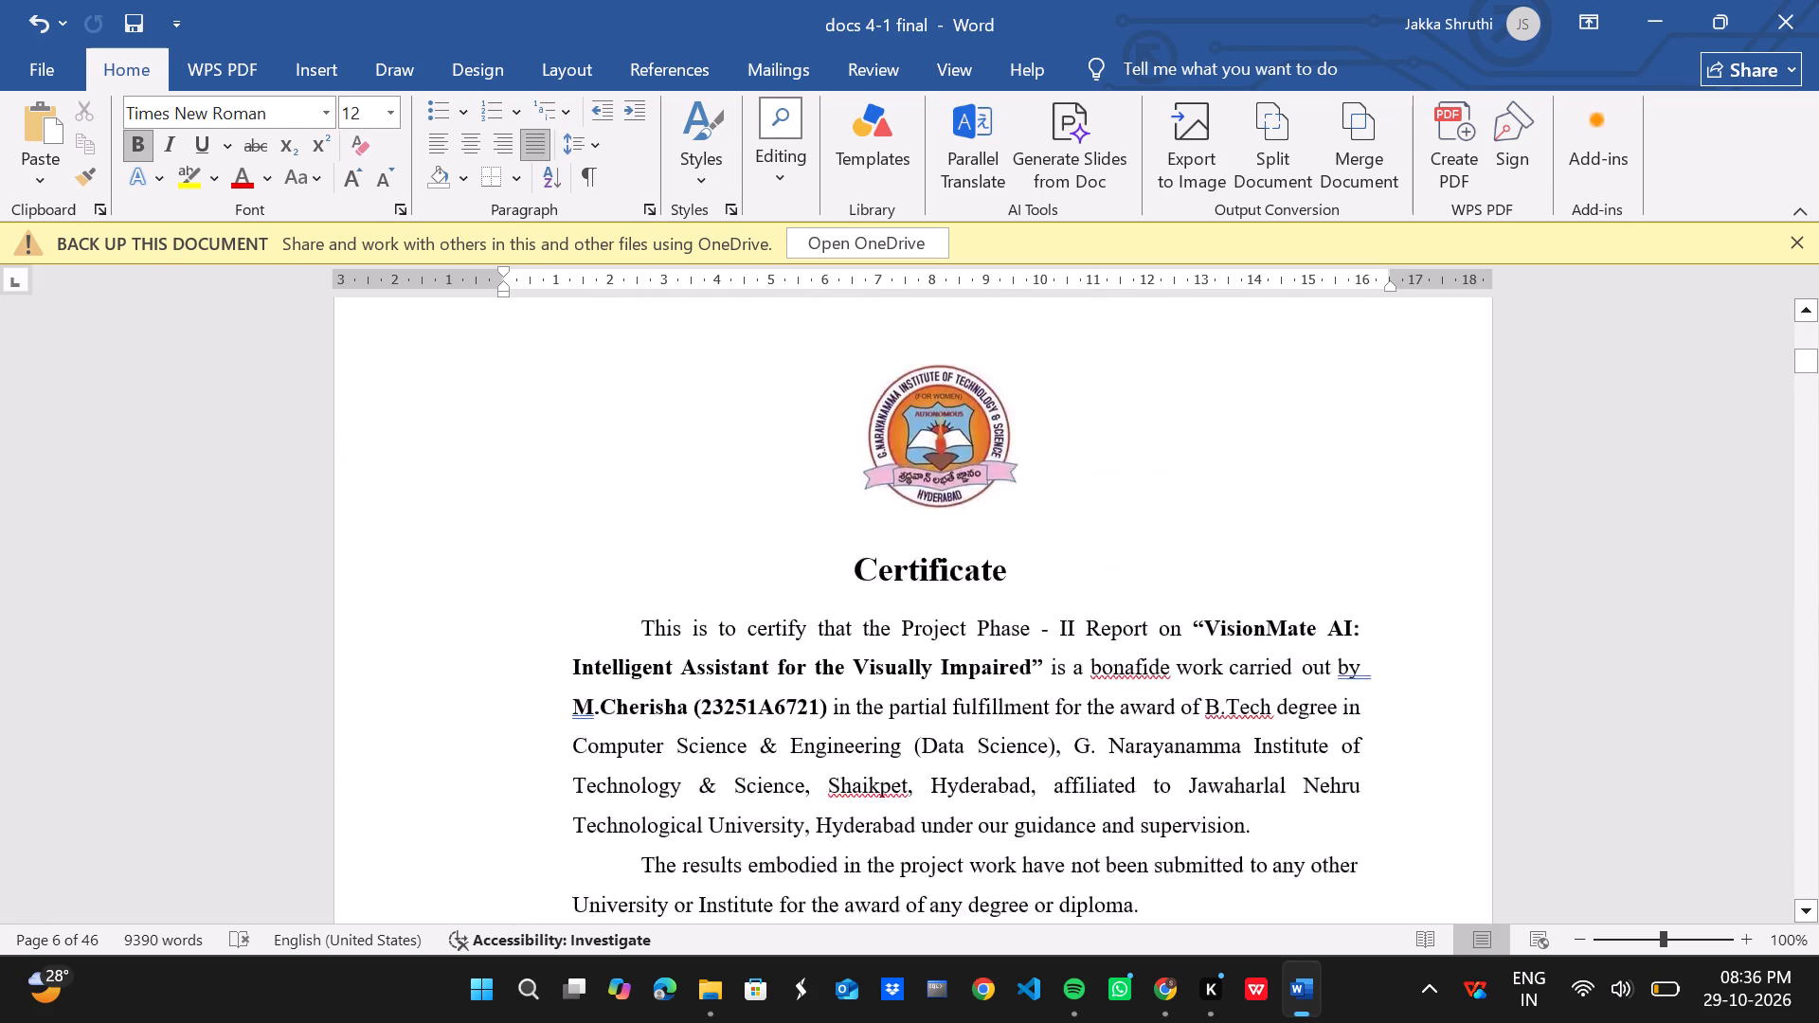
scroll(1162, 603, up, 4)
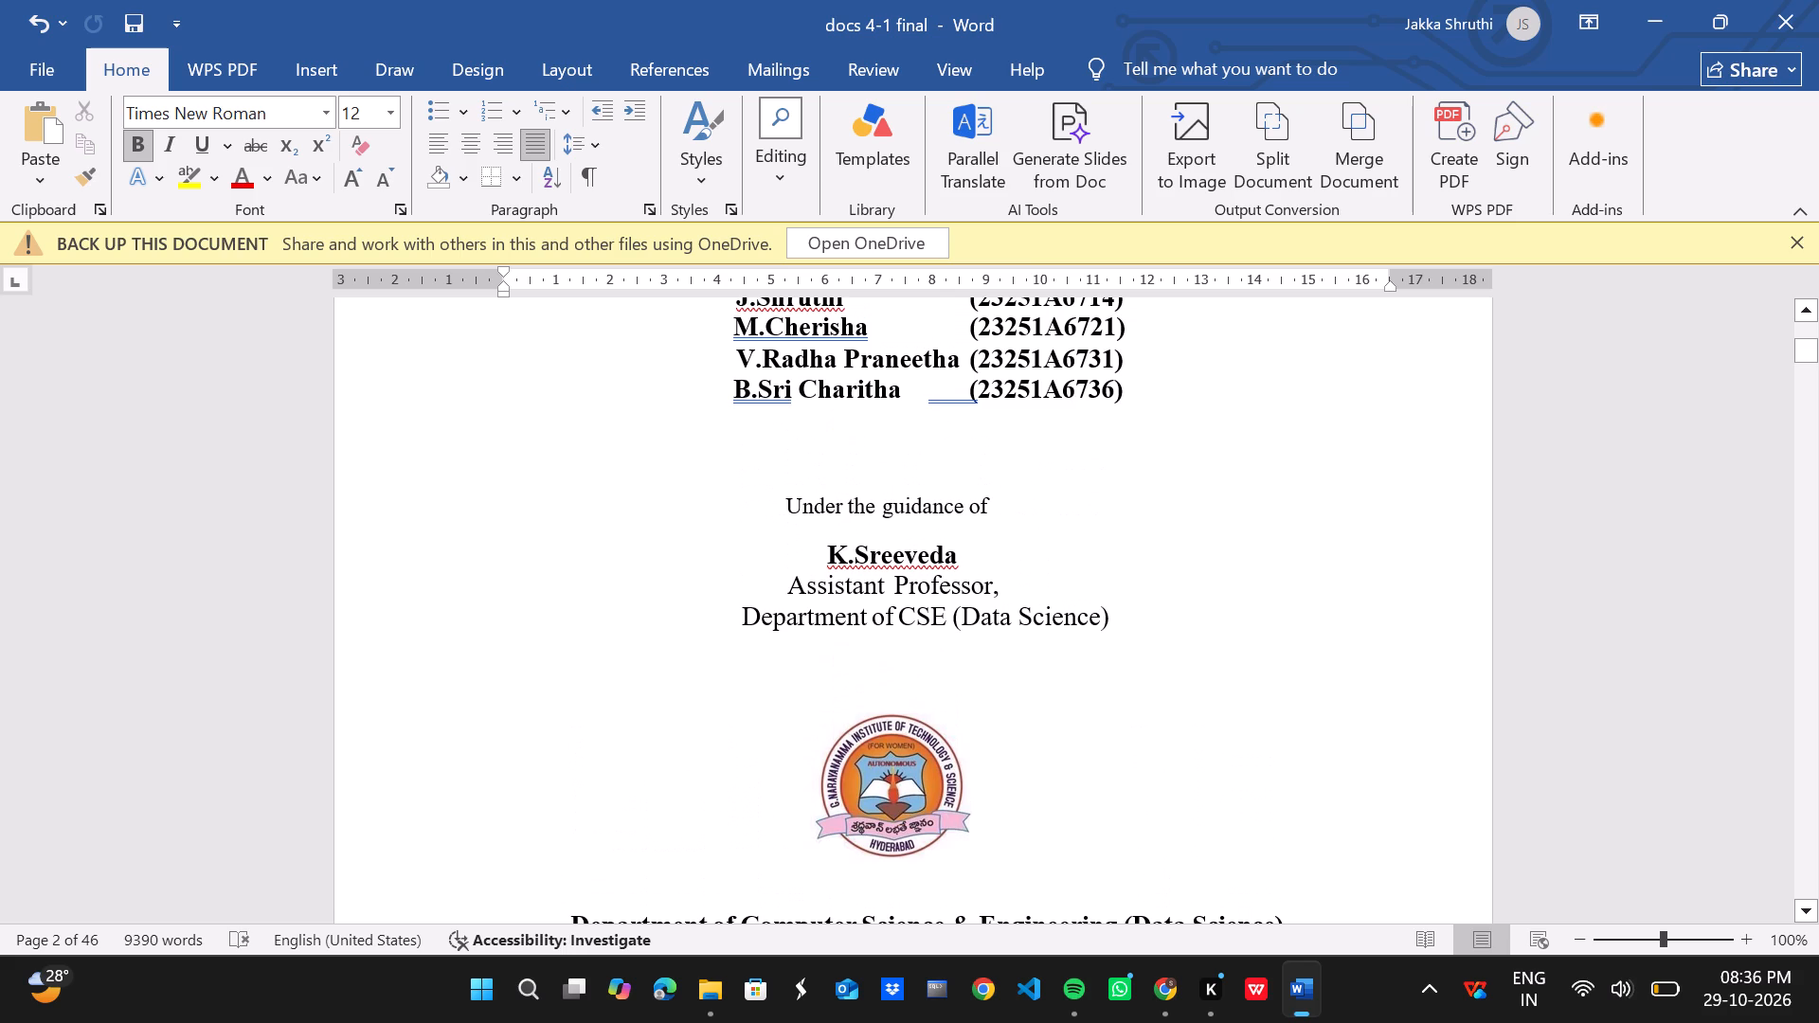
Open the print preview of the report and look through its print settings.
key(ctrl+p)
key(ctrl+Left)
key(ctrl+p)
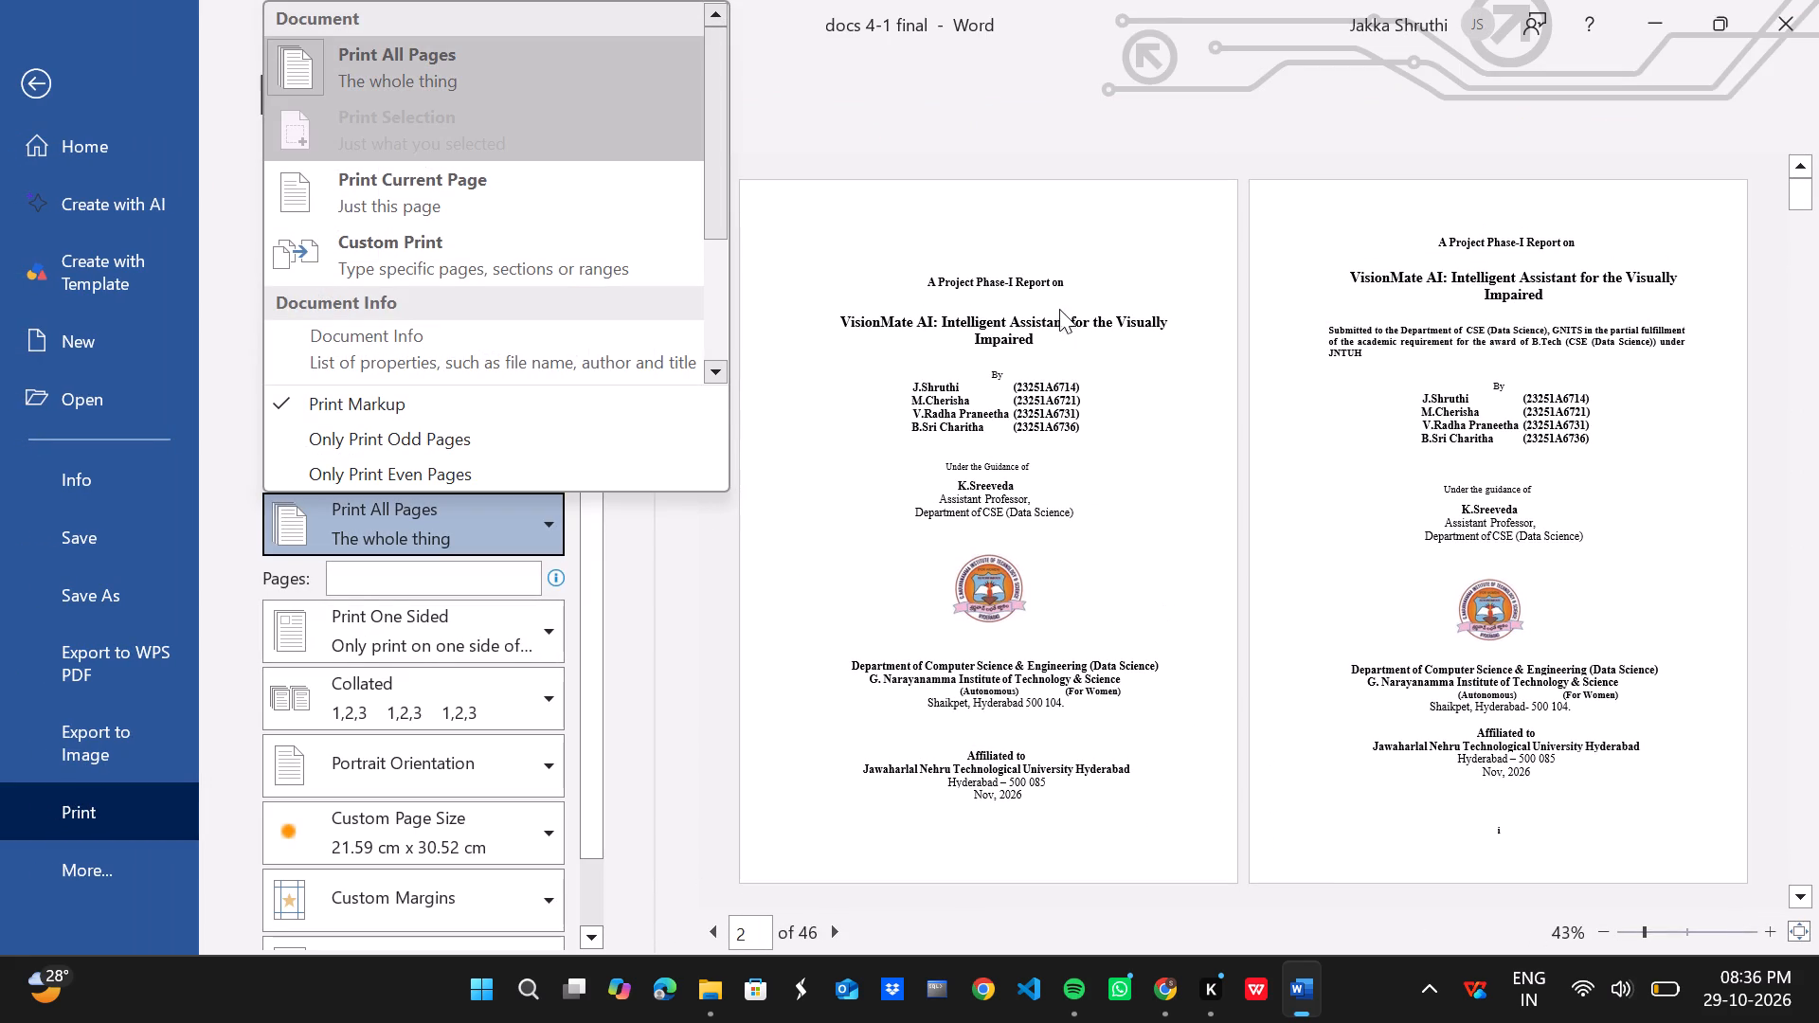
click(1000, 117)
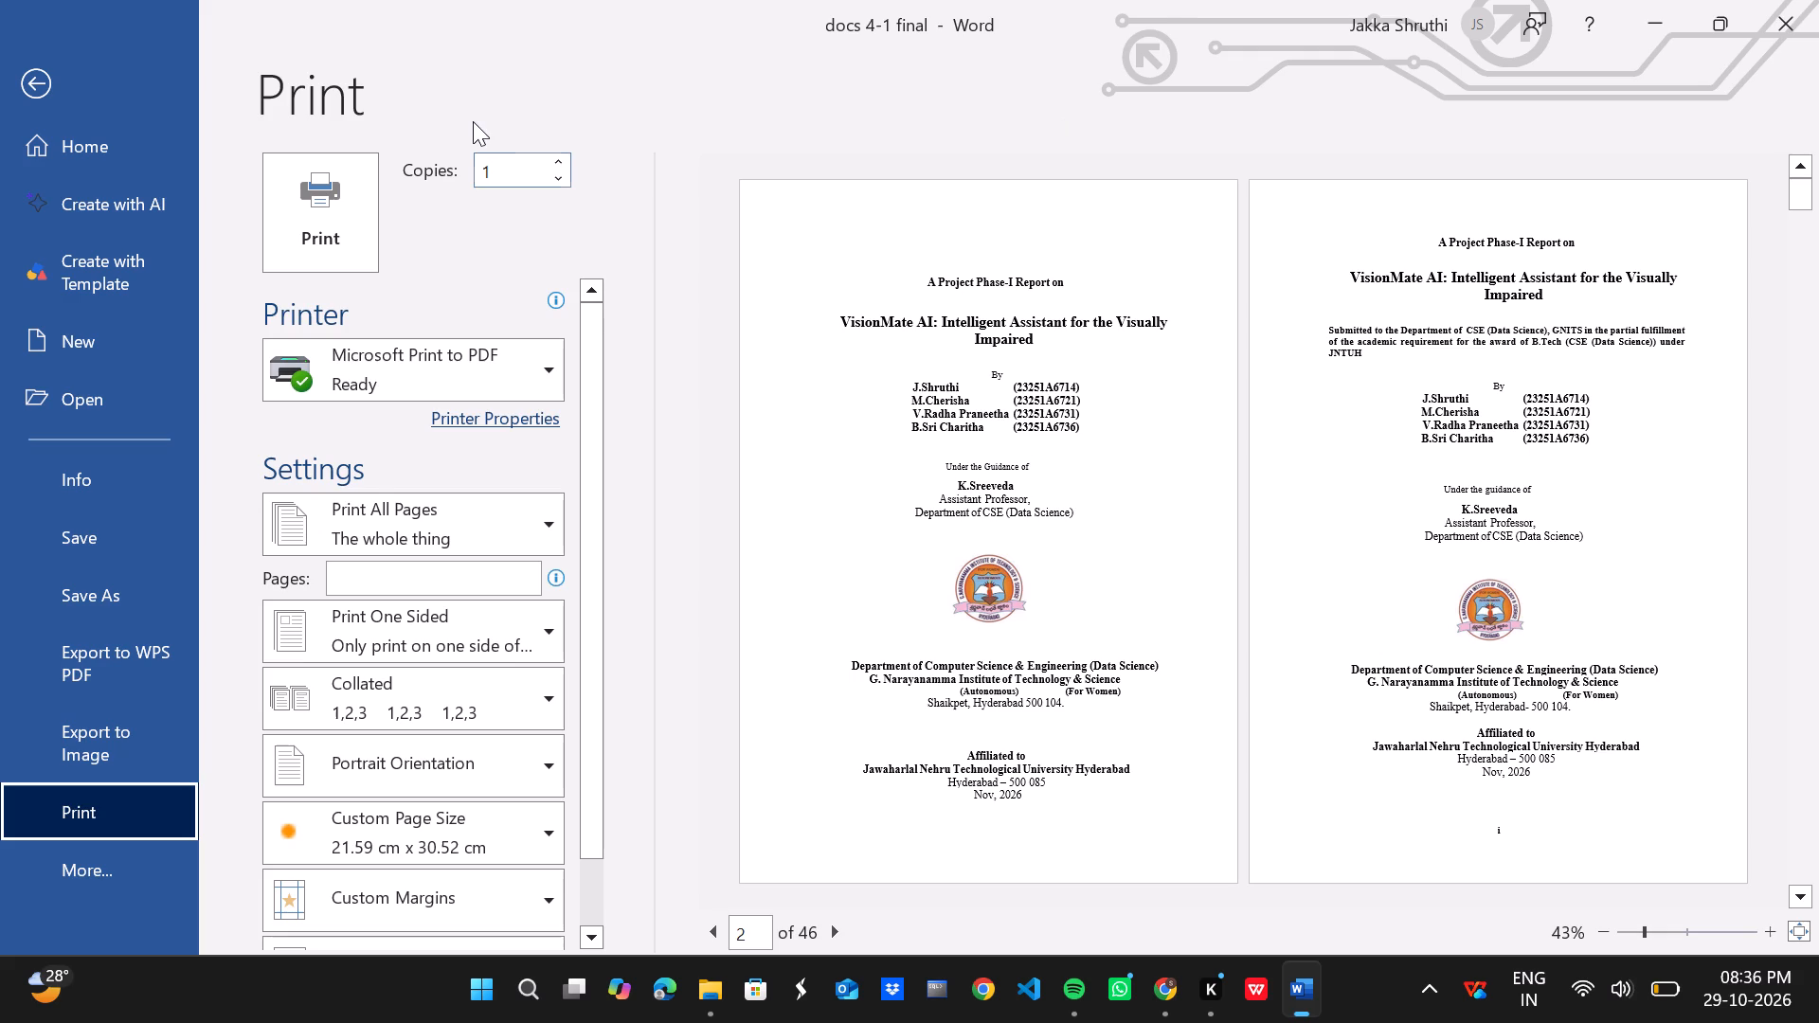
scroll(451, 847, down, 3)
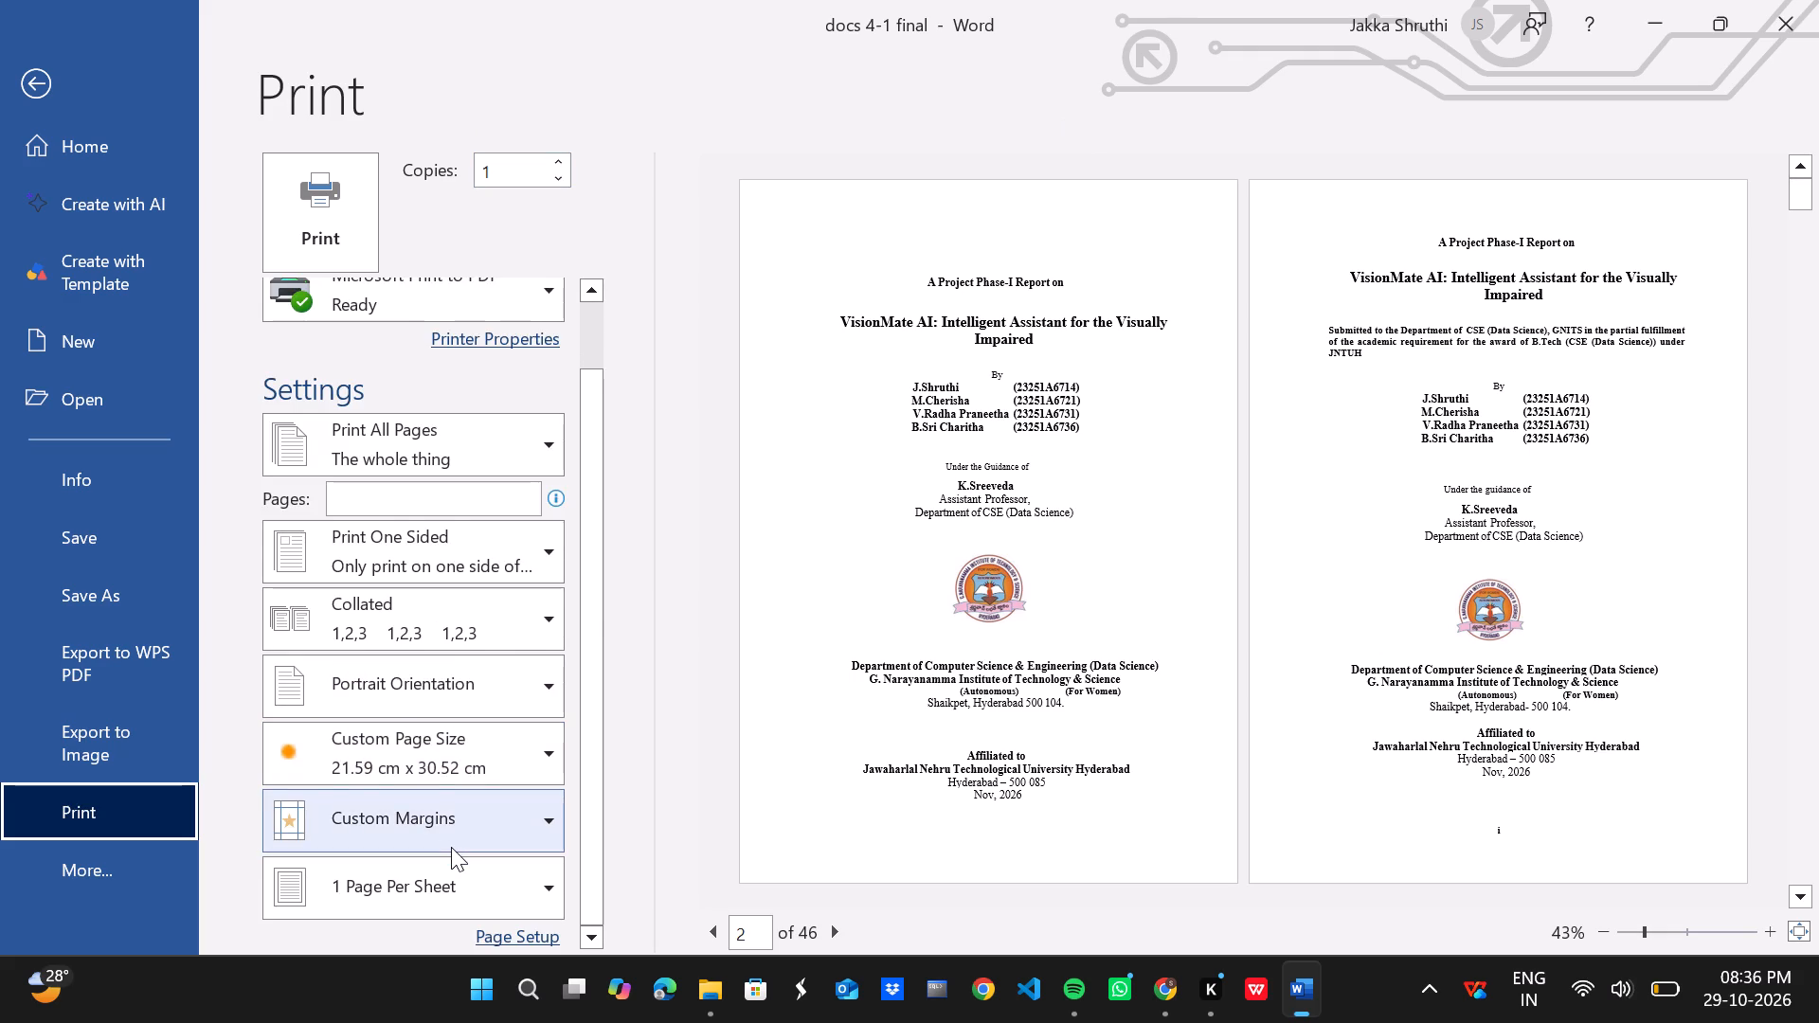
scroll(451, 847, up, 4)
scroll(220, 600, up, 1)
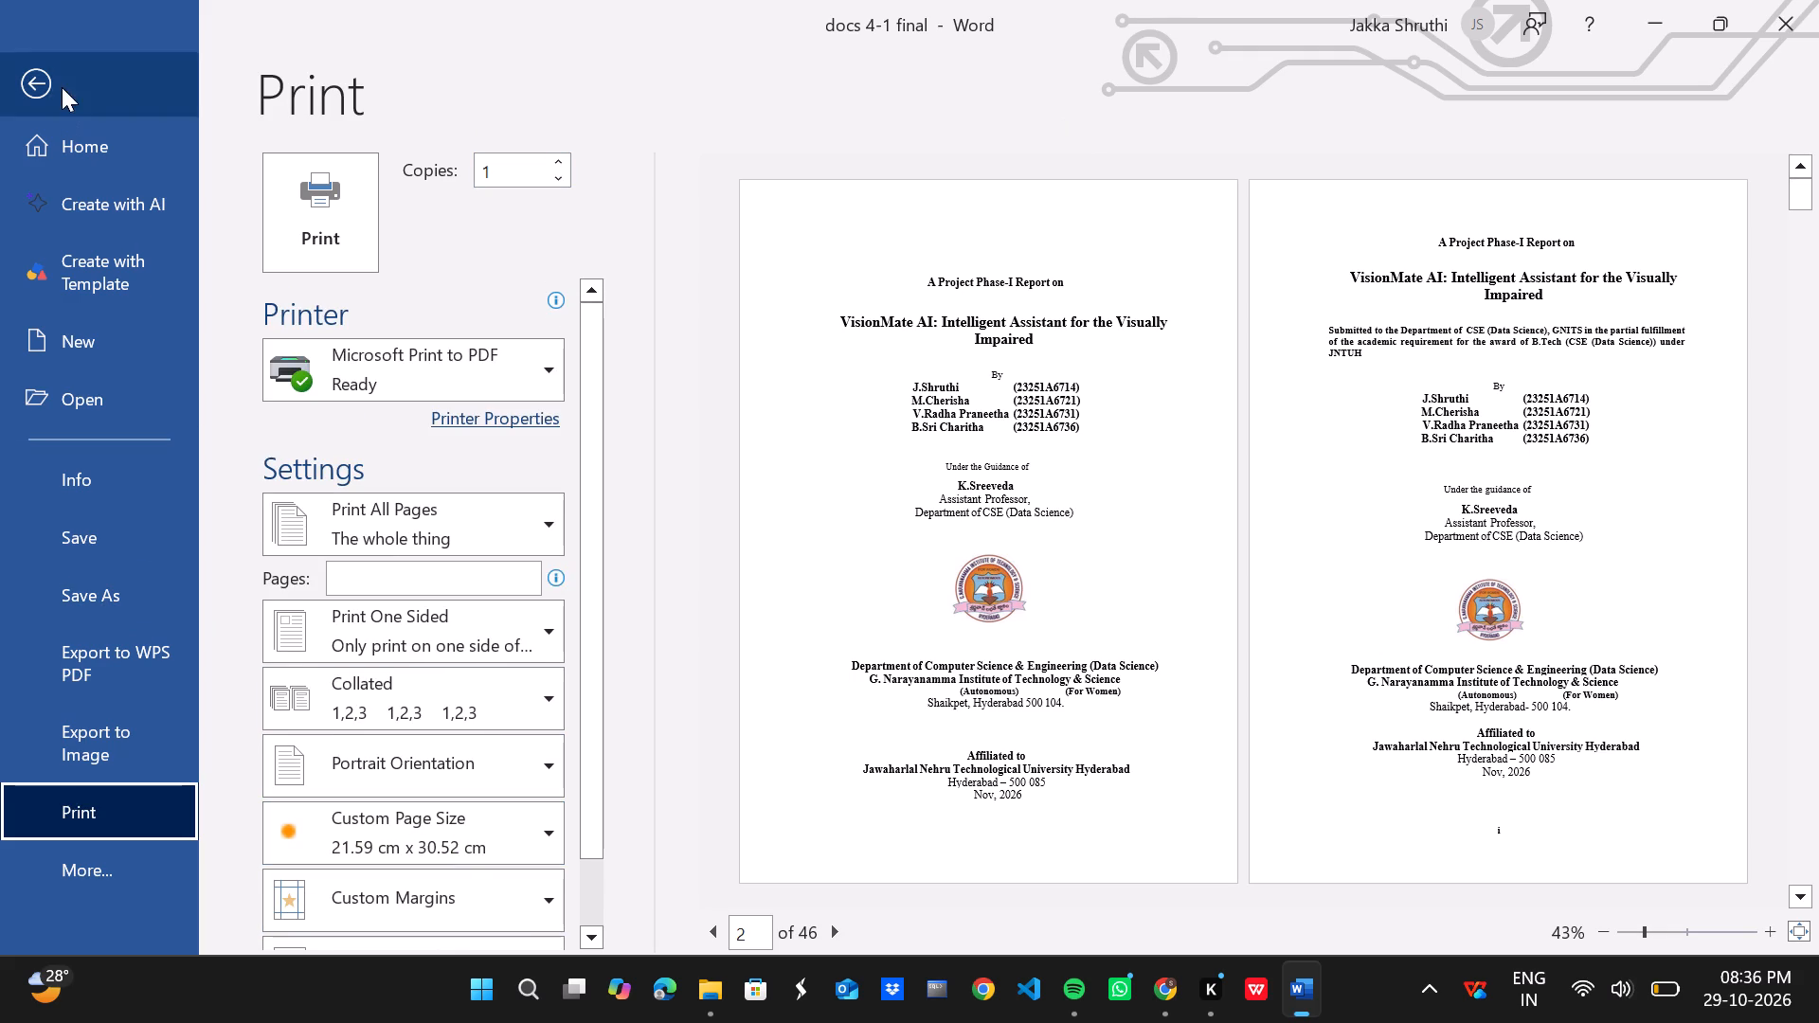
scroll(460, 422, down, 6)
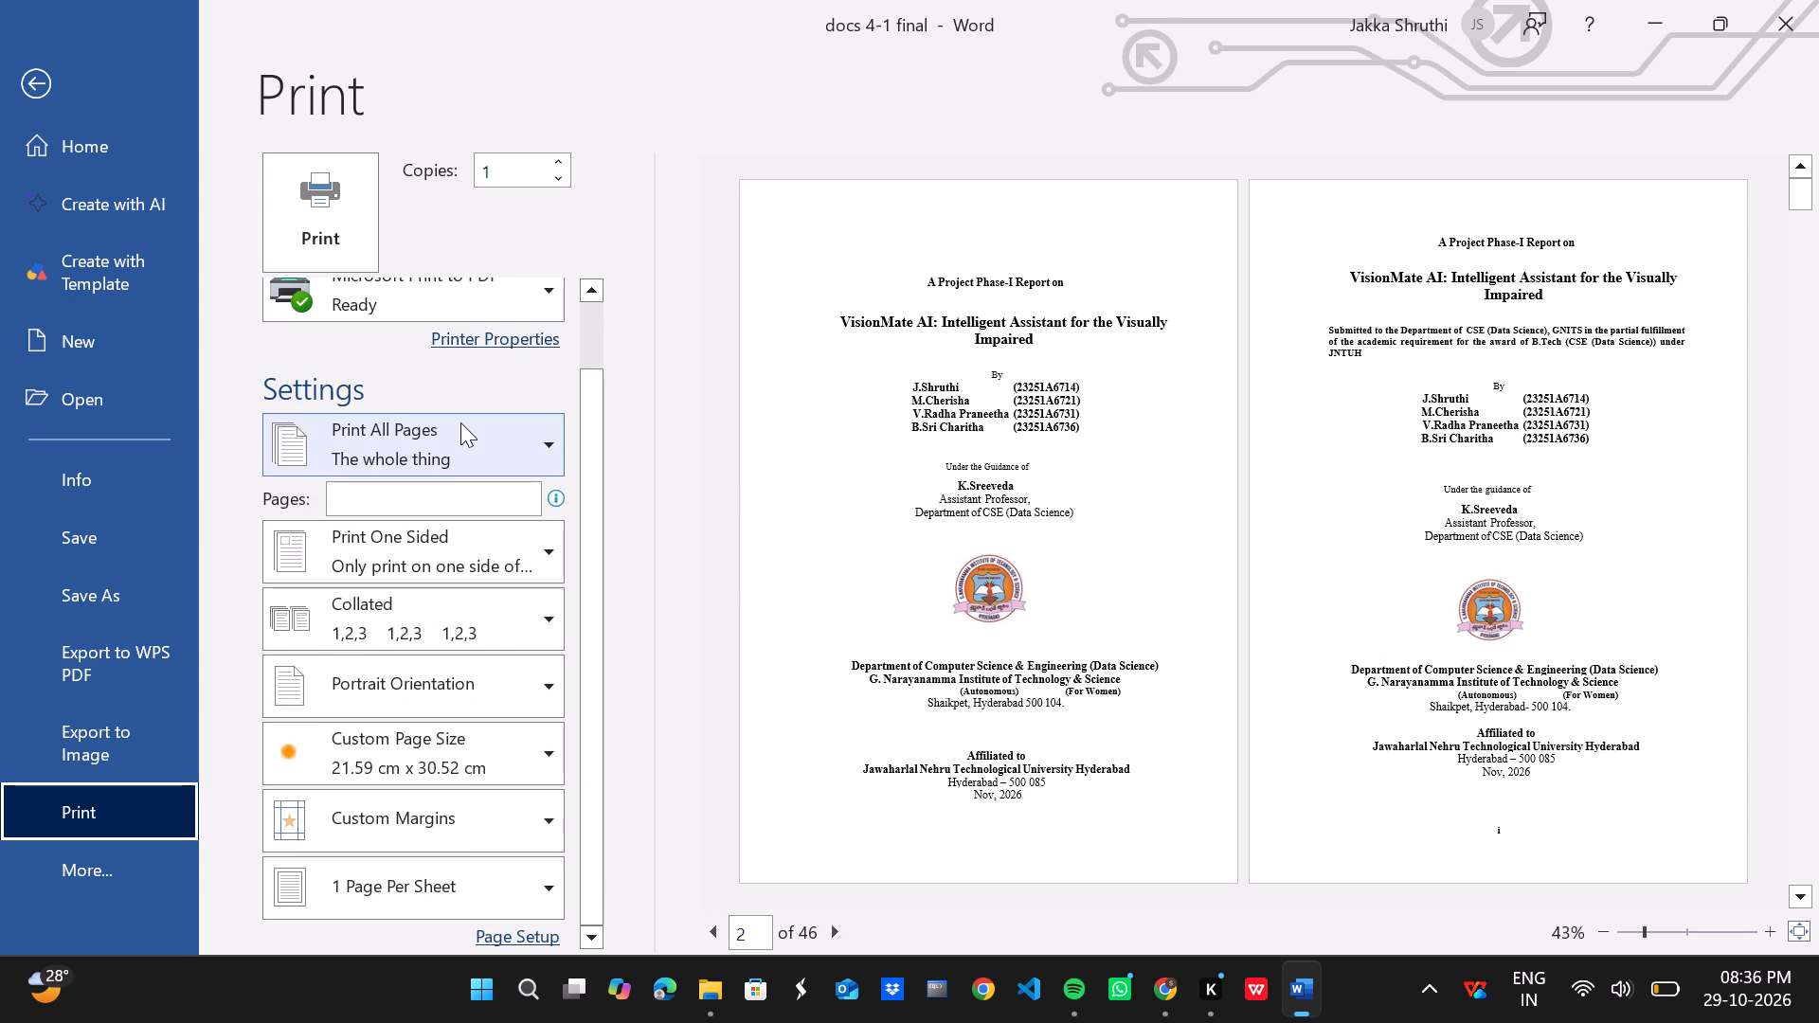
Look through the paper sizes in the Microsoft Print to PDF advanced options and return to the report without changing them.
click(499, 334)
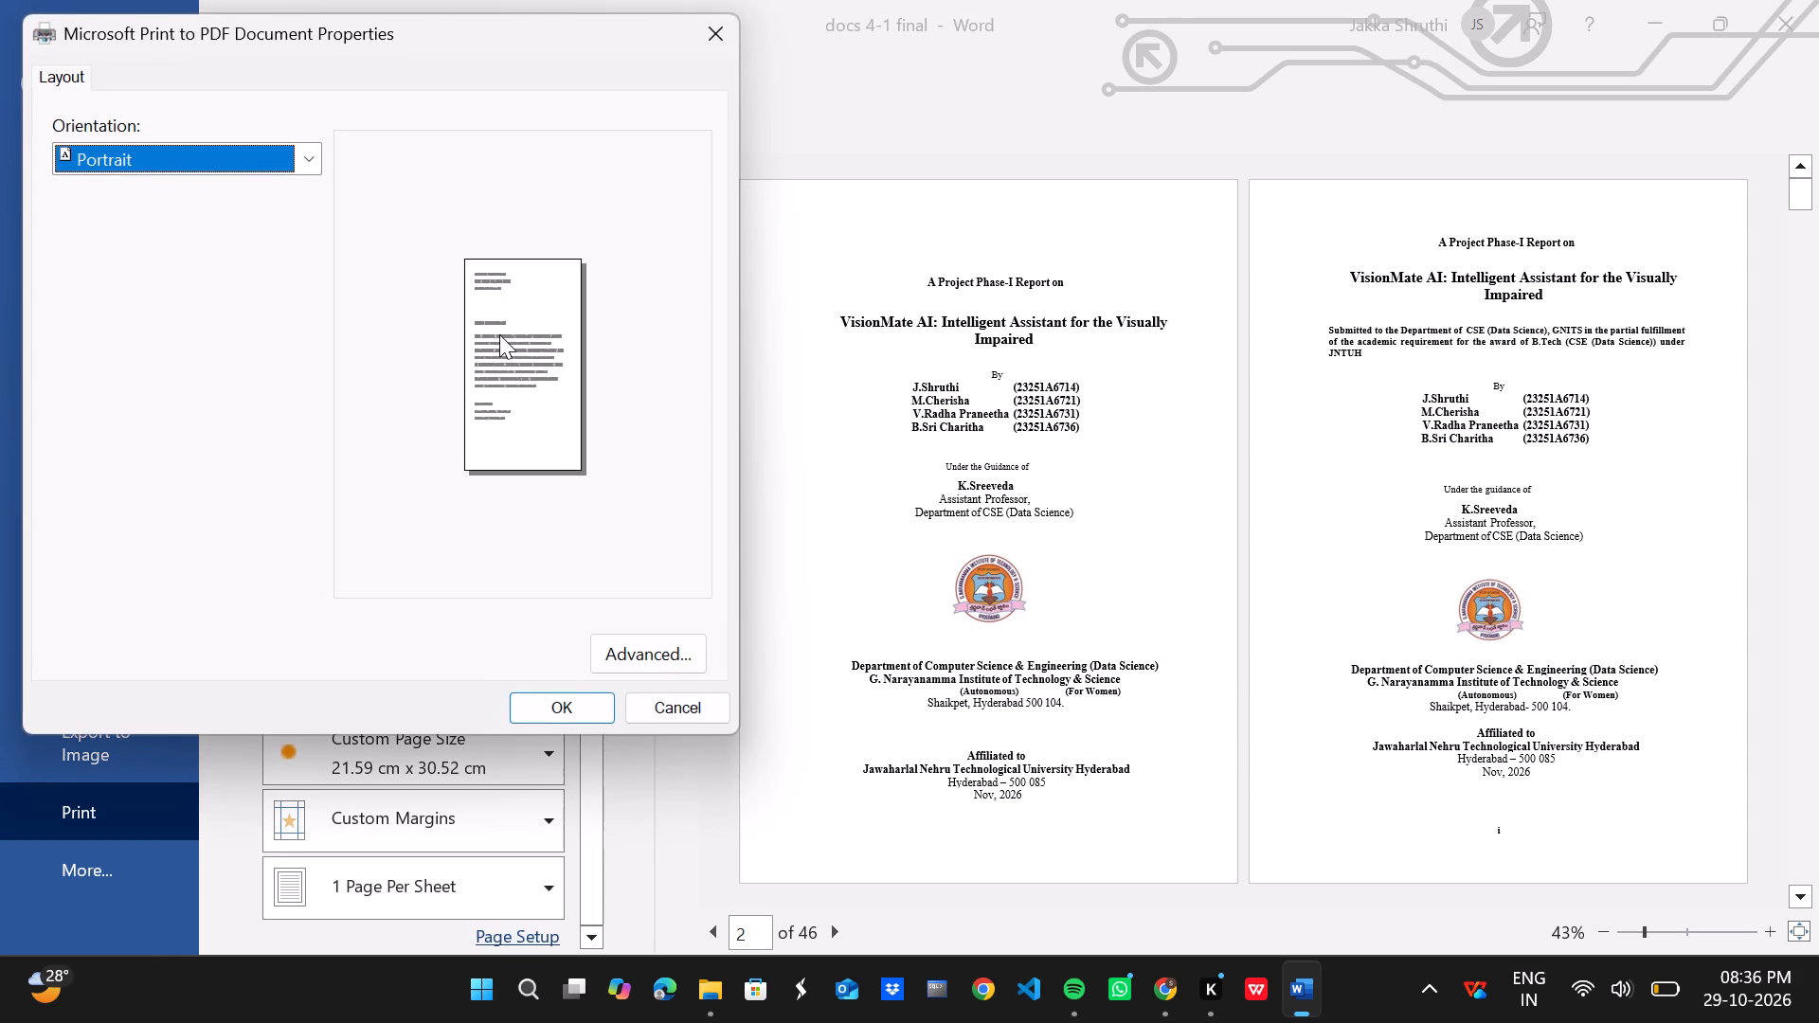
click(629, 656)
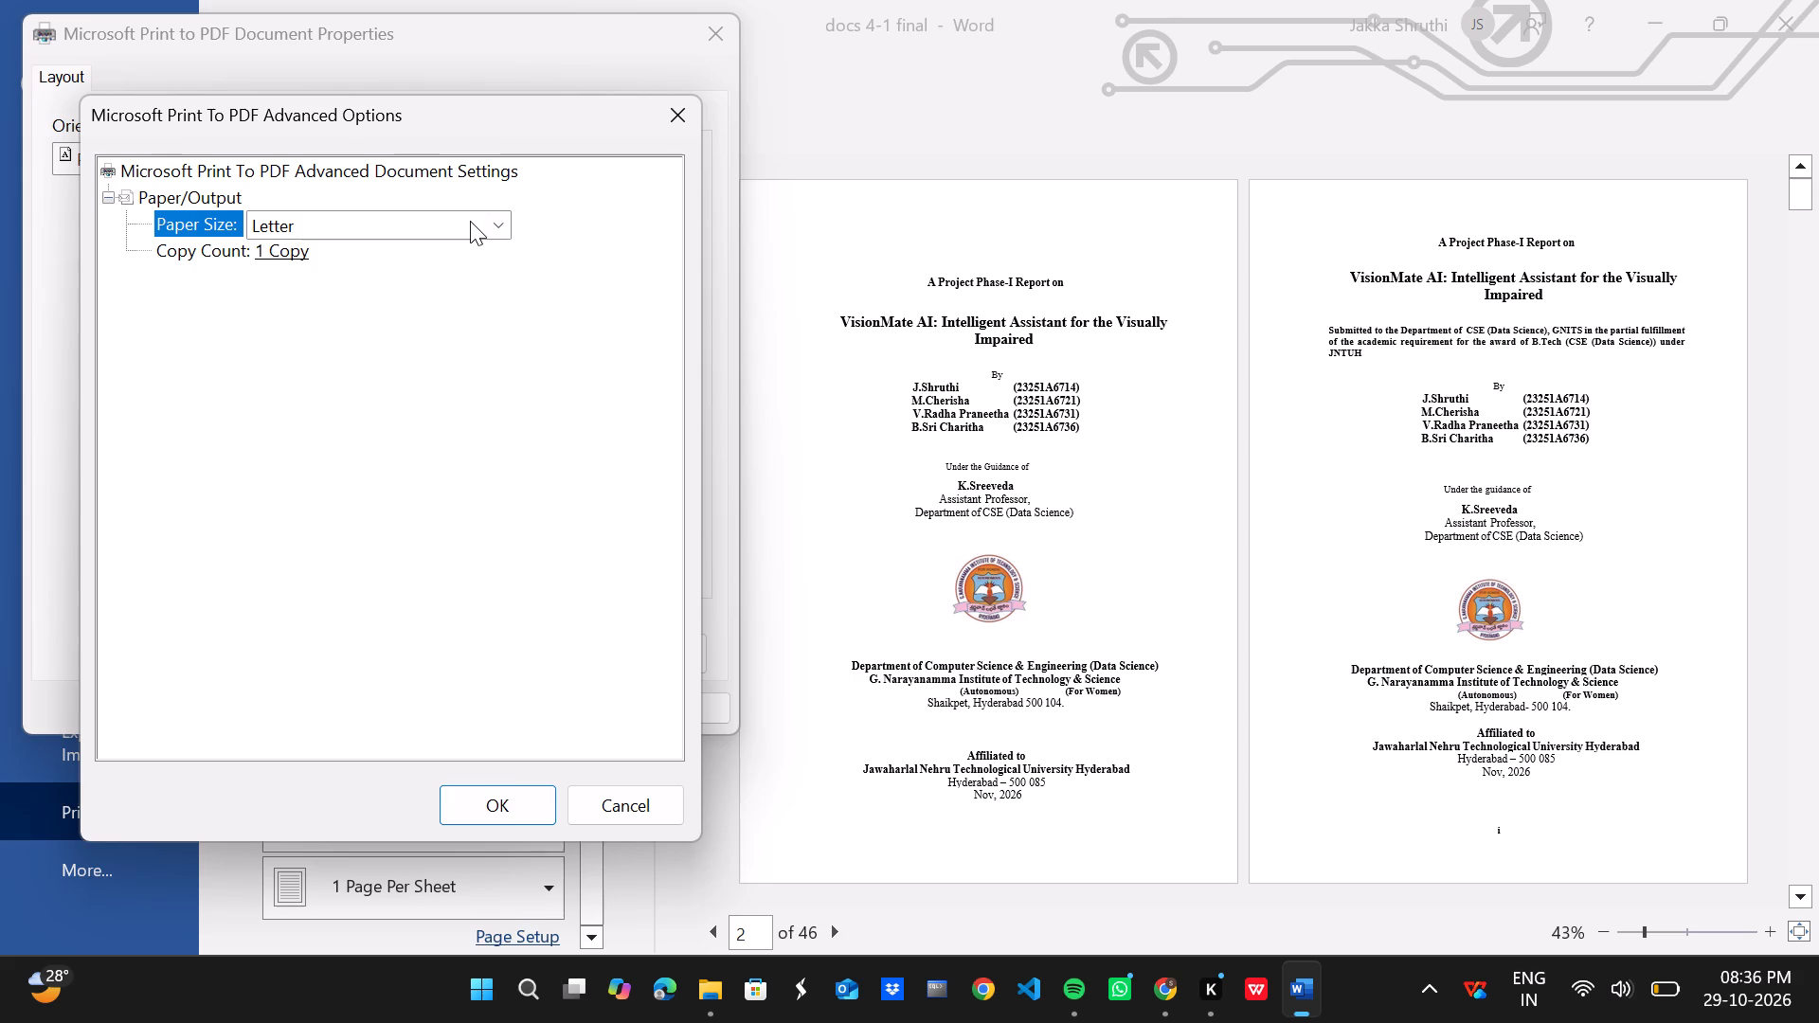
click(470, 221)
scroll(392, 767, down, 3)
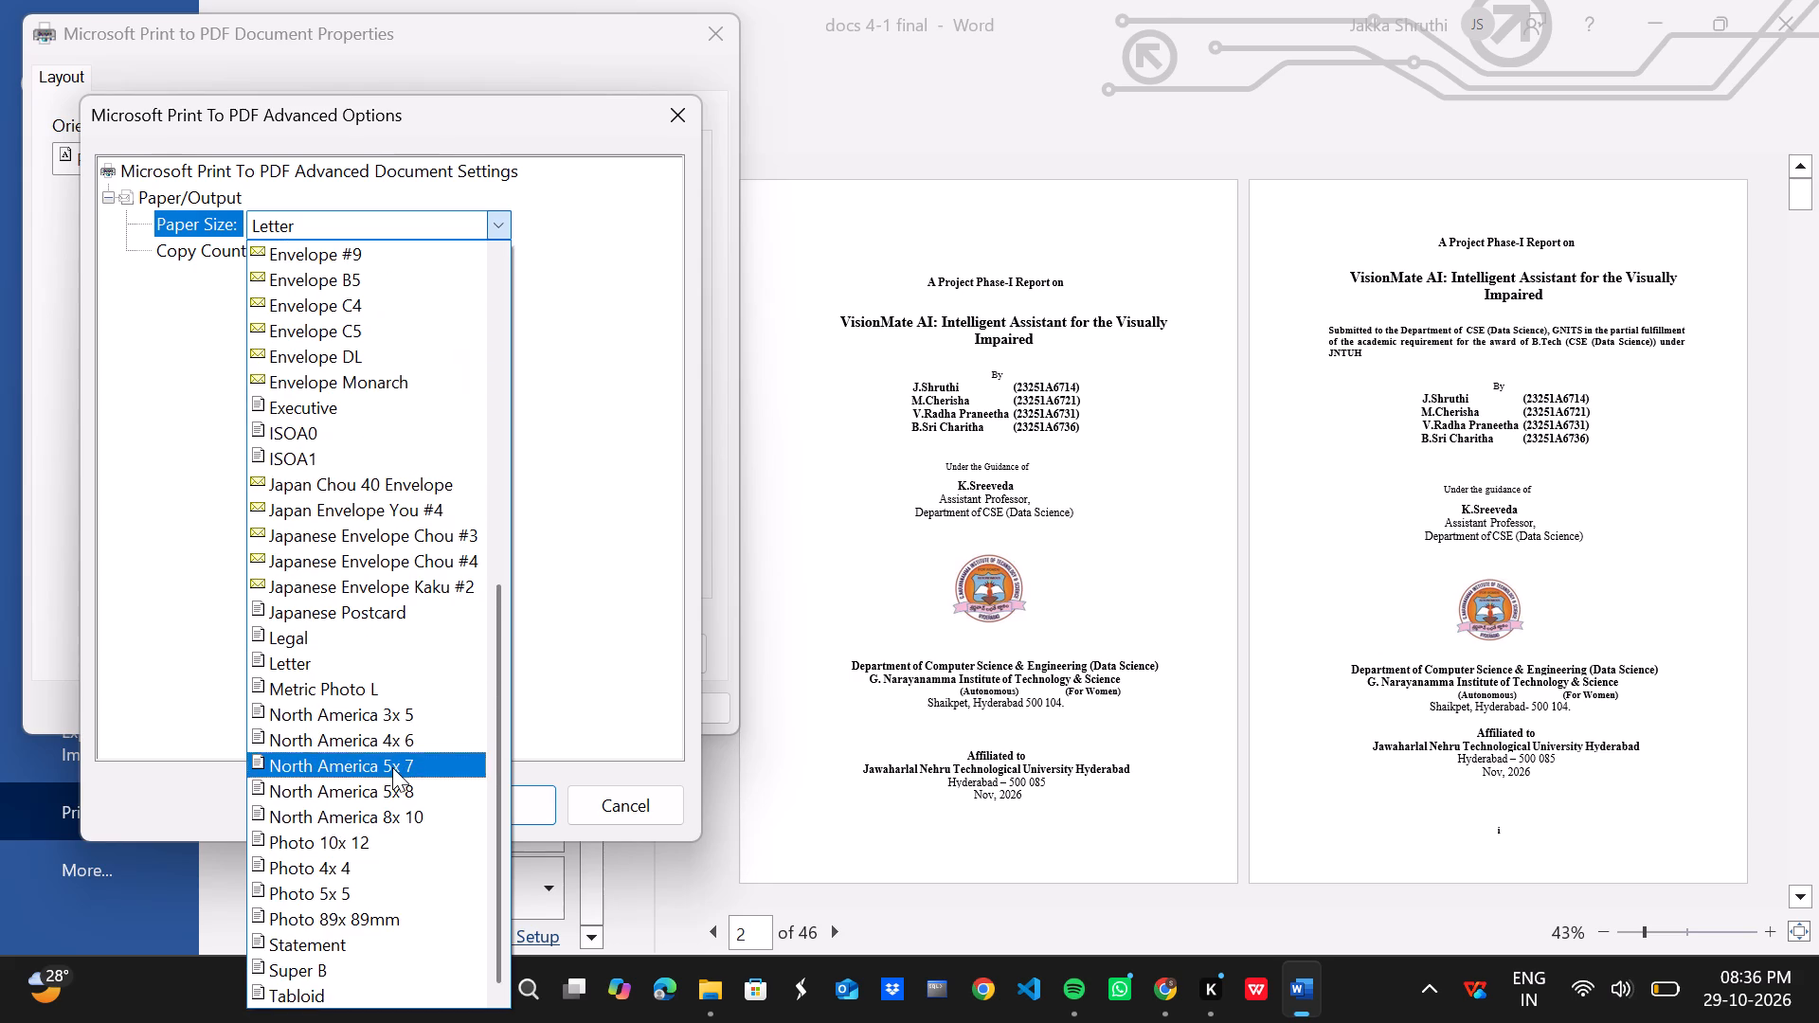
scroll(392, 767, down, 1)
scroll(392, 767, up, 10)
scroll(392, 767, down, 1)
scroll(389, 468, up, 11)
scroll(389, 468, down, 2)
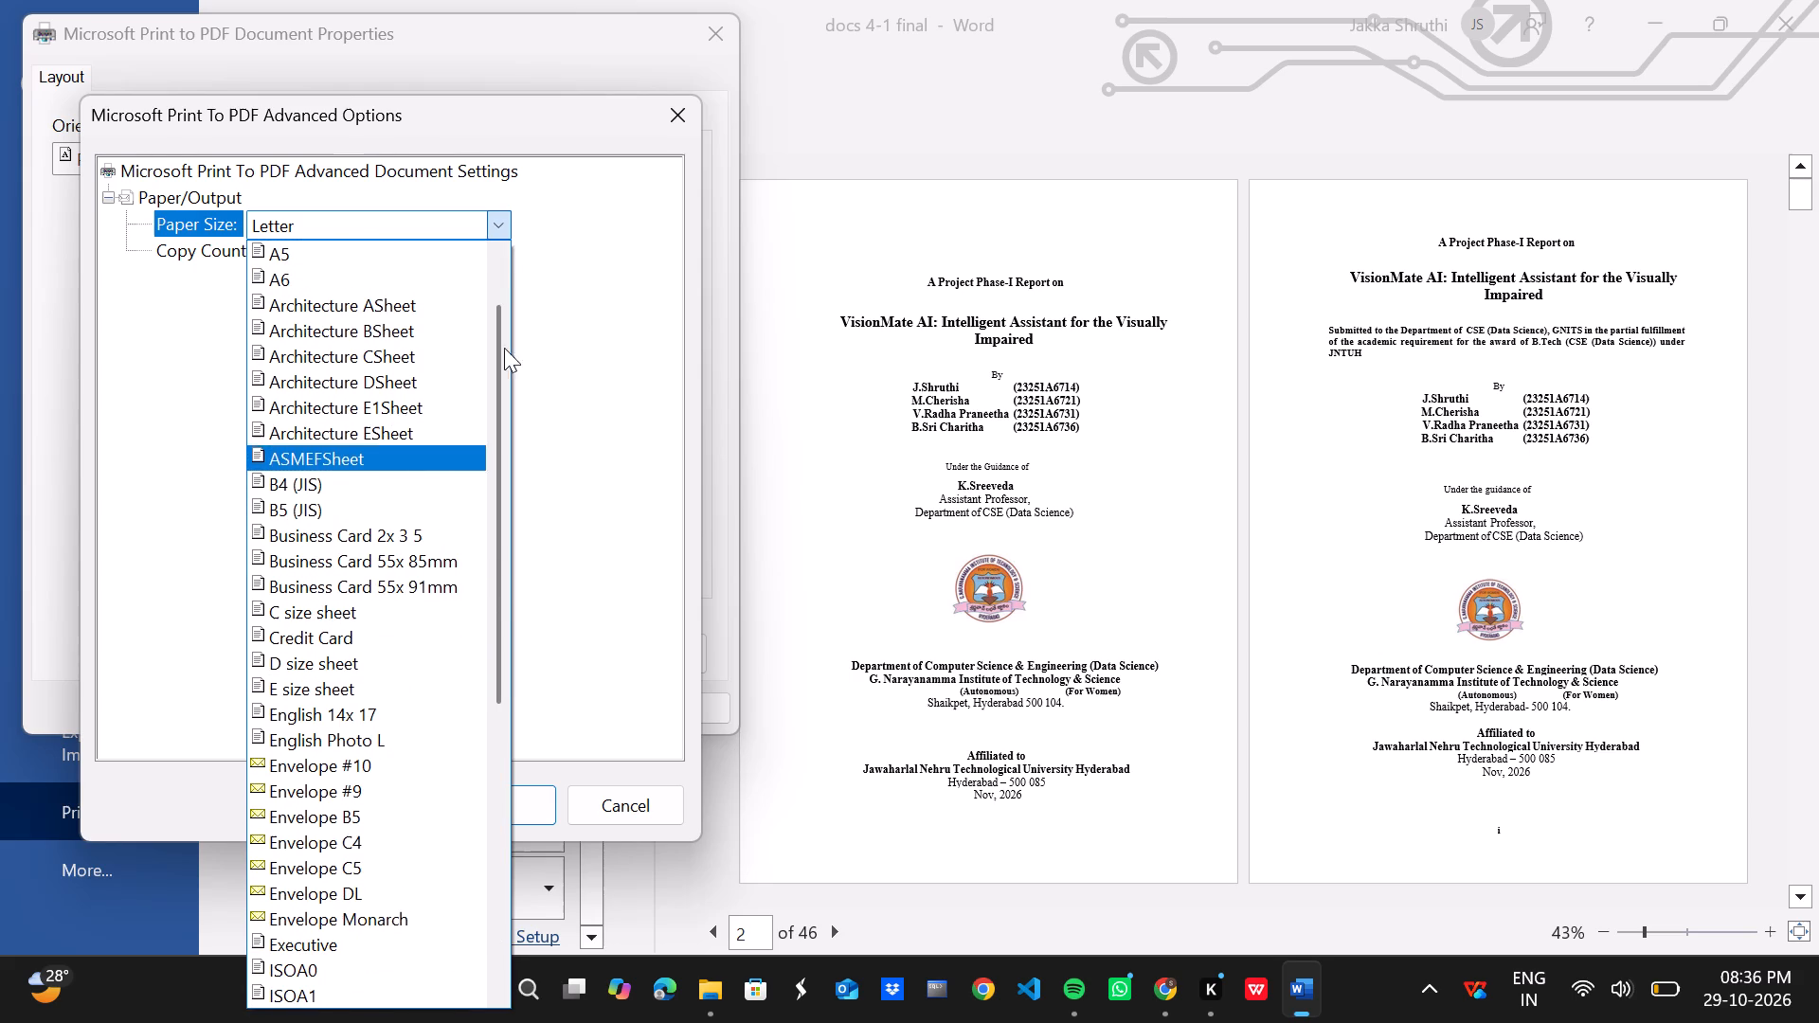
click(658, 124)
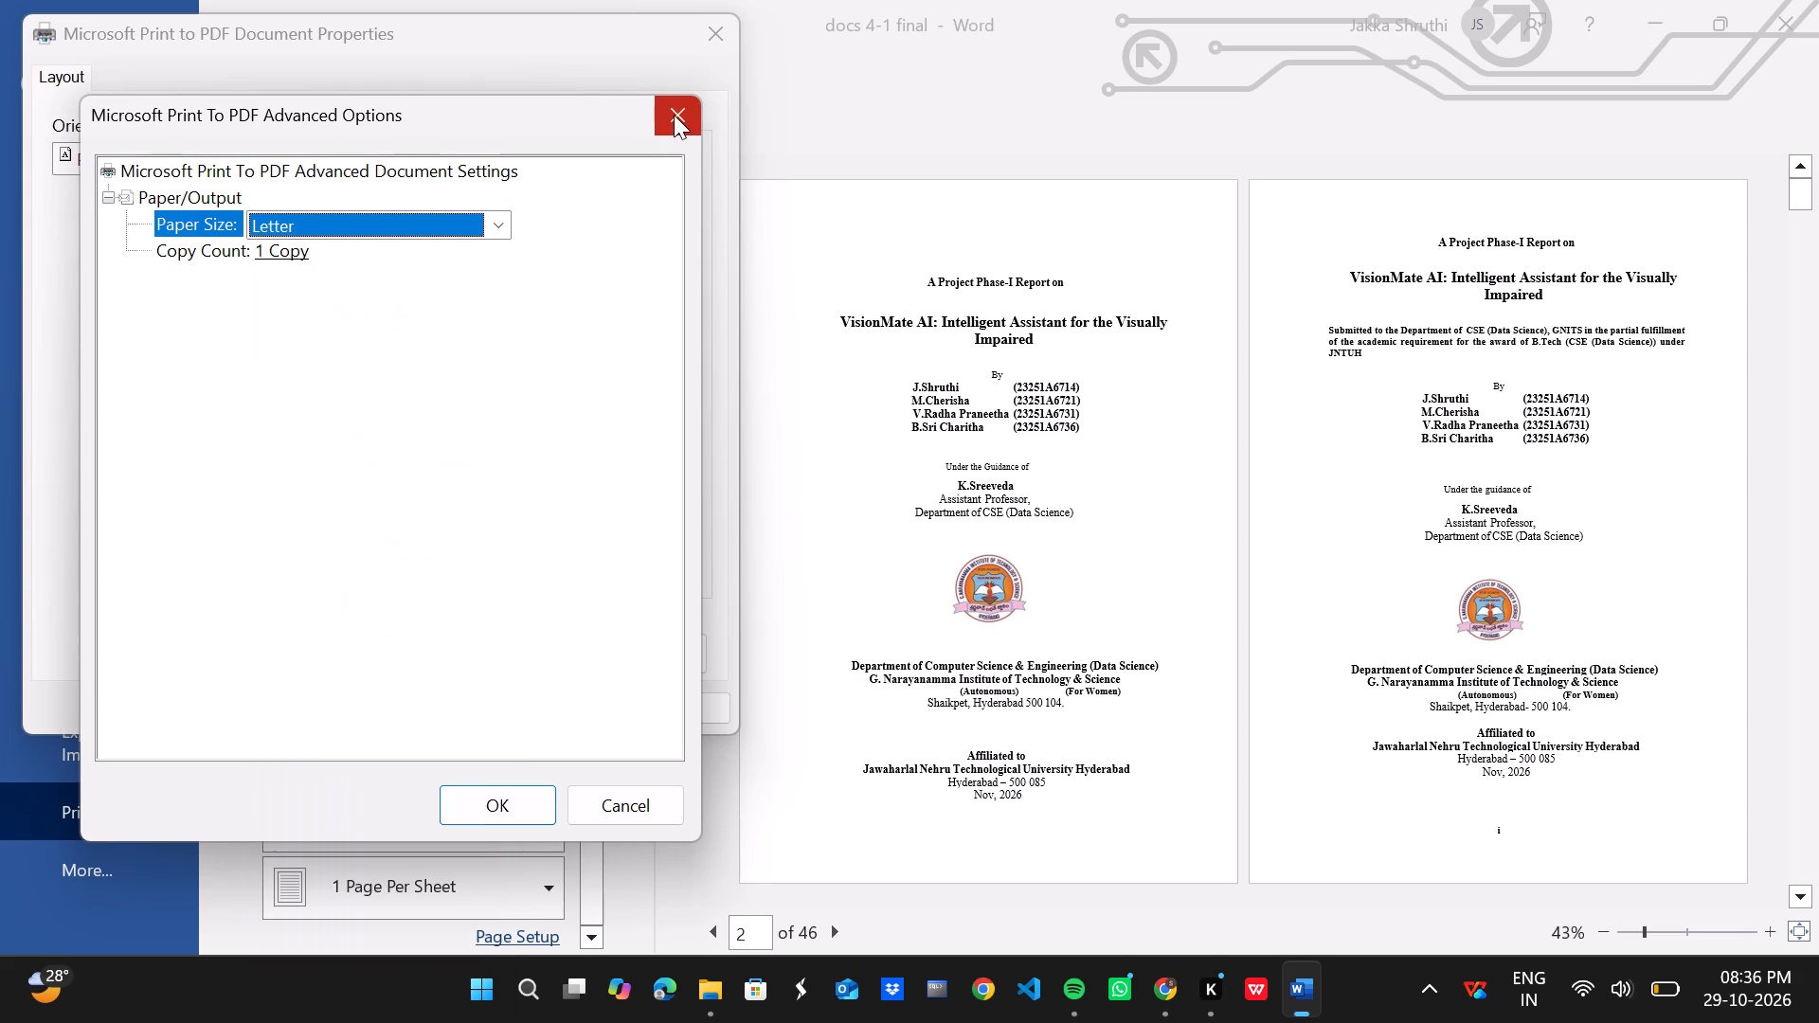
click(674, 115)
click(727, 20)
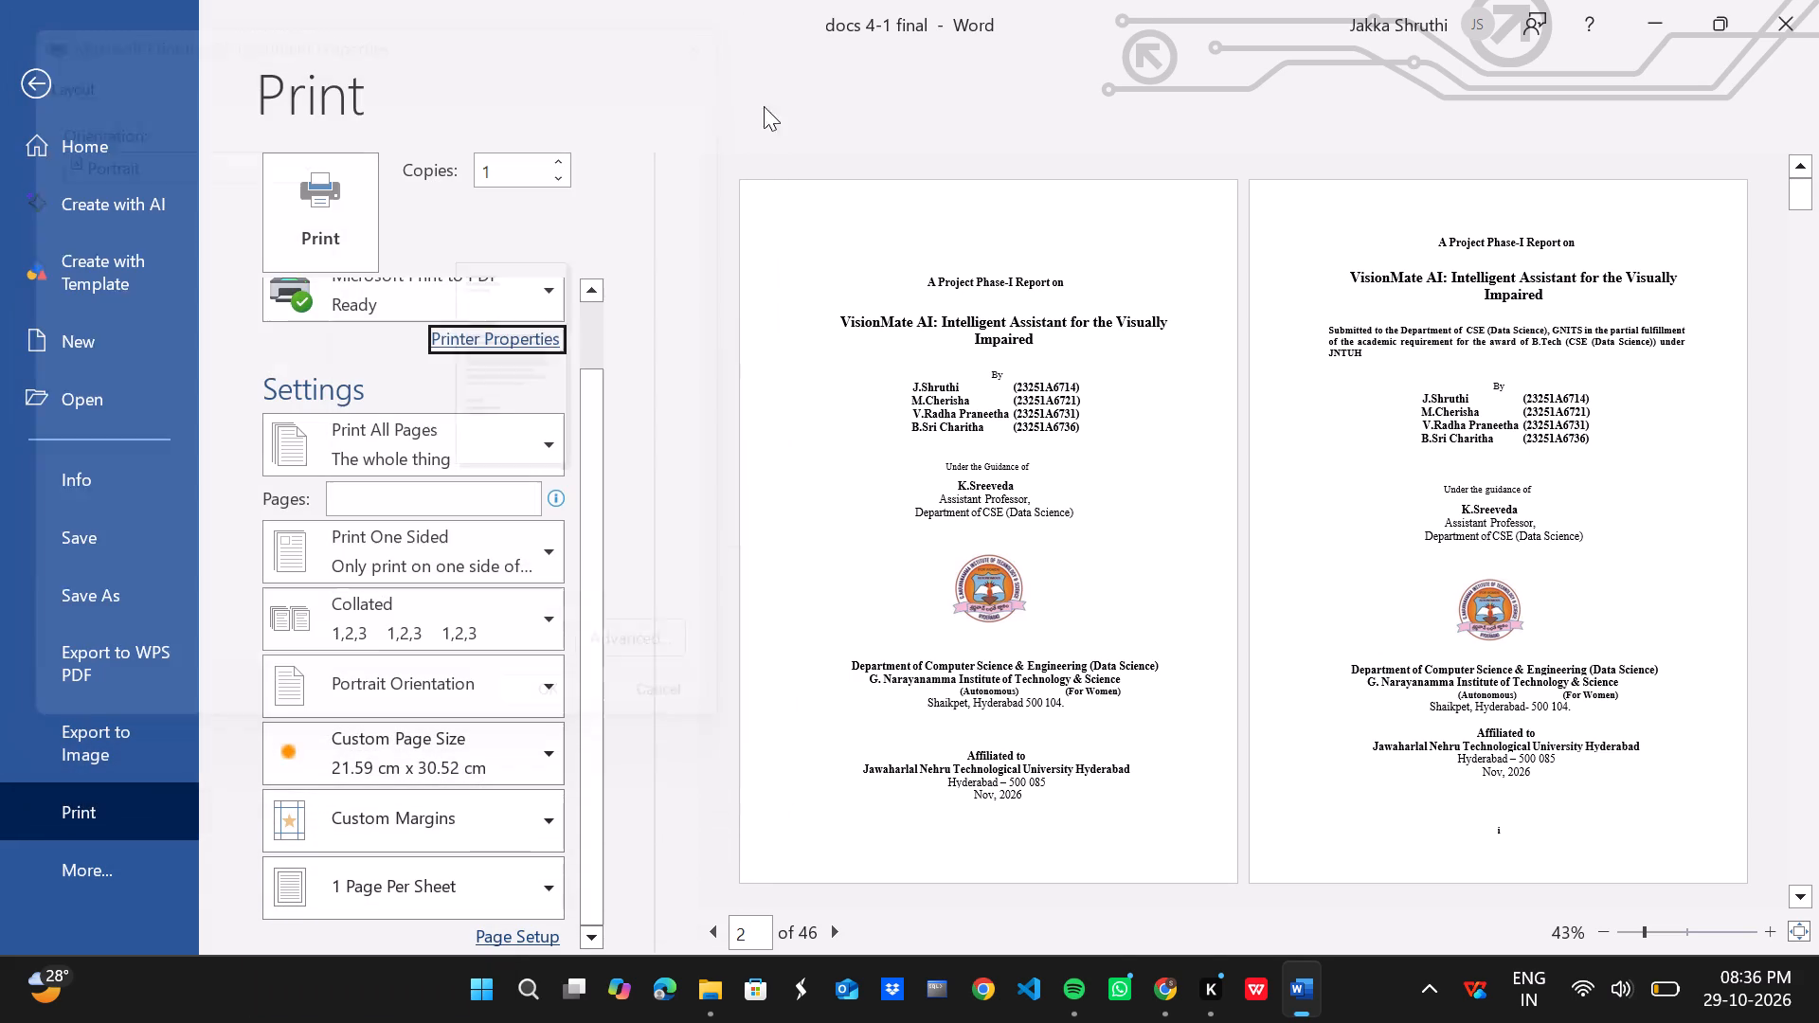
click(111, 99)
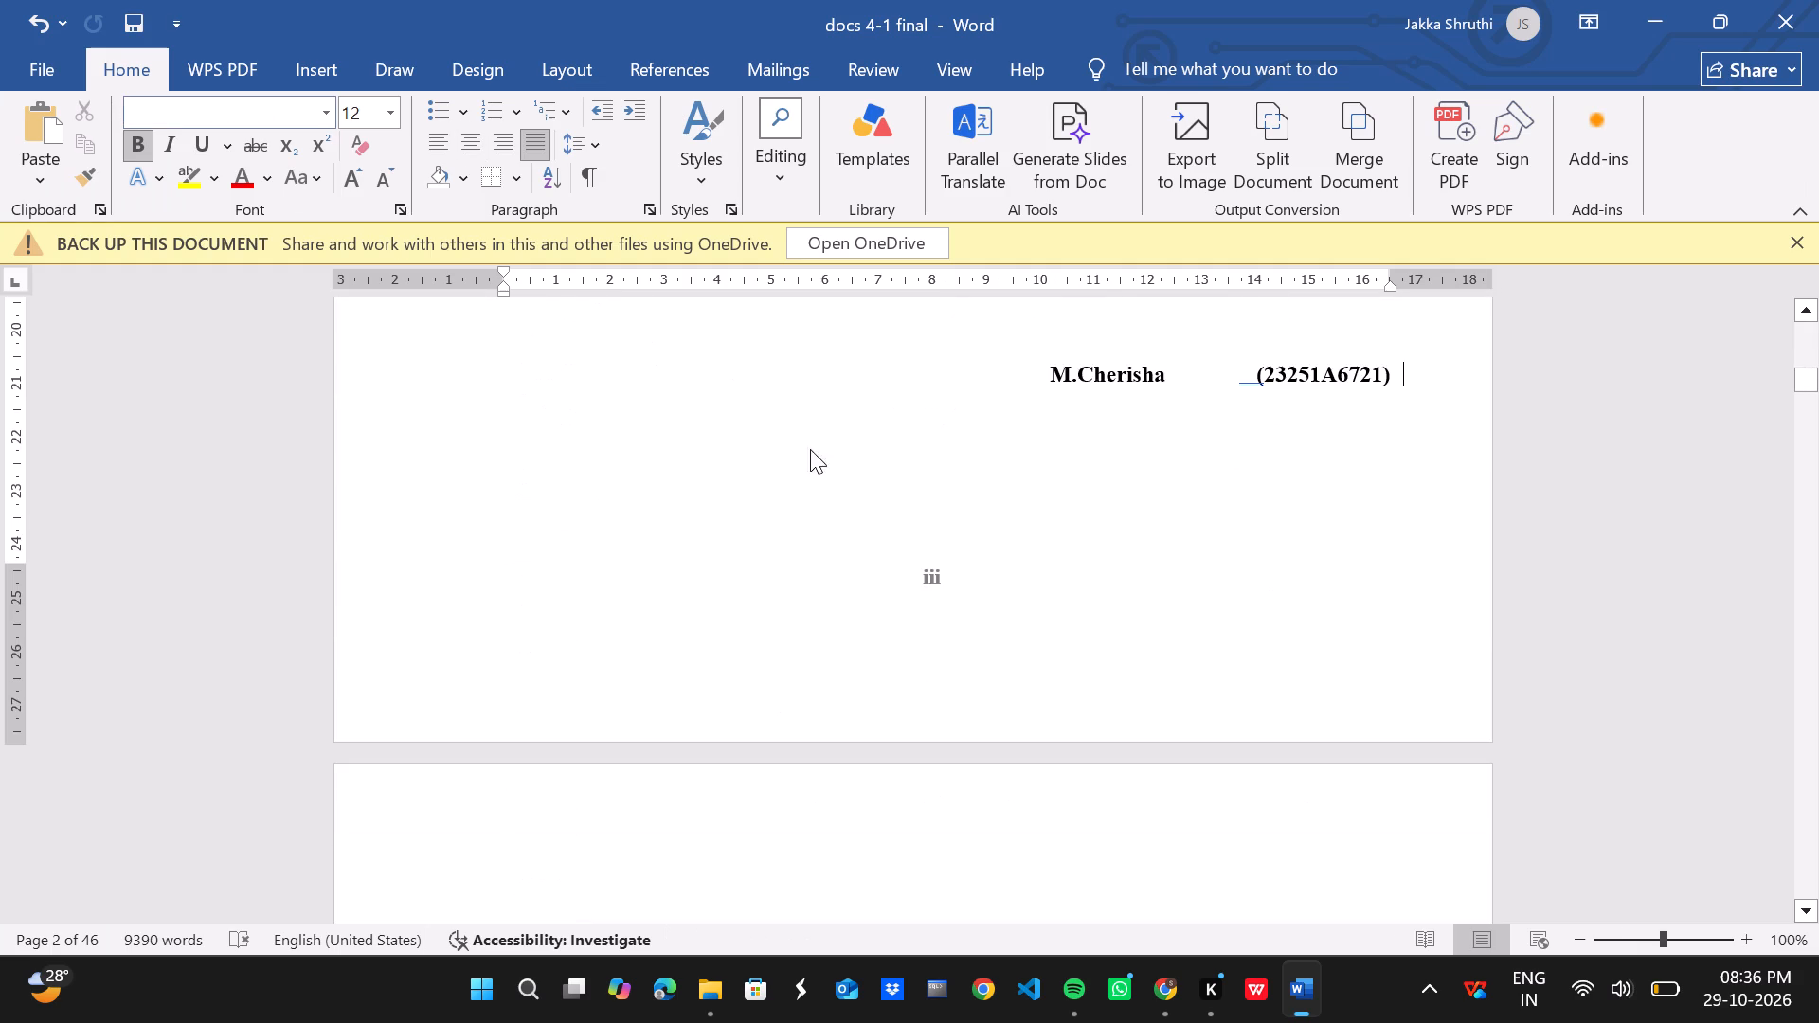
On the inner title page, delete the first, third and fourth authors with their roll numbers, keeping a blank line above the guidance text.
scroll(1014, 568, up, 7)
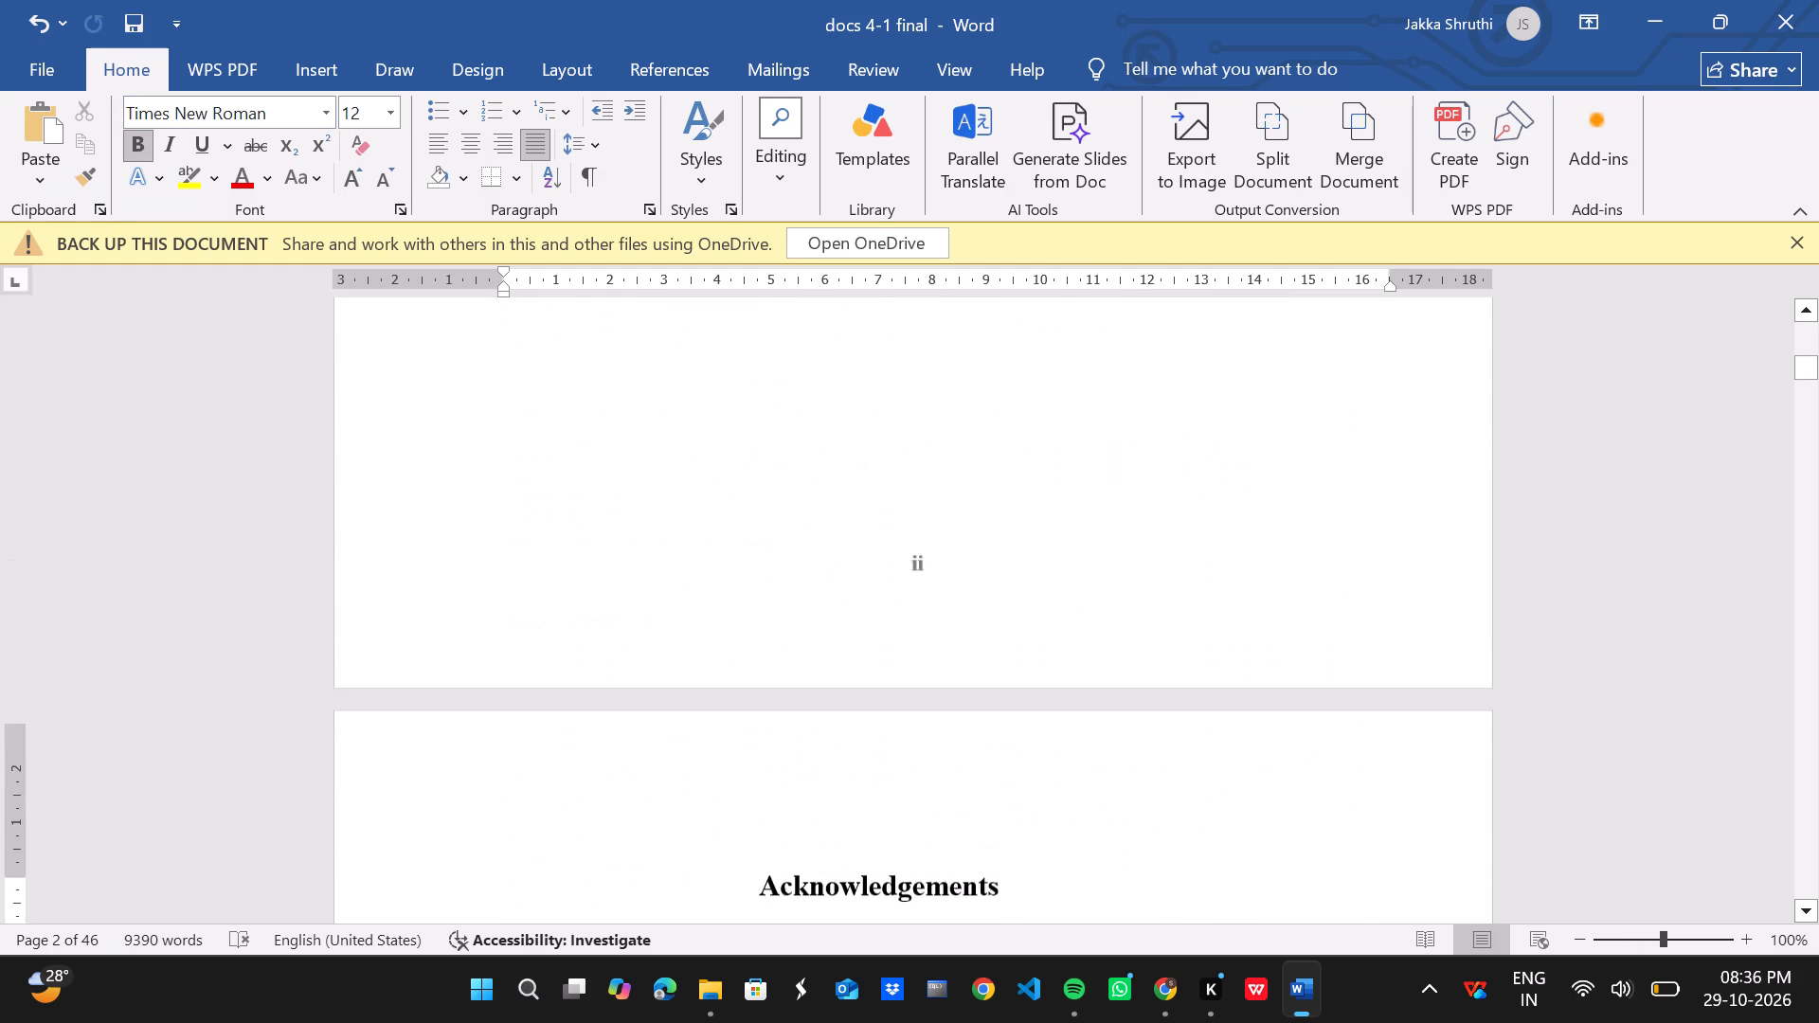
scroll(1014, 568, up, 4)
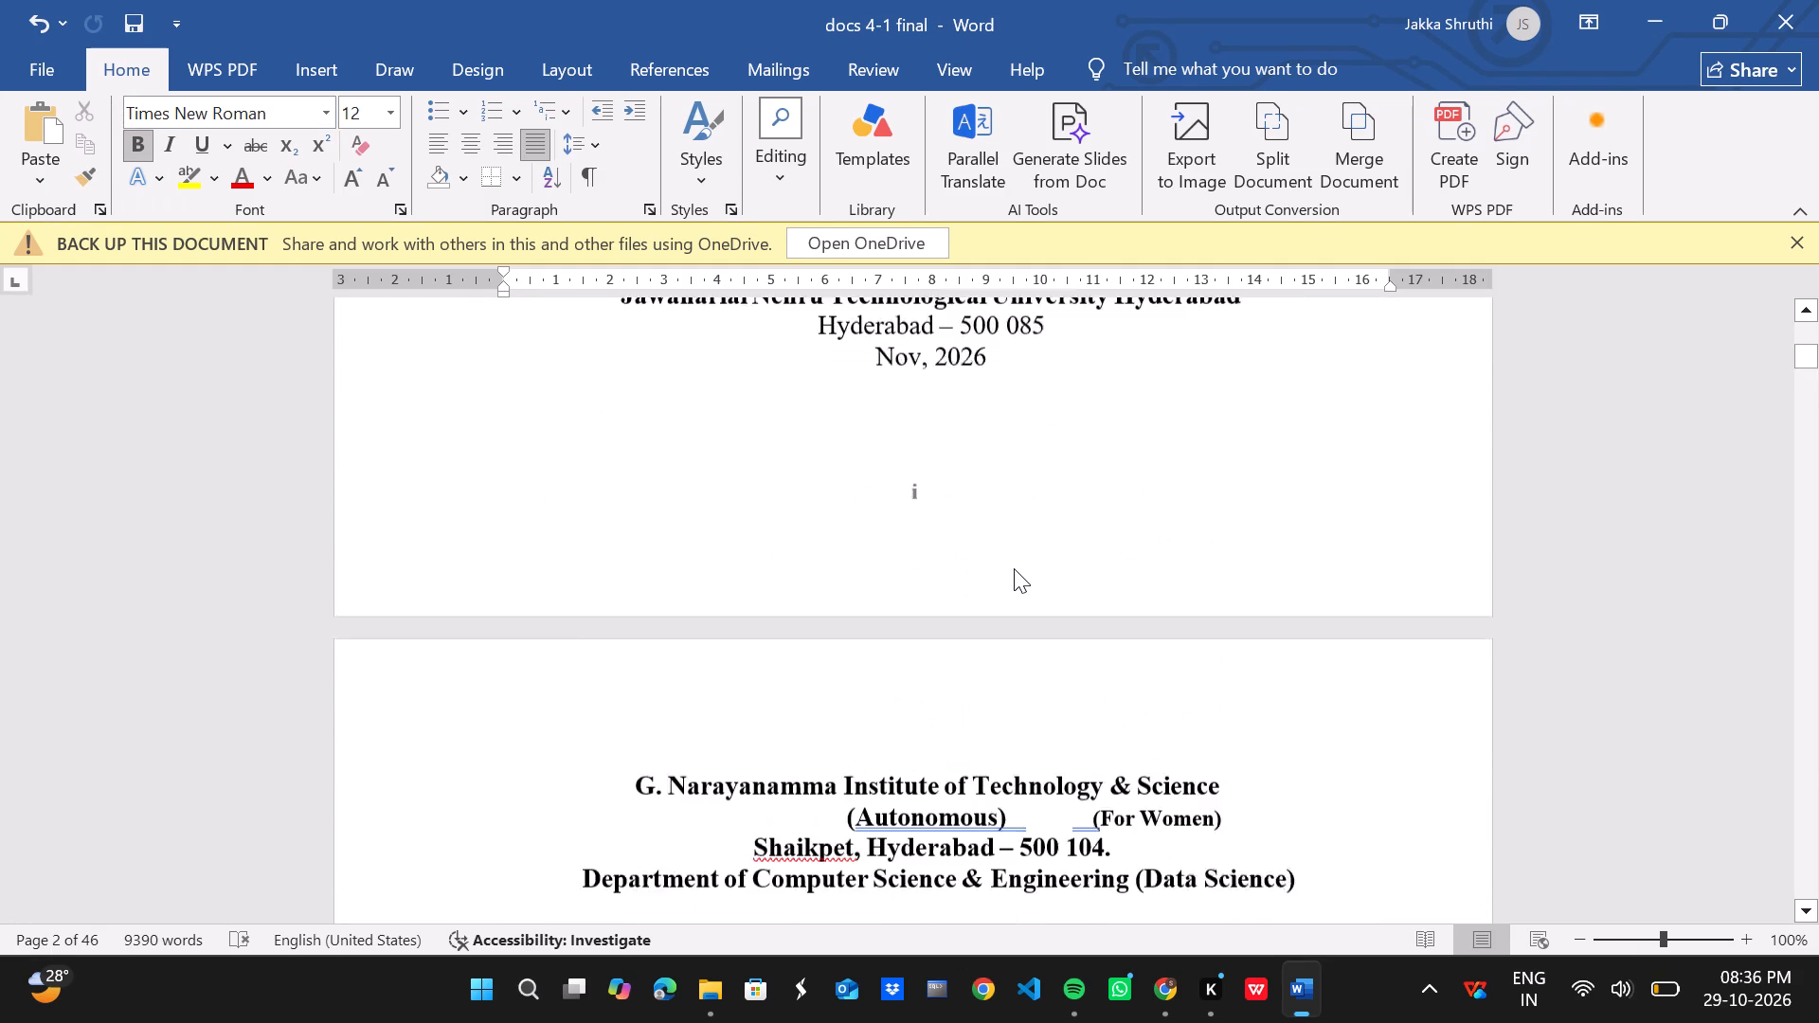
scroll(1014, 568, up, 2)
scroll(1014, 568, down, 1)
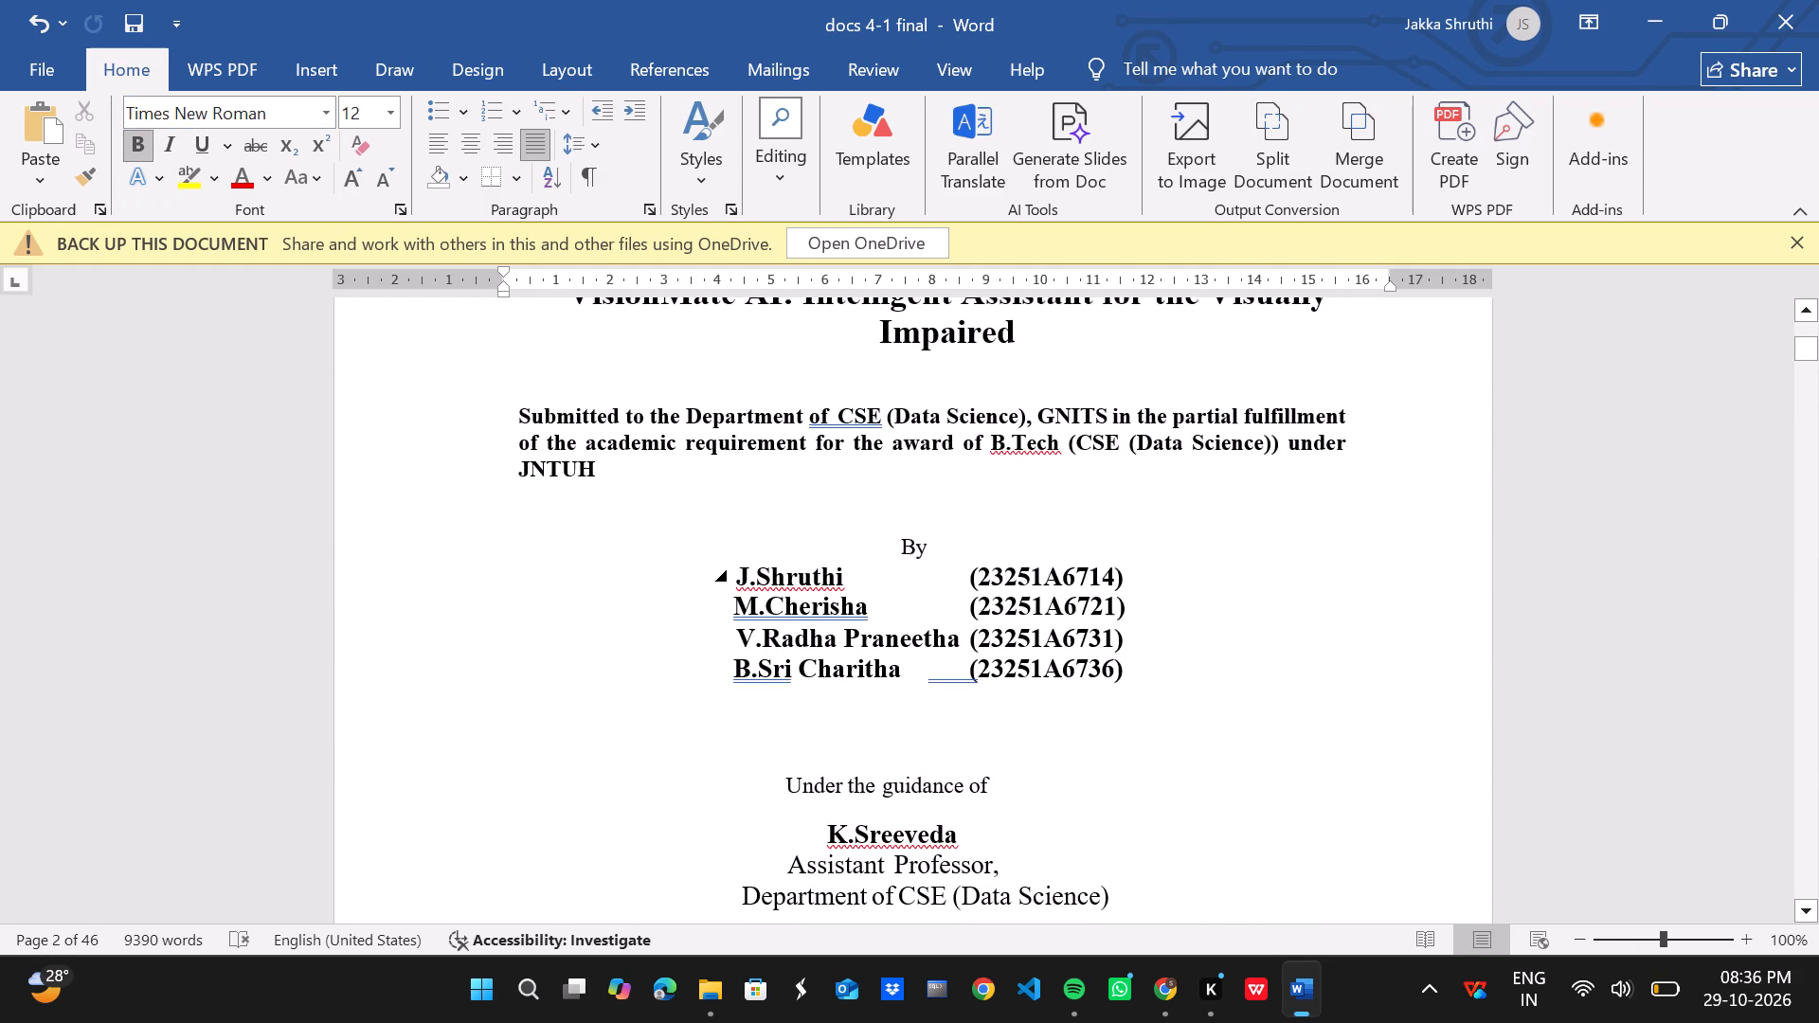
drag(737, 580, 1093, 576)
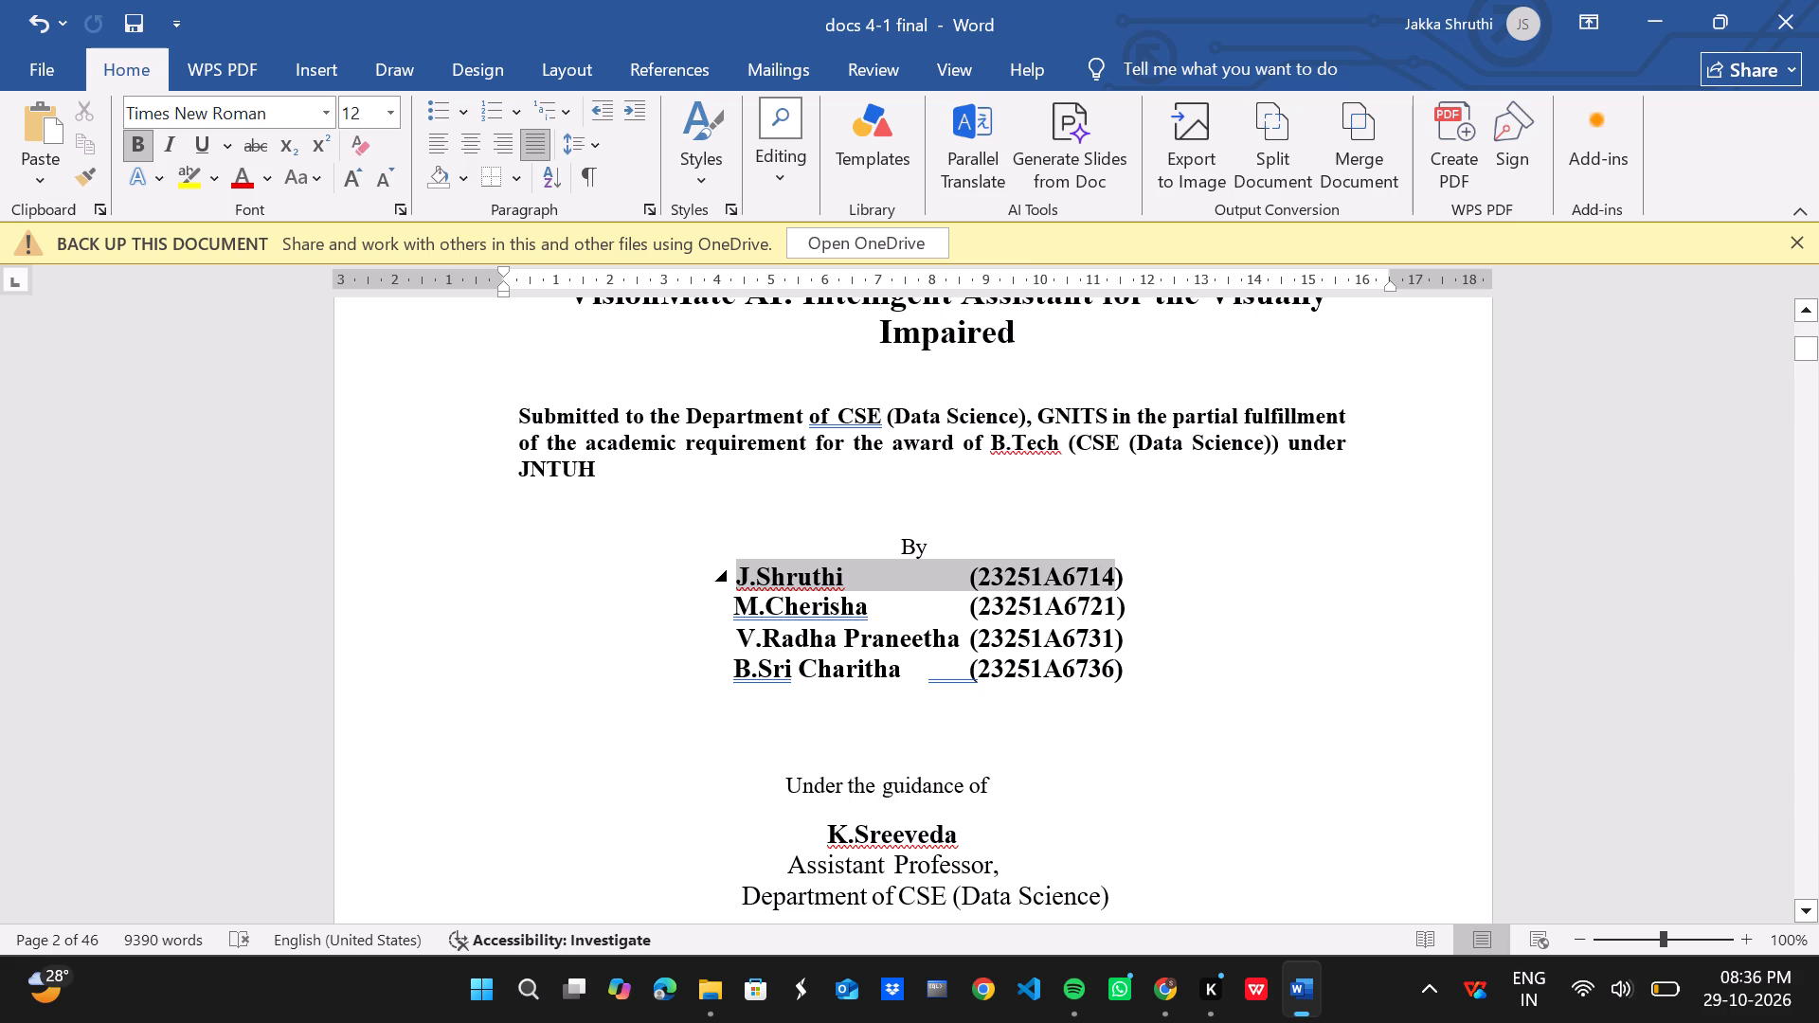
drag(1093, 576, 1127, 584)
key(BackSpace)
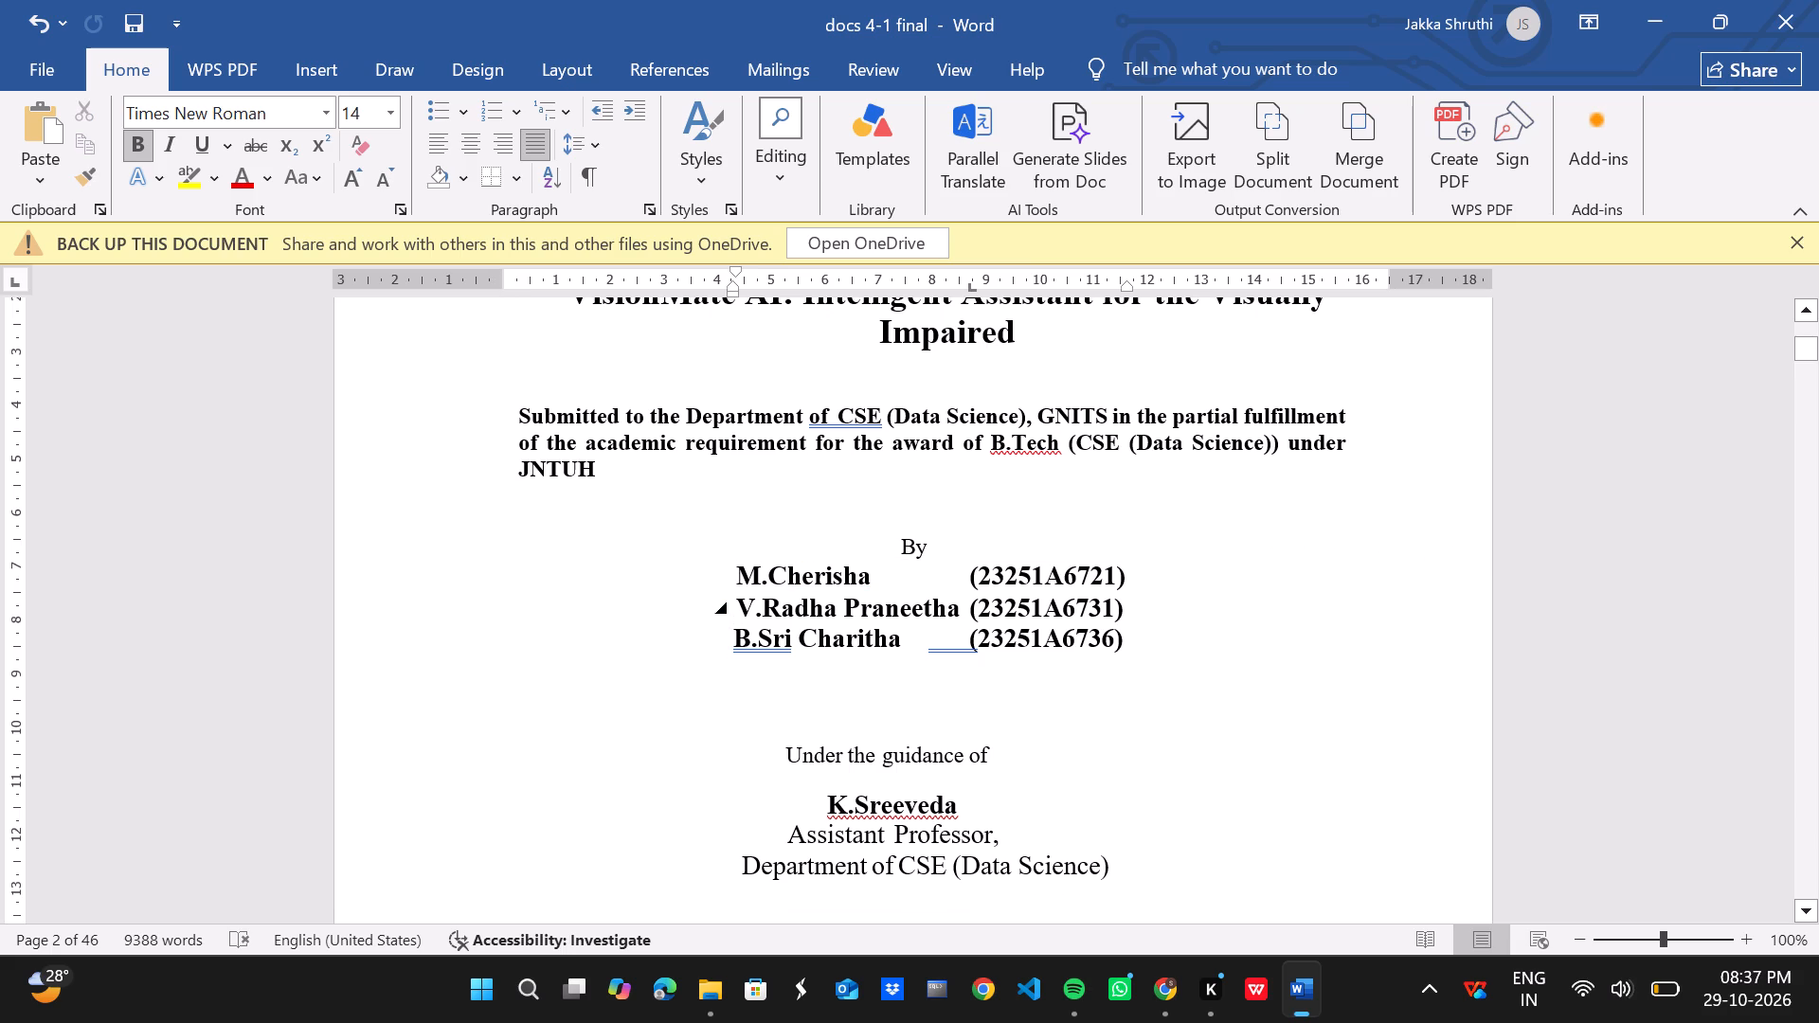
drag(737, 602, 1123, 653)
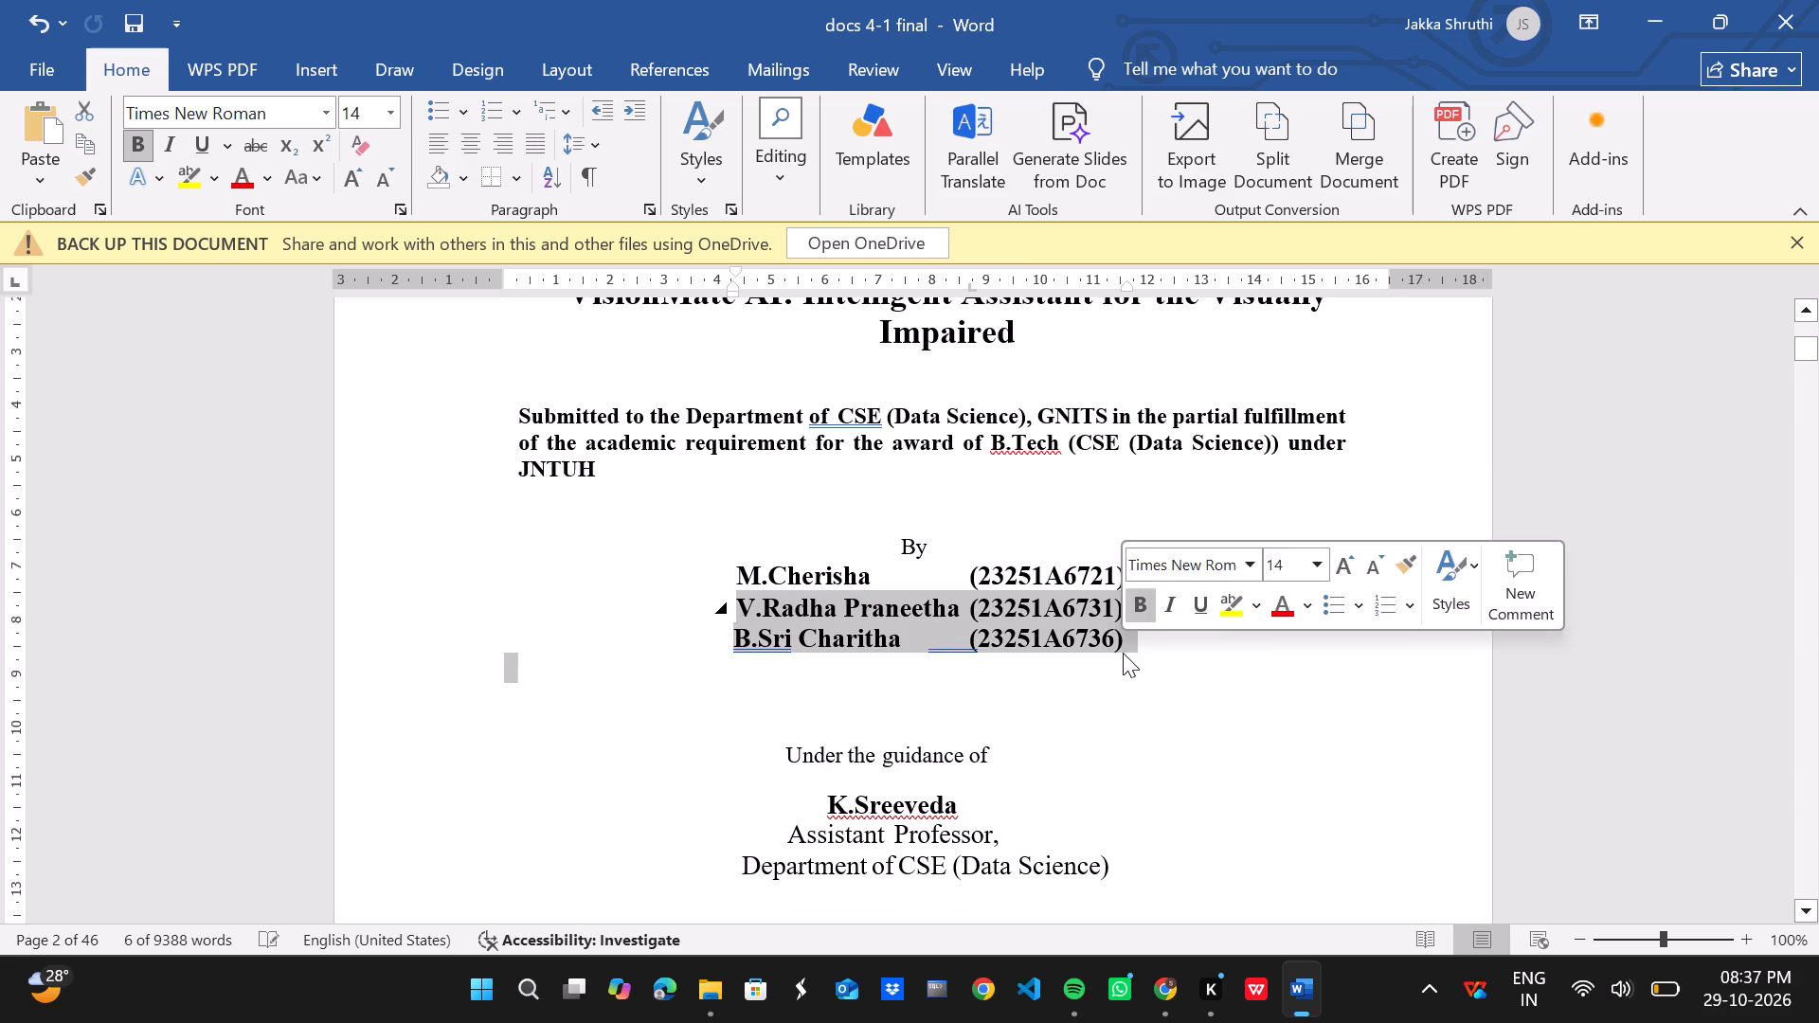
key(BackSpace)
key(BackSpace)
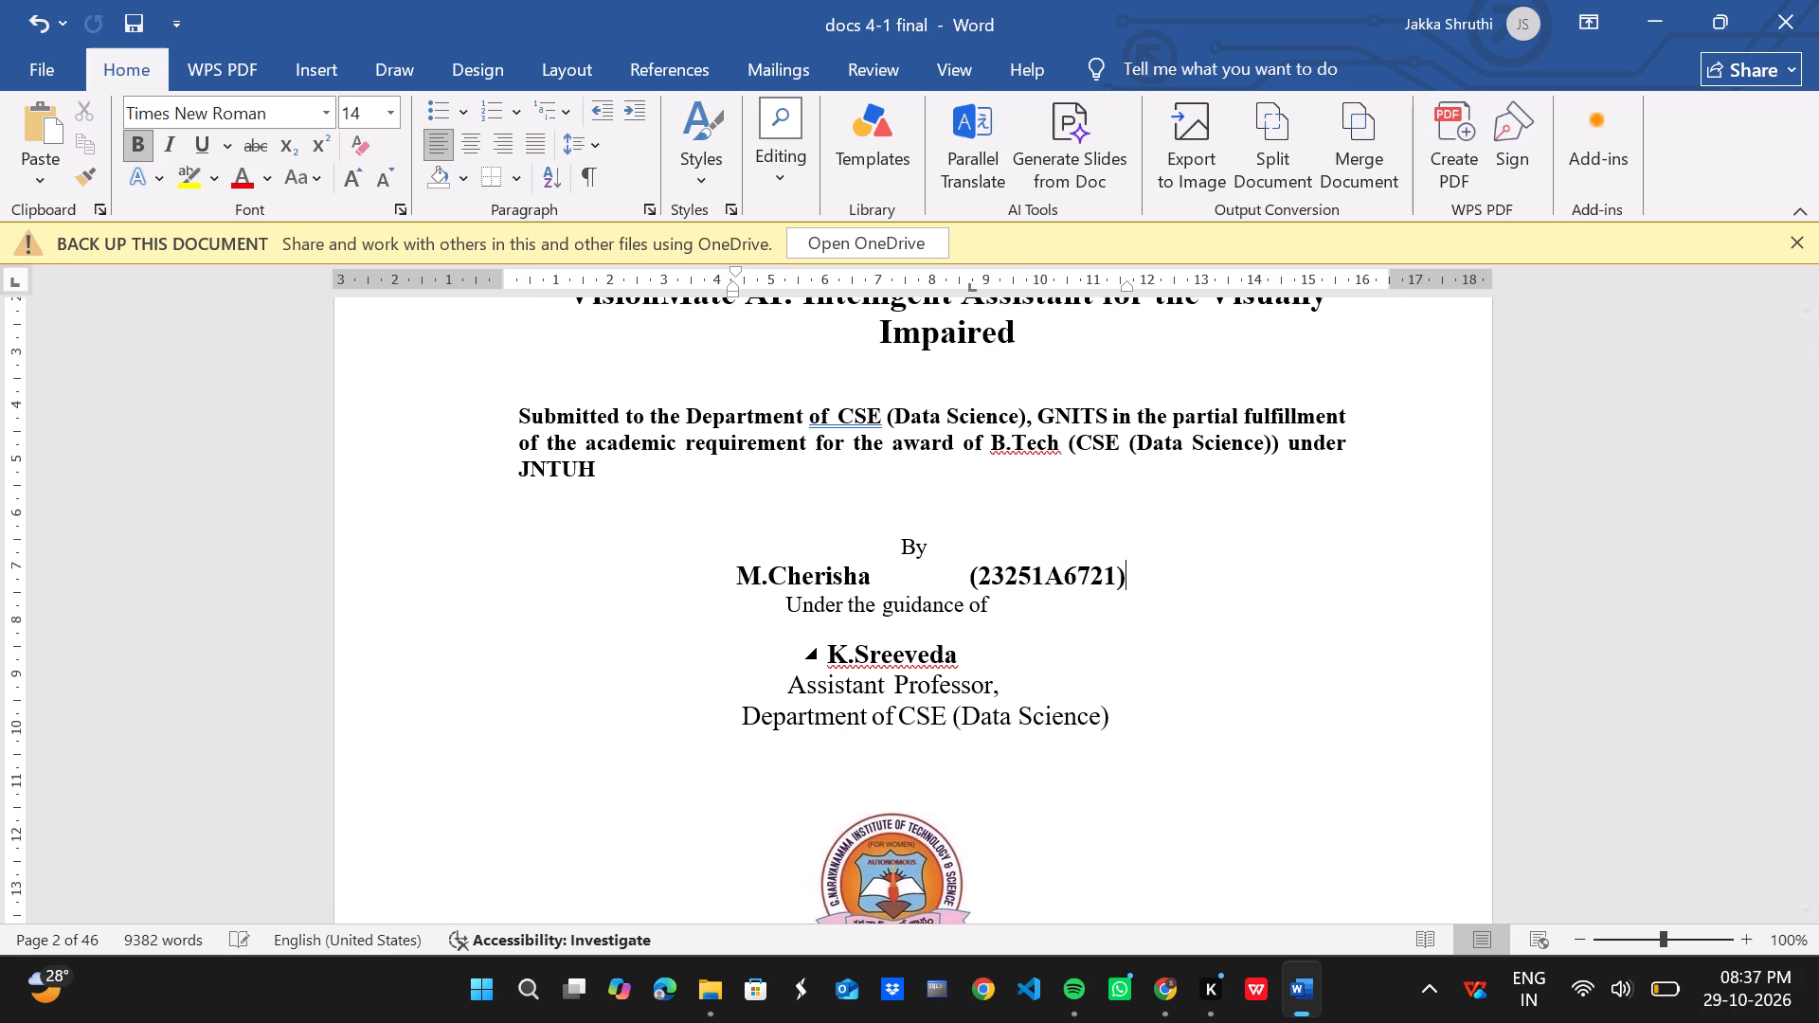
key(Return)
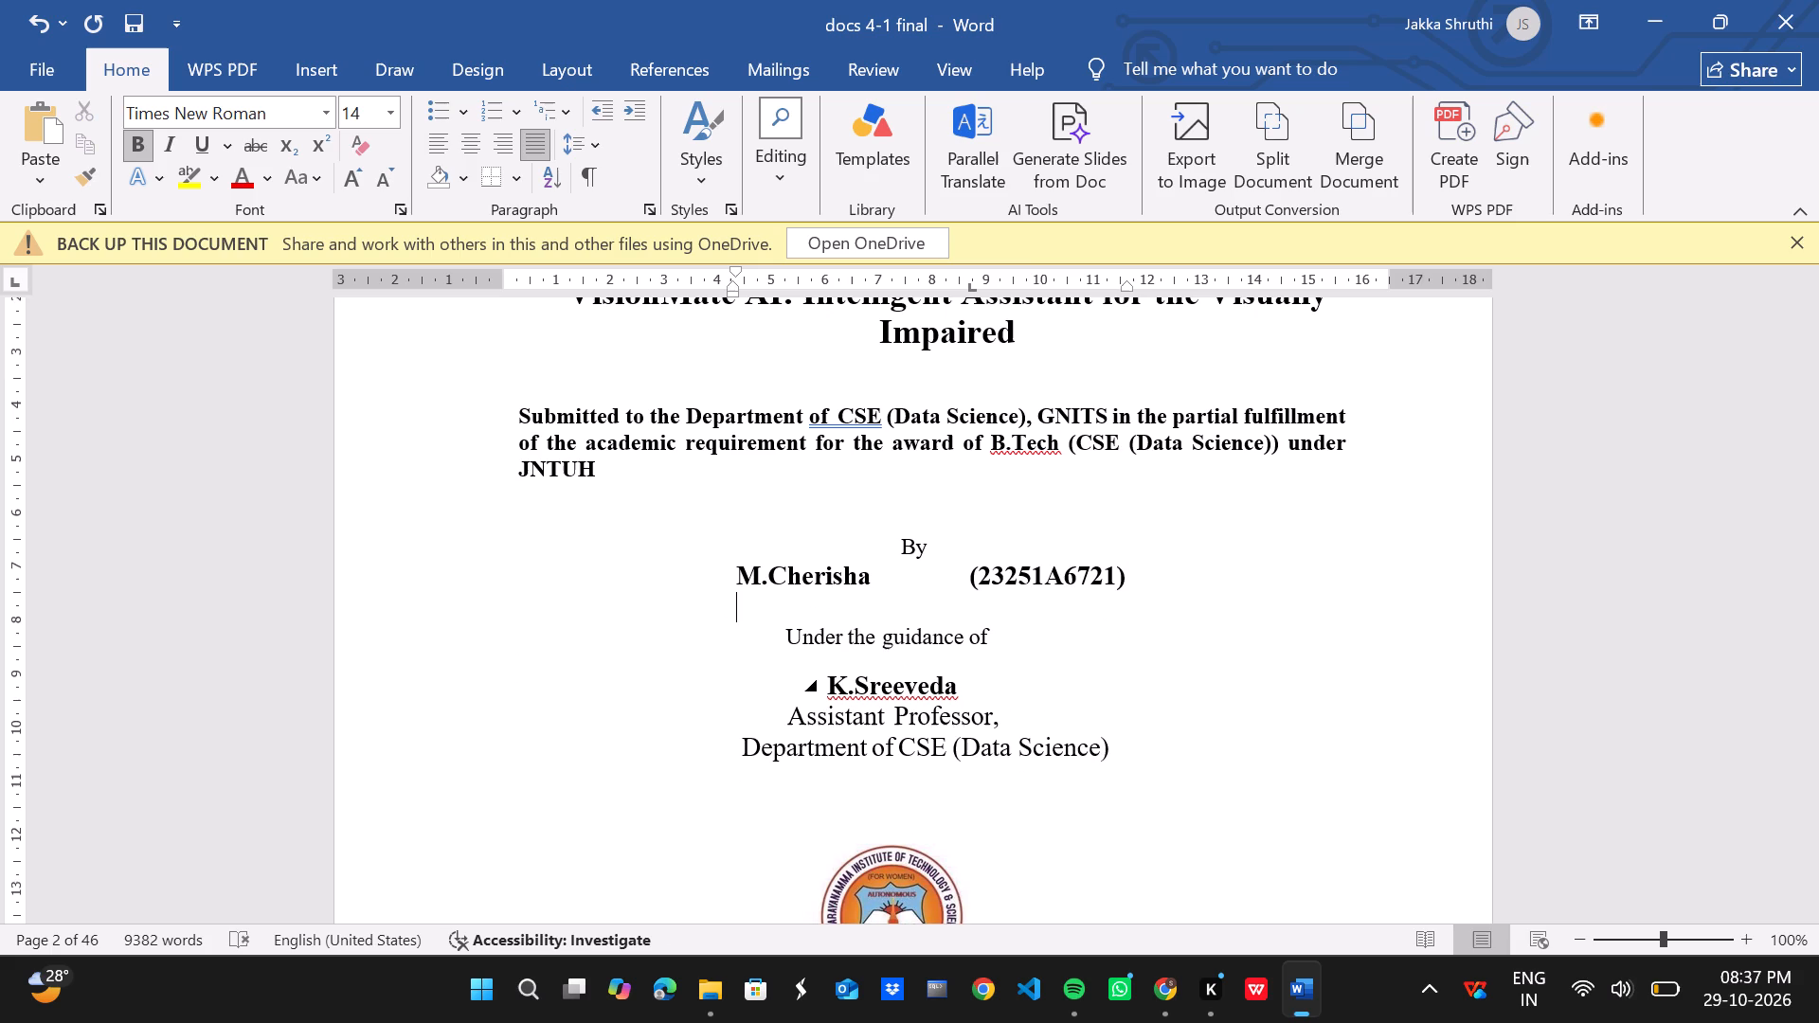
On the cover page, delete the first, third and fourth authors with their roll numbers, keeping only the second author's line.
scroll(1123, 653, up, 3)
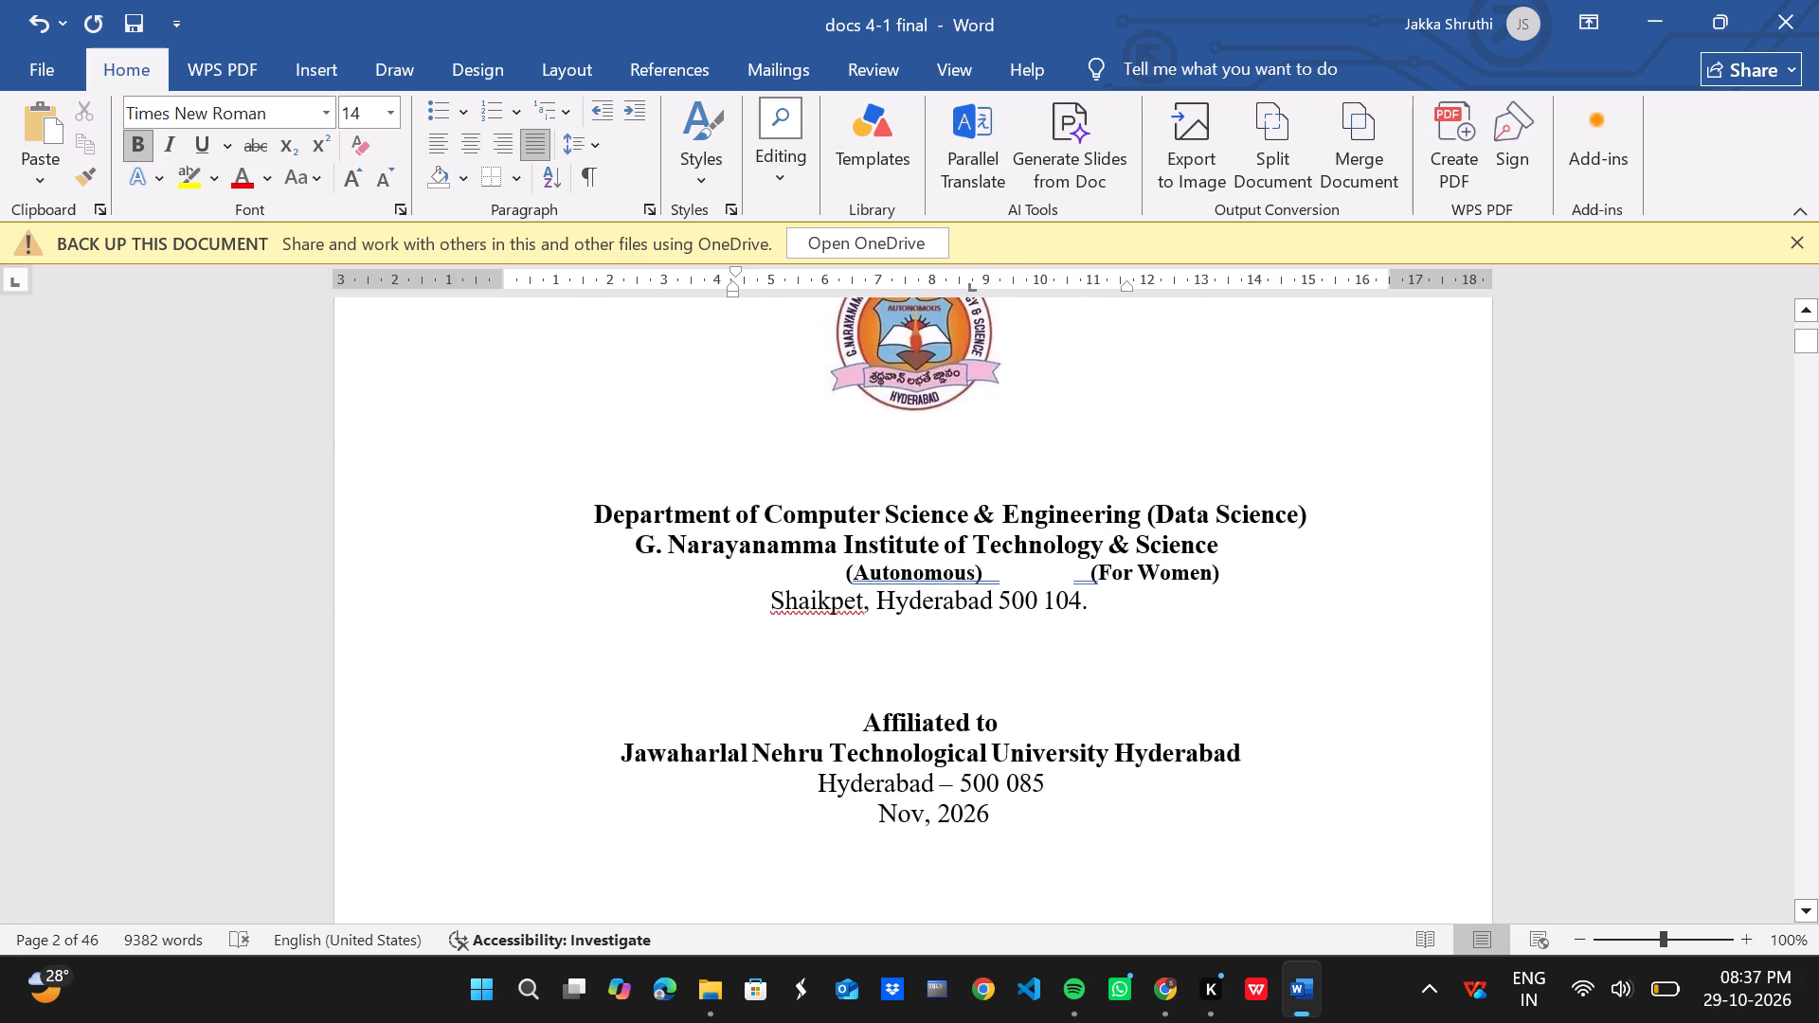
scroll(1123, 653, up, 2)
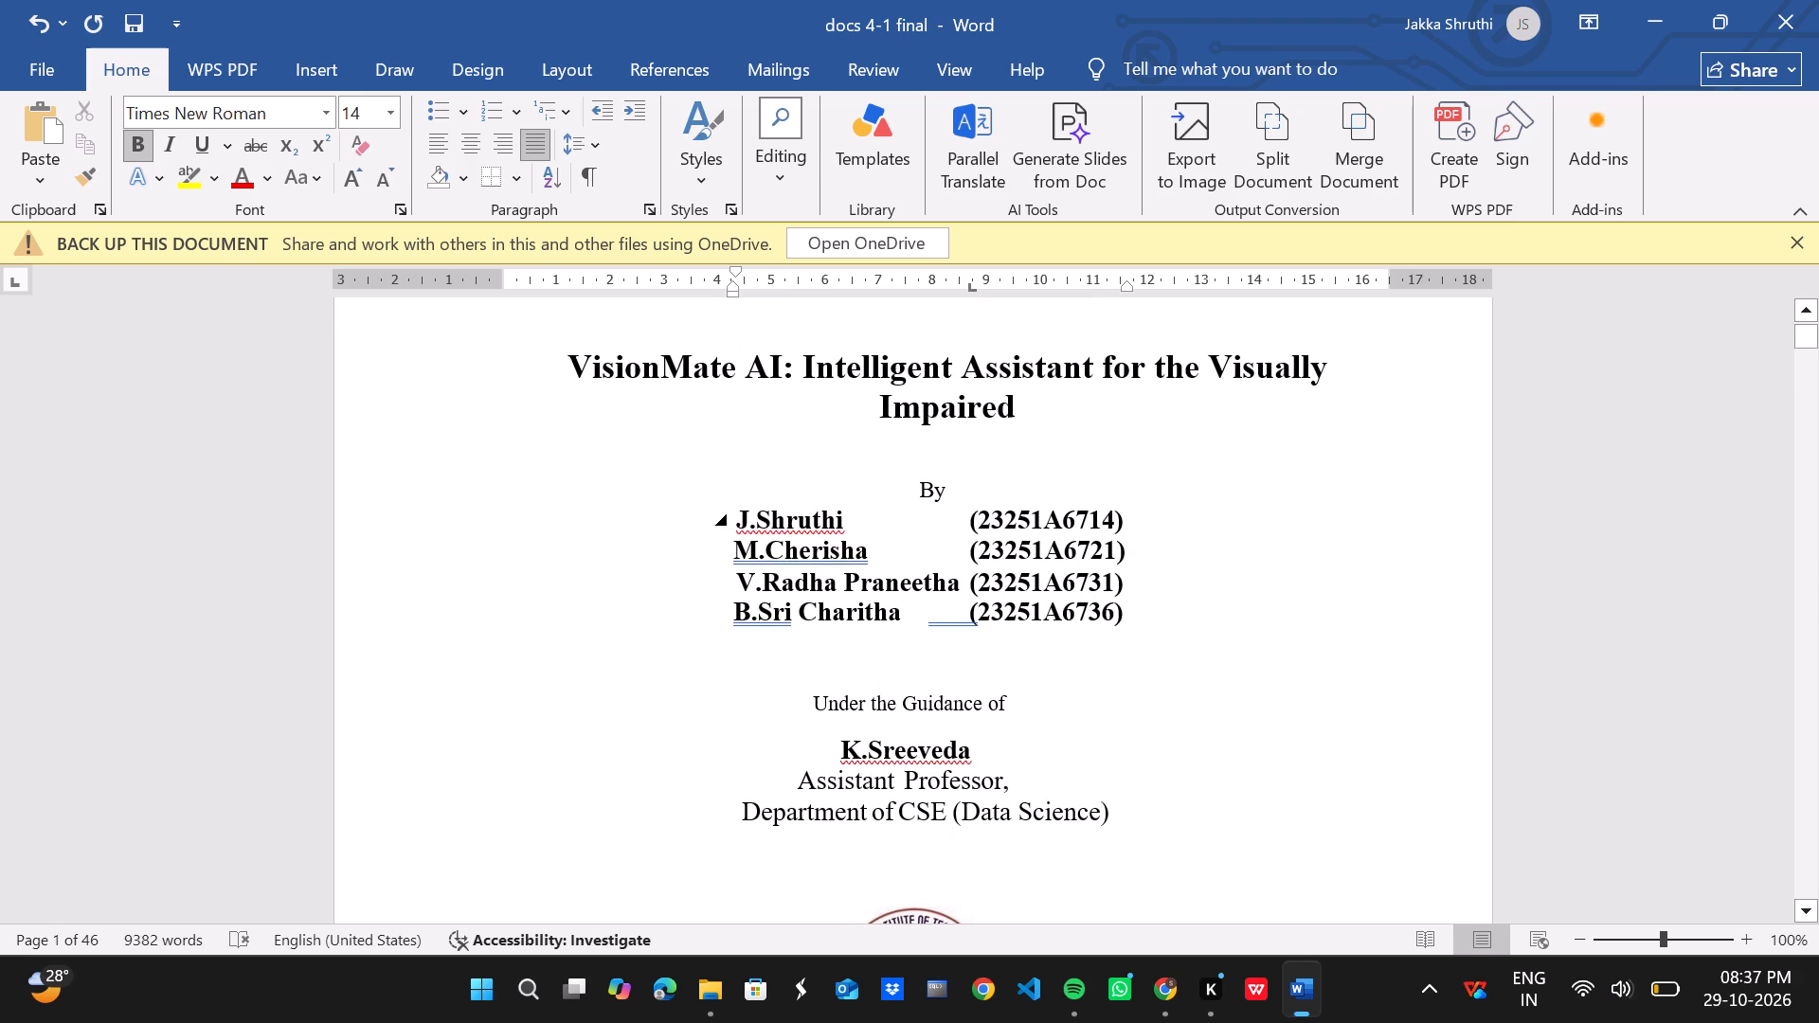
drag(738, 520, 1126, 525)
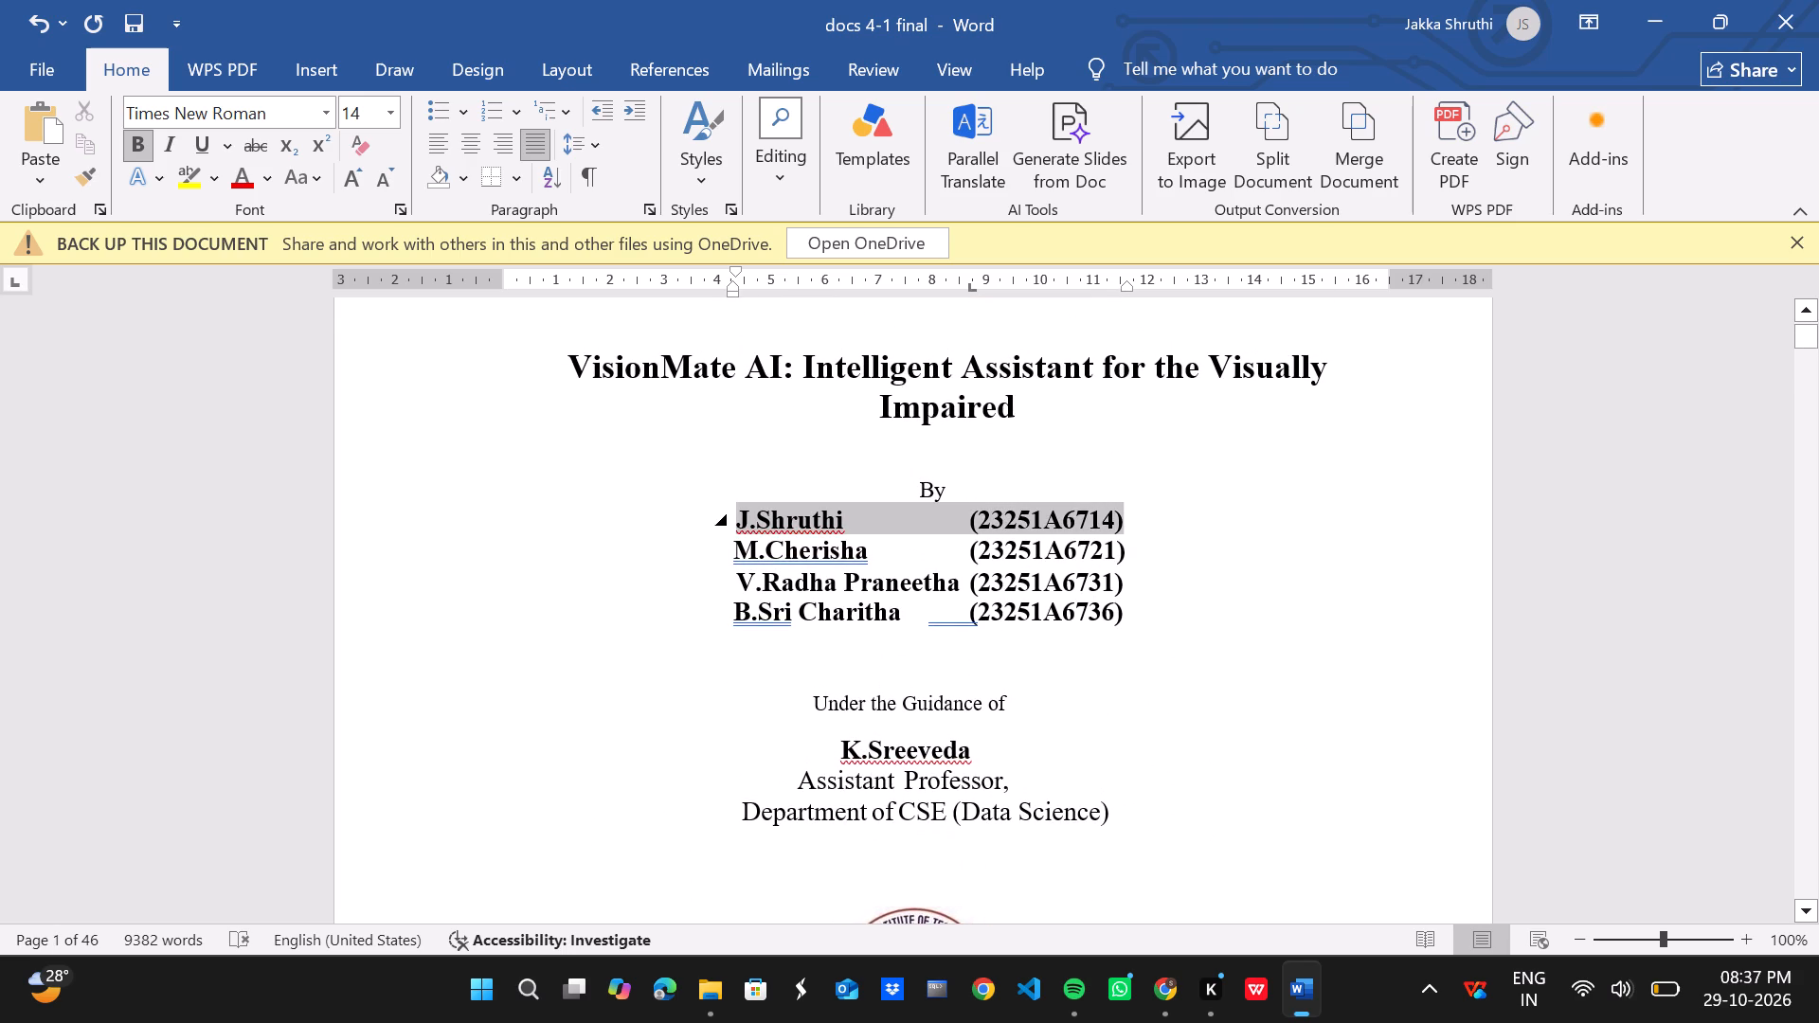
drag(1126, 525, 1127, 525)
key(BackSpace)
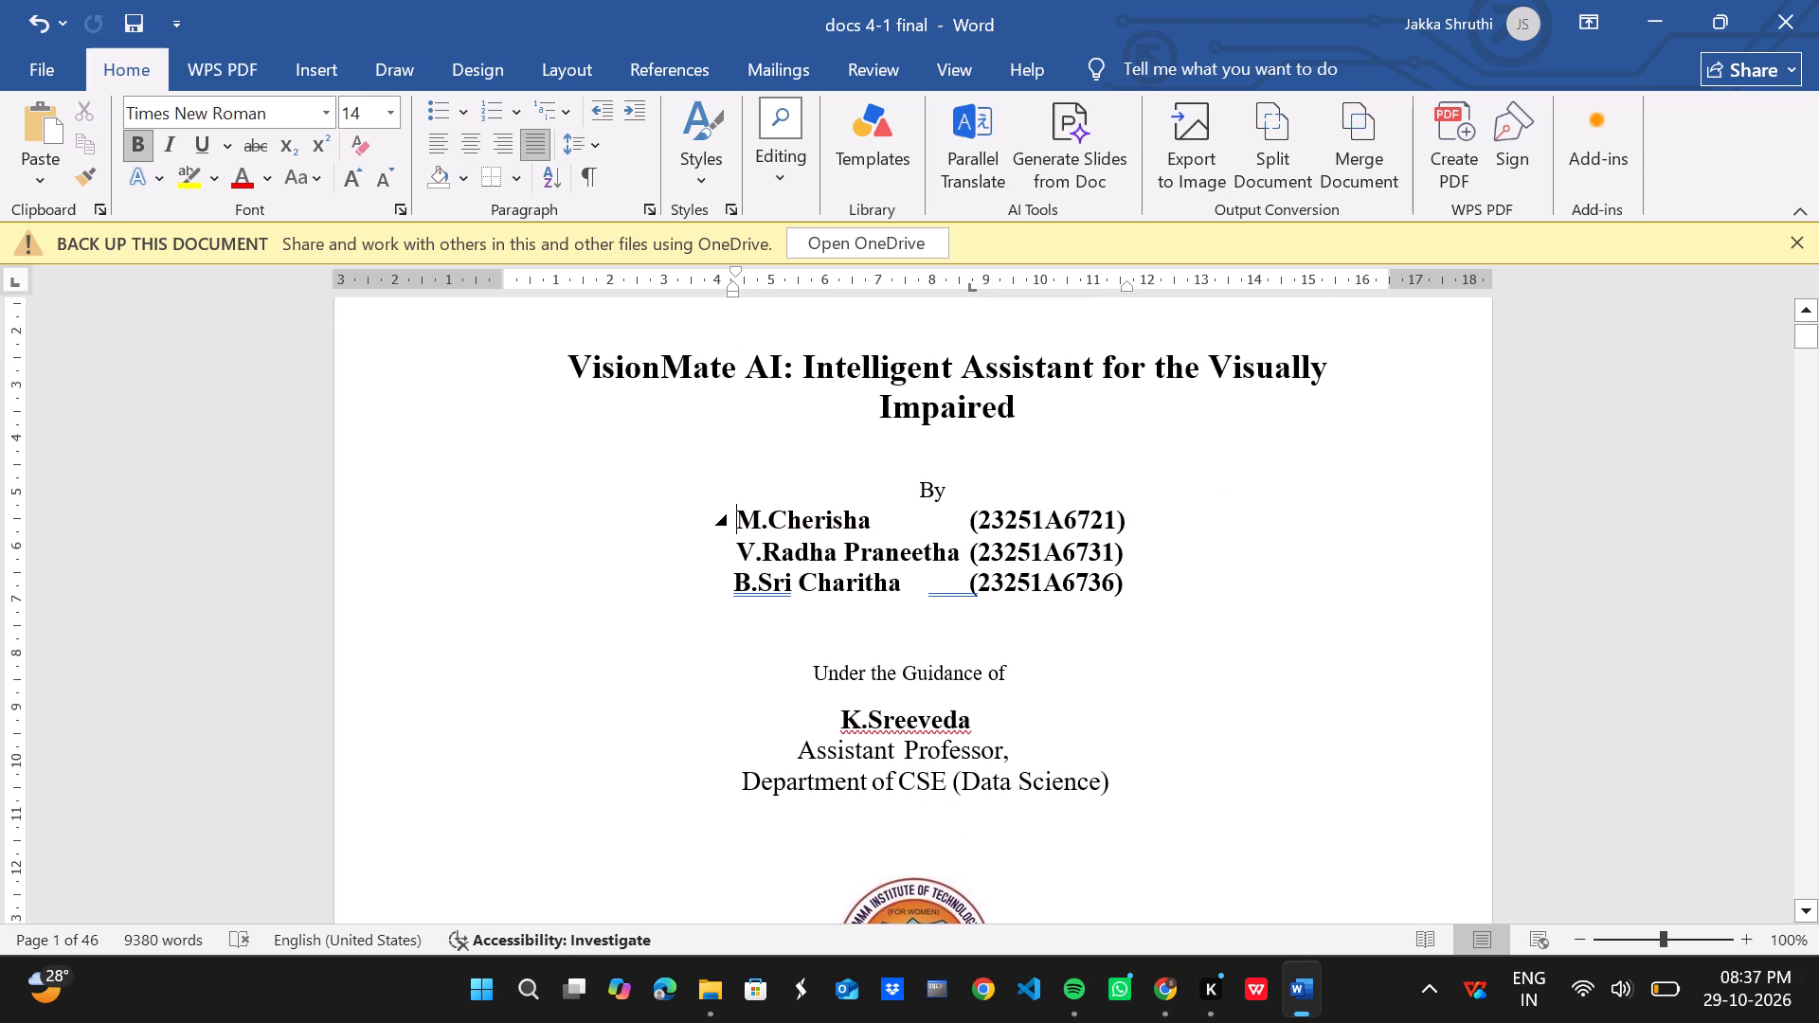
drag(737, 547, 1126, 596)
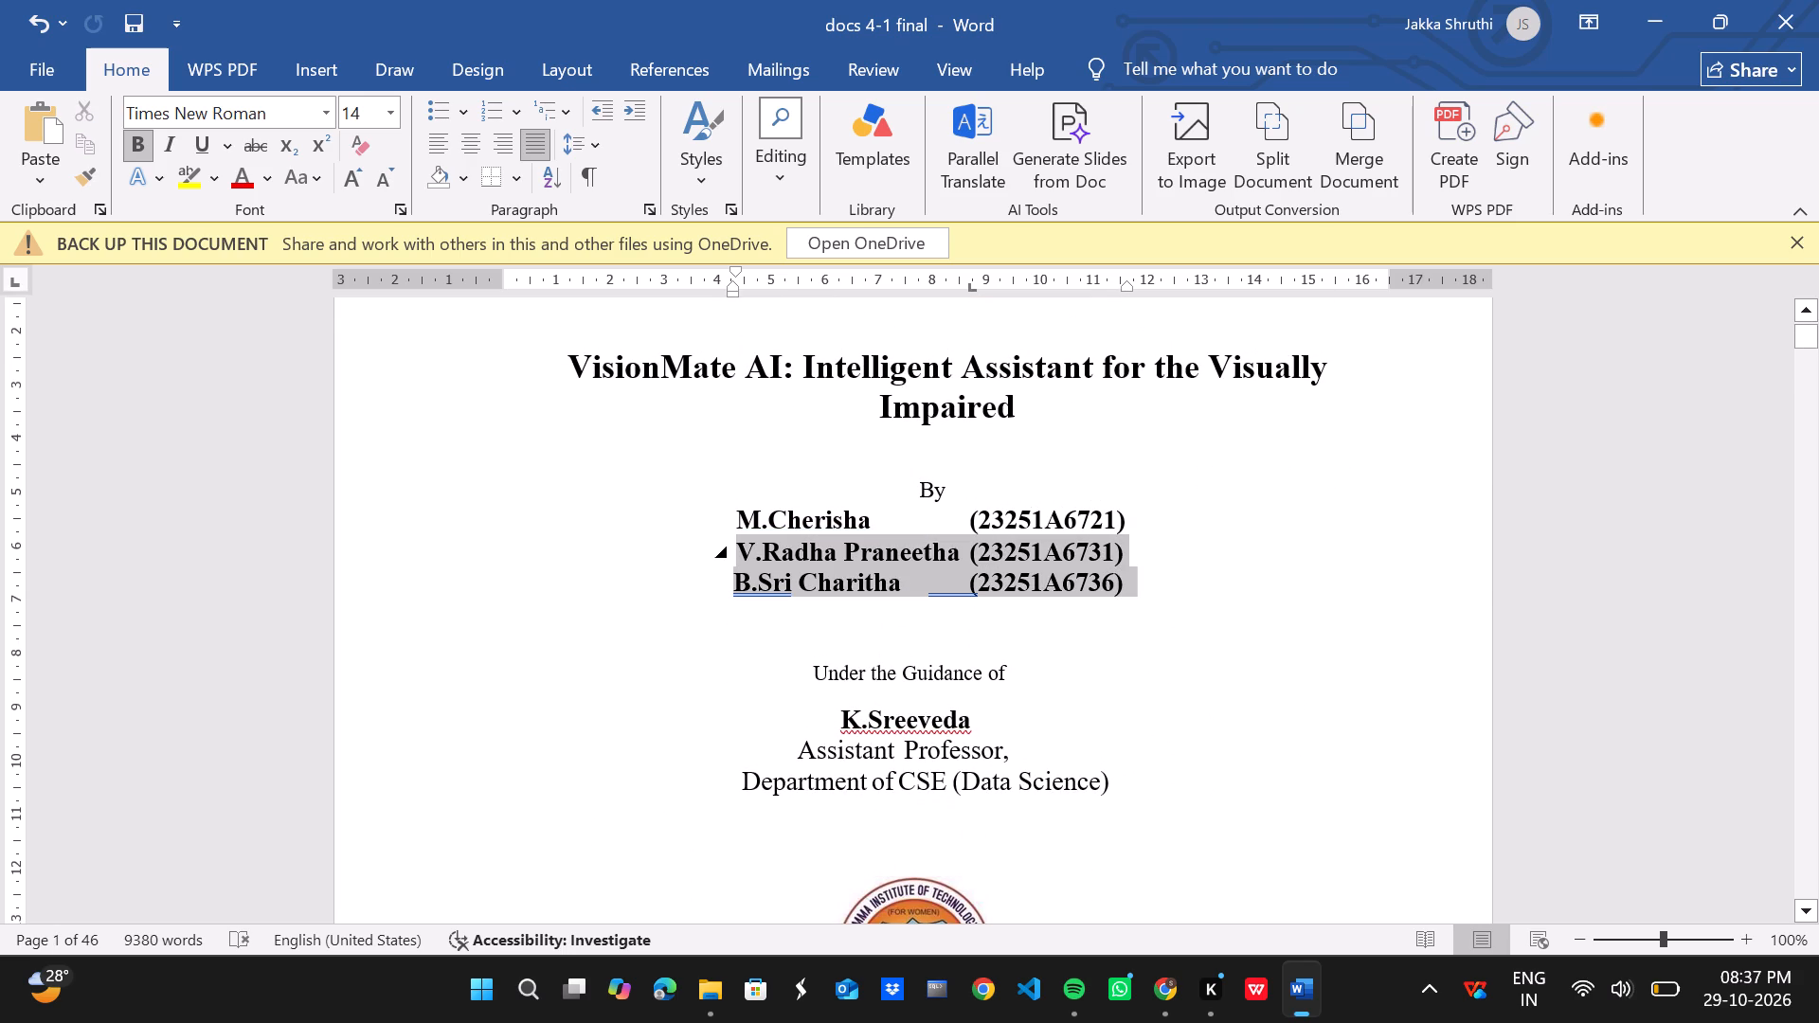
key(BackSpace)
key(BackSpace)
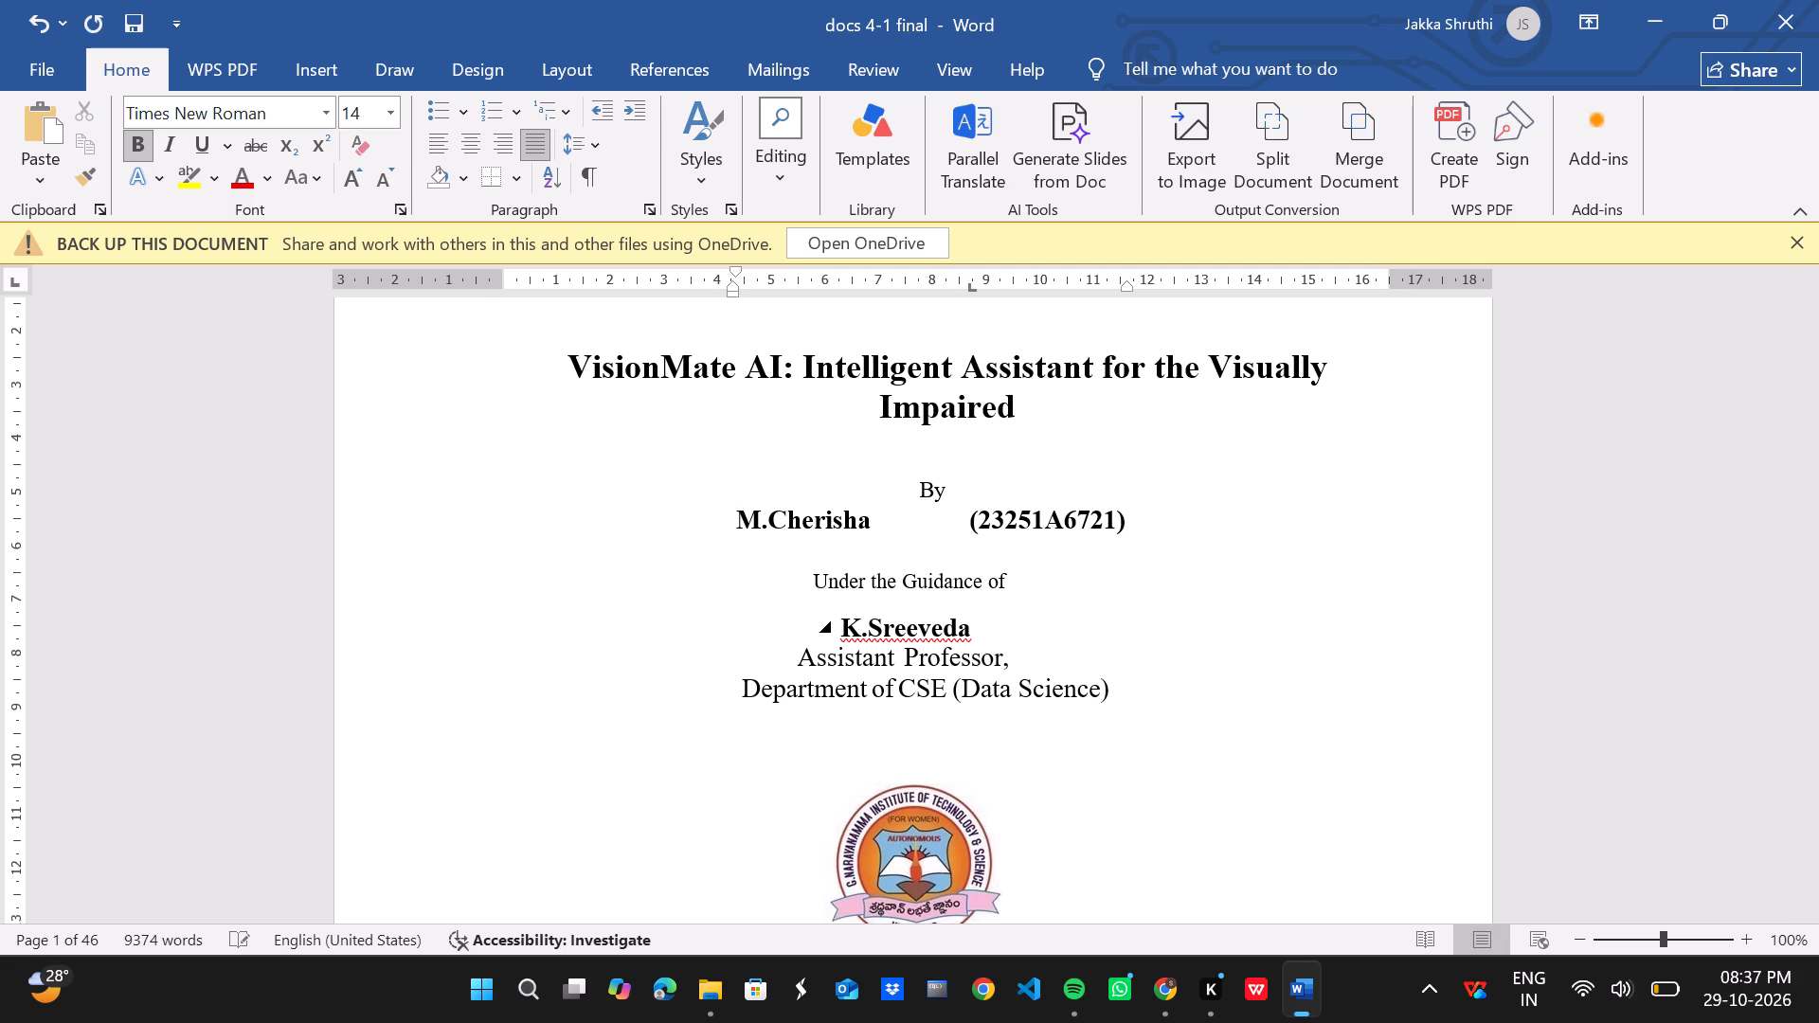
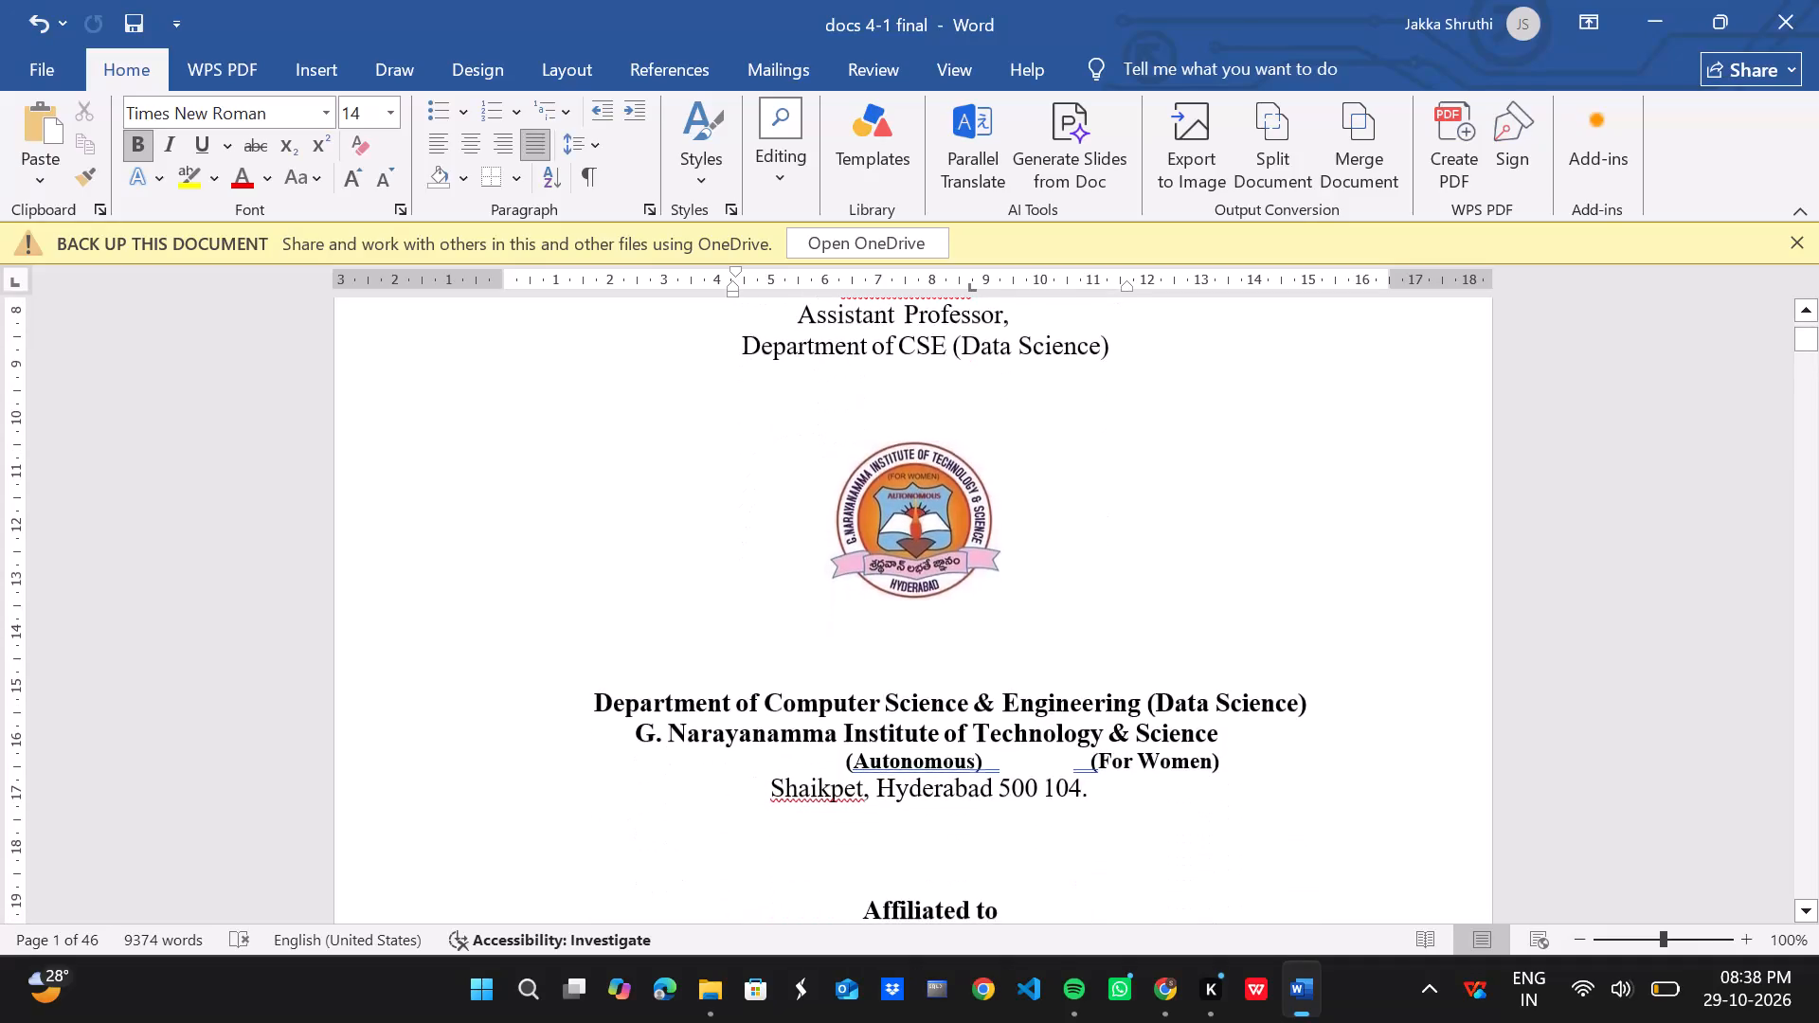
Review the front pages from the cover to the table of contents for the author names on each page.
scroll(1126, 596, down, 3)
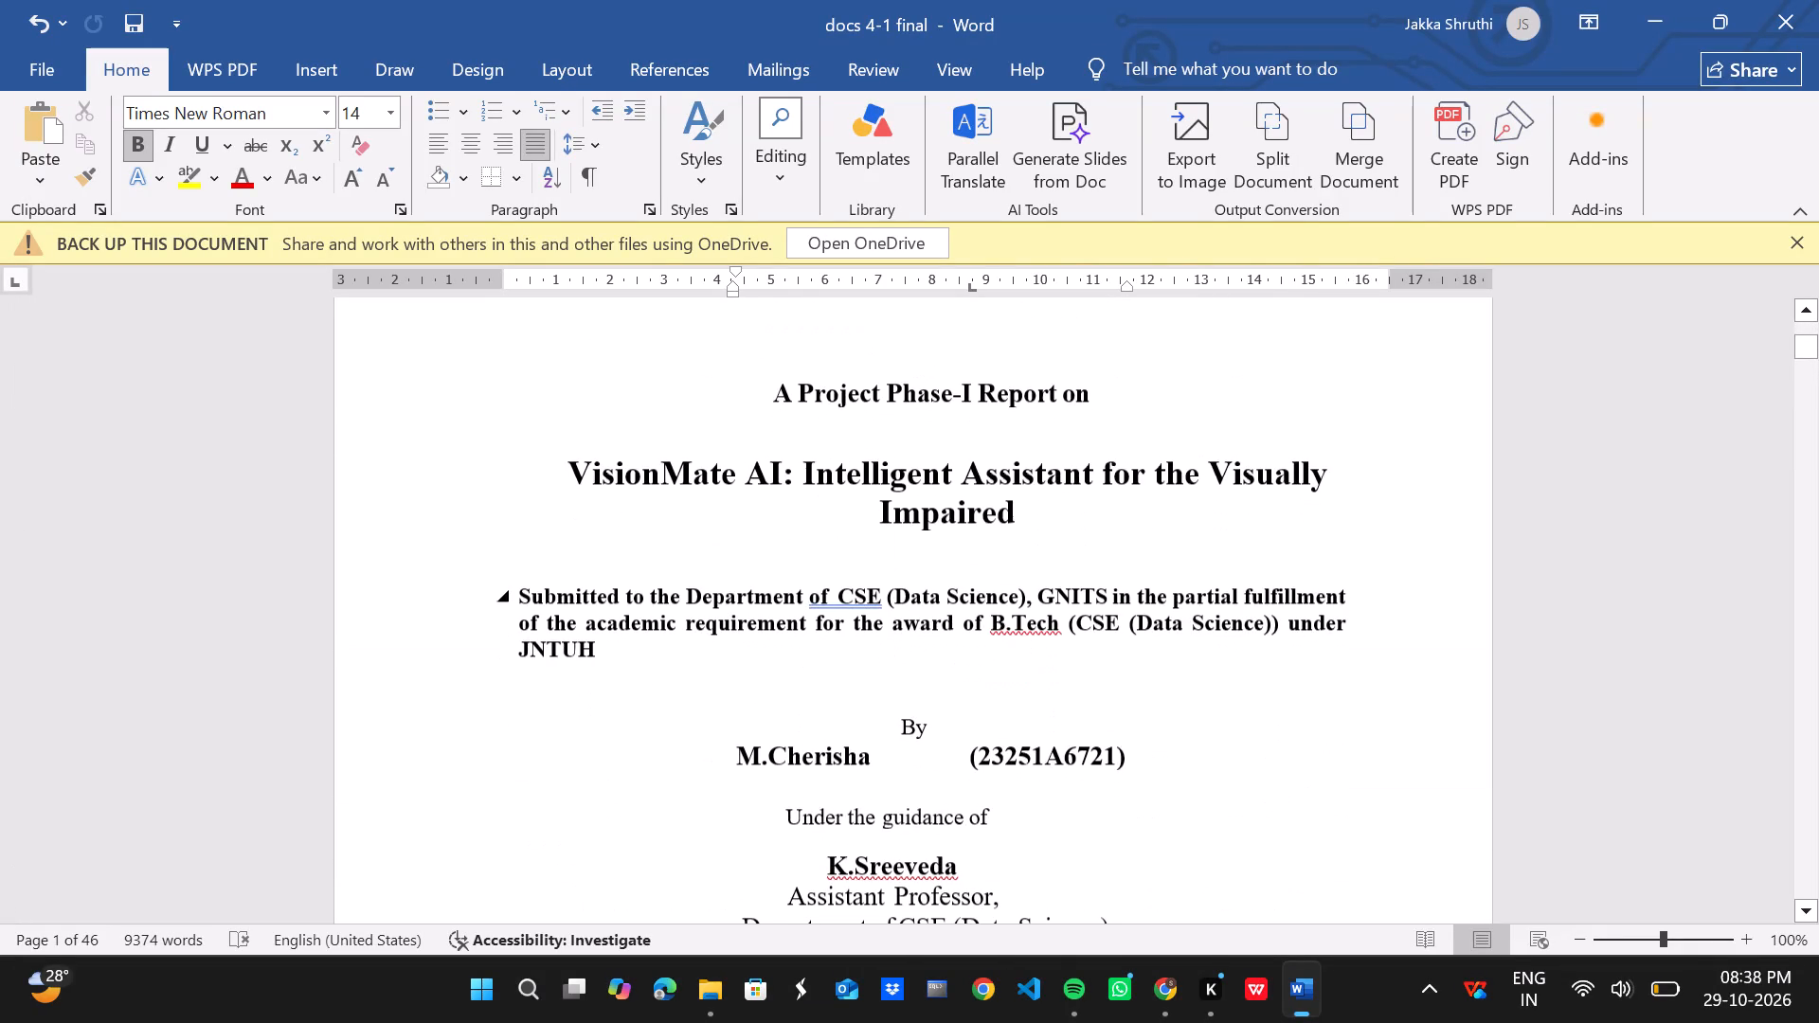
scroll(1126, 596, down, 3)
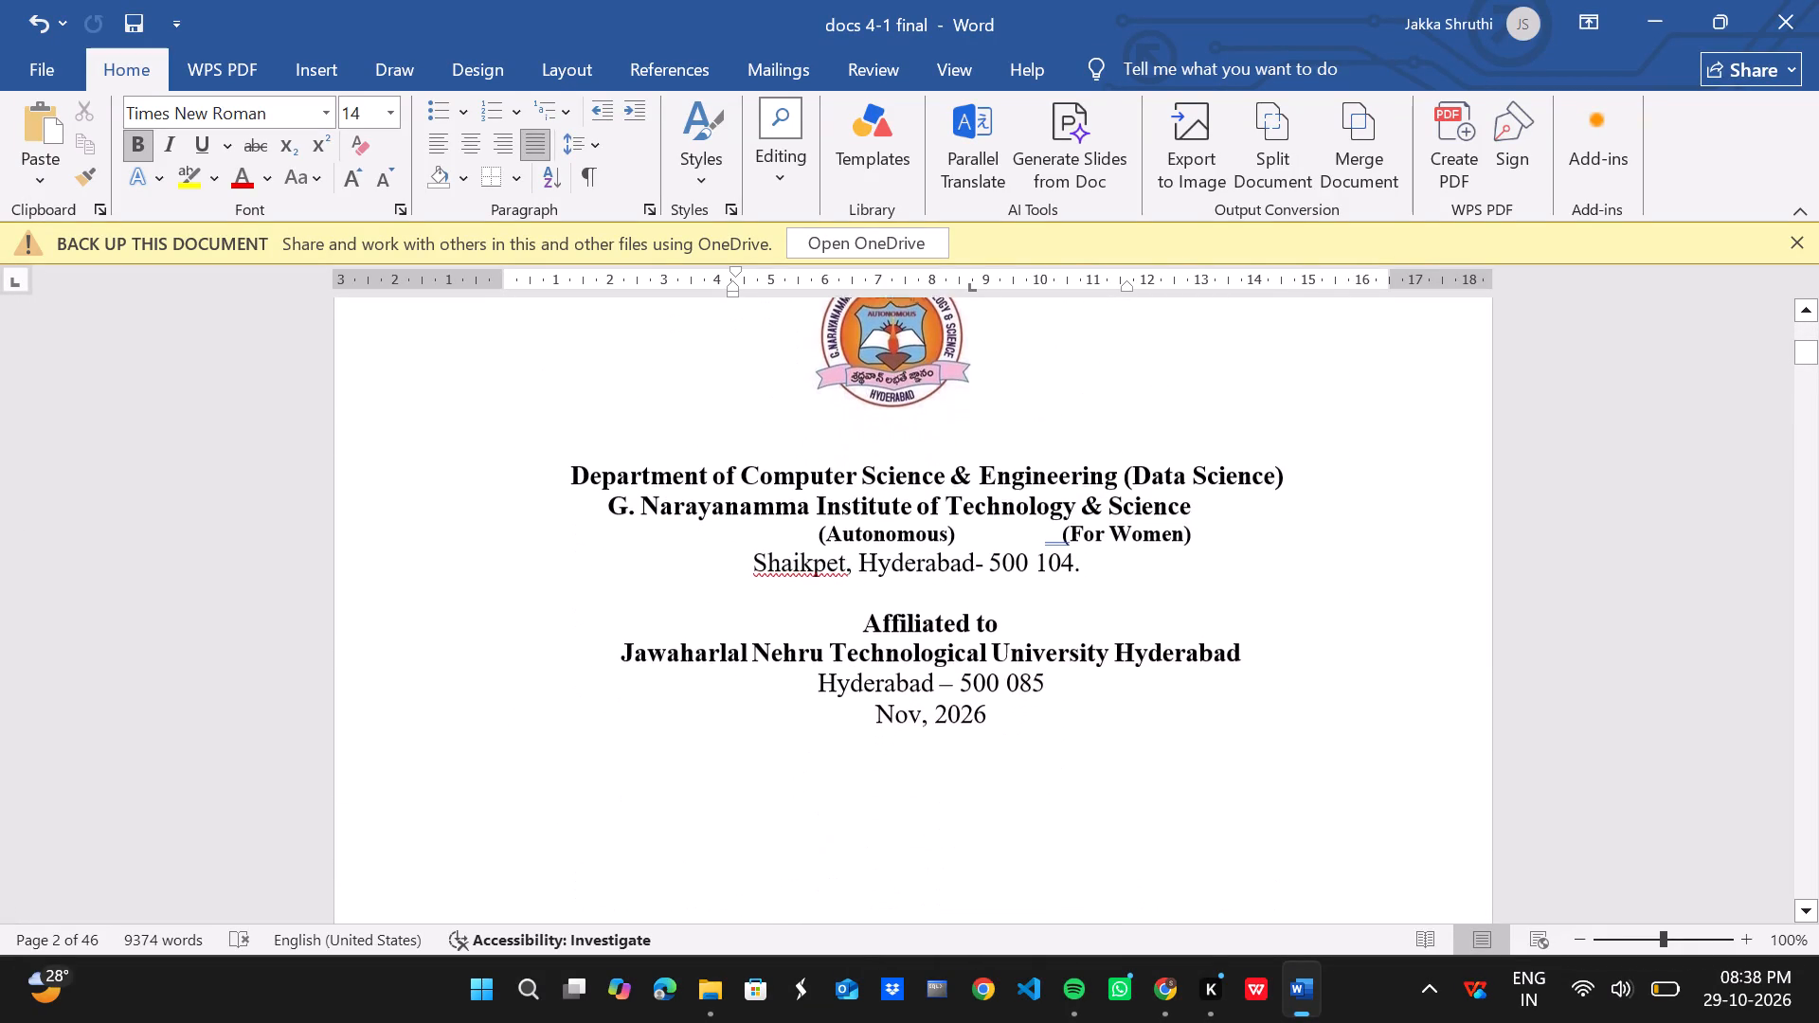
scroll(1126, 596, down, 3)
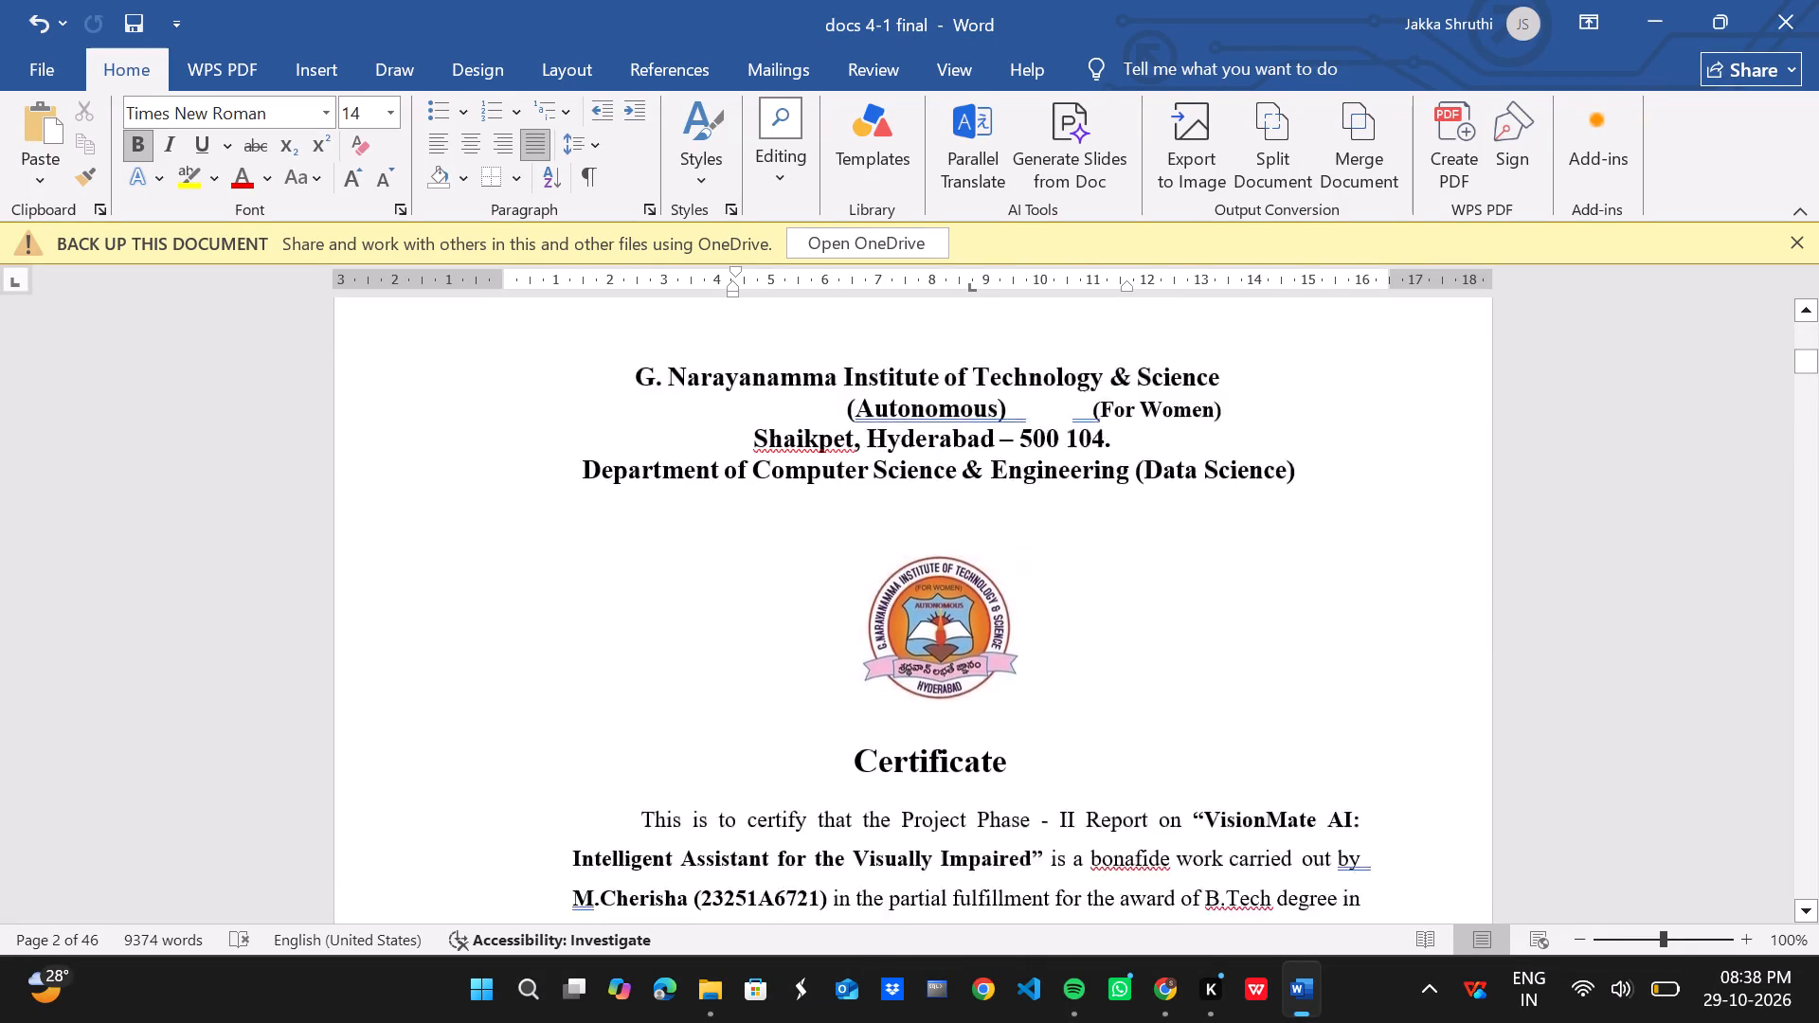
scroll(1126, 596, down, 2)
scroll(1126, 596, up, 1)
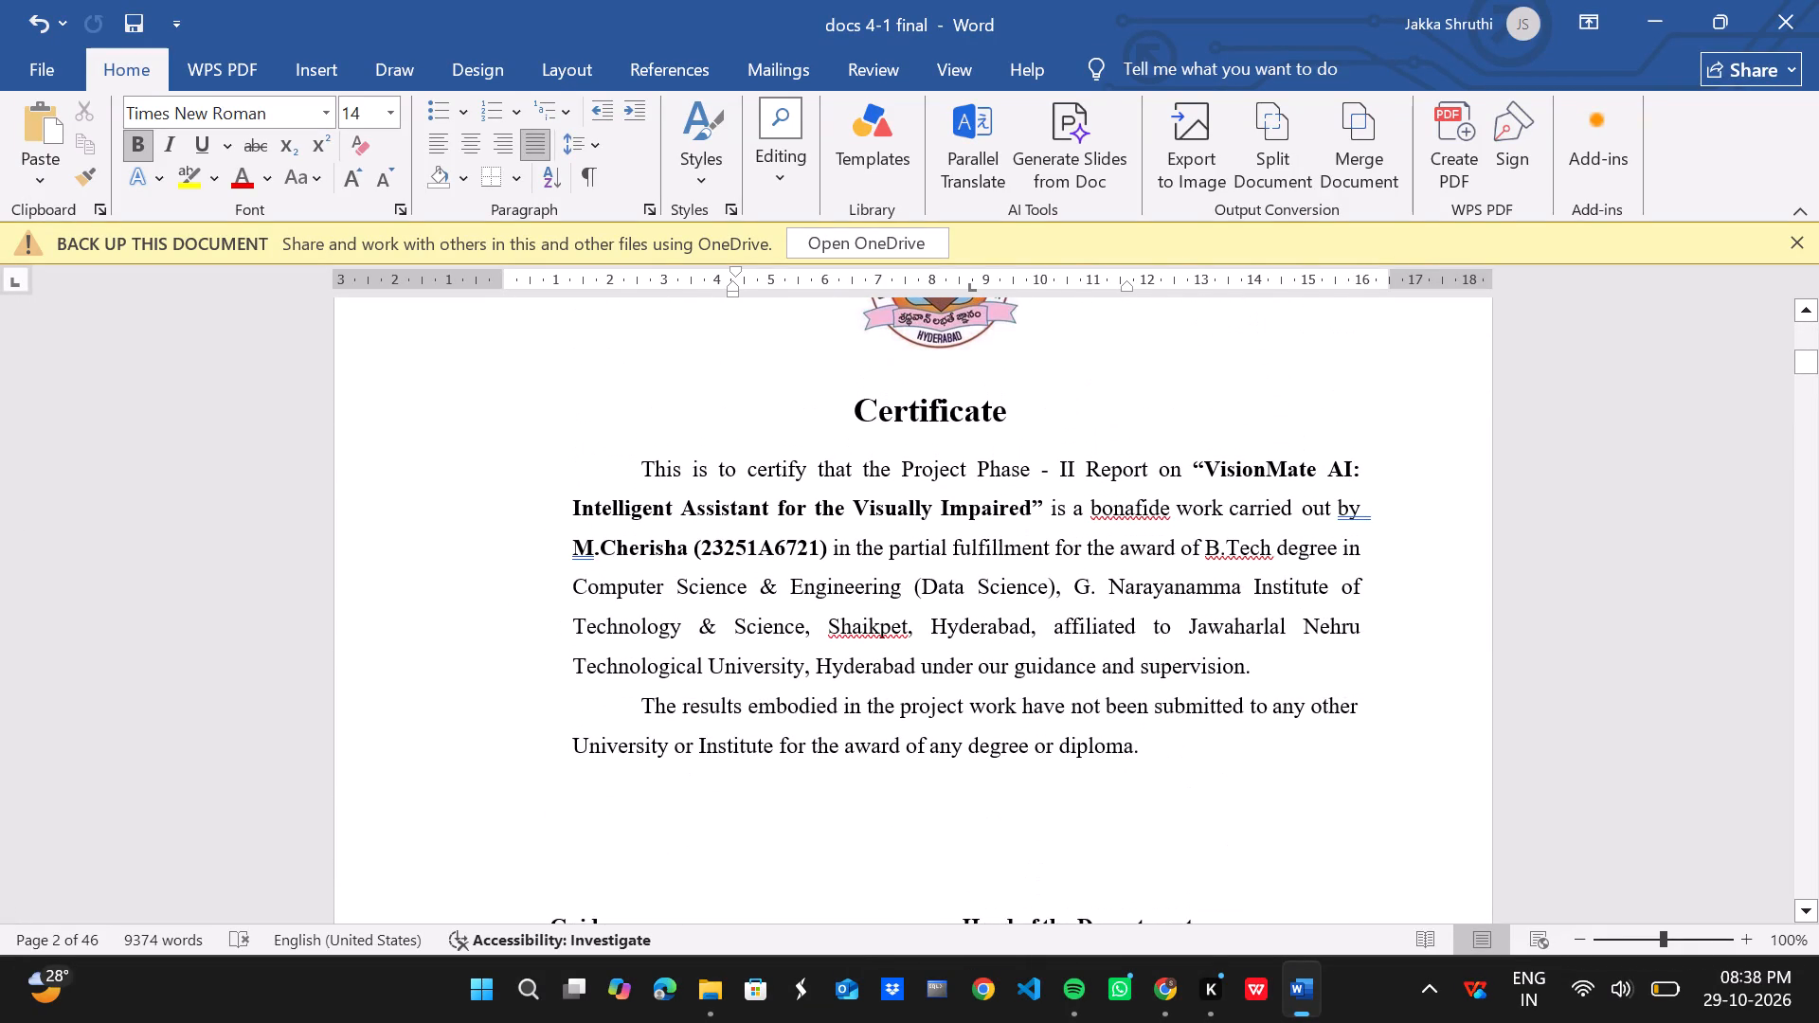
scroll(1126, 596, down, 6)
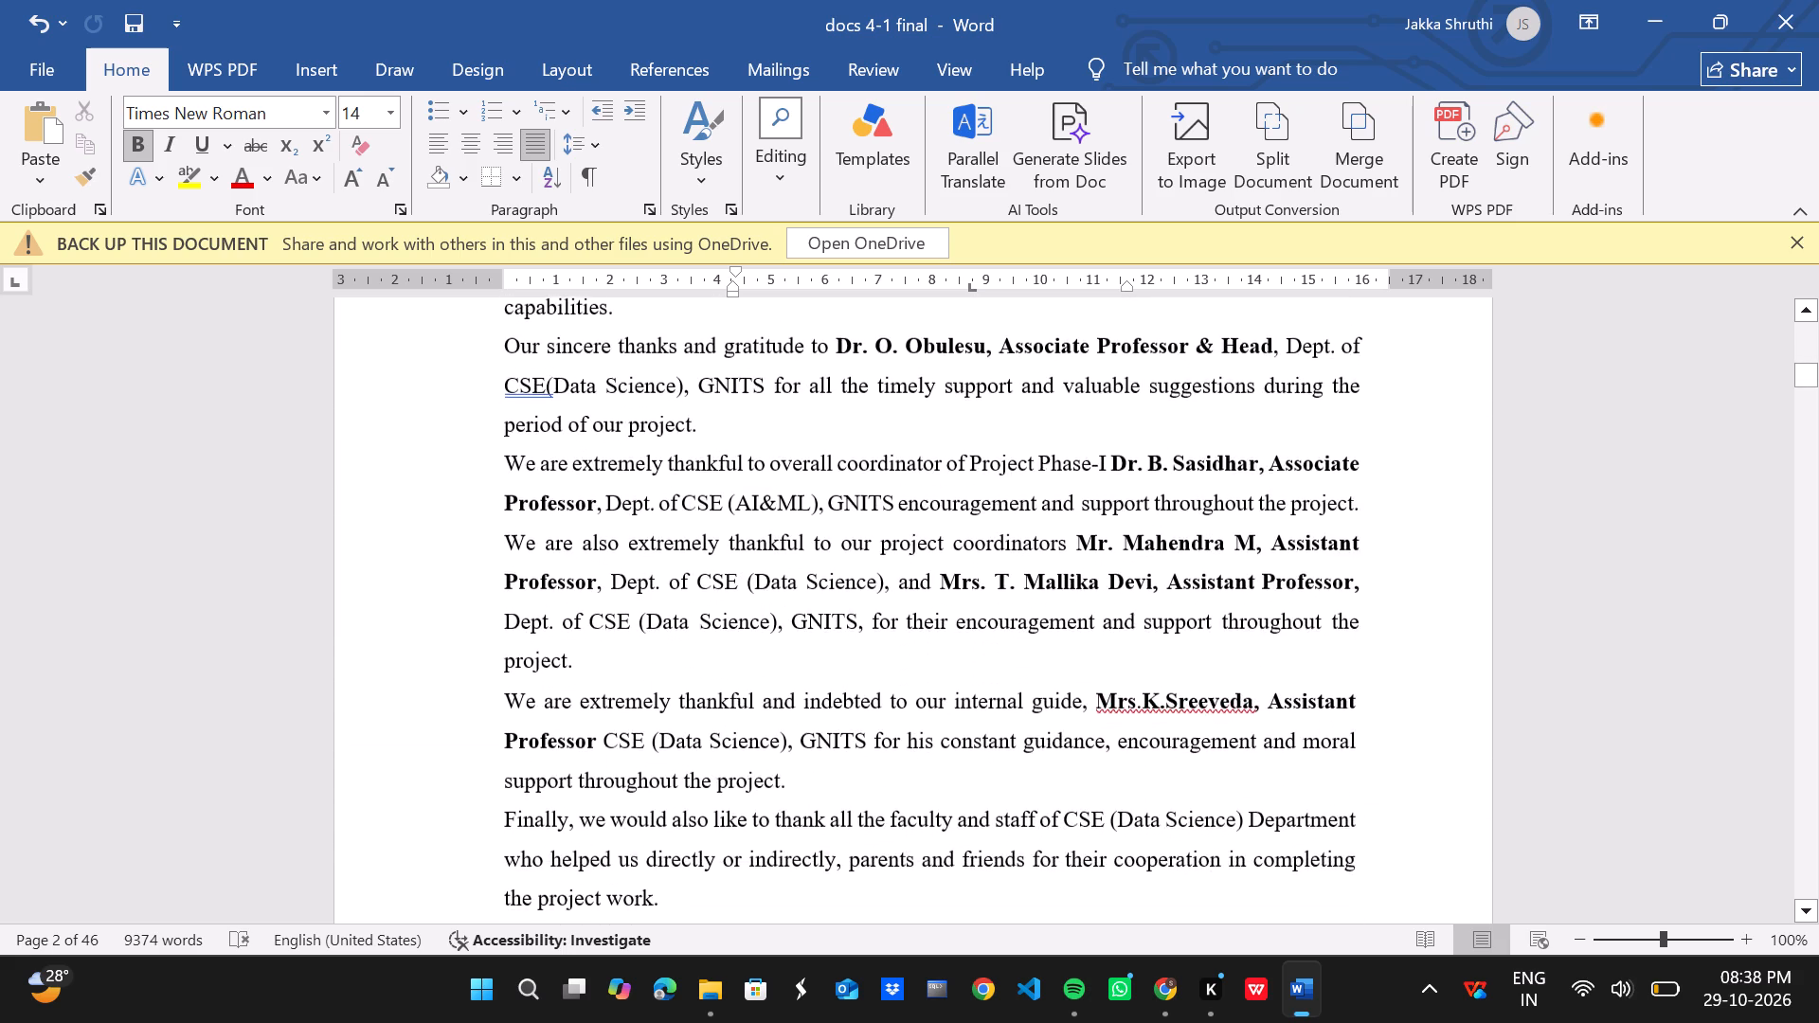
scroll(1126, 596, down, 1)
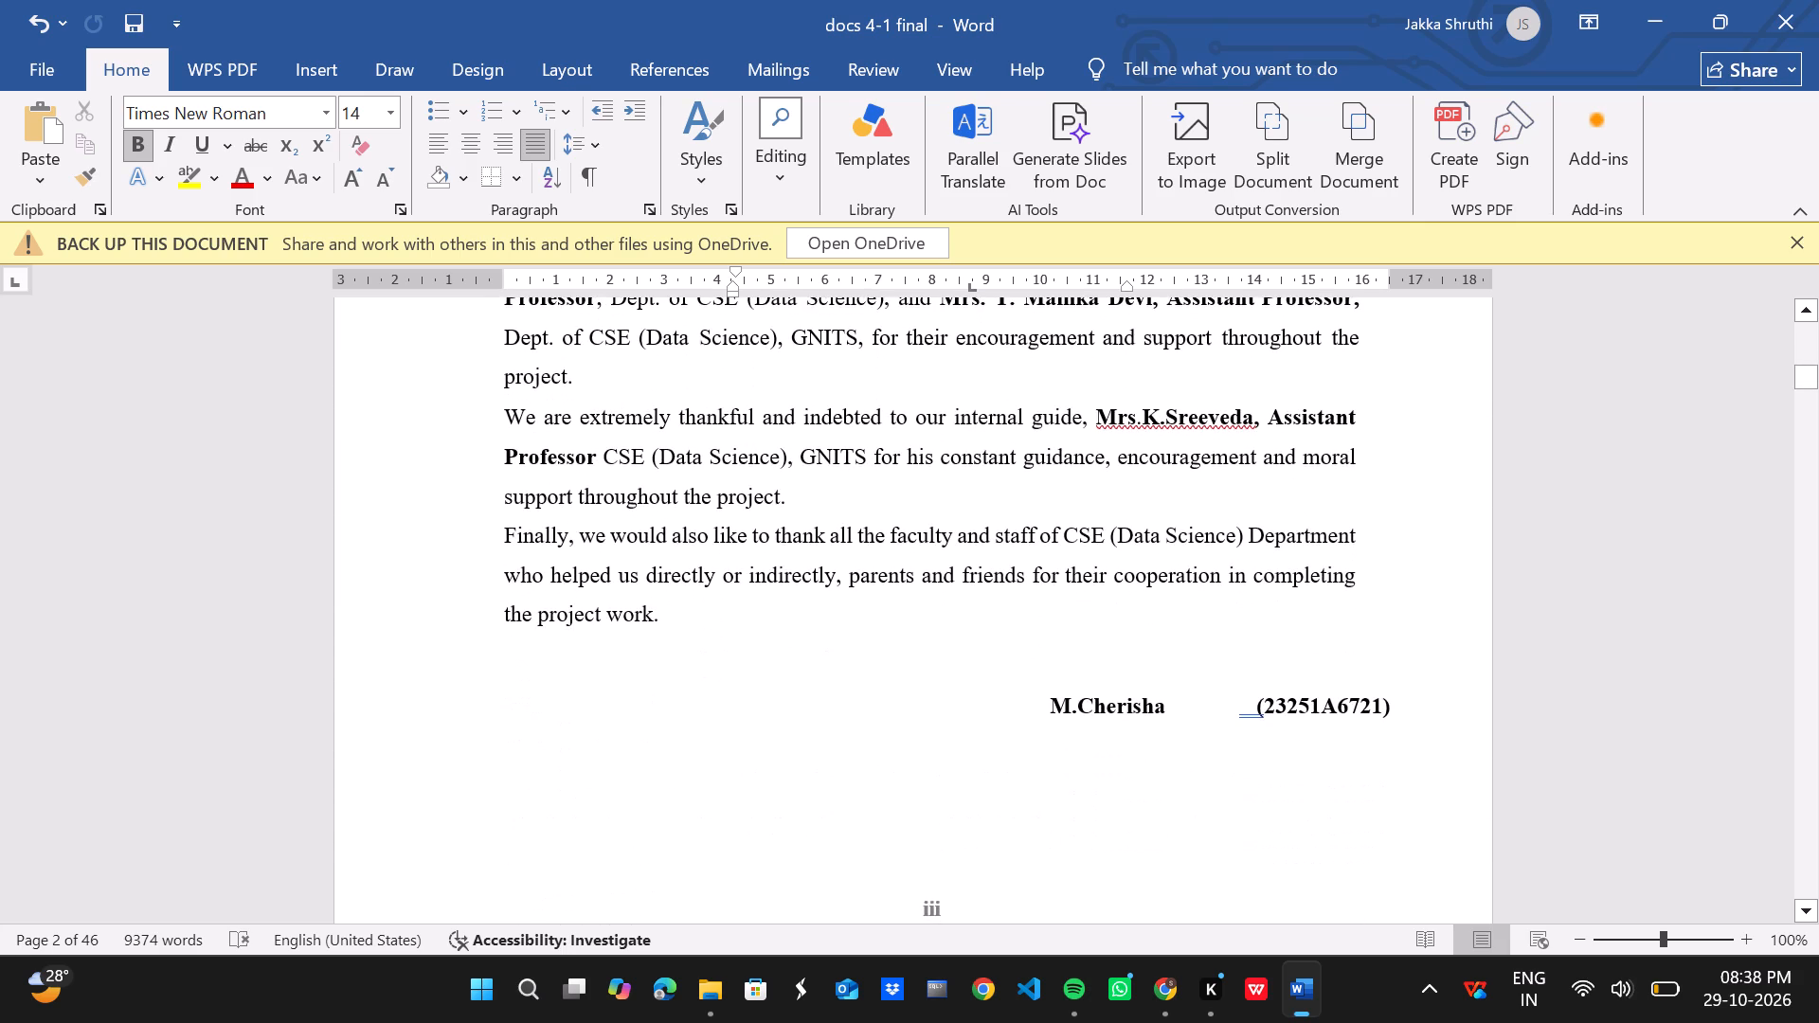
scroll(1126, 596, down, 2)
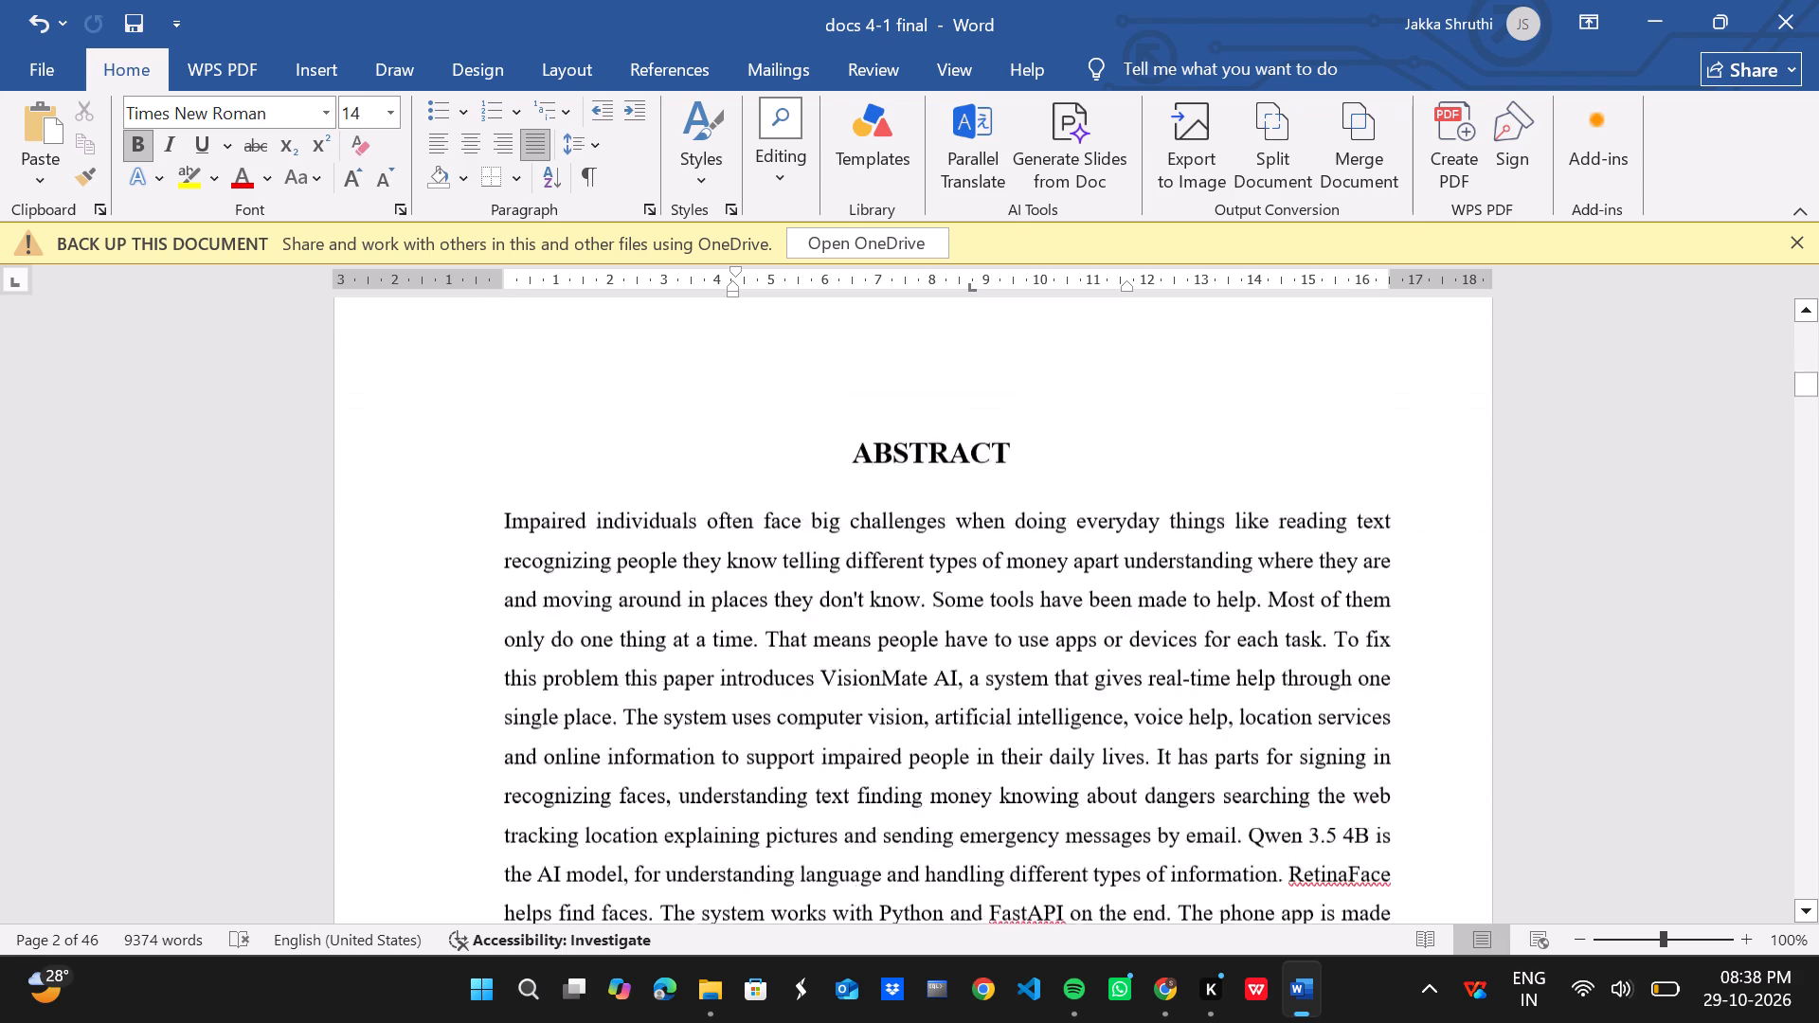
scroll(1126, 596, down, 5)
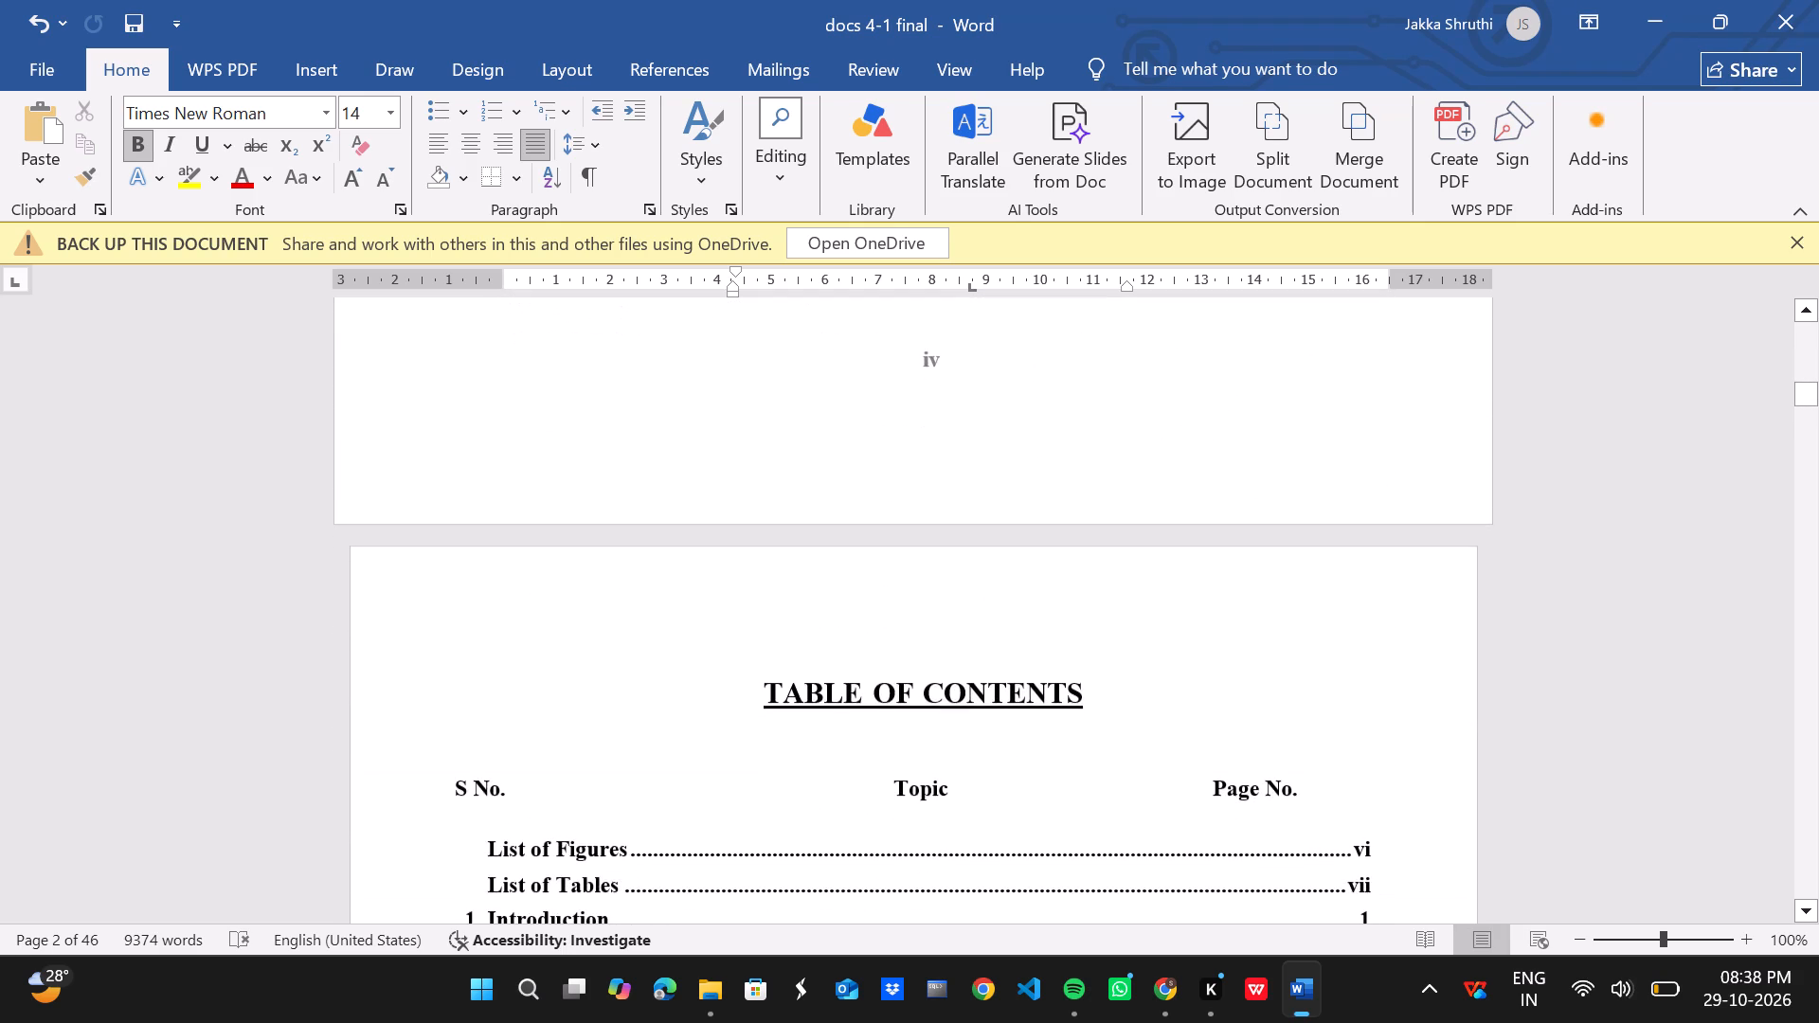
scroll(1126, 596, up, 18)
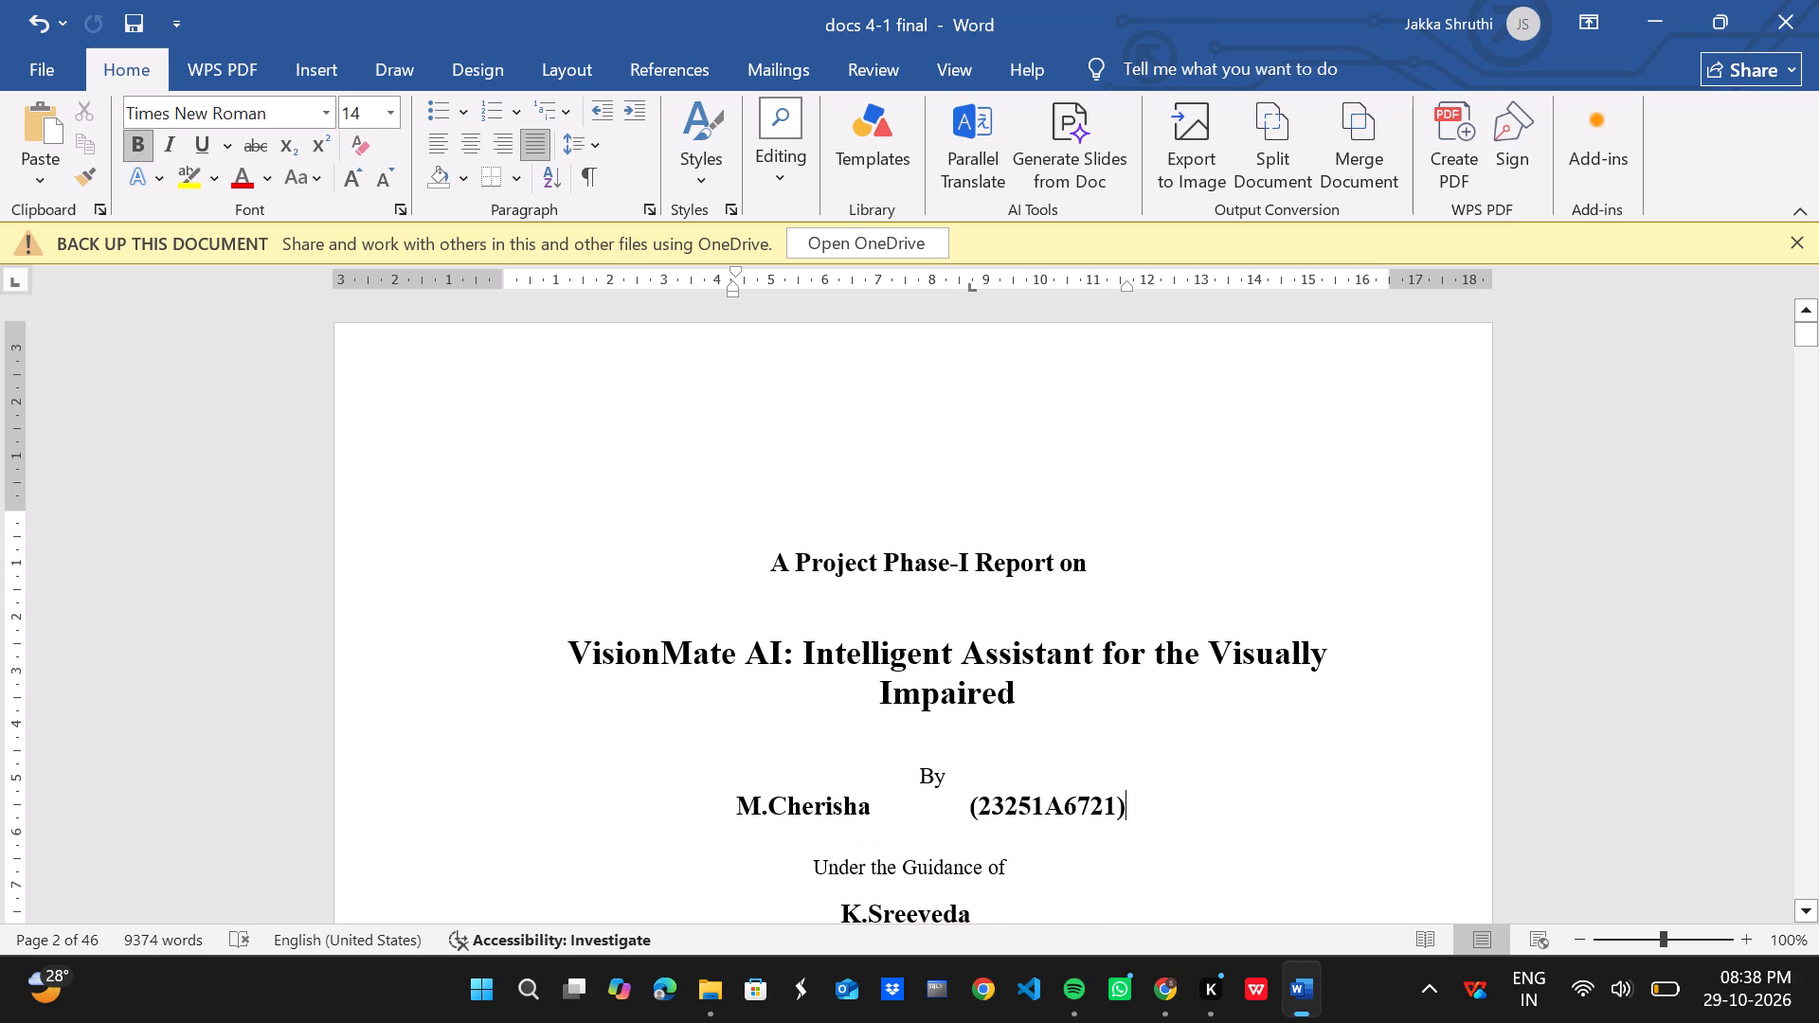
Save the report, including a separate copy on the Desktop under the name docs 4-1 cherisha.
key(ctrl+s)
scroll(1126, 596, down, 2)
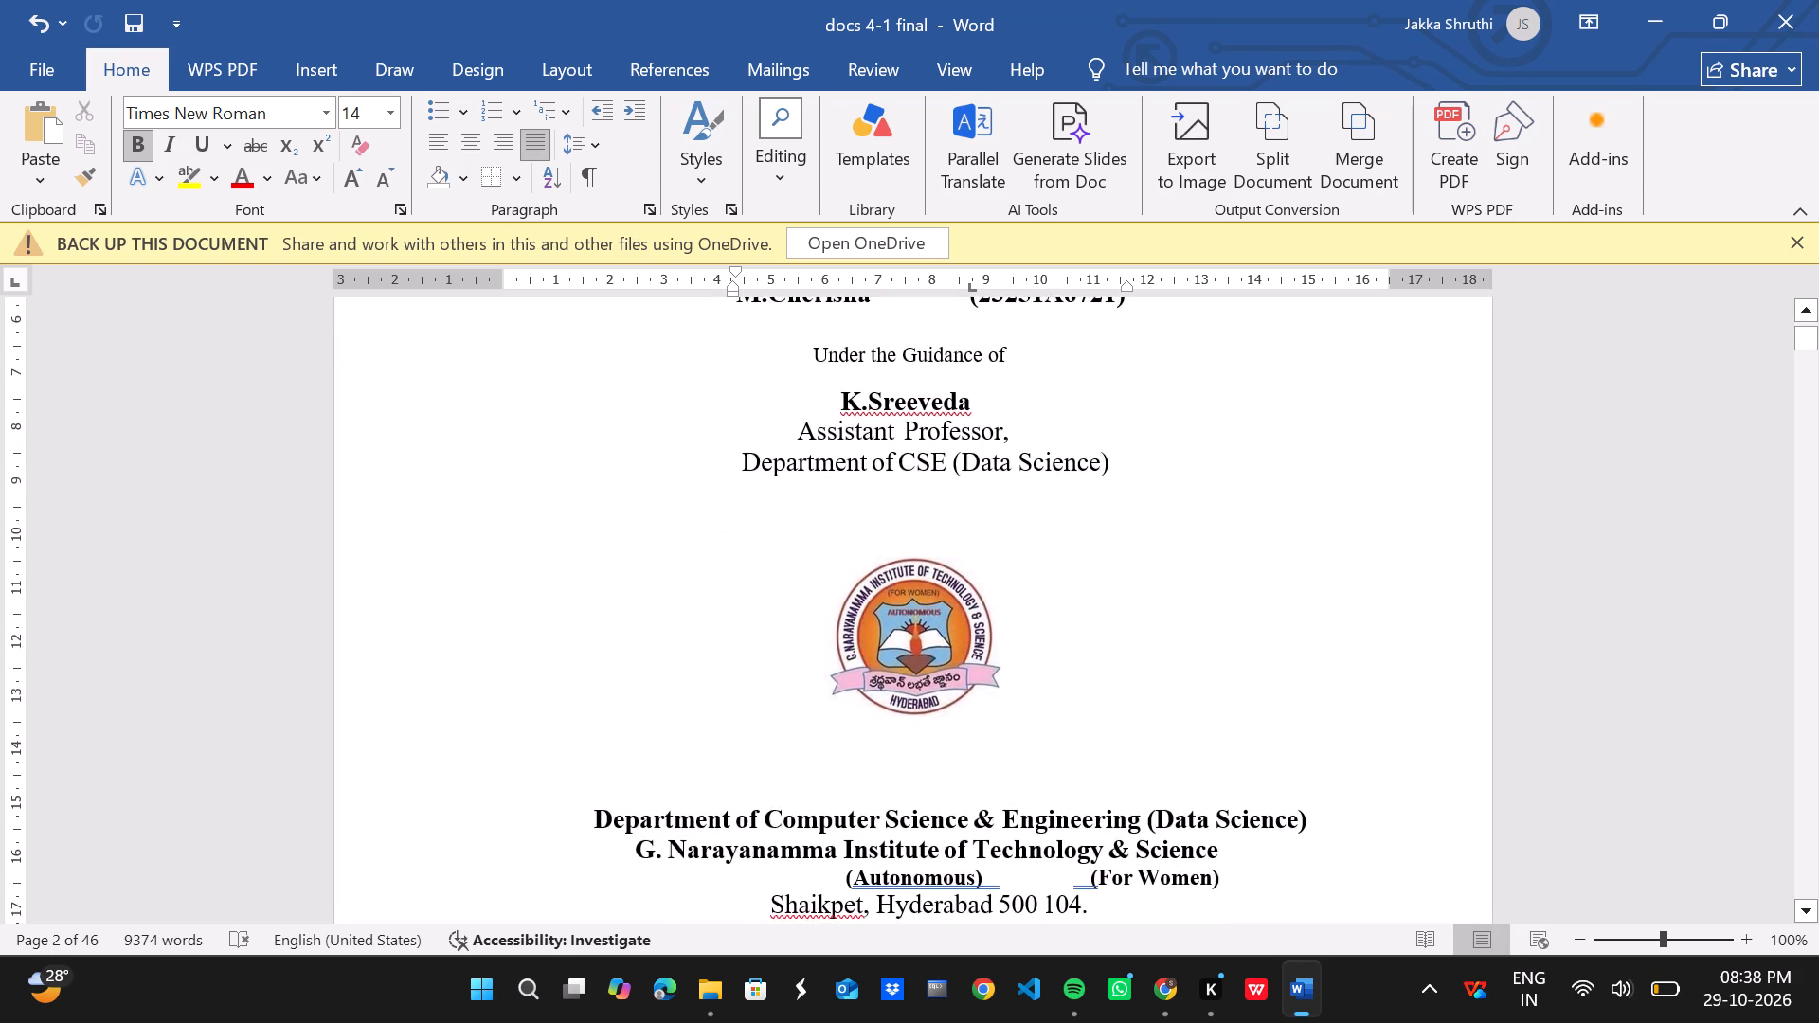
scroll(1126, 596, down, 2)
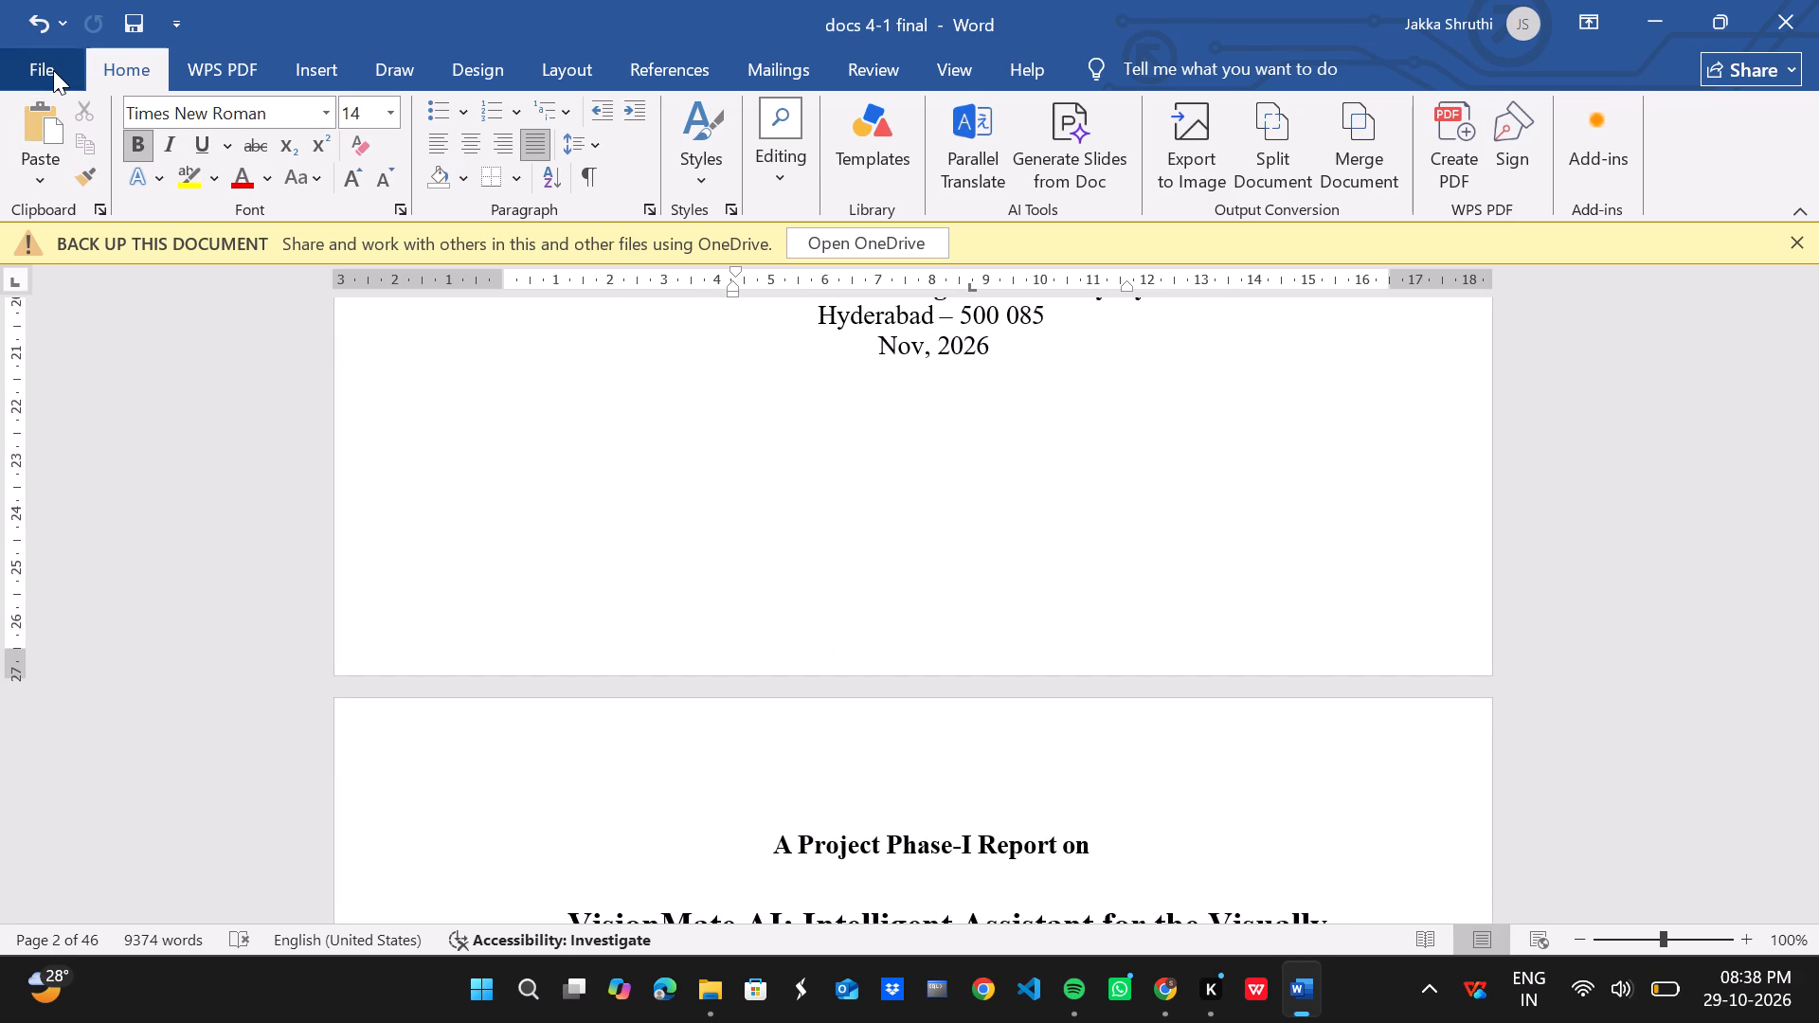
click(53, 70)
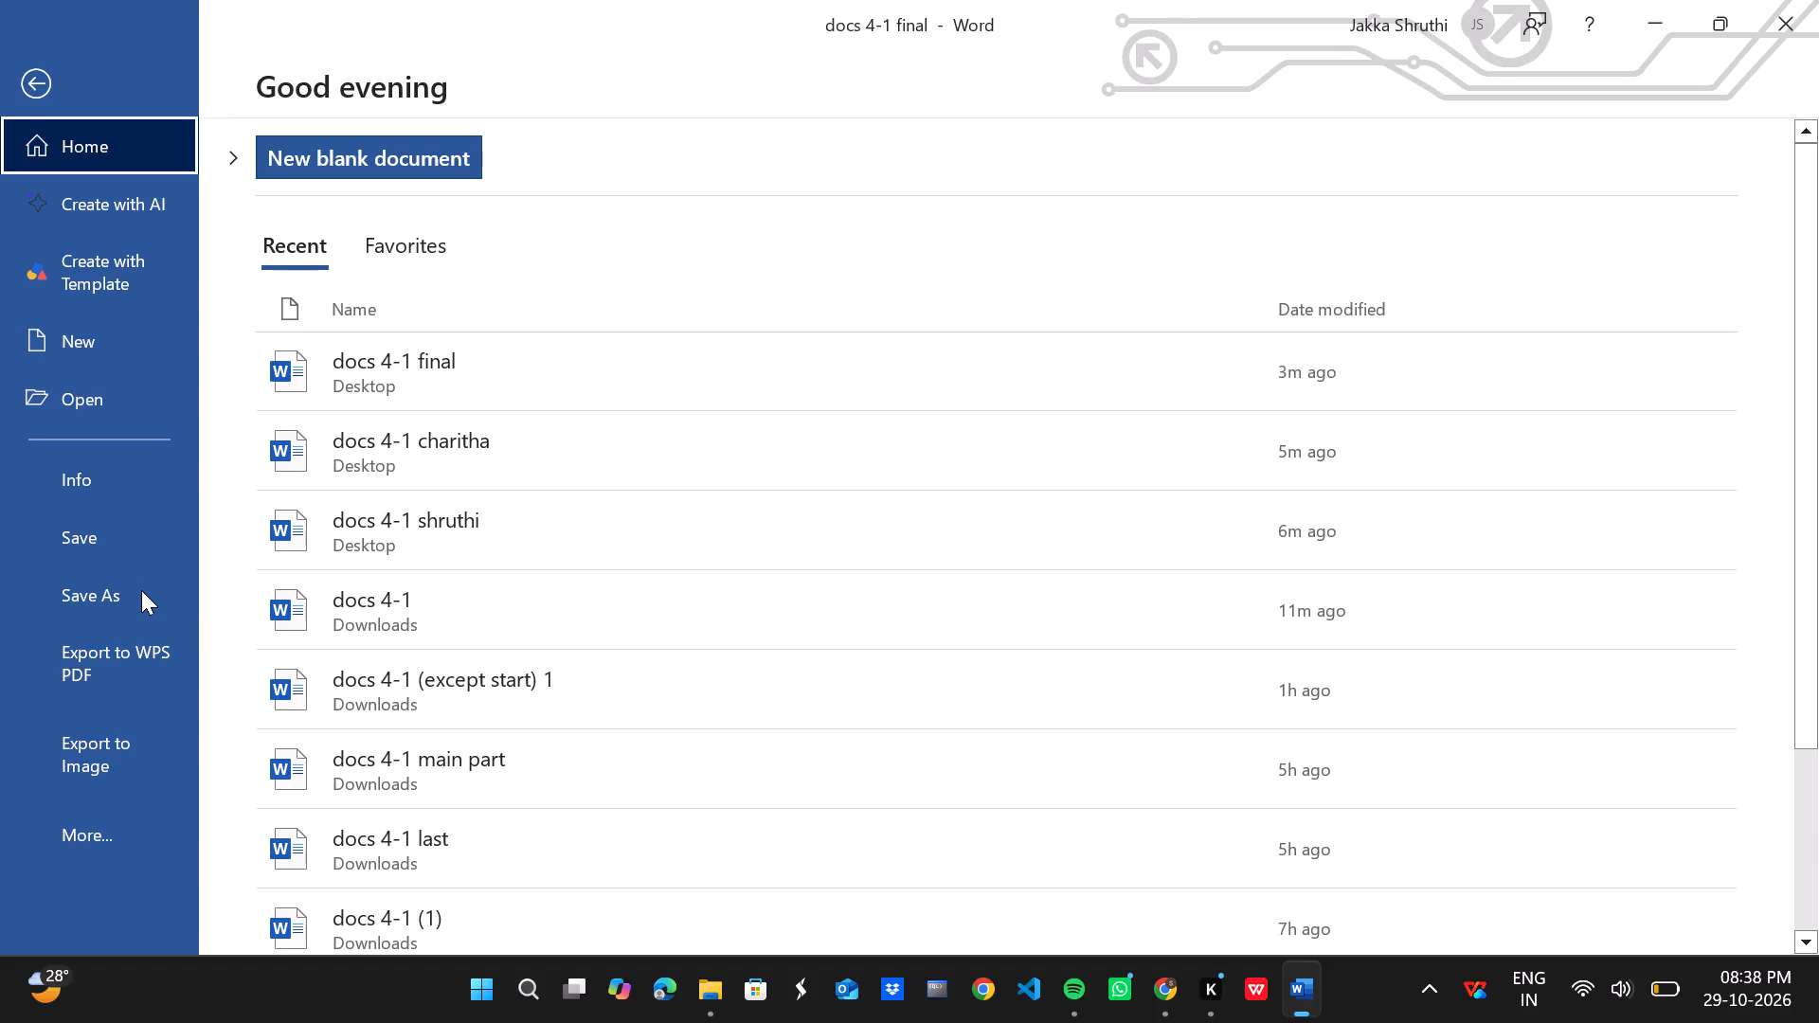
click(141, 590)
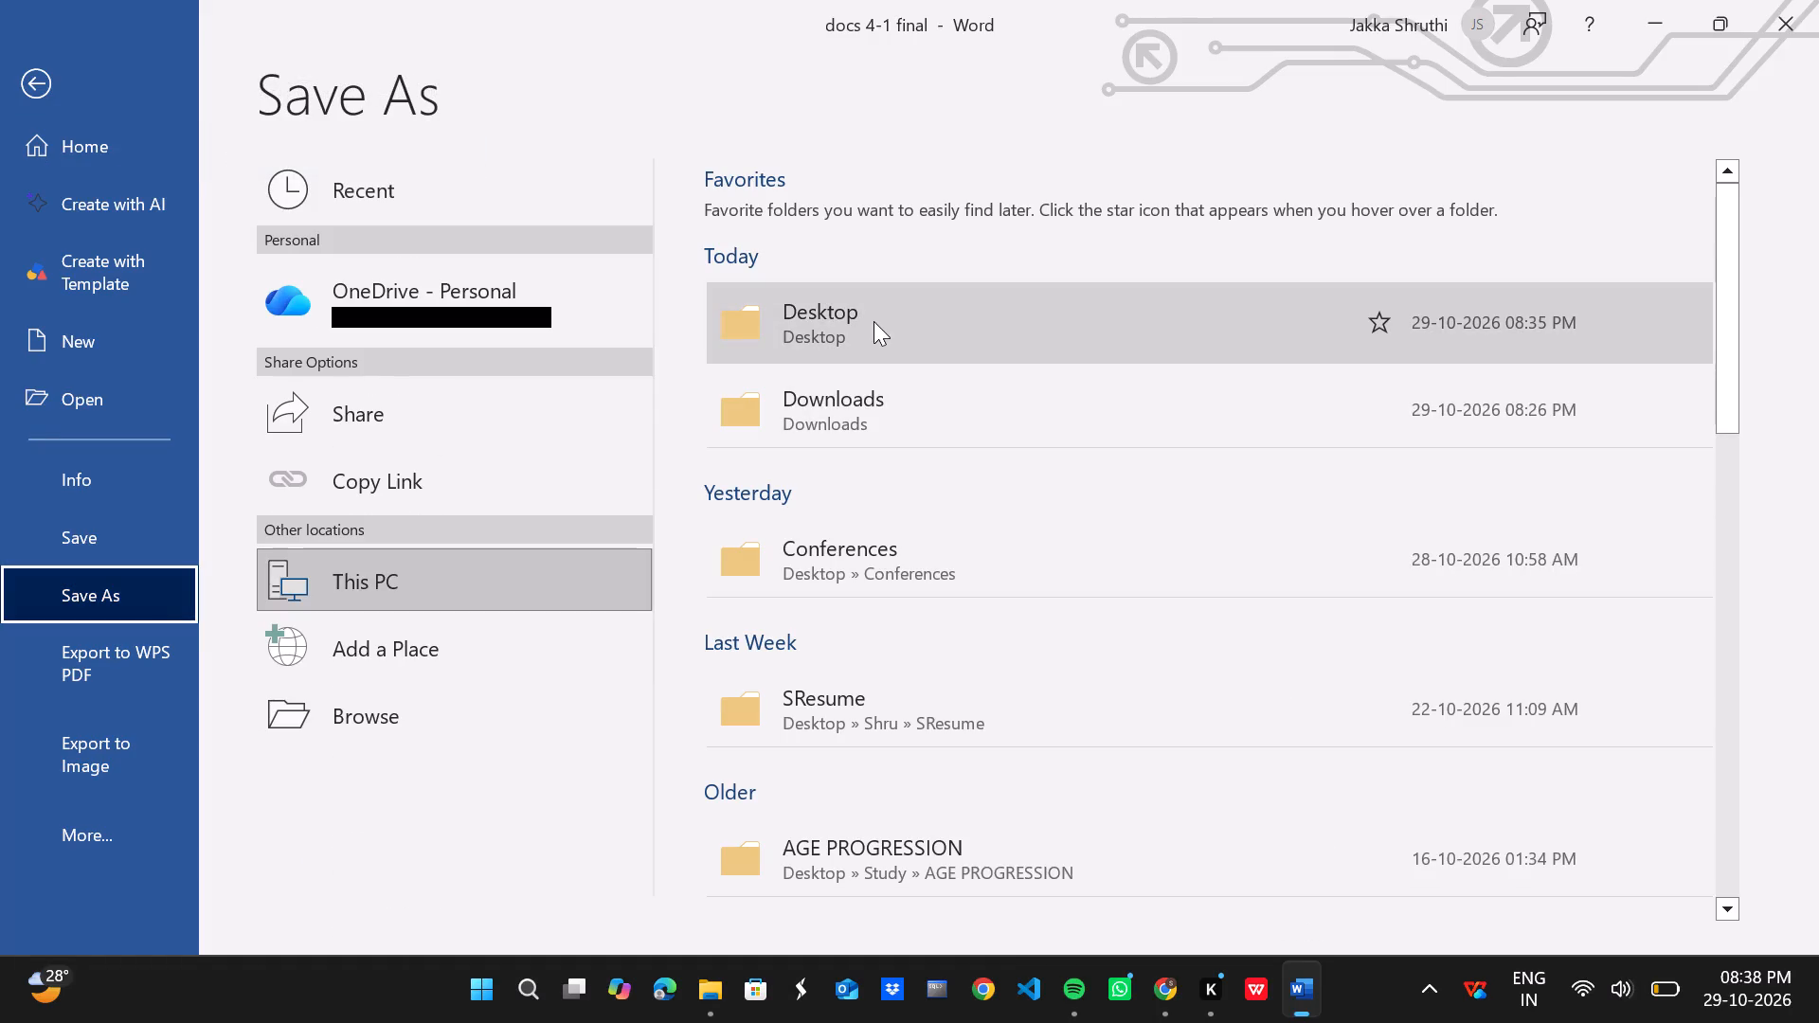
click(873, 321)
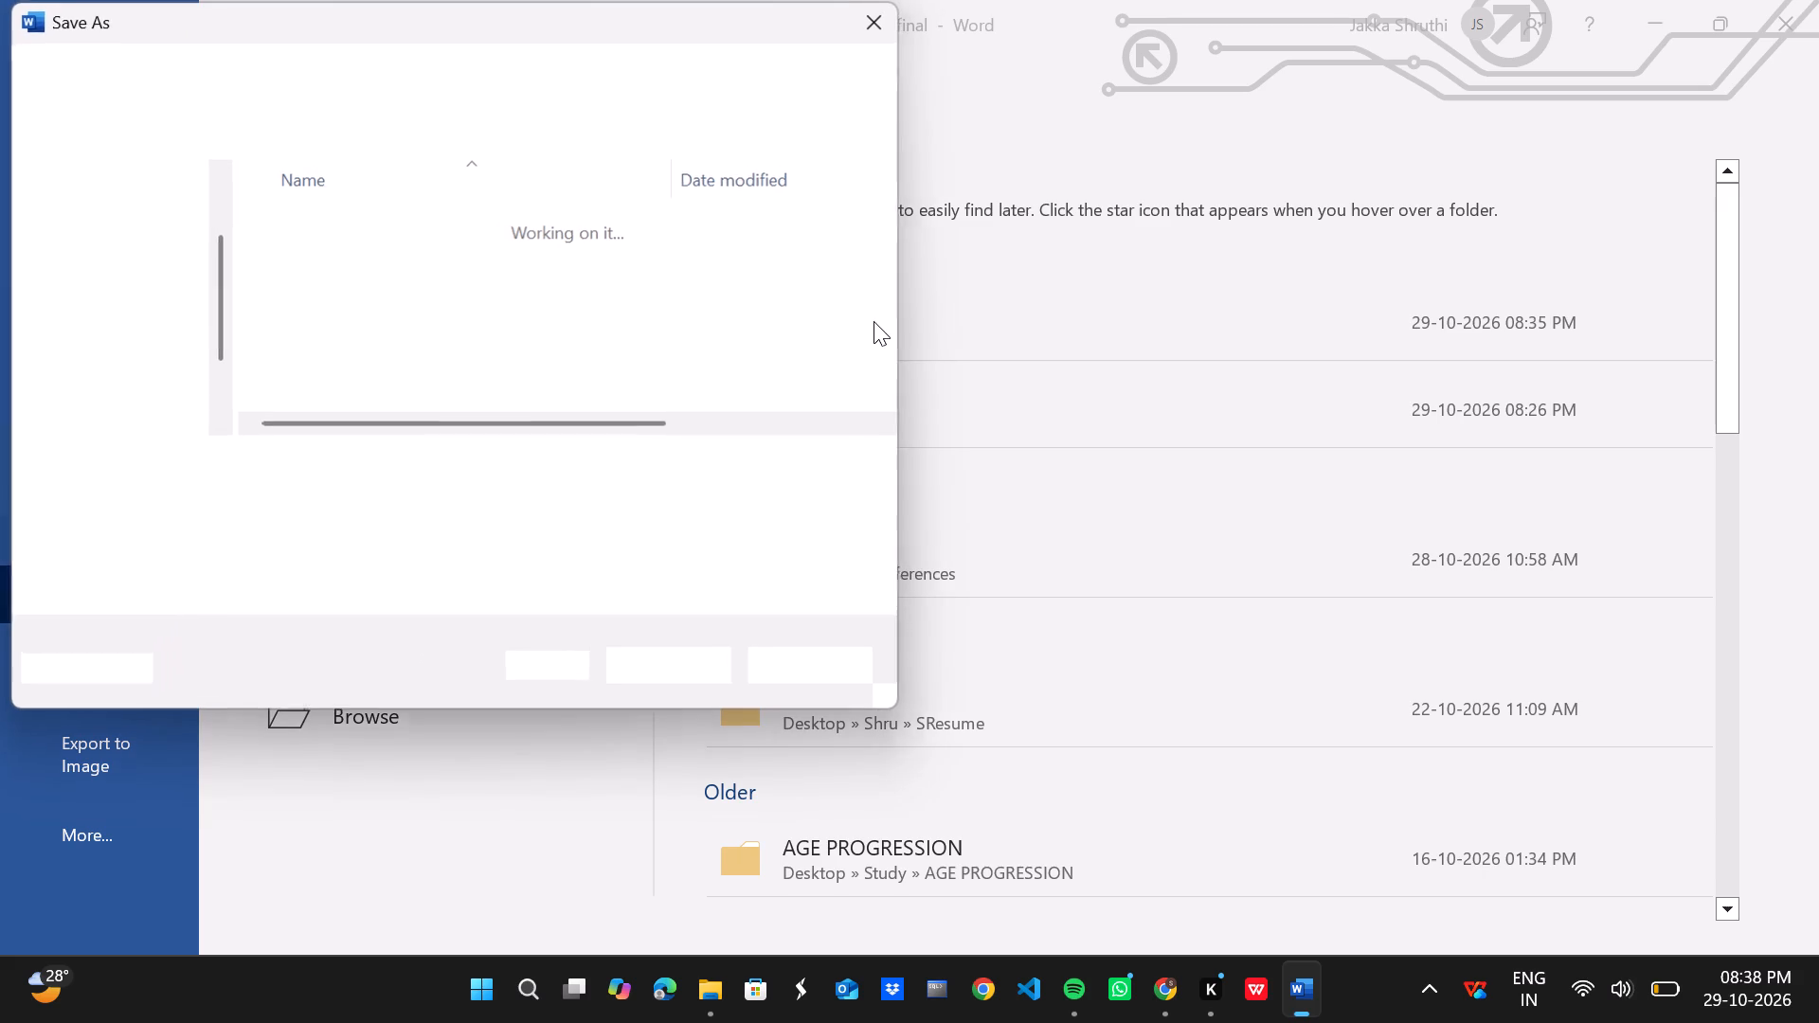
click(381, 463)
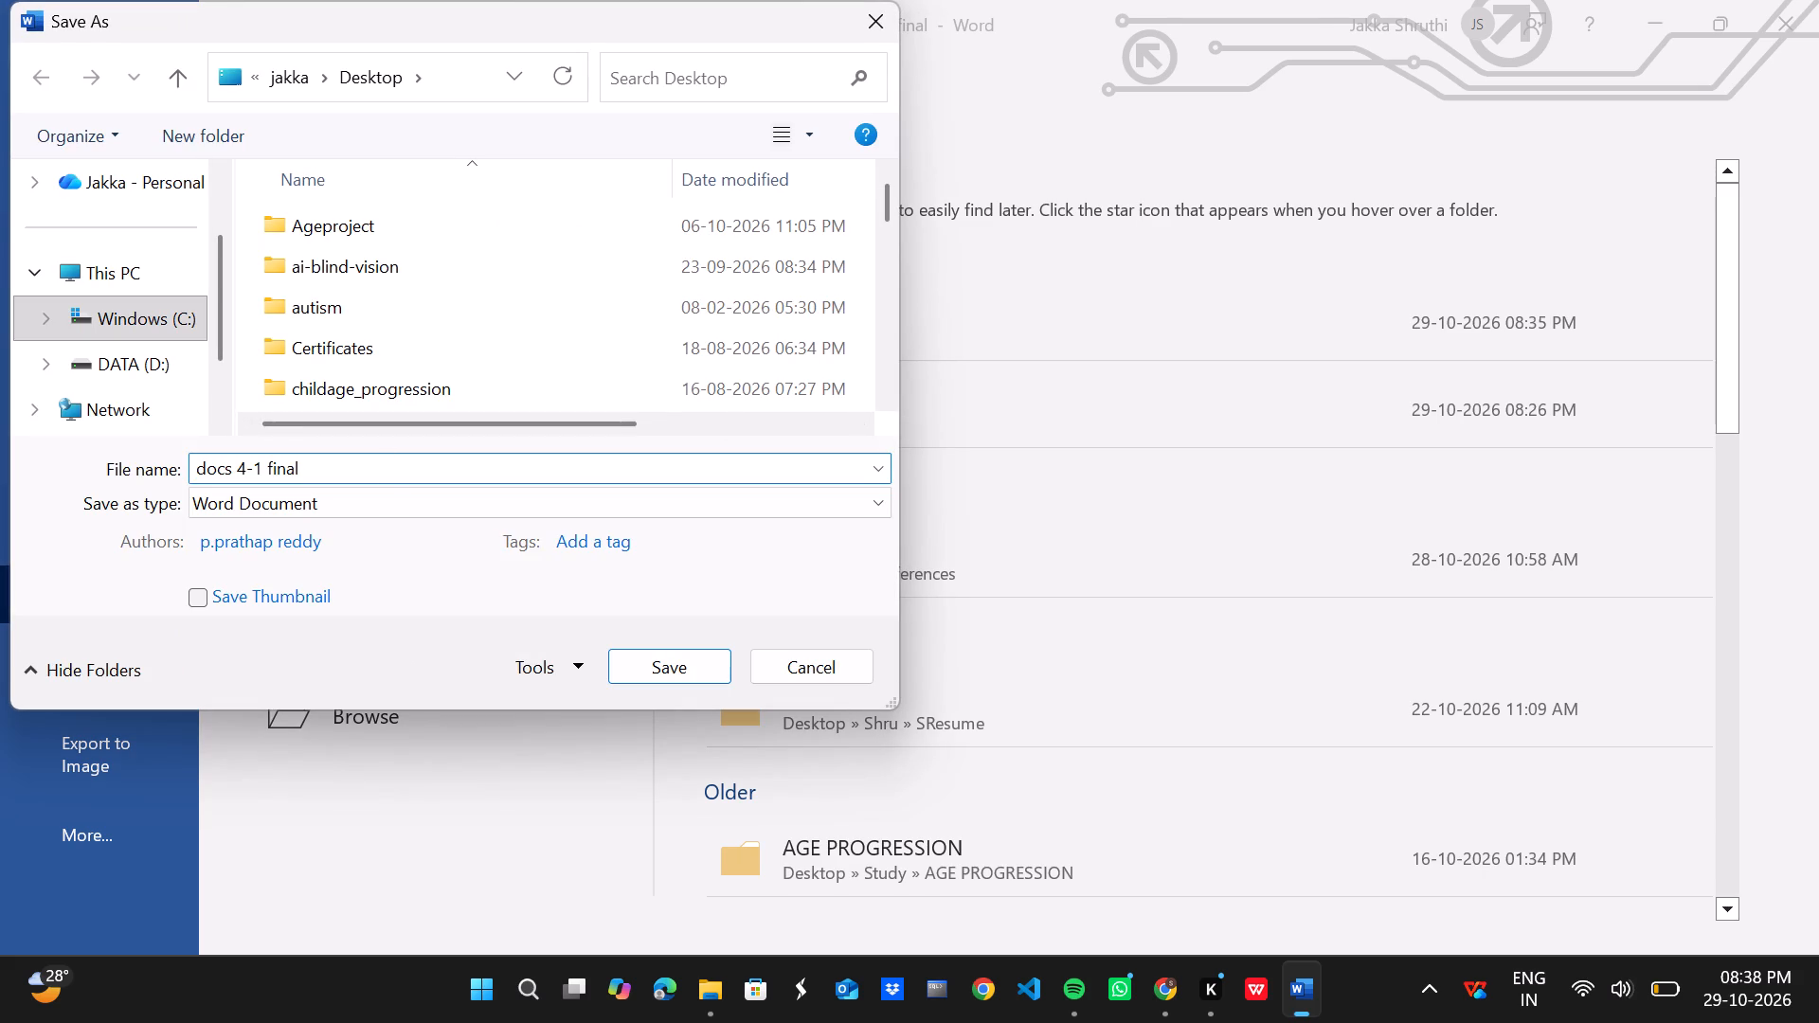
key(BackSpace)
key(BackSpace)
key(BackSpace)
key(BackSpace)
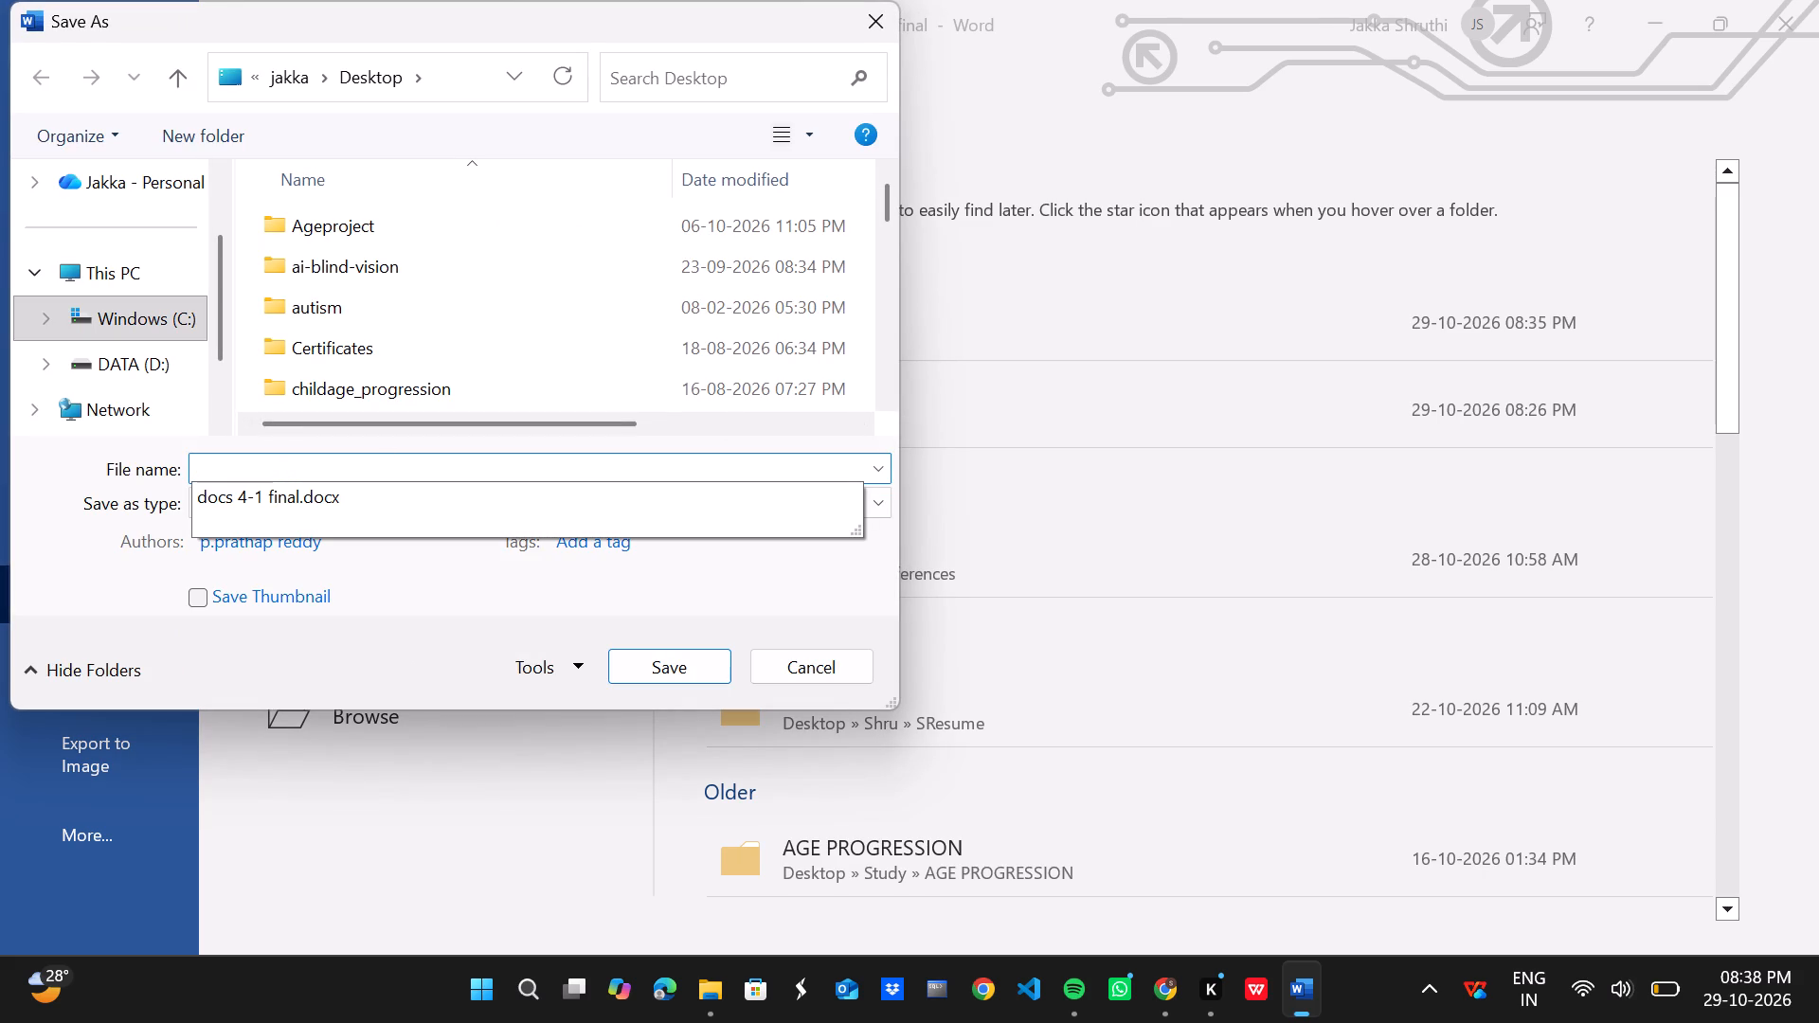
key(BackSpace)
text(cherisha)
click(685, 657)
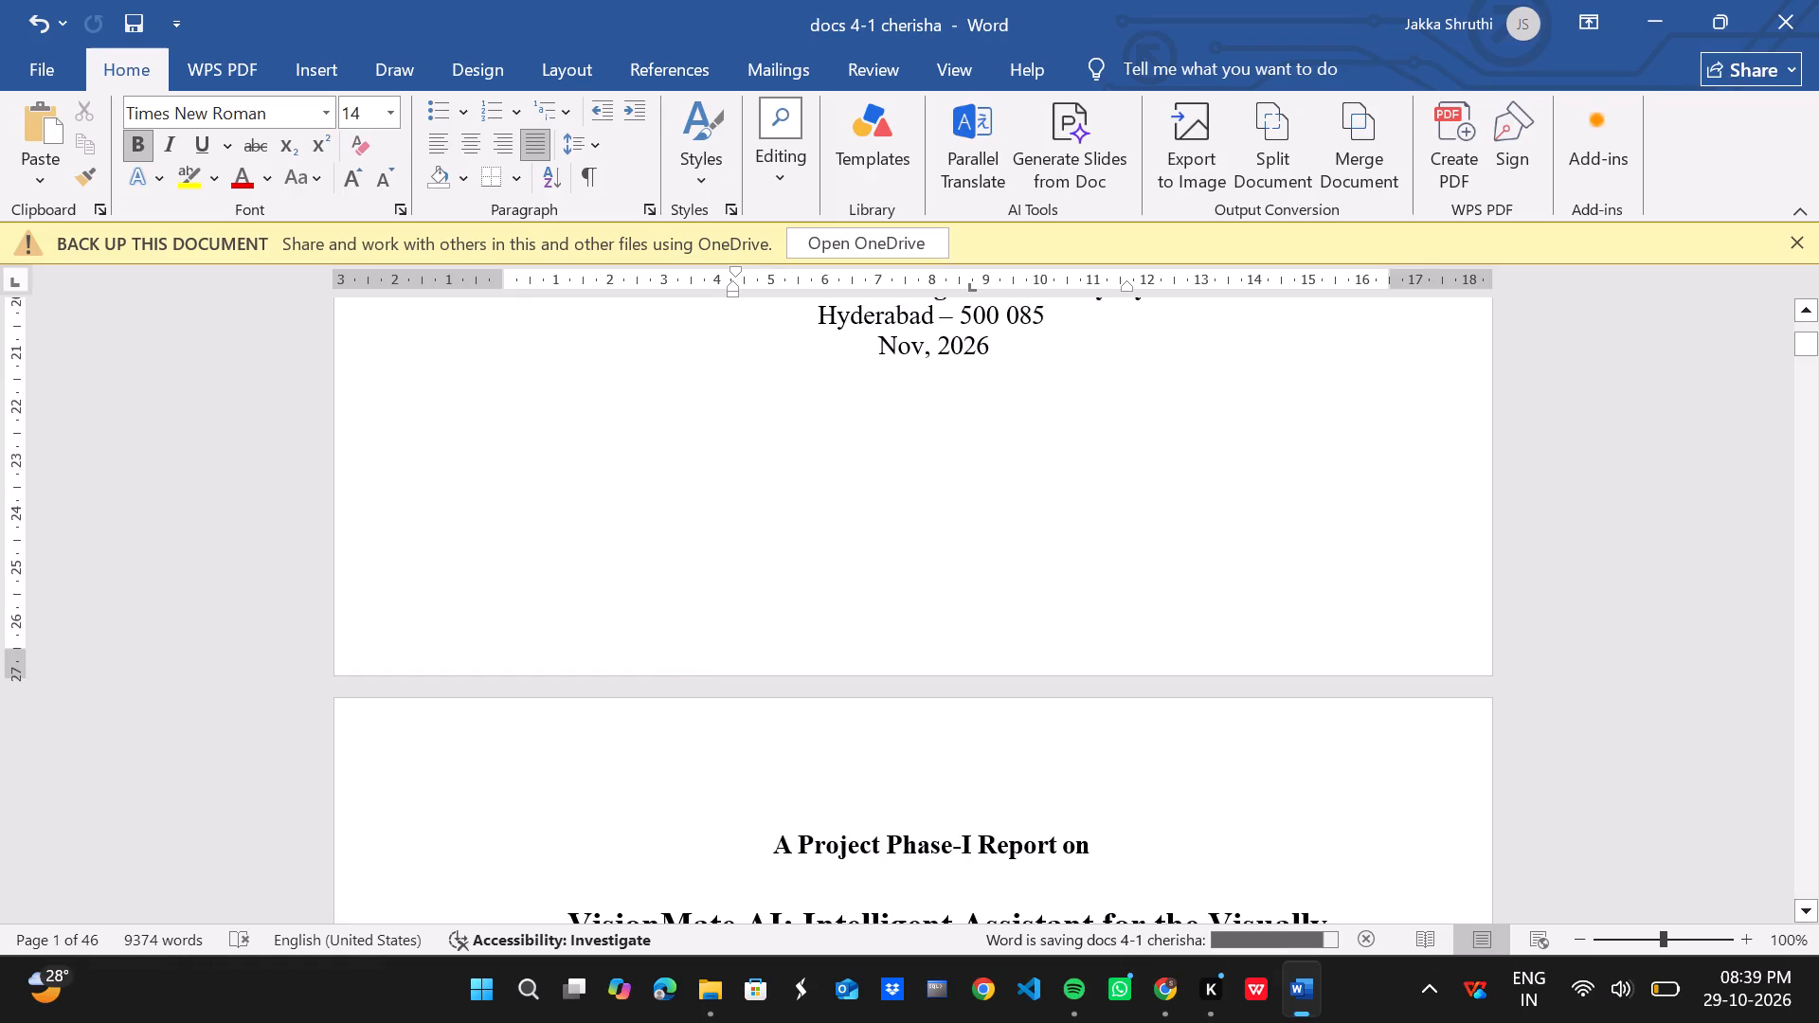
Undo all author deletions on the cover, inner title, acknowledgement and certificate pages, back to the full four-author text.
scroll(685, 657, up, 5)
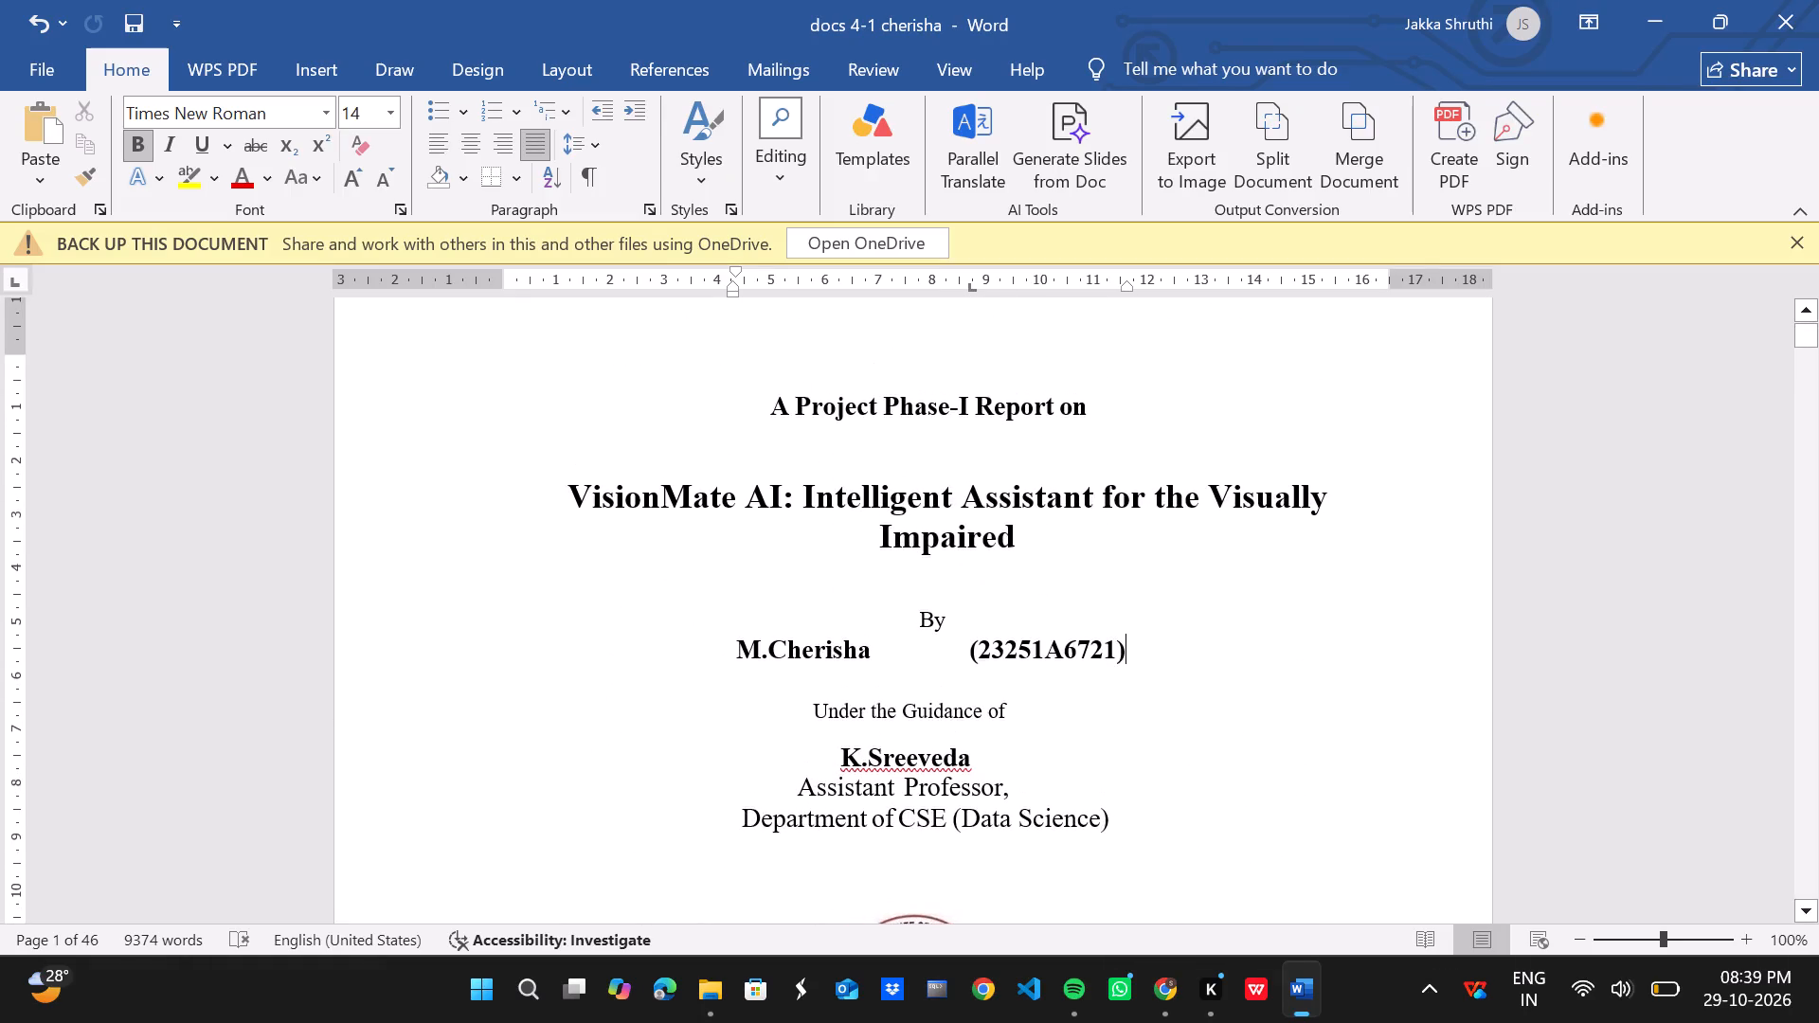
key(ctrl+z)
key(ctrl+z)
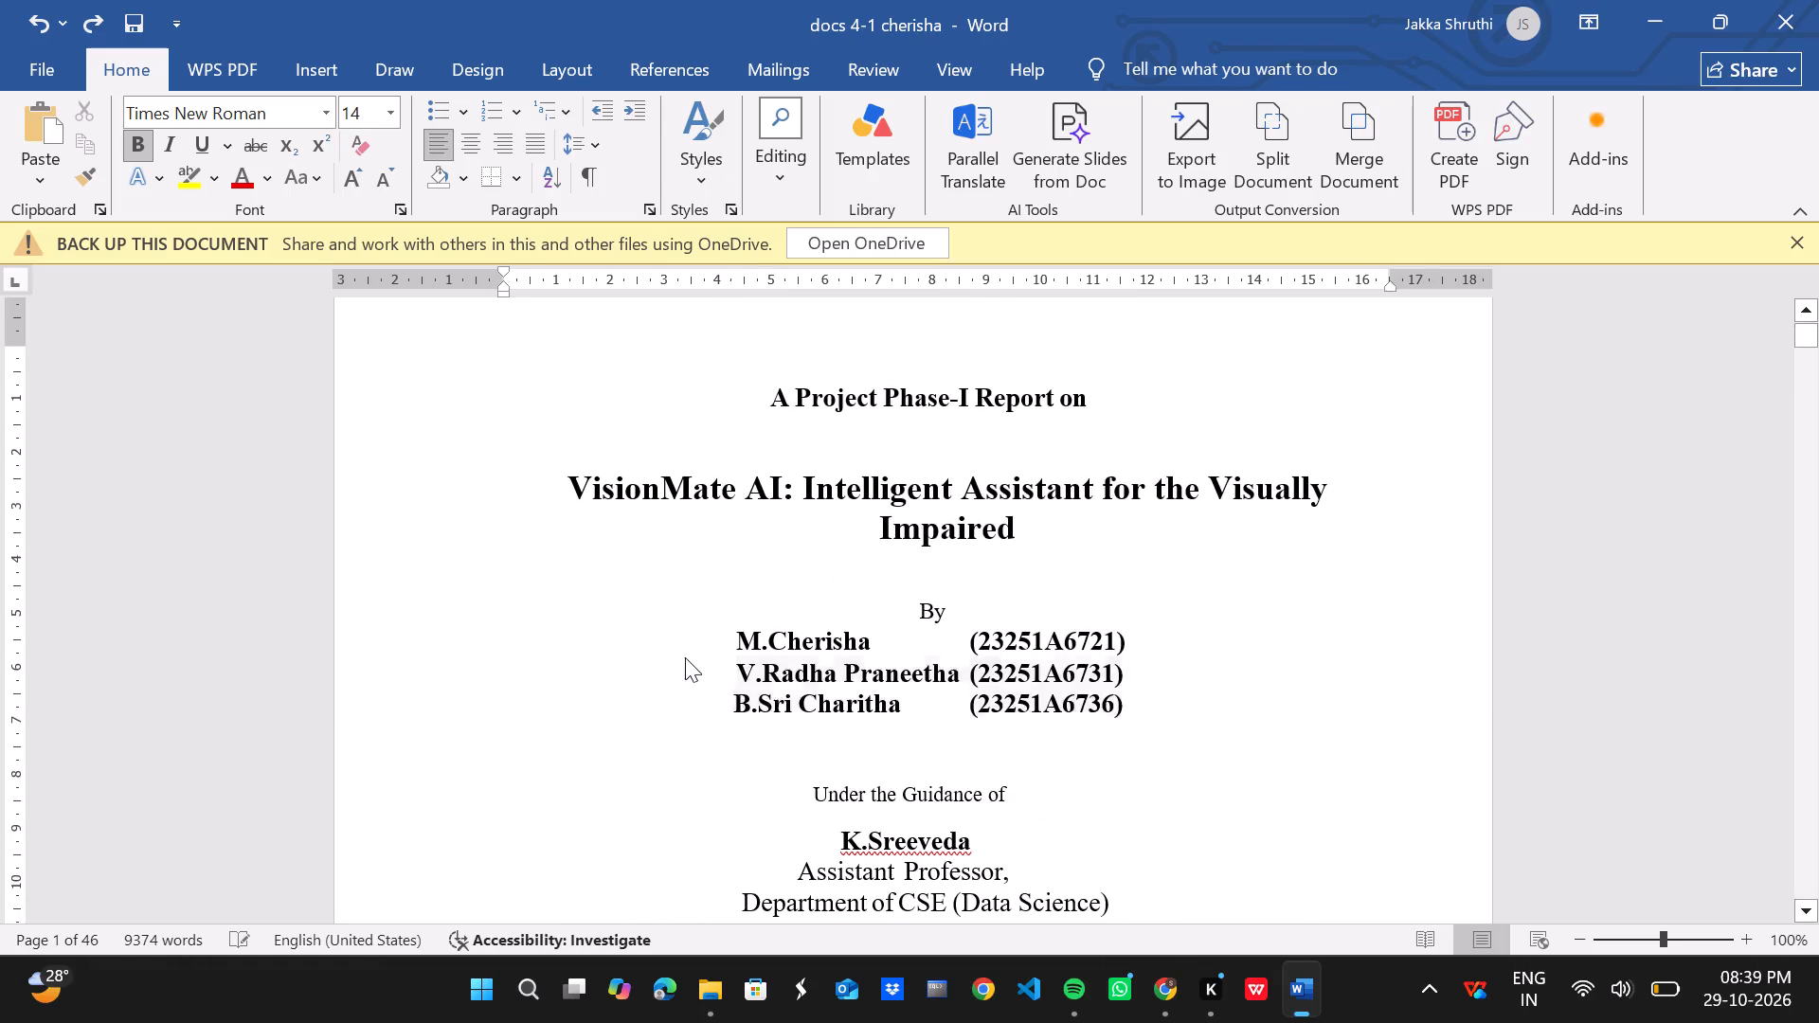
key(ctrl+z)
key(ctrl+z)
key(ctrl+z)
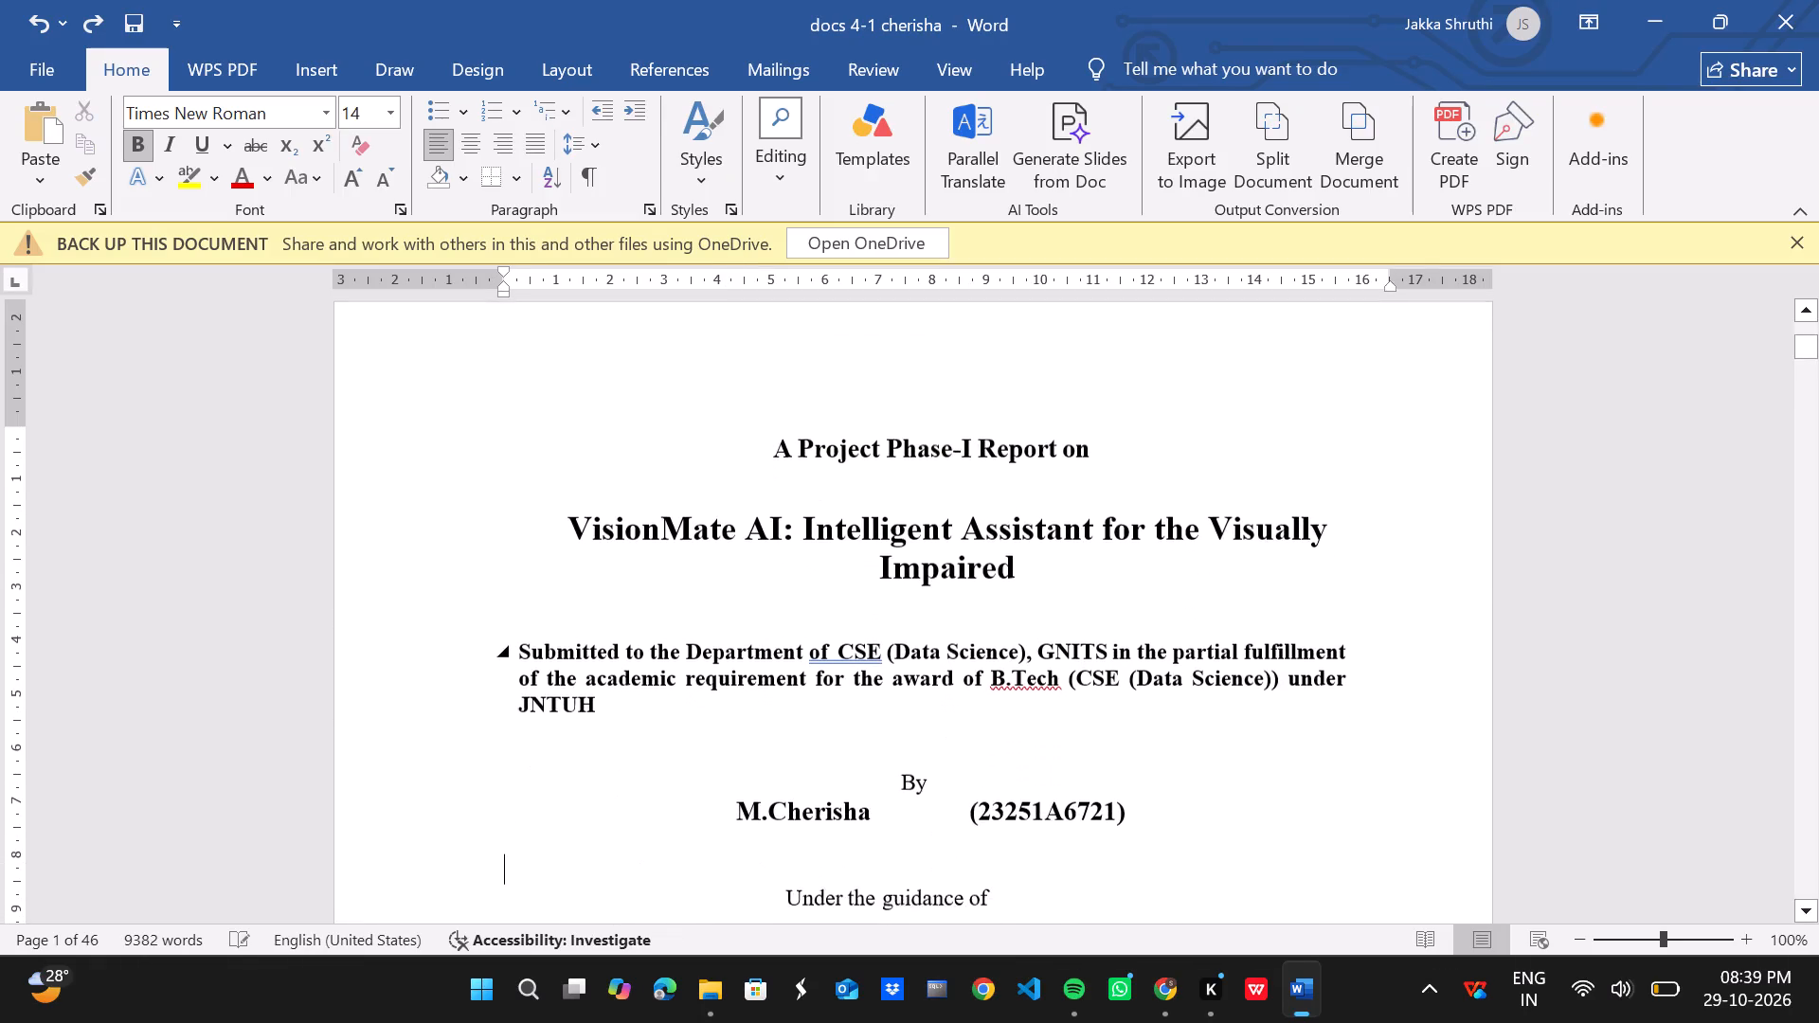
key(ctrl+z)
key(ctrl+z)
key(ctrl+z)
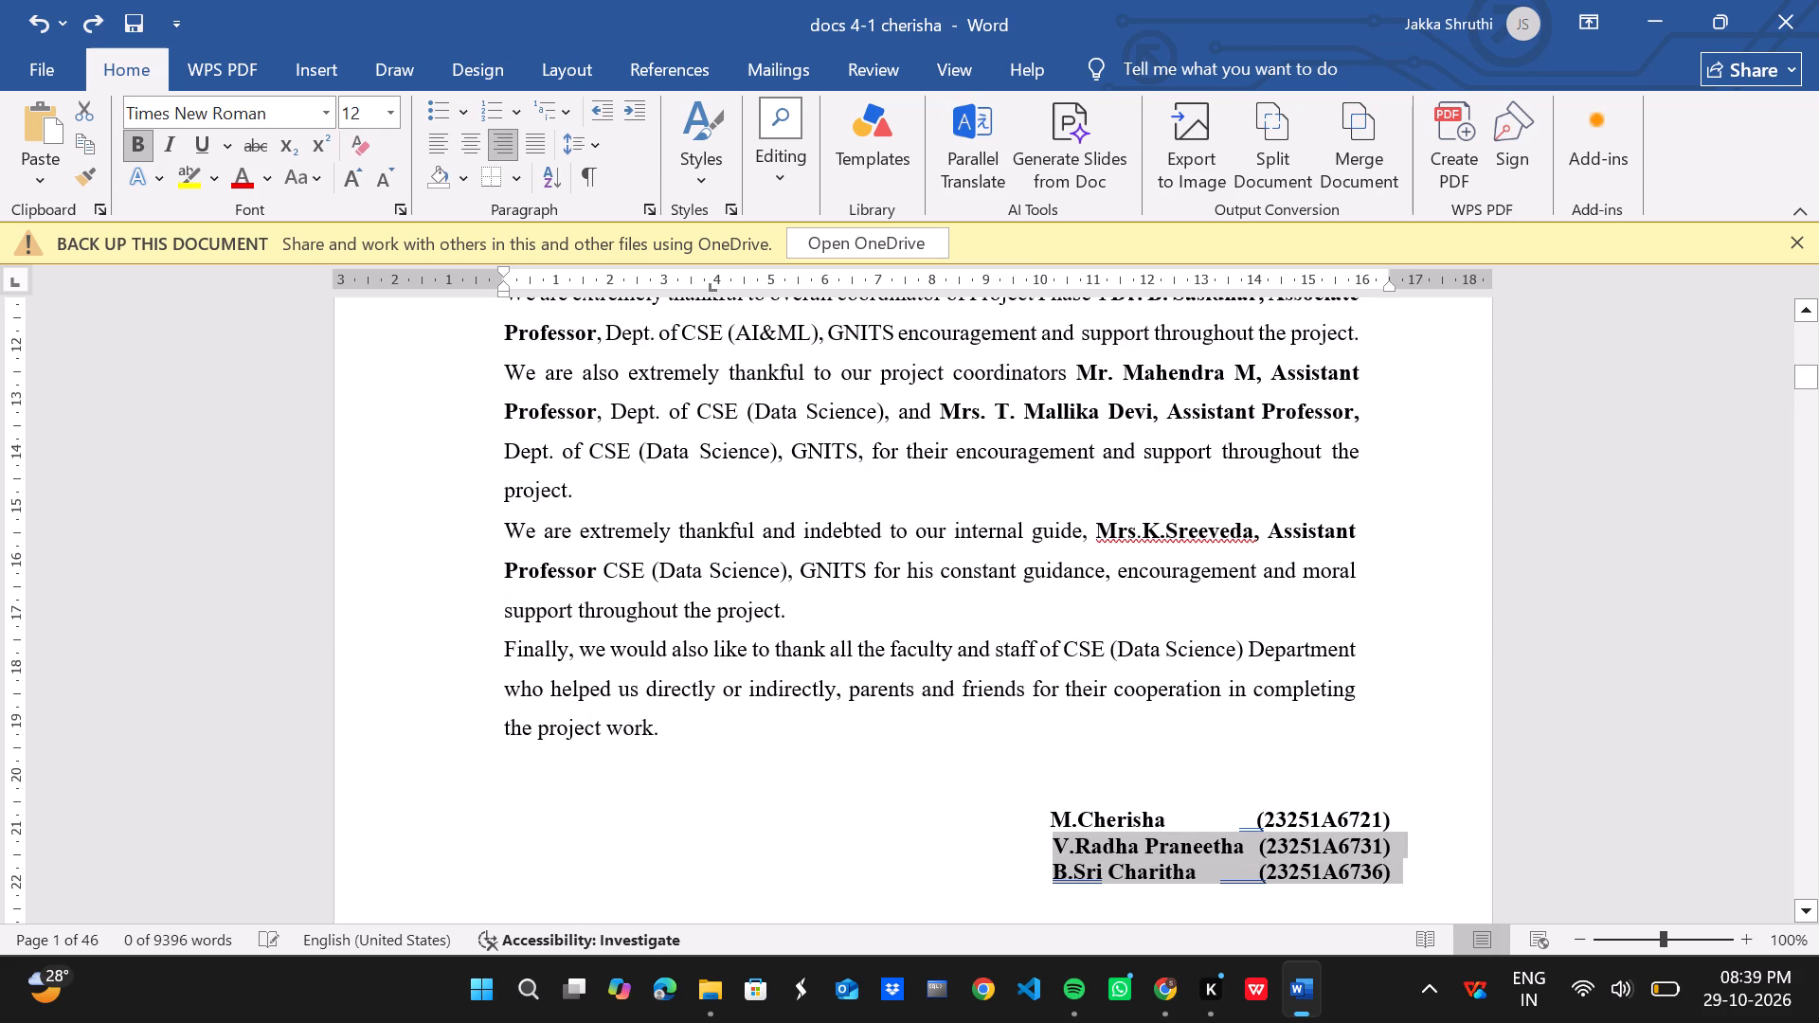
key(ctrl+z)
key(ctrl+z)
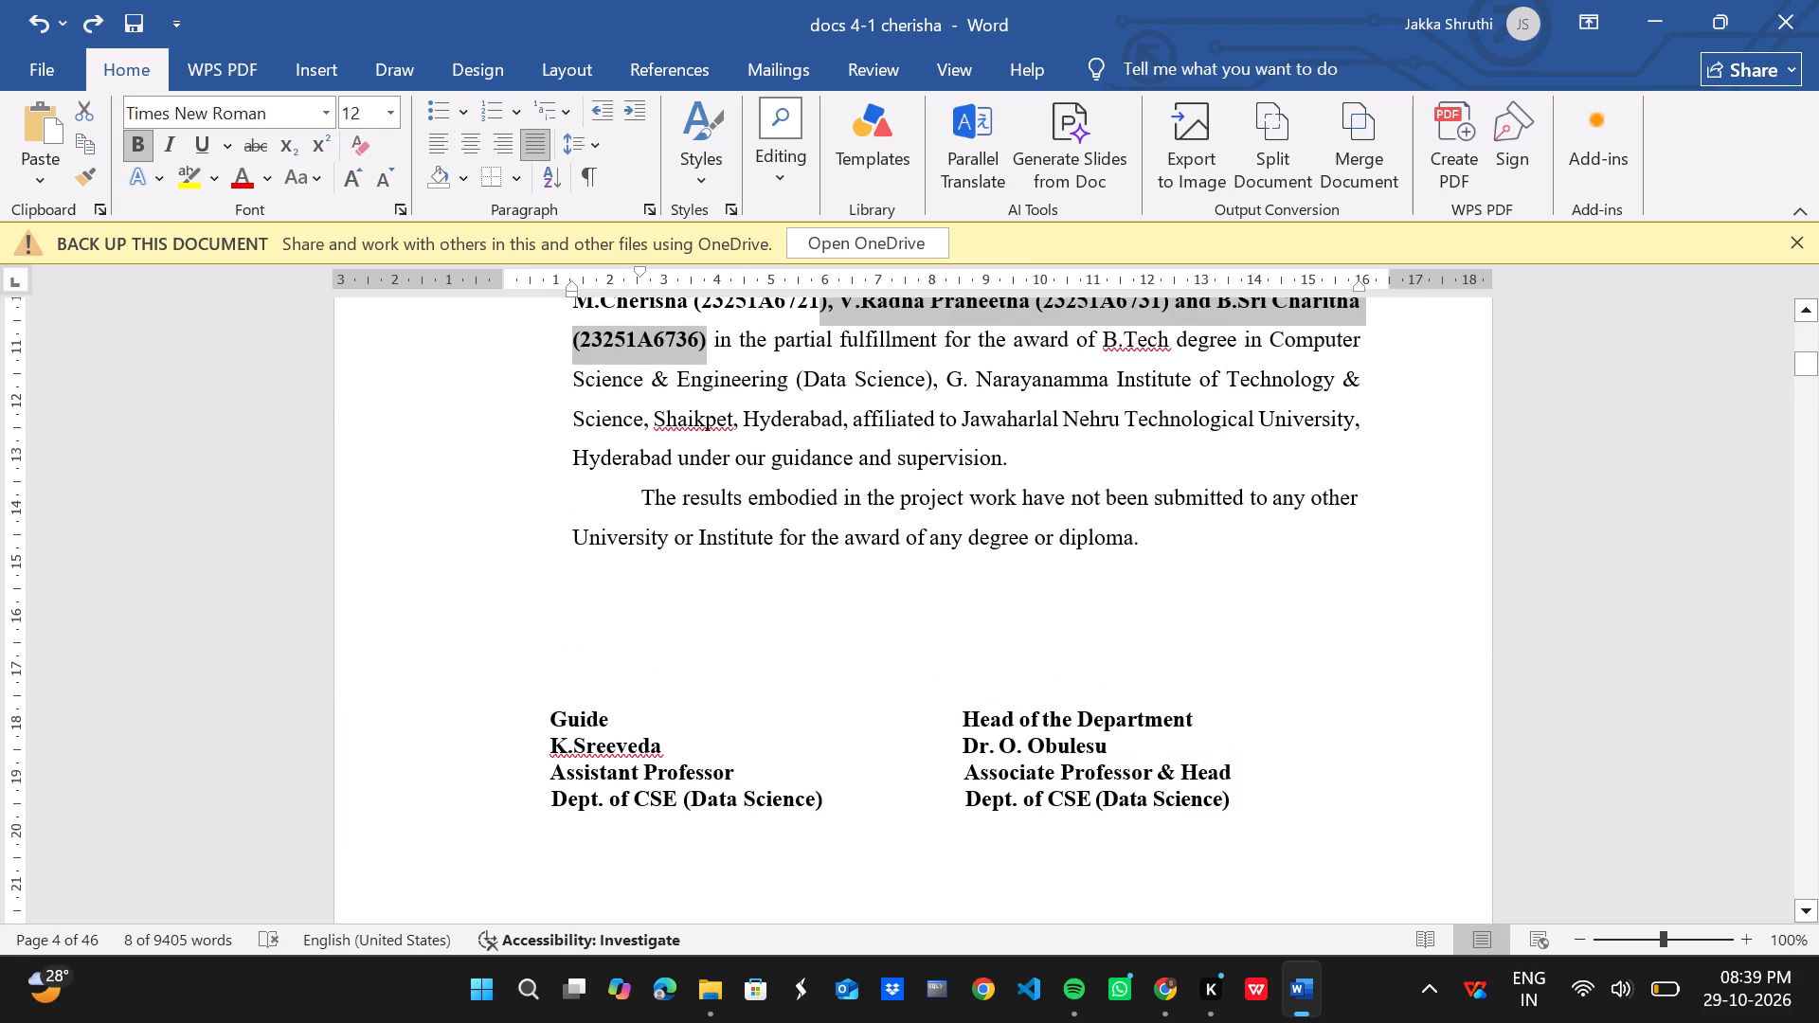
scroll(685, 657, up, 1)
key(ctrl+z)
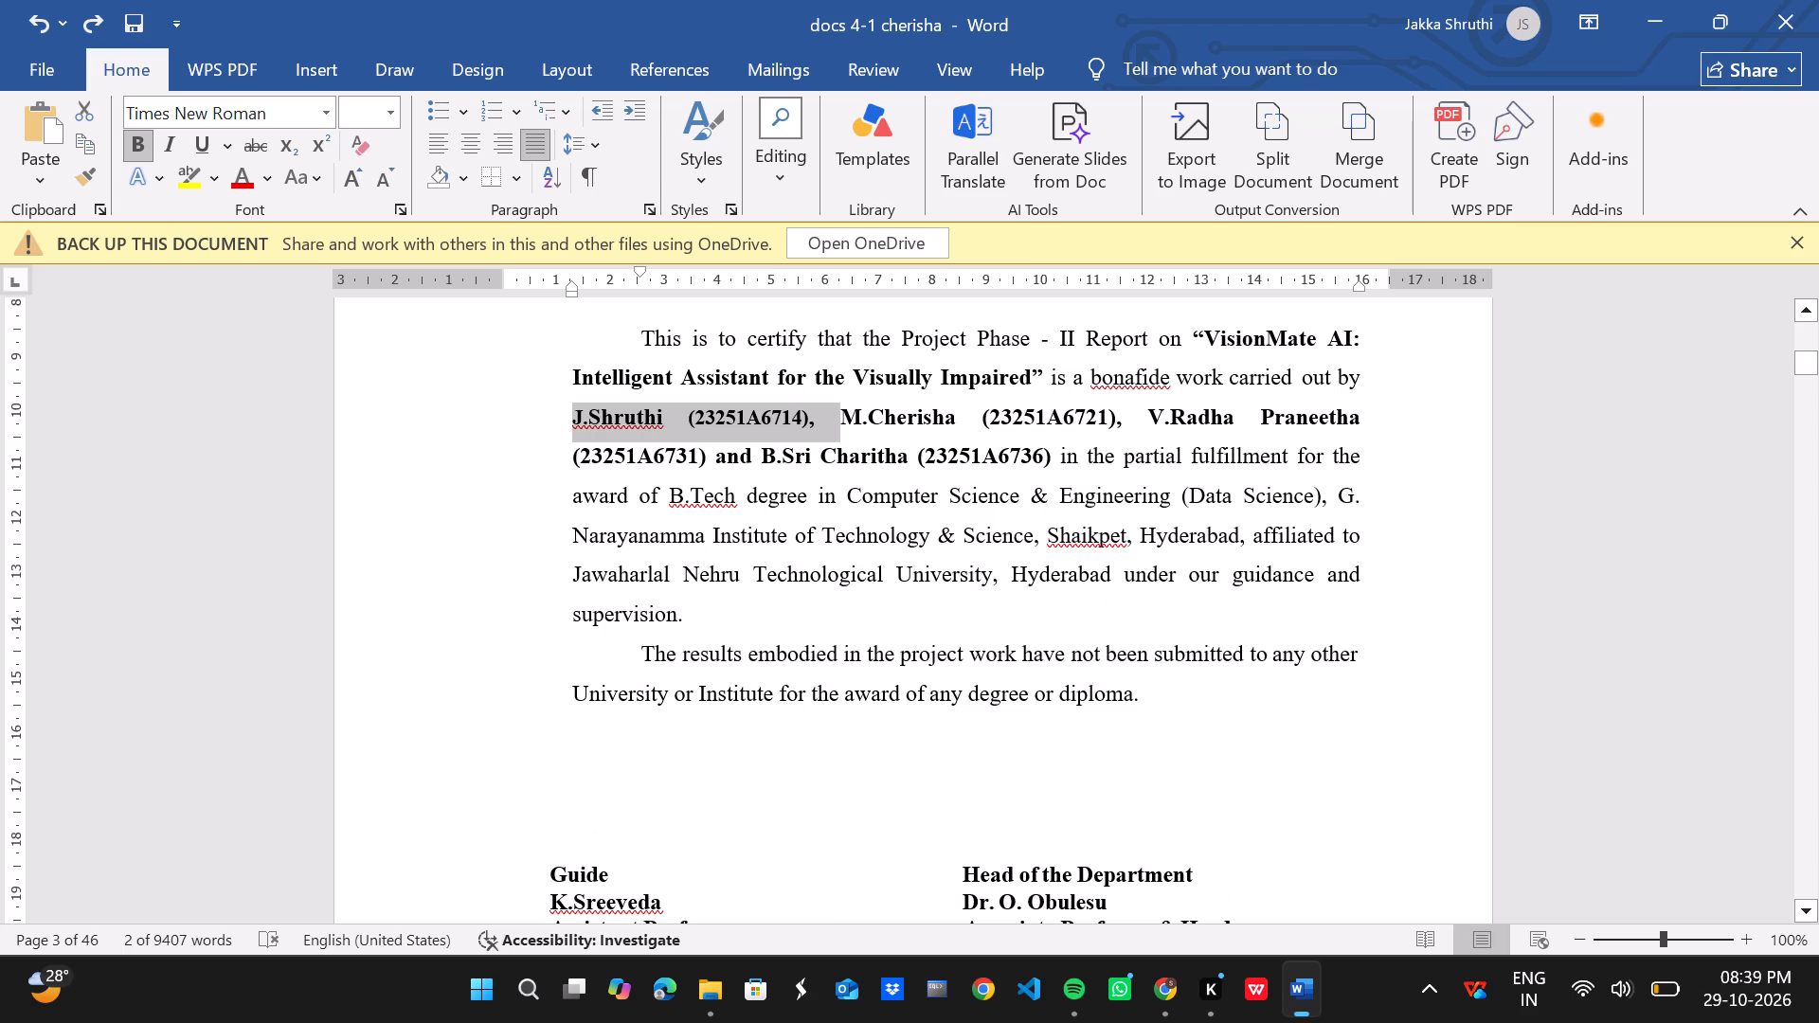
key(ctrl+z)
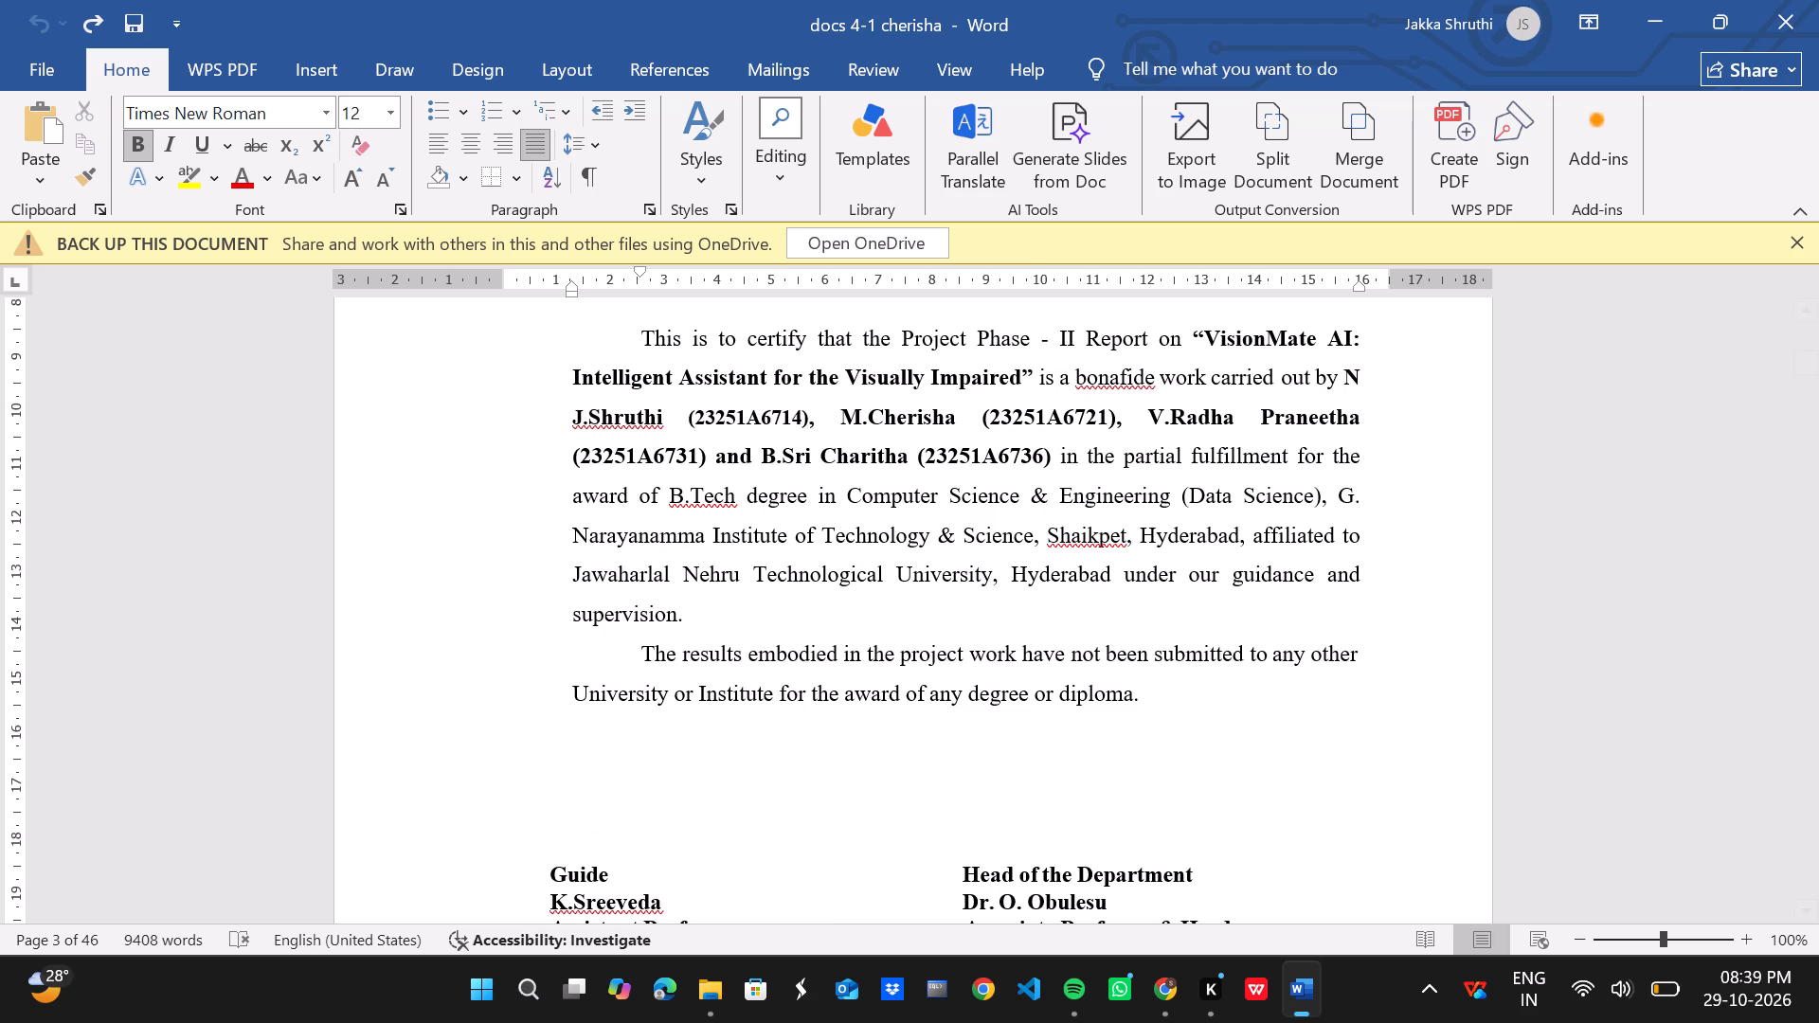
On the certificate page, remove the stray N and the first, second and fourth authors with their roll numbers, keeping only the third author.
key(BackSpace)
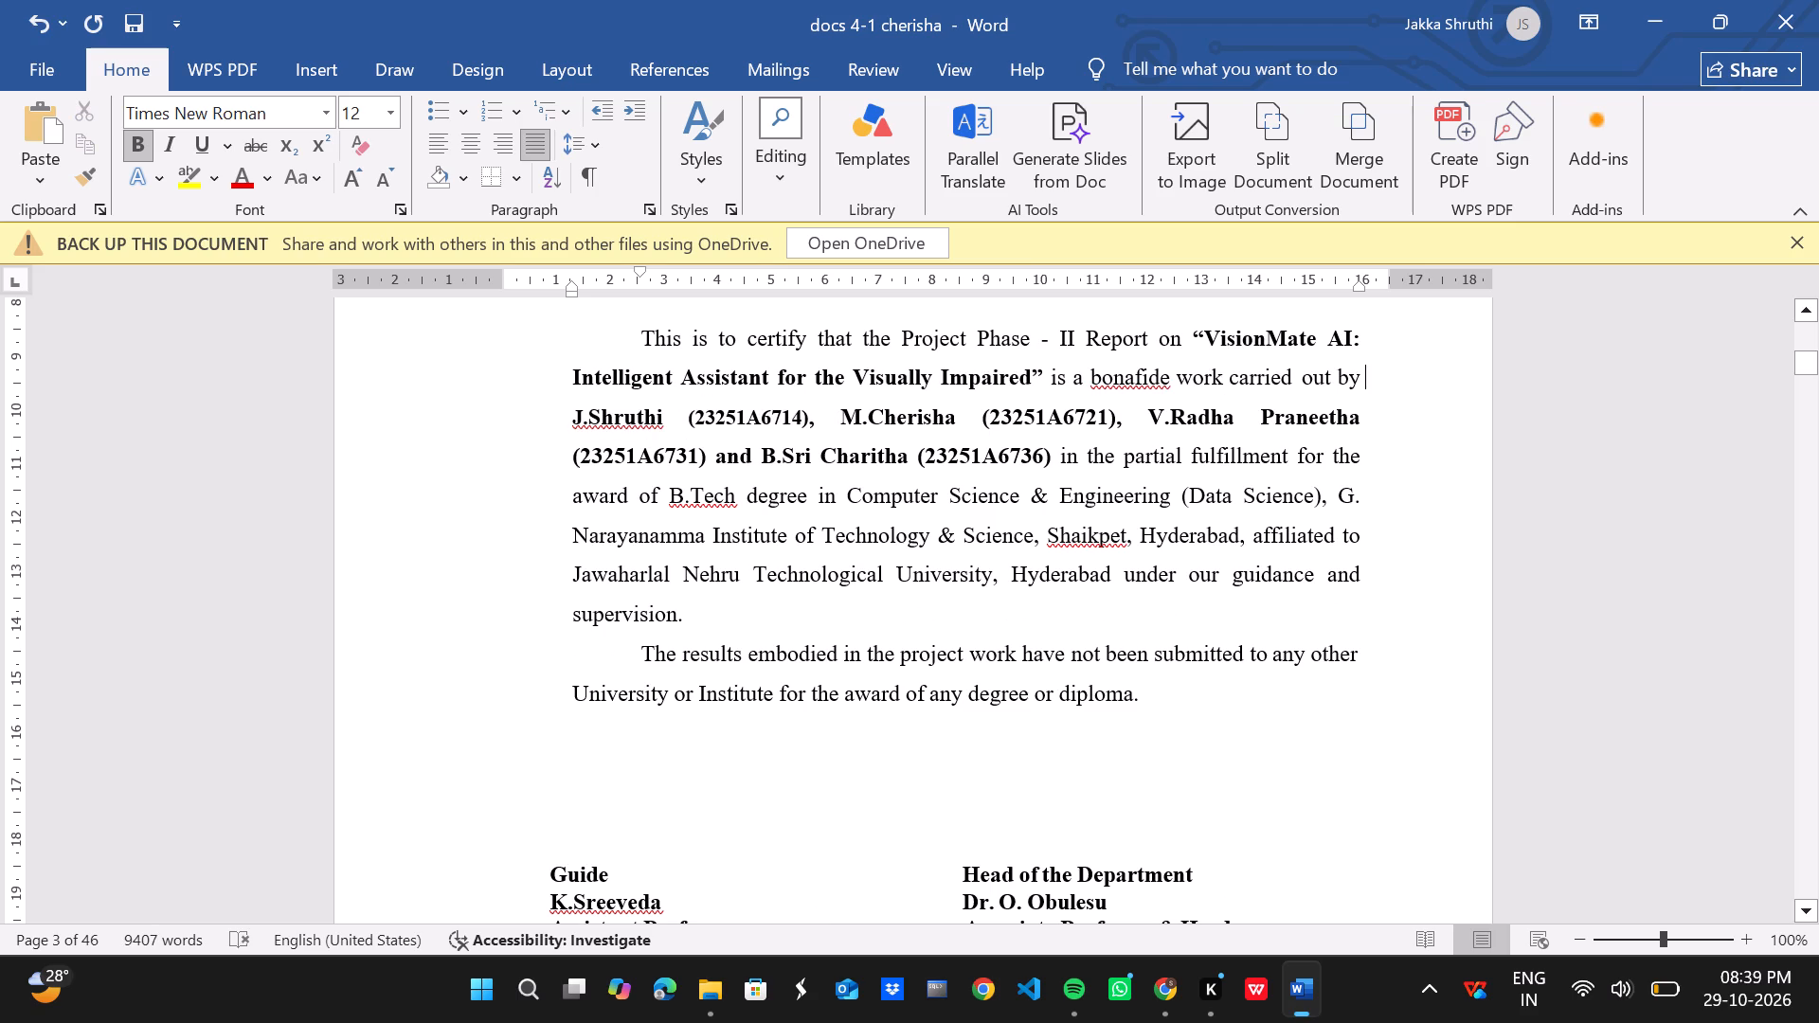
drag(575, 412, 1067, 402)
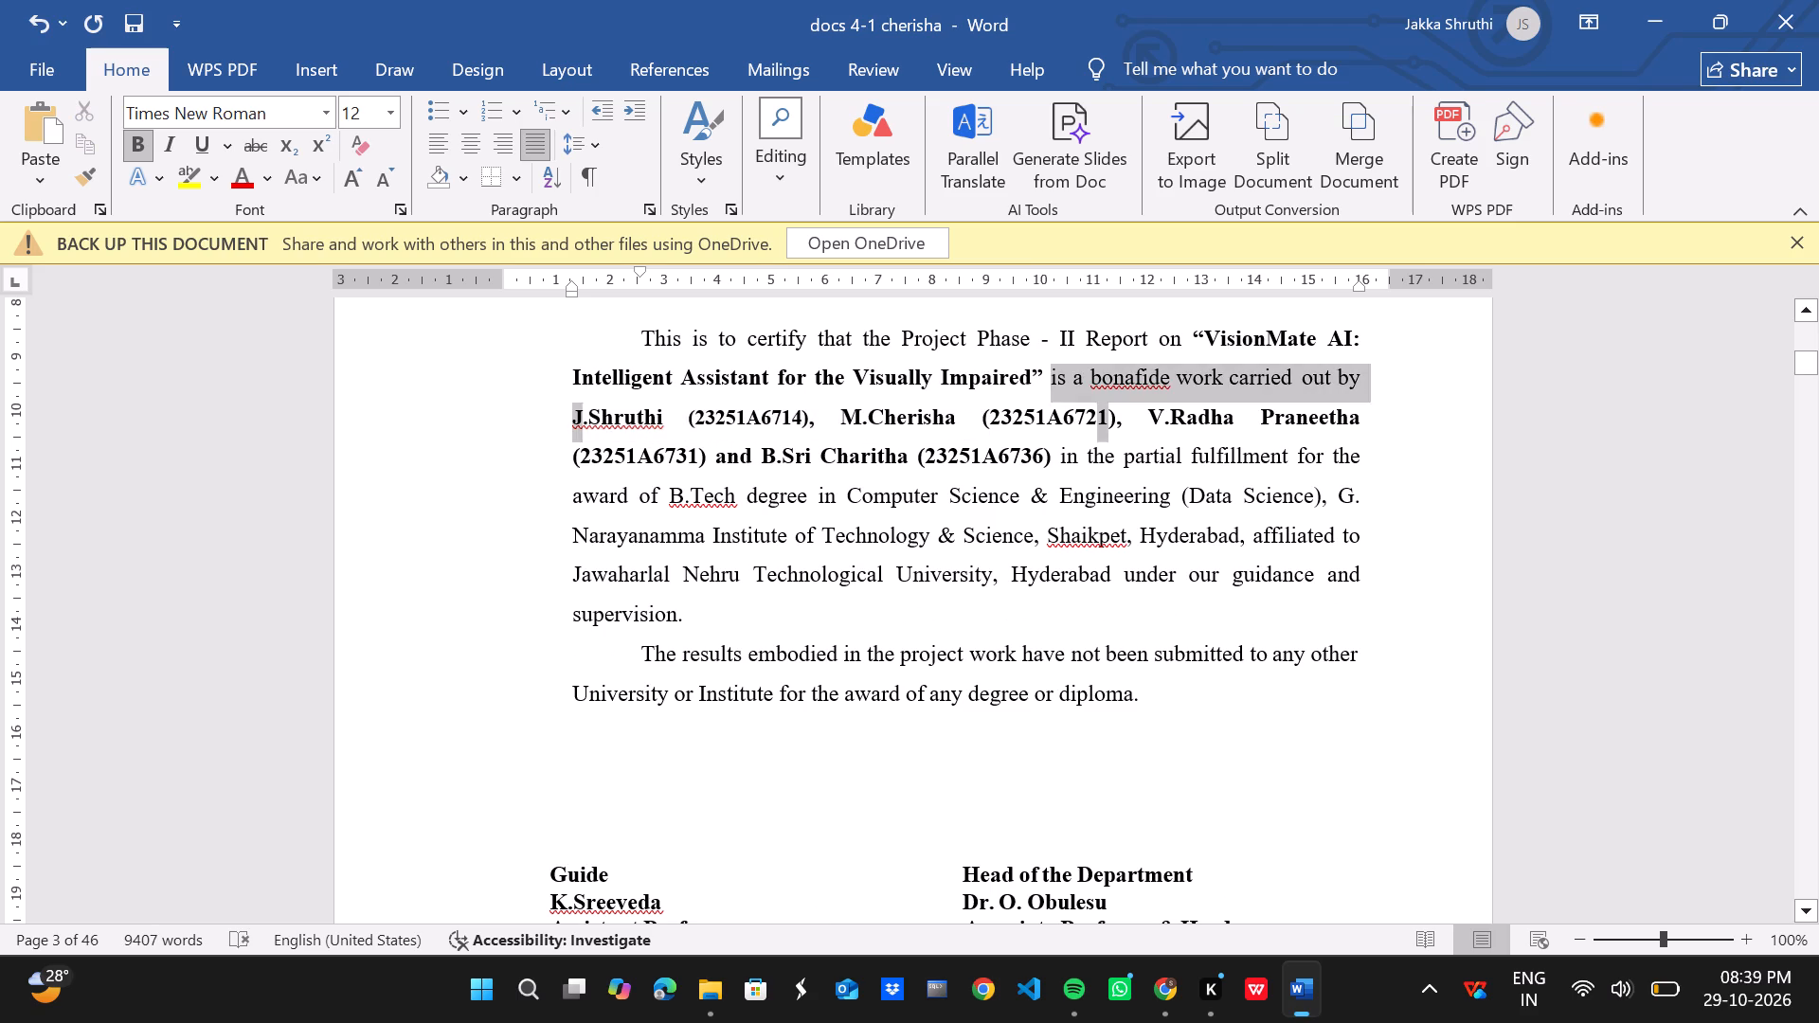
drag(1067, 402, 1135, 420)
key(BackSpace)
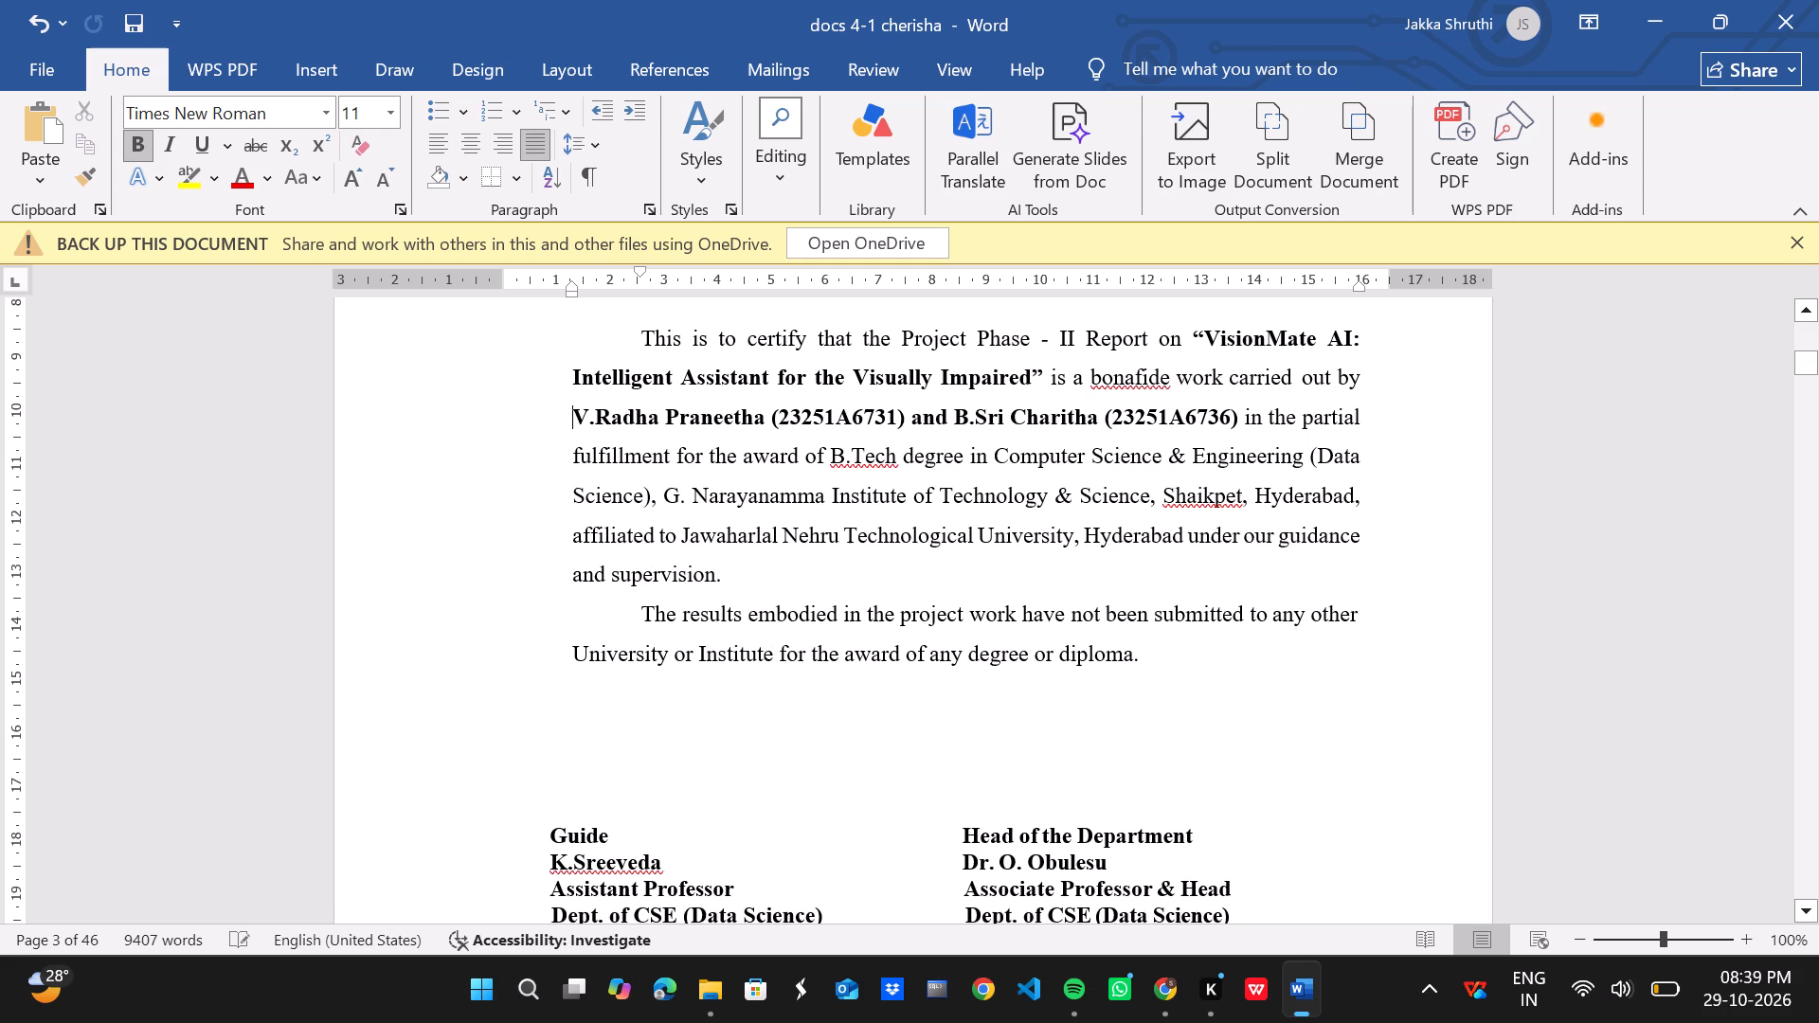
drag(916, 411, 1072, 408)
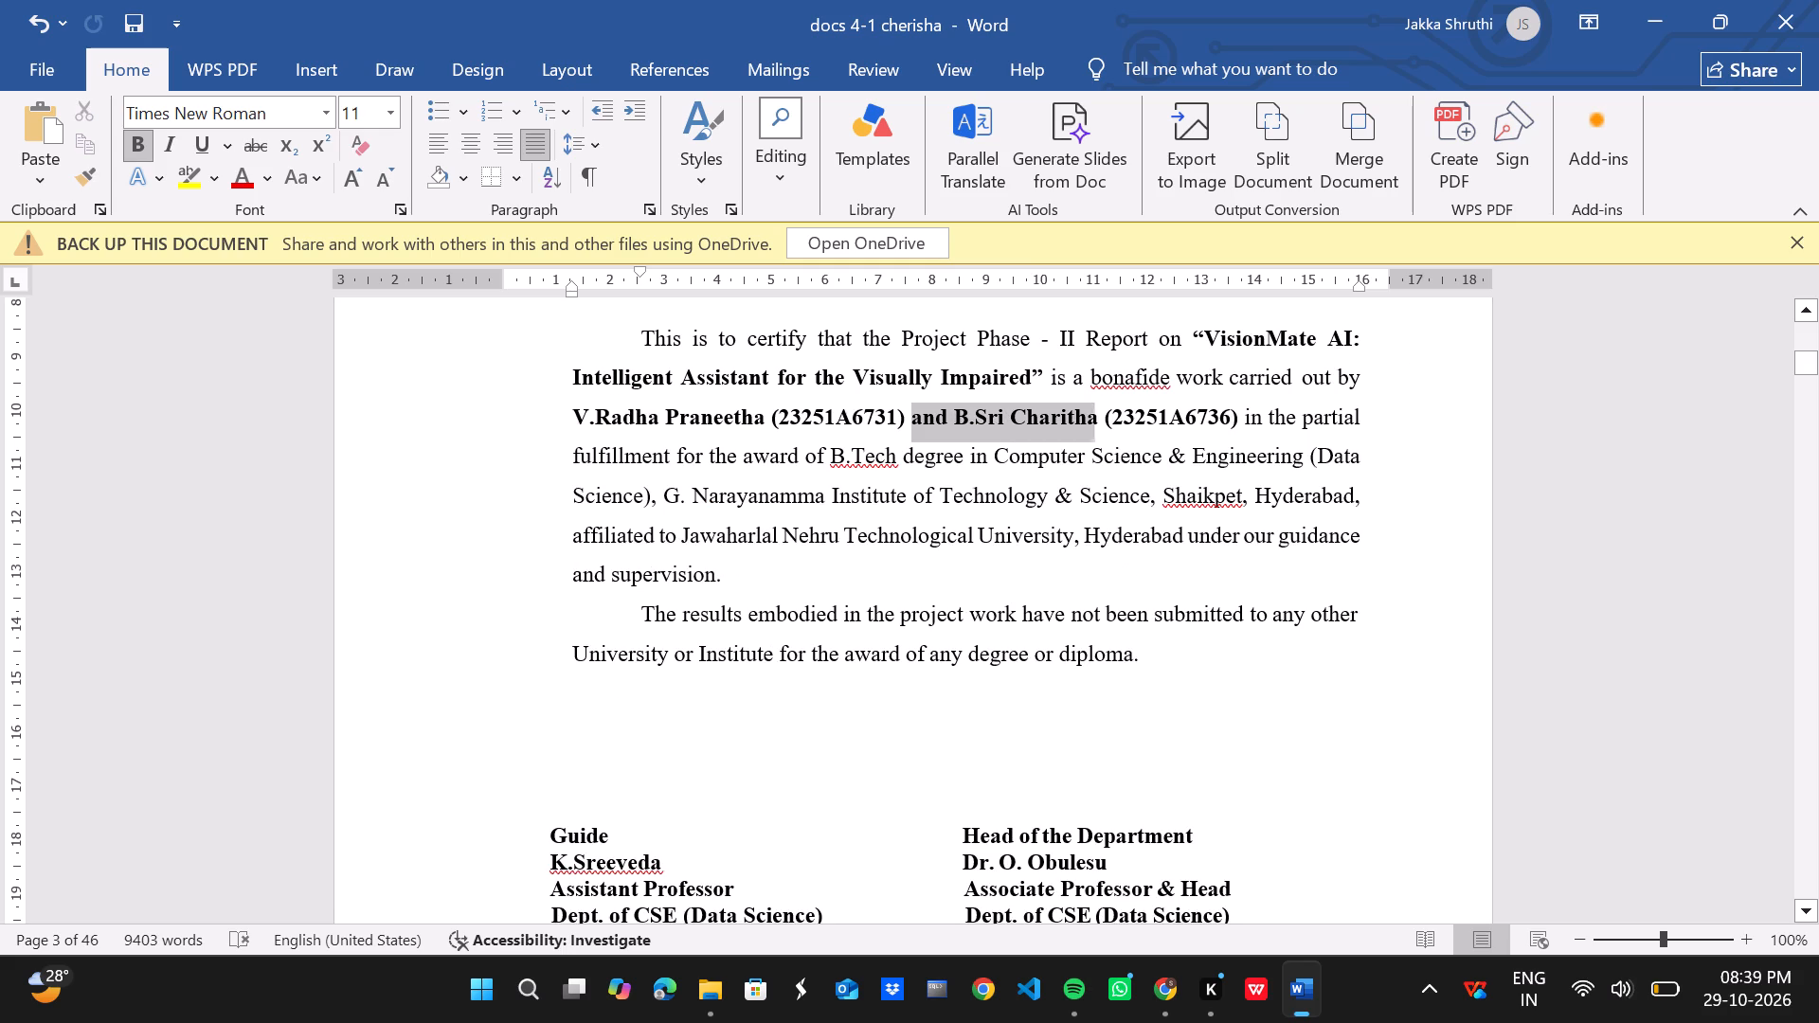
drag(1072, 408, 1241, 422)
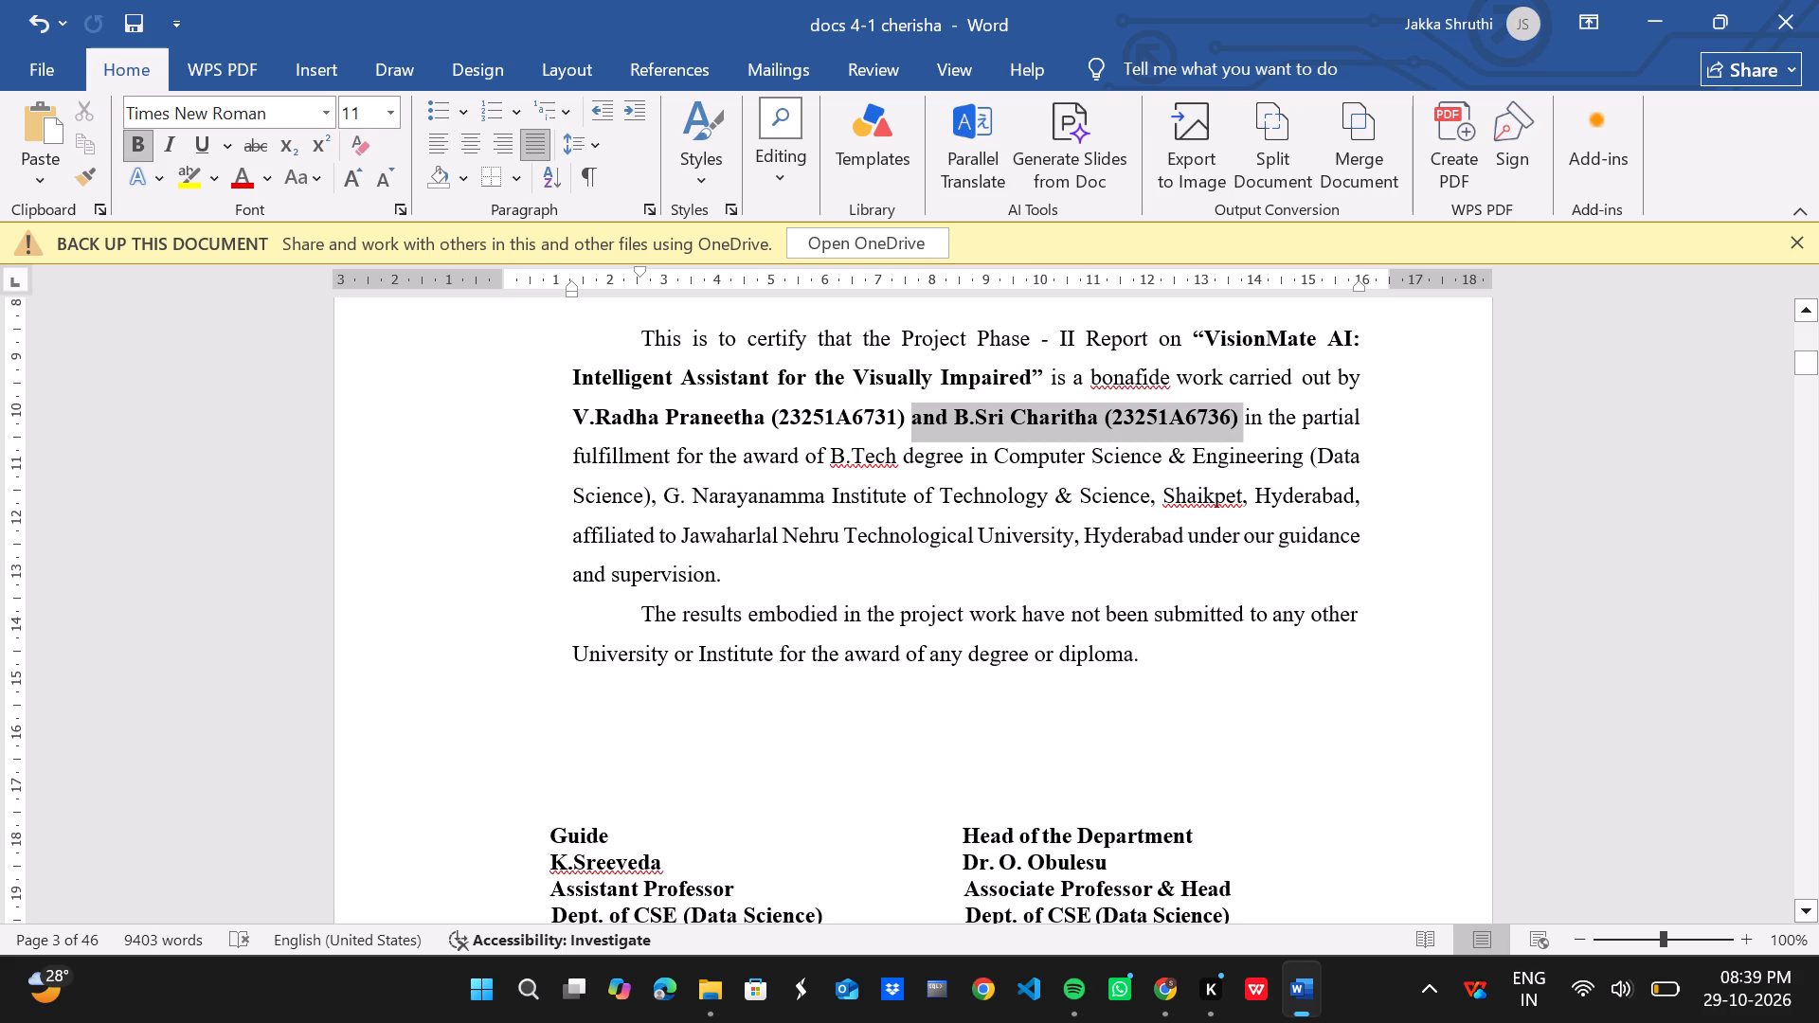
key(BackSpace)
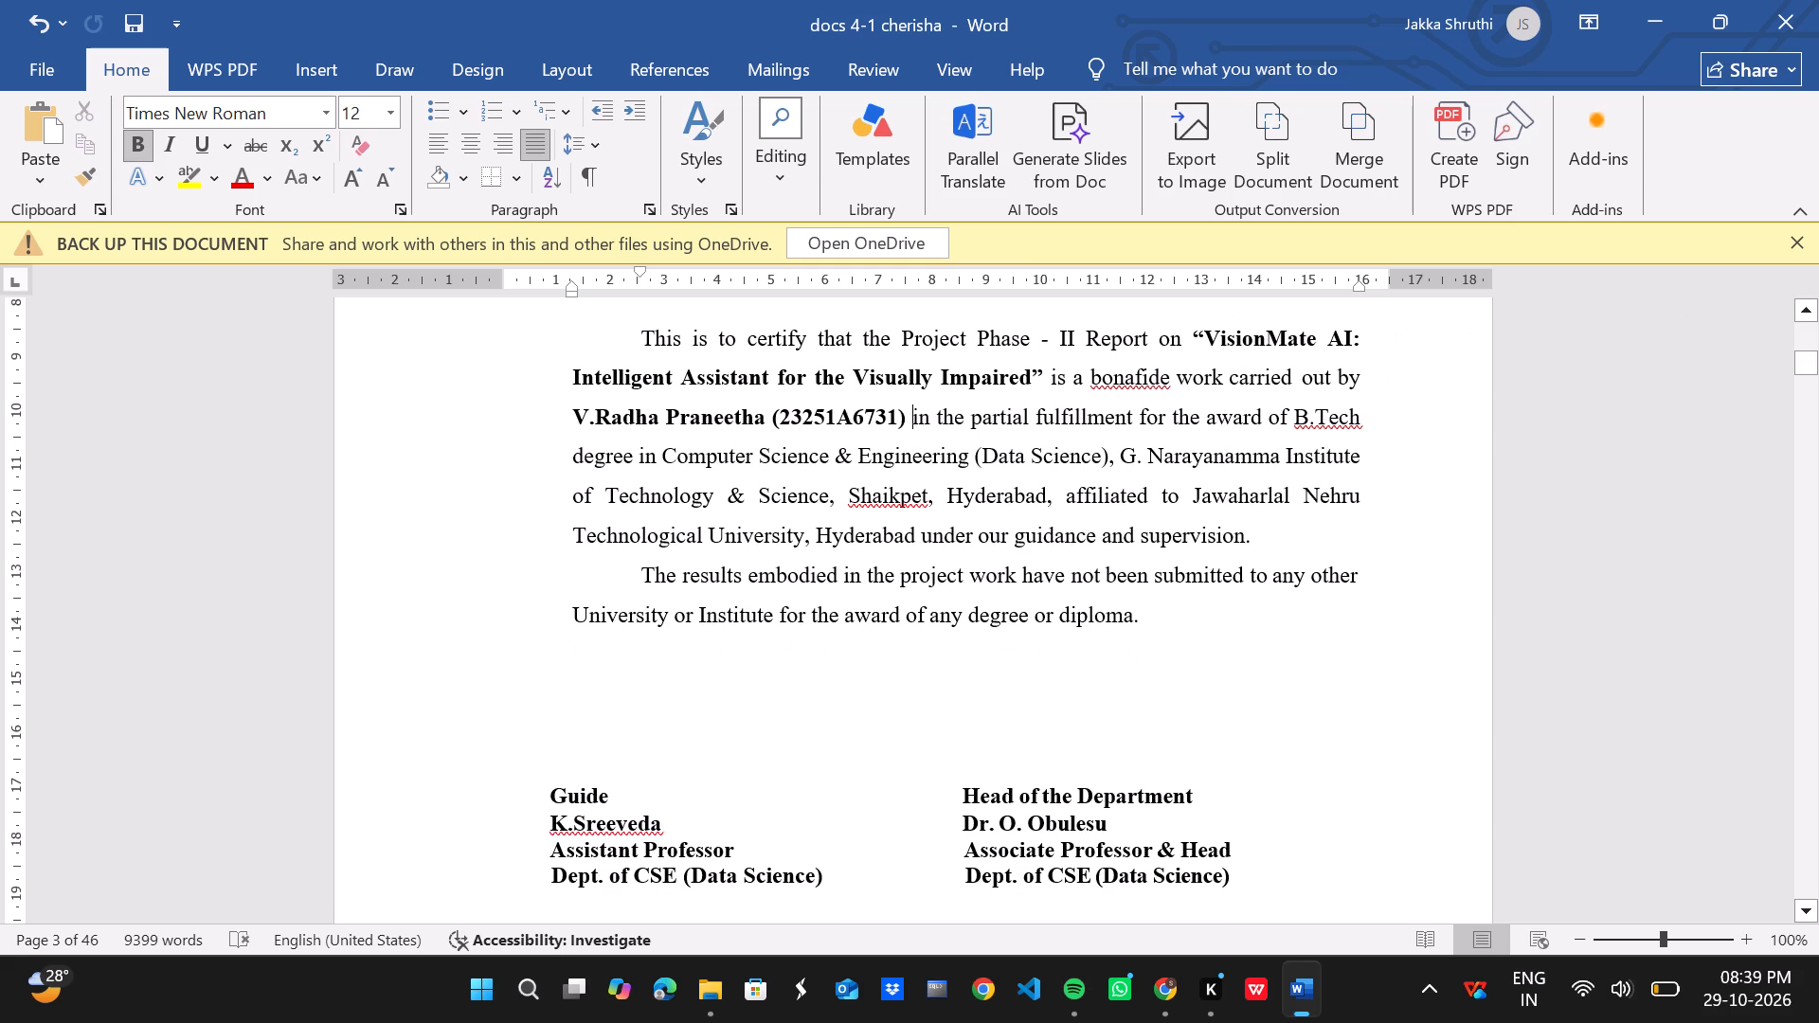
On the inner title page, remove the first, second and fourth authors with their roll numbers, keeping only the third author.
scroll(1241, 422, up, 3)
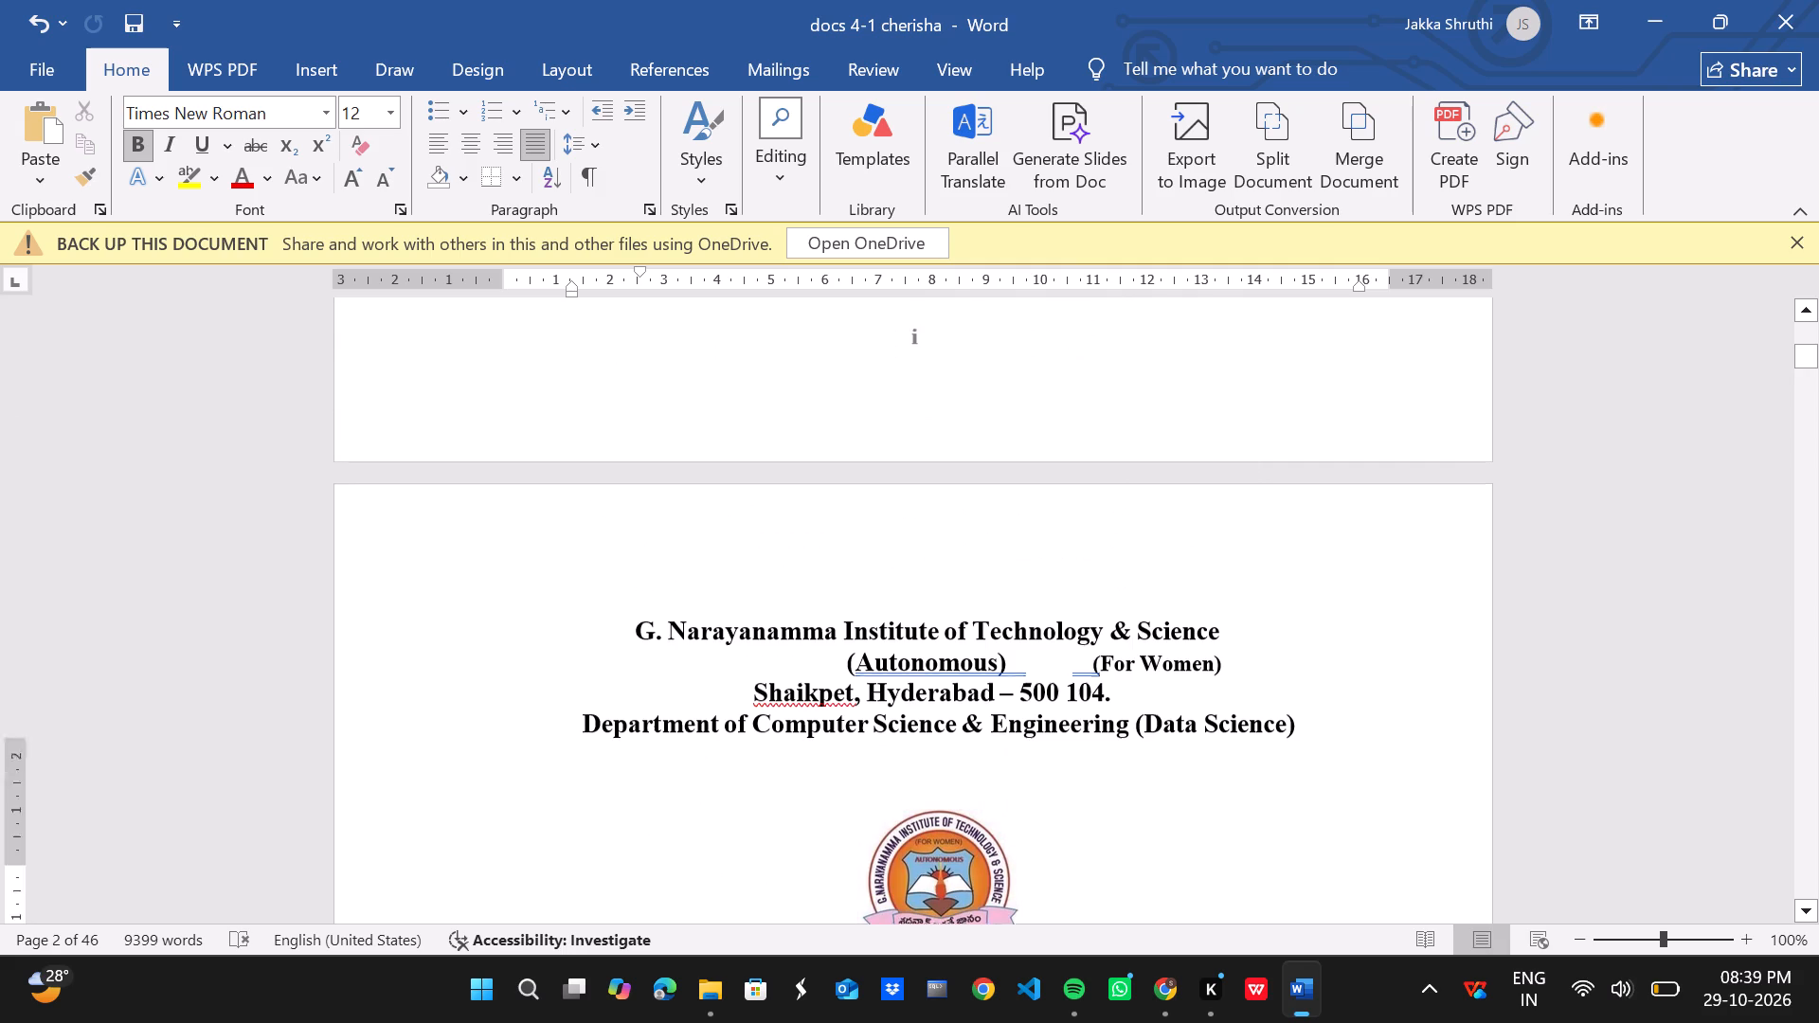
scroll(1241, 422, up, 5)
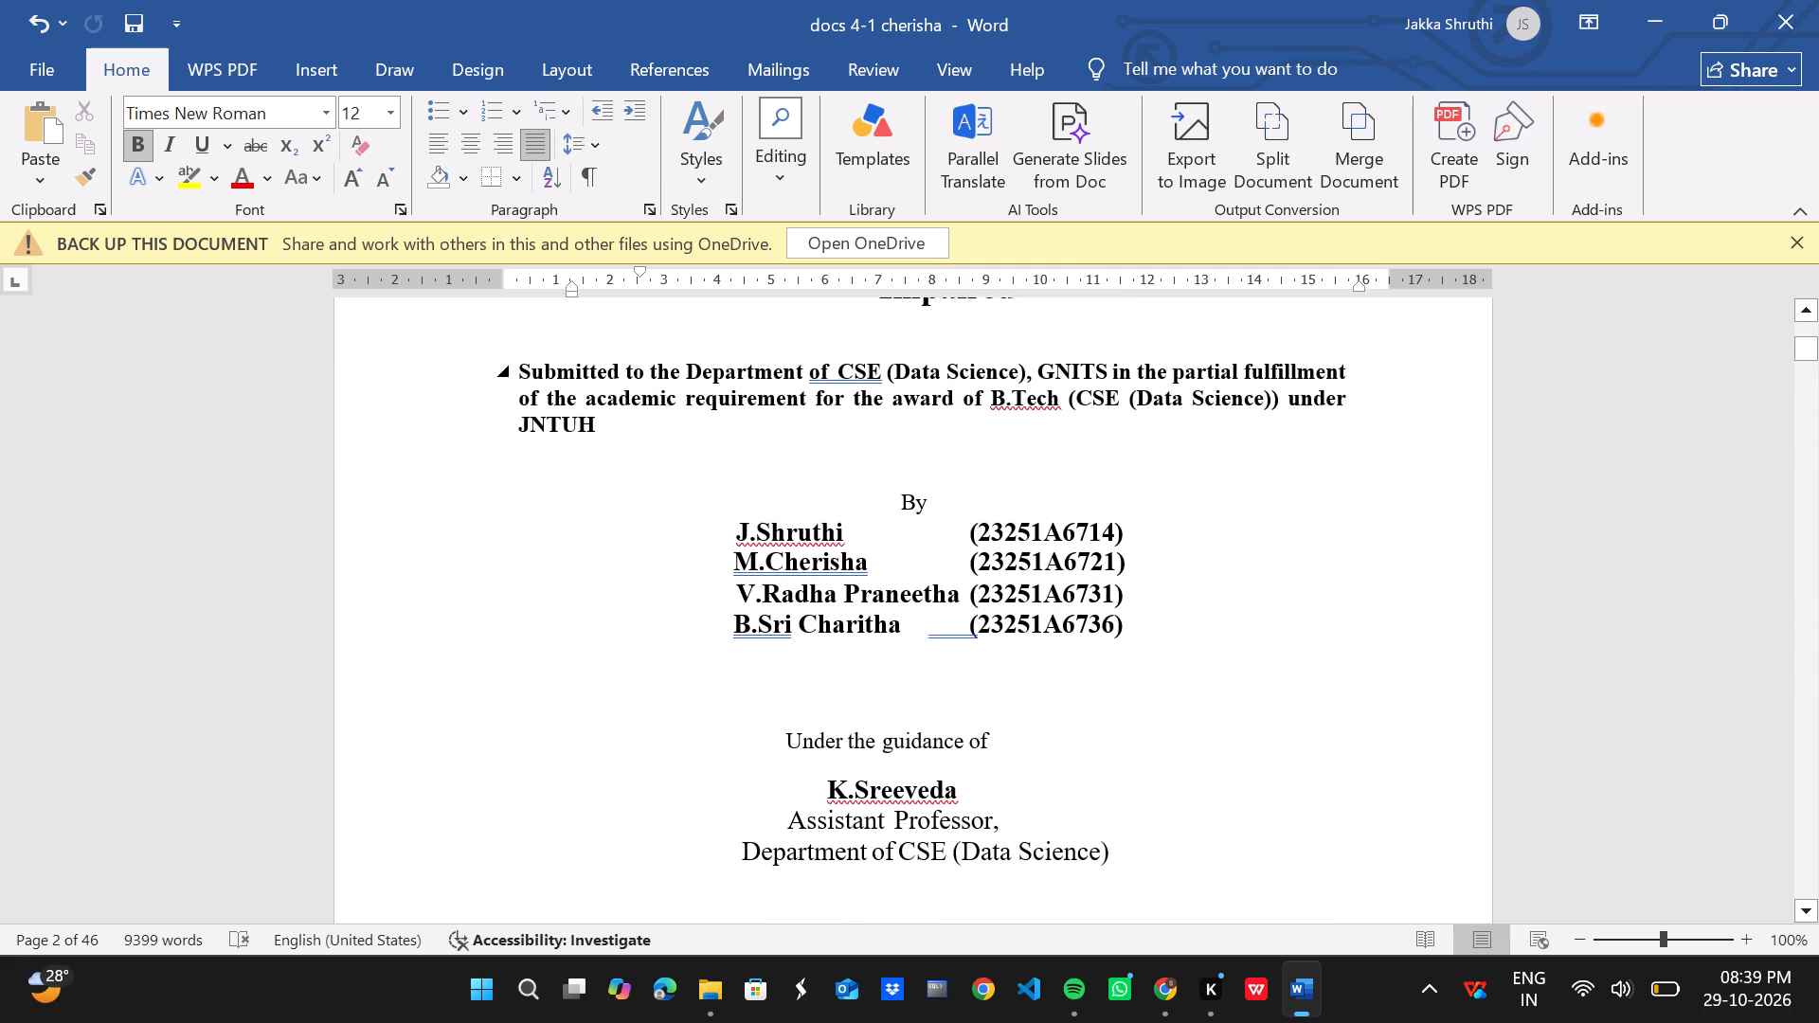
drag(729, 545, 762, 554)
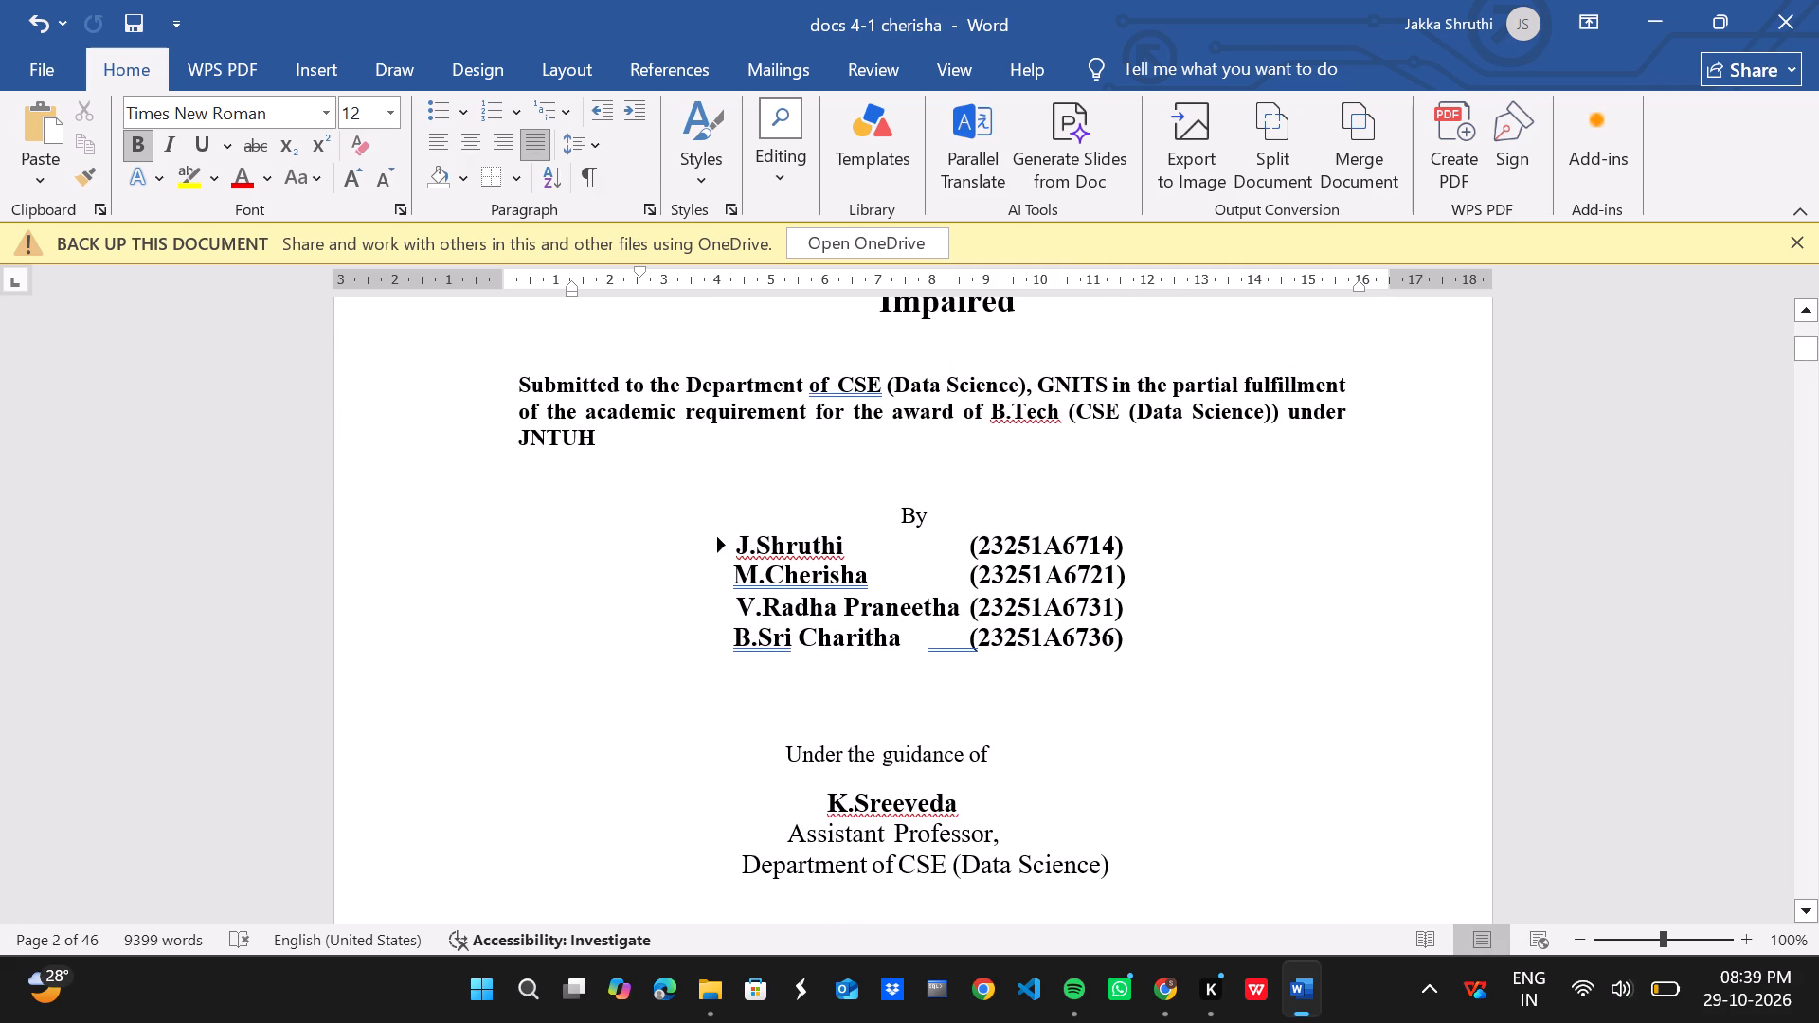
drag(737, 539, 1127, 585)
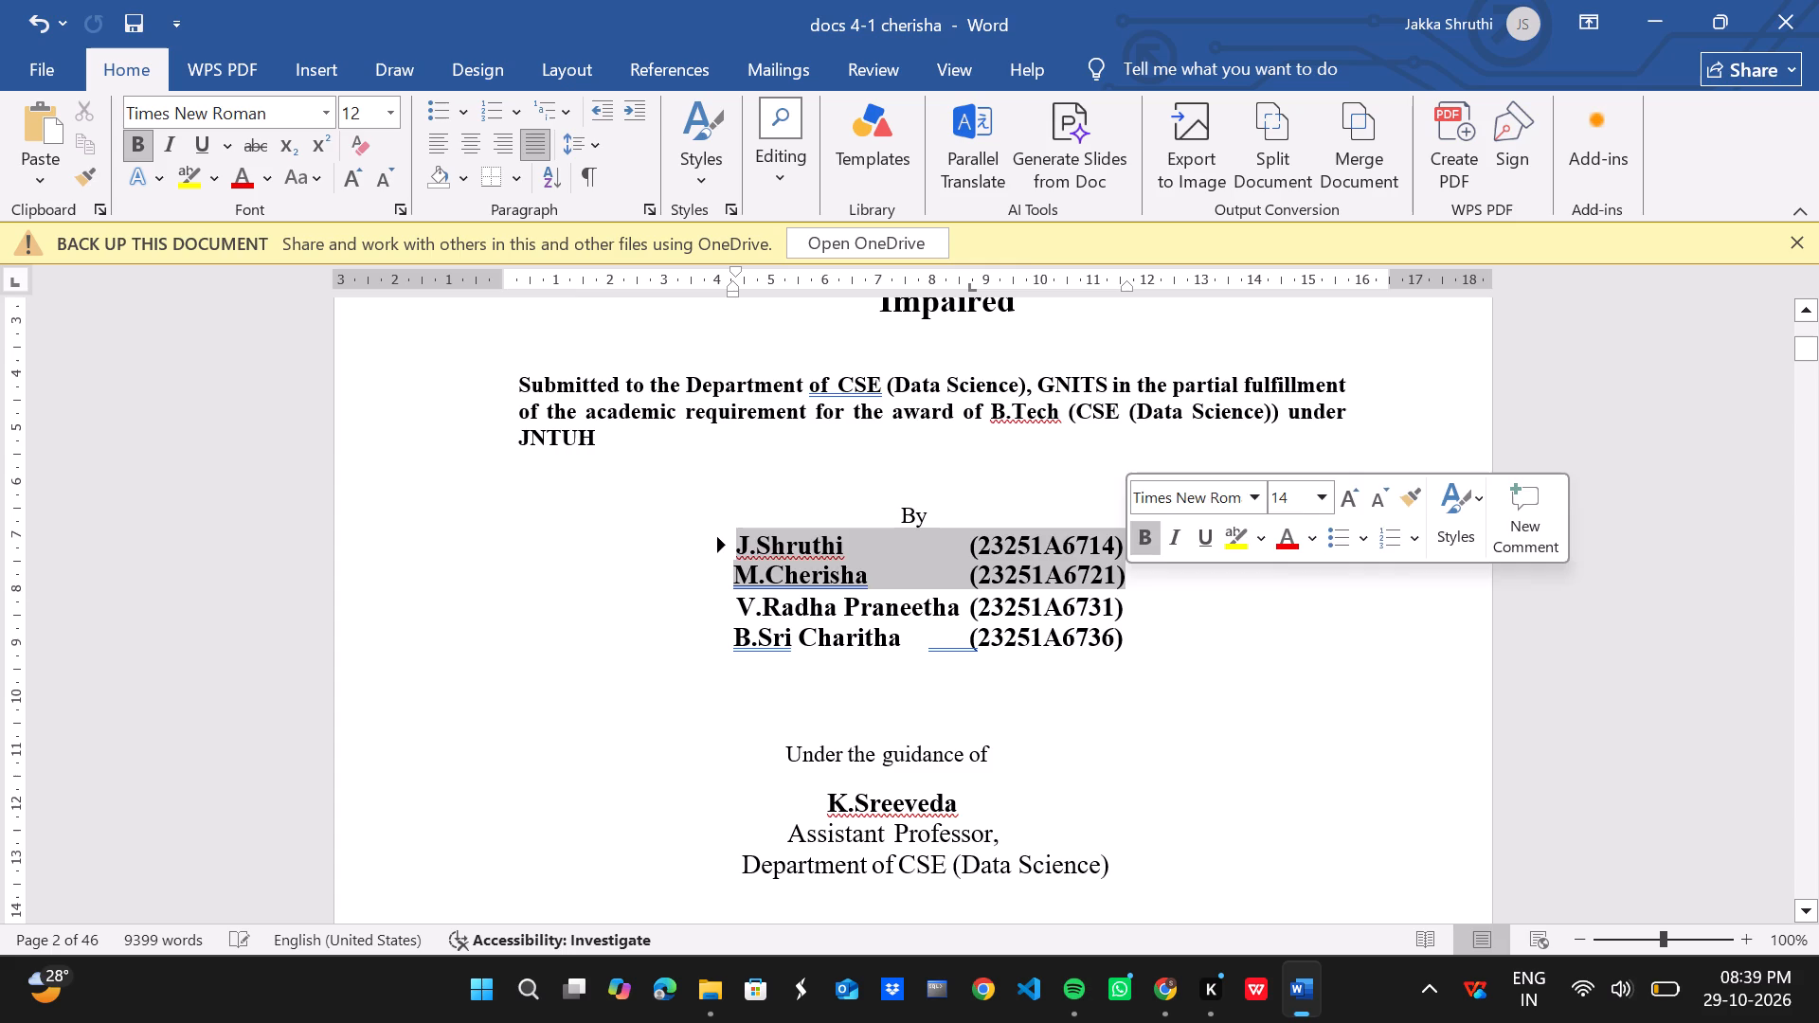
key(BackSpace)
key(BackSpace)
key(BackSpace)
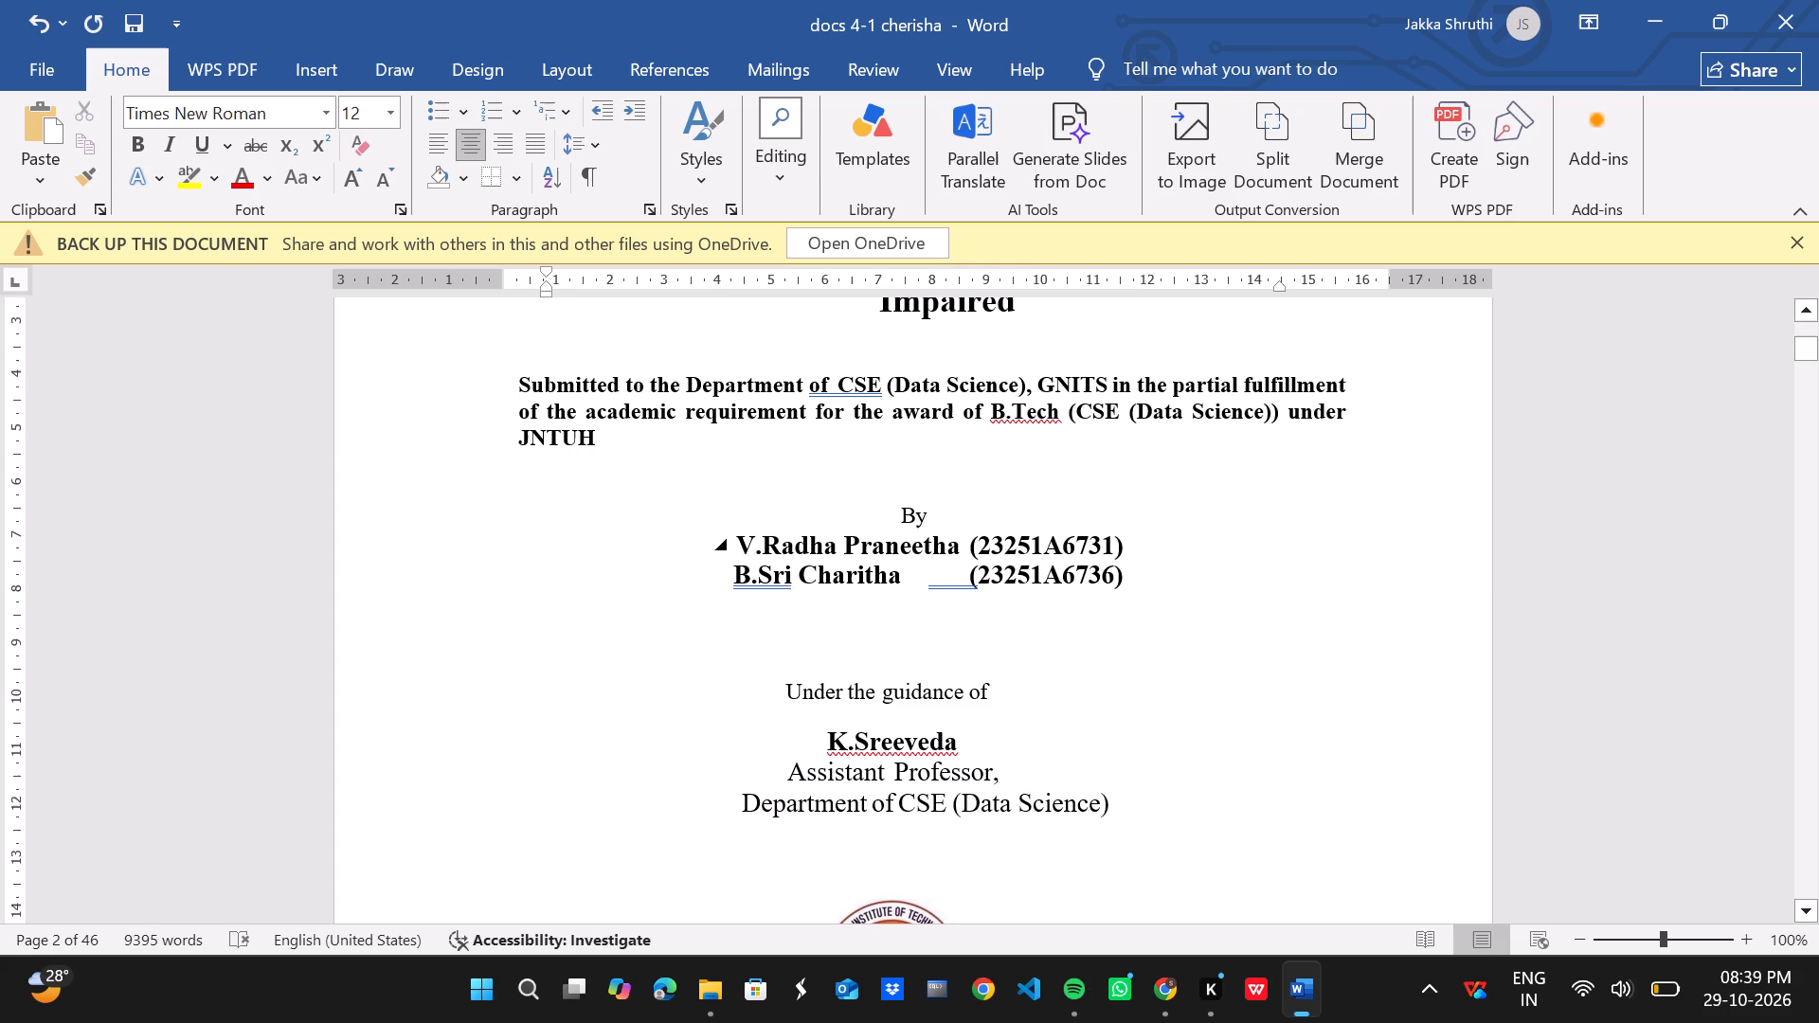
drag(725, 575, 910, 638)
click(910, 638)
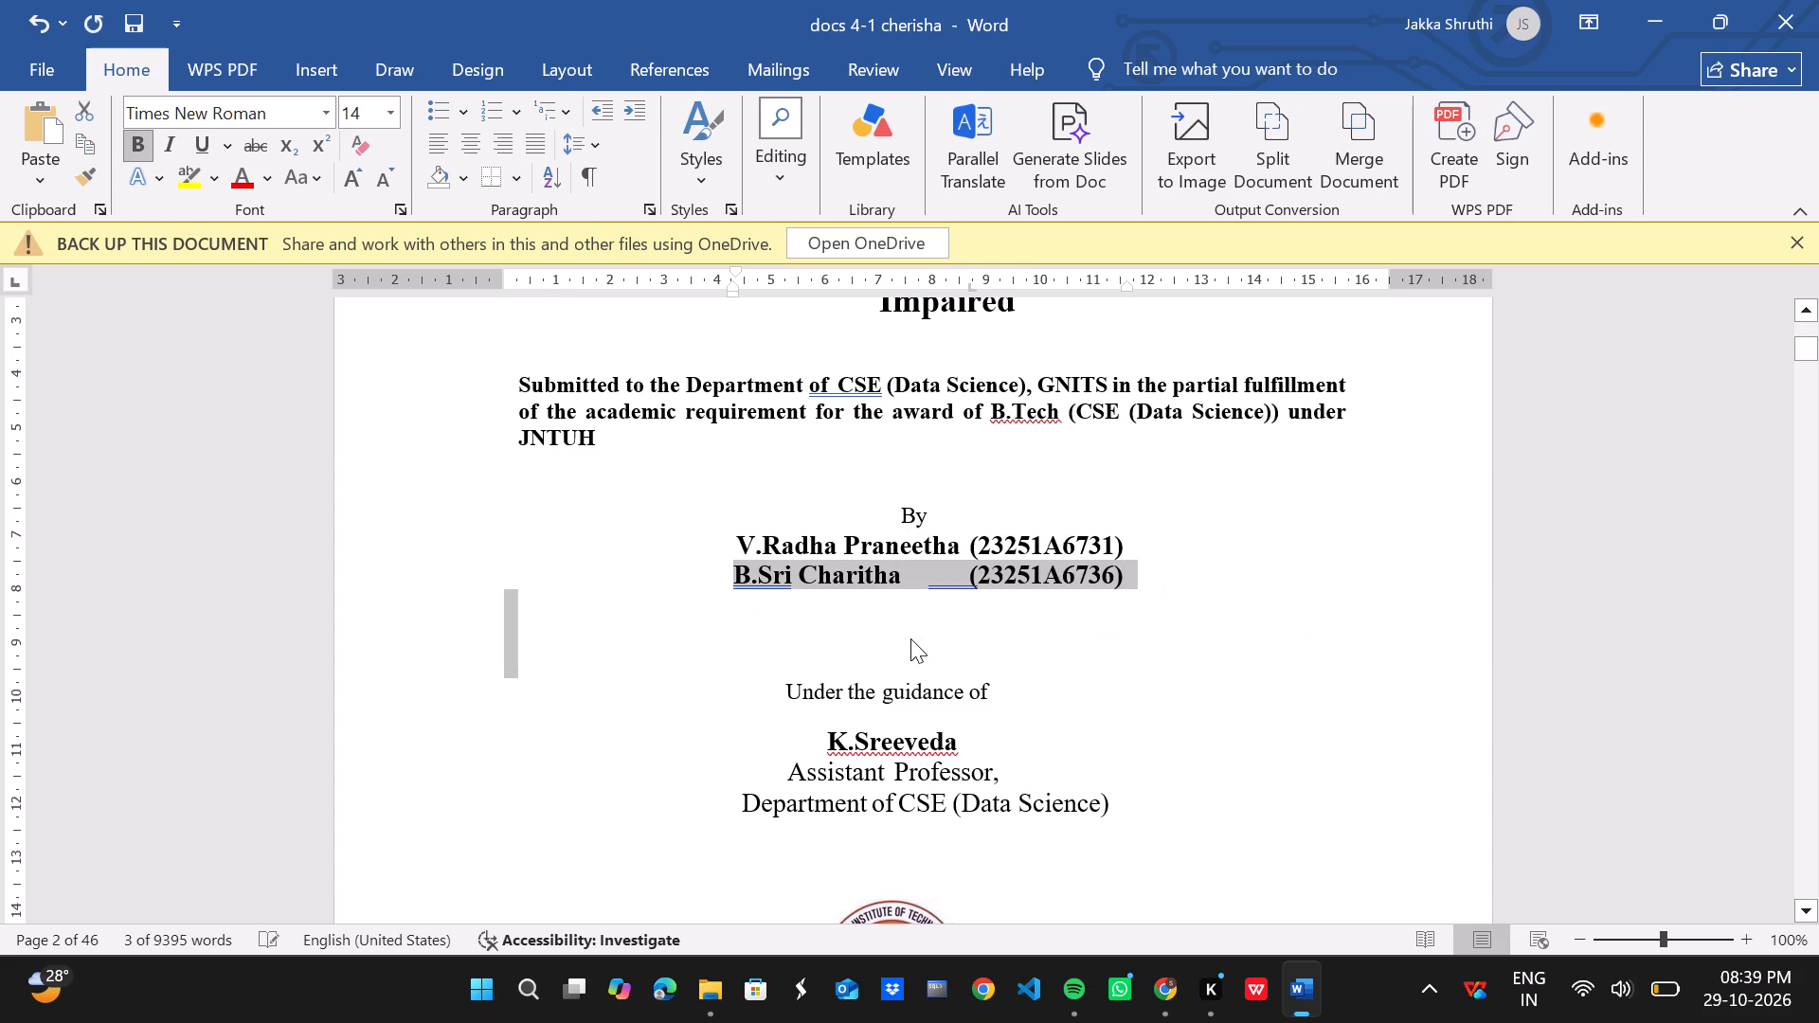
drag(732, 580, 1131, 581)
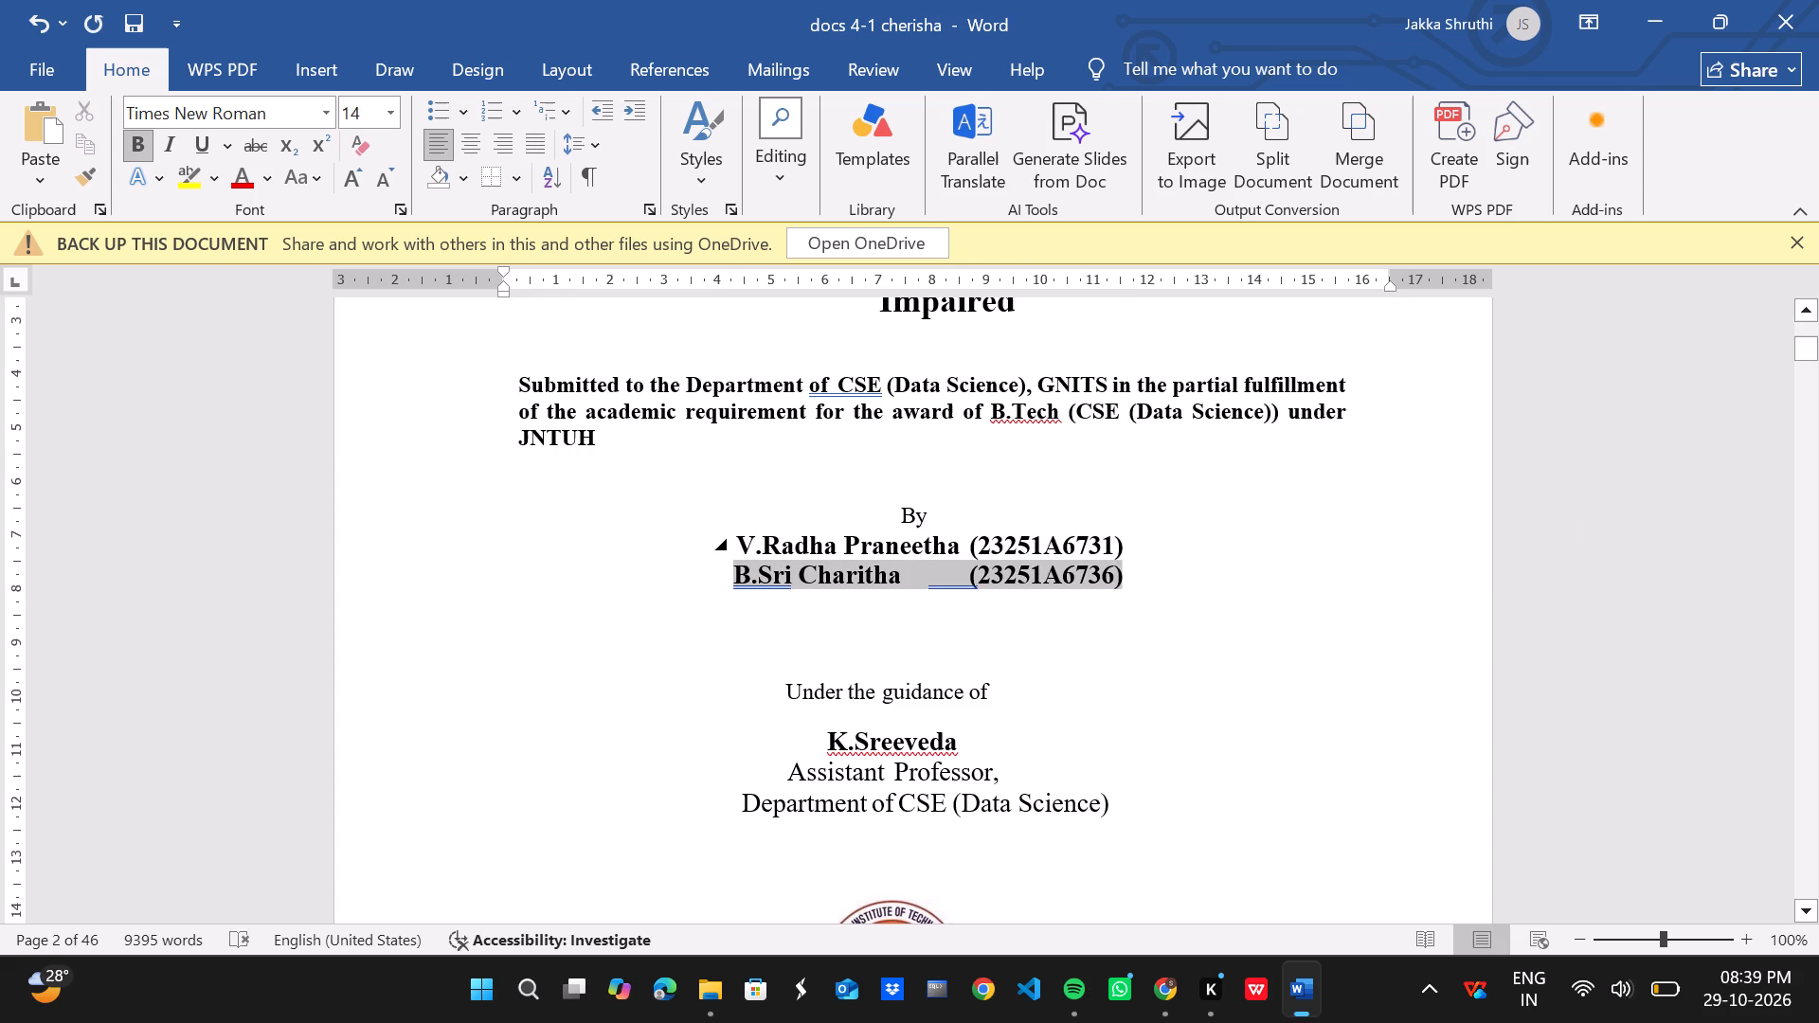
drag(1131, 581, 1133, 581)
key(BackSpace)
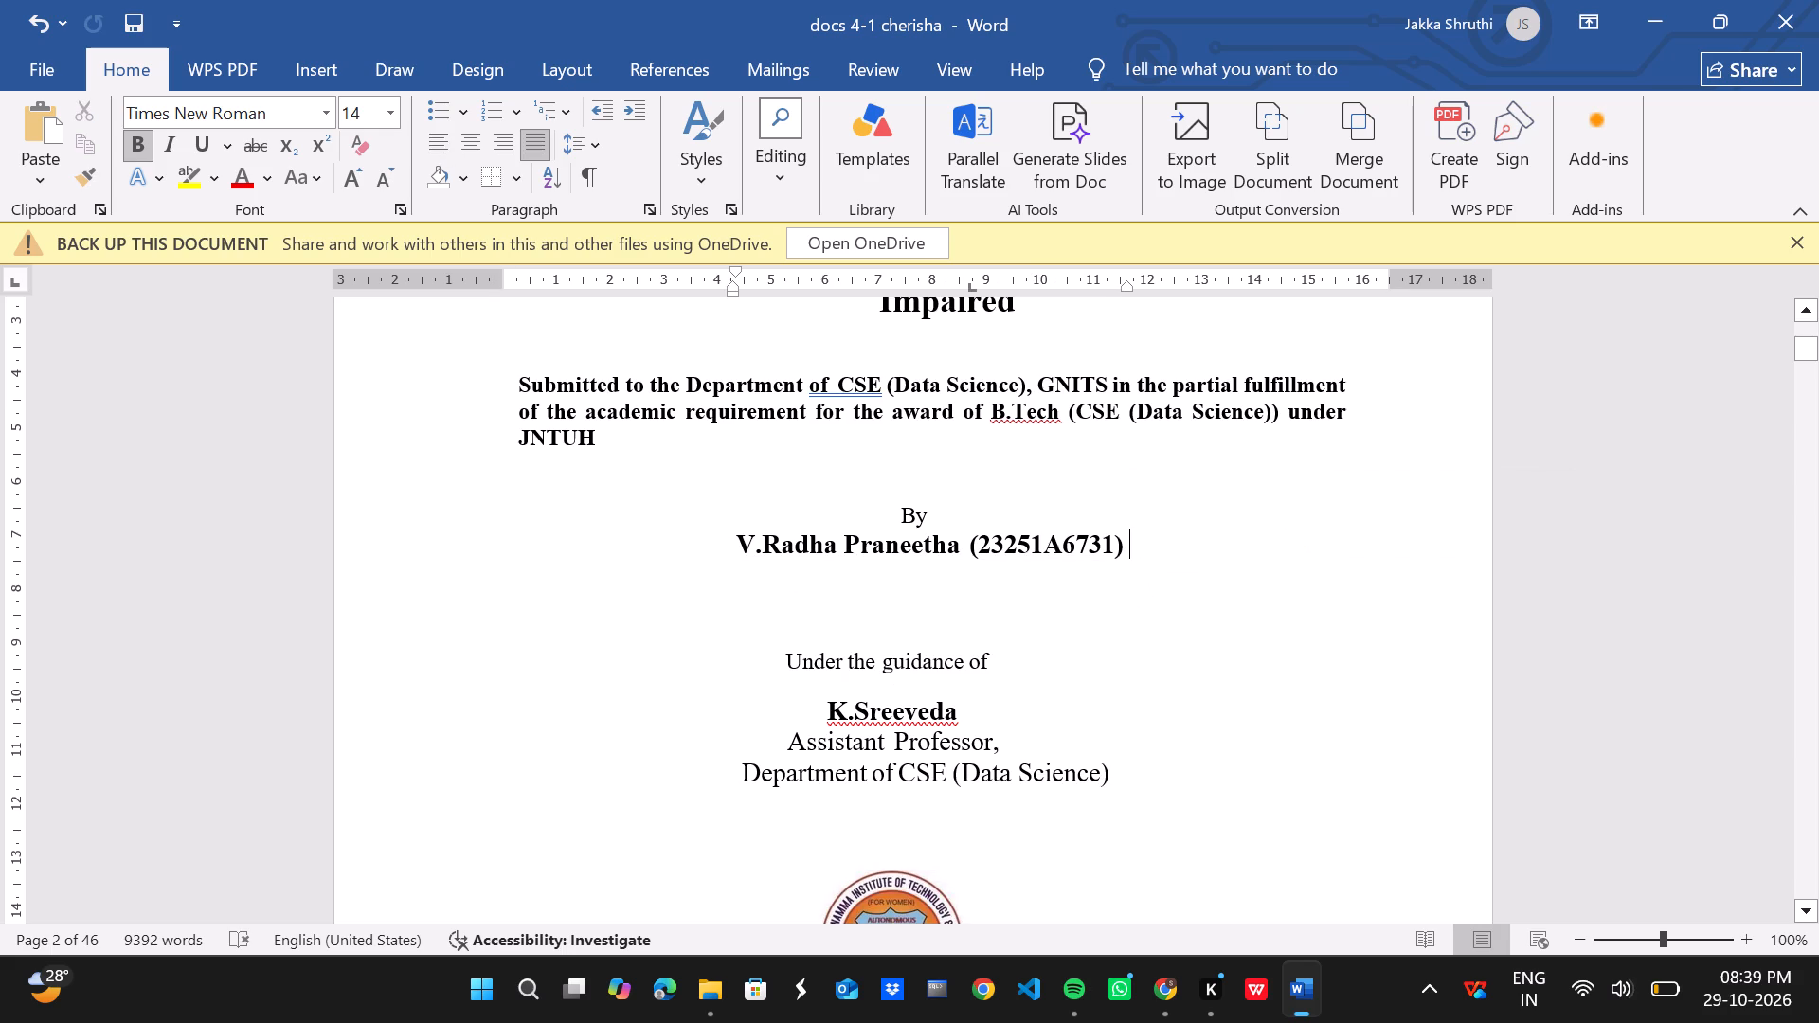
Reduce the blank lines between the remaining author and the guidance heading on the inner title page.
click(902, 599)
key(BackSpace)
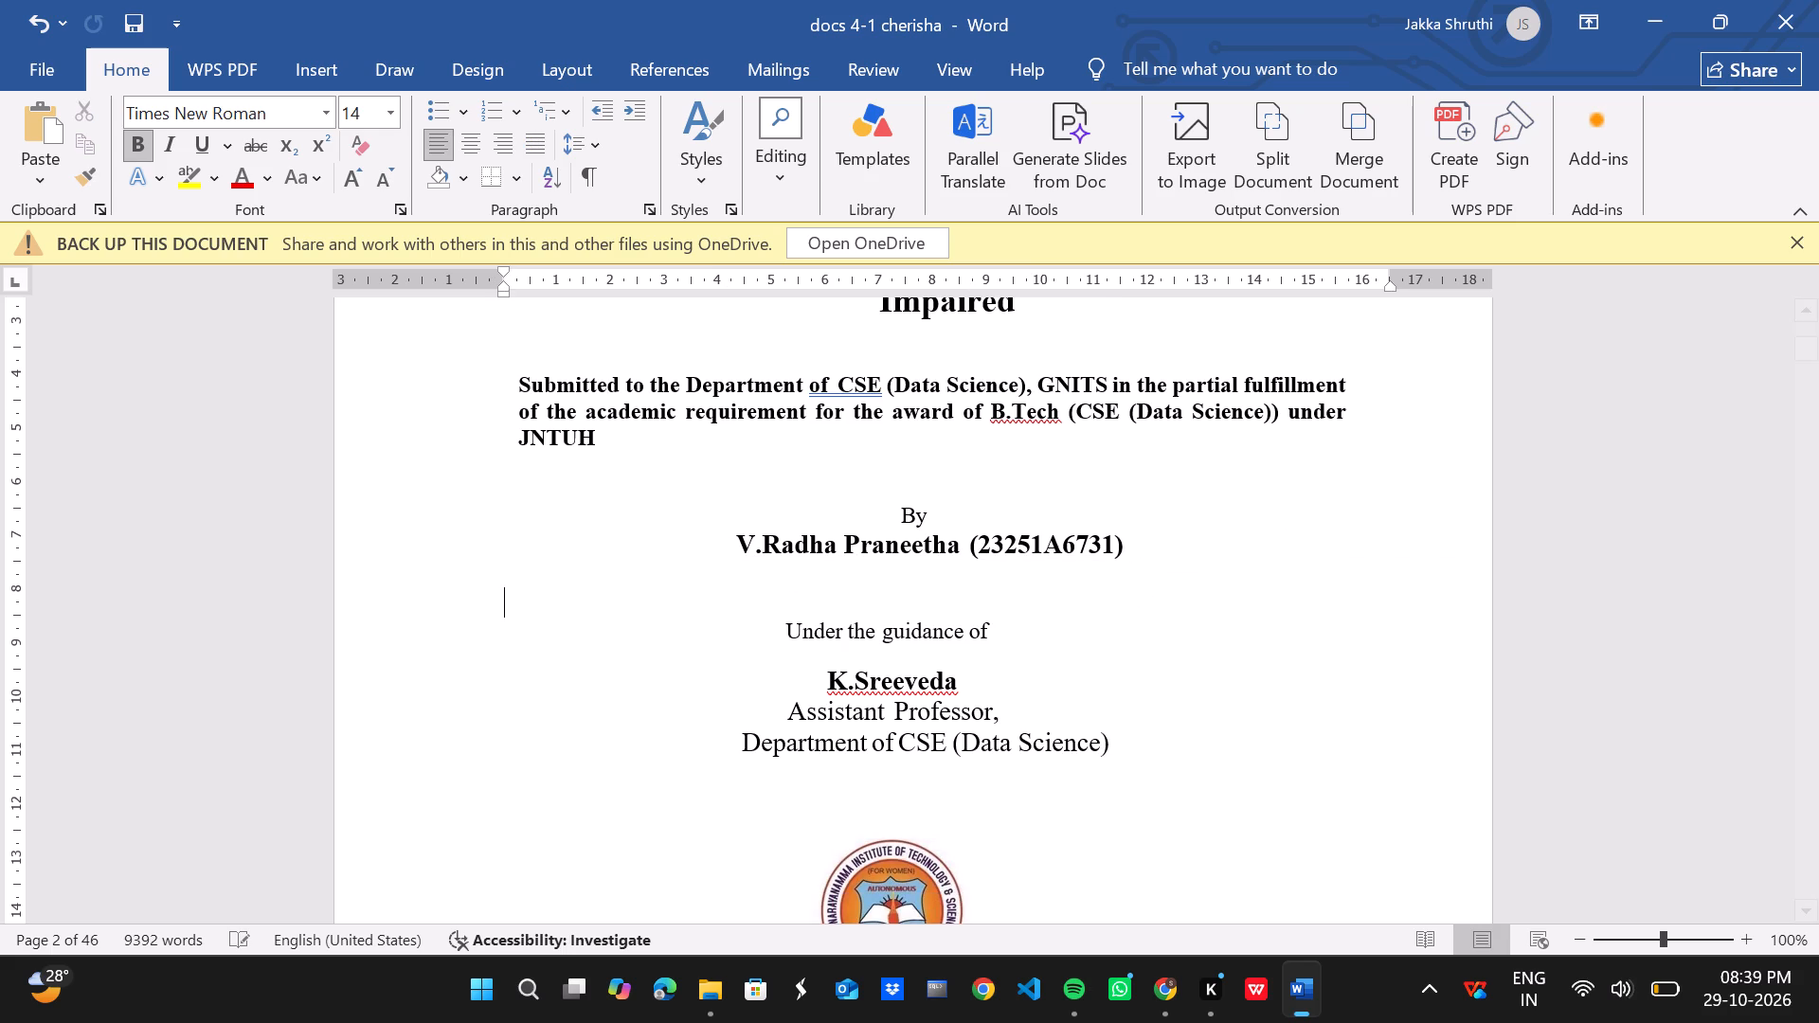
key(BackSpace)
key(Return)
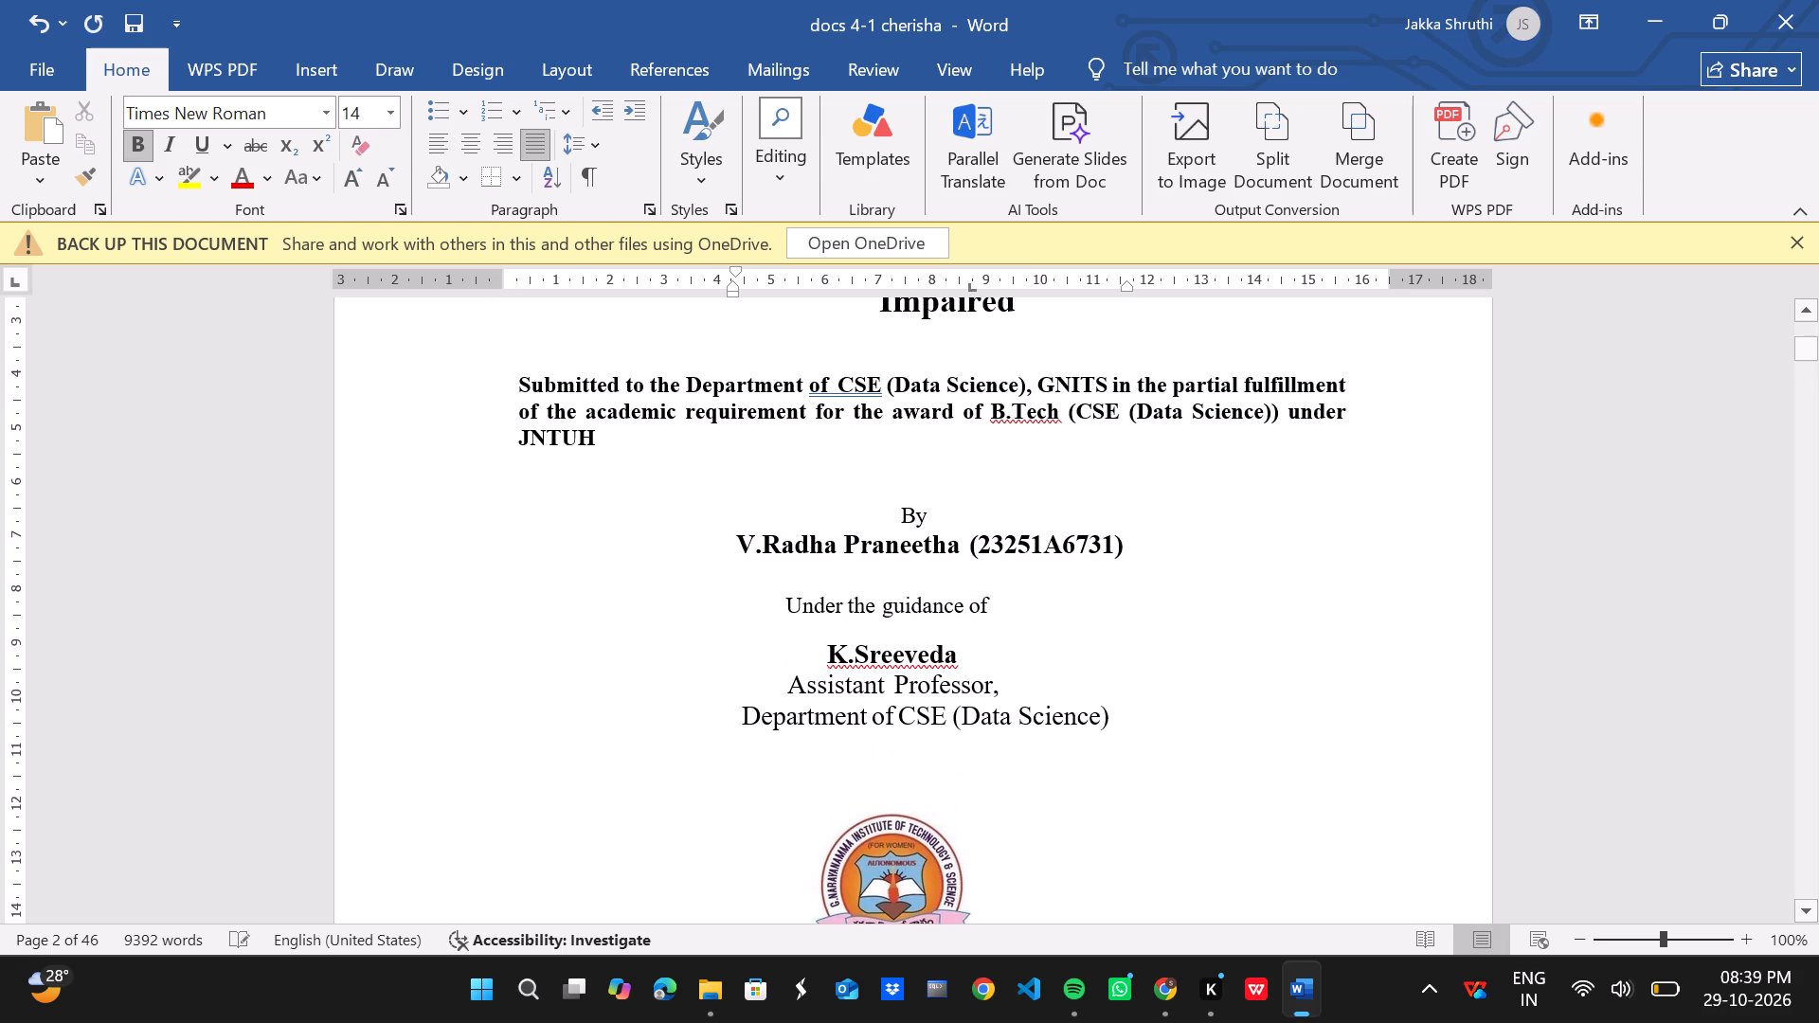
At the end of the acknowledgement, remove the first, second and fourth authors with their roll numbers, keeping only the third author.
scroll(965, 583, down, 7)
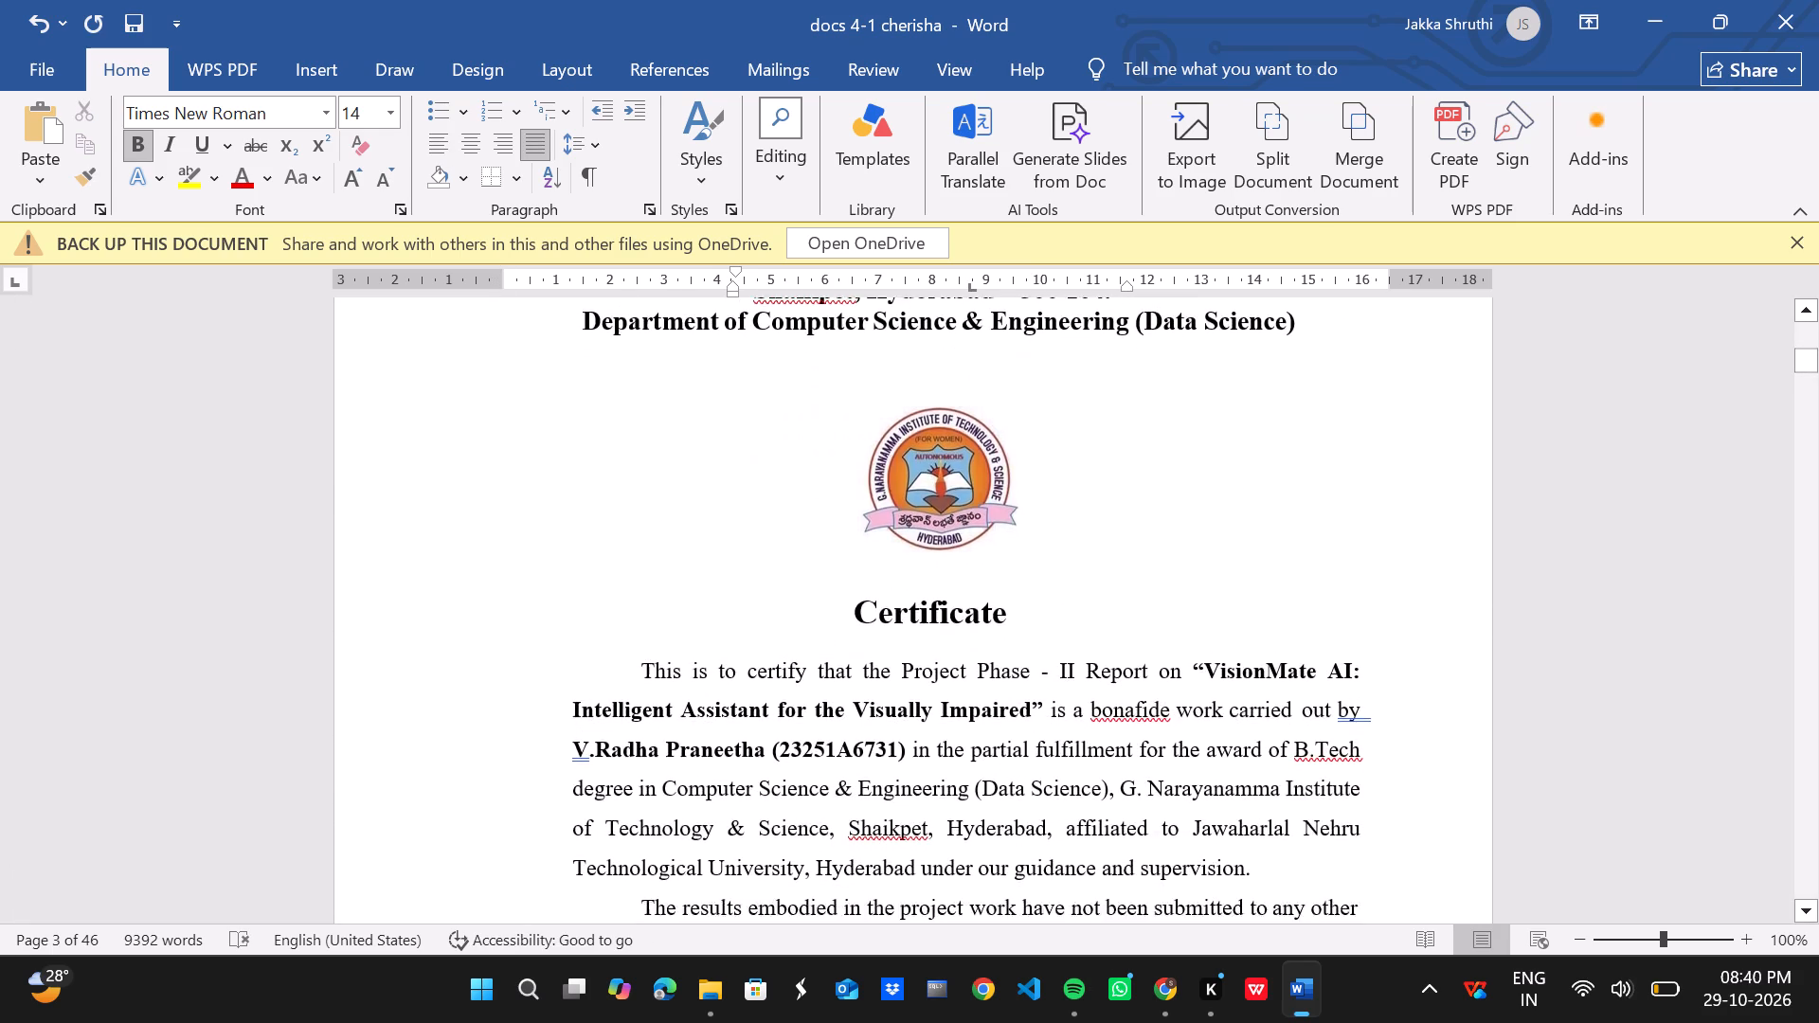
scroll(965, 583, down, 3)
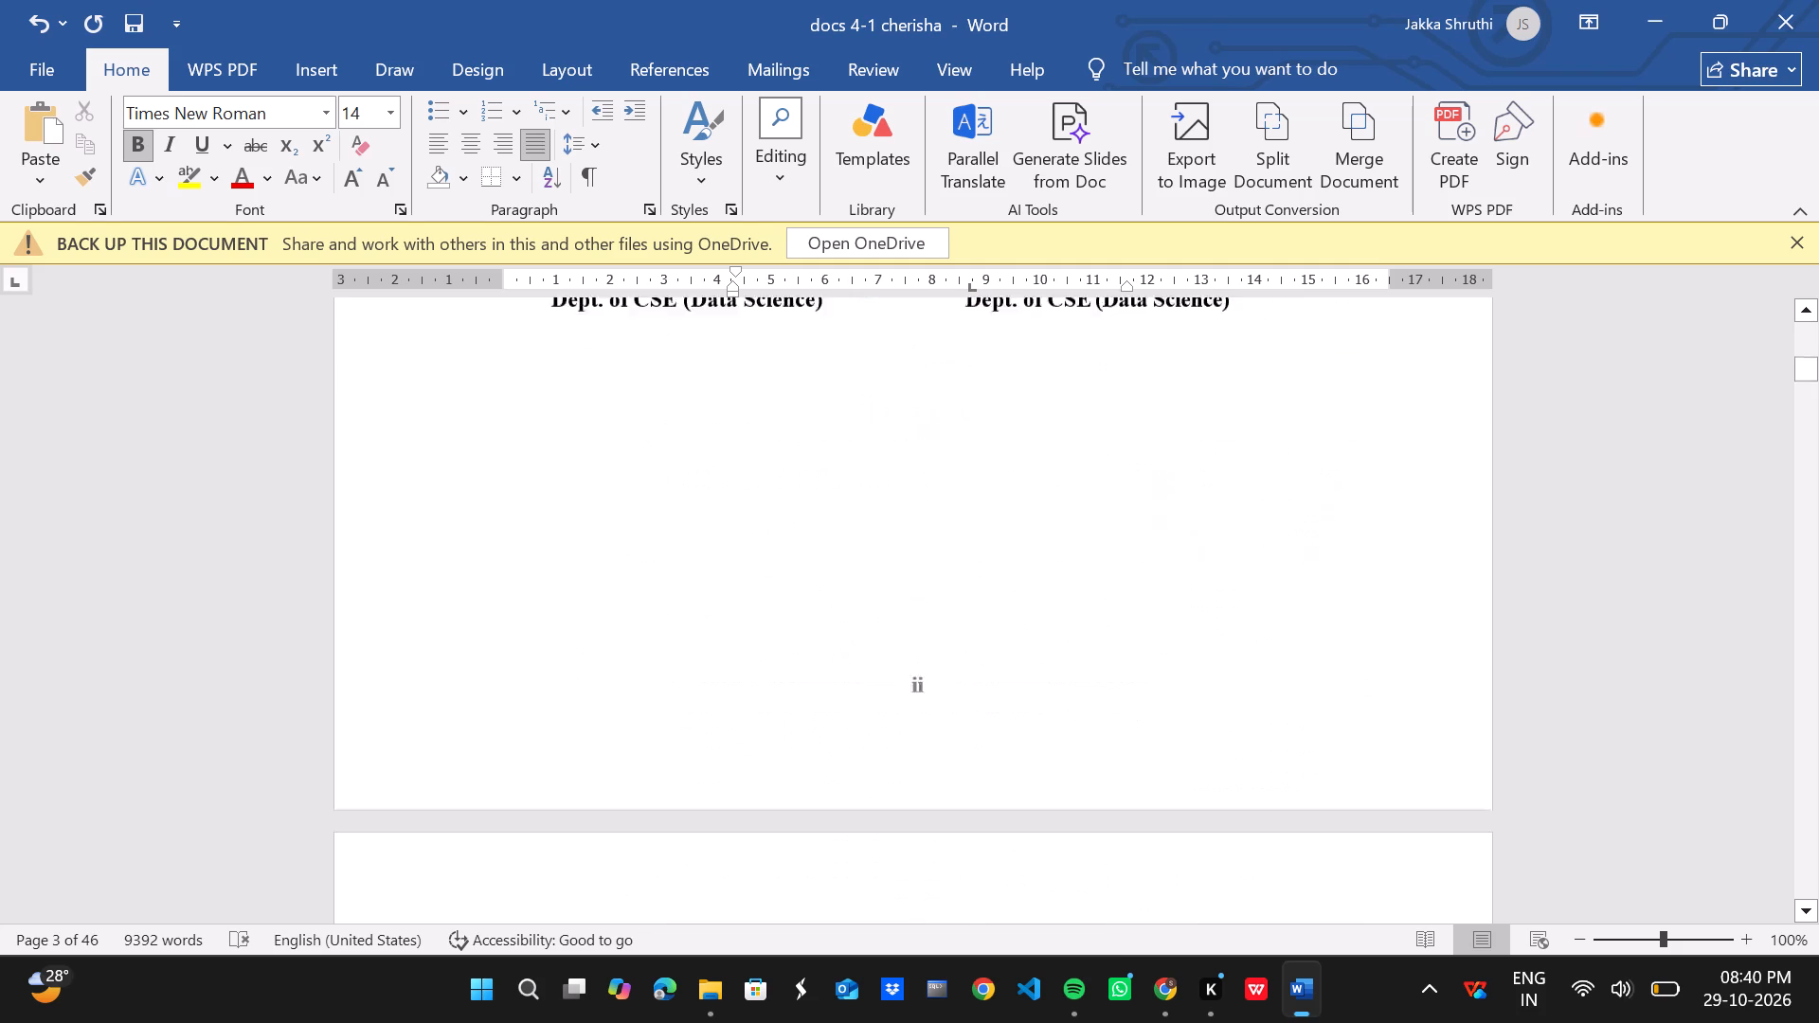
scroll(892, 593, down, 6)
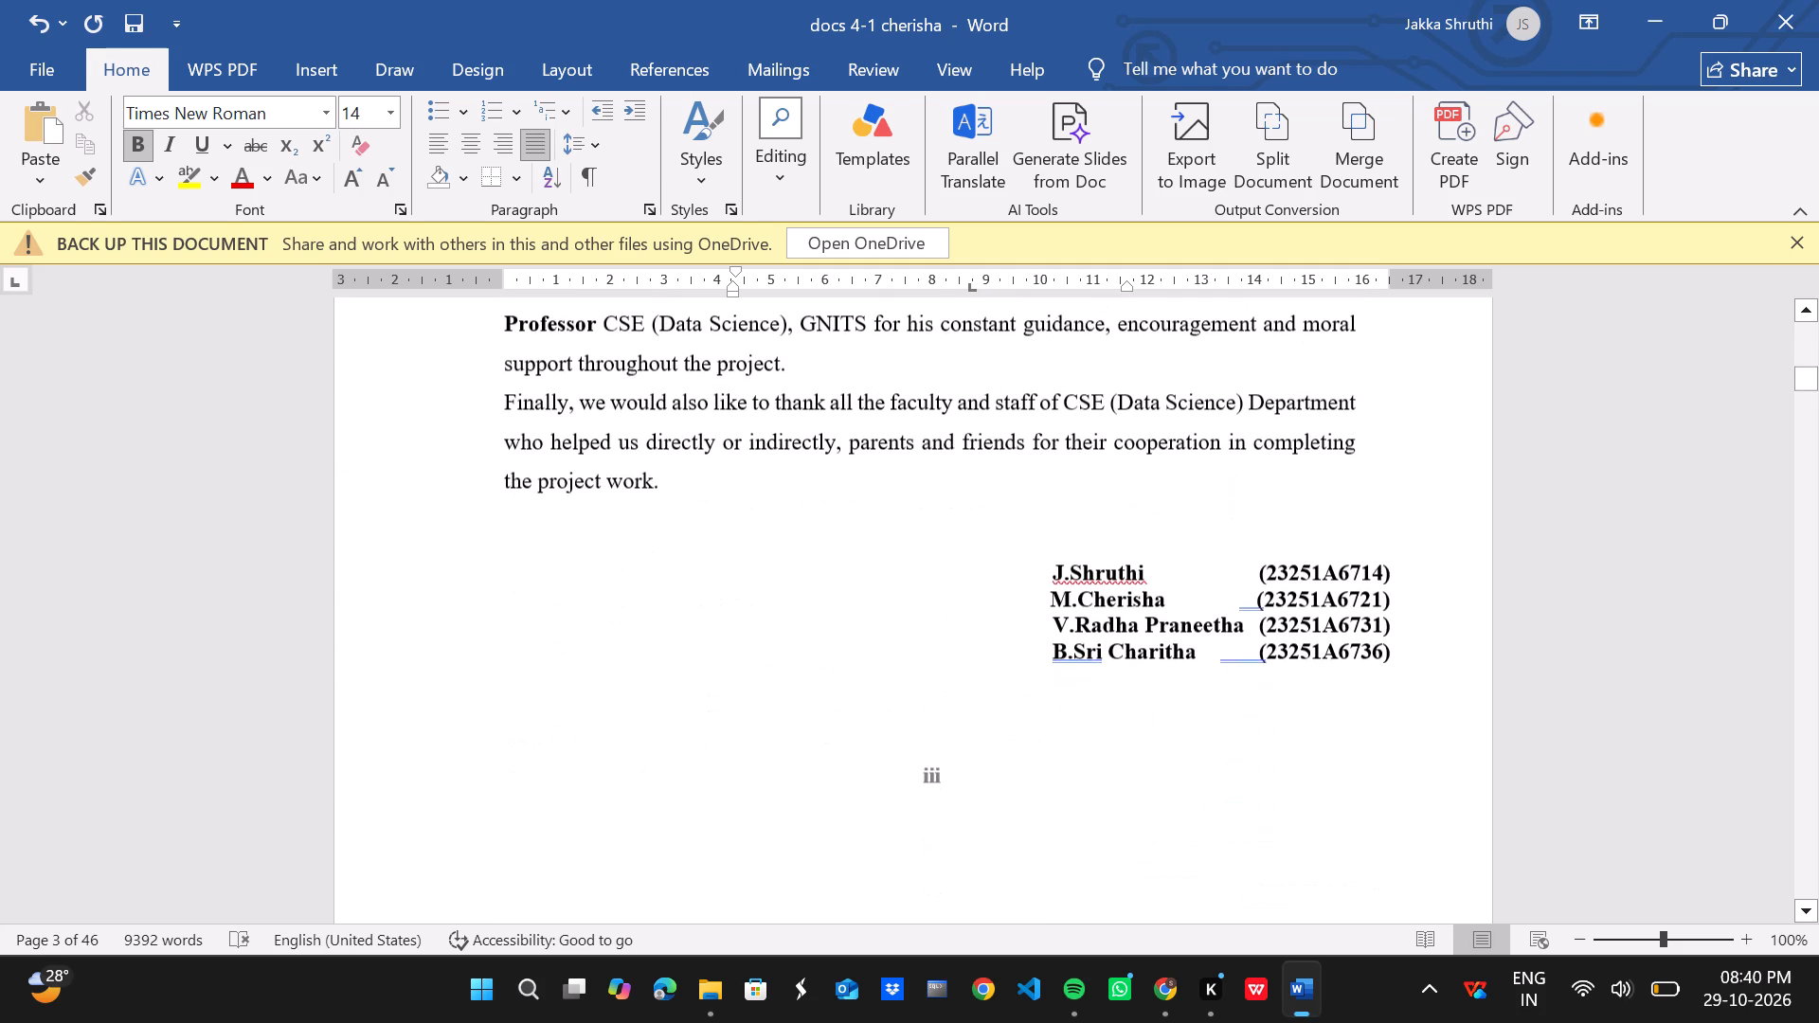
drag(1053, 564, 1397, 592)
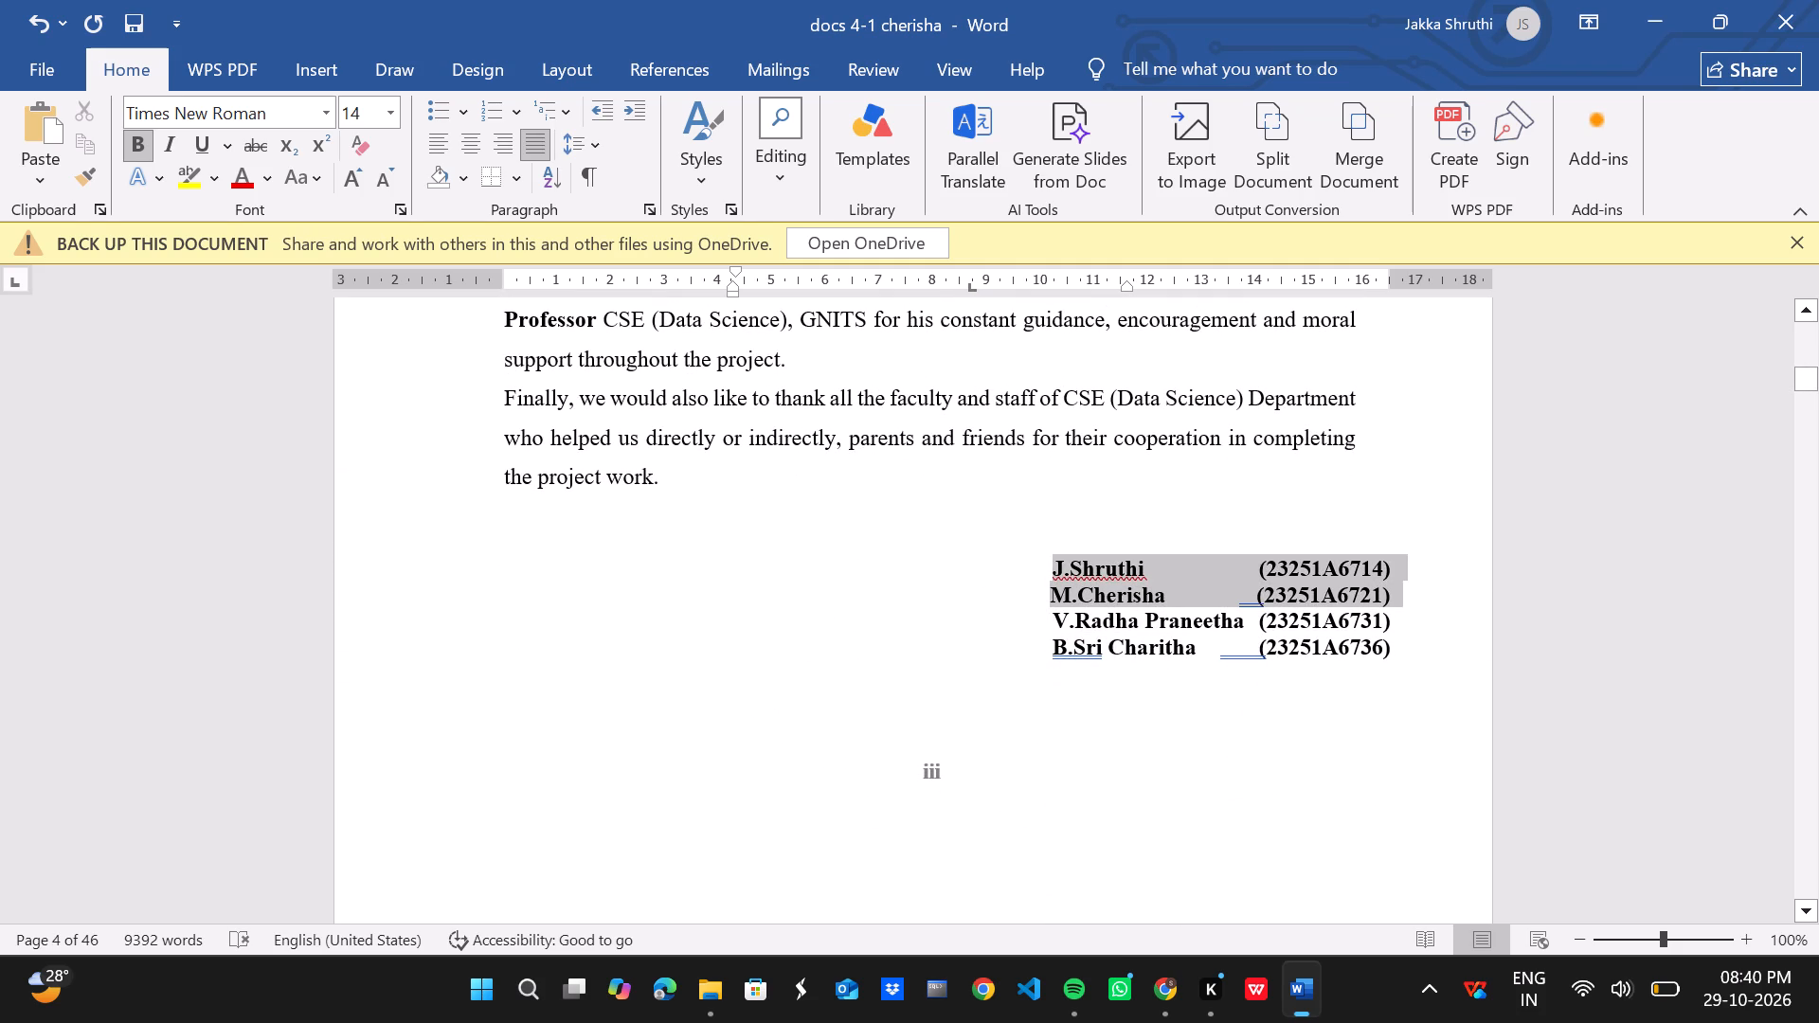
drag(1397, 592, 1396, 593)
key(BackSpace)
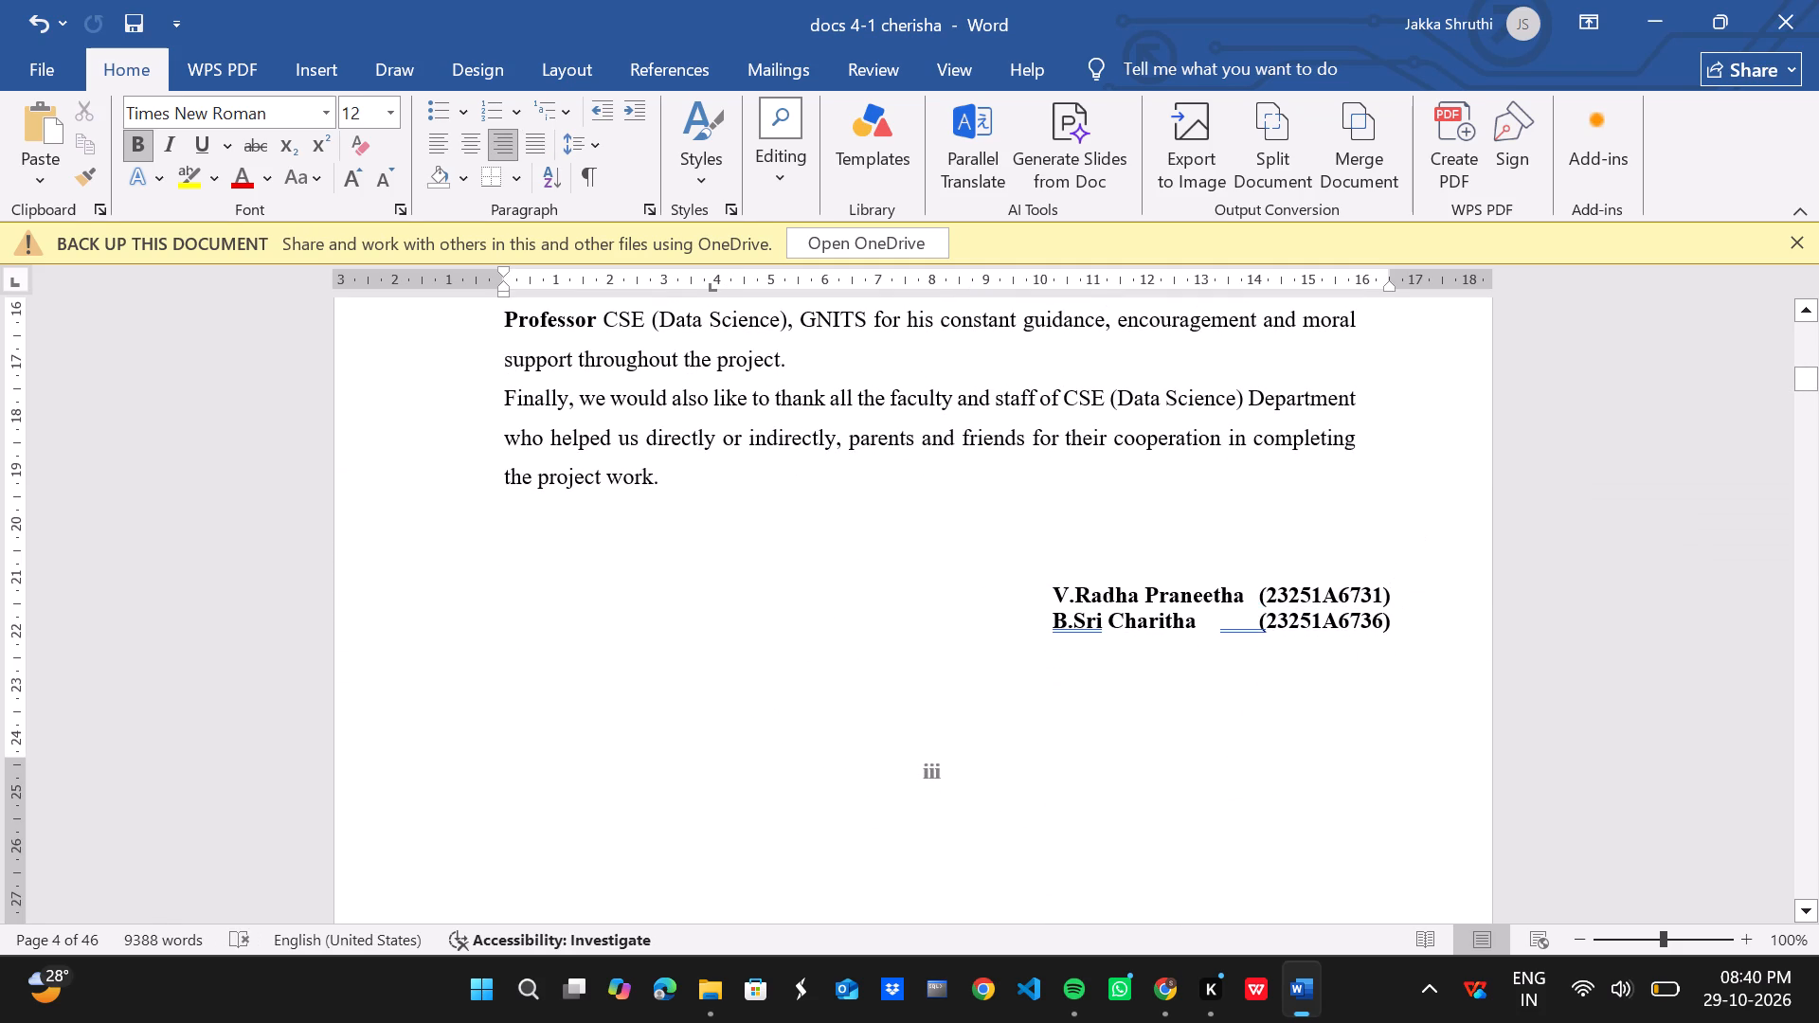
drag(1050, 619, 1382, 635)
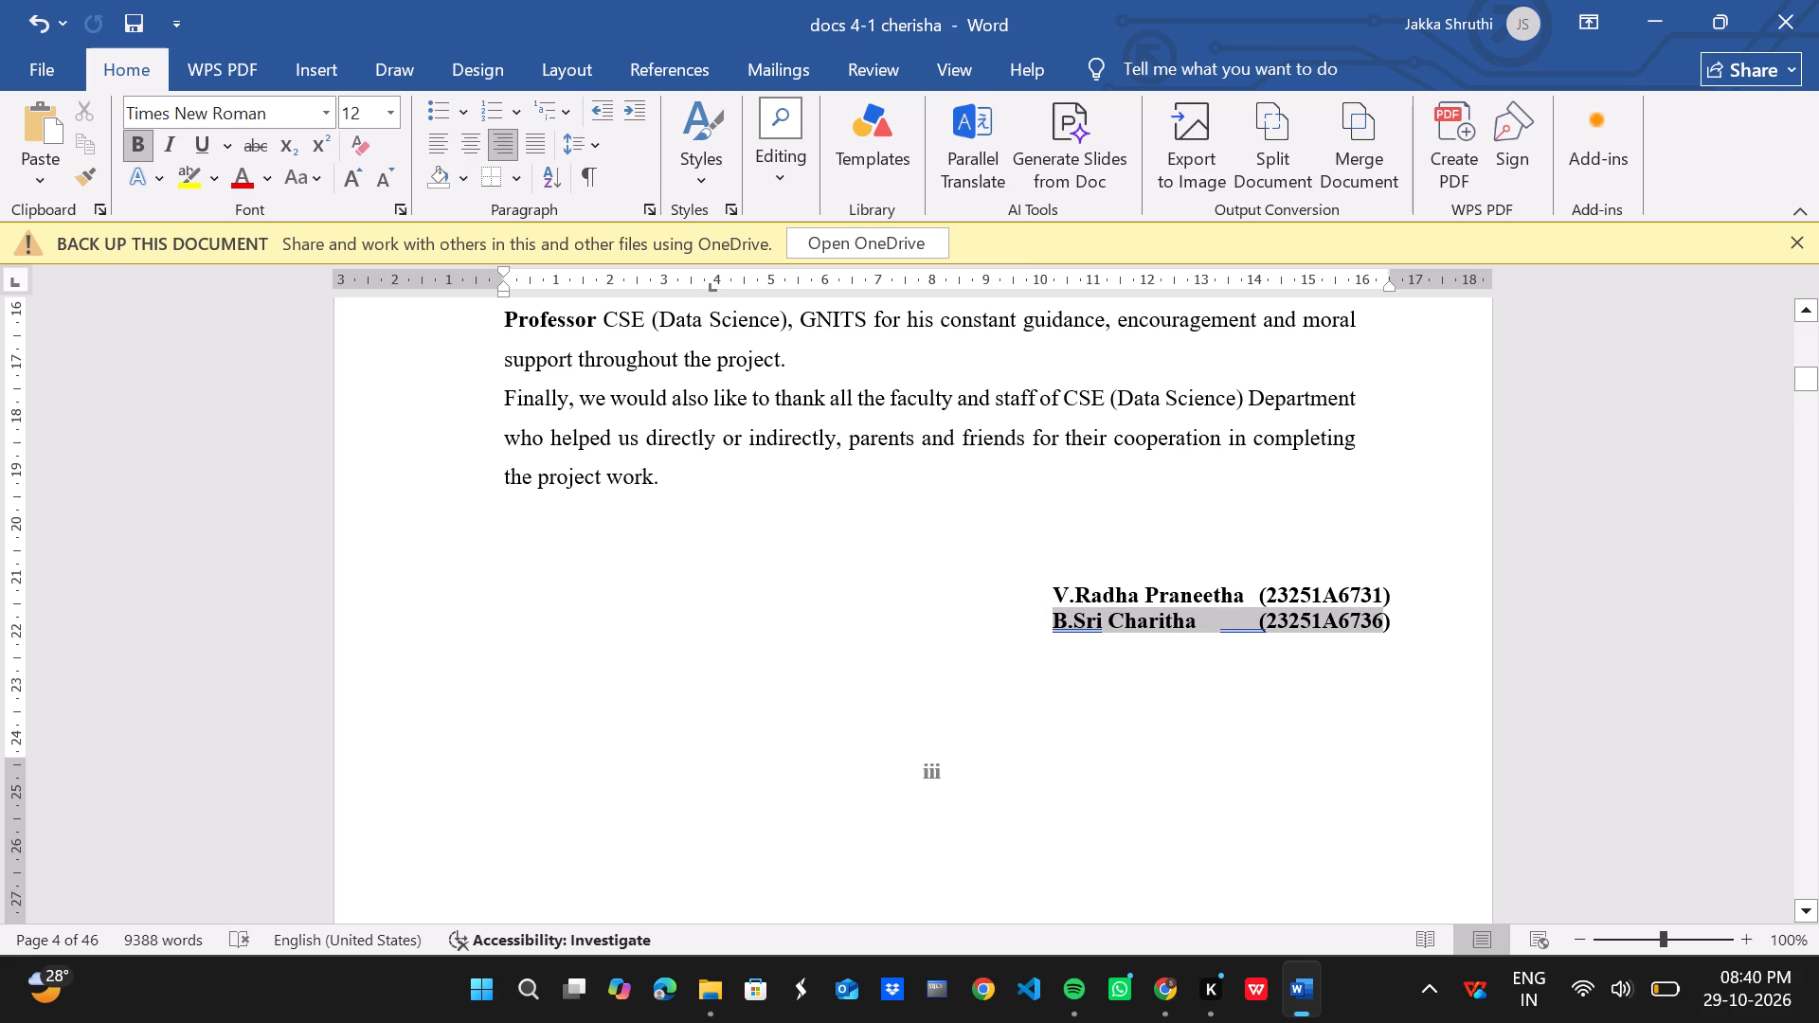
drag(1382, 635, 1389, 637)
key(BackSpace)
Save the report under its current name.
scroll(1389, 637, down, 3)
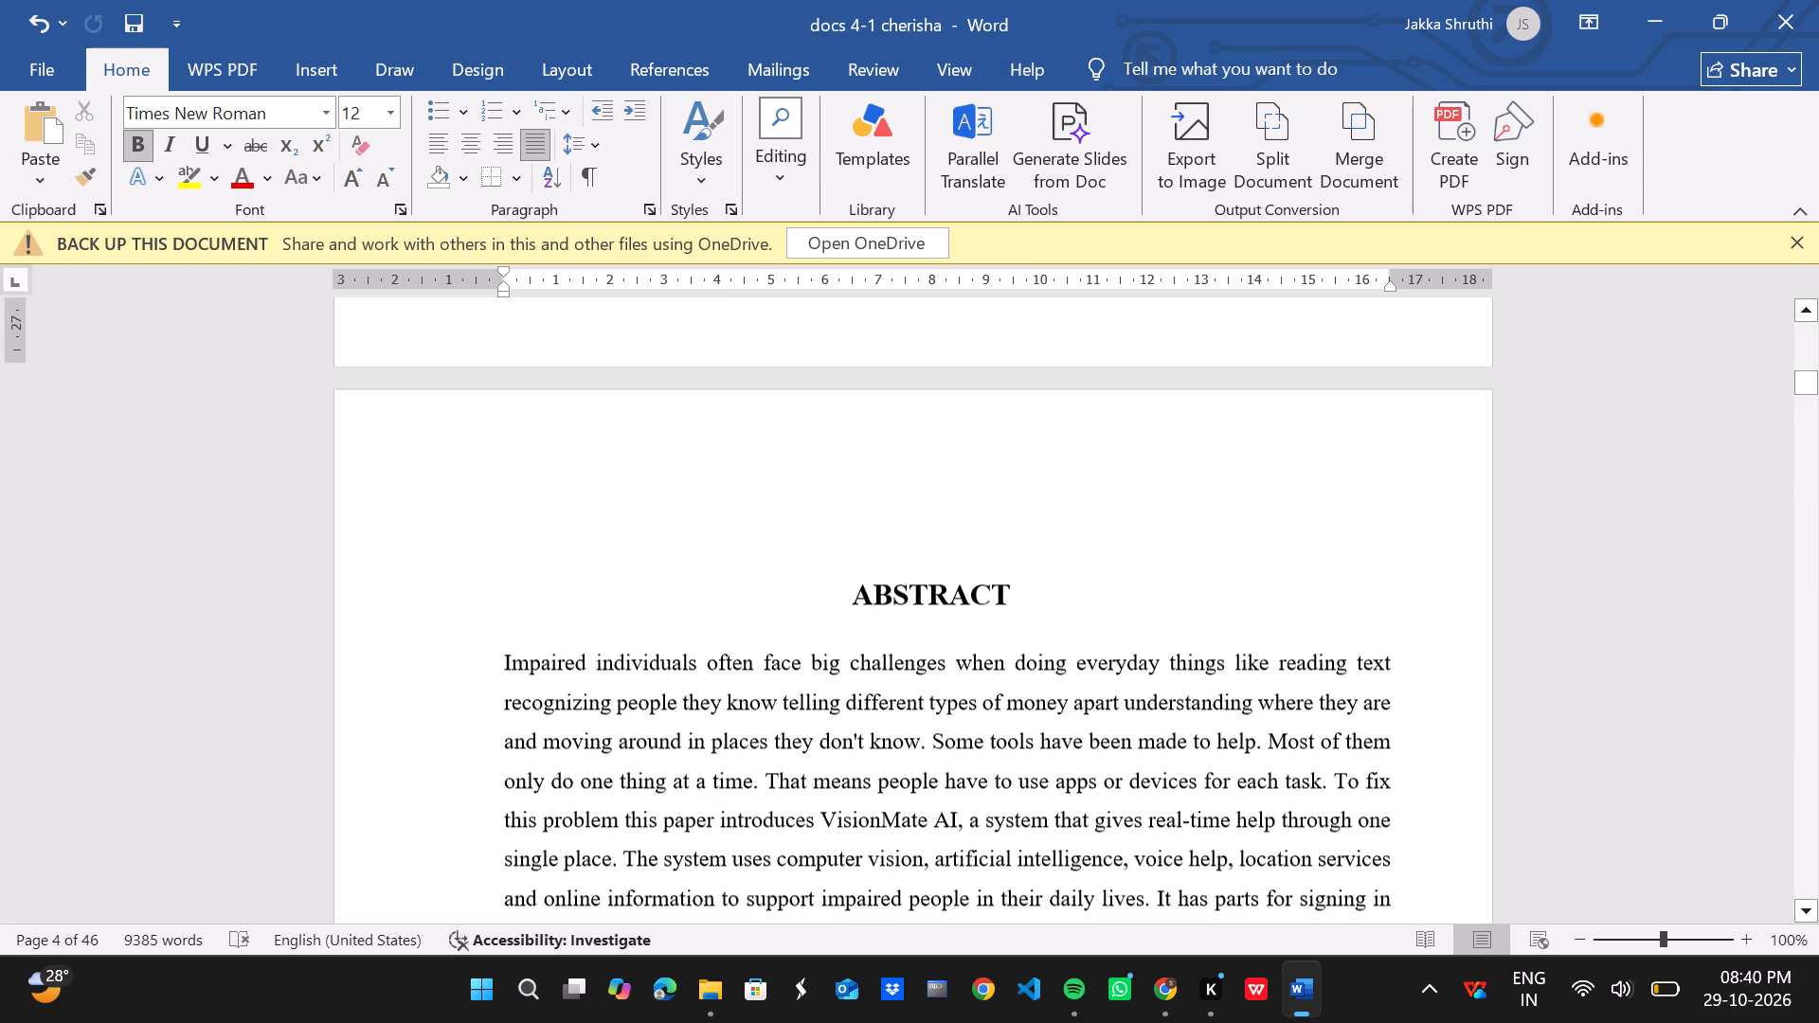
scroll(1389, 637, down, 5)
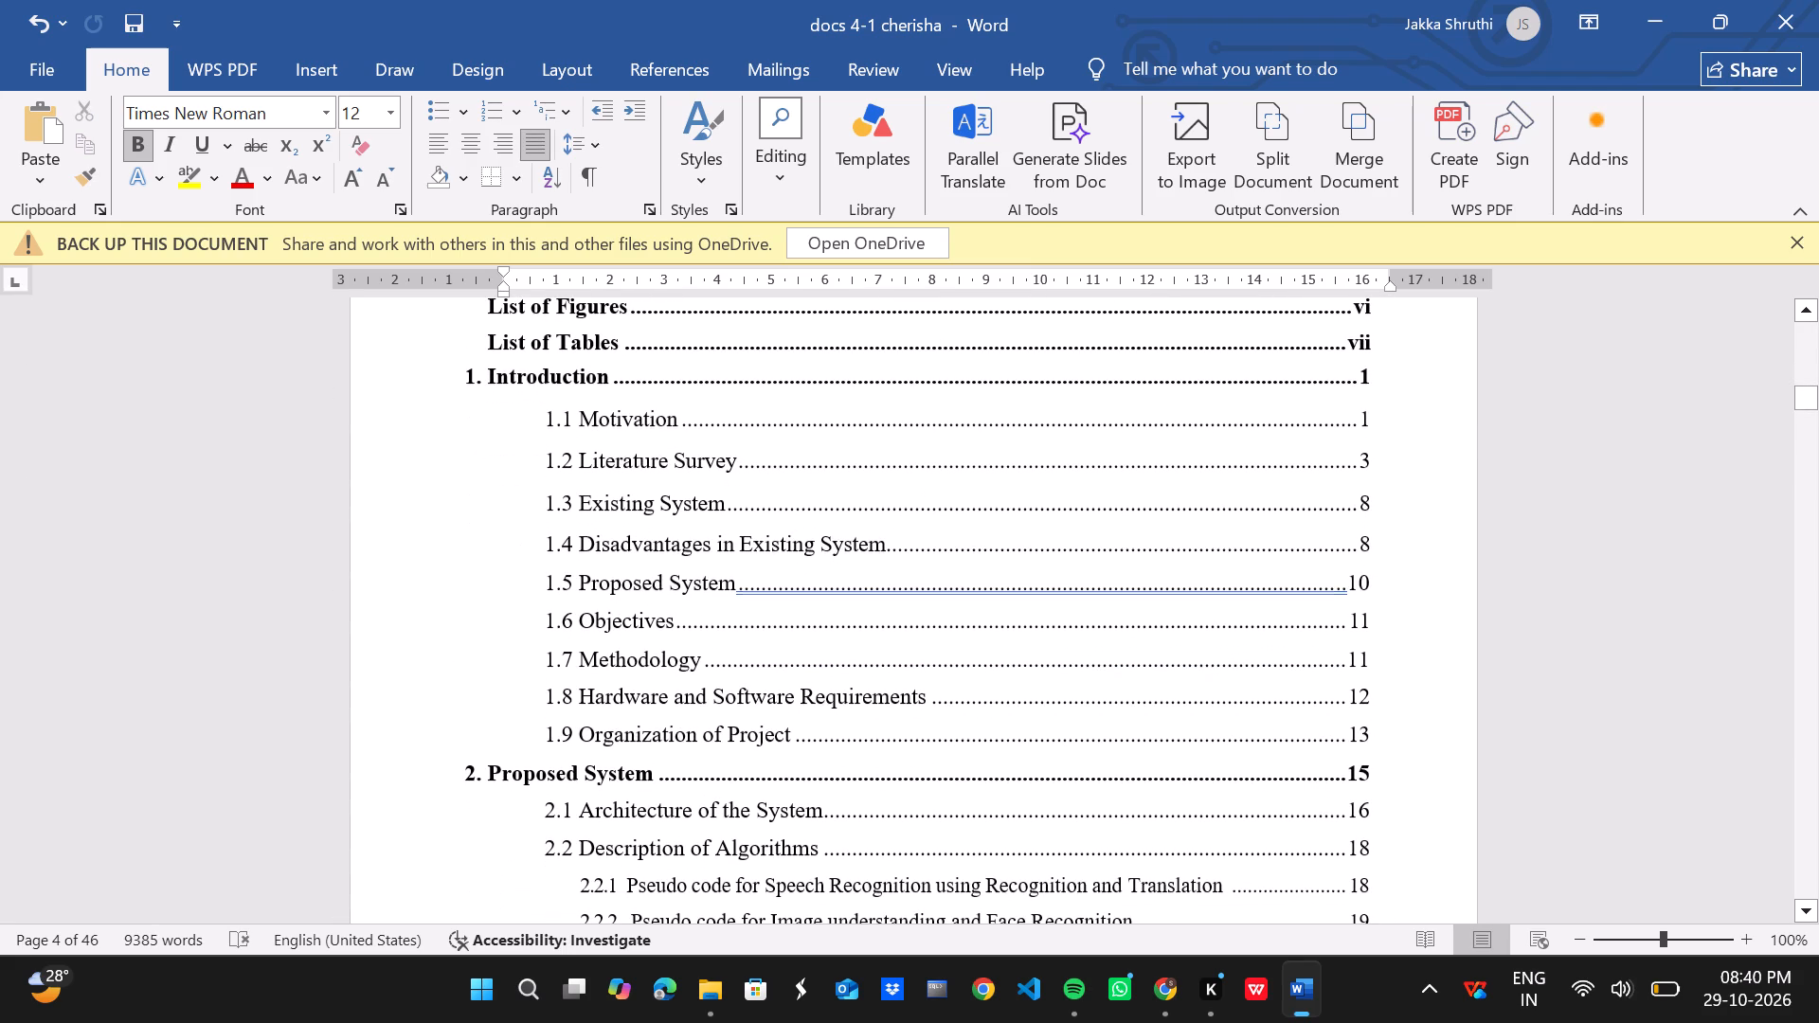
key(ctrl+s)
On the cover page, remove the first, second and fourth authors with their roll numbers, keeping only the third author.
scroll(1389, 637, up, 7)
scroll(1389, 637, up, 20)
scroll(1389, 637, up, 19)
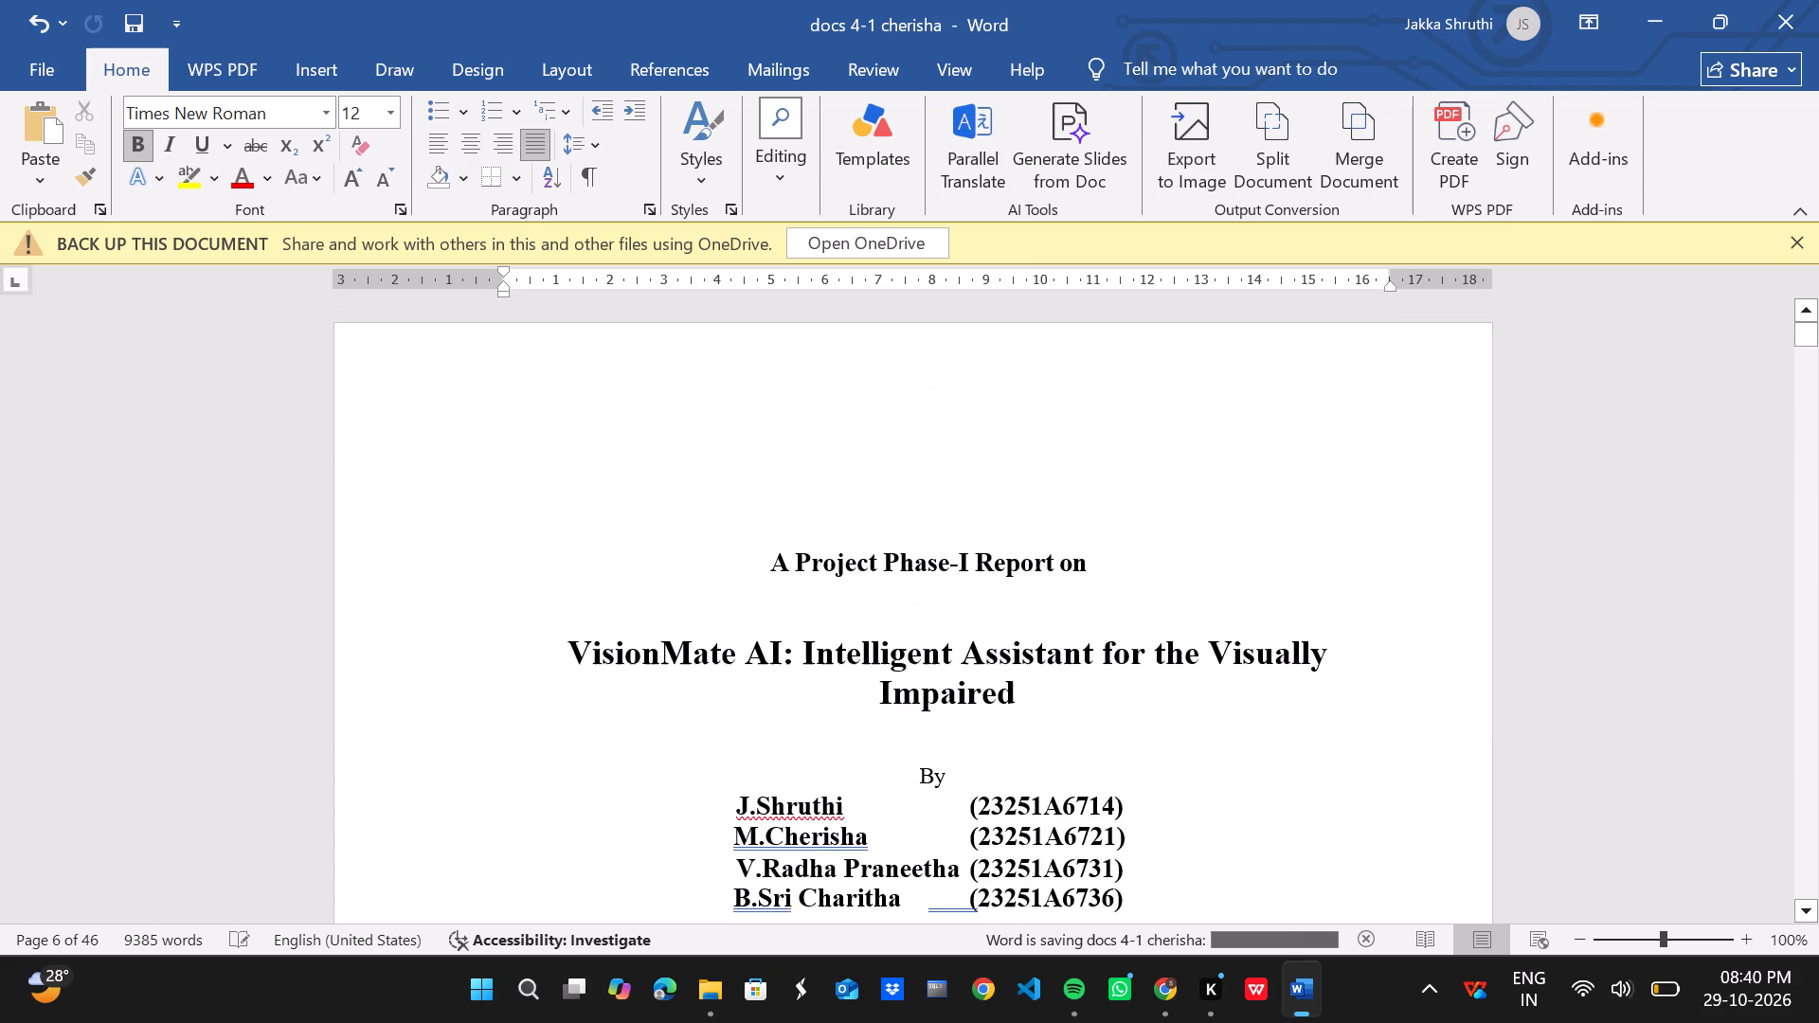
scroll(1389, 637, up, 16)
scroll(1389, 637, down, 2)
scroll(1389, 637, up, 1)
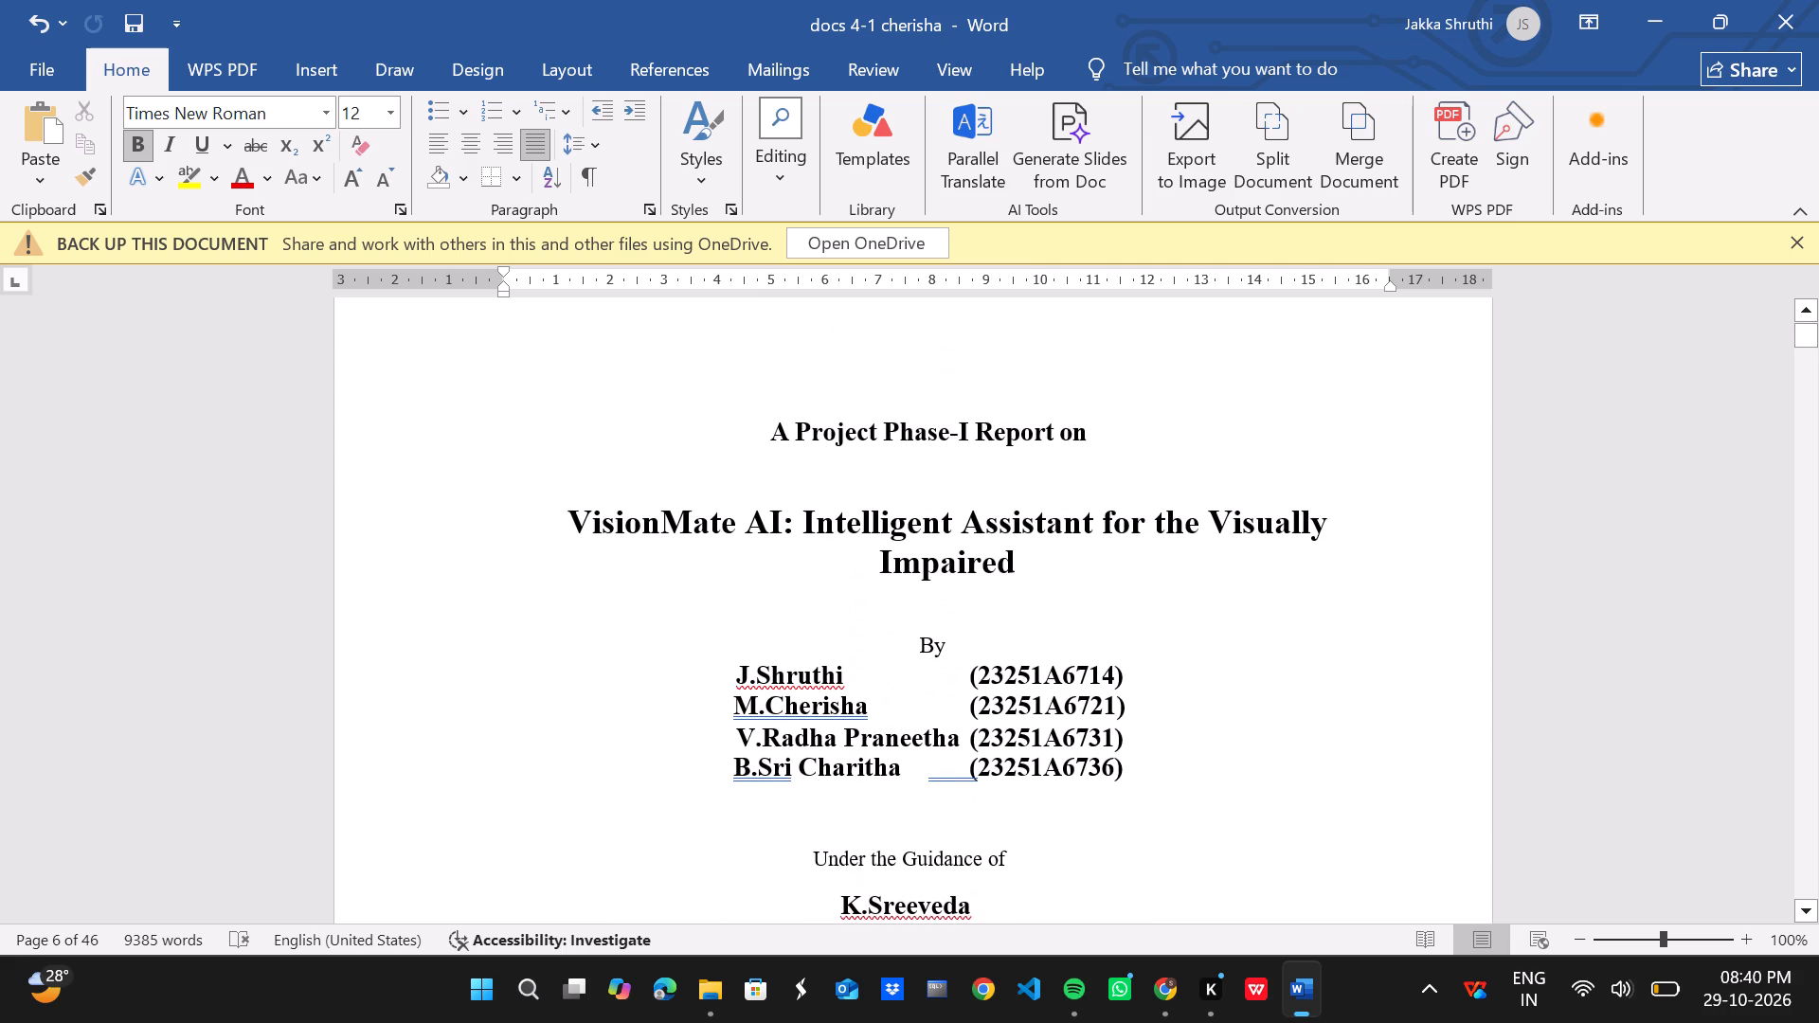
drag(739, 671, 1061, 696)
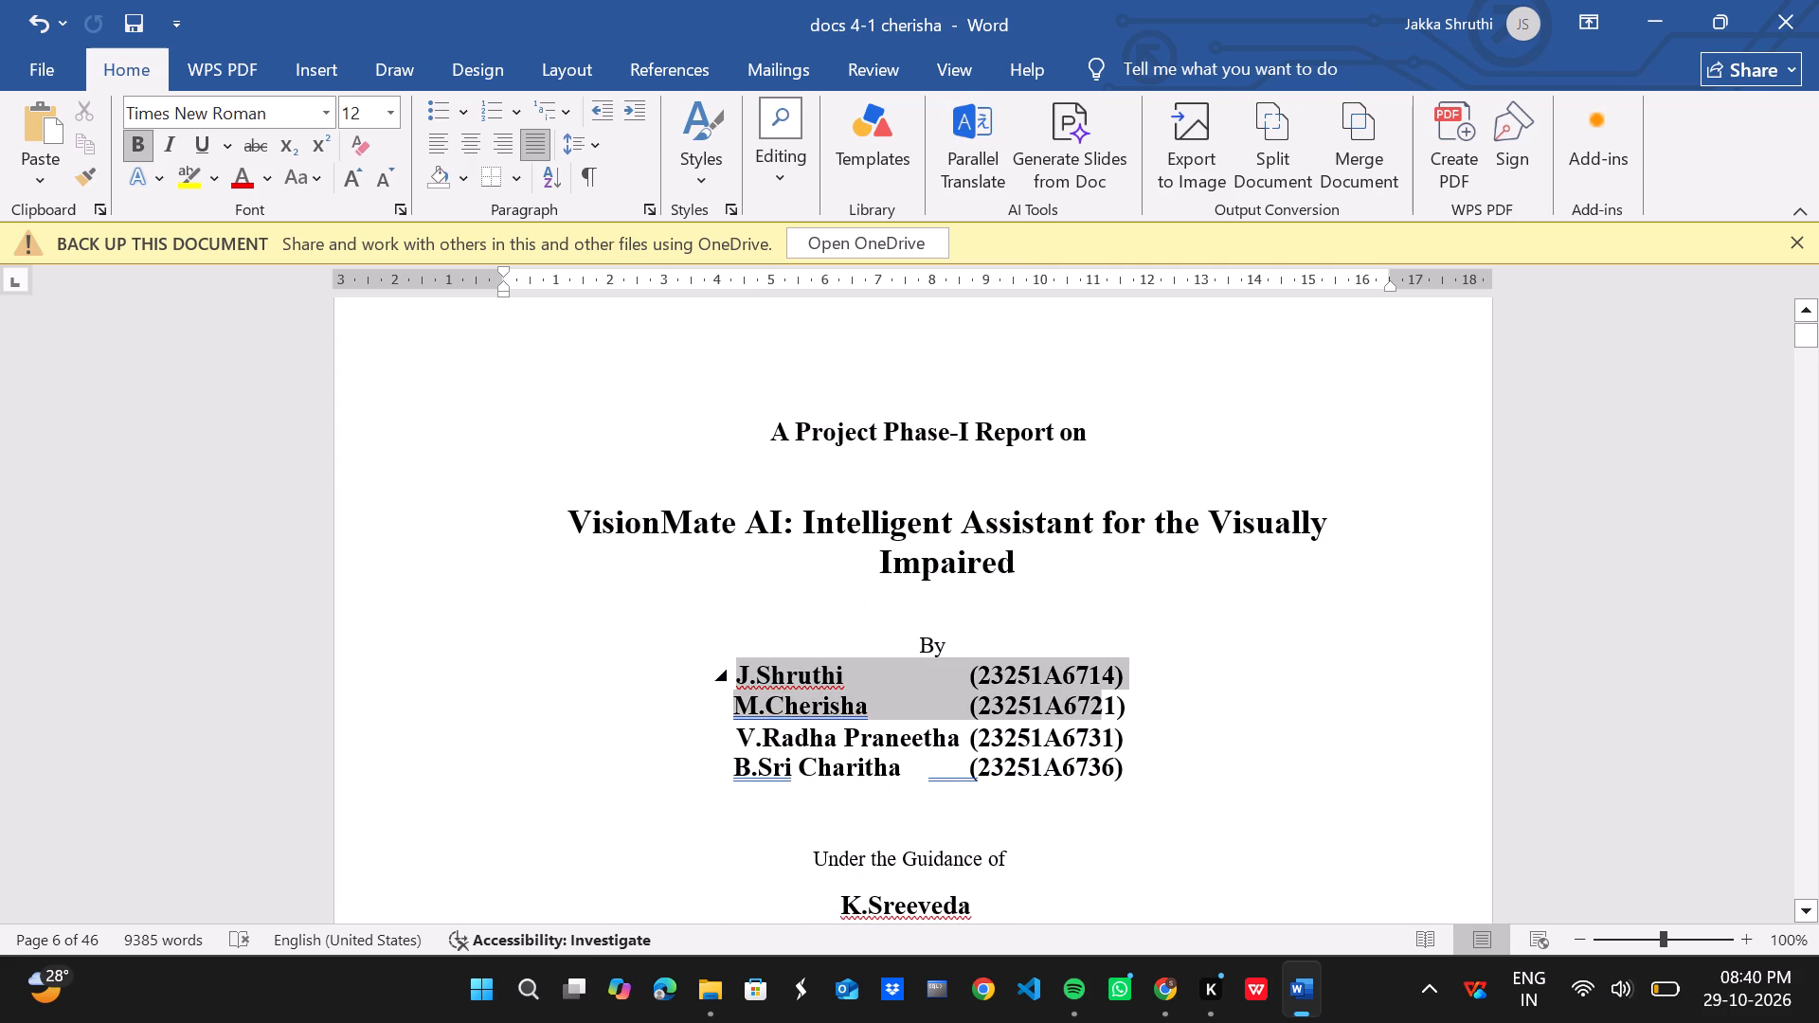
drag(1061, 696, 1122, 698)
key(BackSpace)
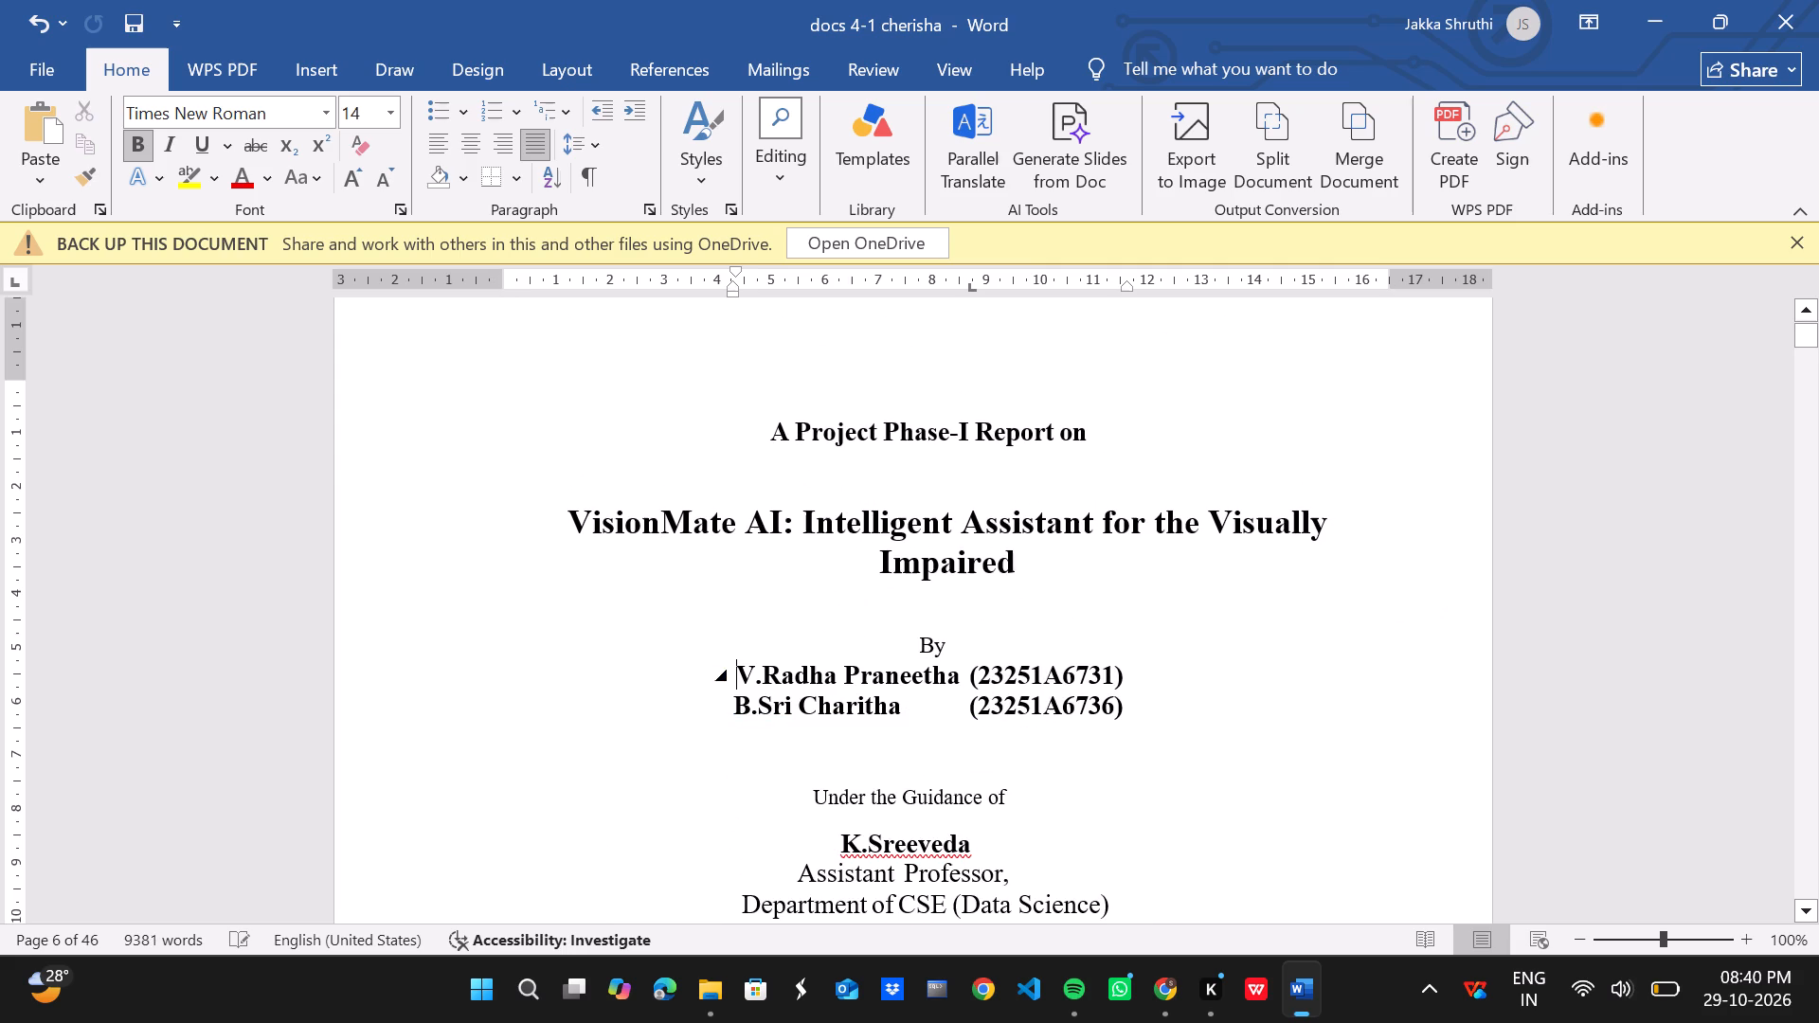
drag(729, 711, 840, 741)
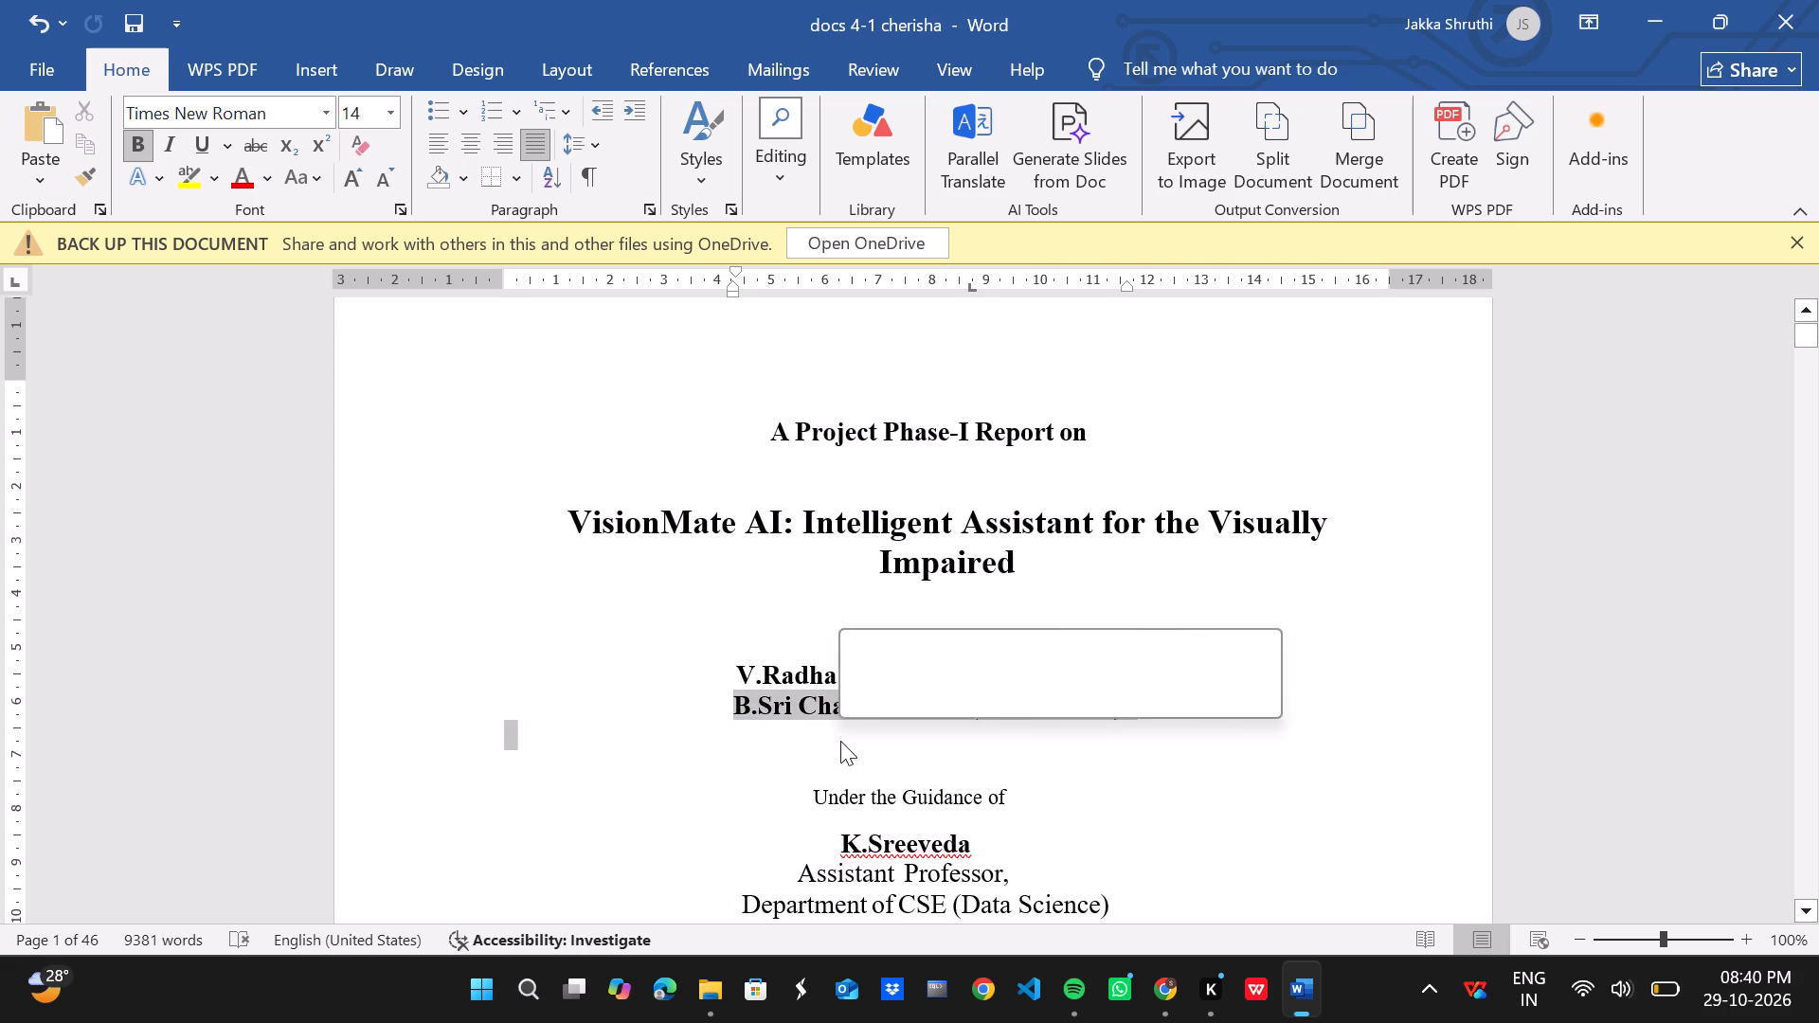
key(BackSpace)
Check the author name on the inner title and certificate pages and save the report.
scroll(840, 741, down, 2)
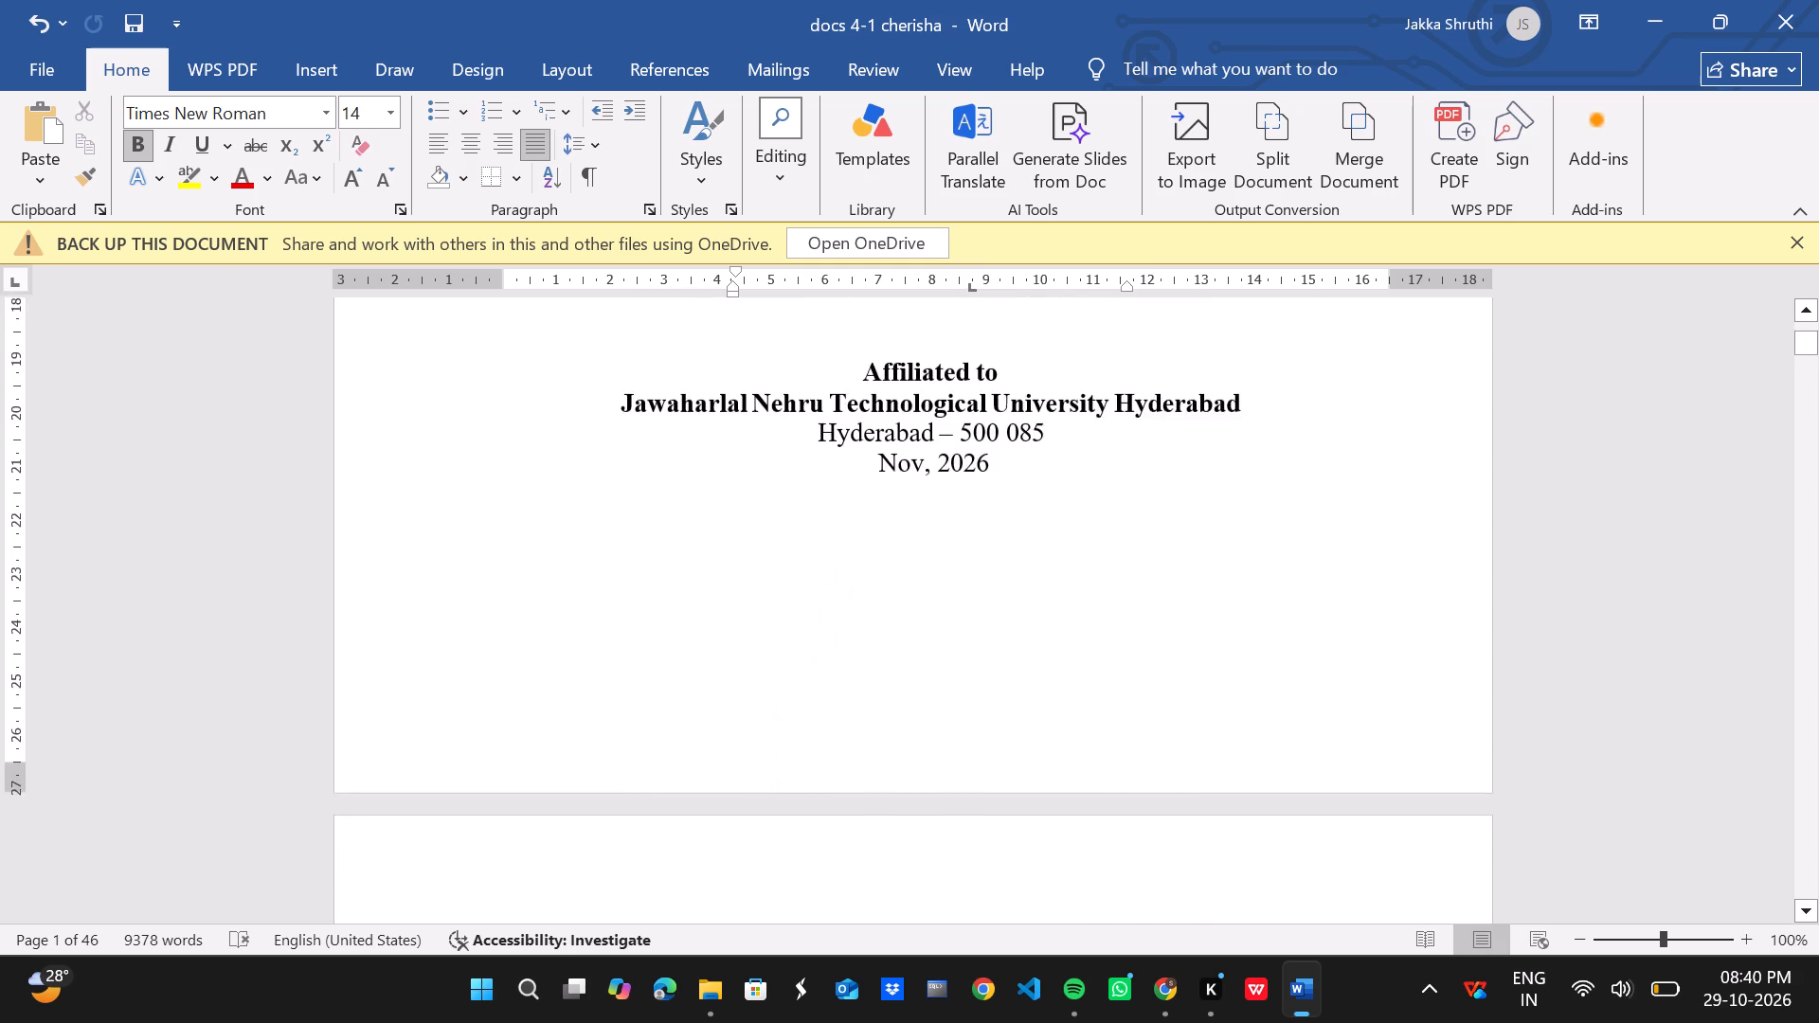
scroll(840, 741, down, 4)
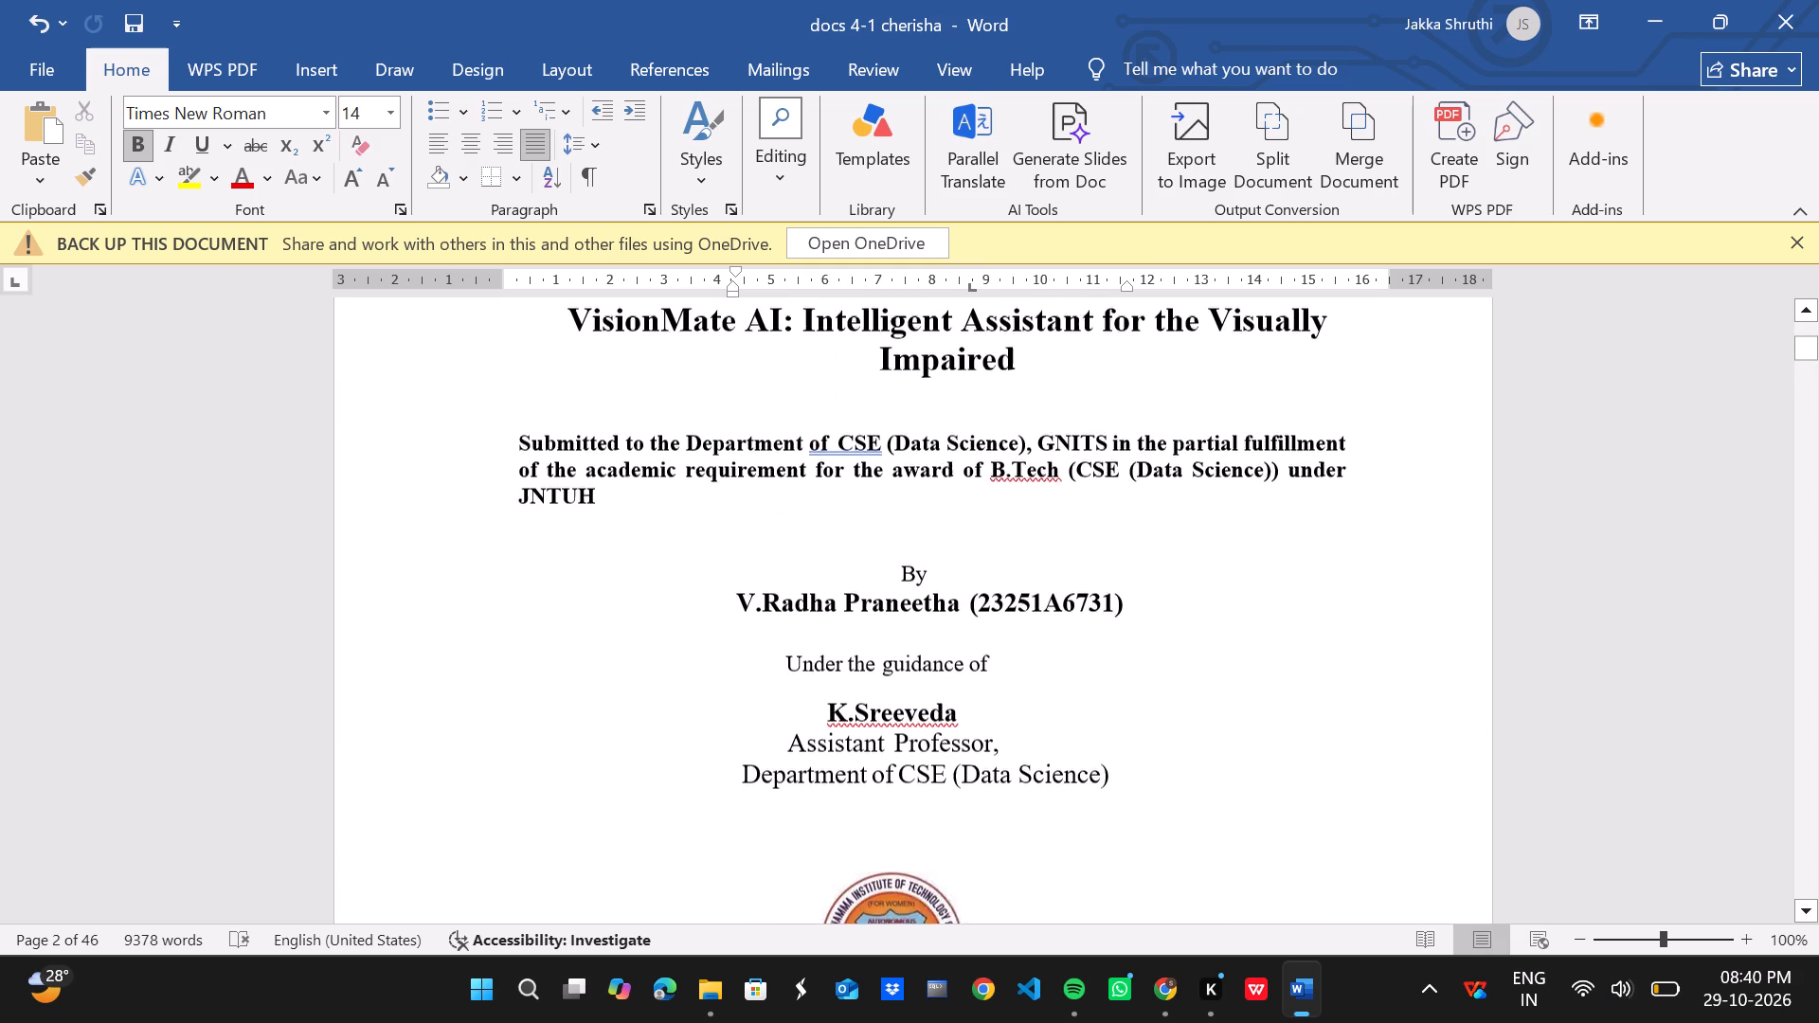
scroll(840, 741, down, 3)
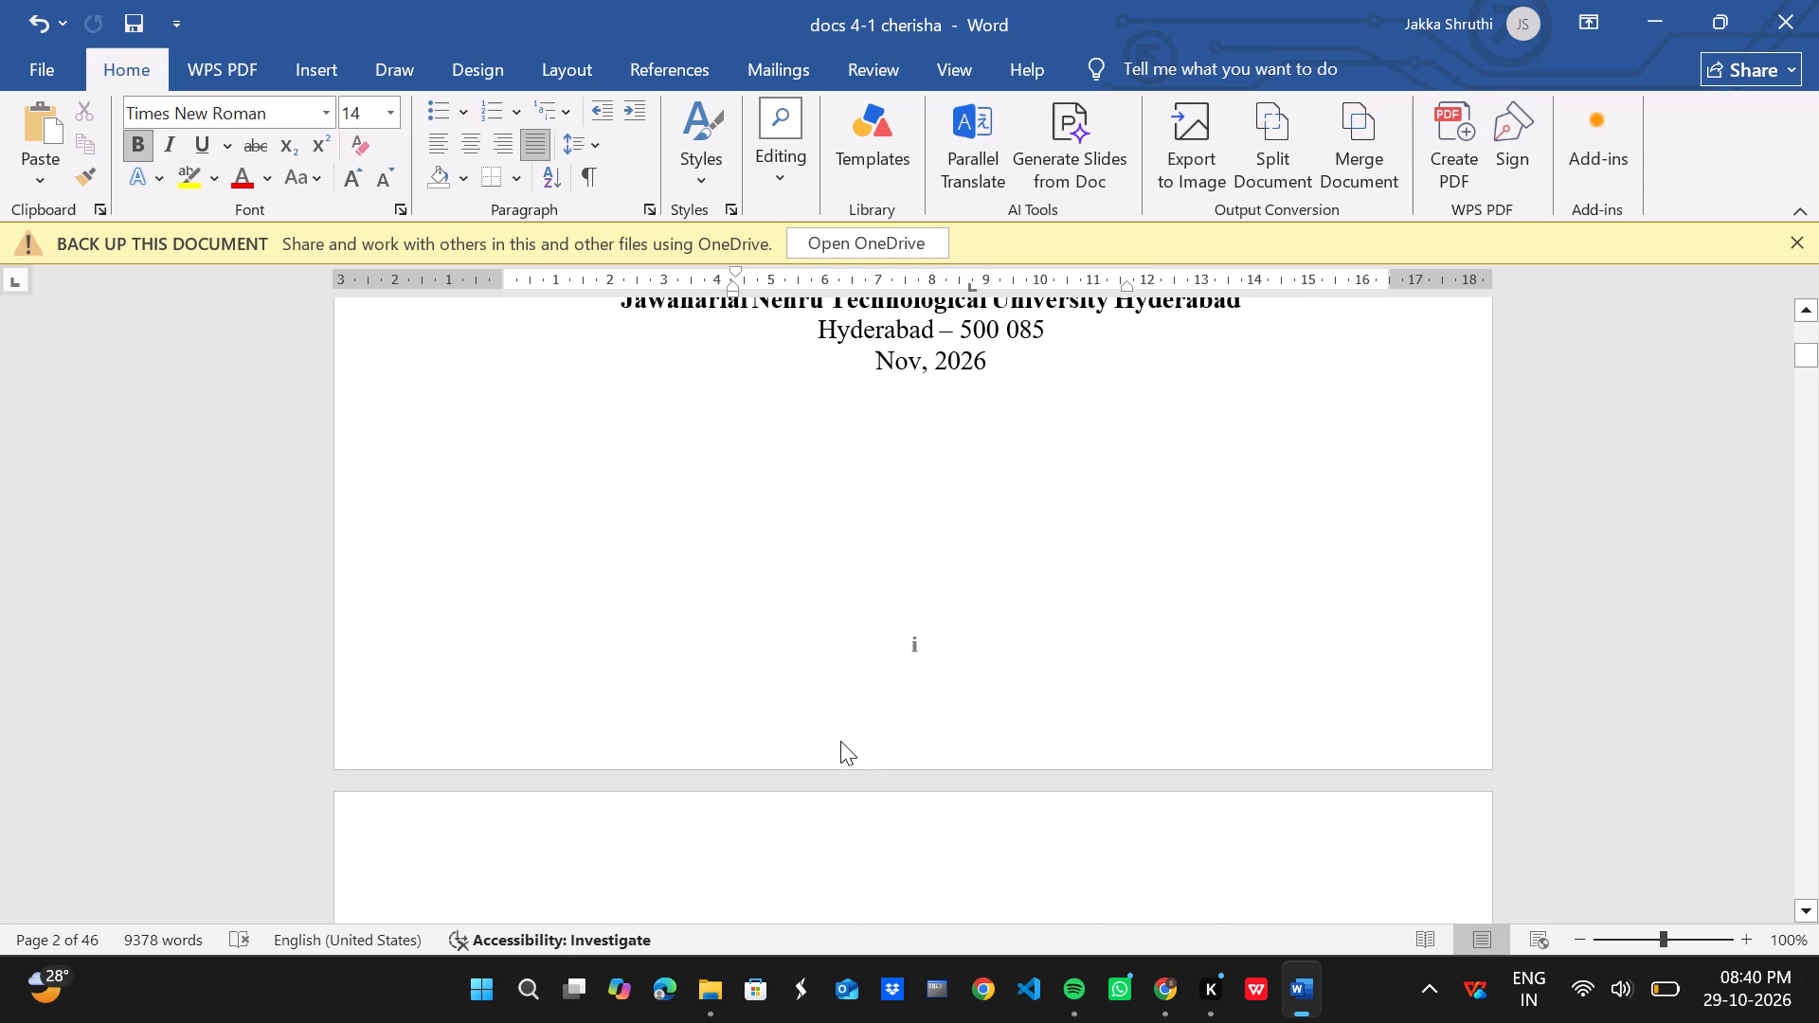
scroll(840, 741, down, 2)
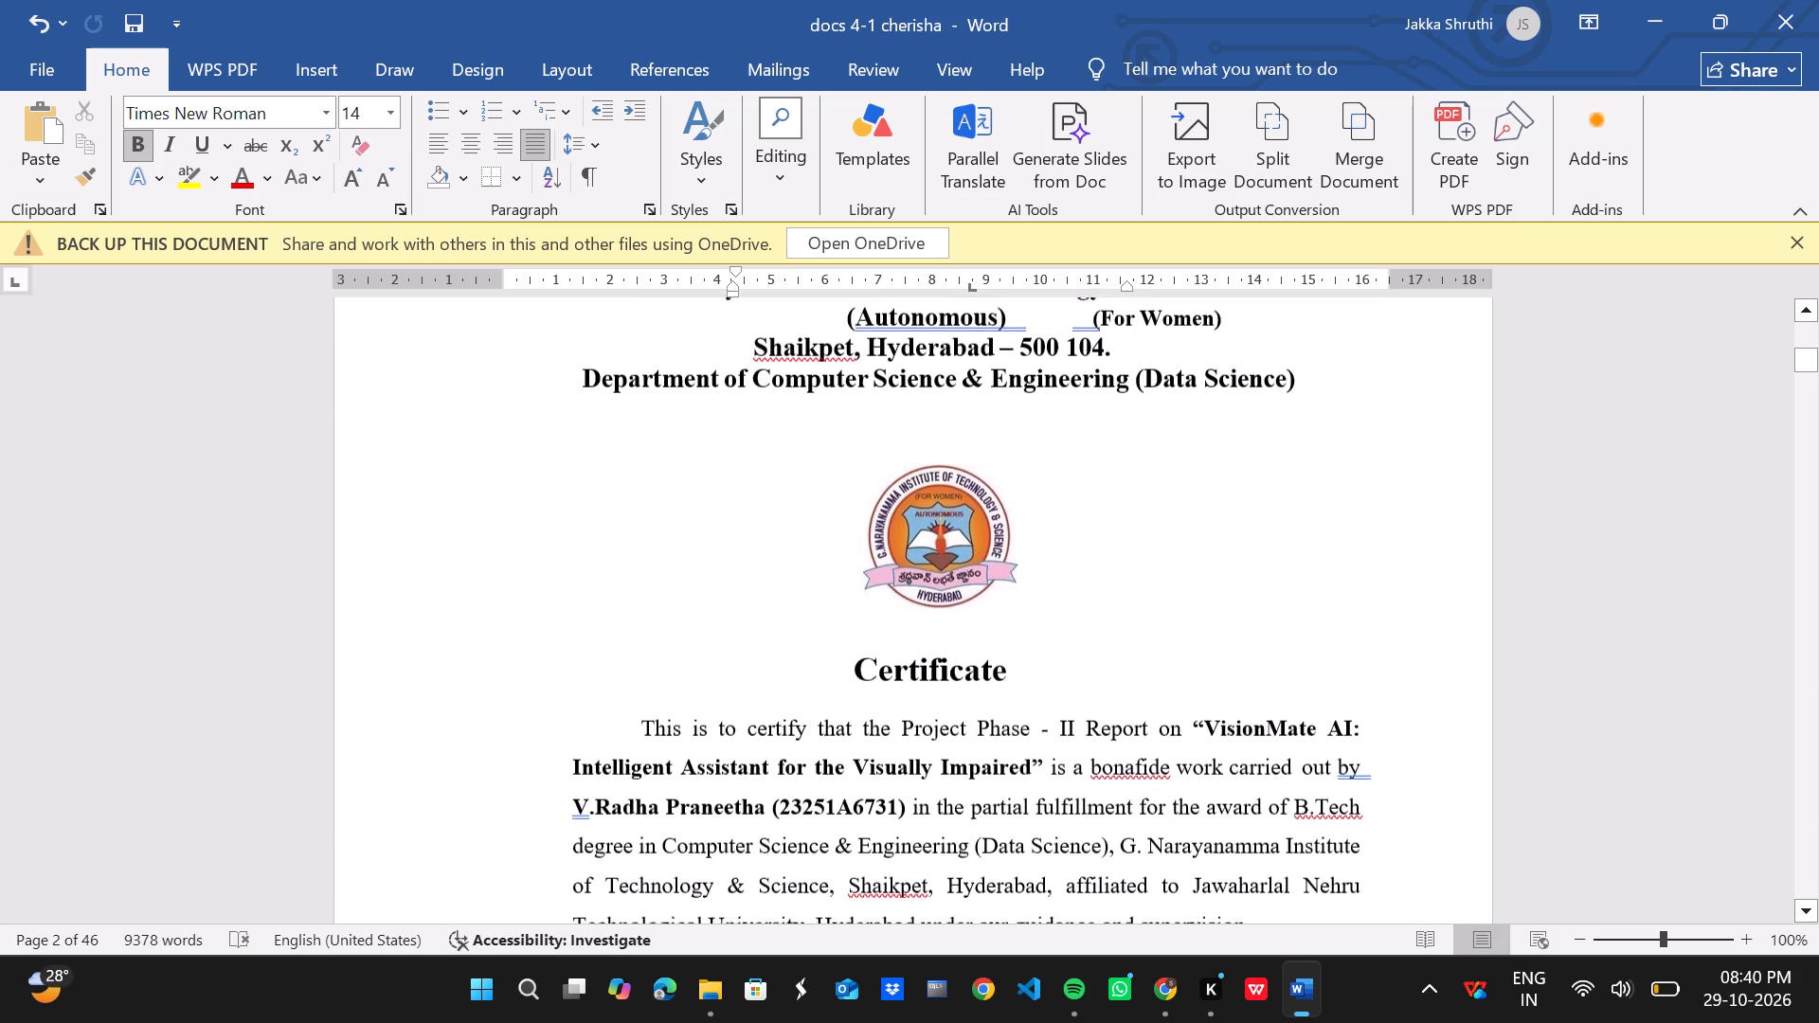
scroll(840, 741, down, 1)
key(ctrl+s)
Look through the report from the acknowledgement and abstract to the Literature Survey section.
scroll(840, 741, down, 3)
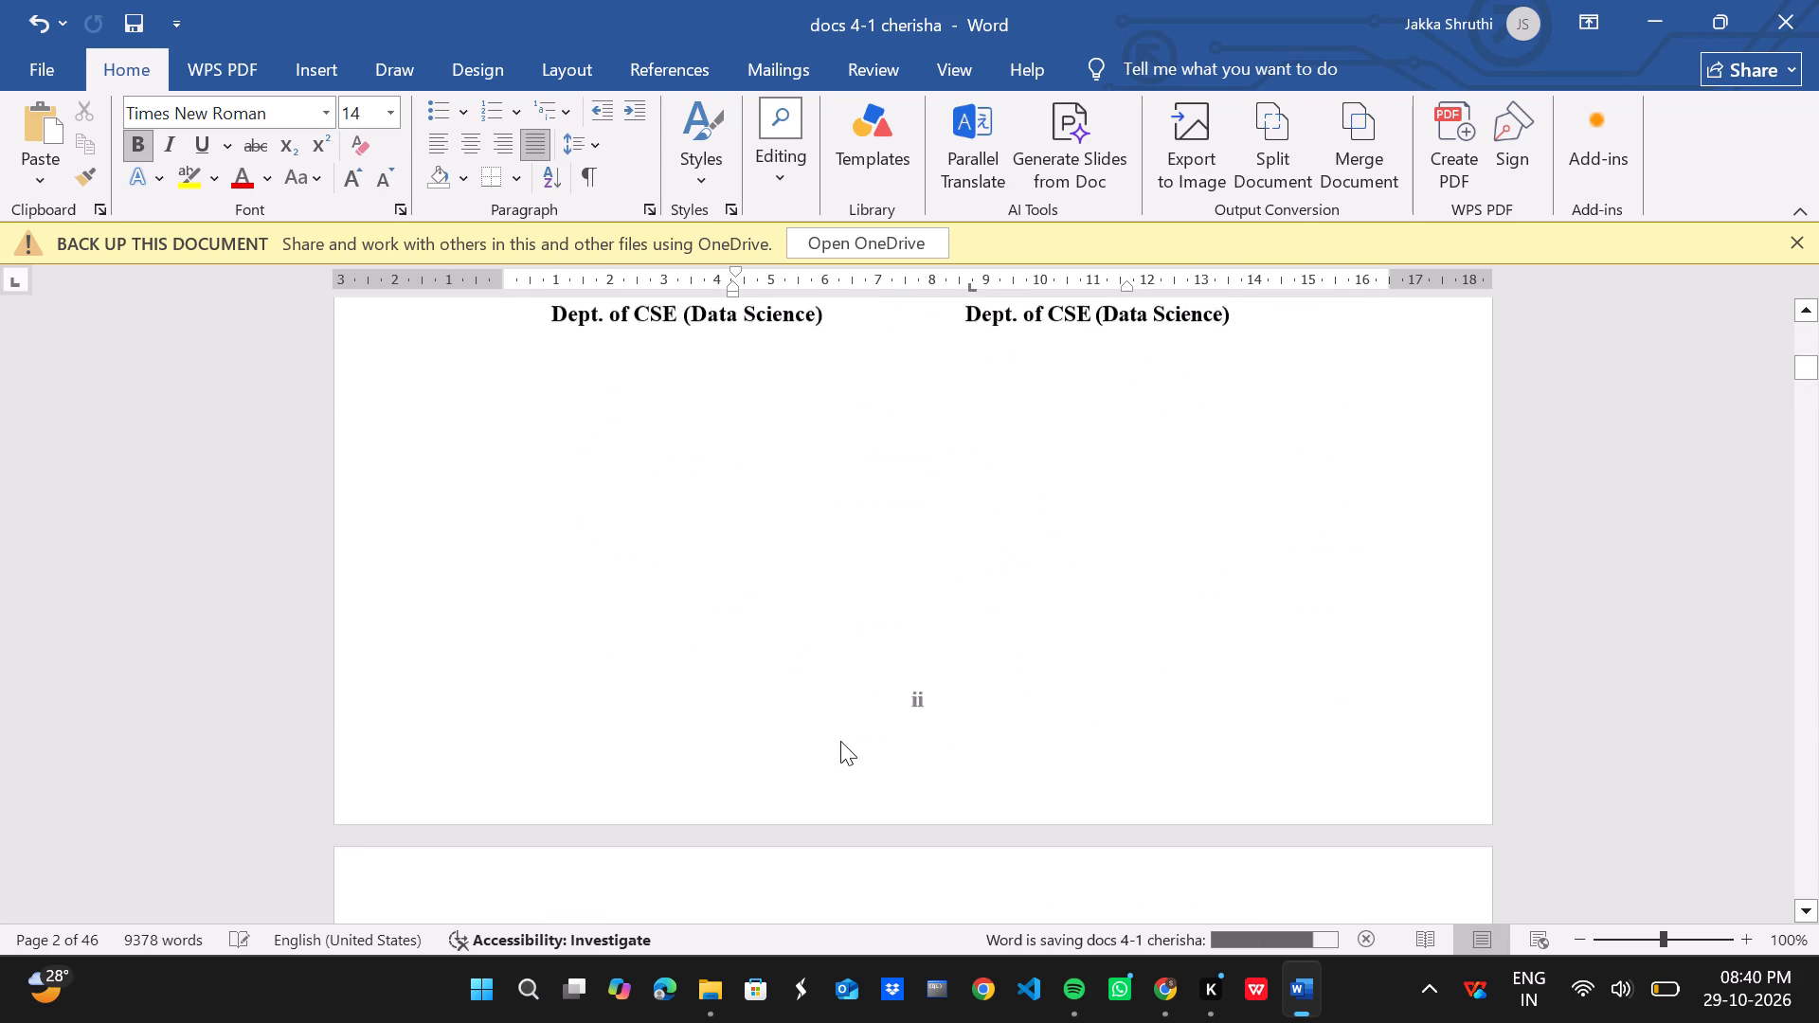
scroll(840, 741, down, 5)
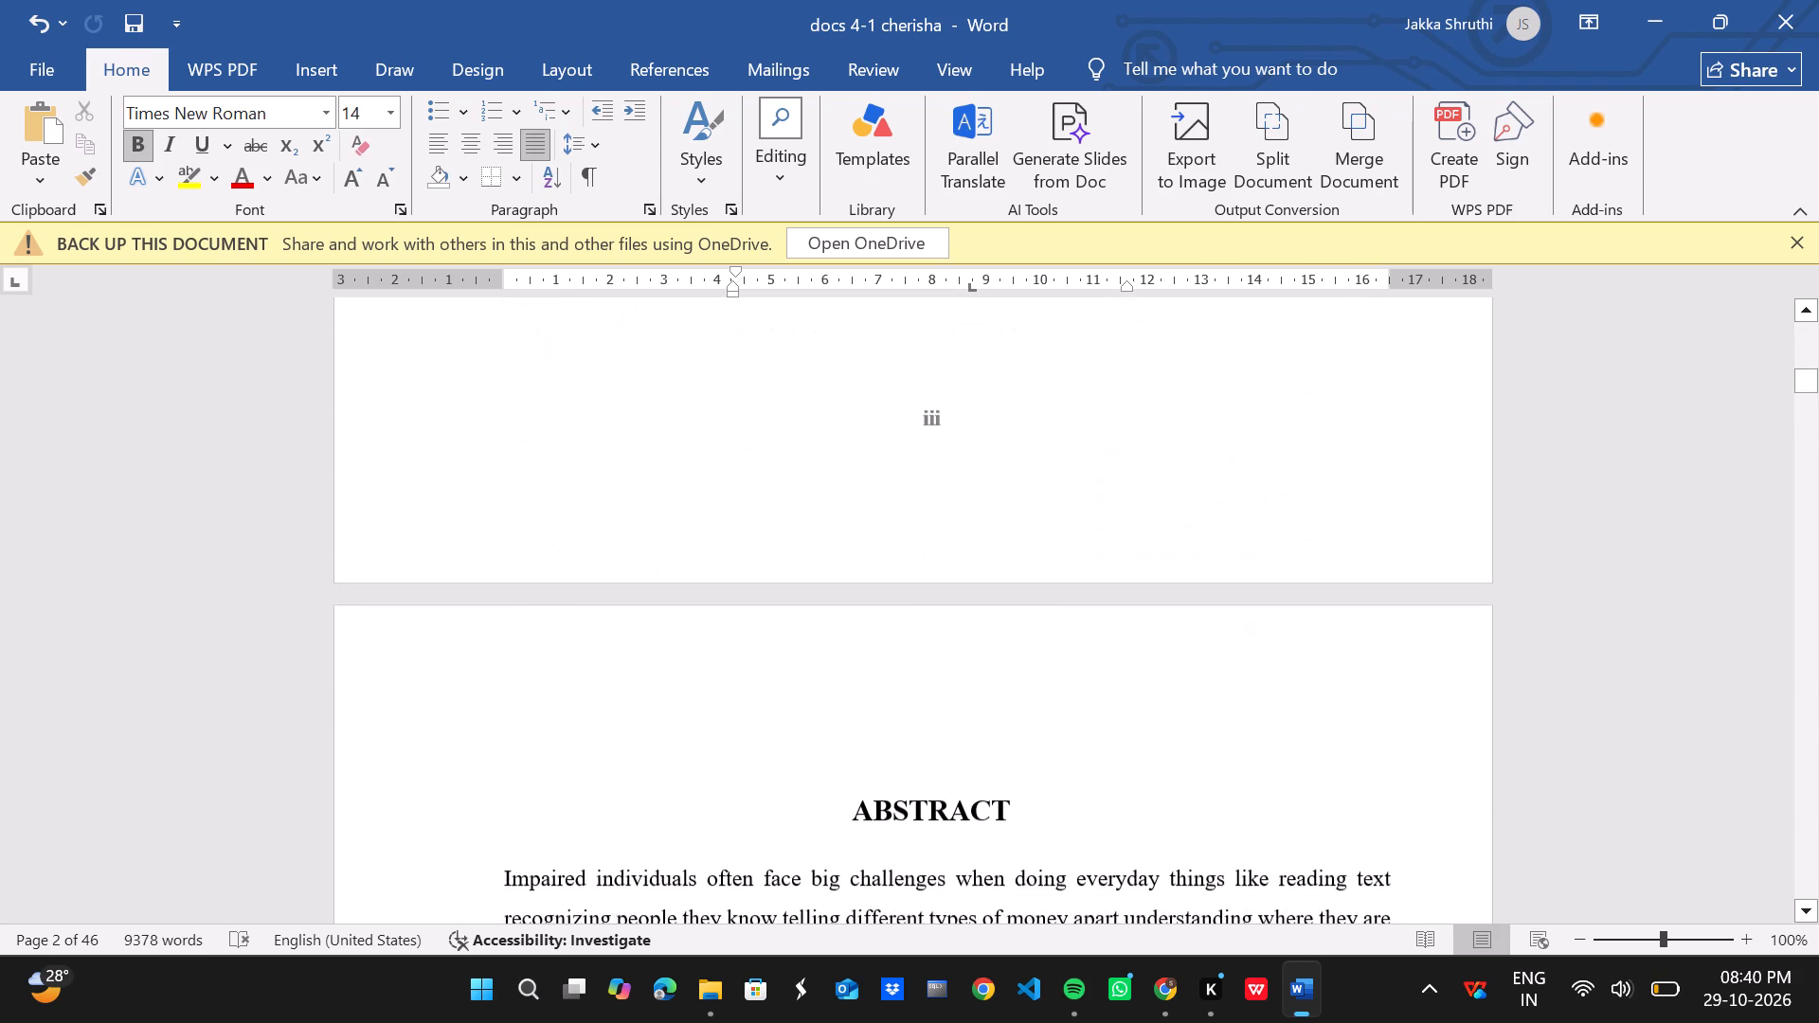
scroll(840, 741, down, 6)
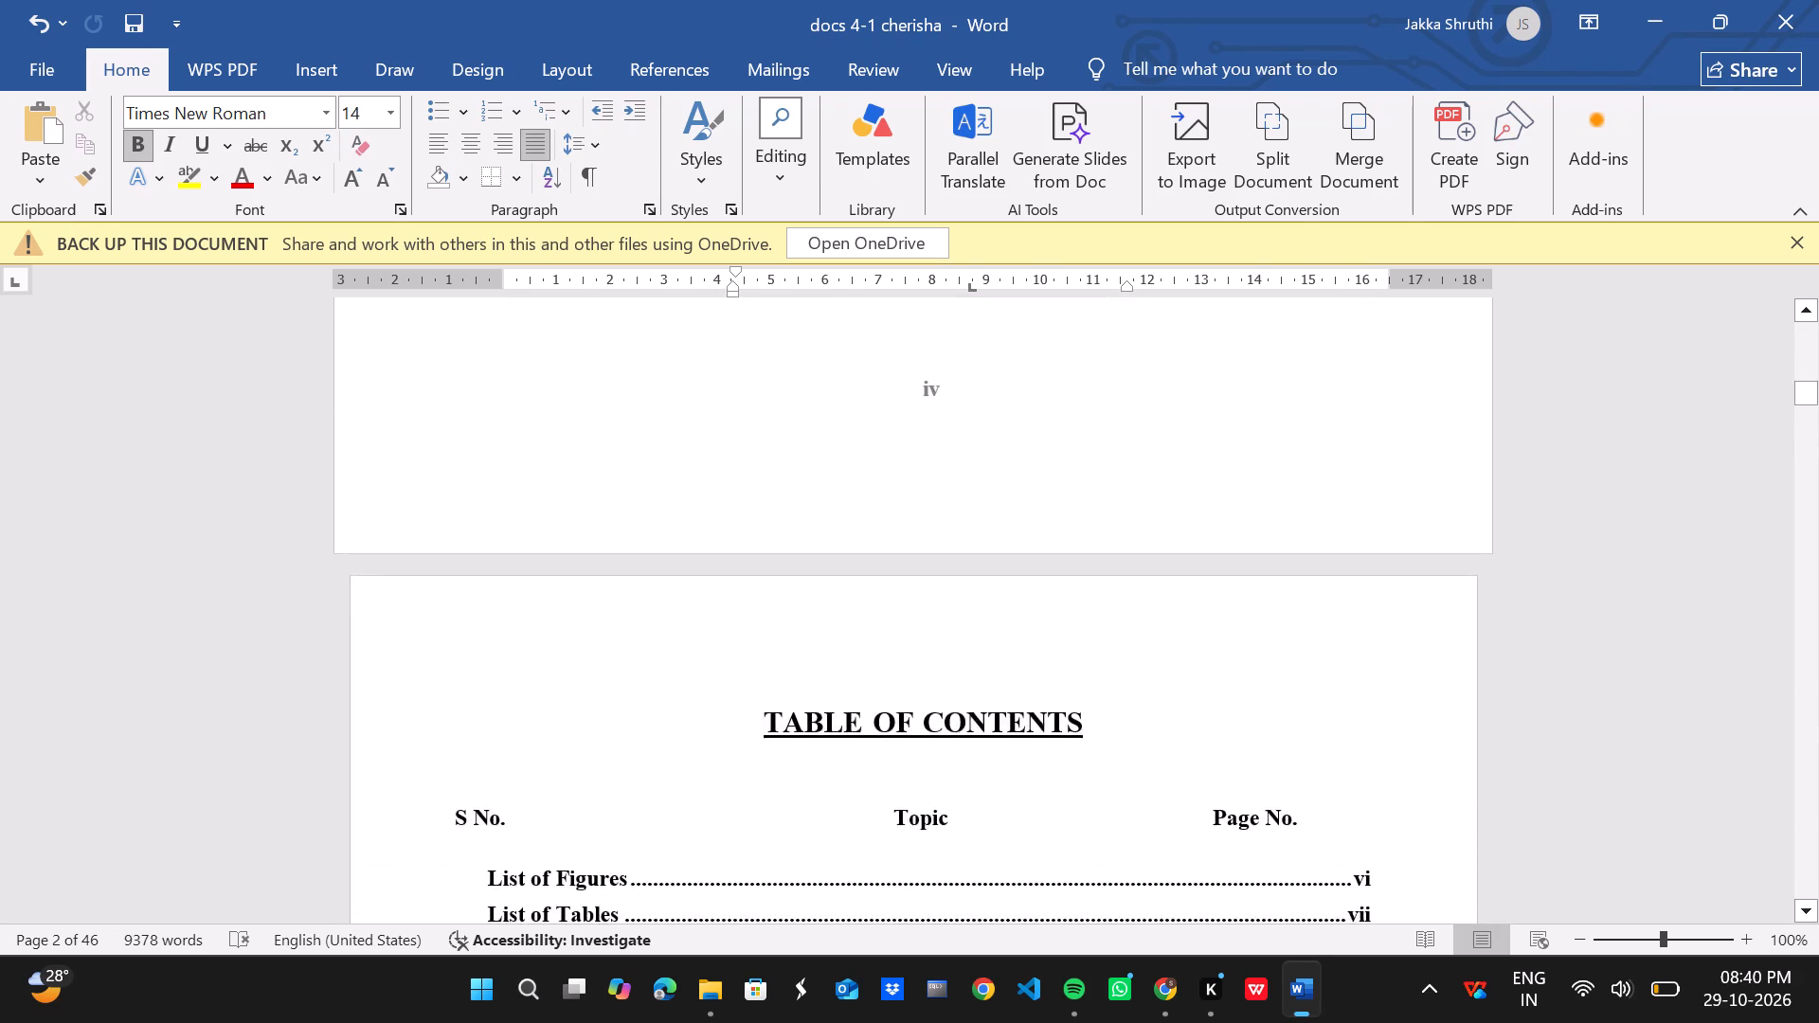
scroll(840, 741, down, 7)
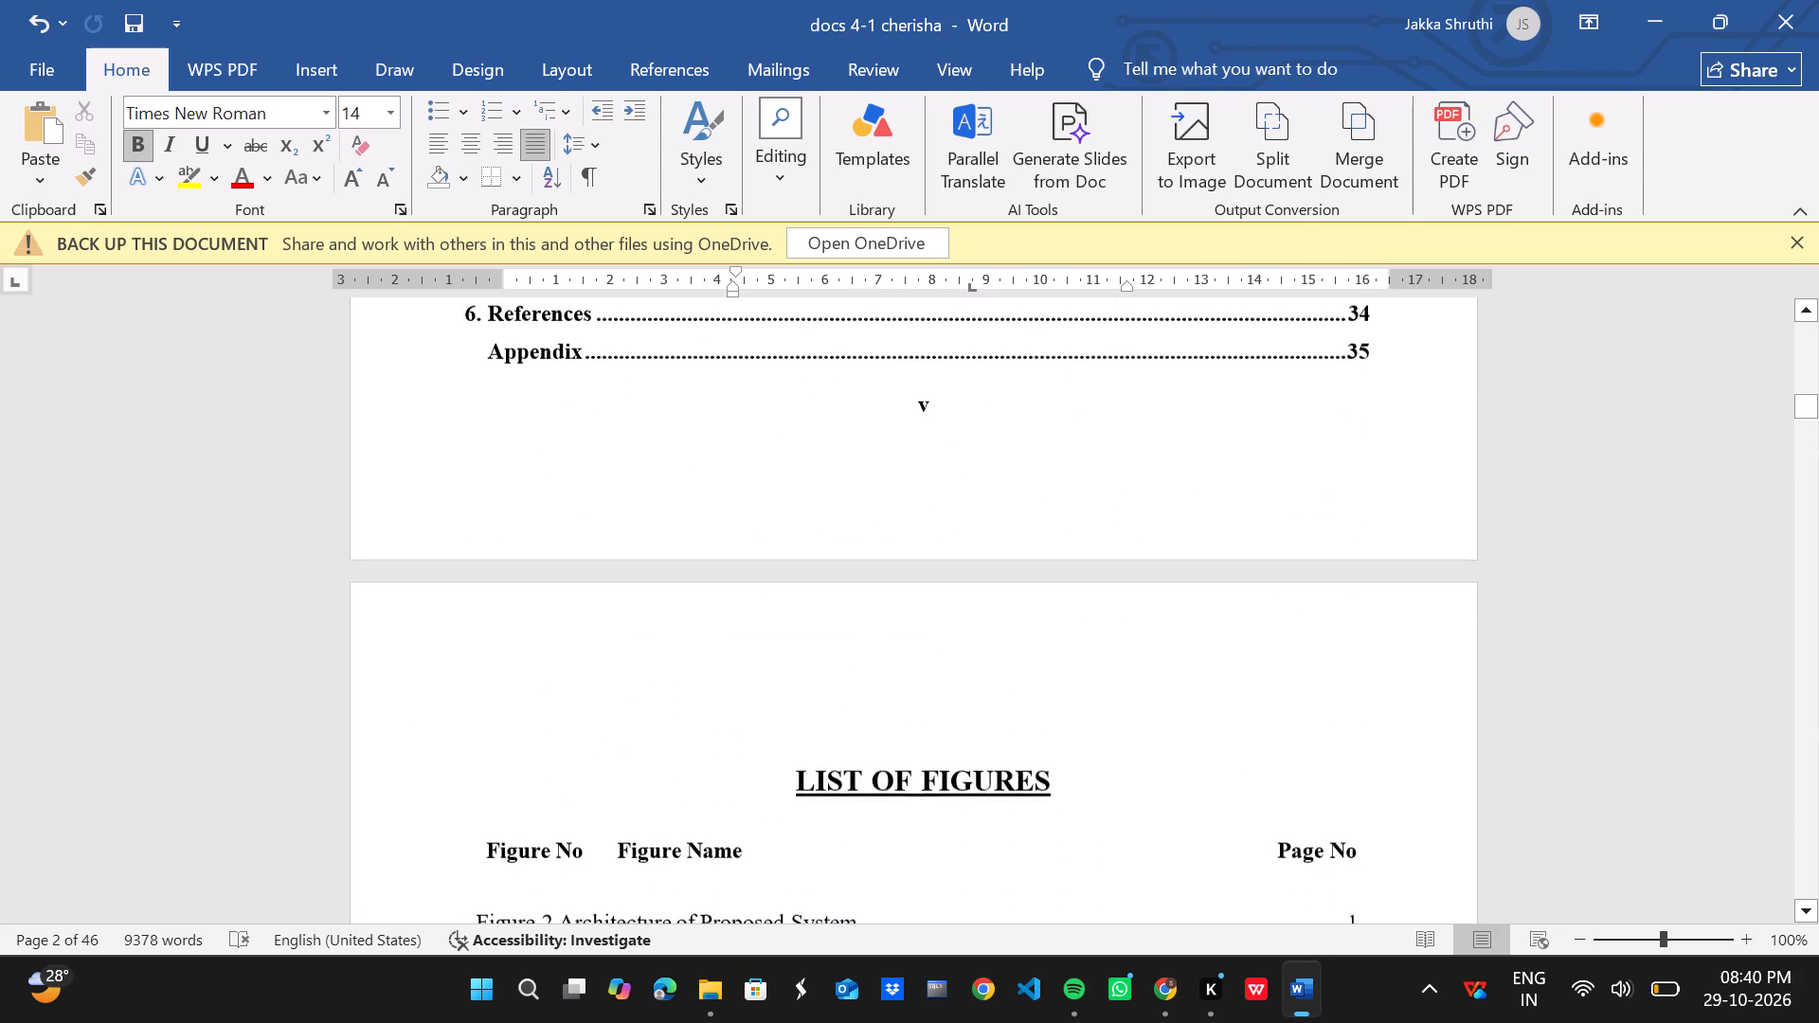
scroll(840, 741, down, 6)
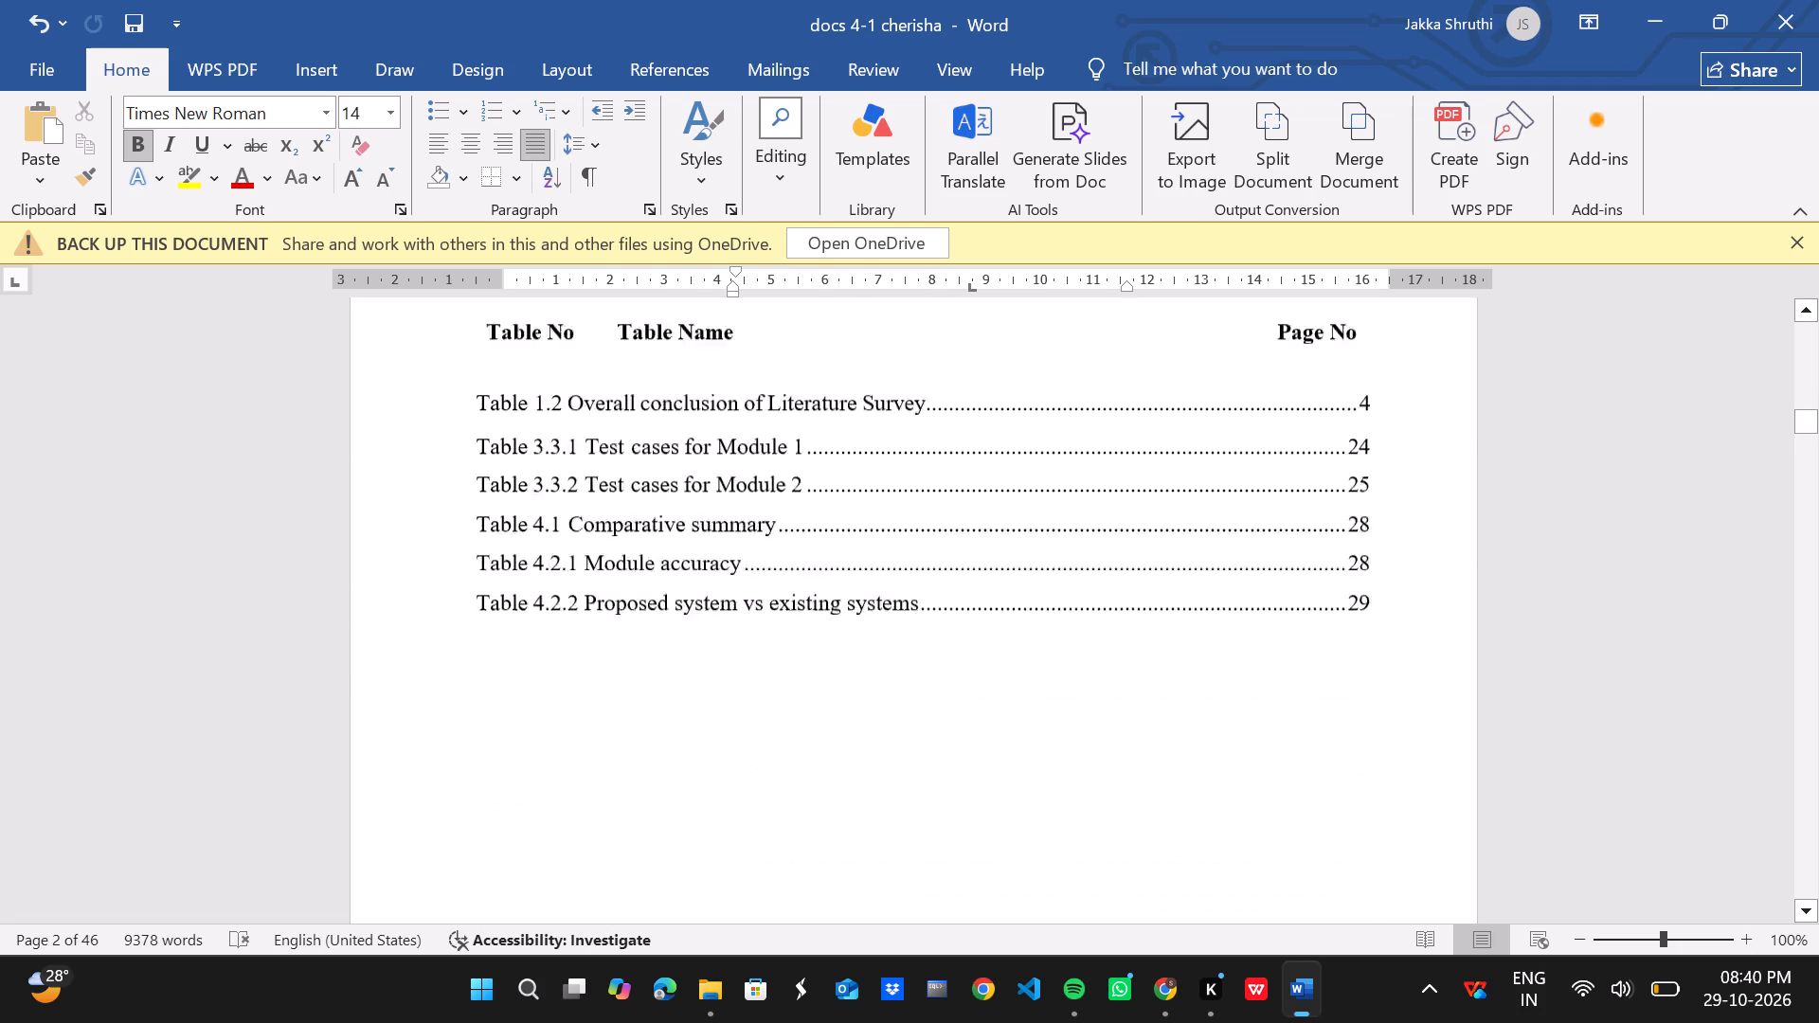
scroll(840, 741, down, 6)
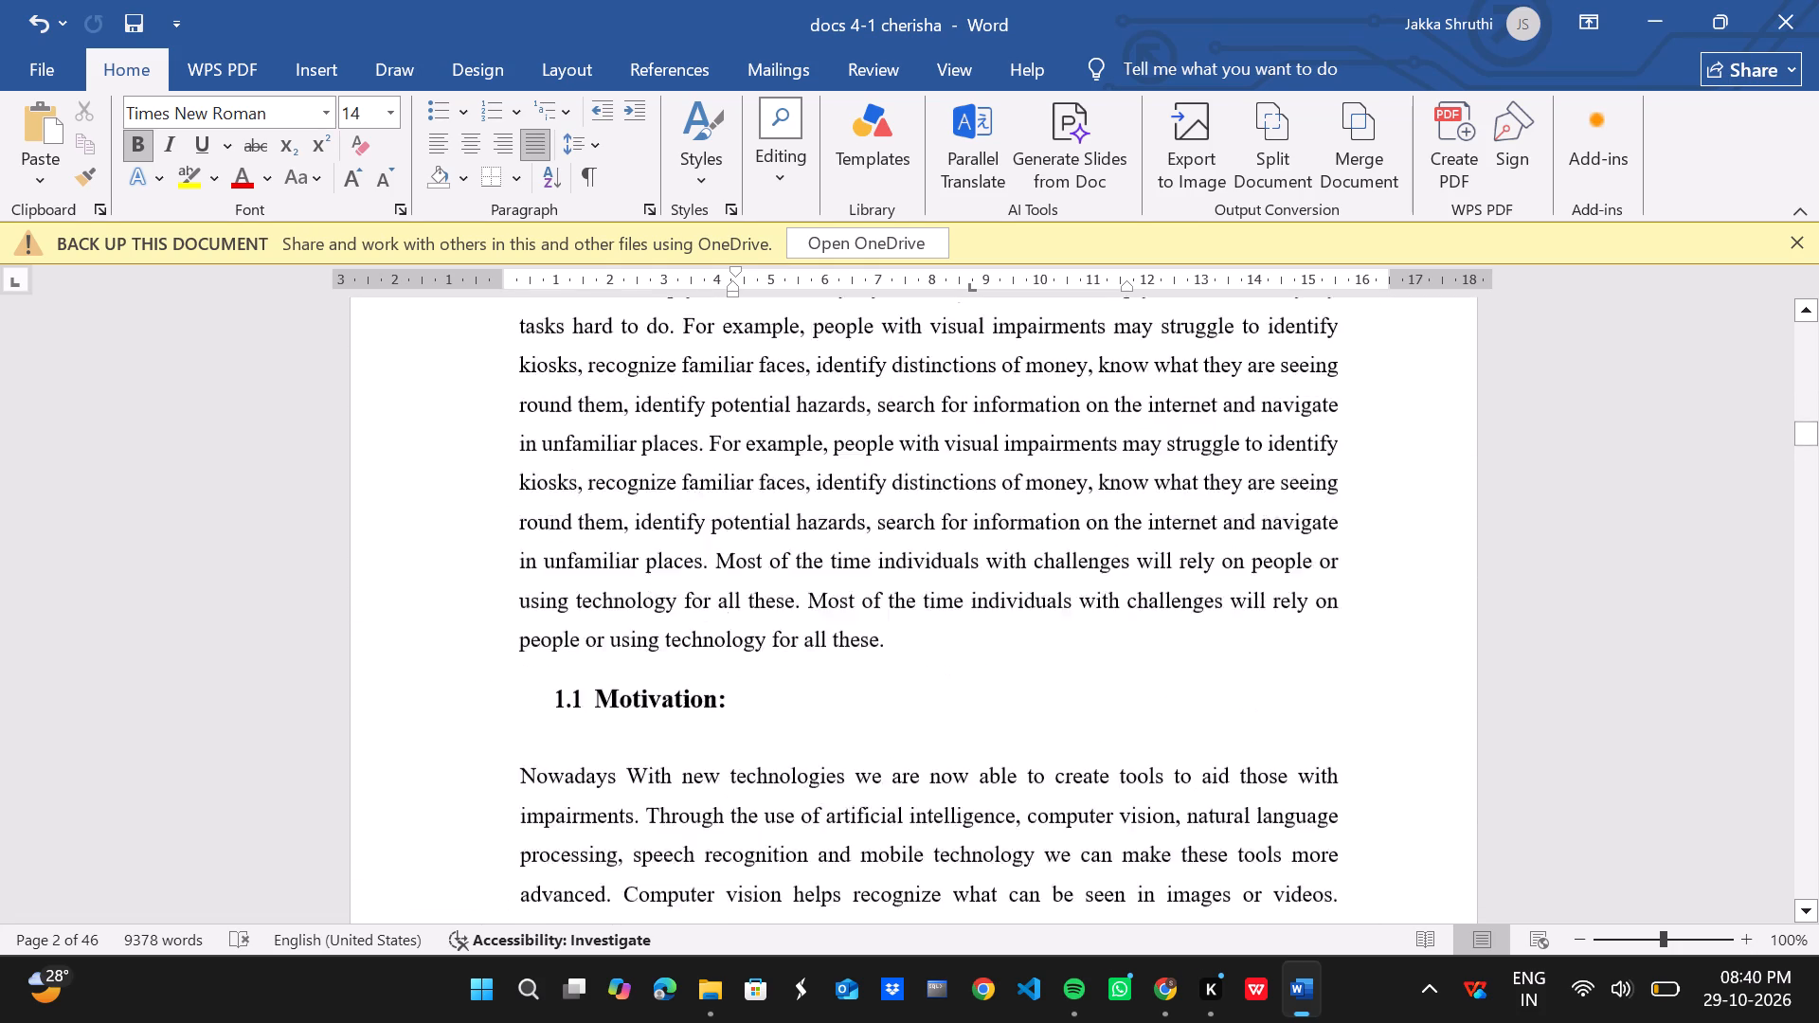
scroll(840, 741, down, 5)
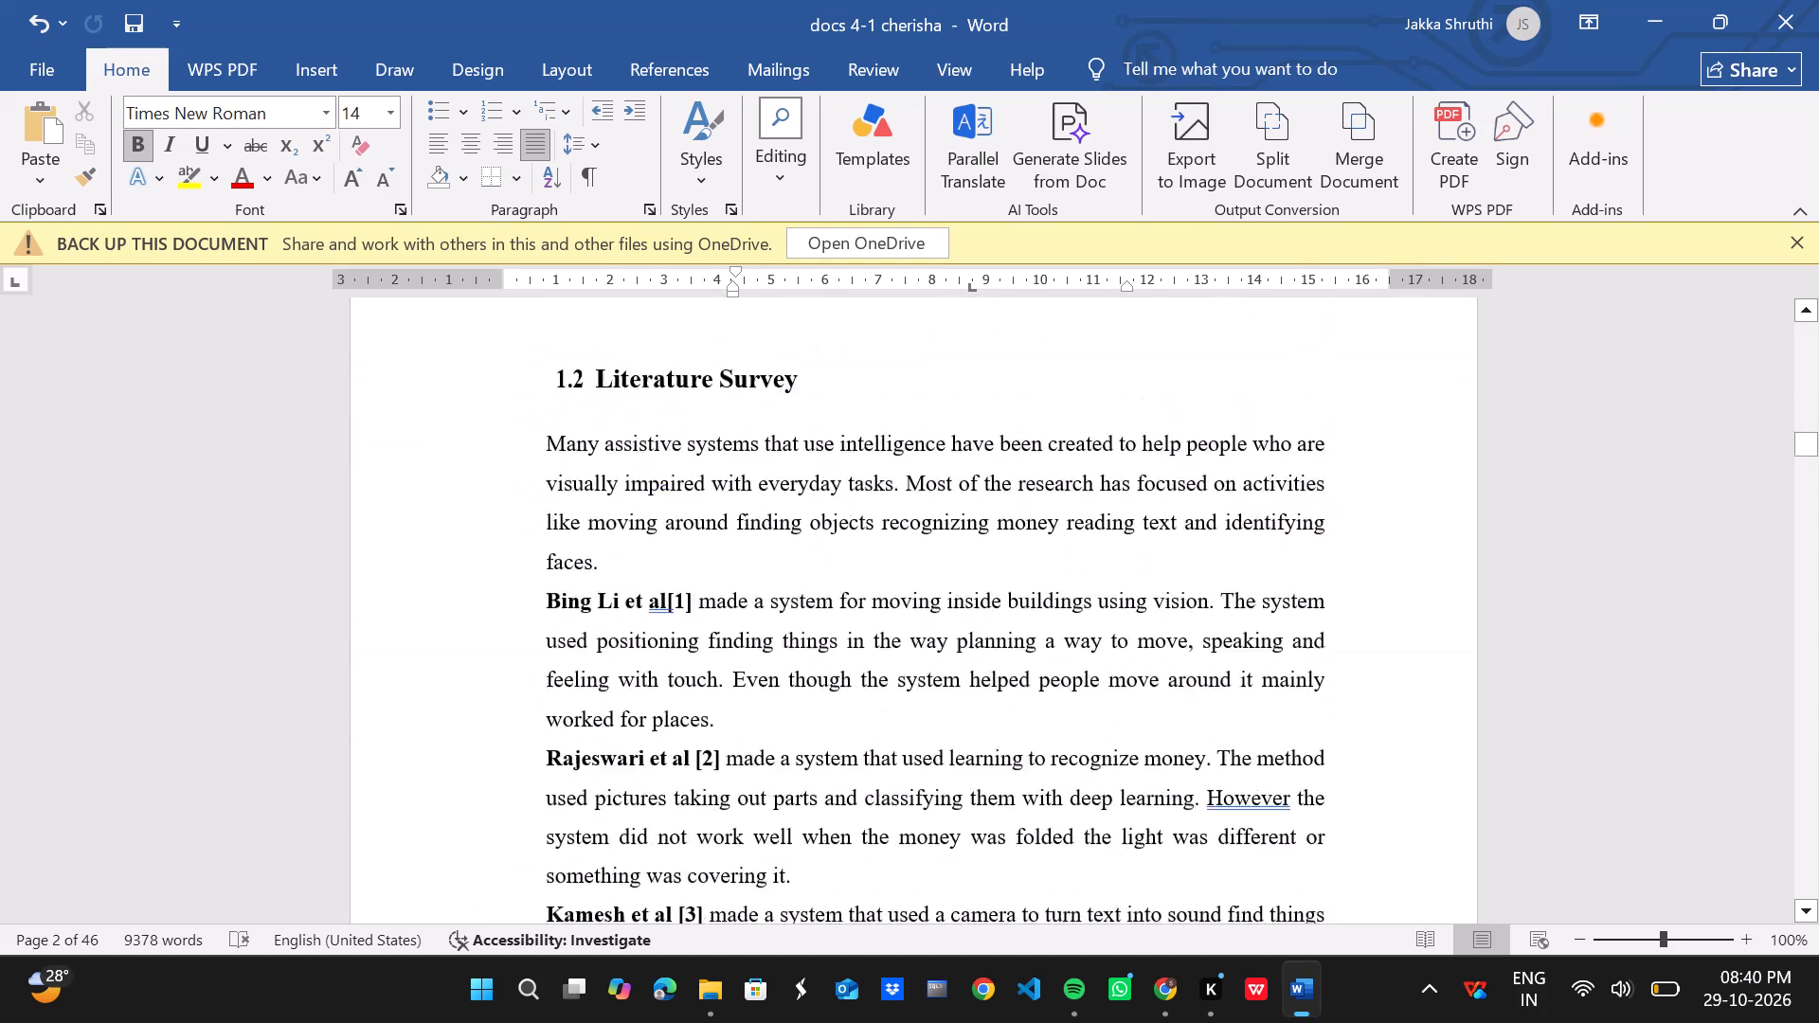
scroll(840, 741, down, 2)
Save the report again under its current name.
key(ctrl+s)
scroll(840, 741, up, 2)
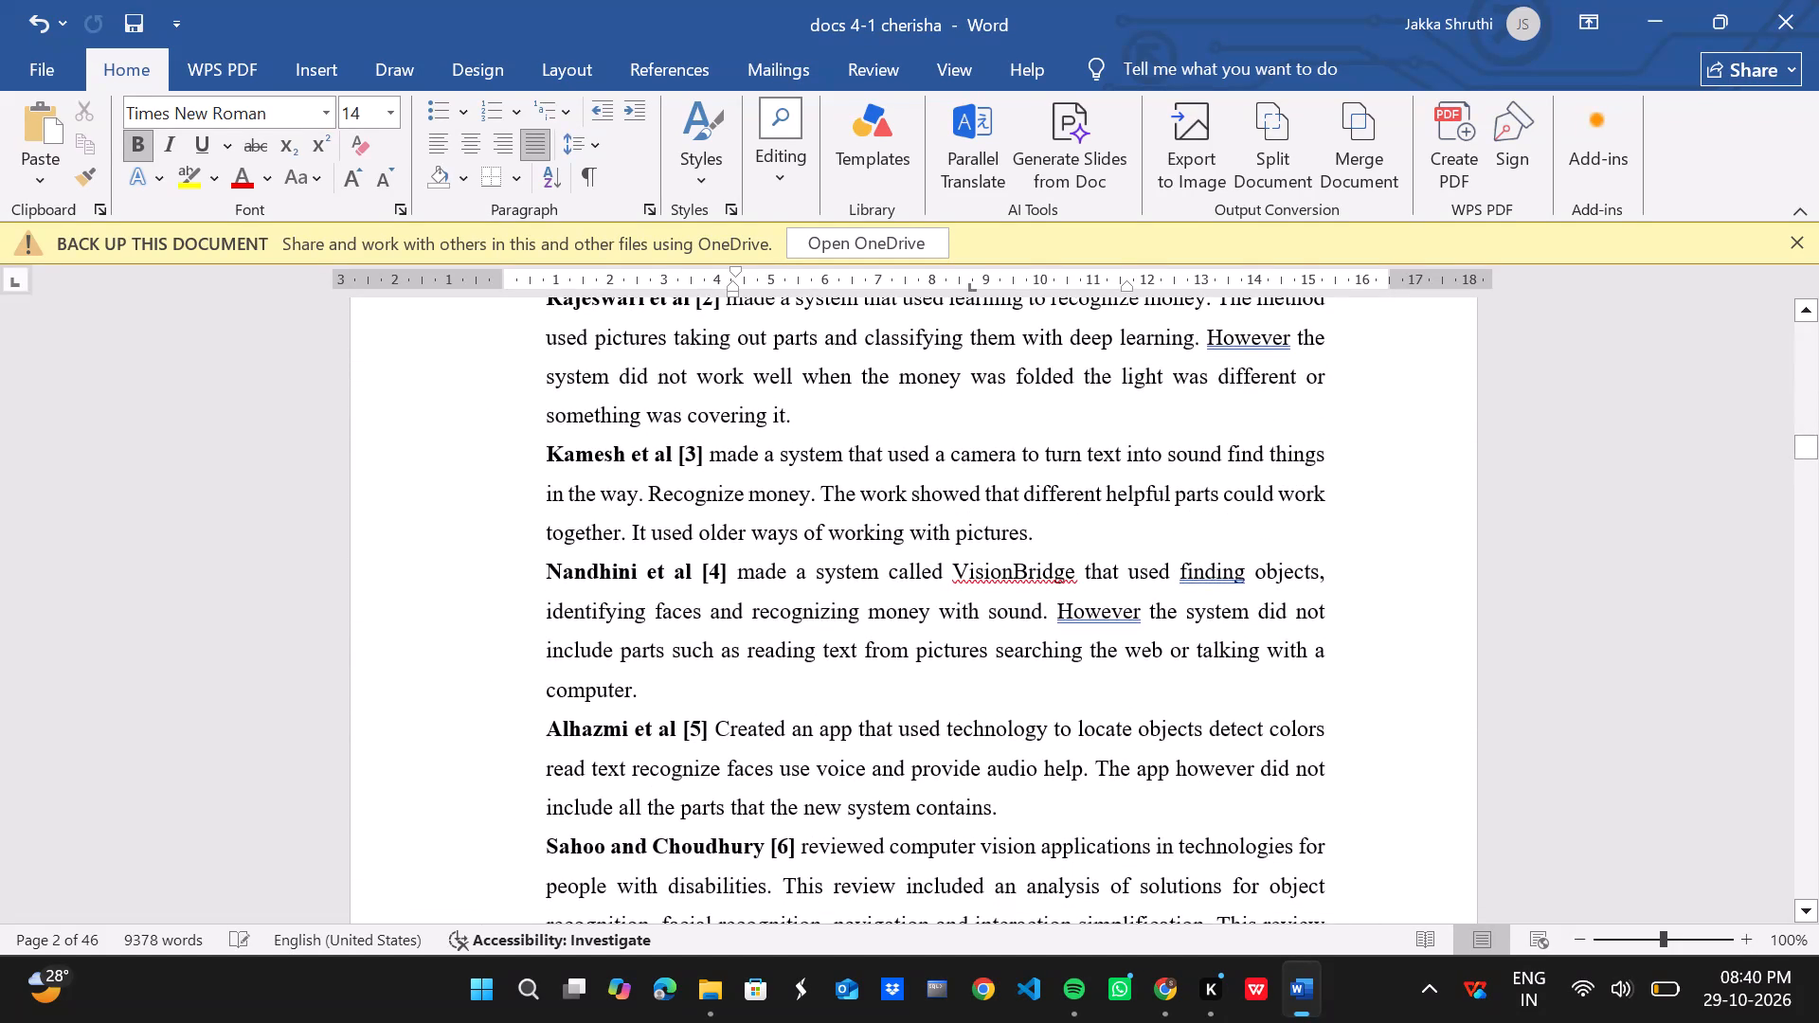
Save a copy of the report on the Desktop as docs 4-1 praneetha.
scroll(840, 741, up, 15)
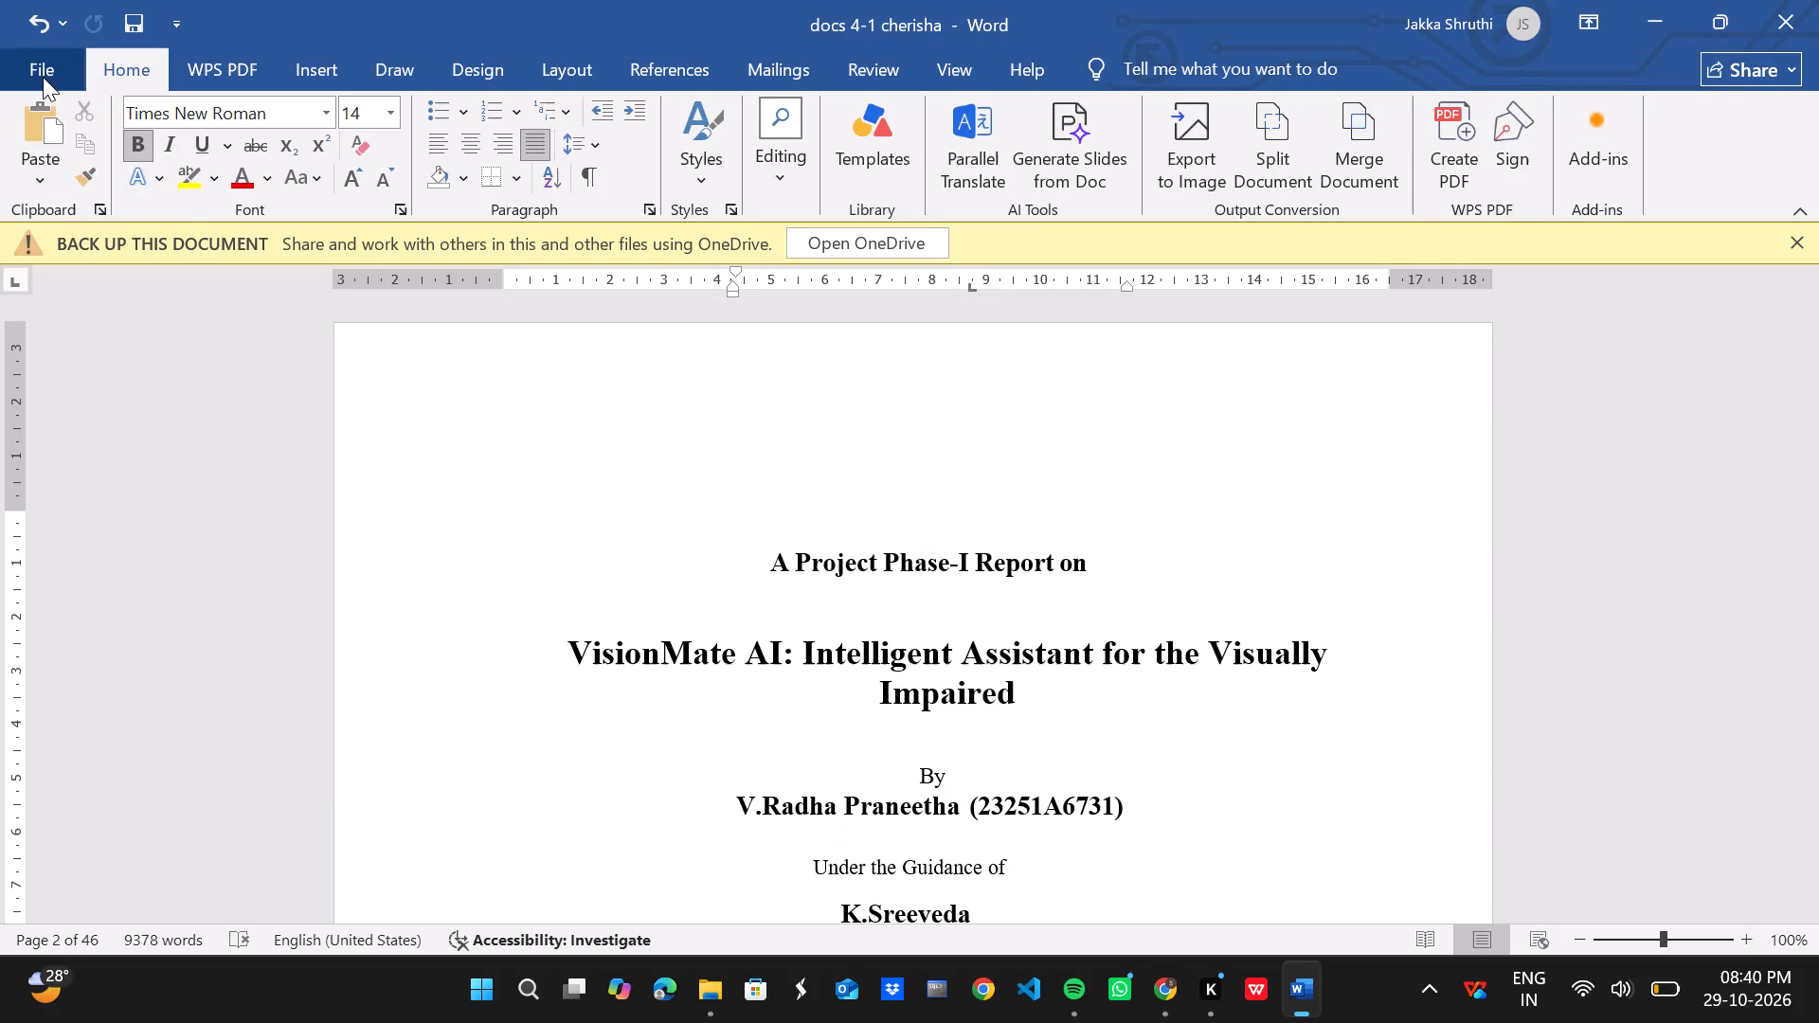
click(43, 77)
click(102, 575)
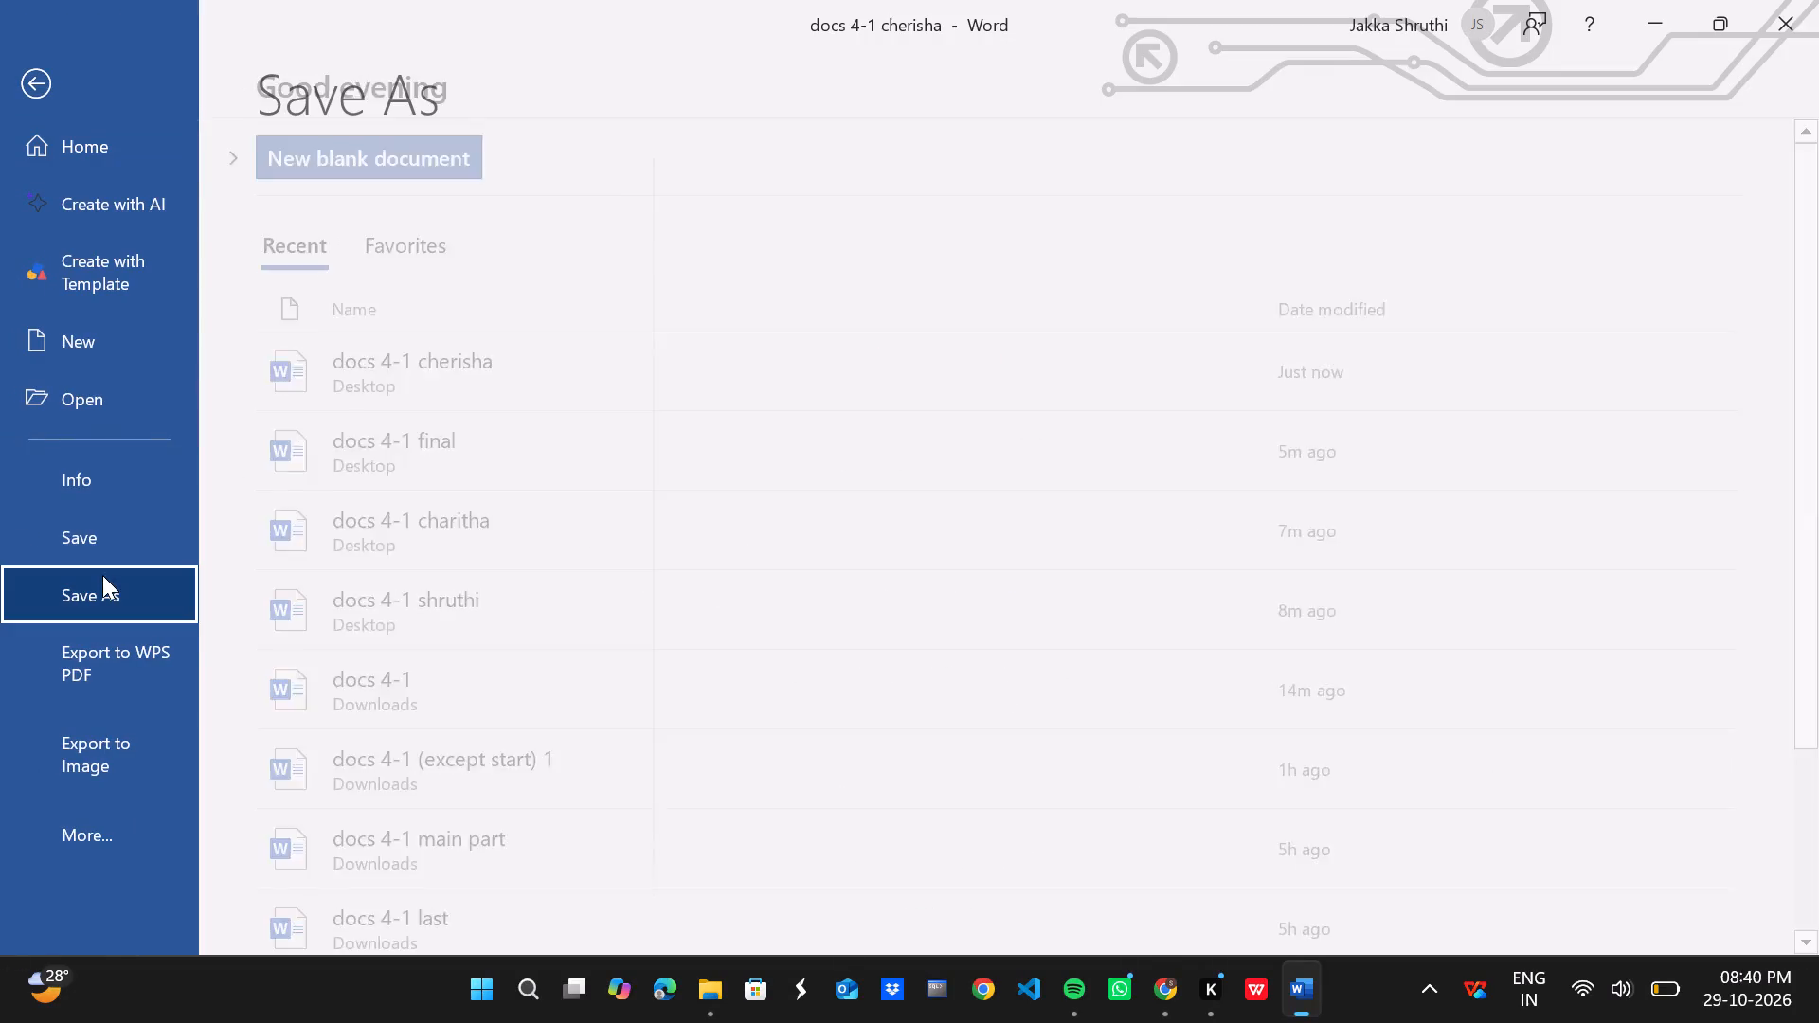
click(916, 296)
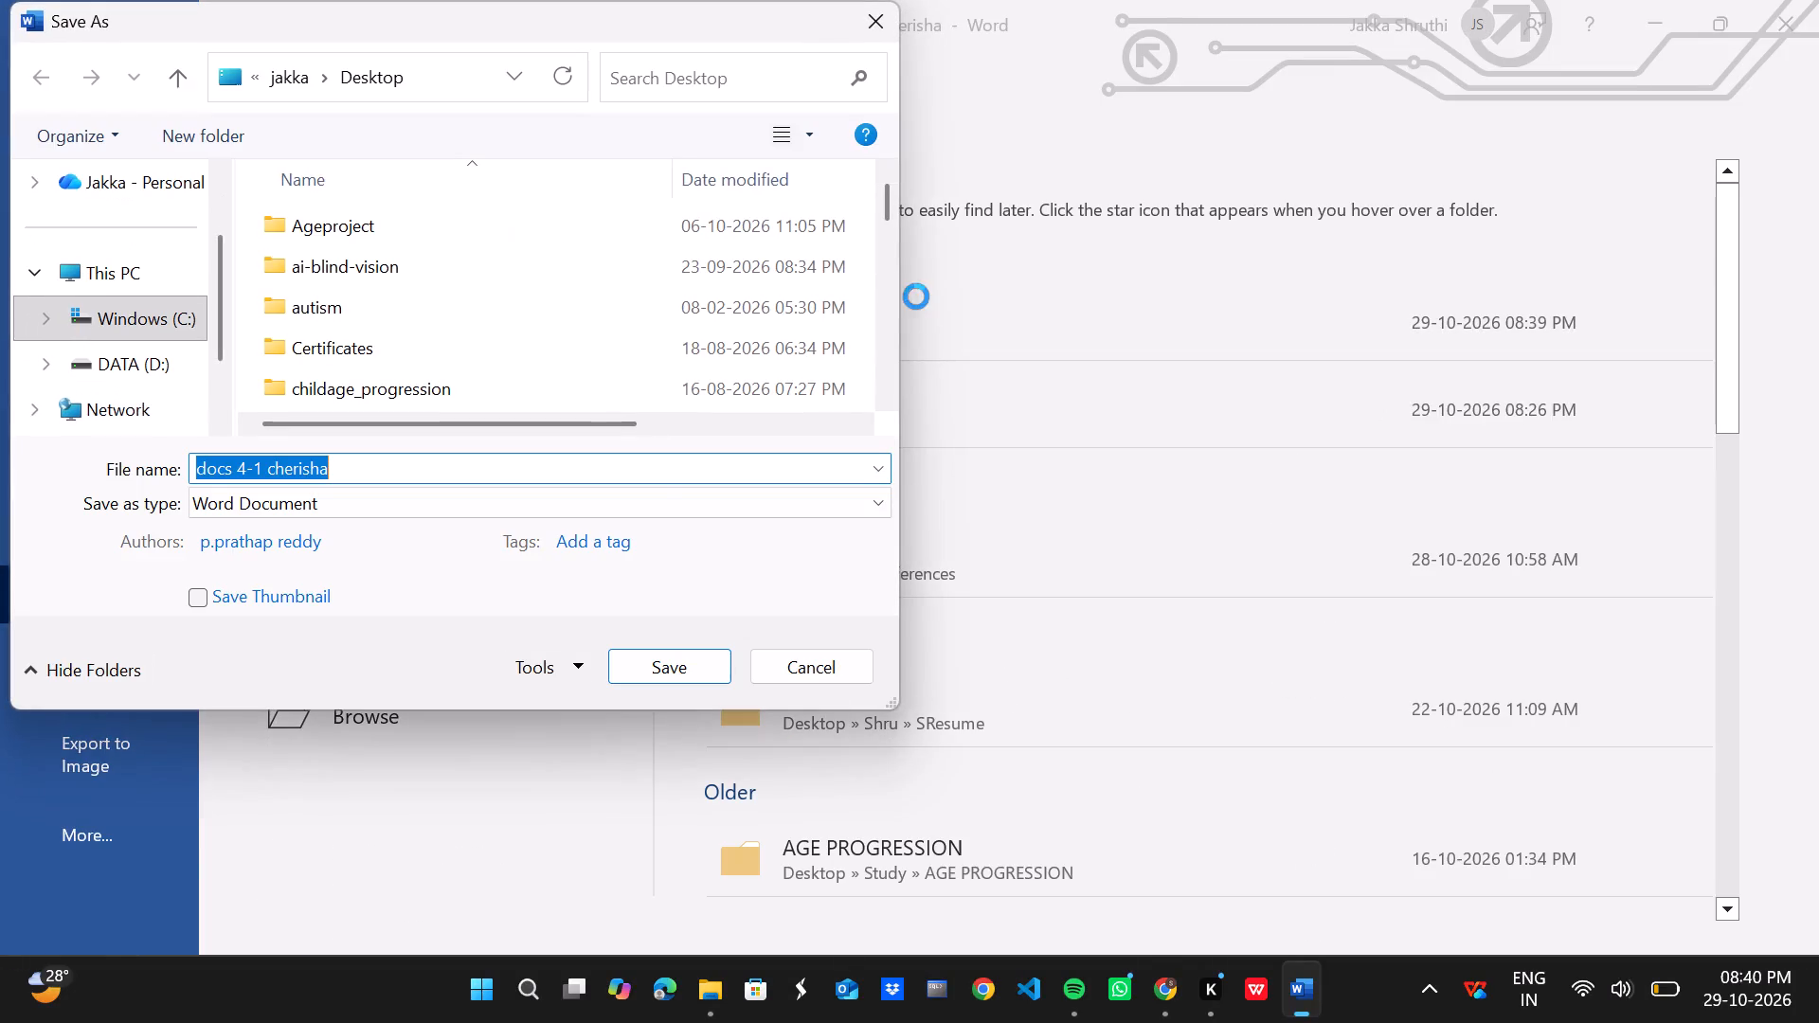
click(441, 459)
key(BackSpace)
key(BackSpace)
key(BackSpace)
key(BackSpace)
key(BackSpace)
key(BackSpace)
key(BackSpace)
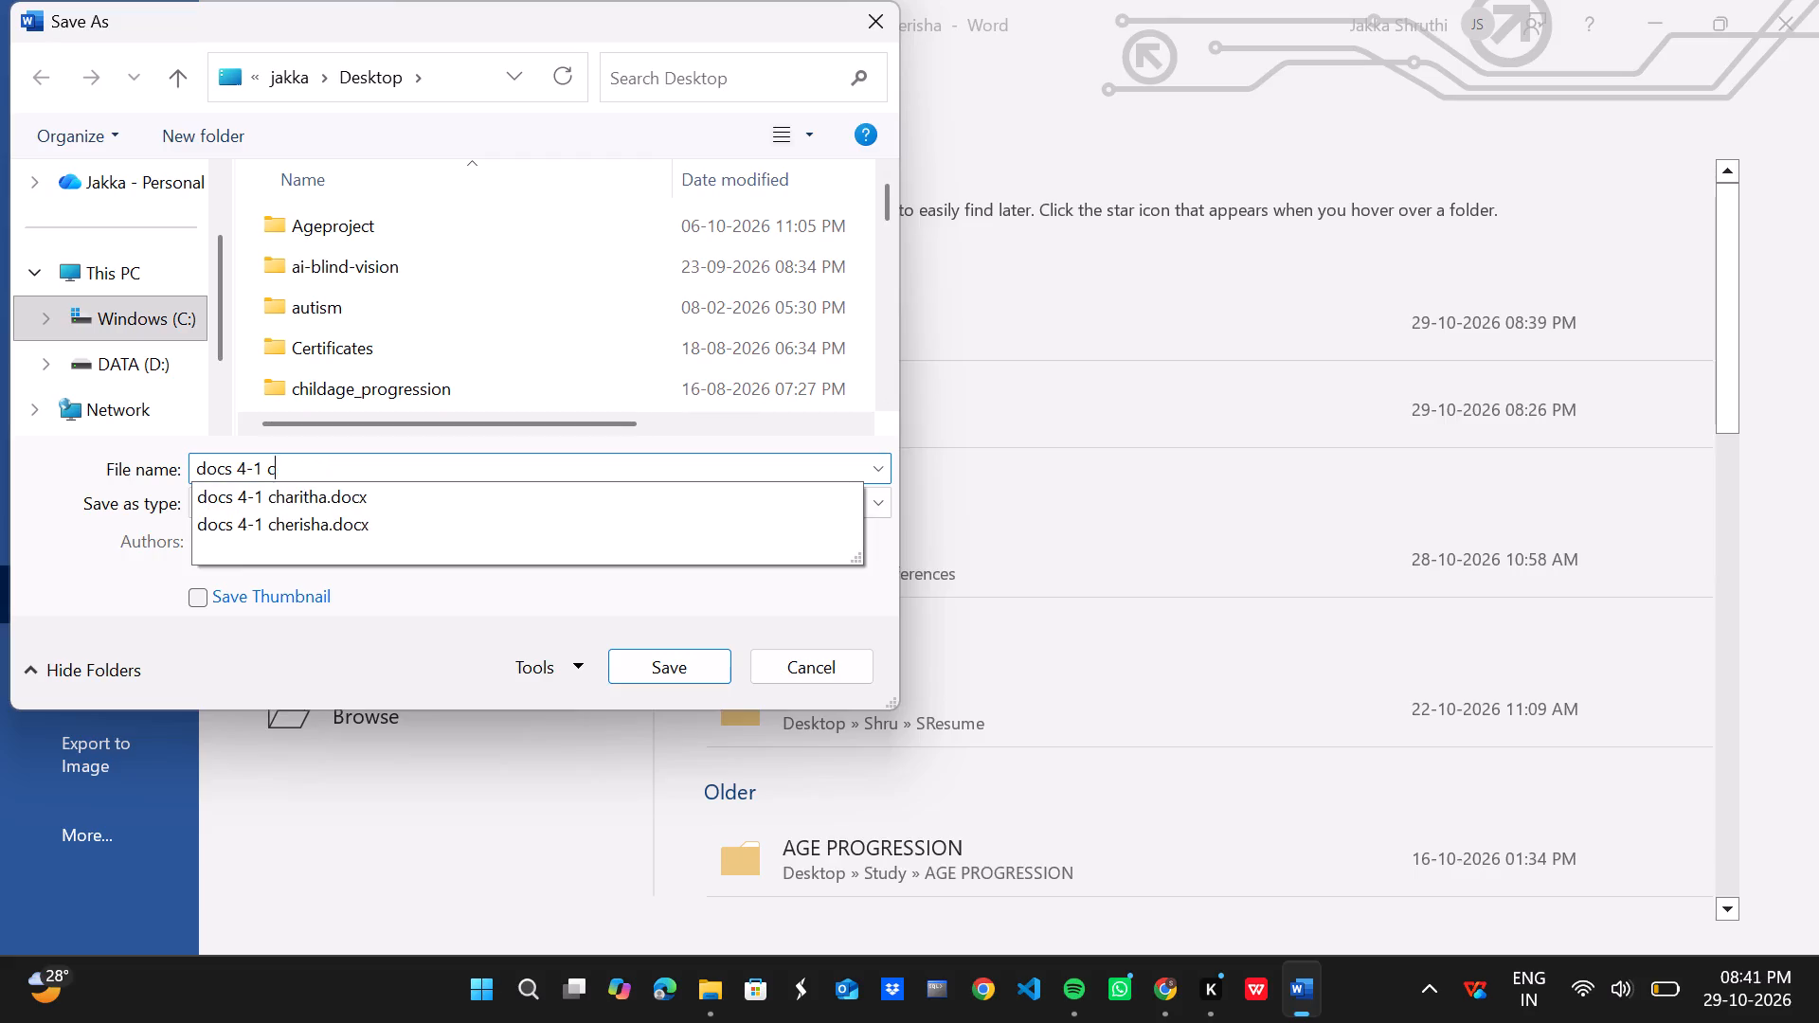
key(BackSpace)
text(praneetha)
click(620, 663)
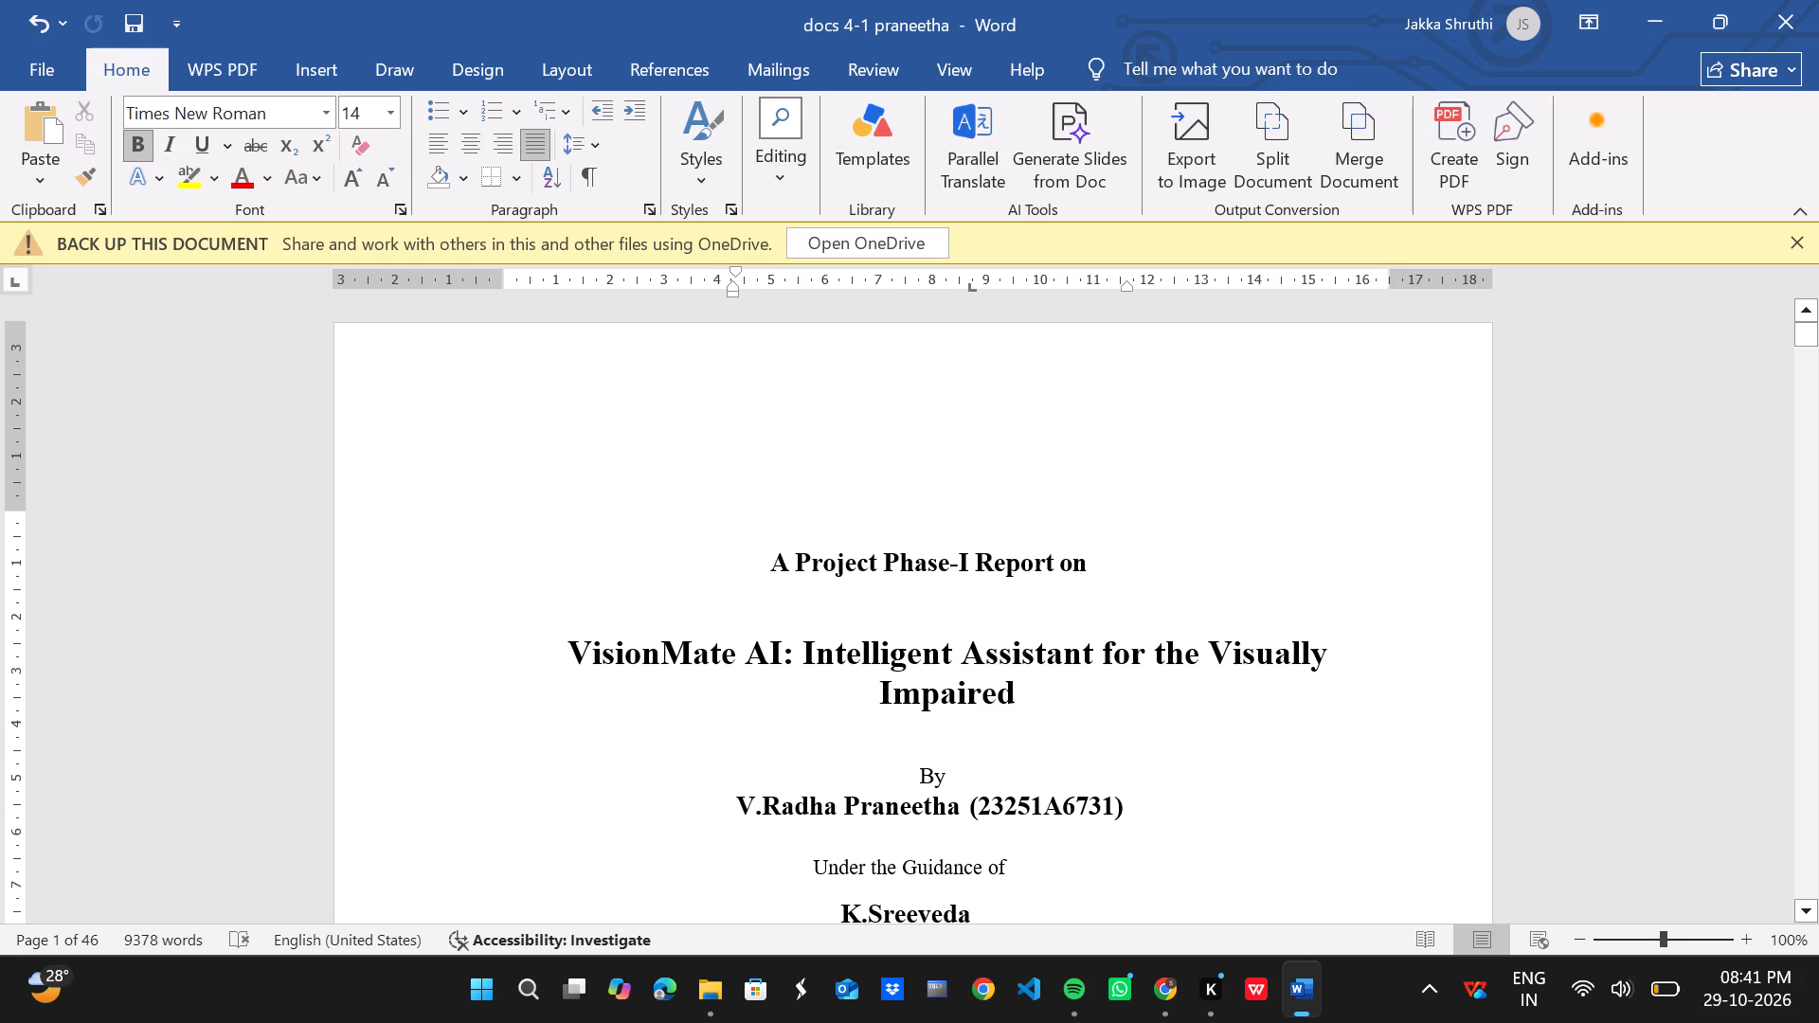
Undo all the author removals in the report, back to the original four-author text on the front pages and certificate.
key(ctrl+z)
key(ctrl+z)
key(ctrl+z)
key(ctrl+z)
key(ctrl+z)
key(ctrl+z)
key(ctrl+z)
key(ctrl+z)
key(ctrl+z)
key(ctrl+z)
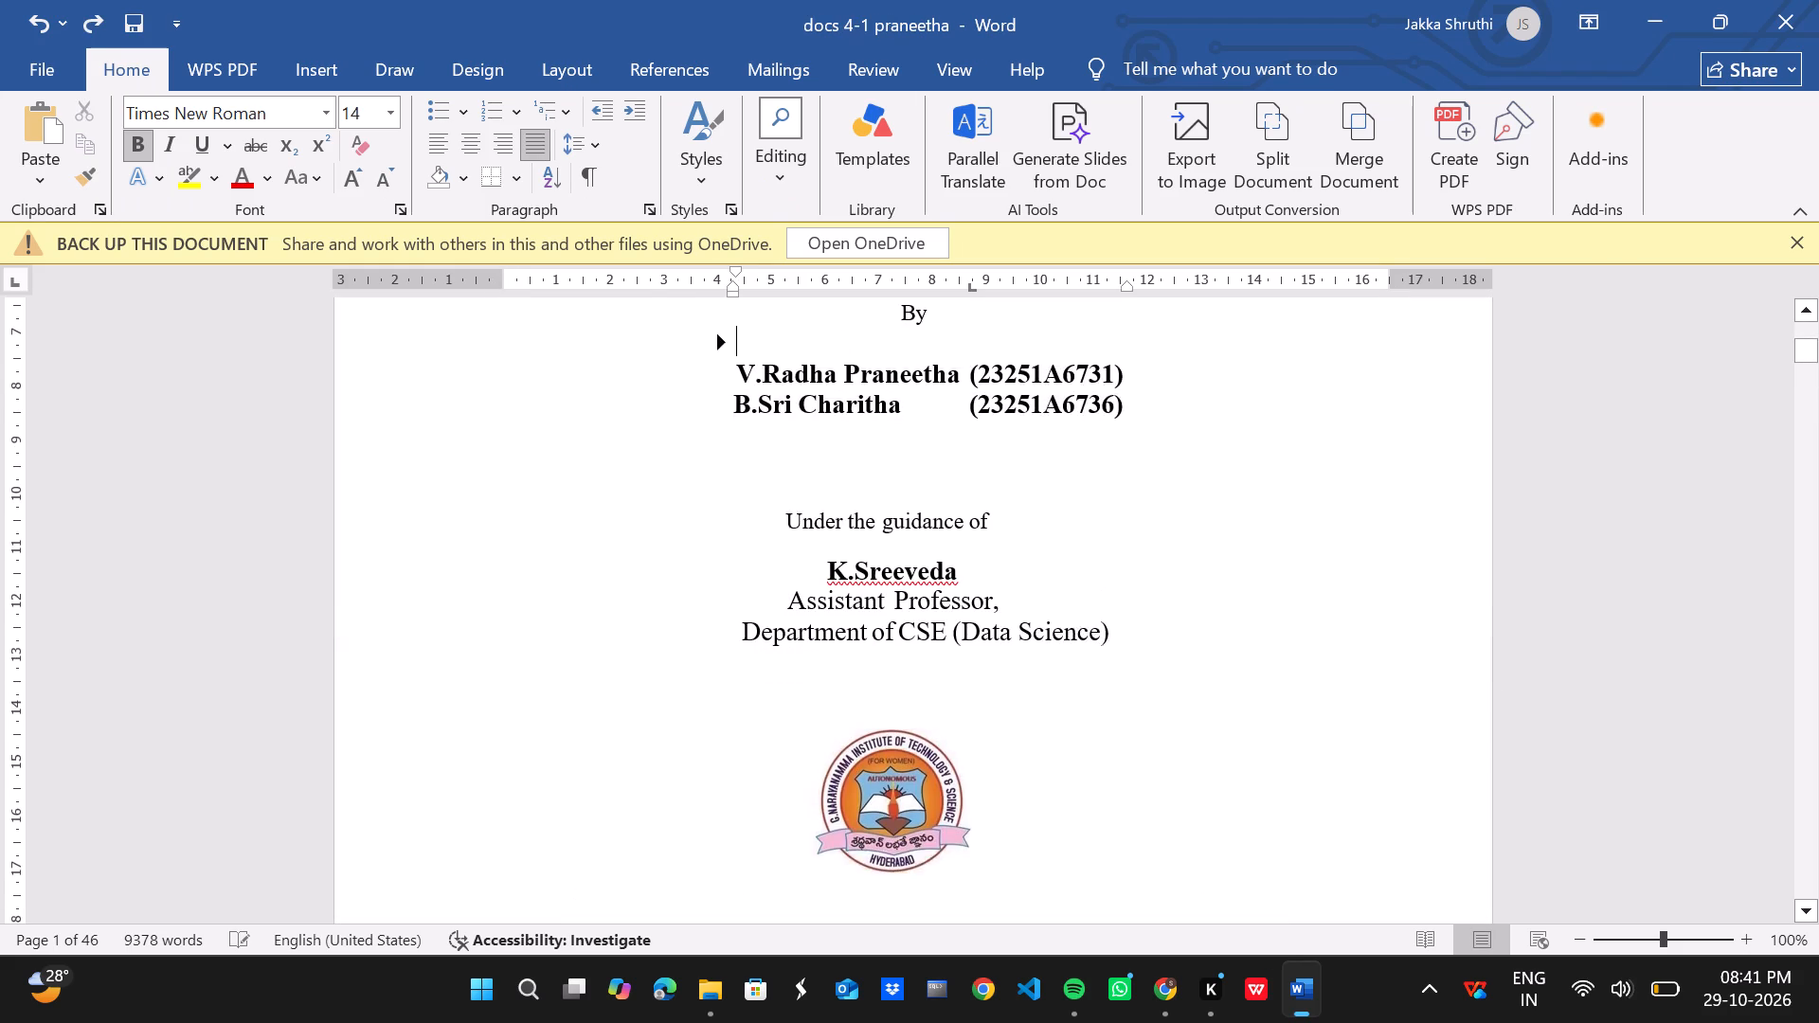
key(ctrl+z)
key(ctrl+z)
key(ctrl+z)
key(ctrl+z)
key(ctrl+z)
key(ctrl+z)
key(ctrl+z)
key(ctrl+z)
key(ctrl+z)
key(ctrl+z)
key(ctrl+z)
key(ctrl+z)
key(ctrl+z)
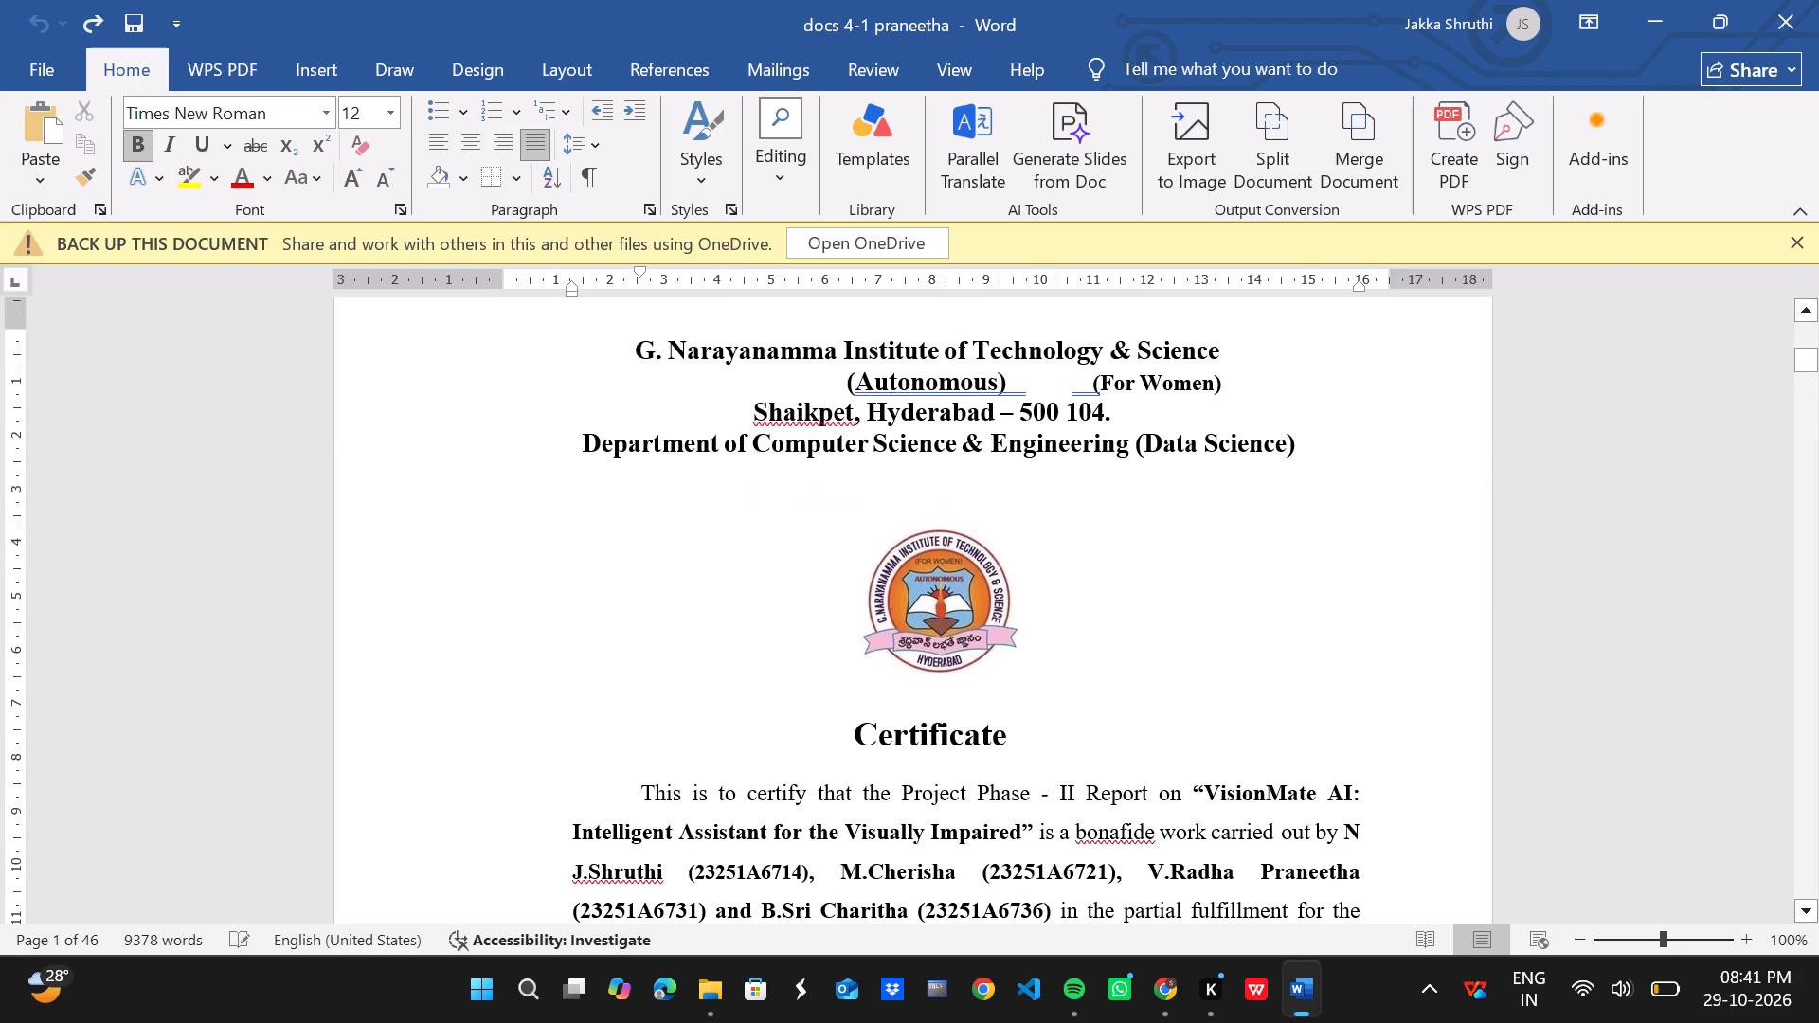
key(ctrl+z)
key(ctrl+z)
Delete the stray letter N before the author names in the certificate paragraph, then save and close the report.
key(BackSpace)
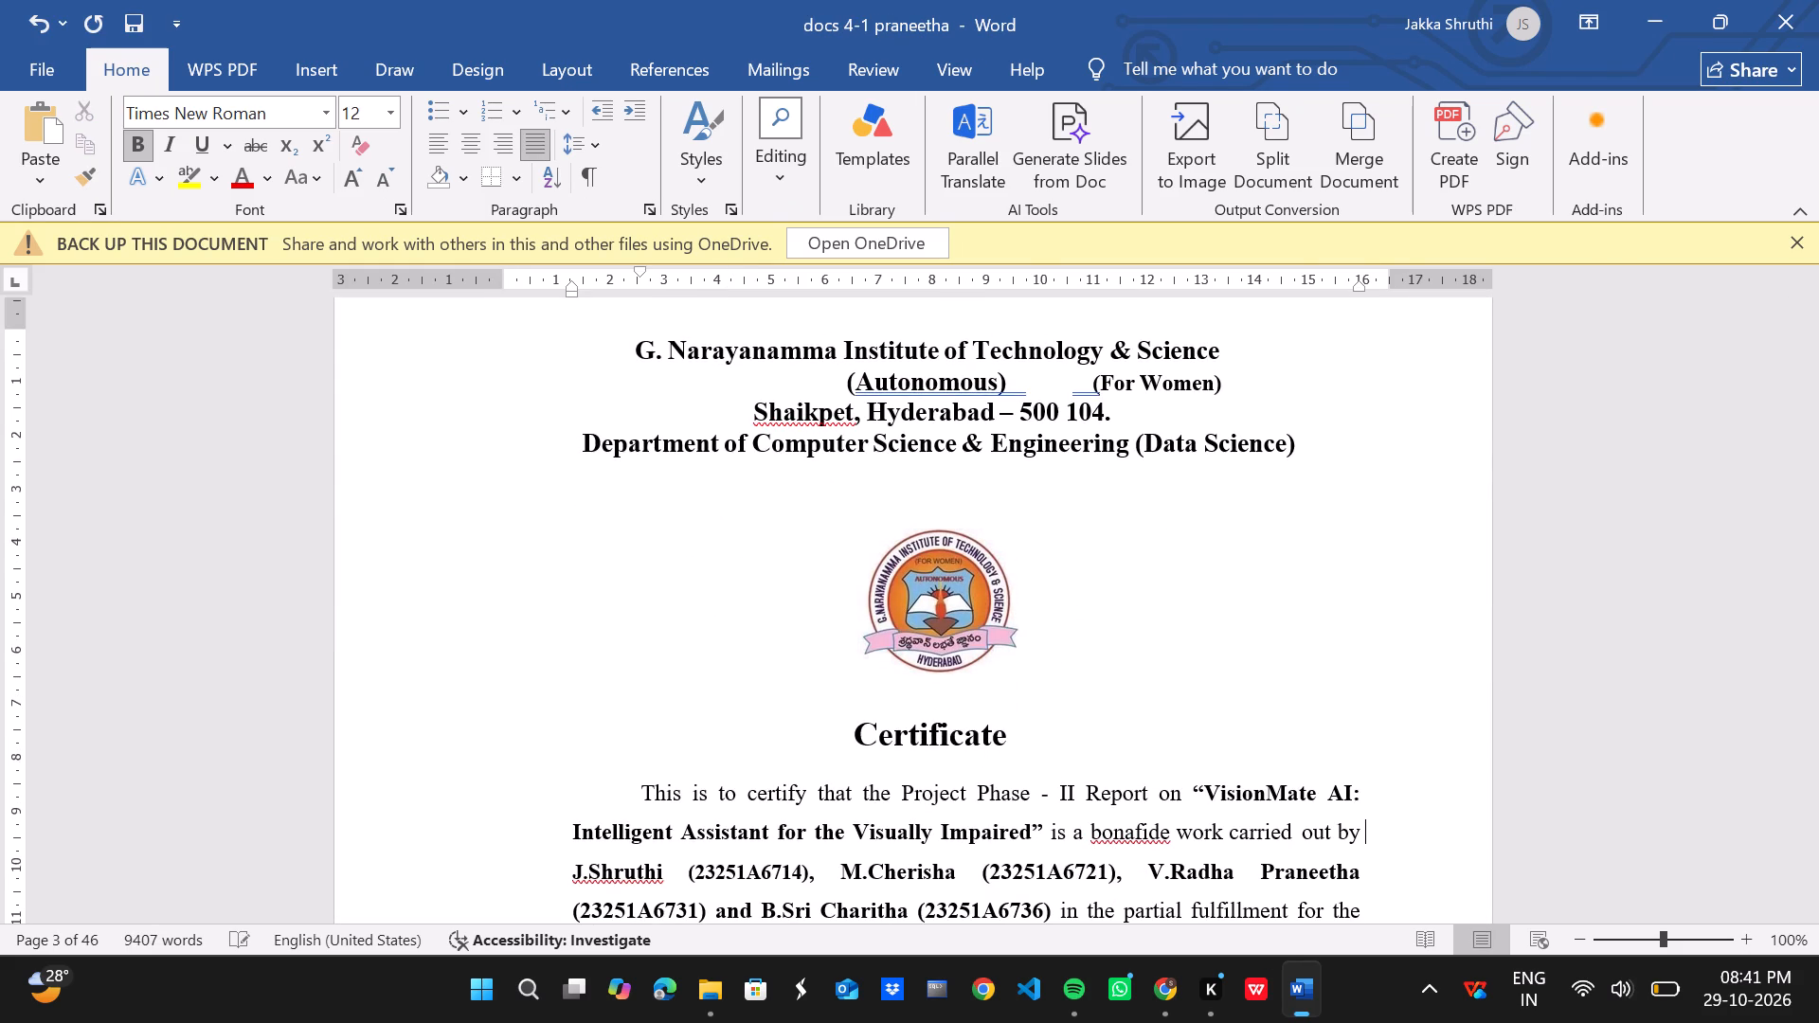
key(ctrl+s)
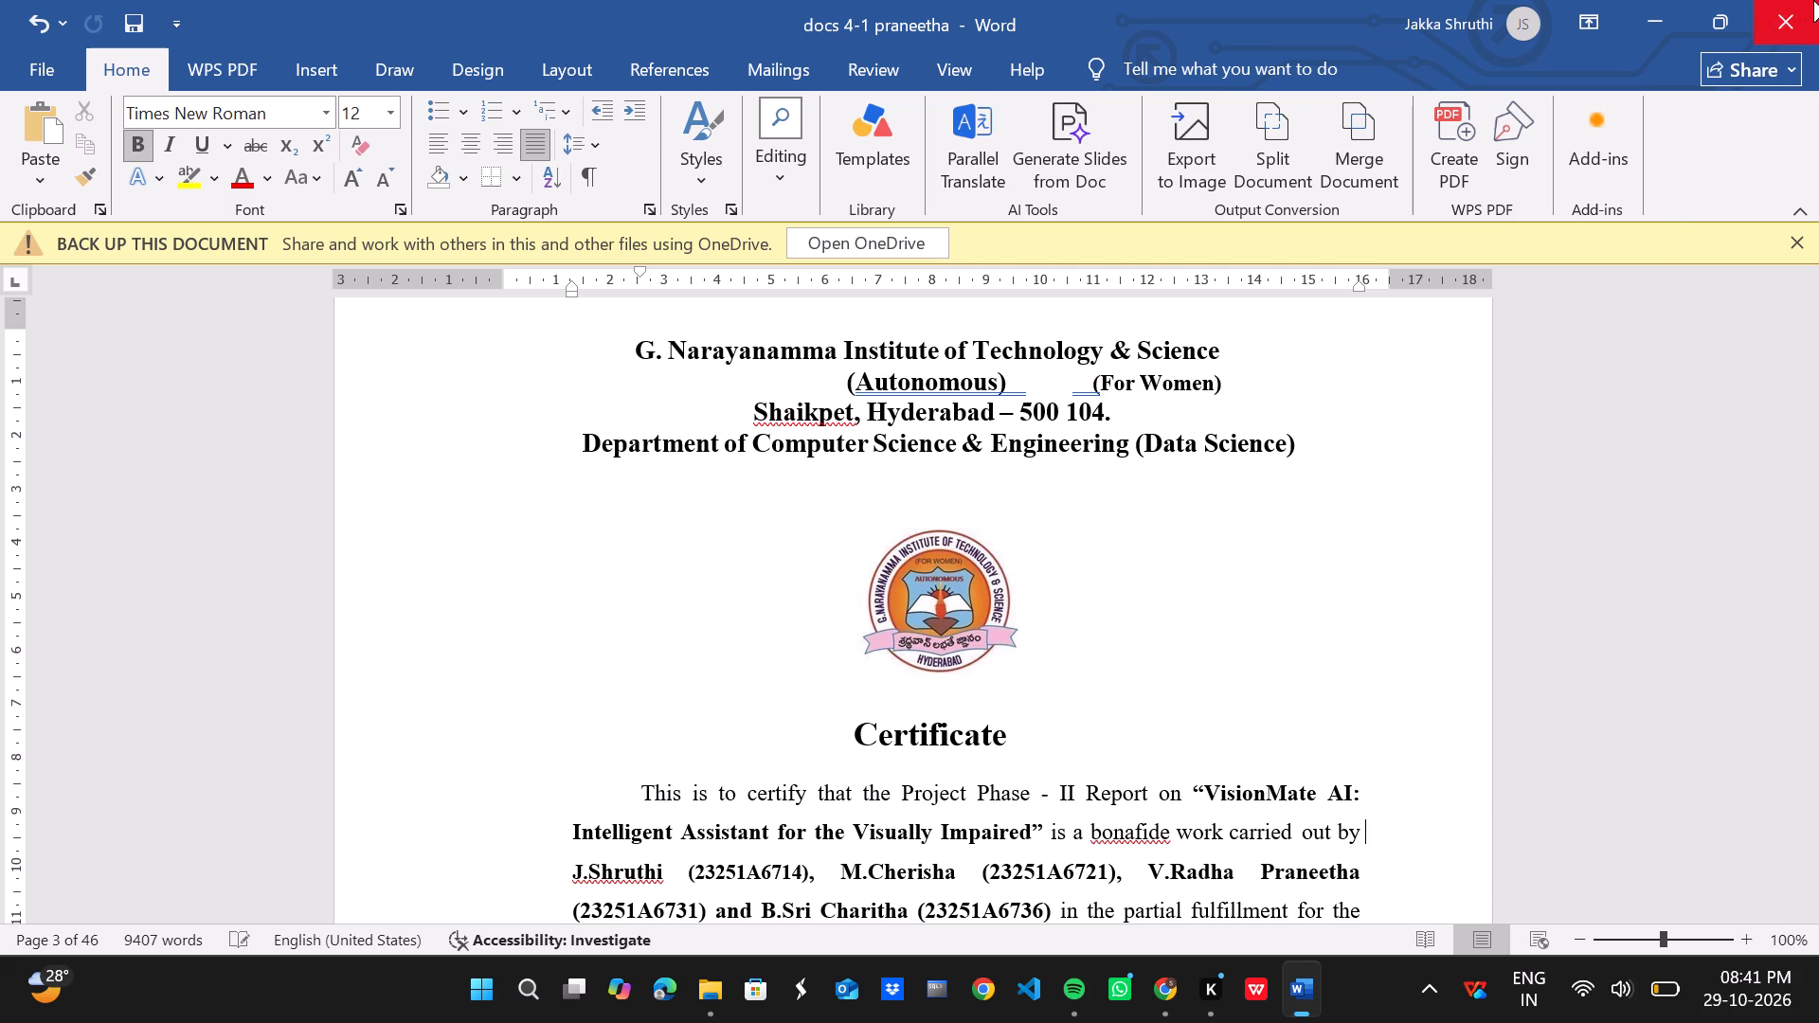
click(1813, 0)
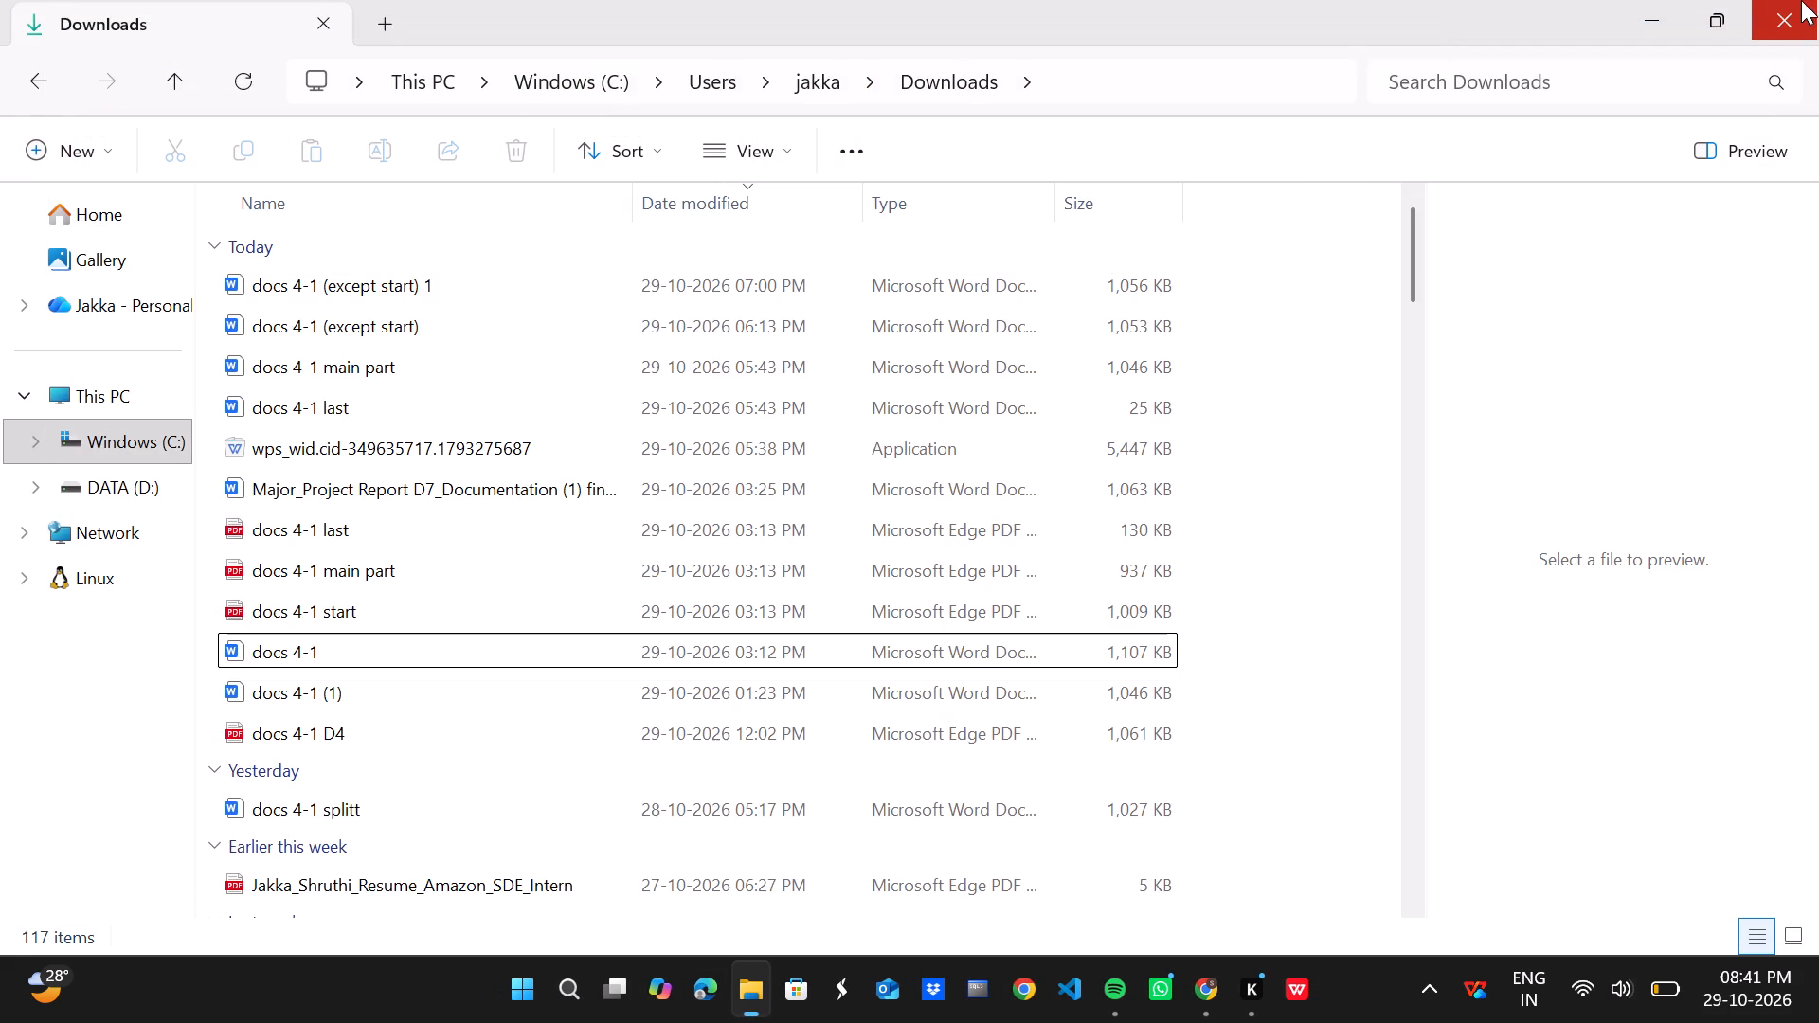
Close the Downloads folder window and the Spotify window.
click(1802, 0)
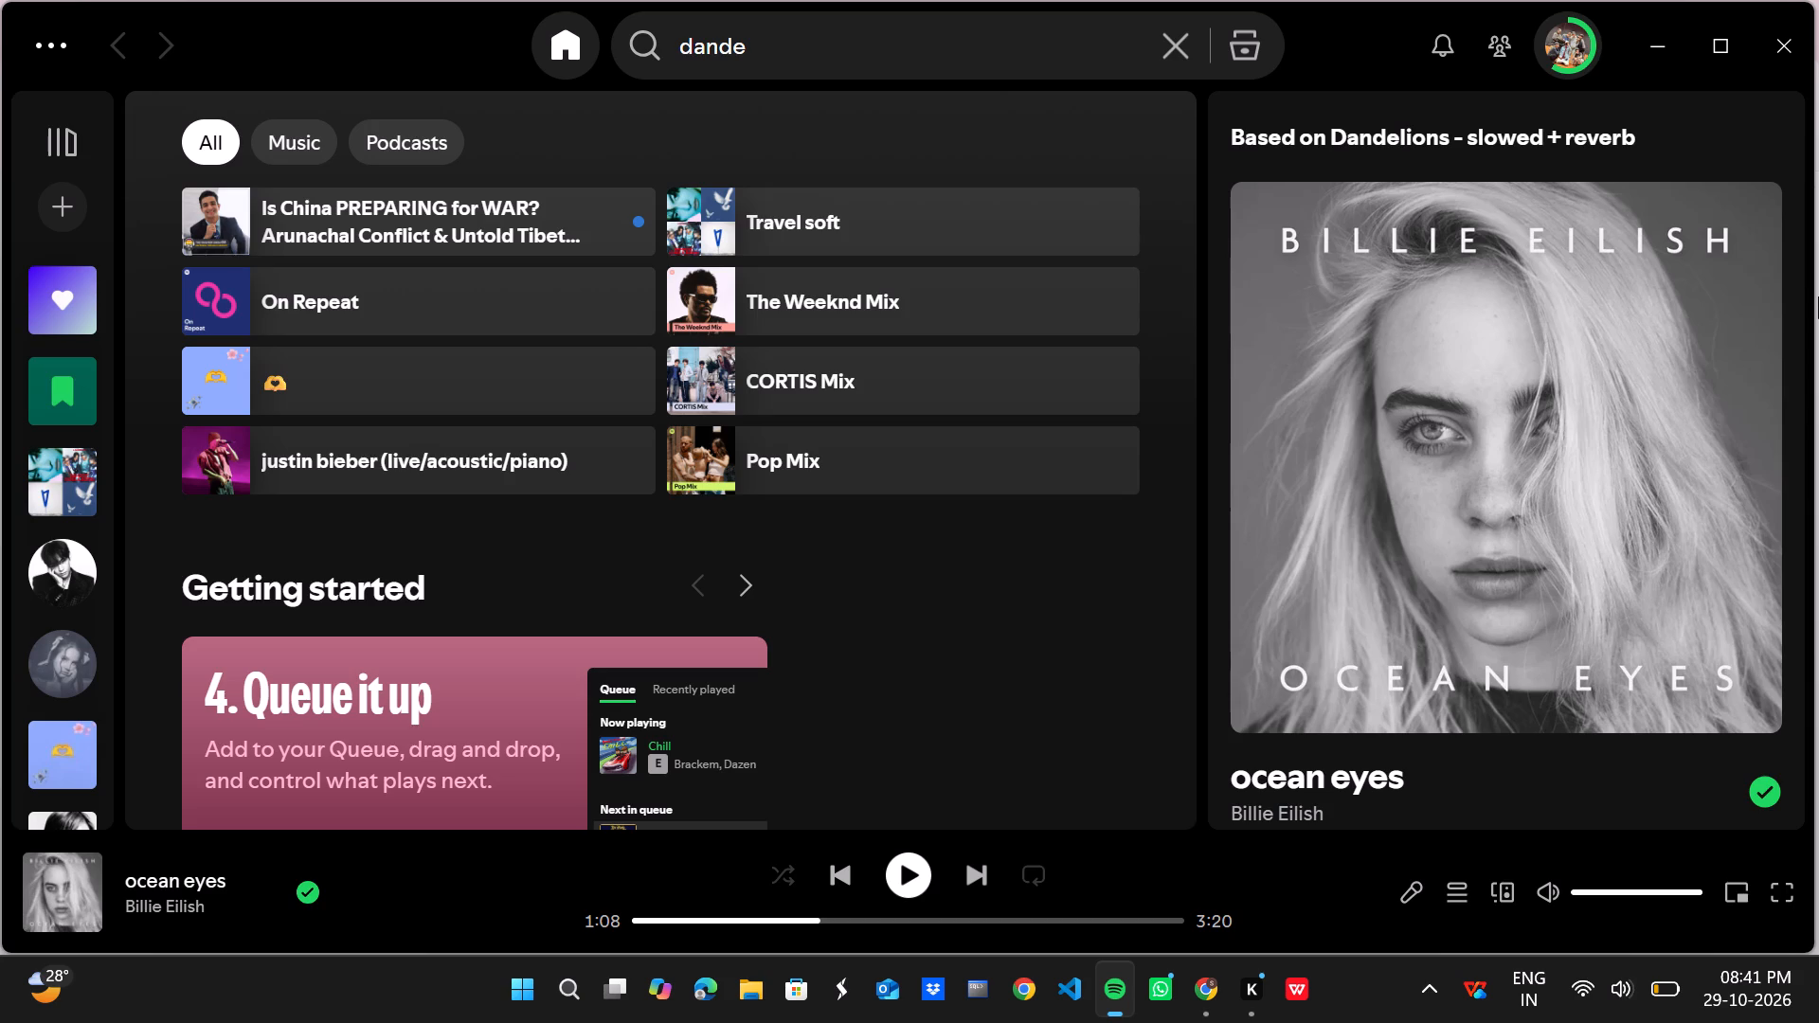
click(1799, 45)
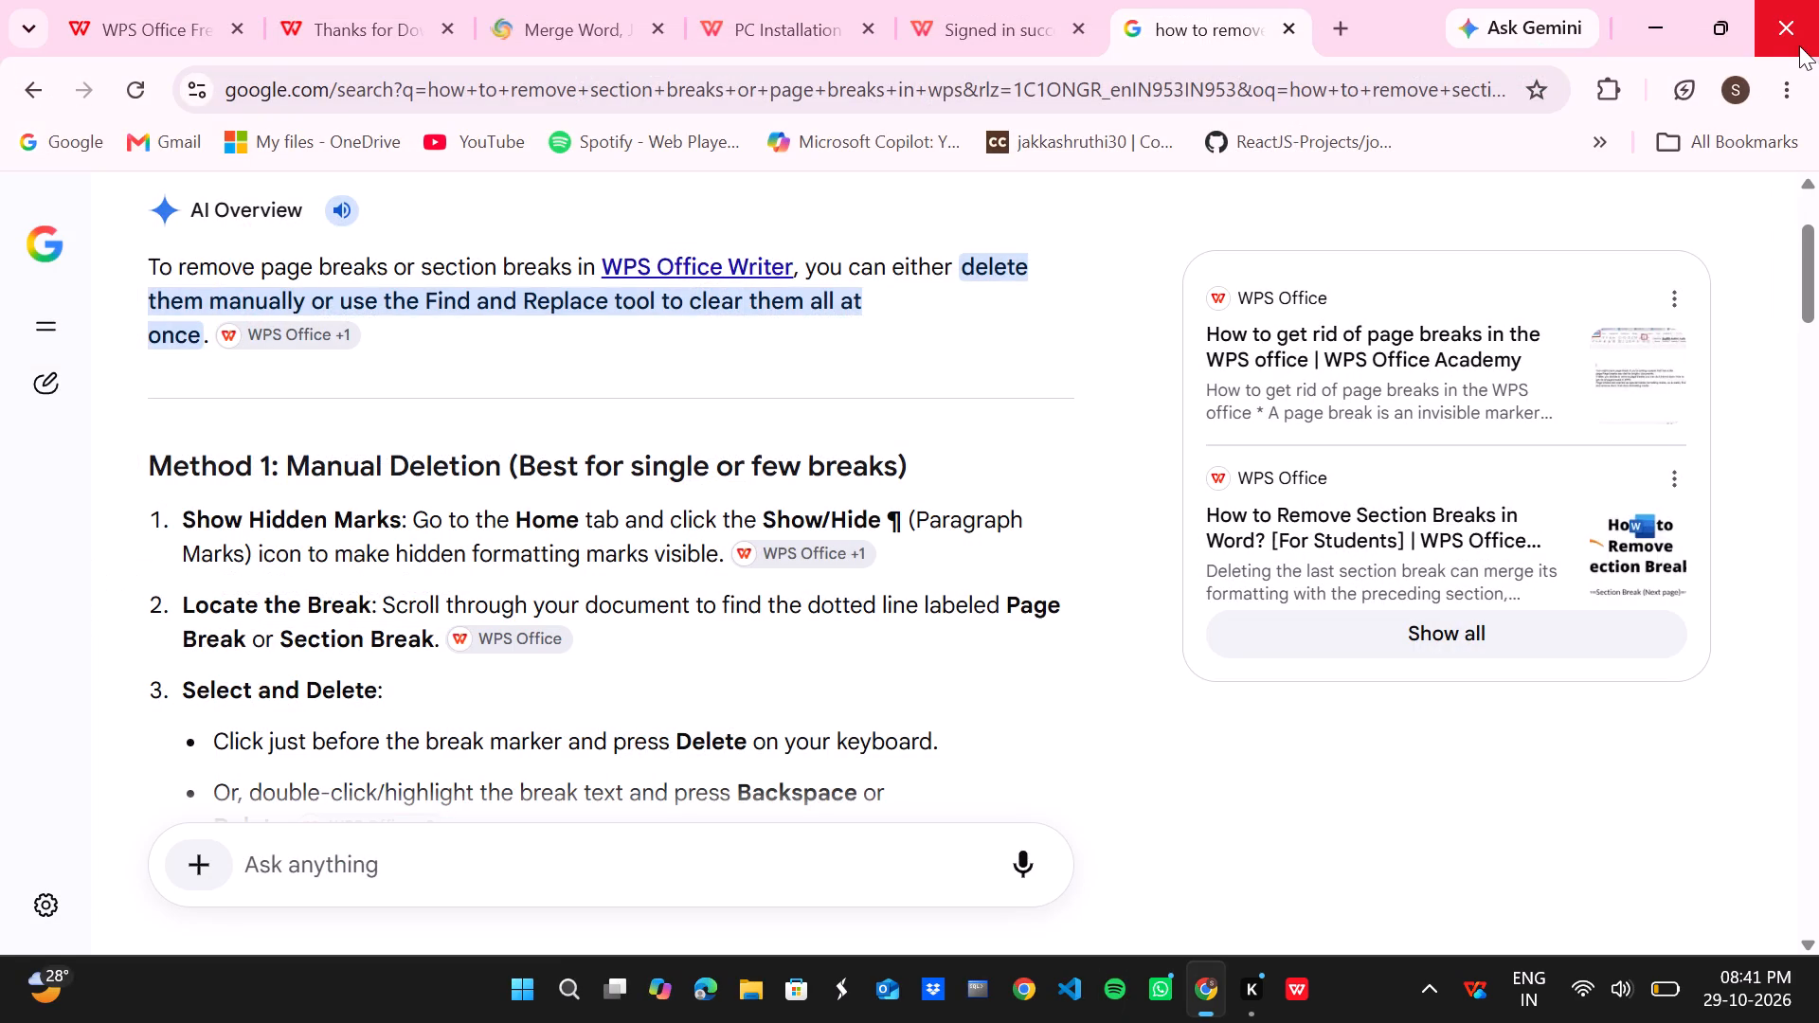
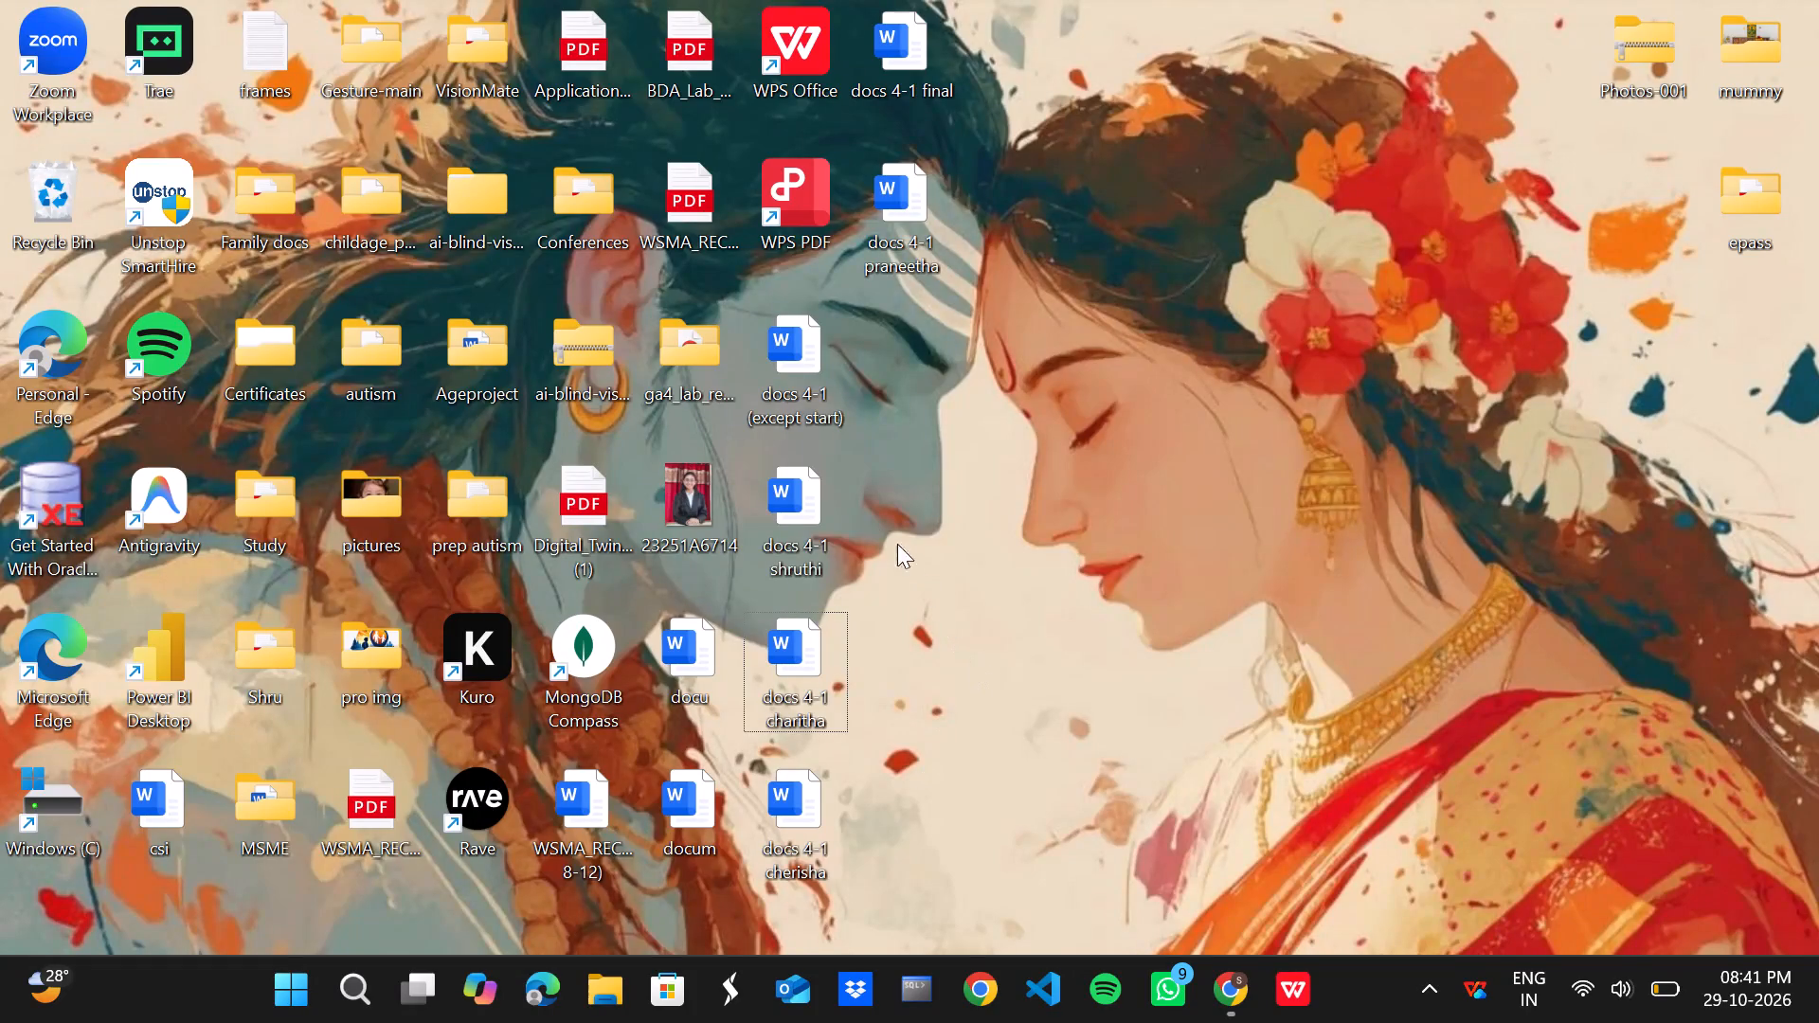
Open docs 4-1 shruthi from the Desktop and read through its front pages as far as the table of contents.
double_click(823, 526)
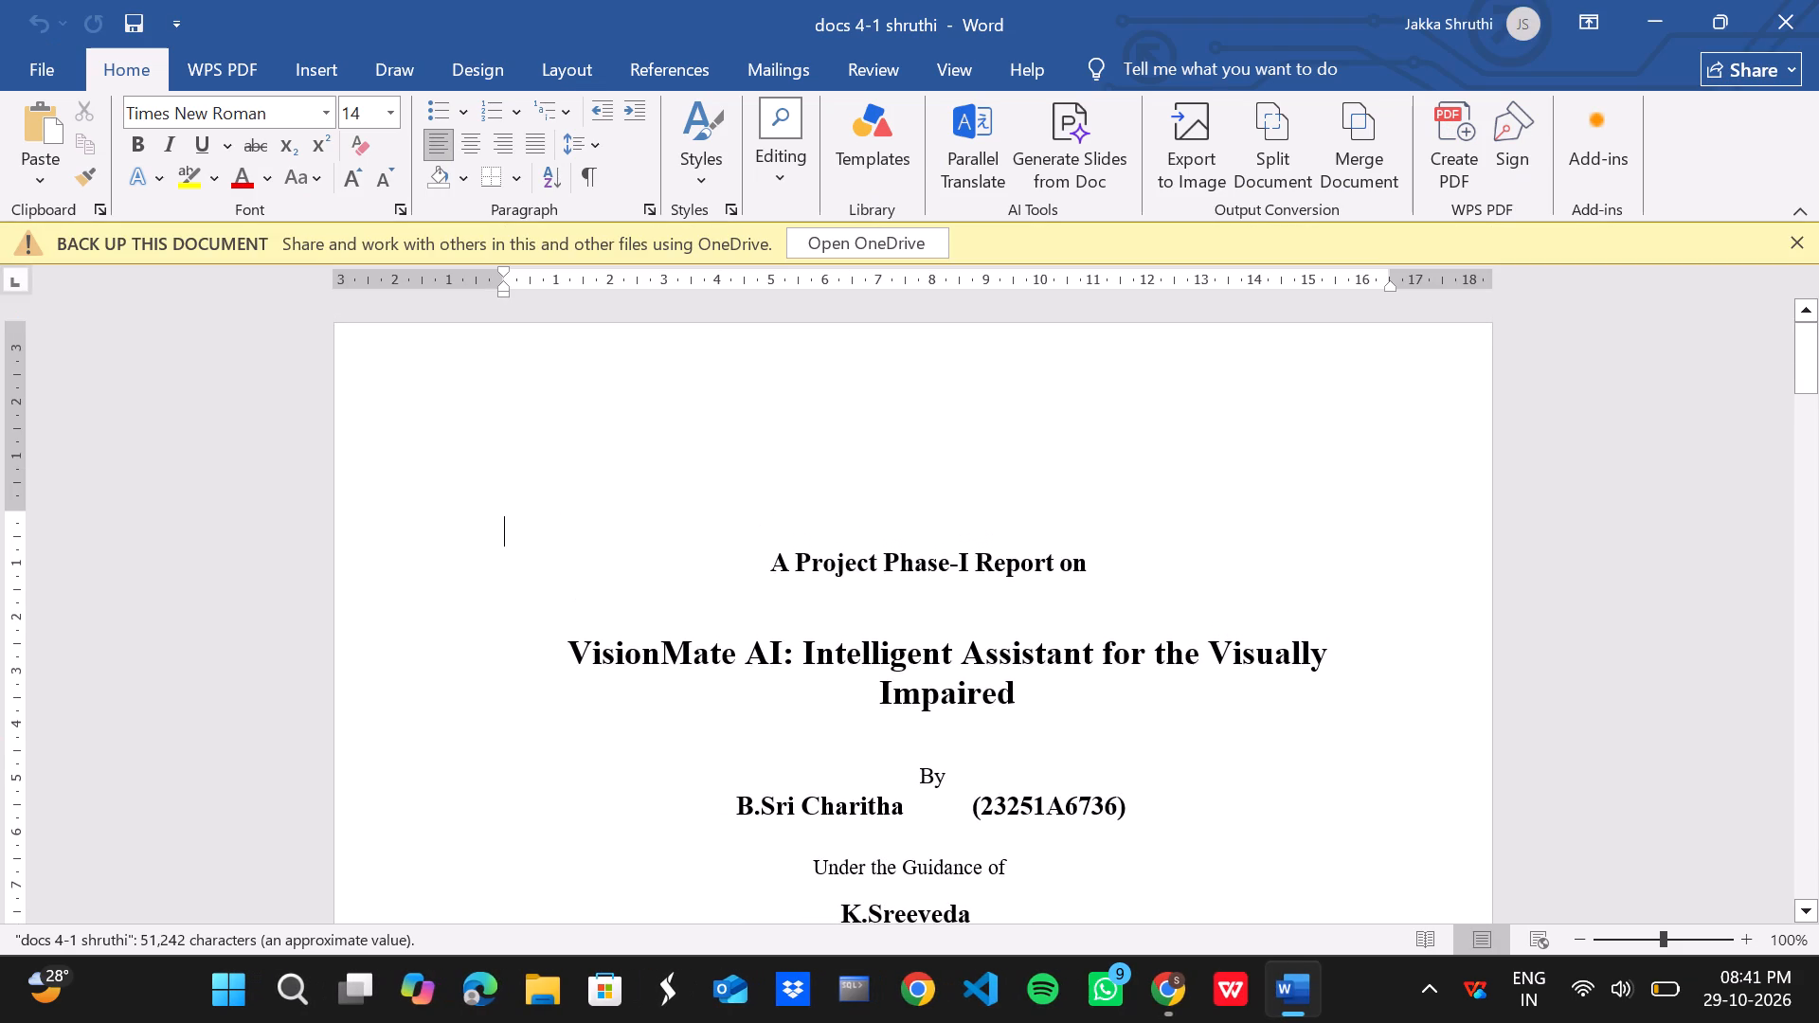
scroll(823, 526, down, 7)
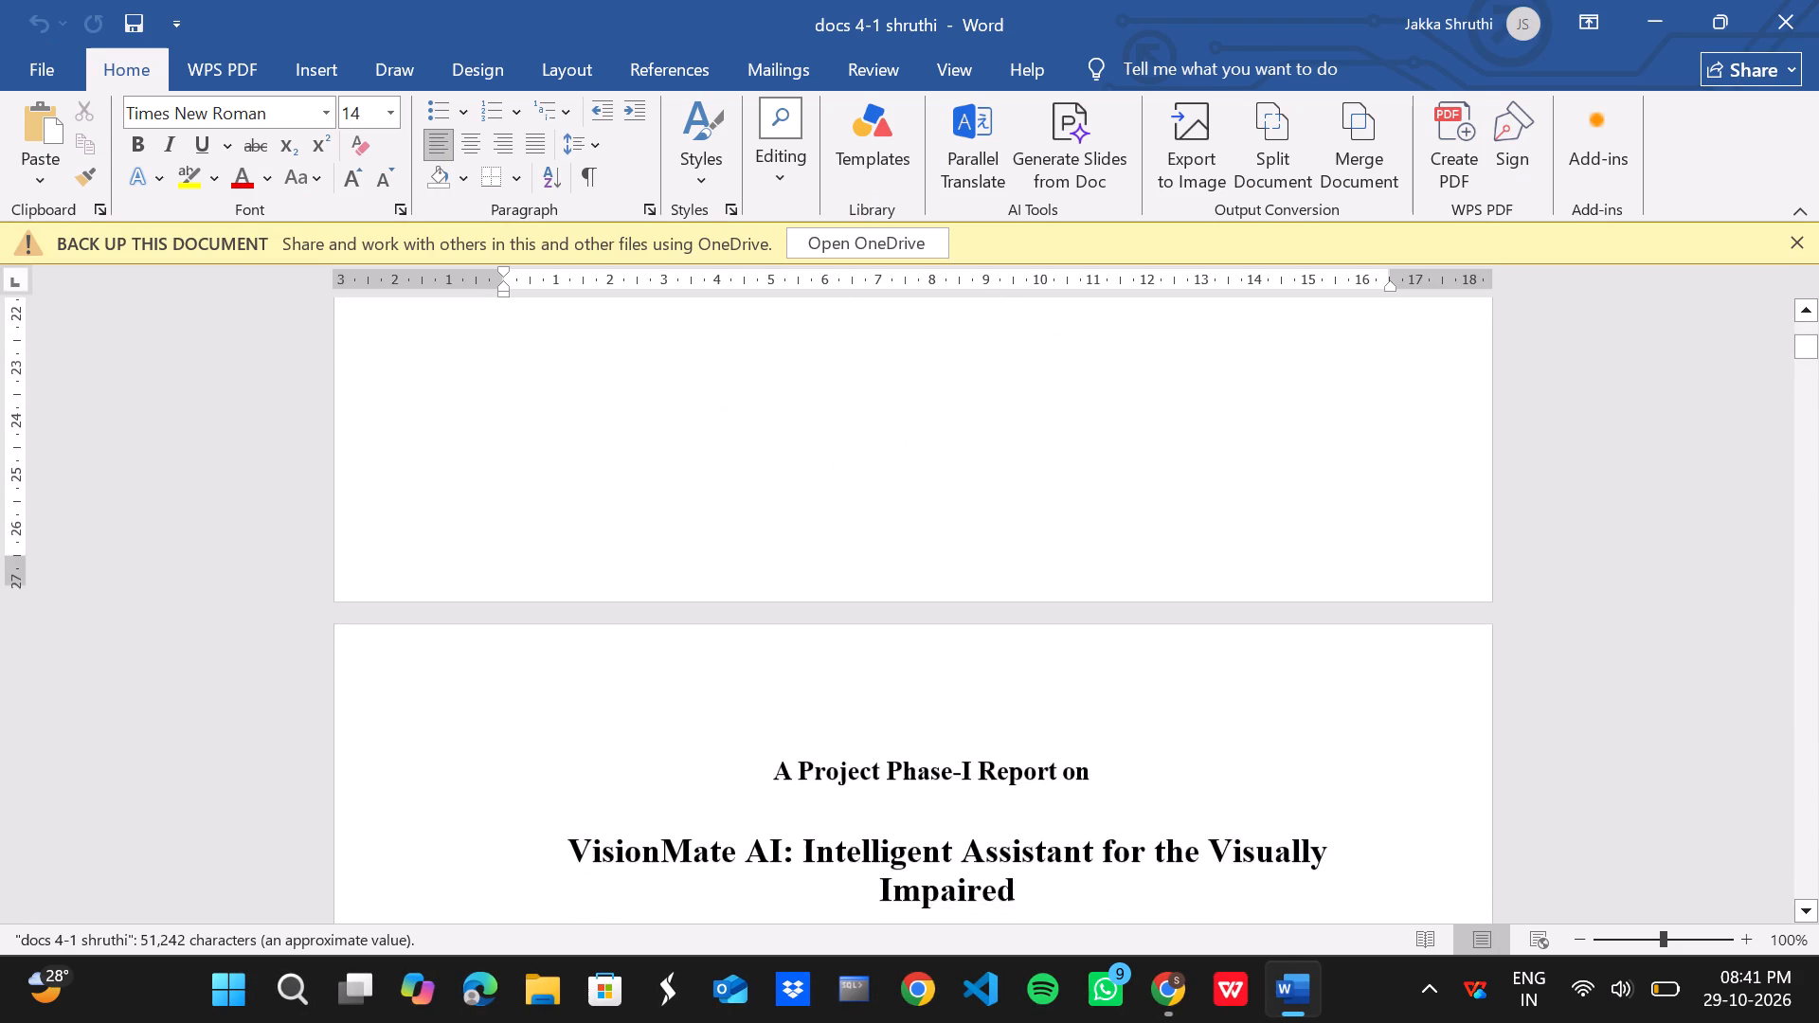
scroll(823, 526, down, 7)
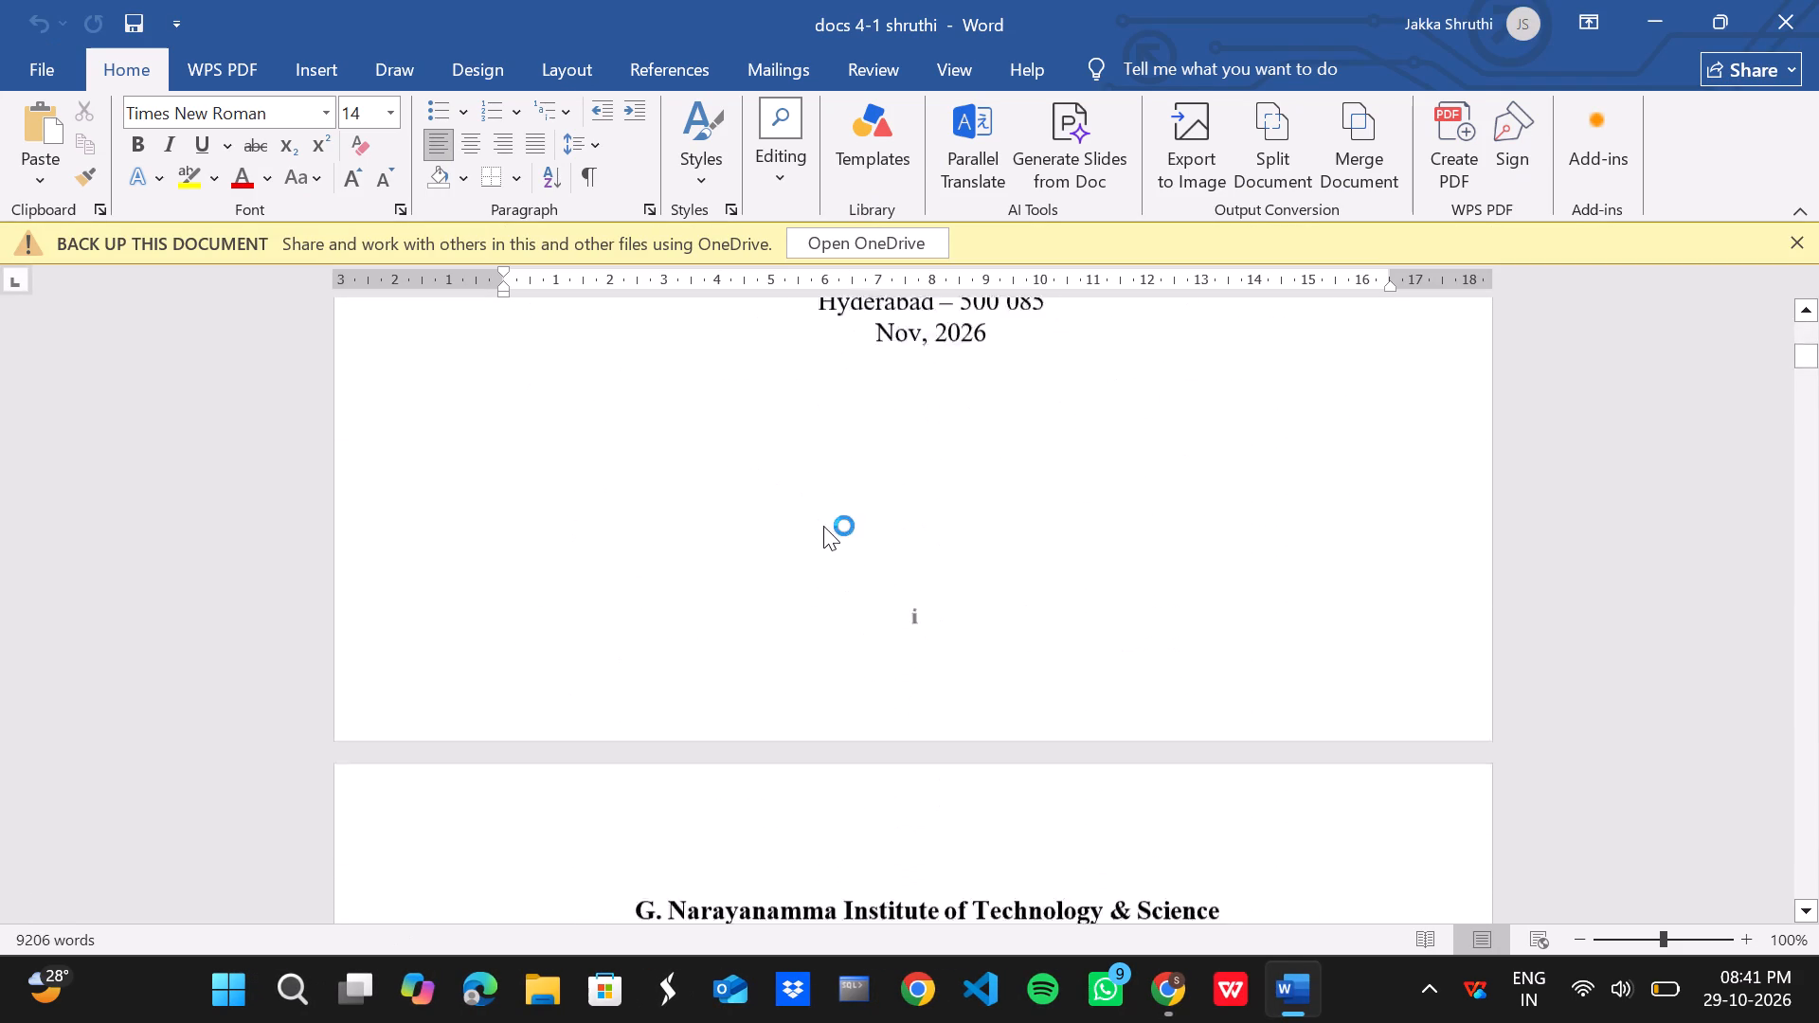
scroll(823, 526, down, 3)
scroll(823, 526, up, 2)
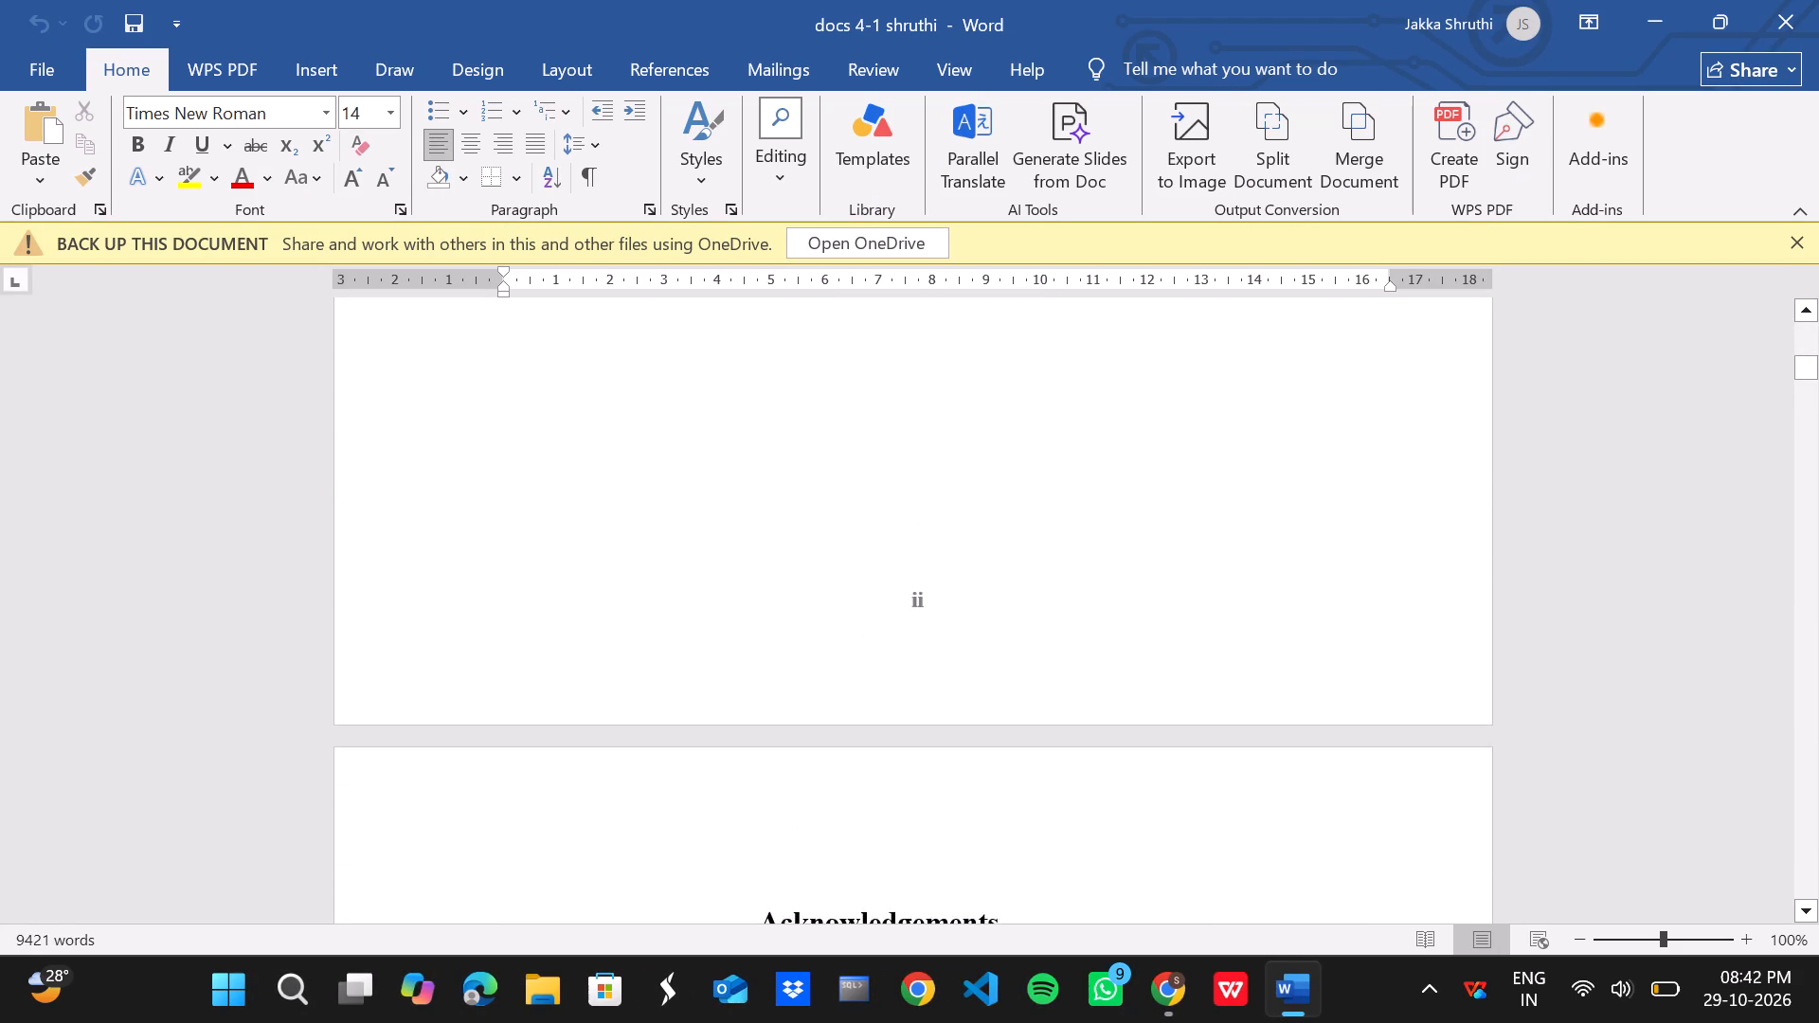
scroll(823, 526, up, 1)
scroll(823, 526, down, 7)
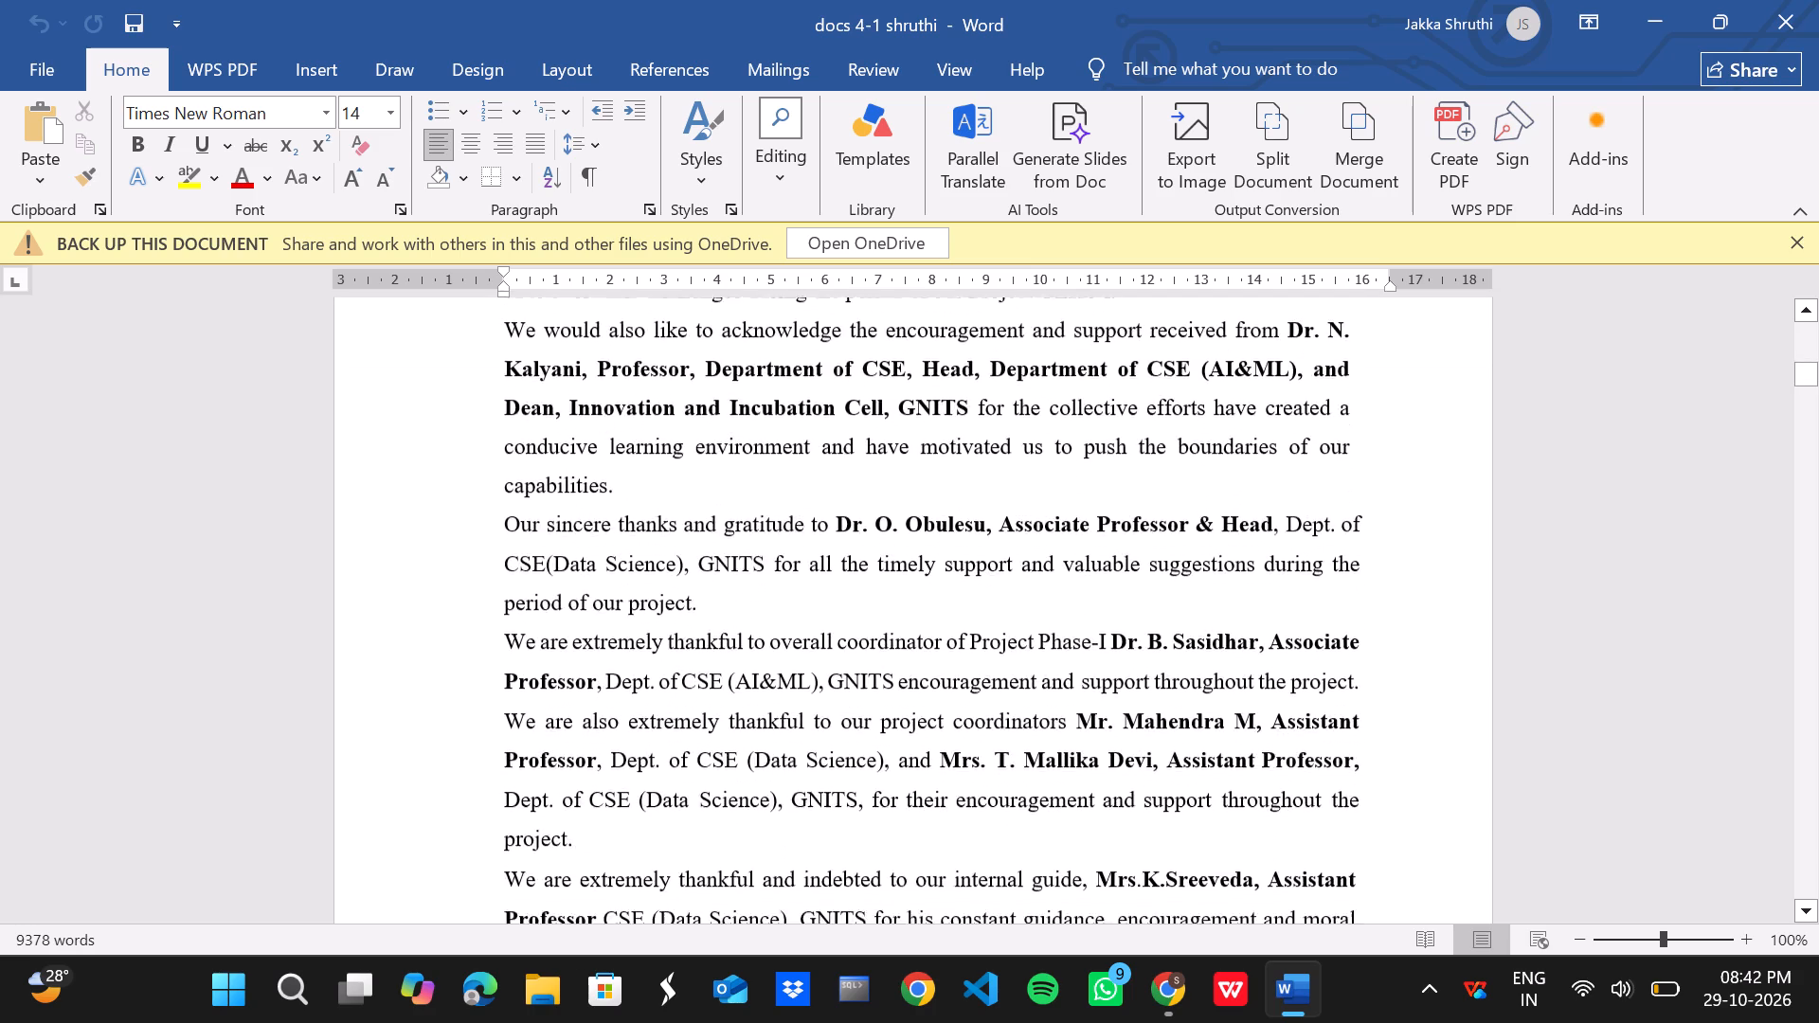
scroll(823, 526, down, 5)
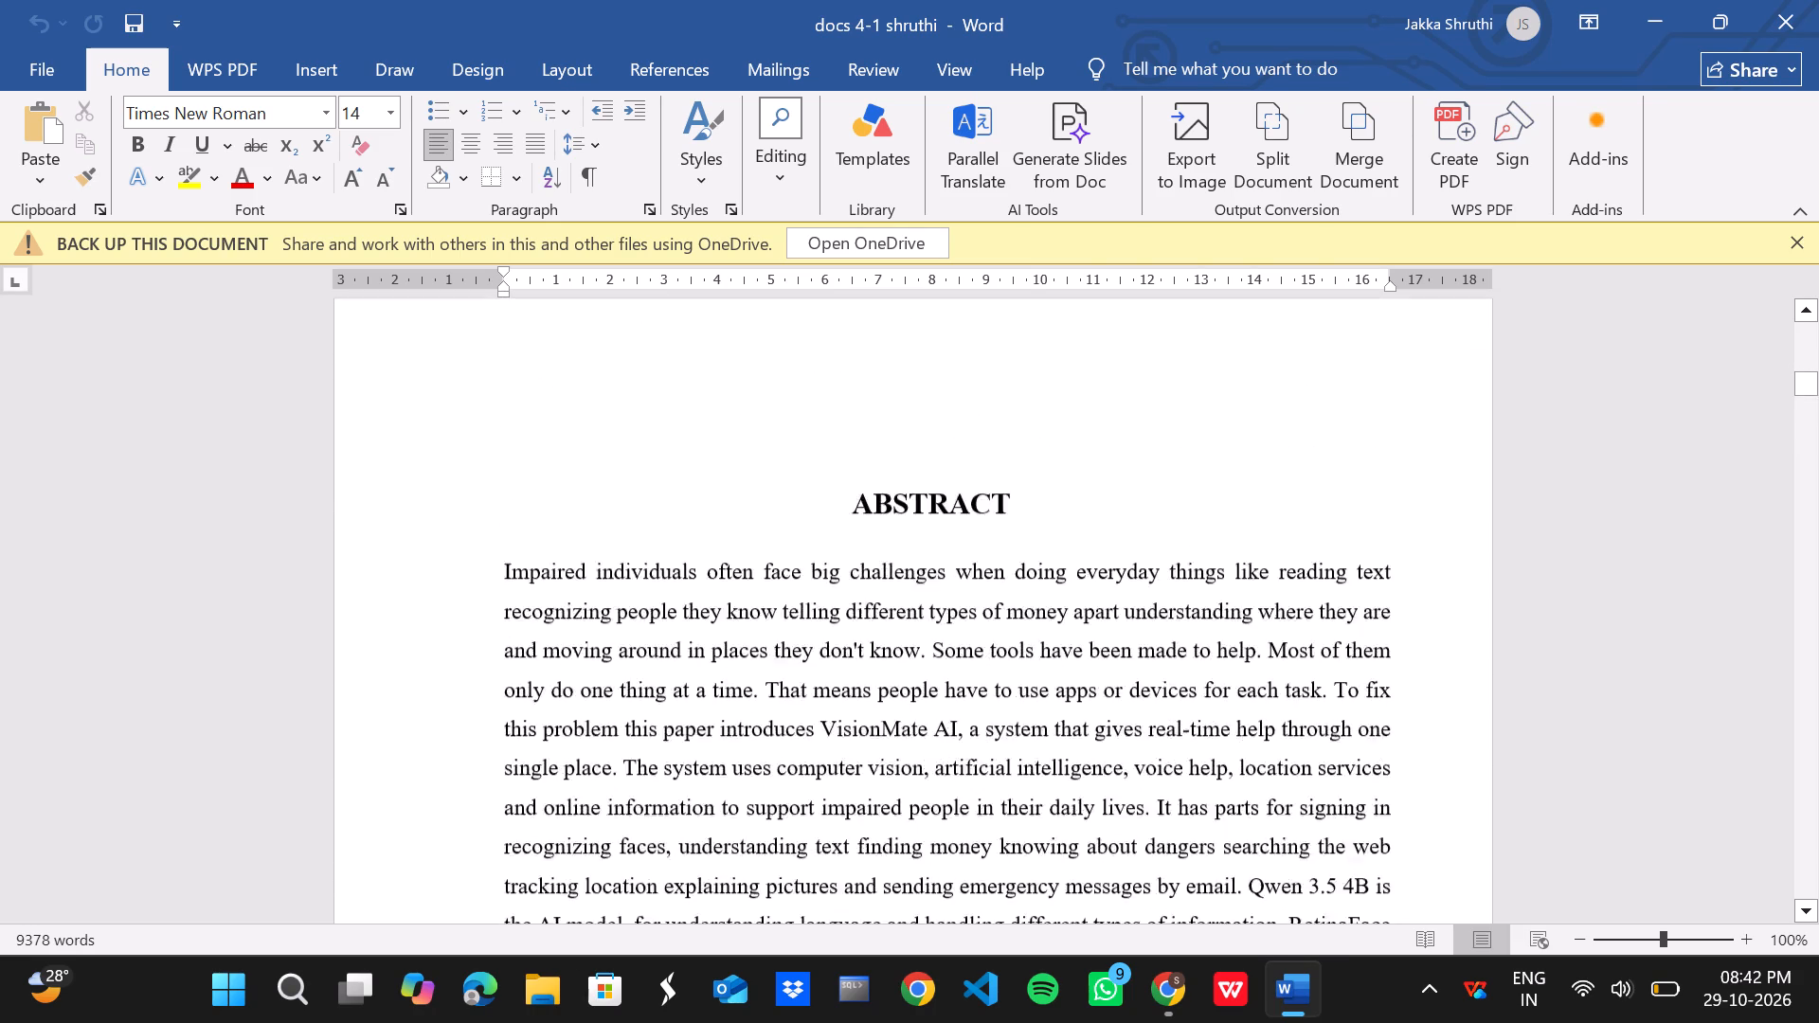
scroll(823, 526, down, 5)
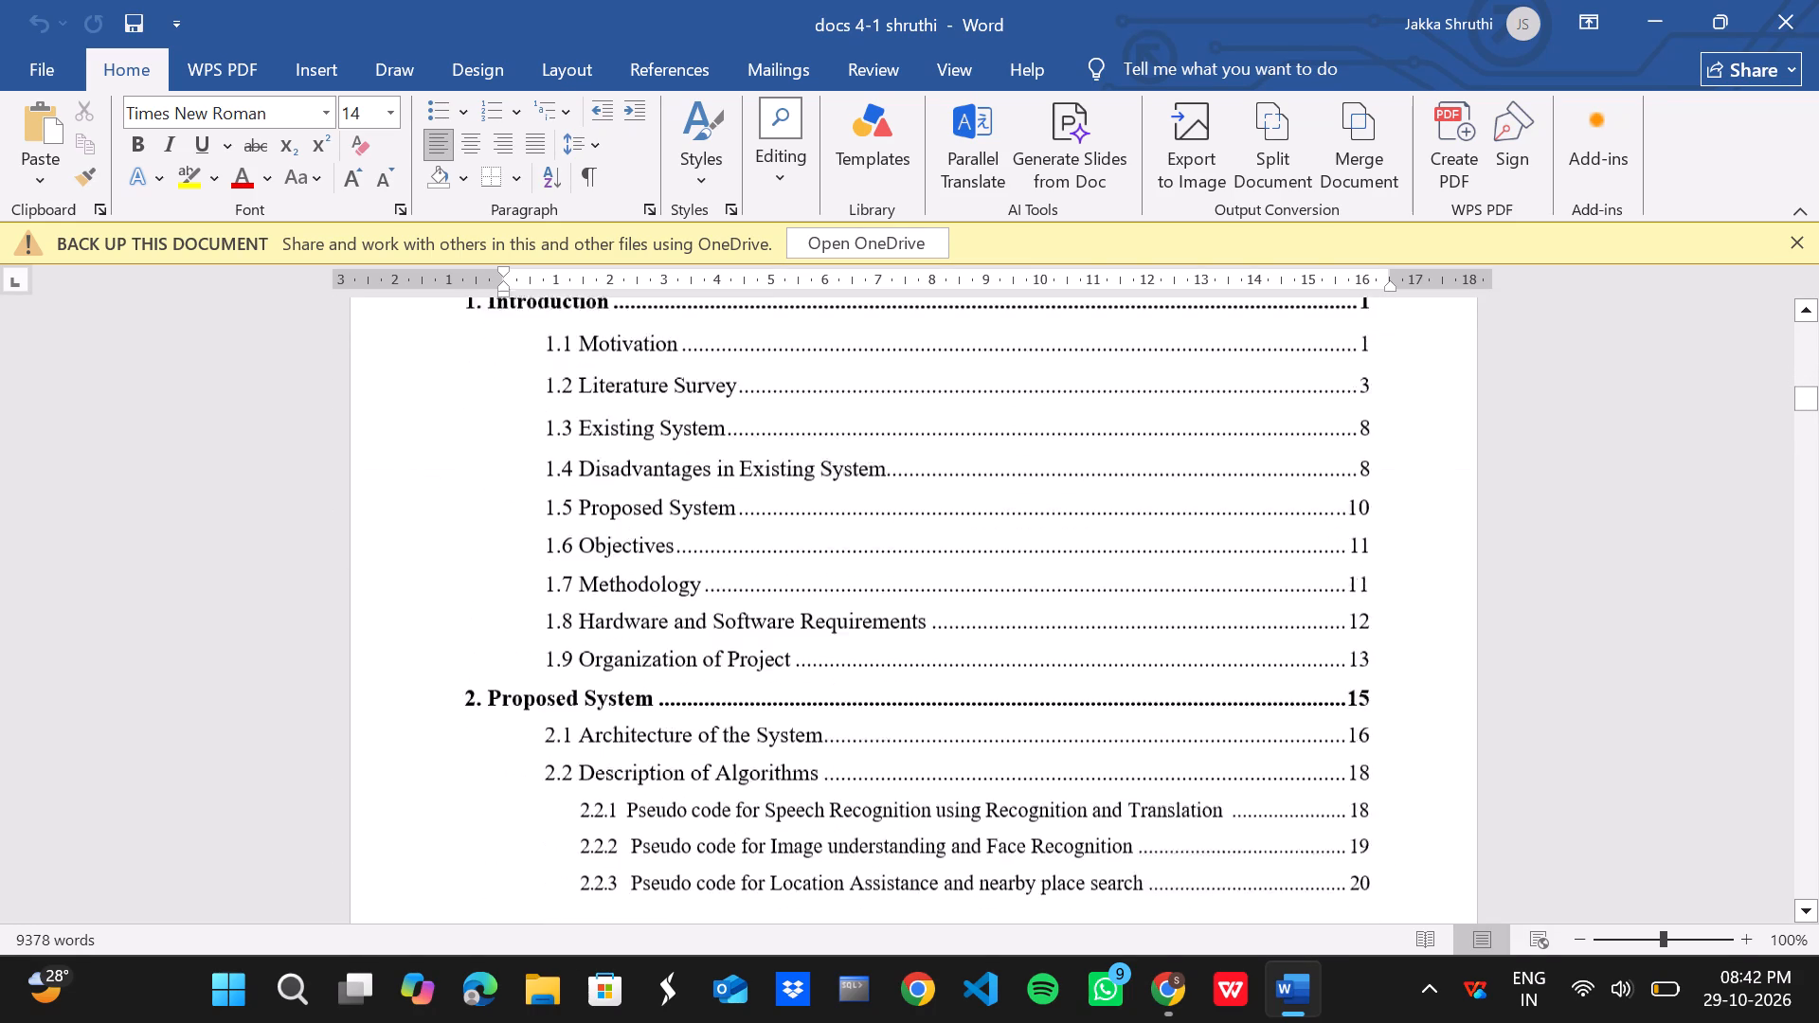
scroll(823, 526, down, 2)
scroll(823, 526, up, 8)
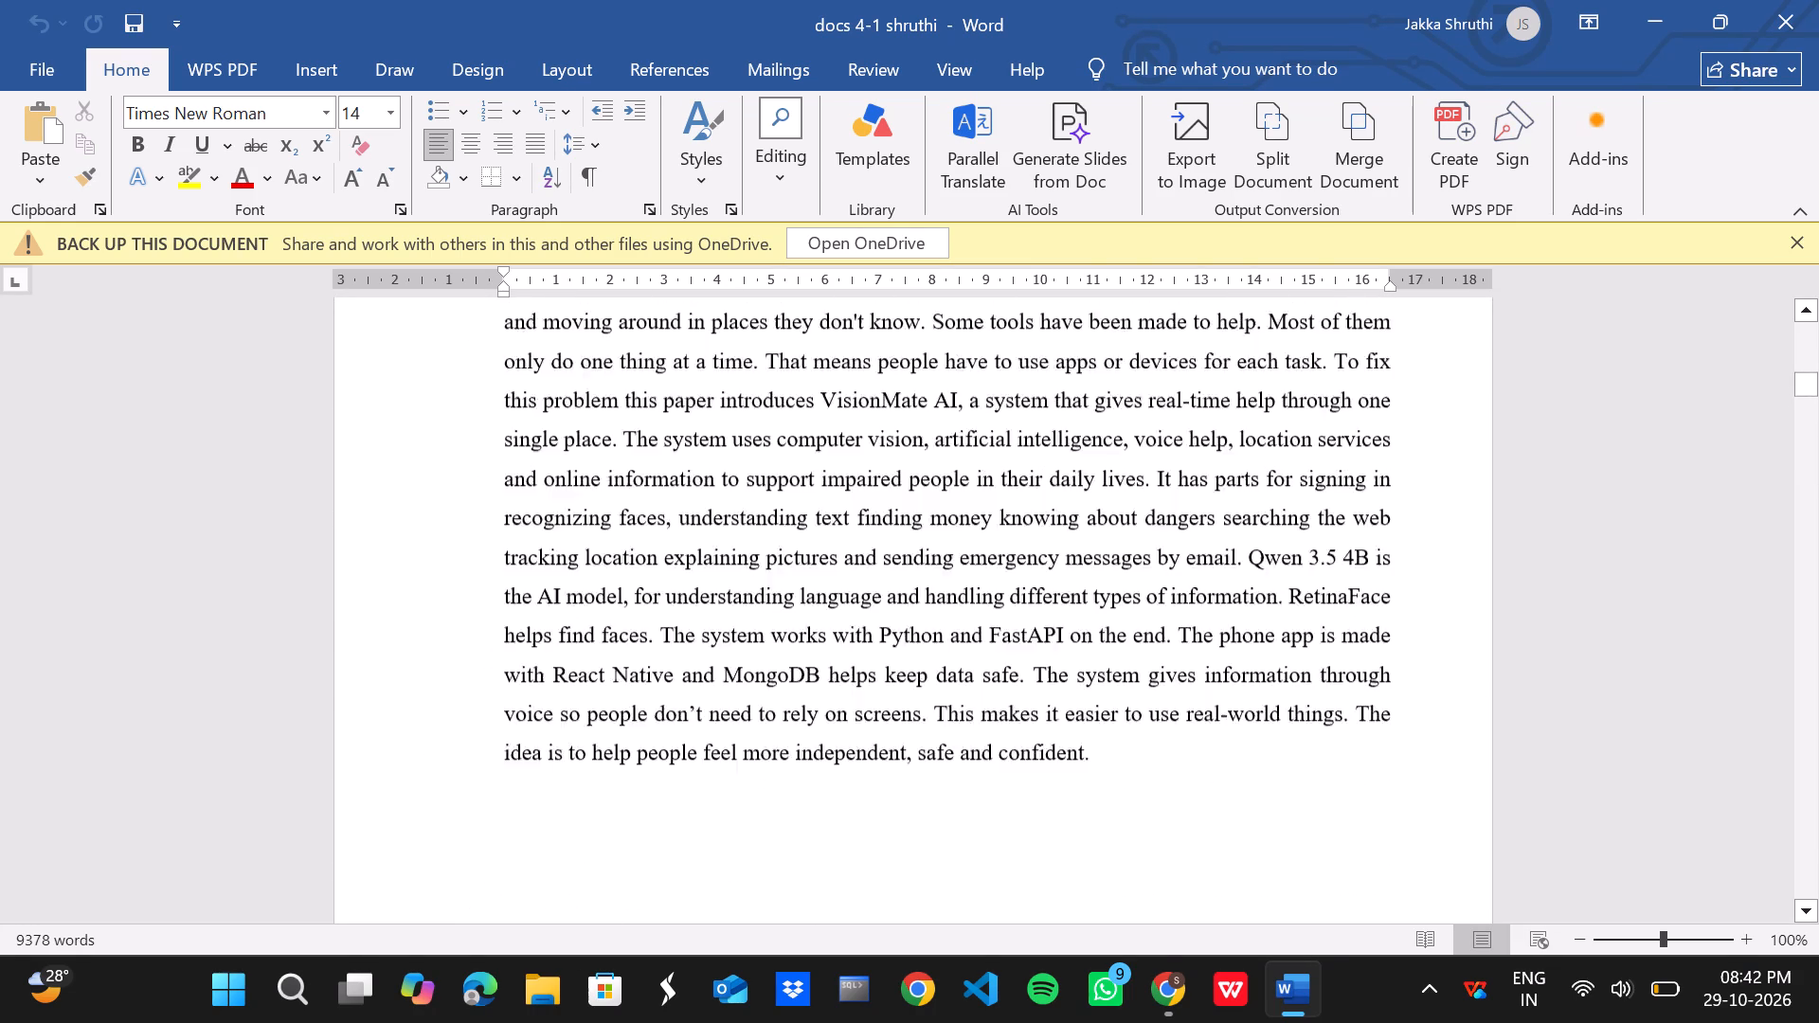
scroll(823, 526, up, 3)
Zoom out to a two-page view and check the author on the title pages, certificate and acknowledgements, plus the contents, figure and table lists.
scroll(823, 526, down, 1)
ctrl+scroll(823, 526, down, 3)
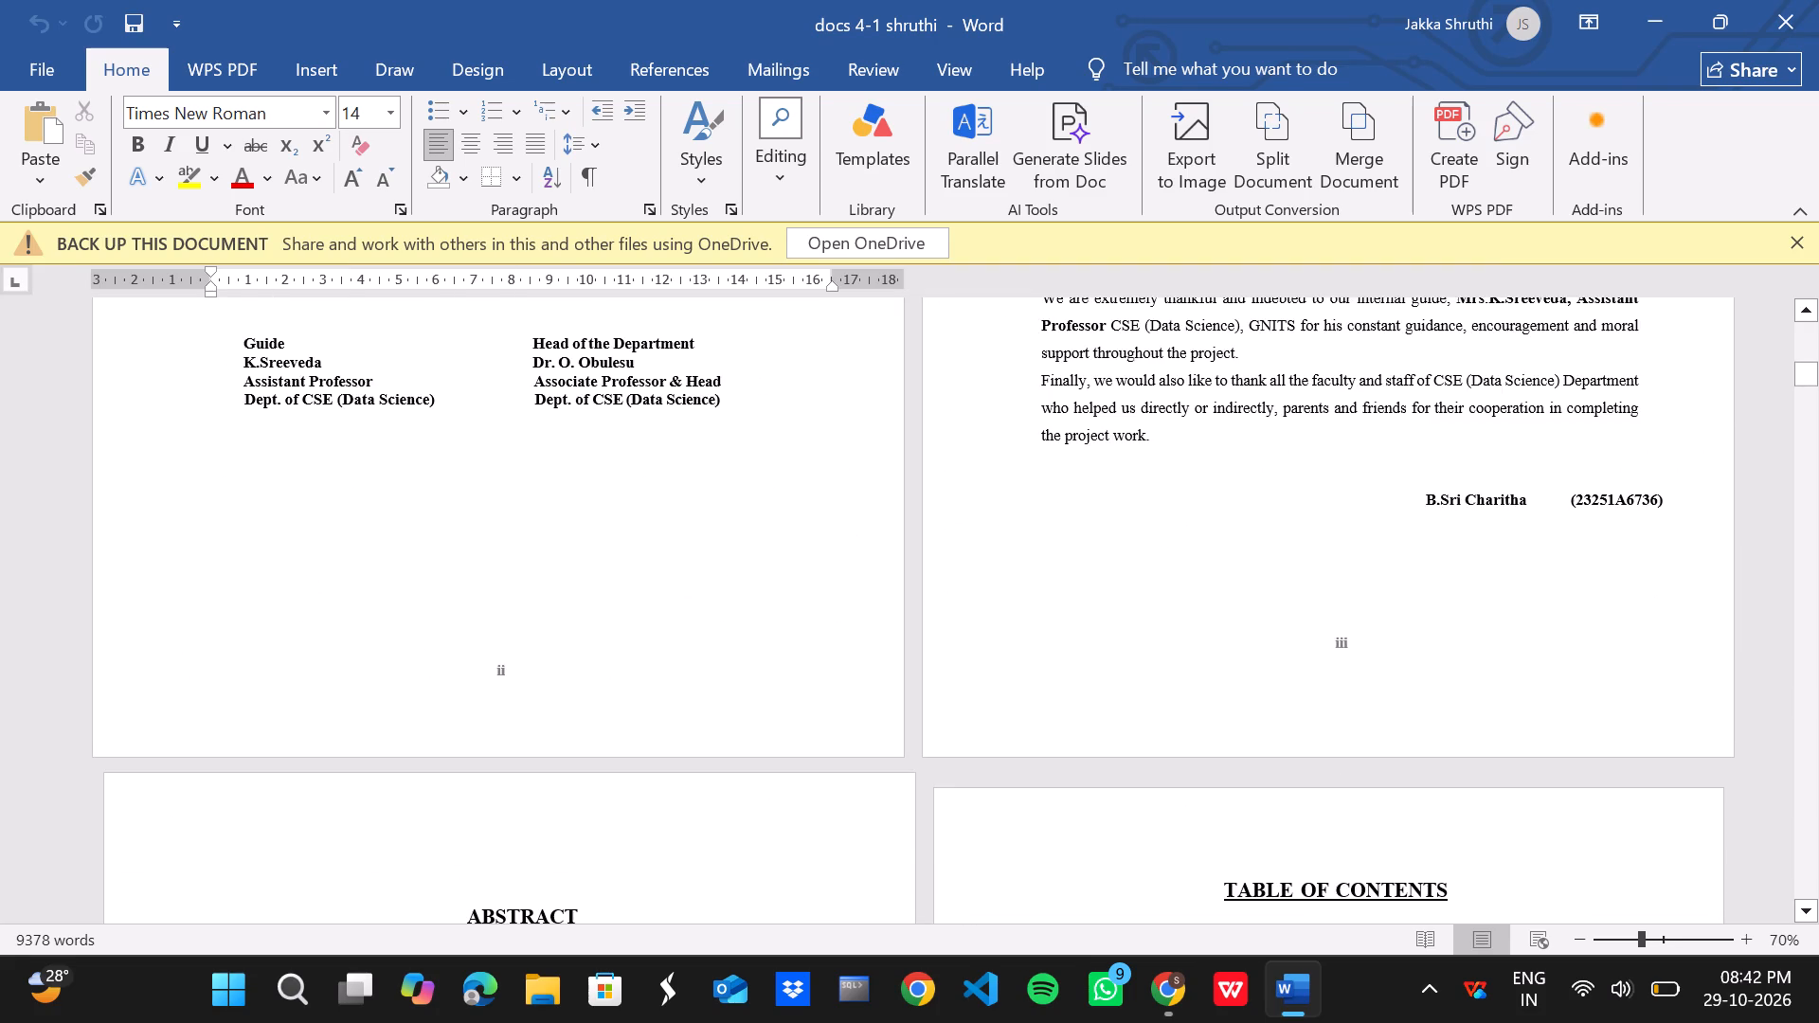
scroll(823, 526, up, 3)
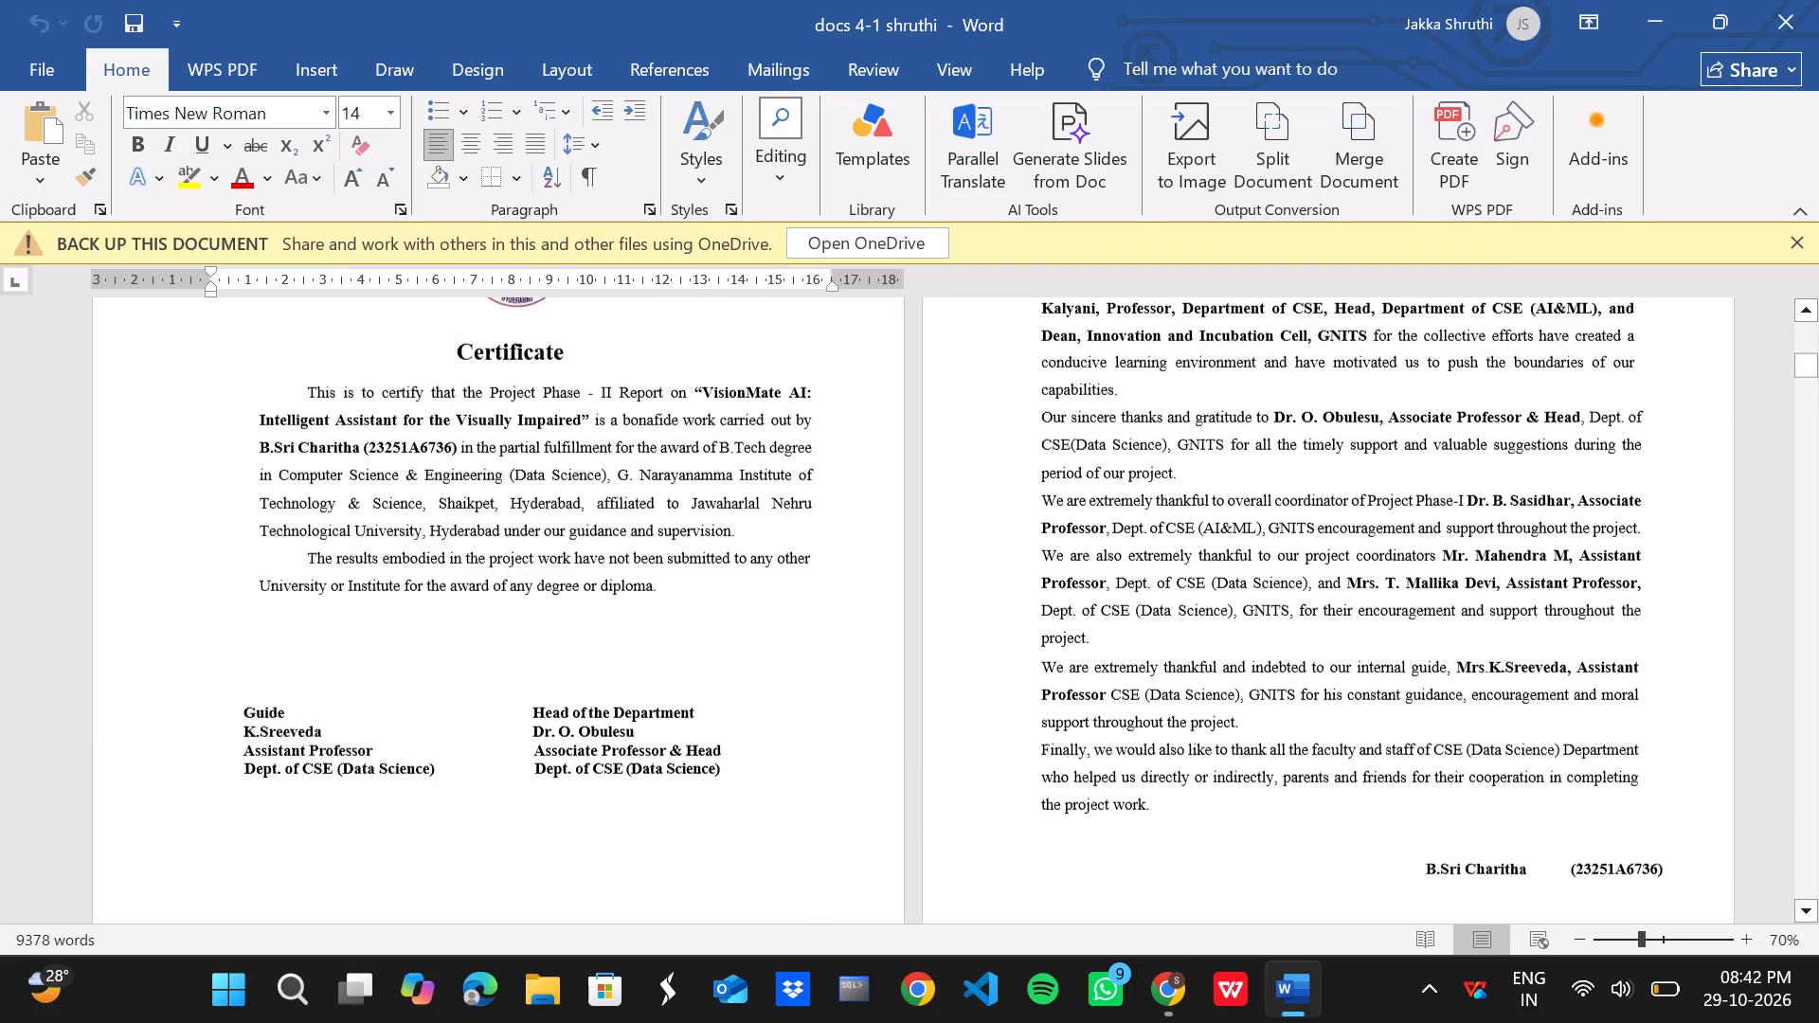
scroll(823, 526, up, 2)
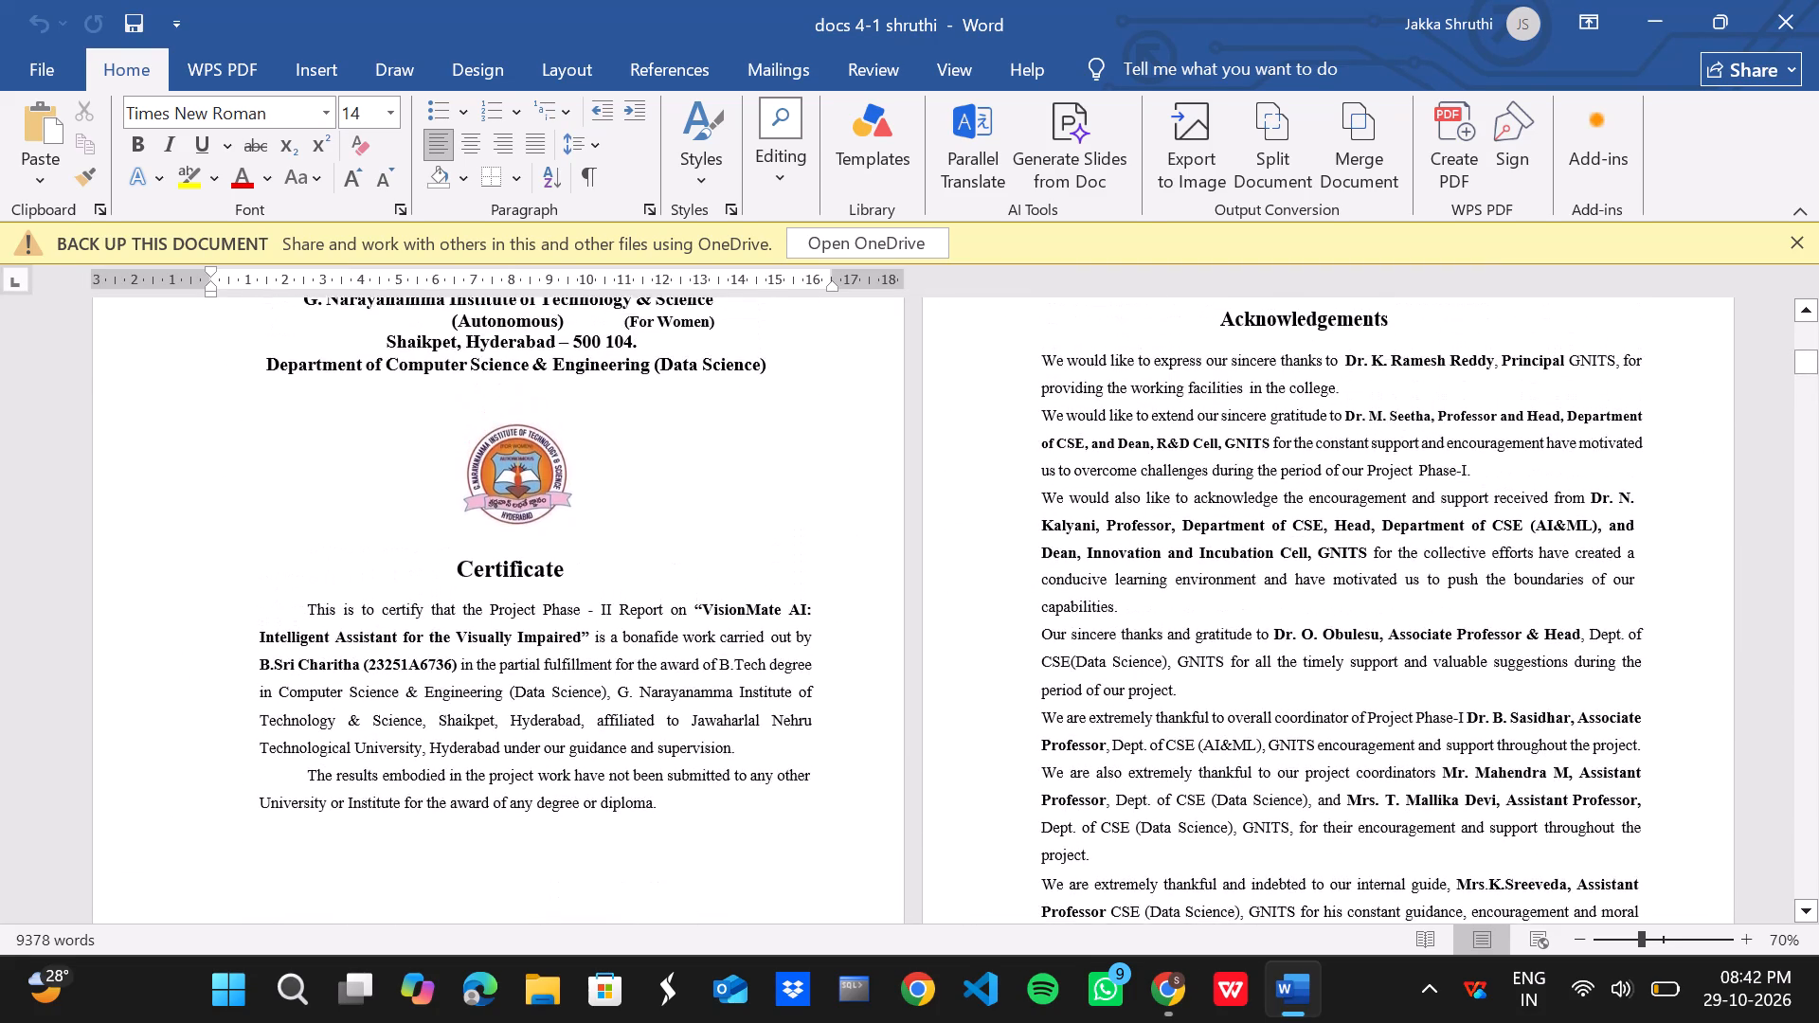
scroll(823, 526, up, 4)
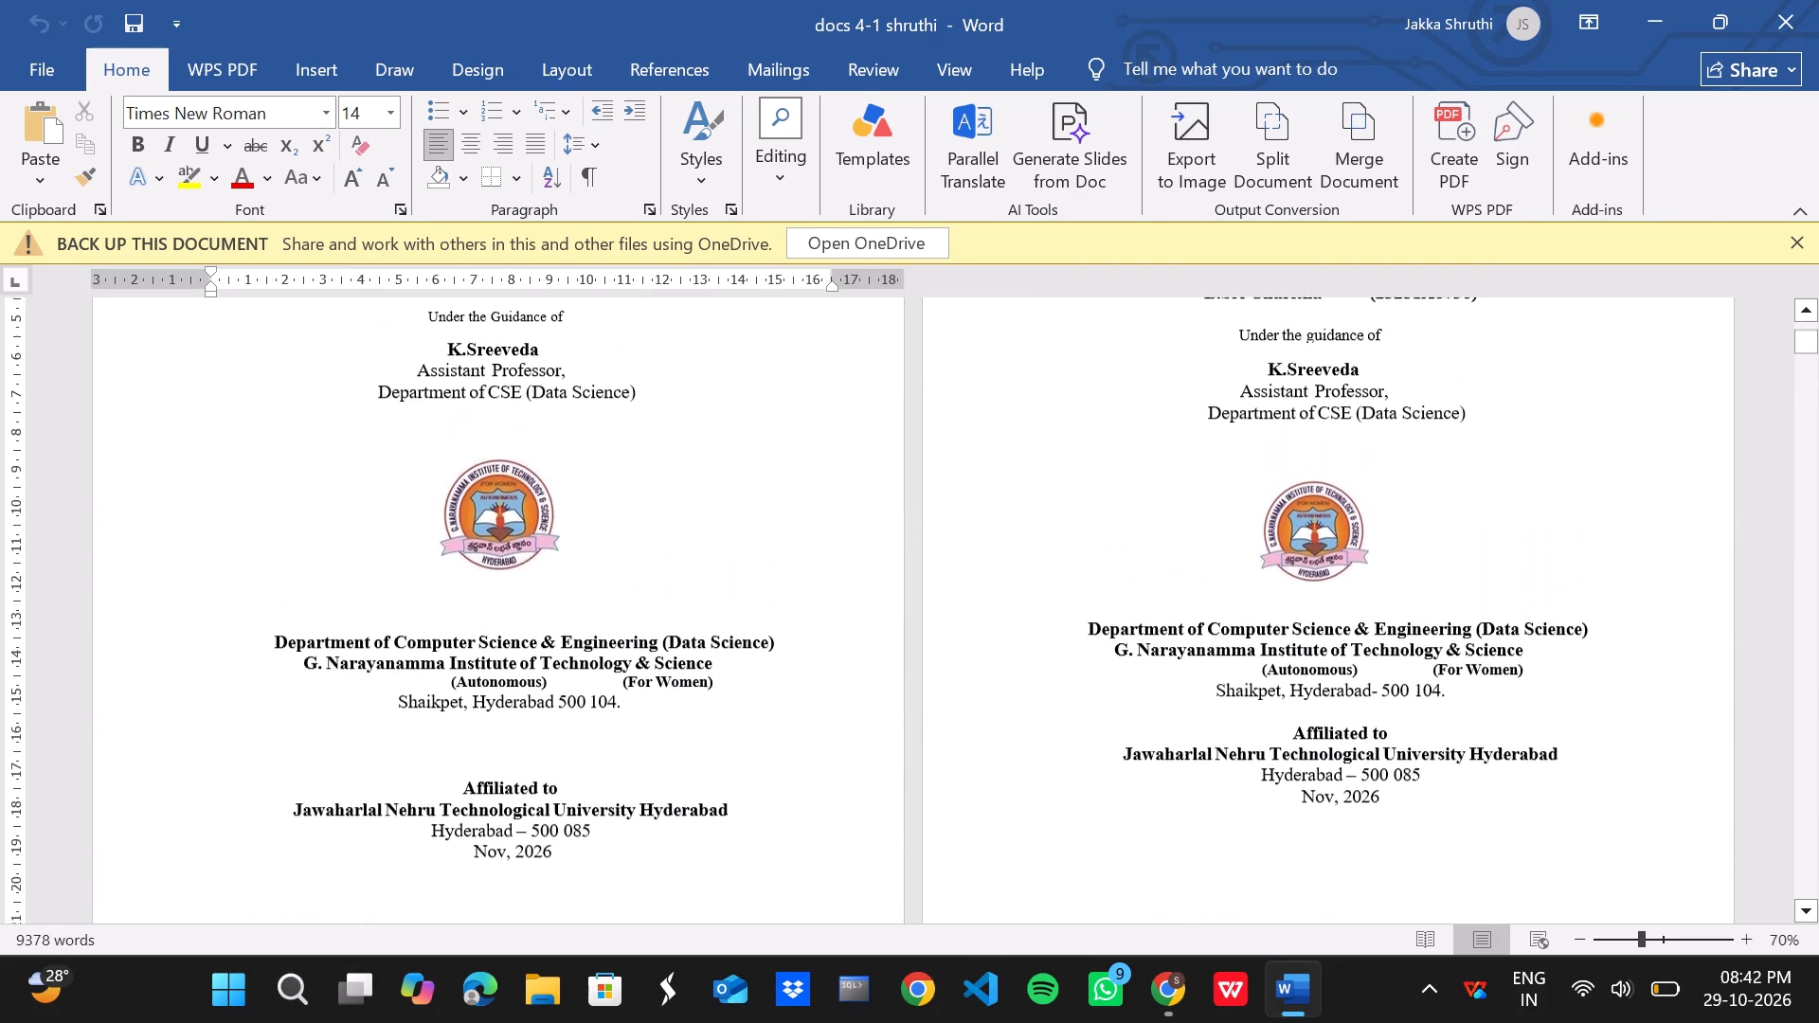
scroll(823, 526, up, 3)
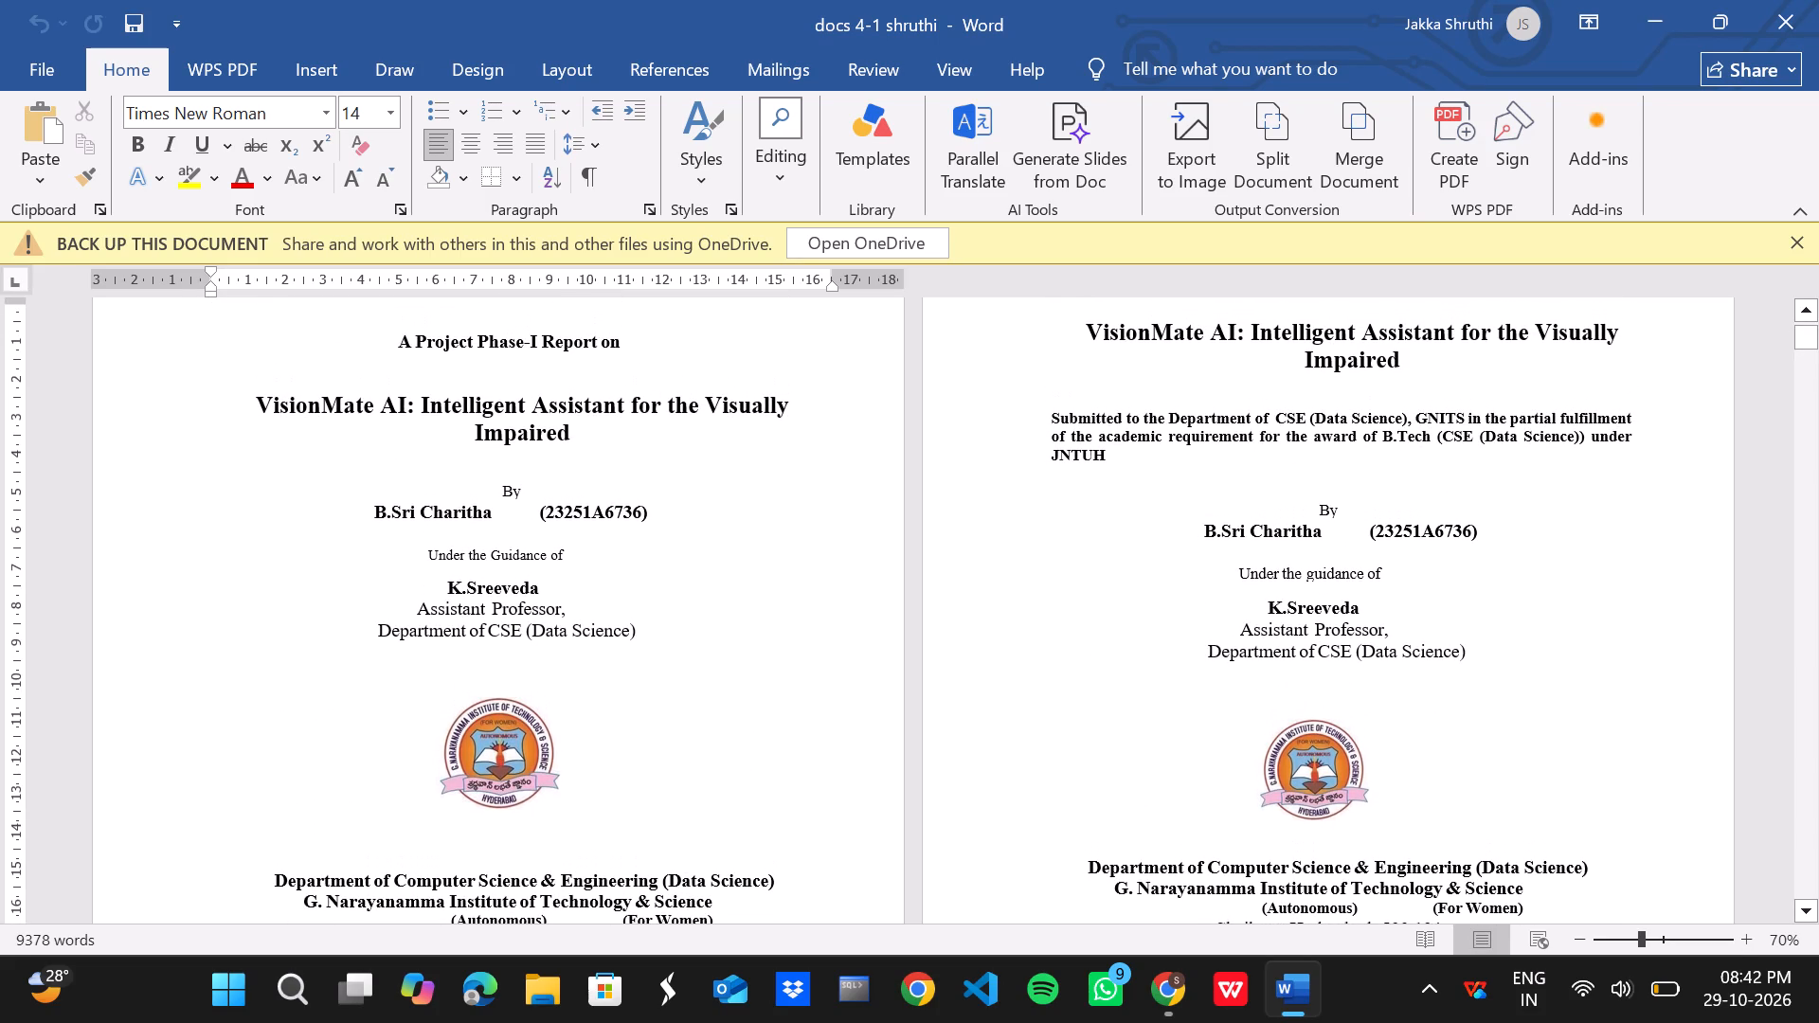
scroll(823, 526, down, 11)
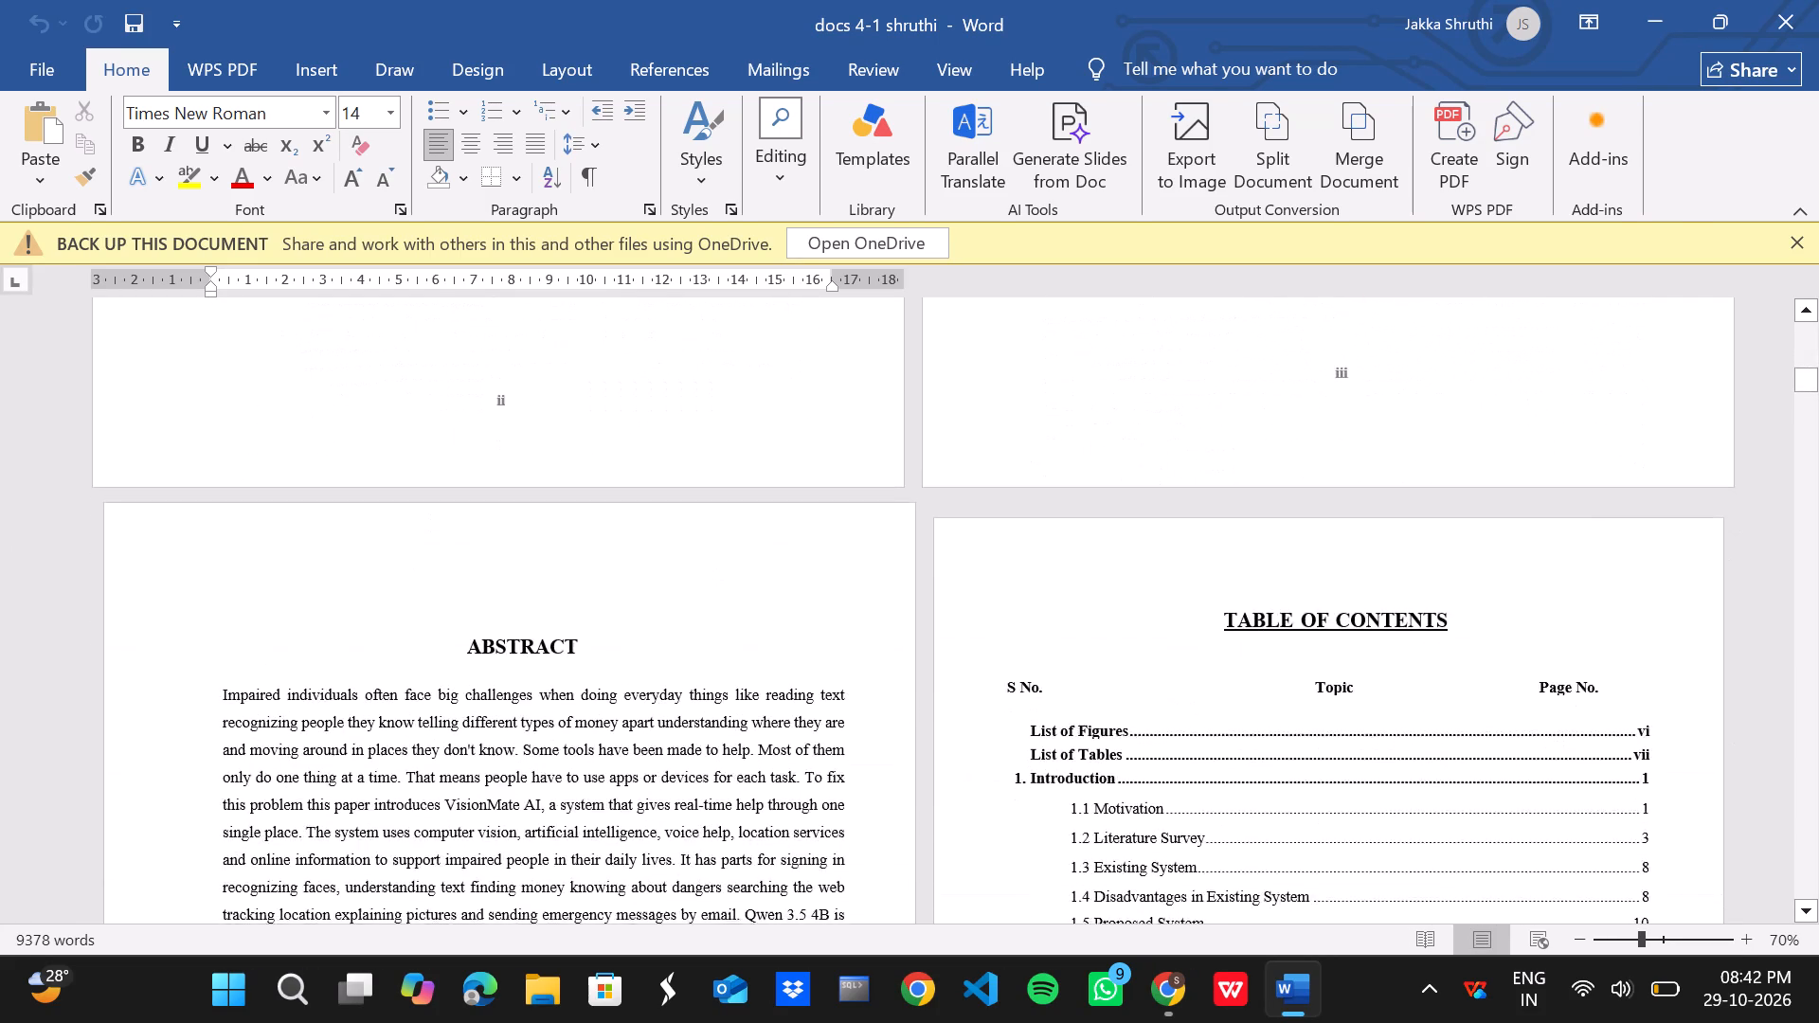
scroll(823, 526, down, 8)
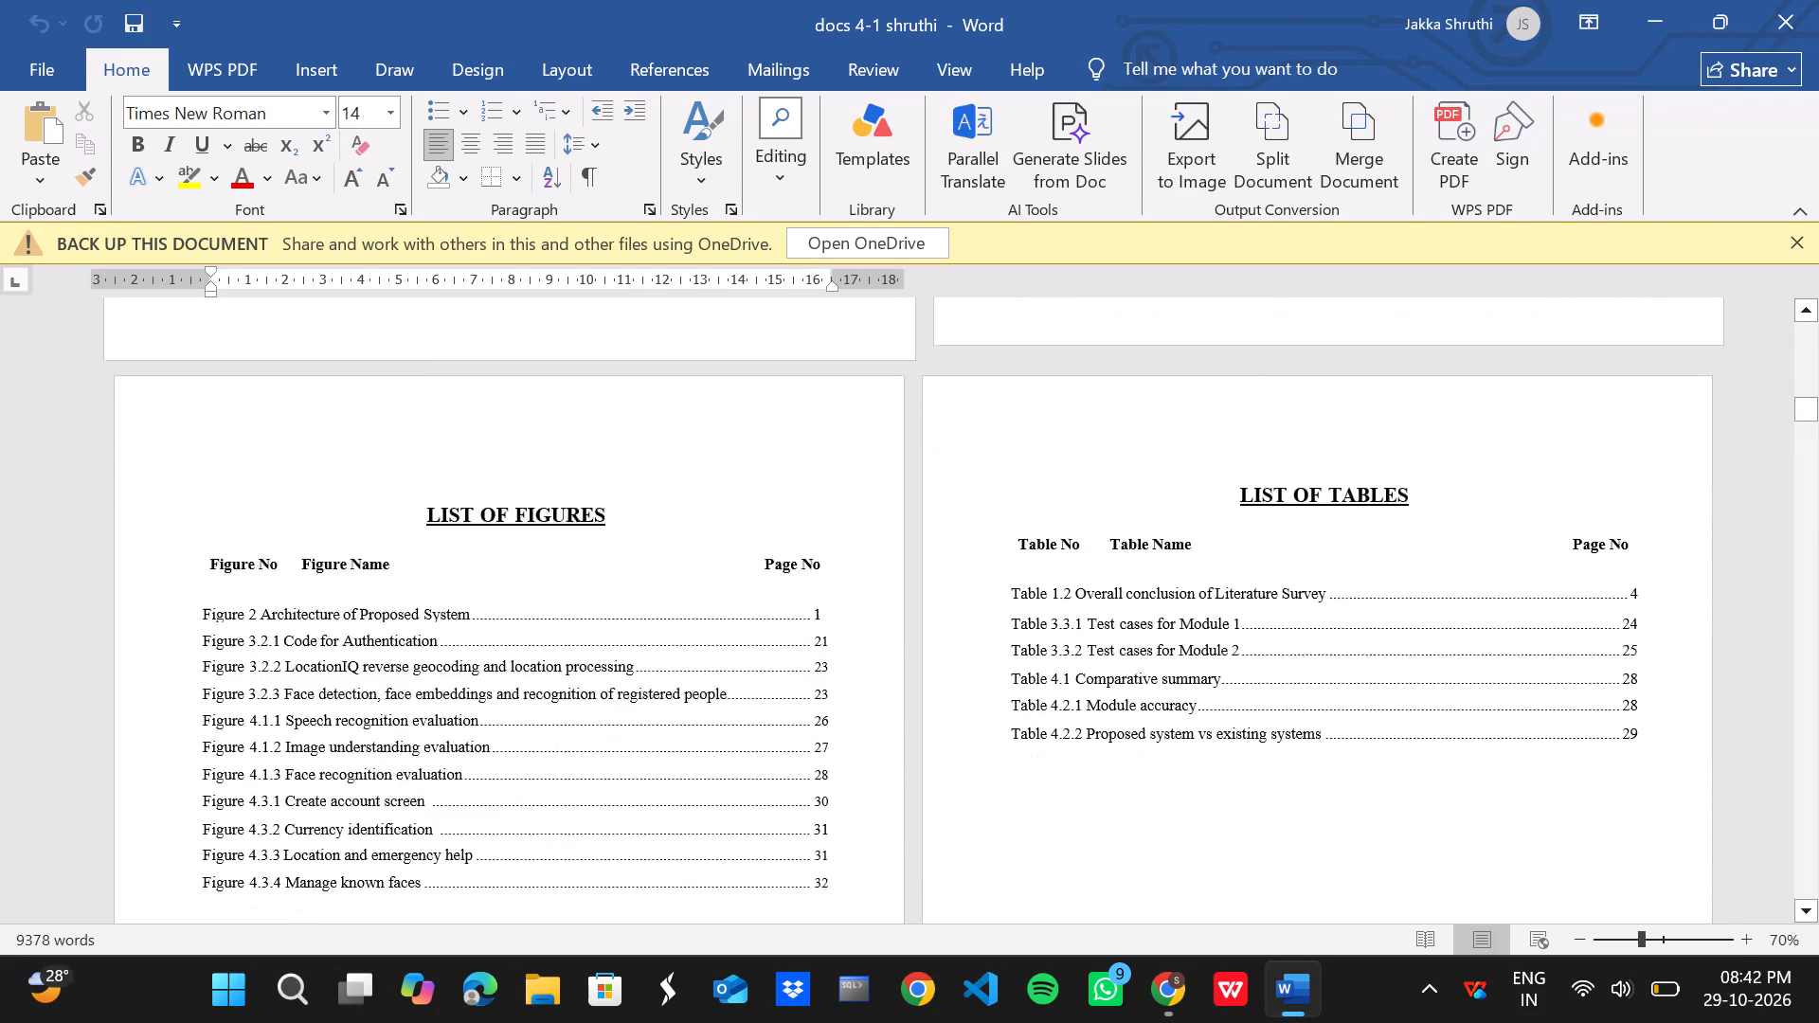
scroll(823, 526, down, 1)
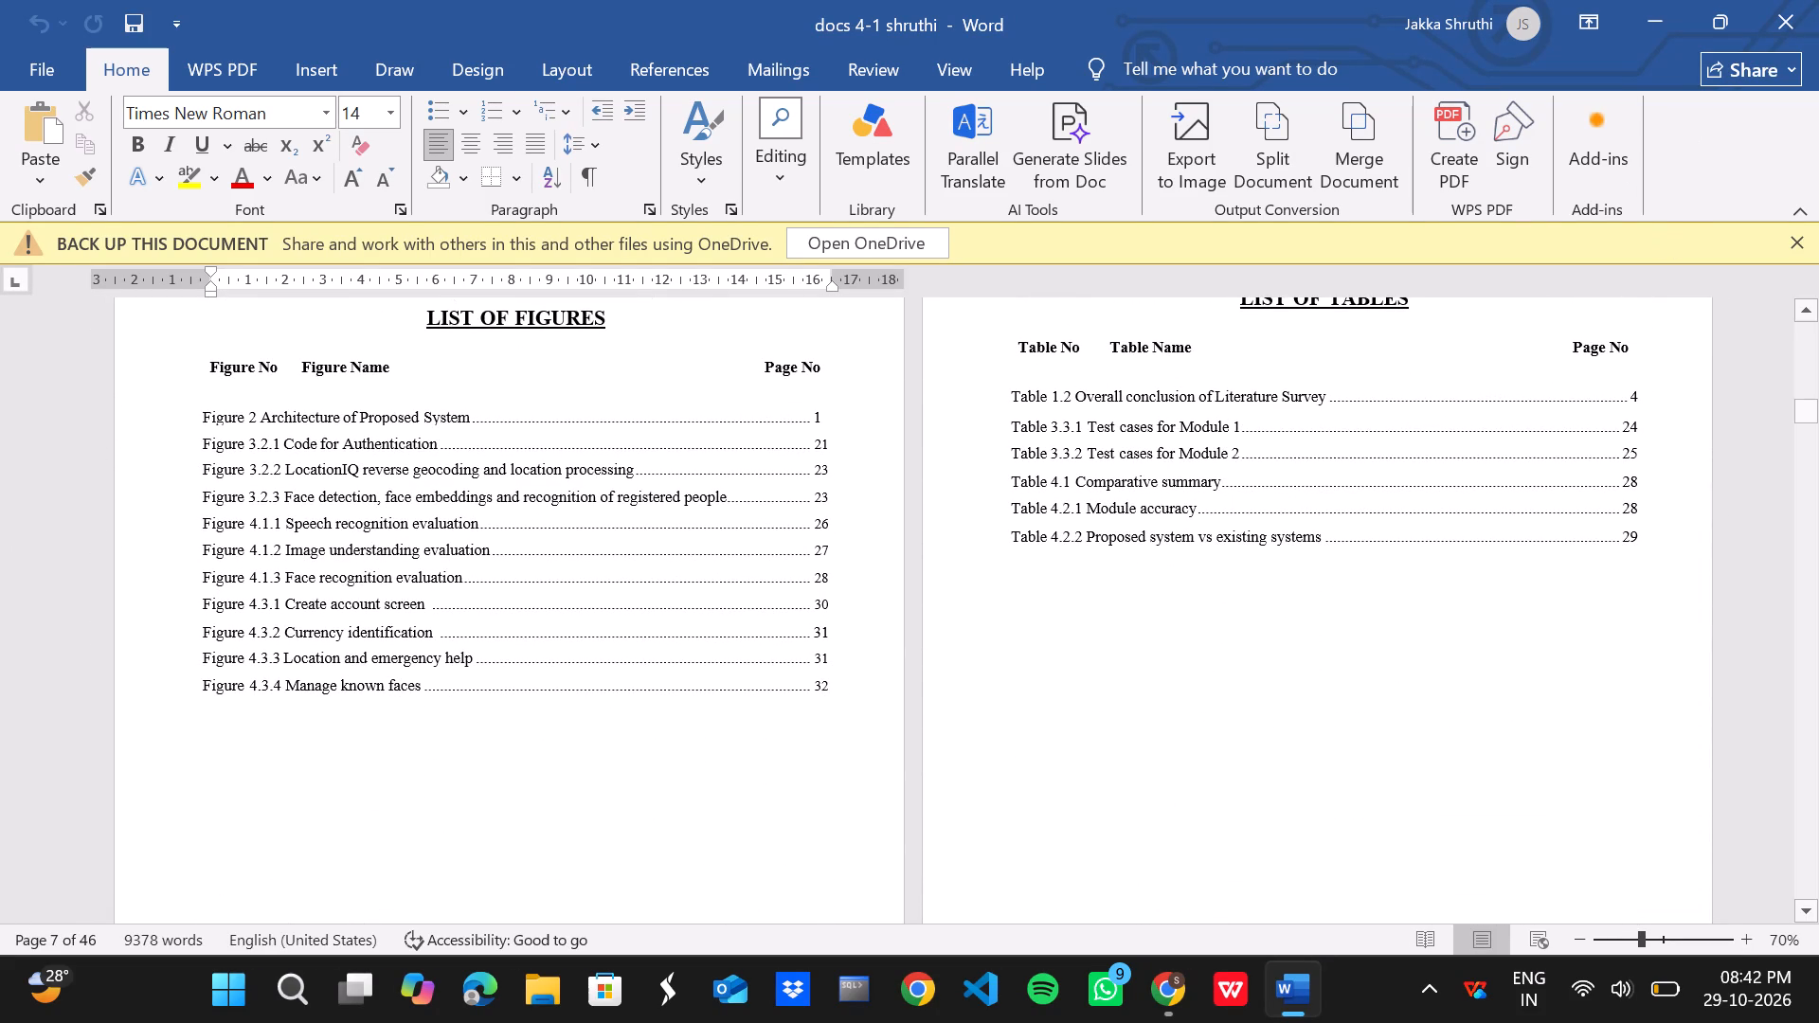
Export the report to WPS PDF as docs 4-1 shruthi.pdf, glance over the PDF's first page, and close WPS Office.
click(18, 66)
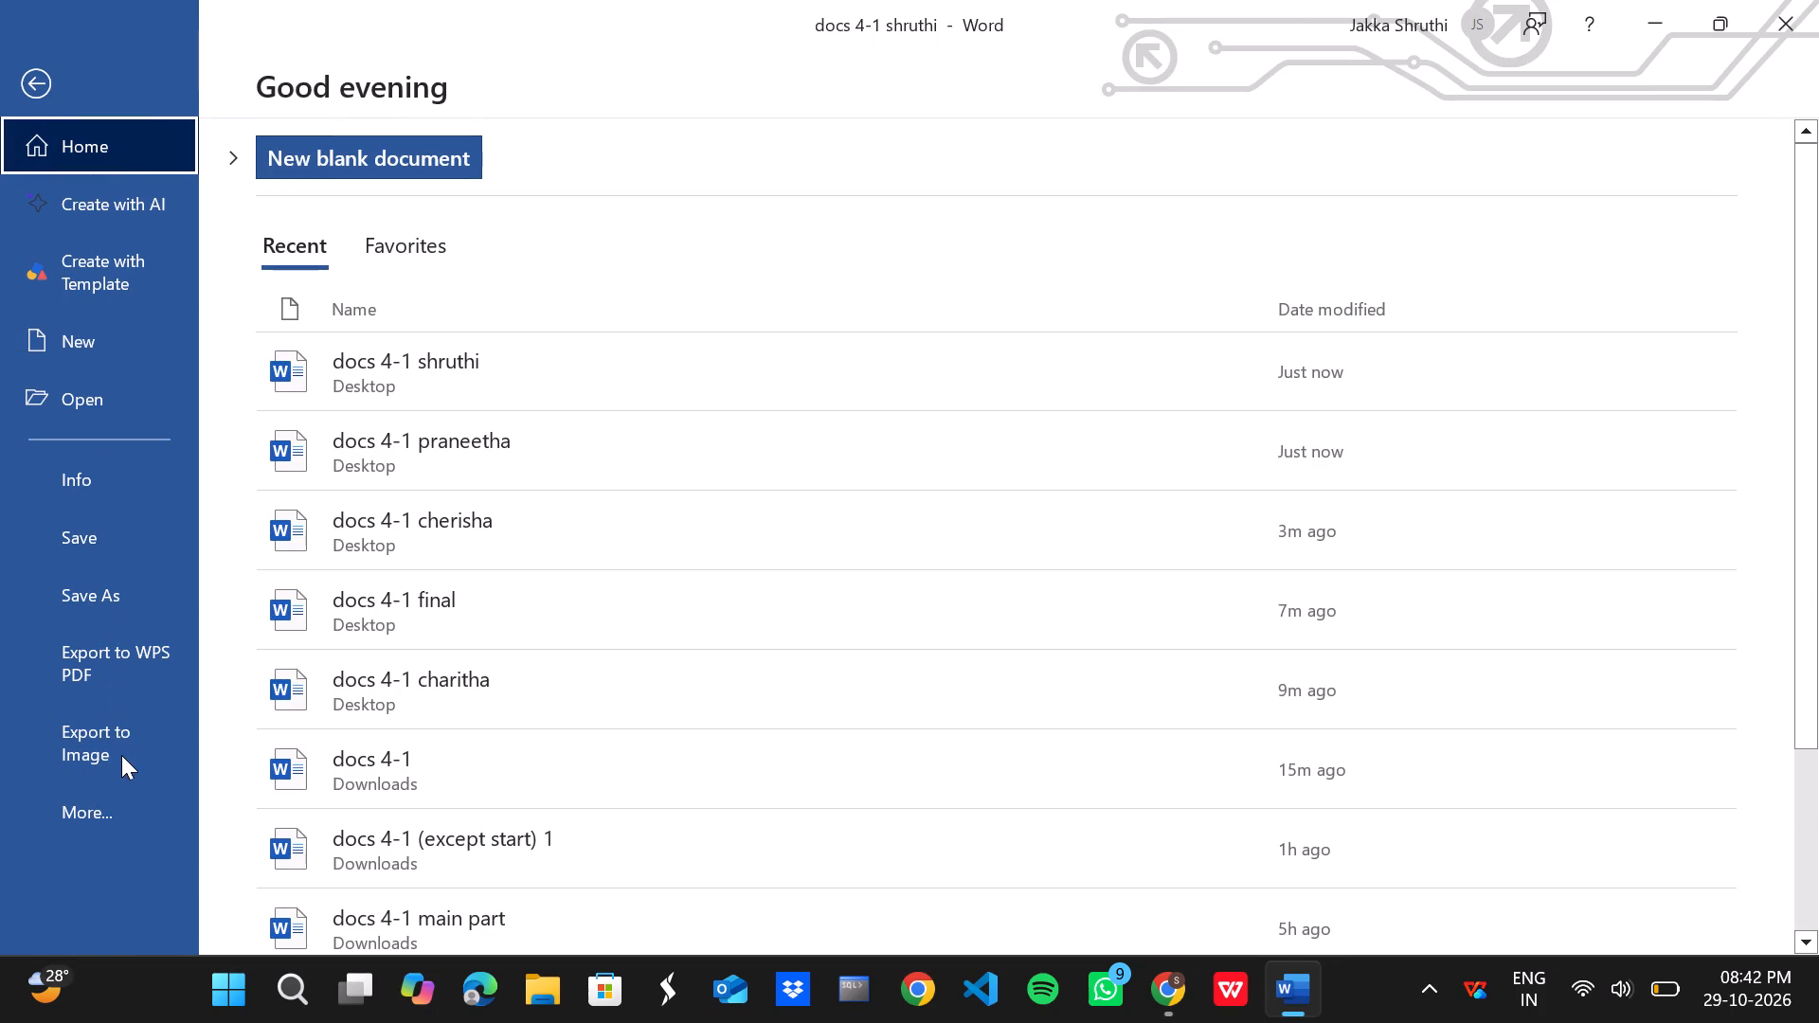
click(127, 681)
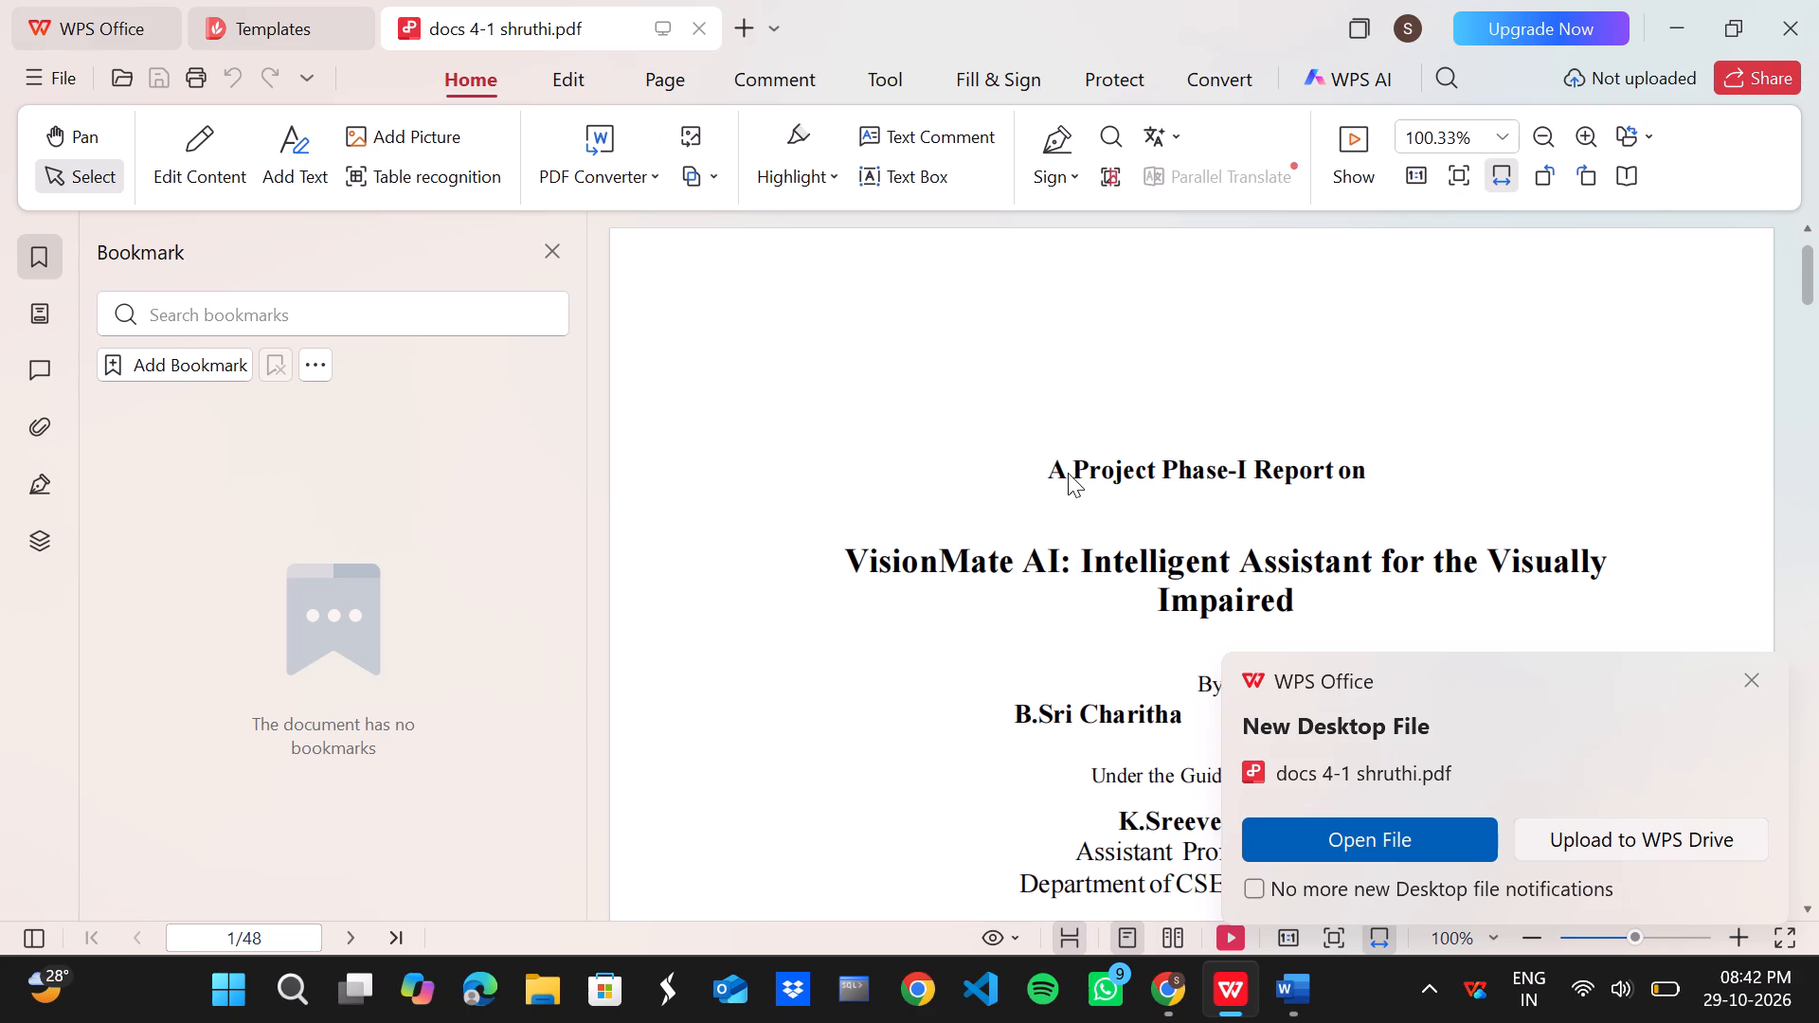
scroll(1068, 473, down, 1)
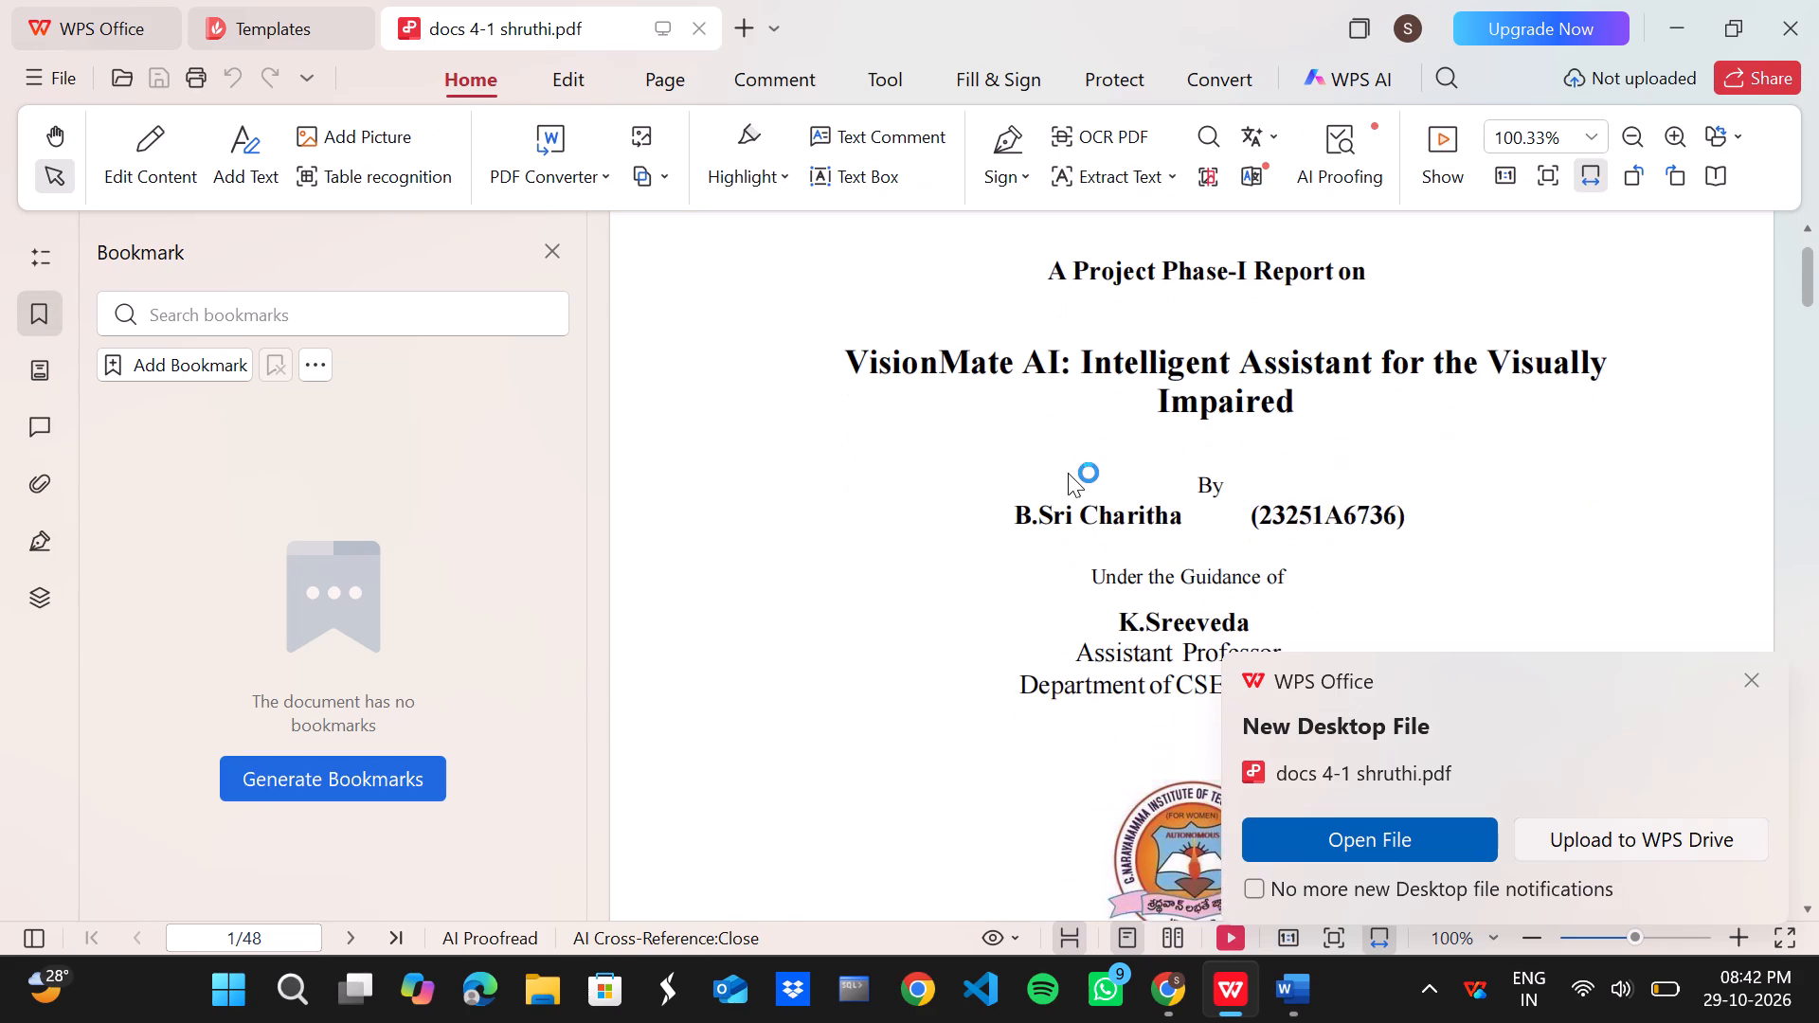
scroll(1068, 473, down, 1)
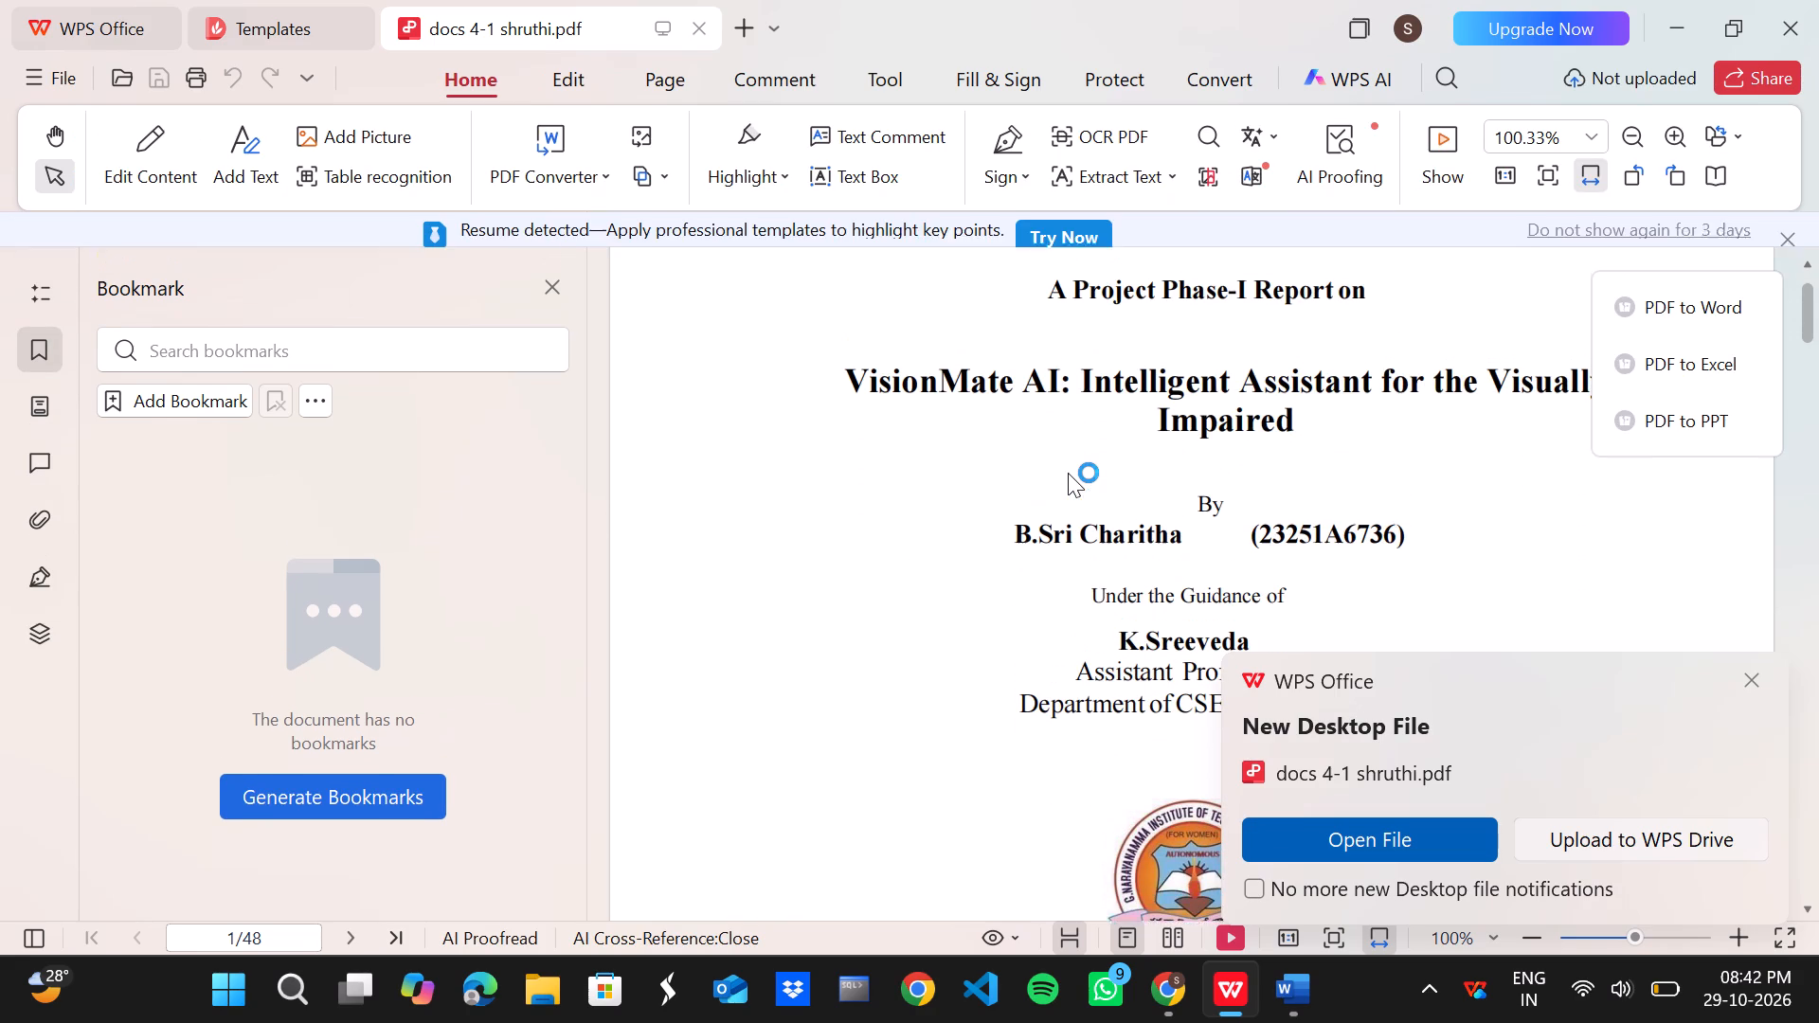
click(1818, 28)
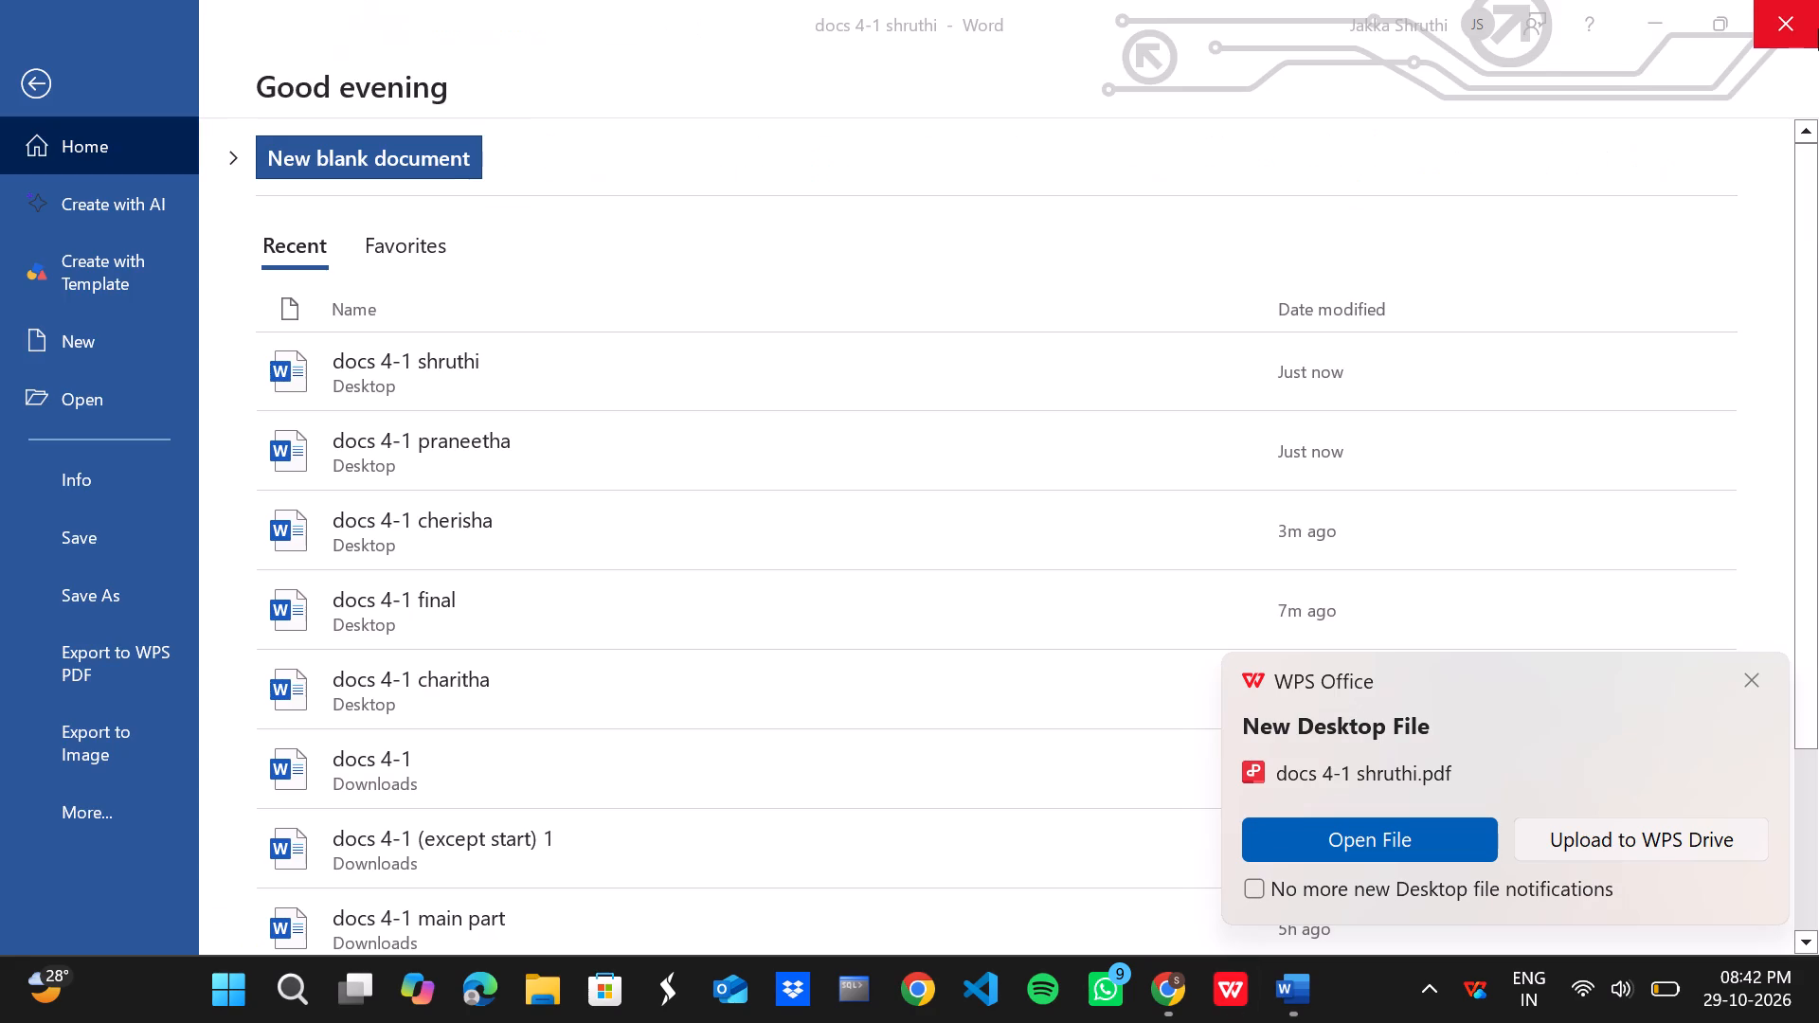
Reopen the docs 4-1 shruthi document to recheck the author on its title pages, dismiss the new-file notification, and close the document.
click(1658, 13)
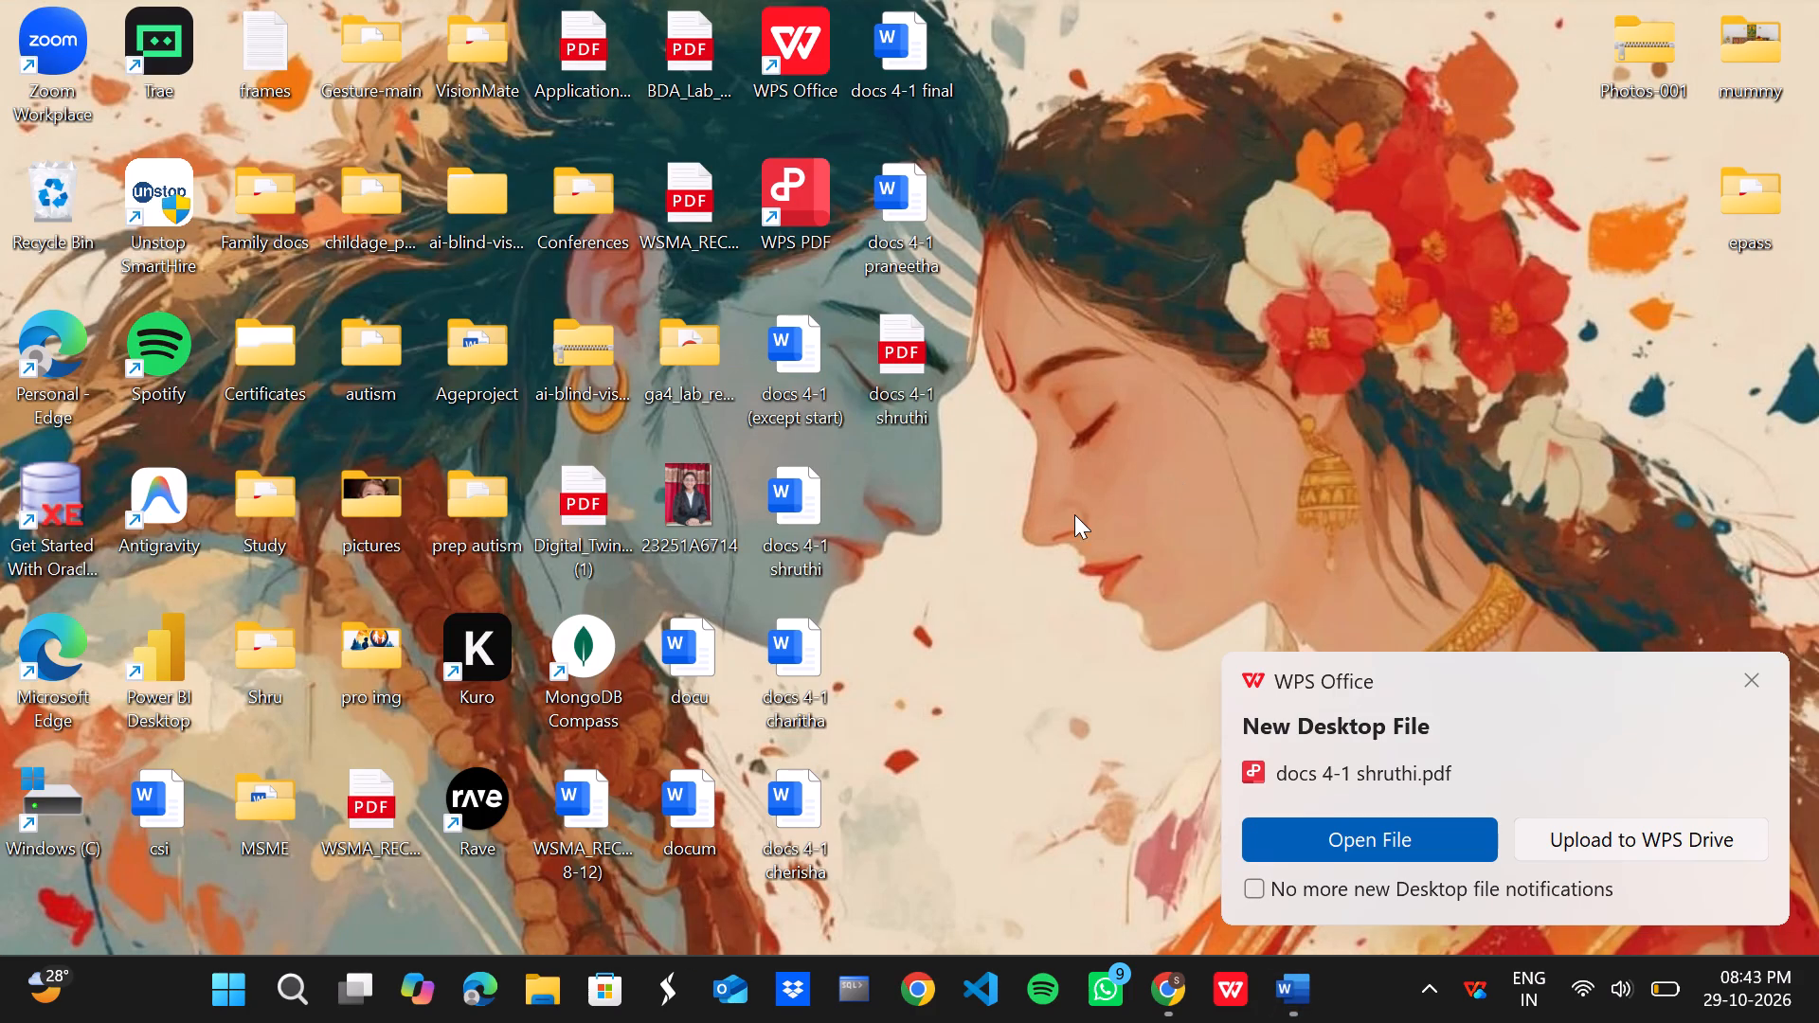
double_click(819, 512)
click(657, 391)
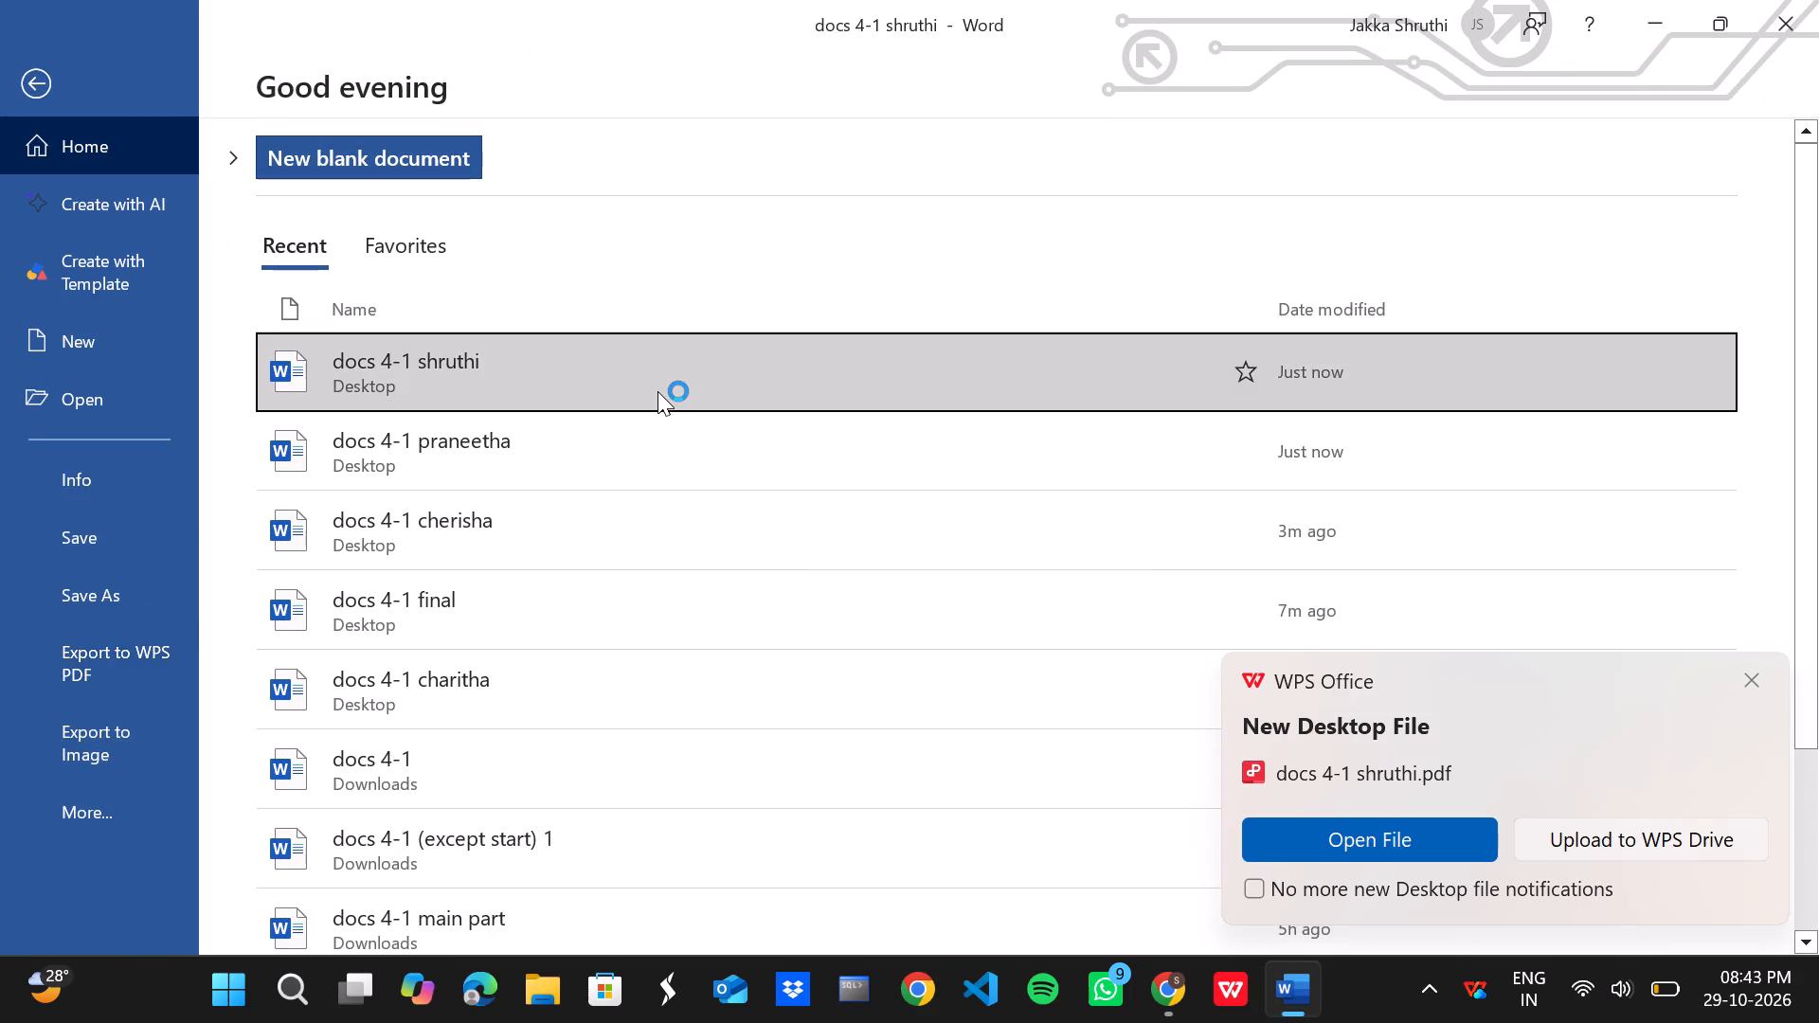
scroll(657, 391, up, 20)
scroll(657, 391, up, 6)
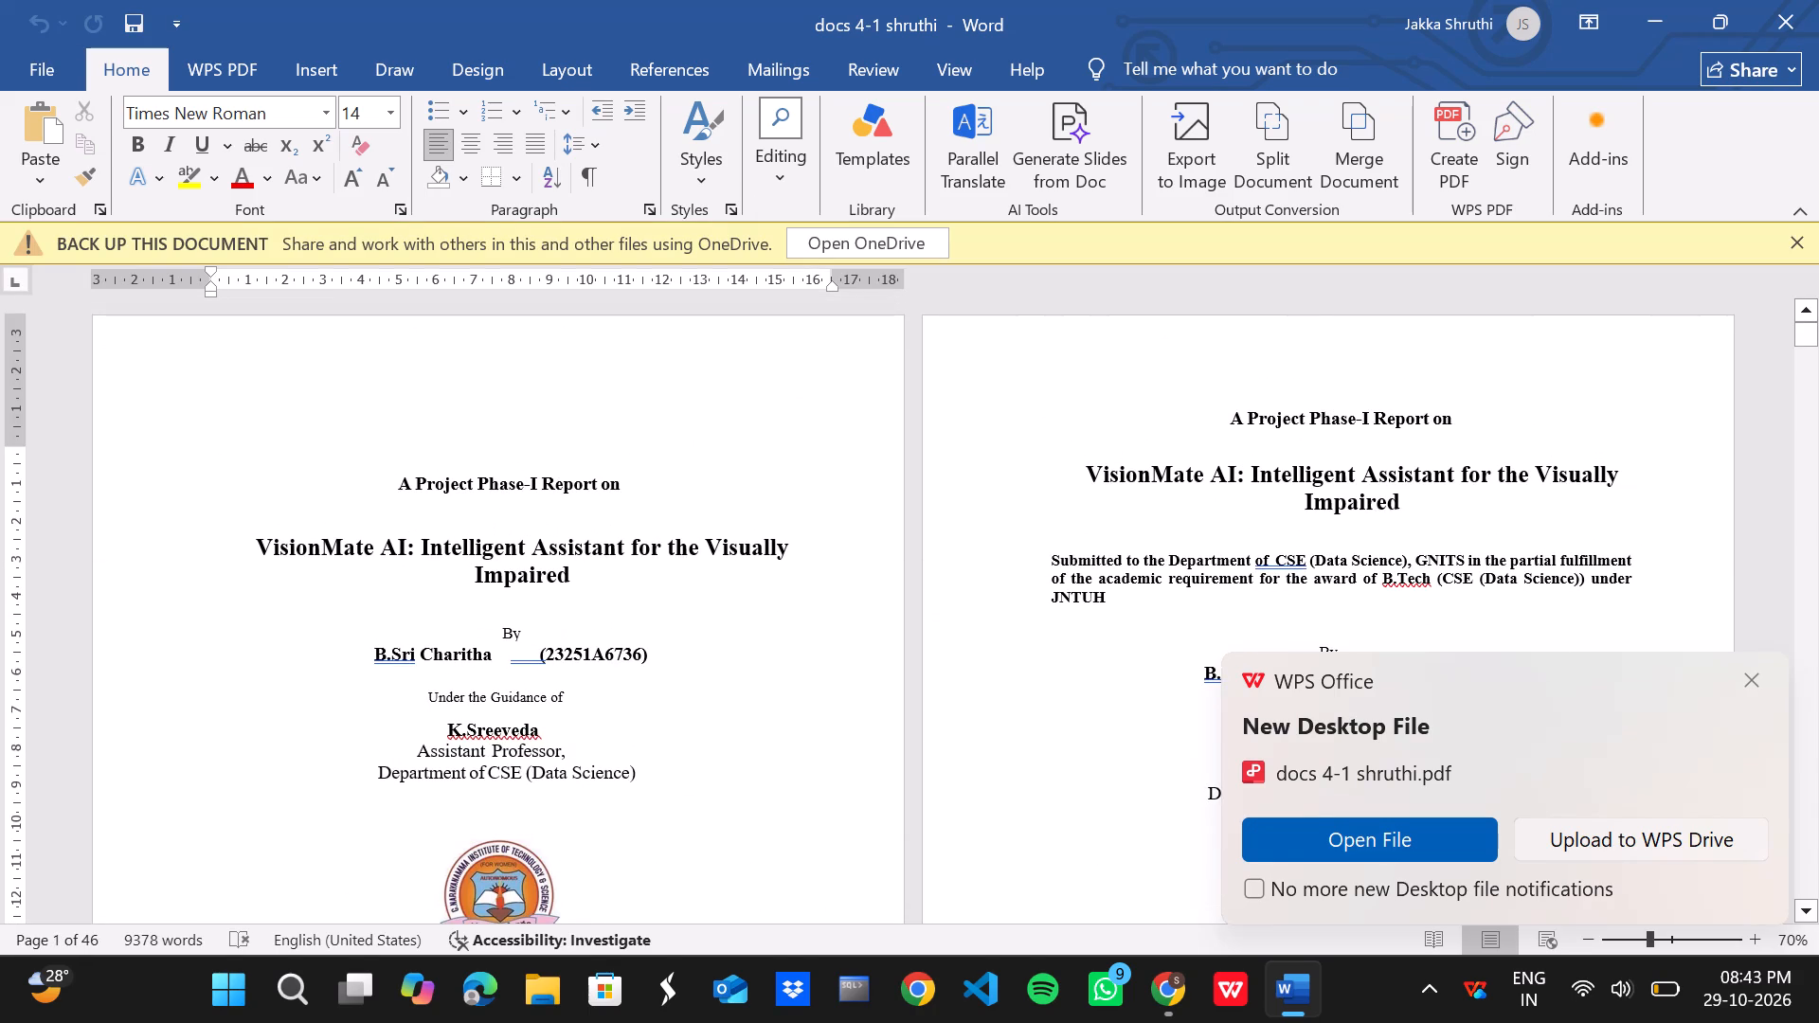
click(1761, 678)
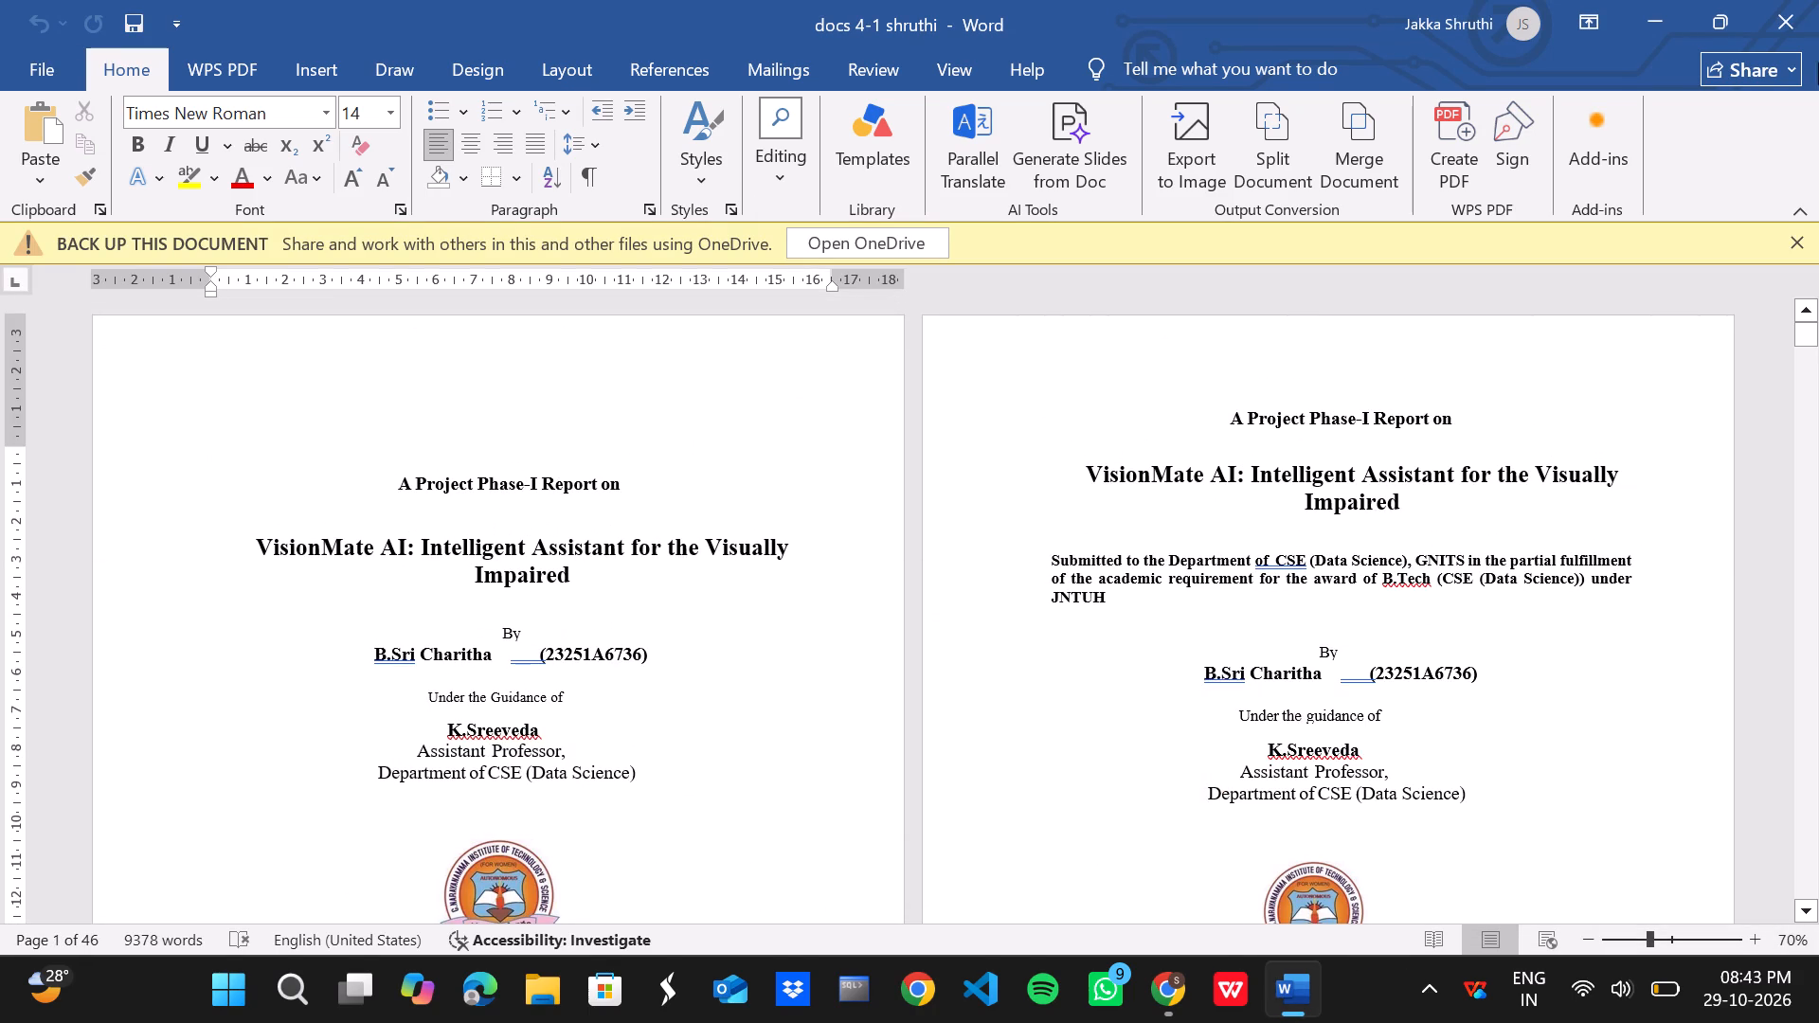
click(1812, 7)
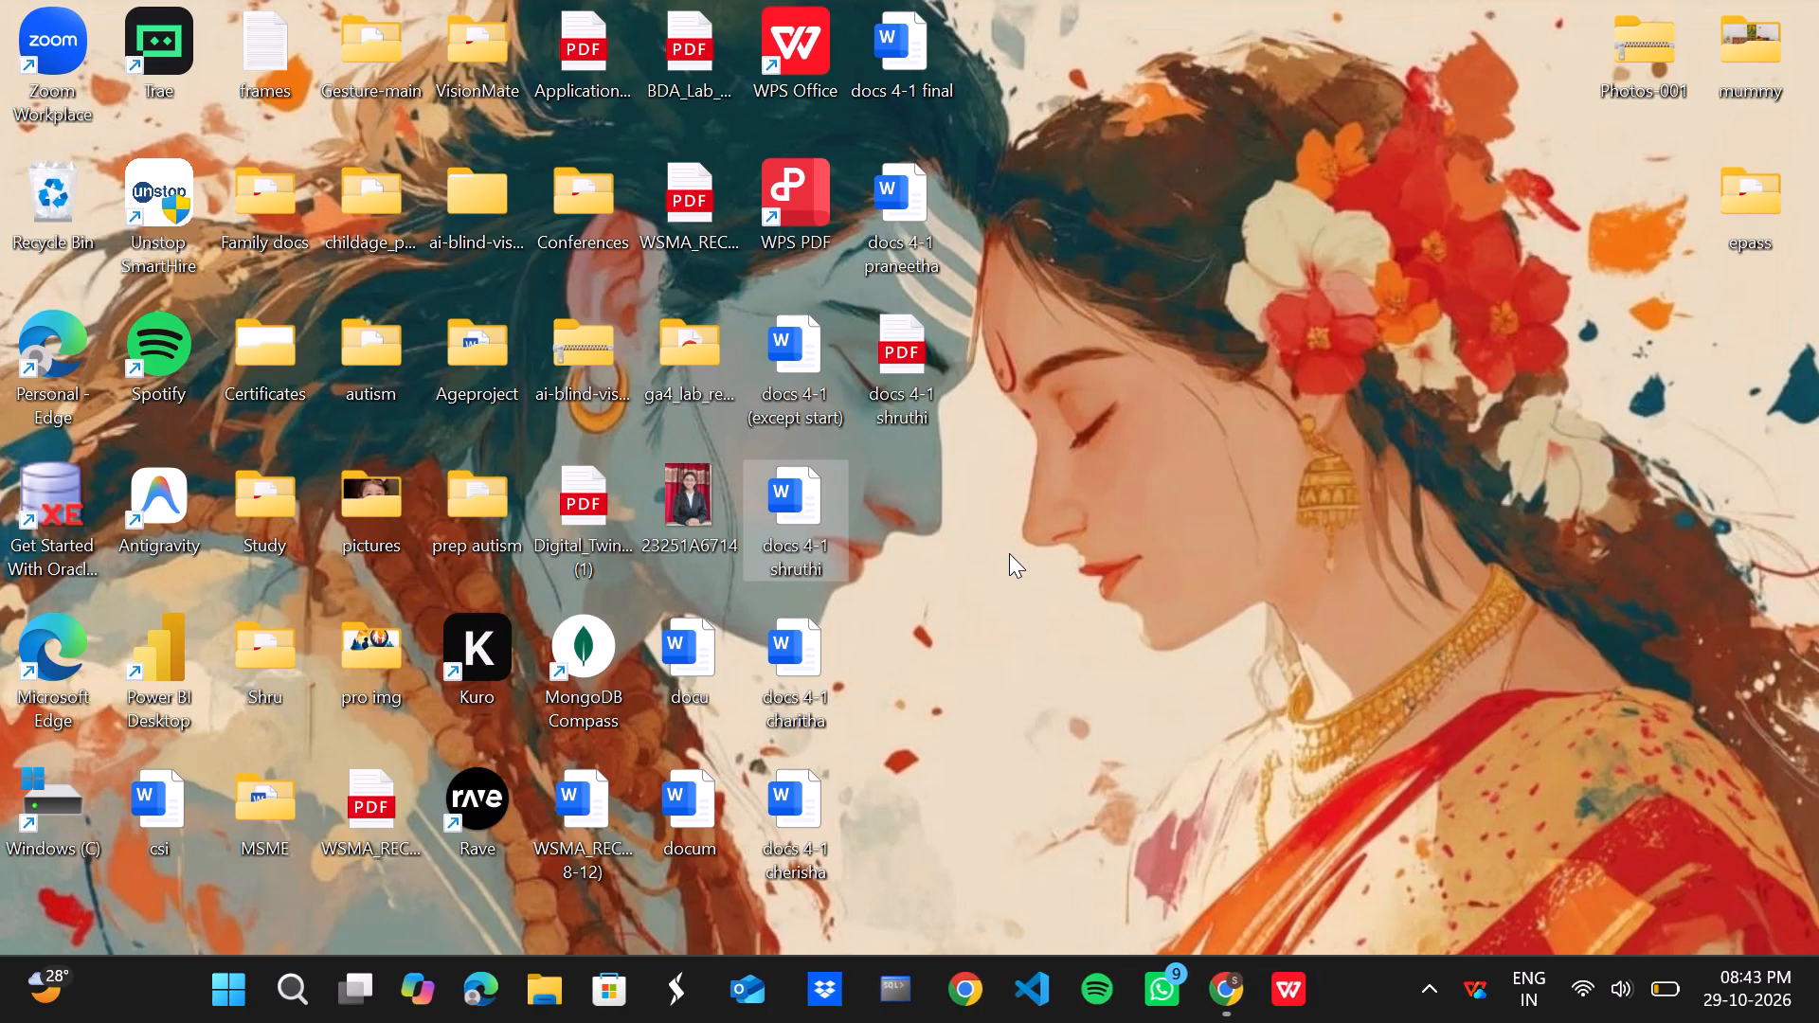
Open docs 4-1 charitha, check the author on the title pages, certificate and acknowledgements, and close it.
double_click(818, 651)
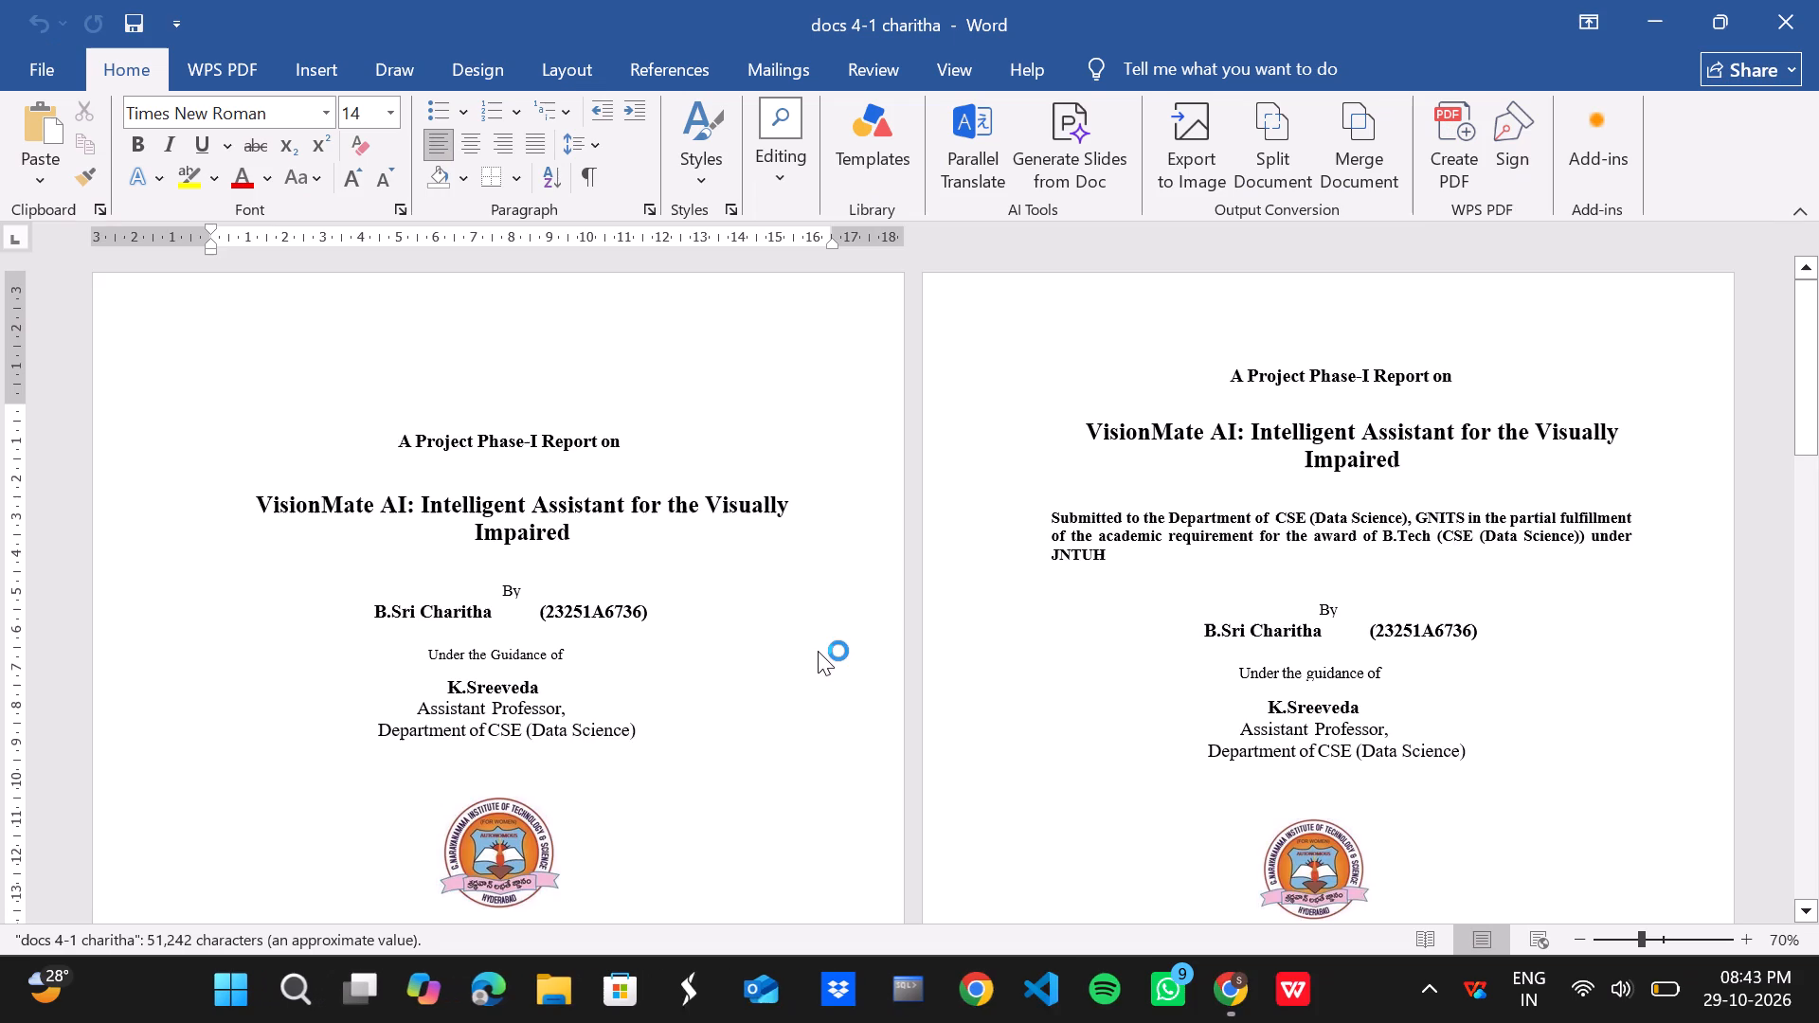
scroll(818, 651, down, 4)
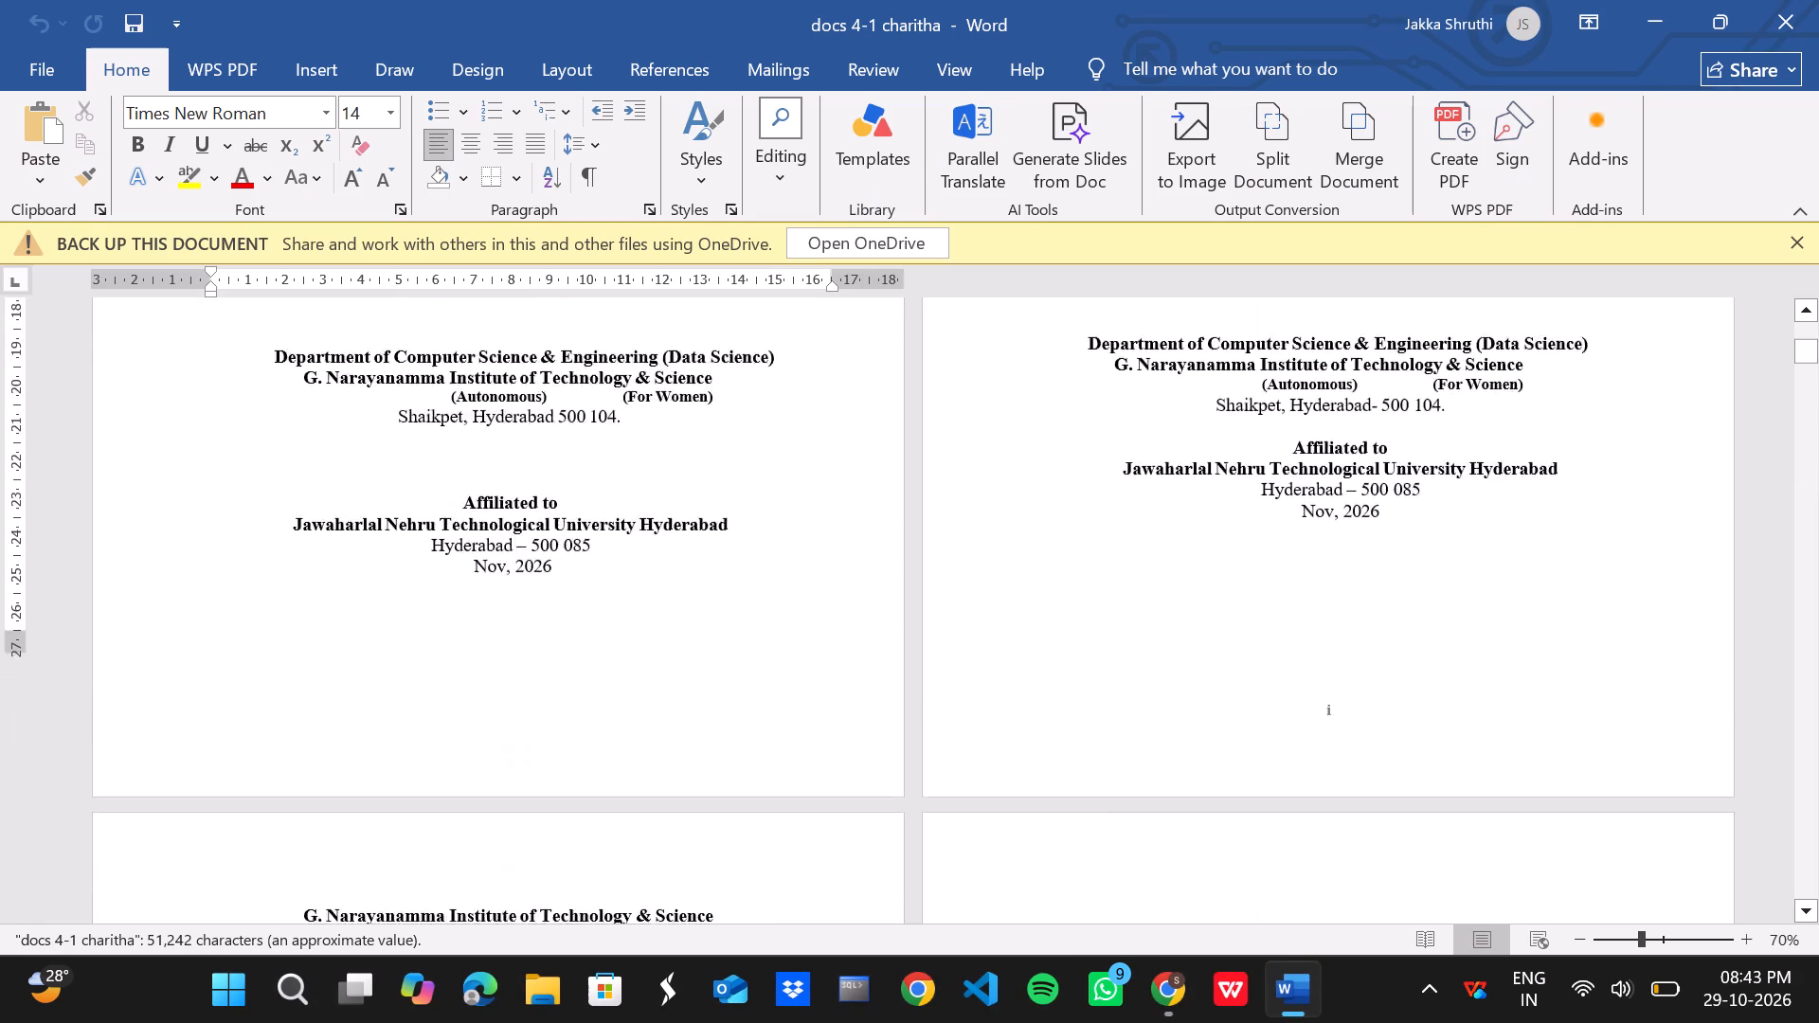
scroll(818, 651, down, 2)
scroll(818, 651, up, 2)
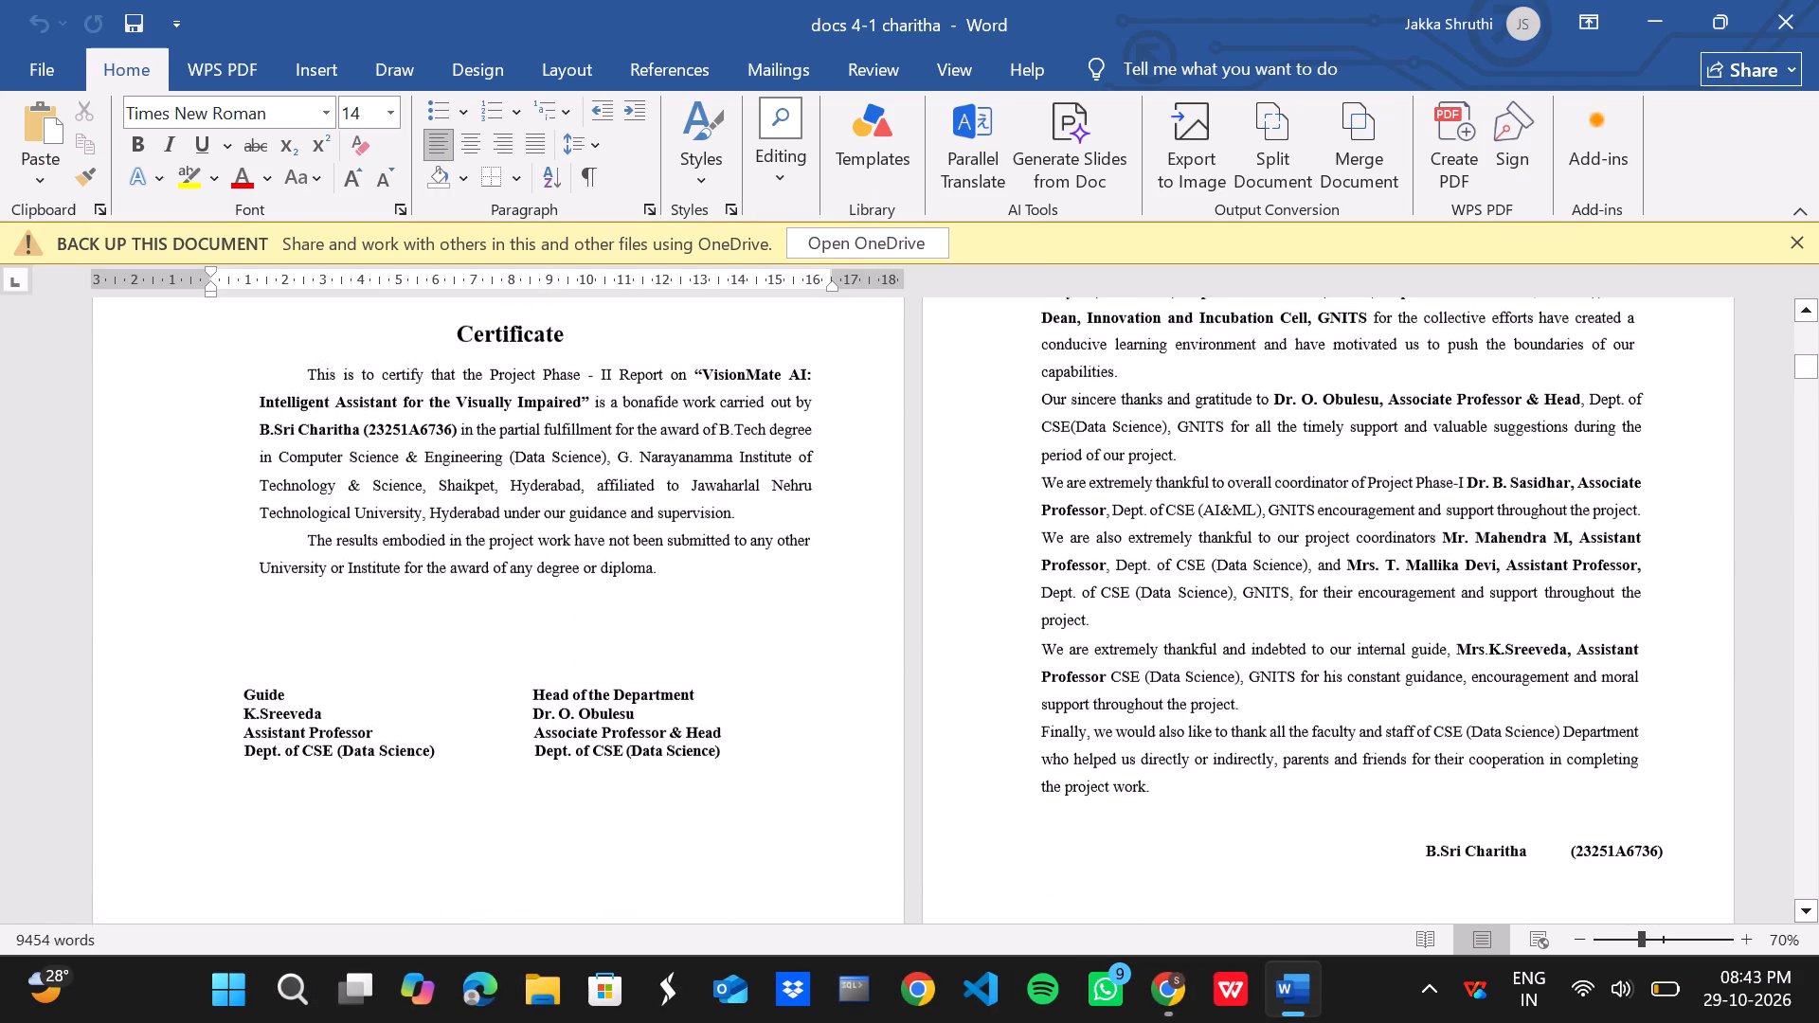
scroll(818, 651, up, 3)
click(1816, 0)
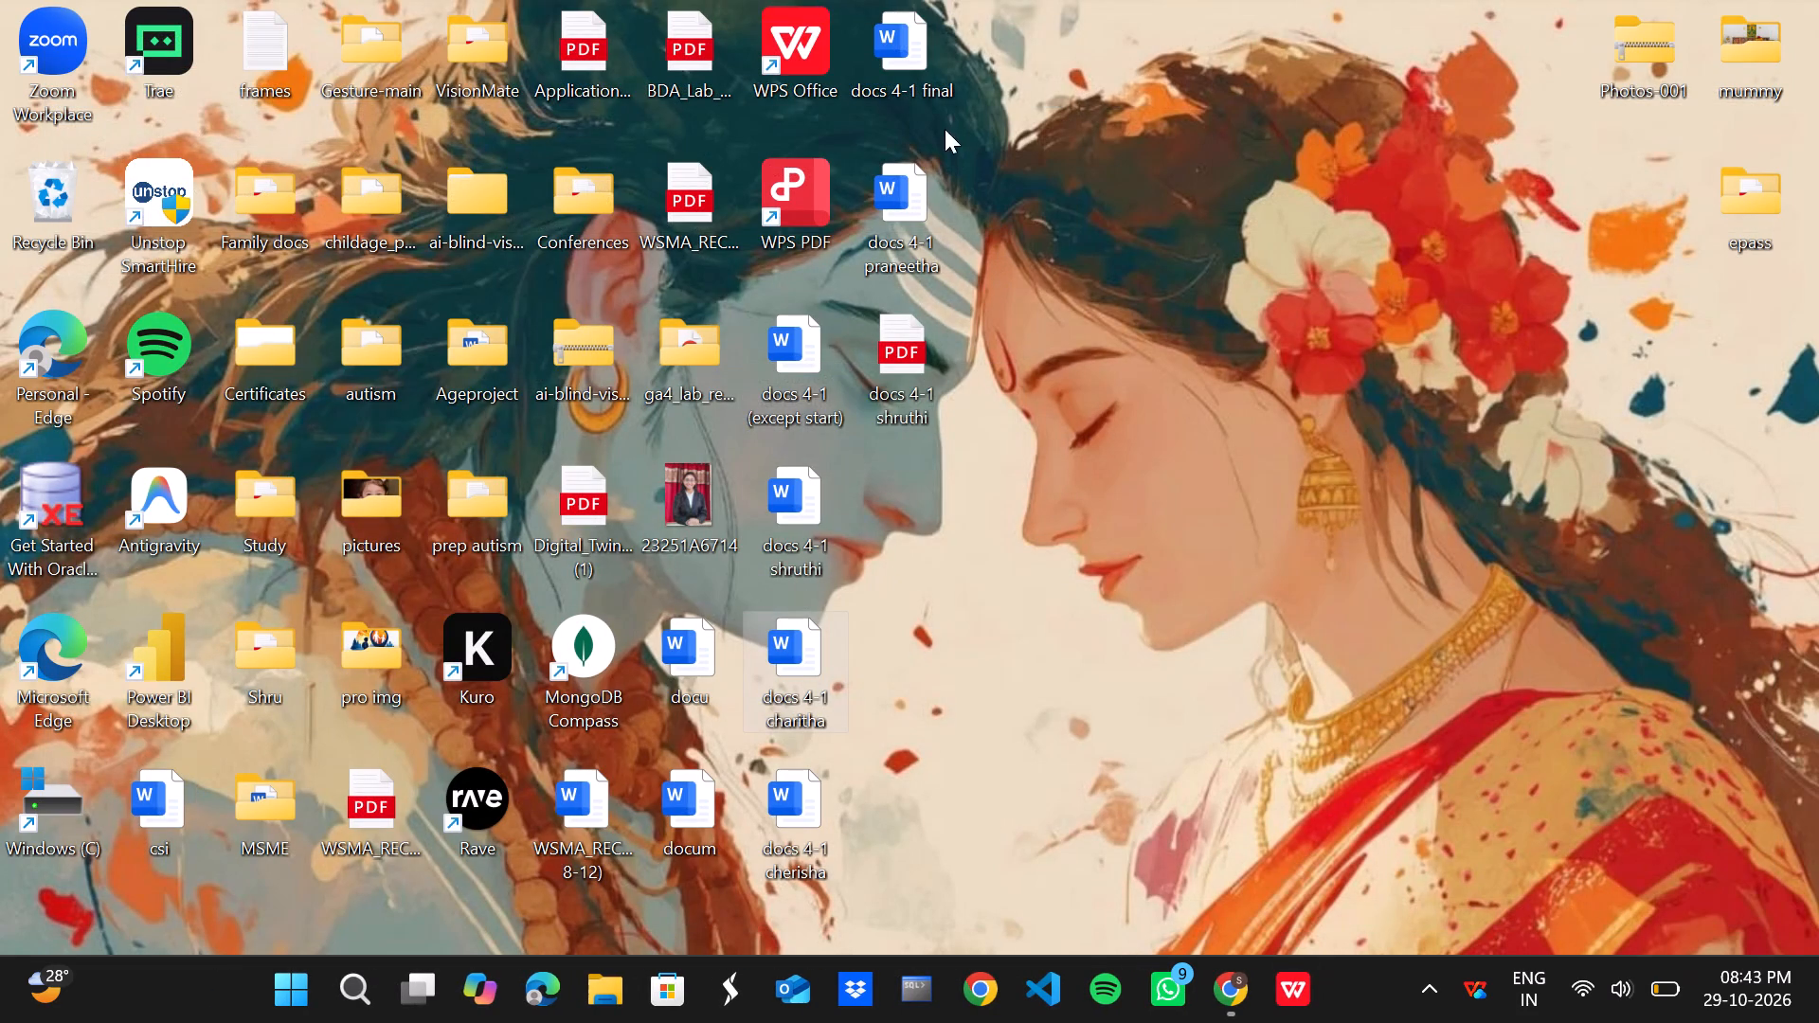
Open docs 4-1 final from the Desktop, dismissing the low-battery notice.
double_click(916, 85)
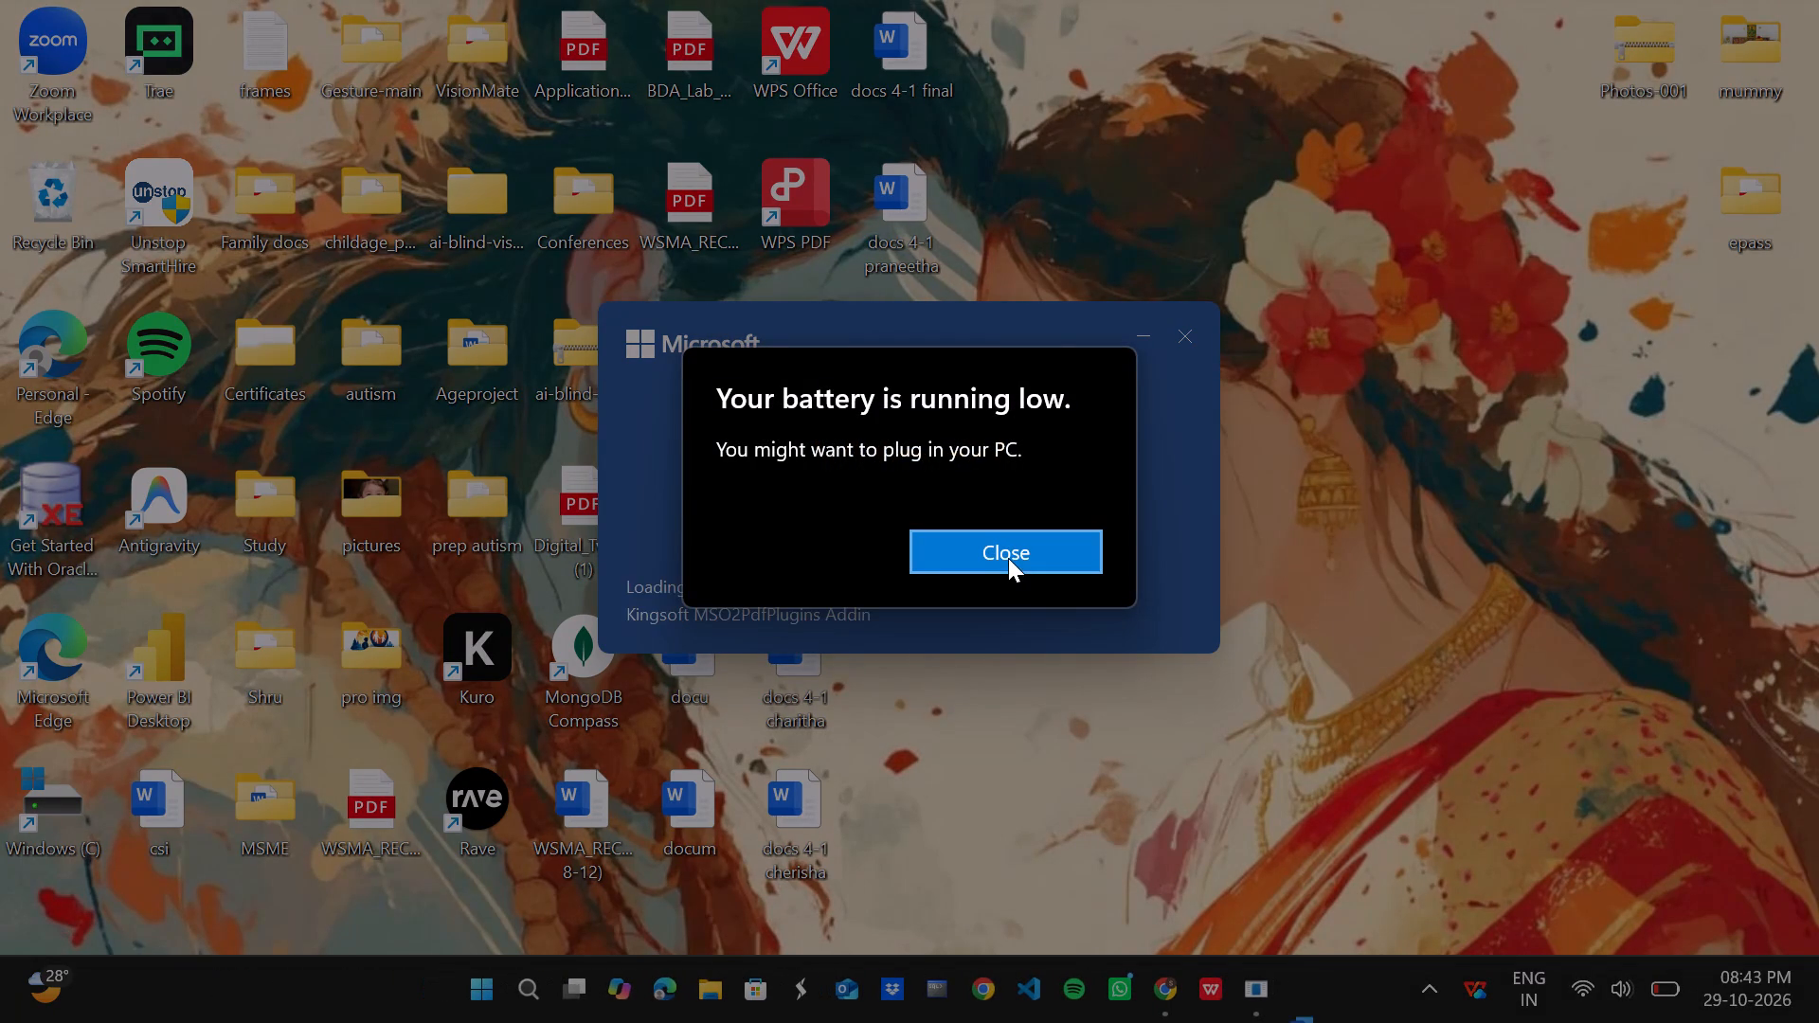
click(1008, 558)
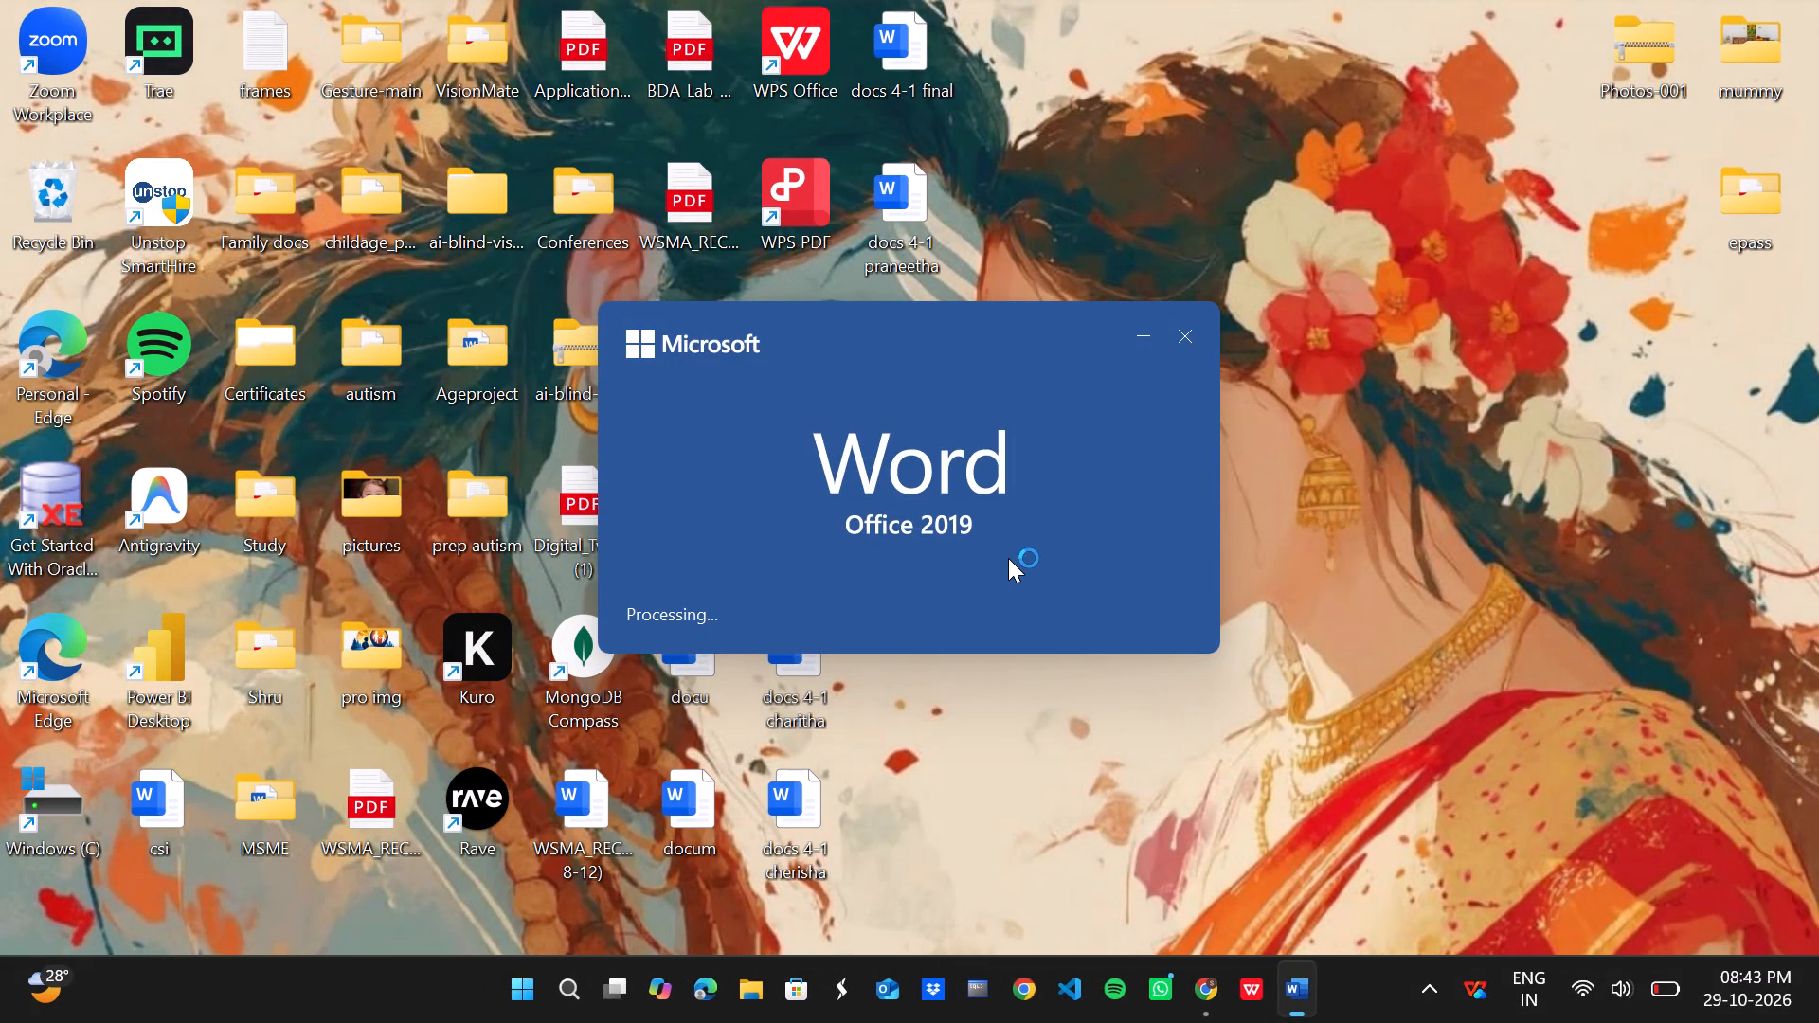
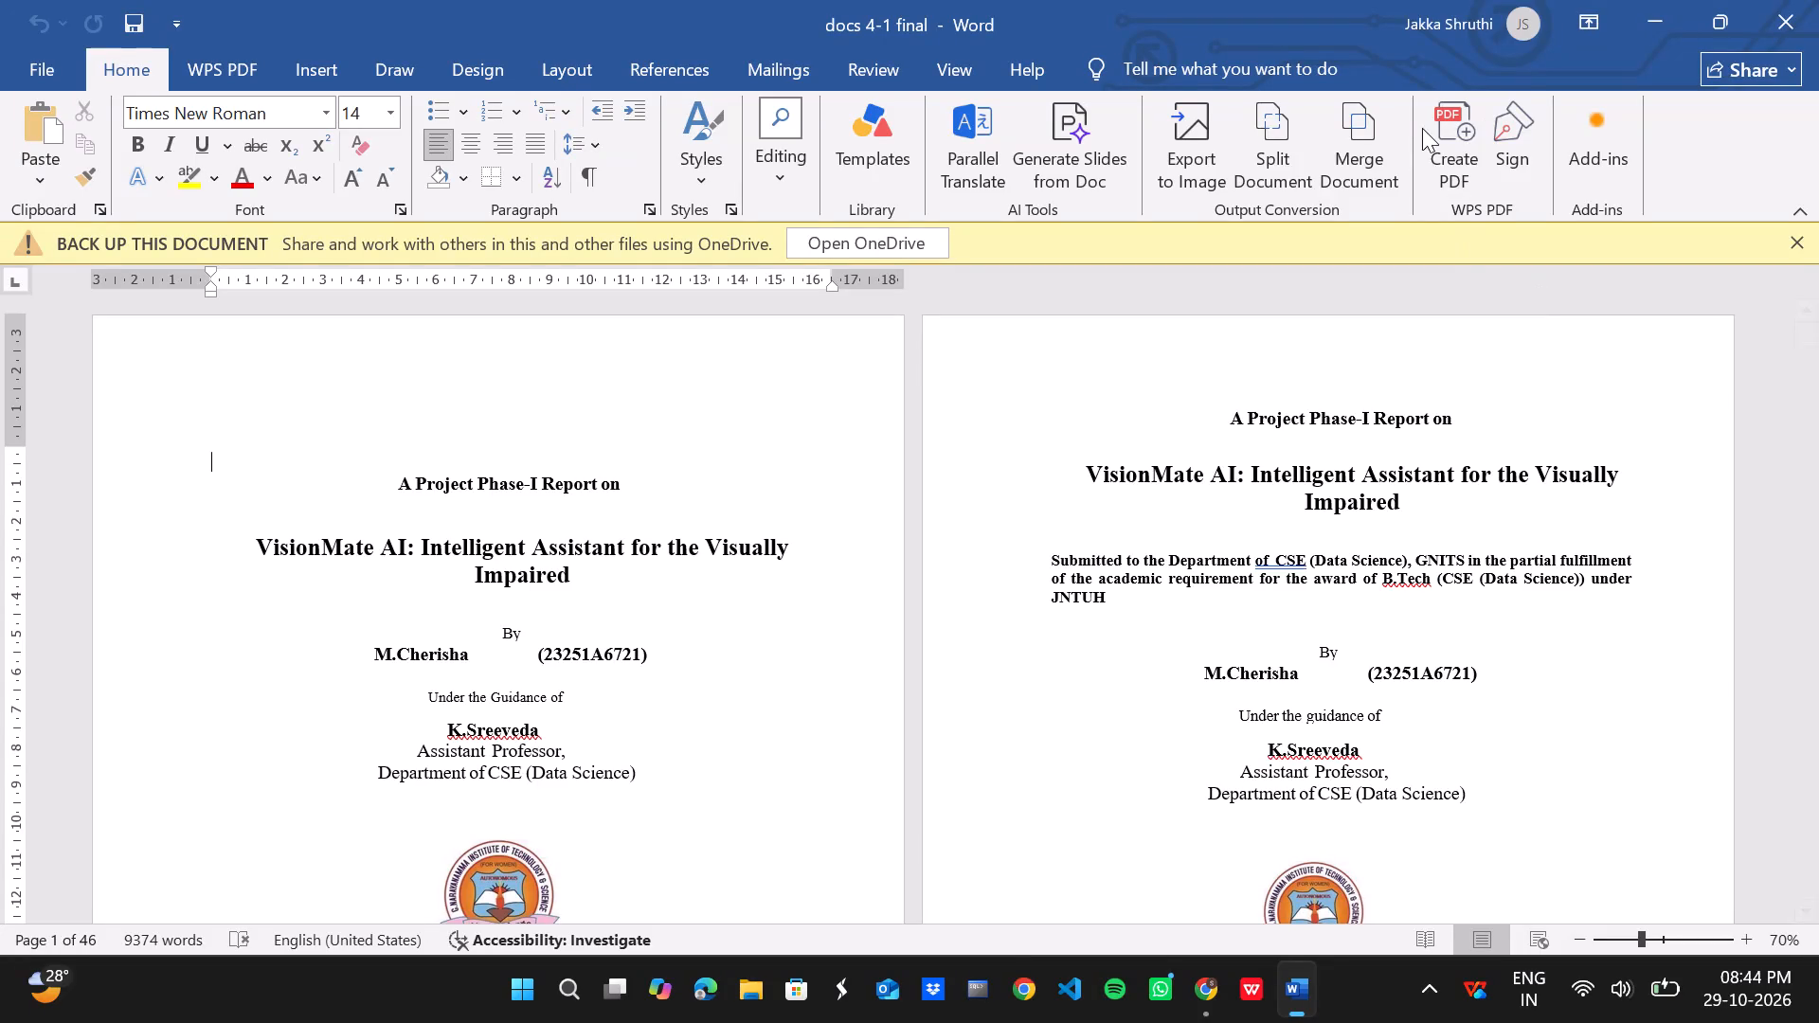
Export the docs 4-1 final report to PDF with WPS PDF, and close both the PDF and the Word document.
click(1449, 153)
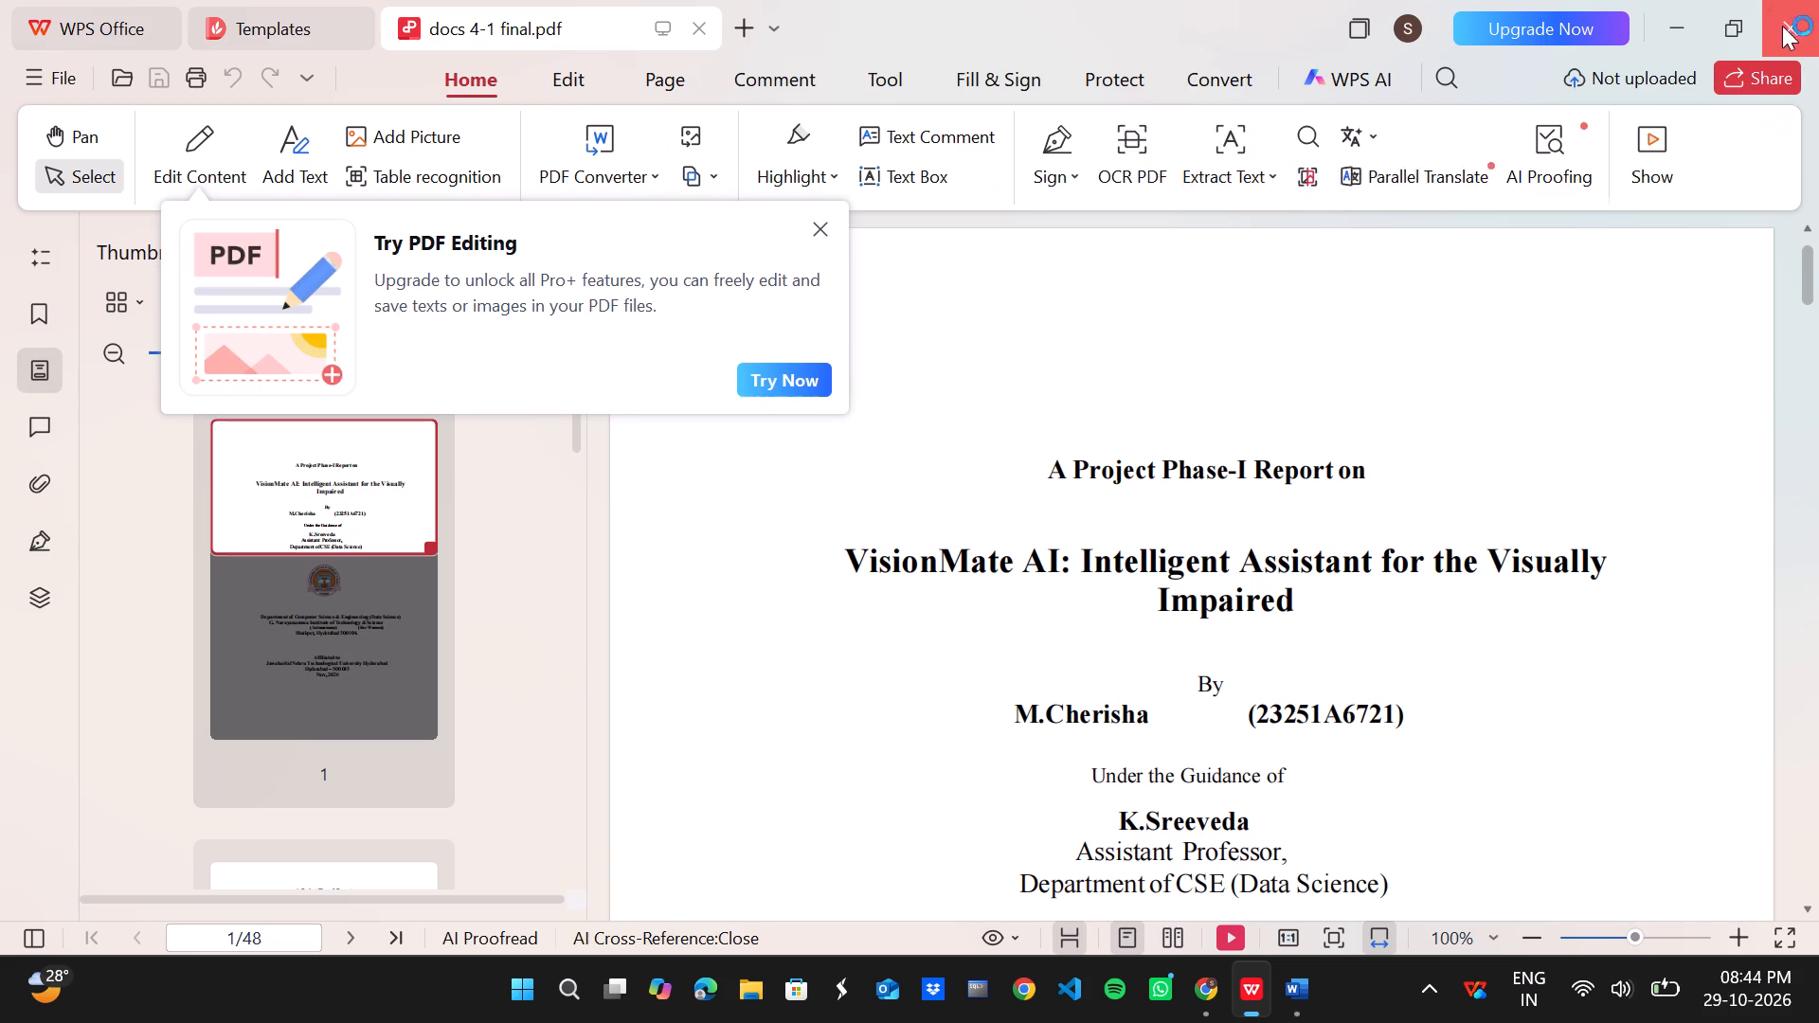
click(1783, 21)
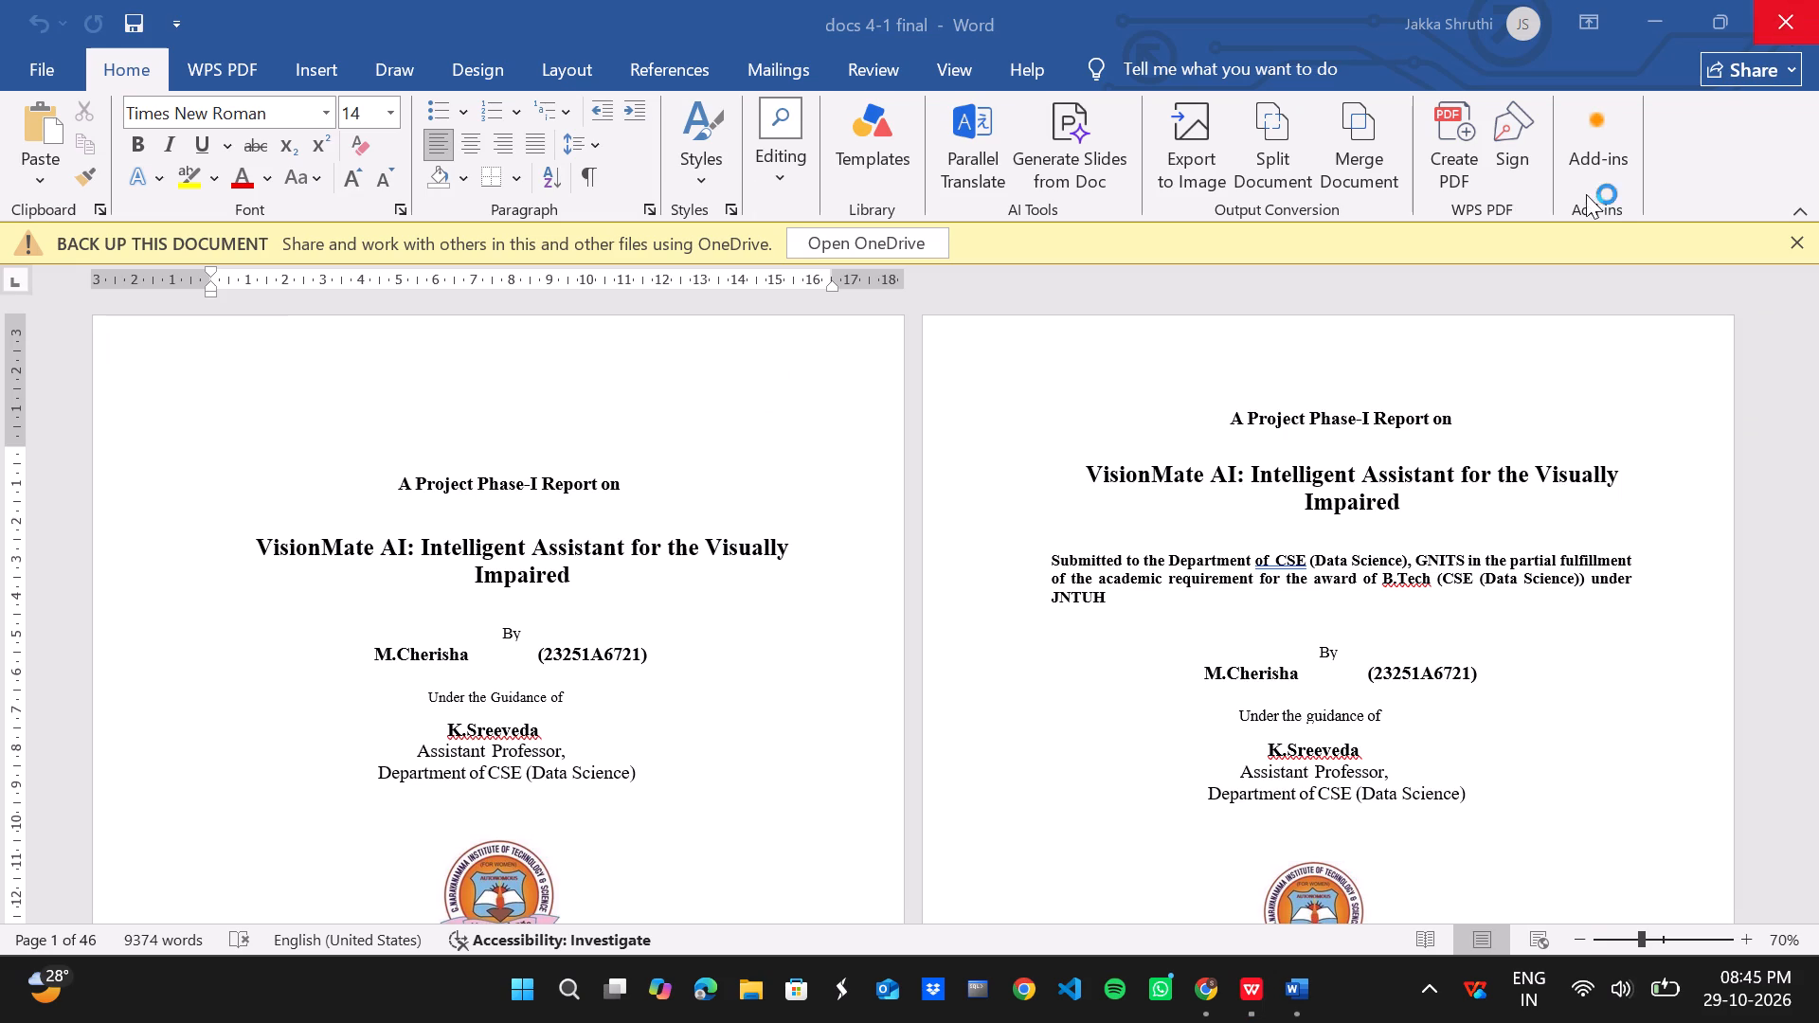
click(1818, 46)
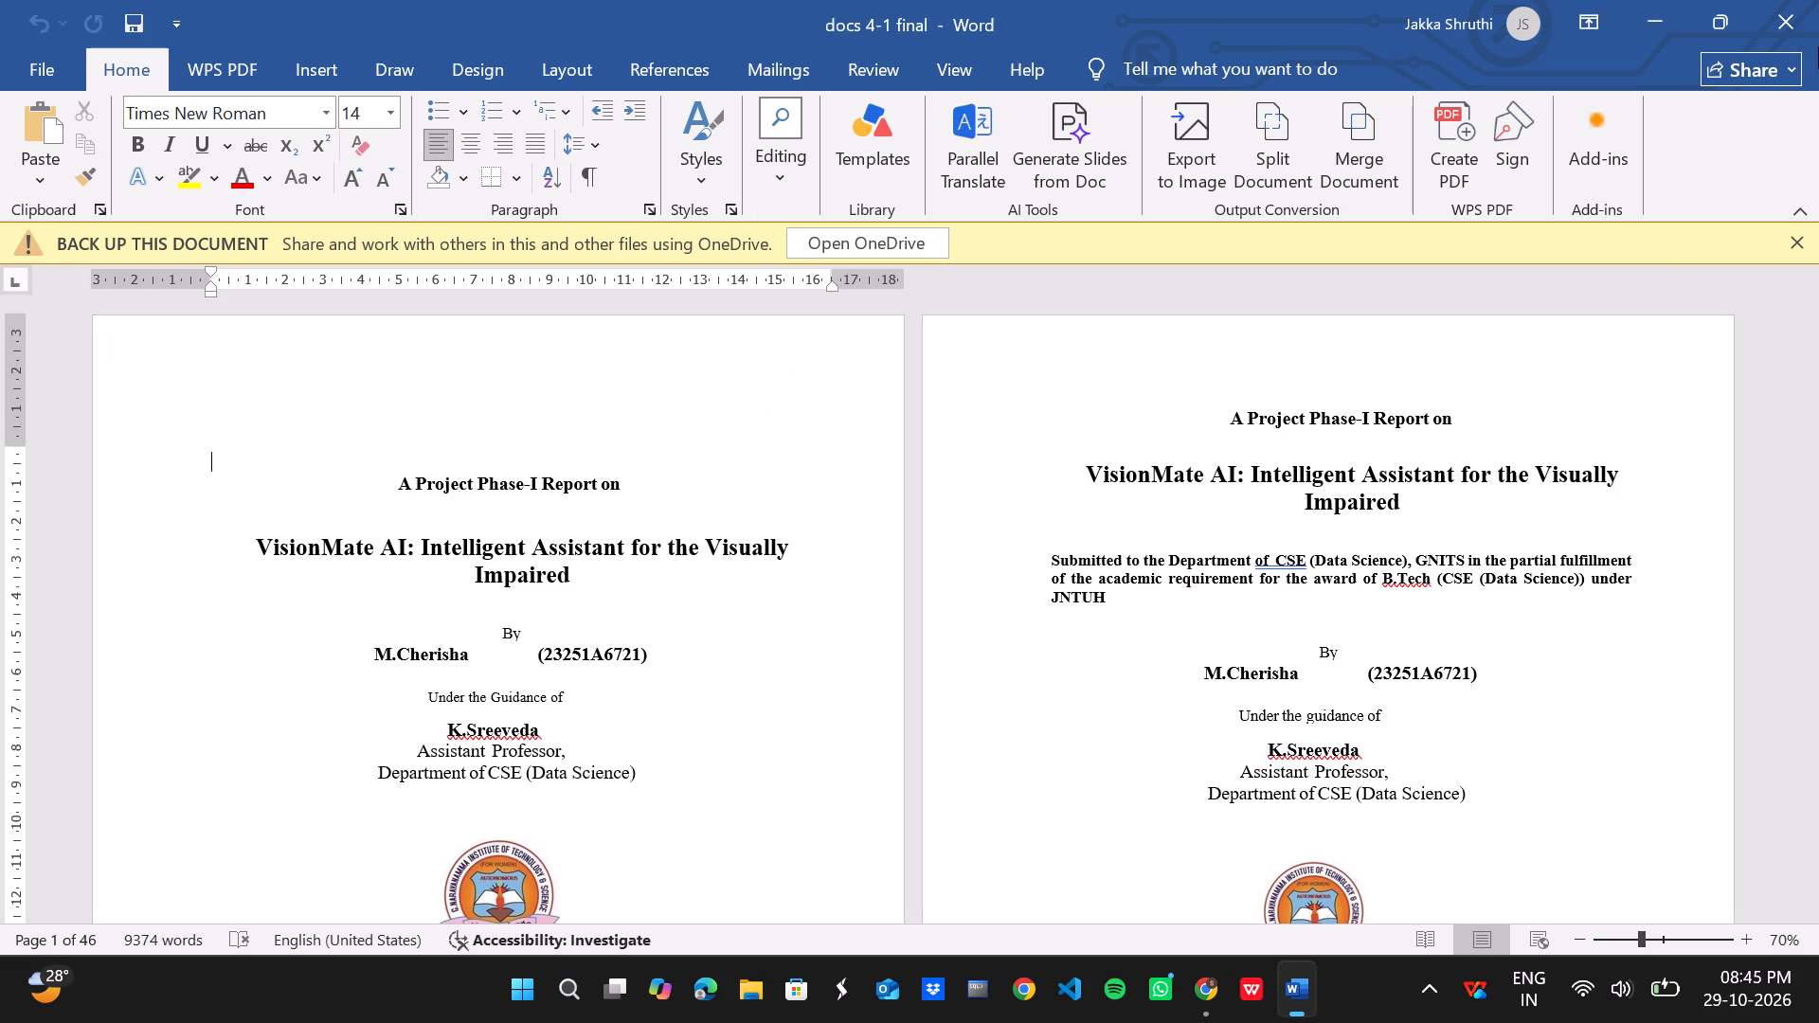
click(1797, 42)
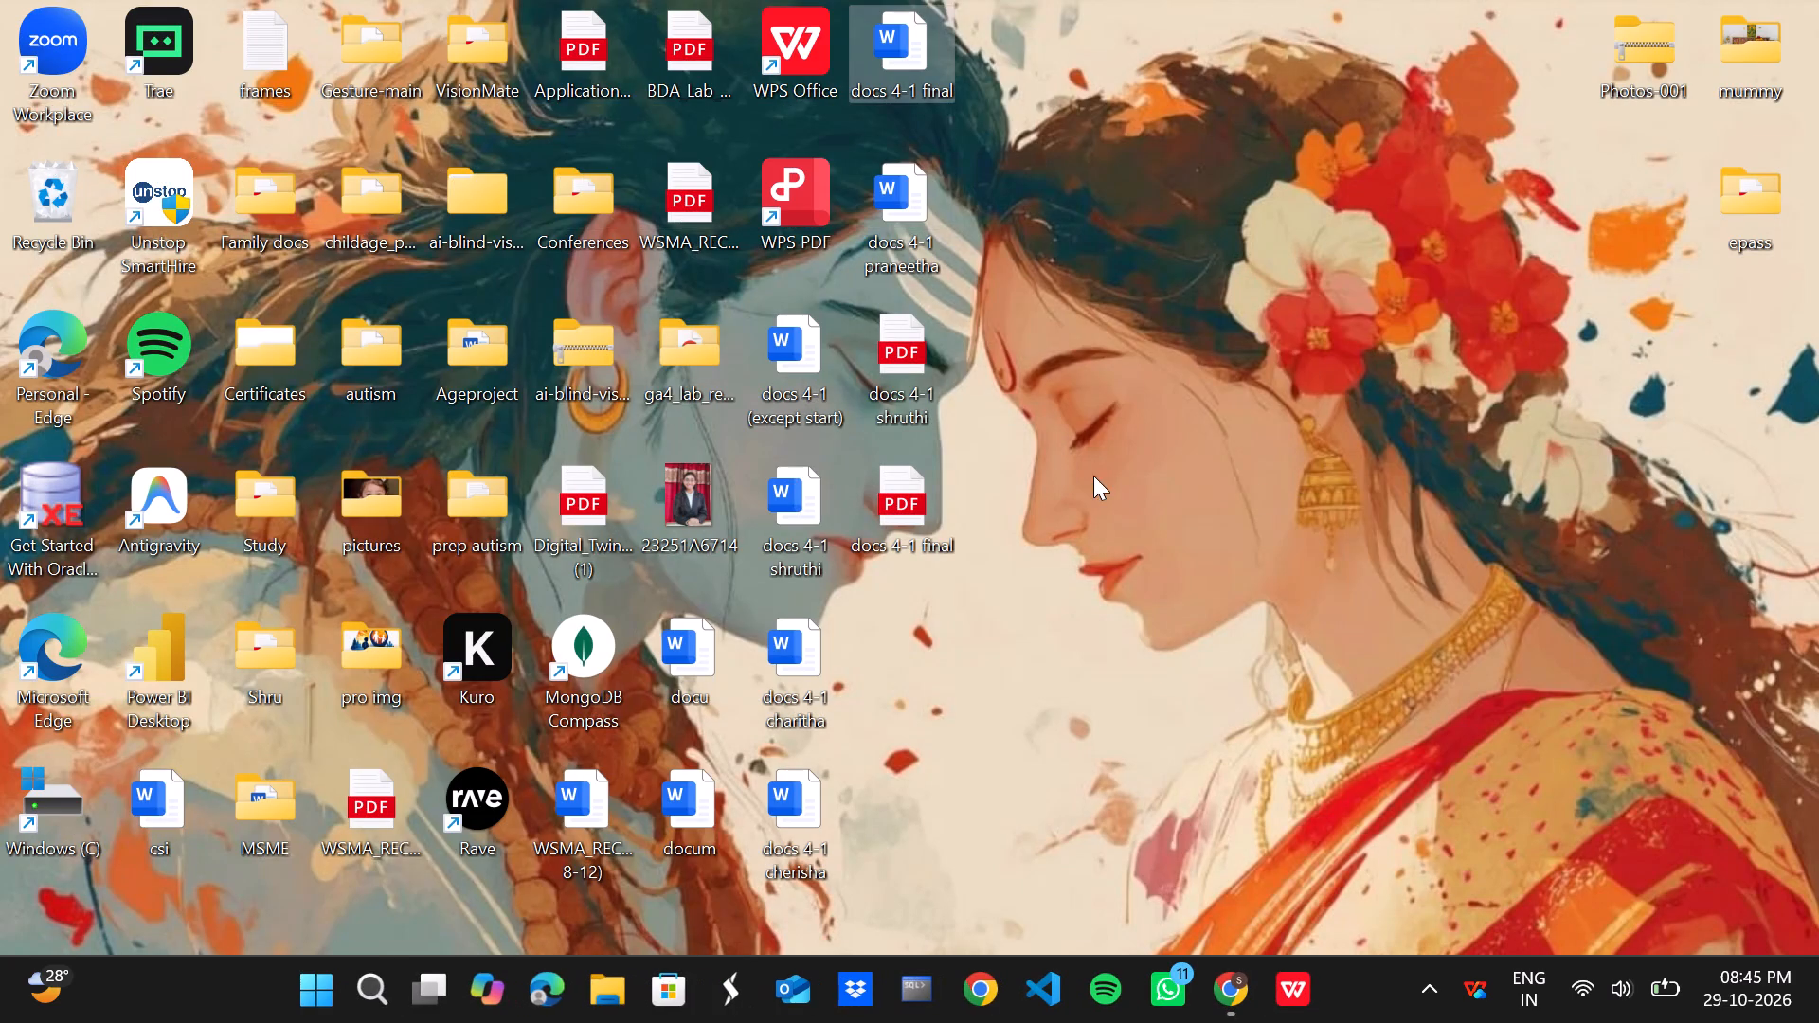
Open docs 4-1 praneetha from the Desktop, check its title-page authors, export it with WPS PDF, and close both files.
double_click(928, 262)
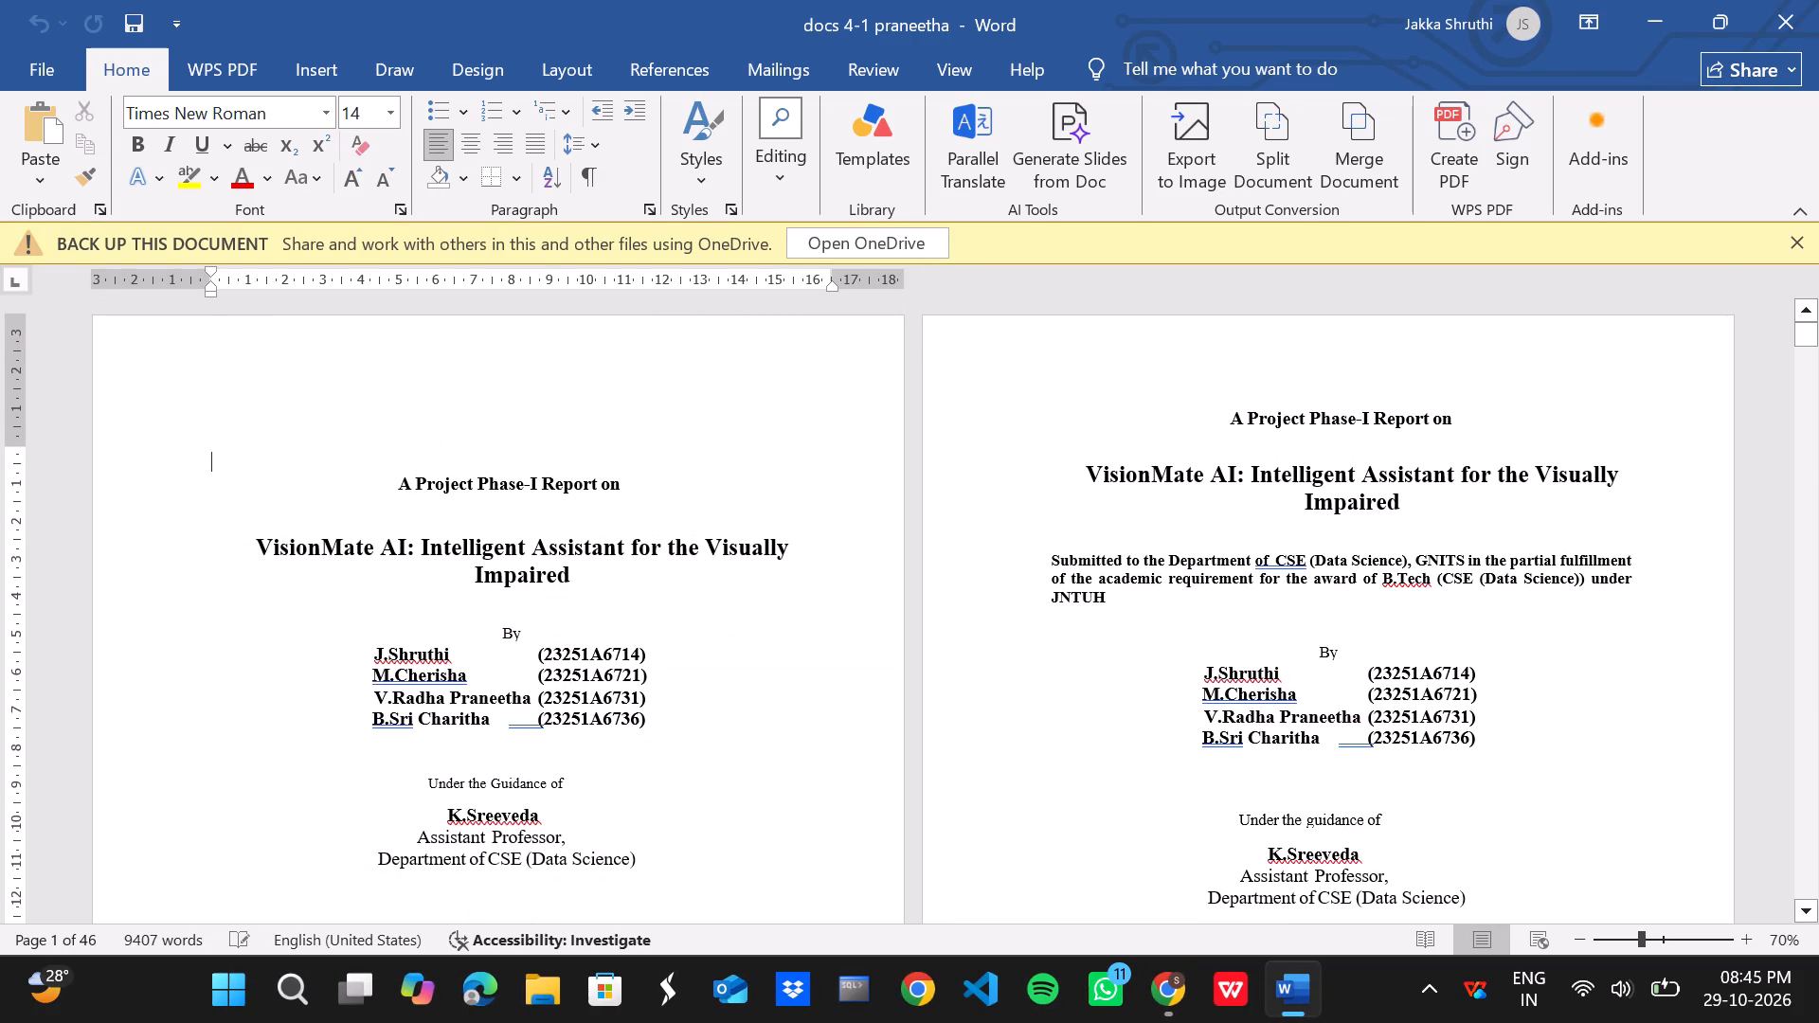
scroll(992, 678, down, 3)
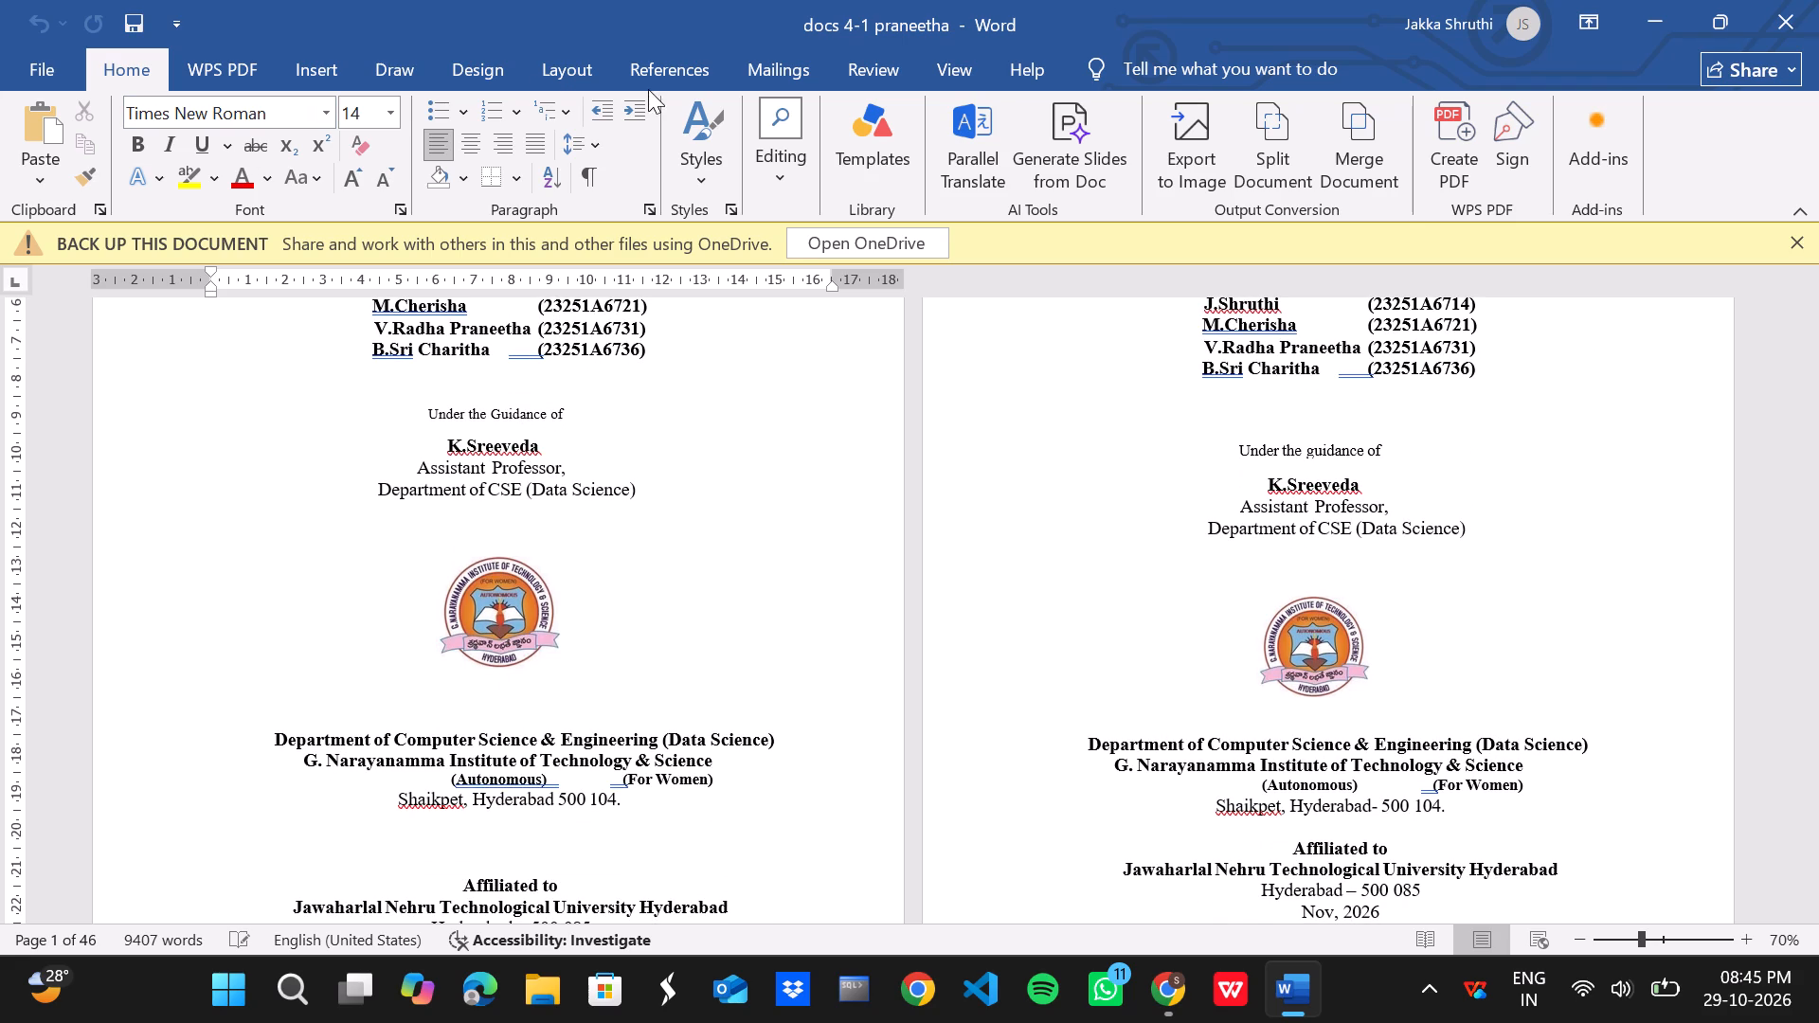
click(1473, 147)
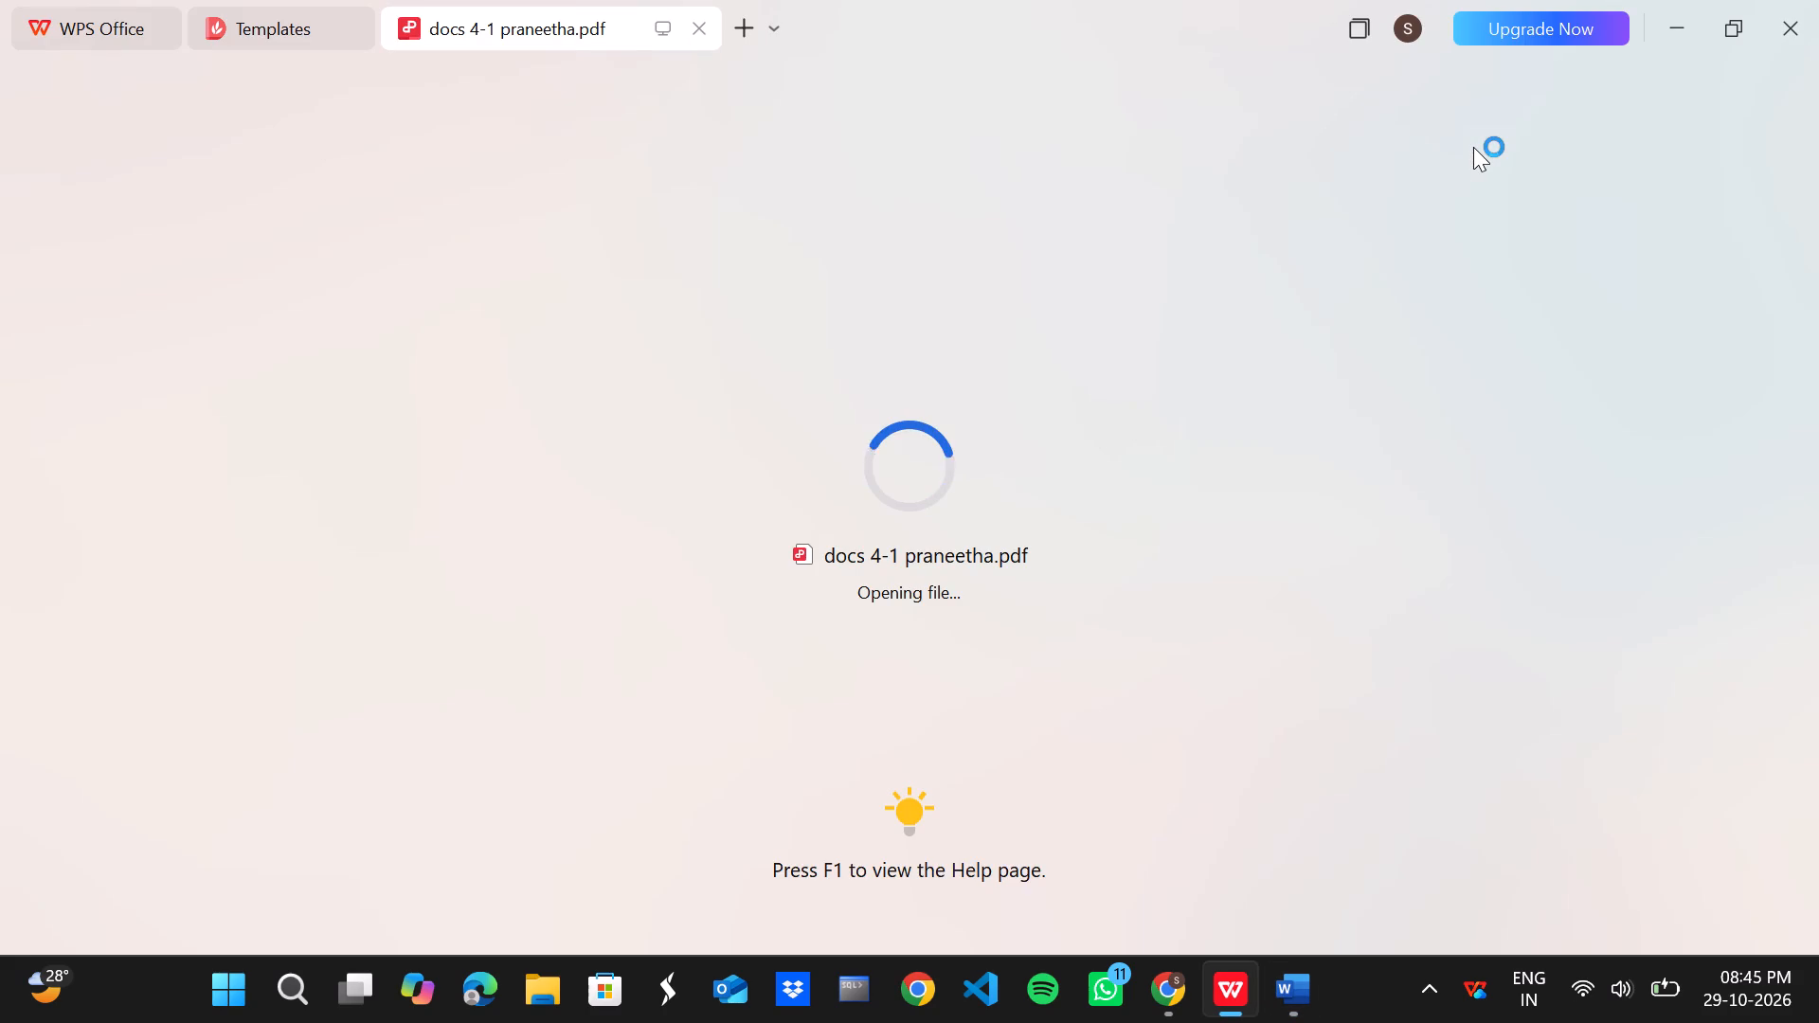
click(1816, 1)
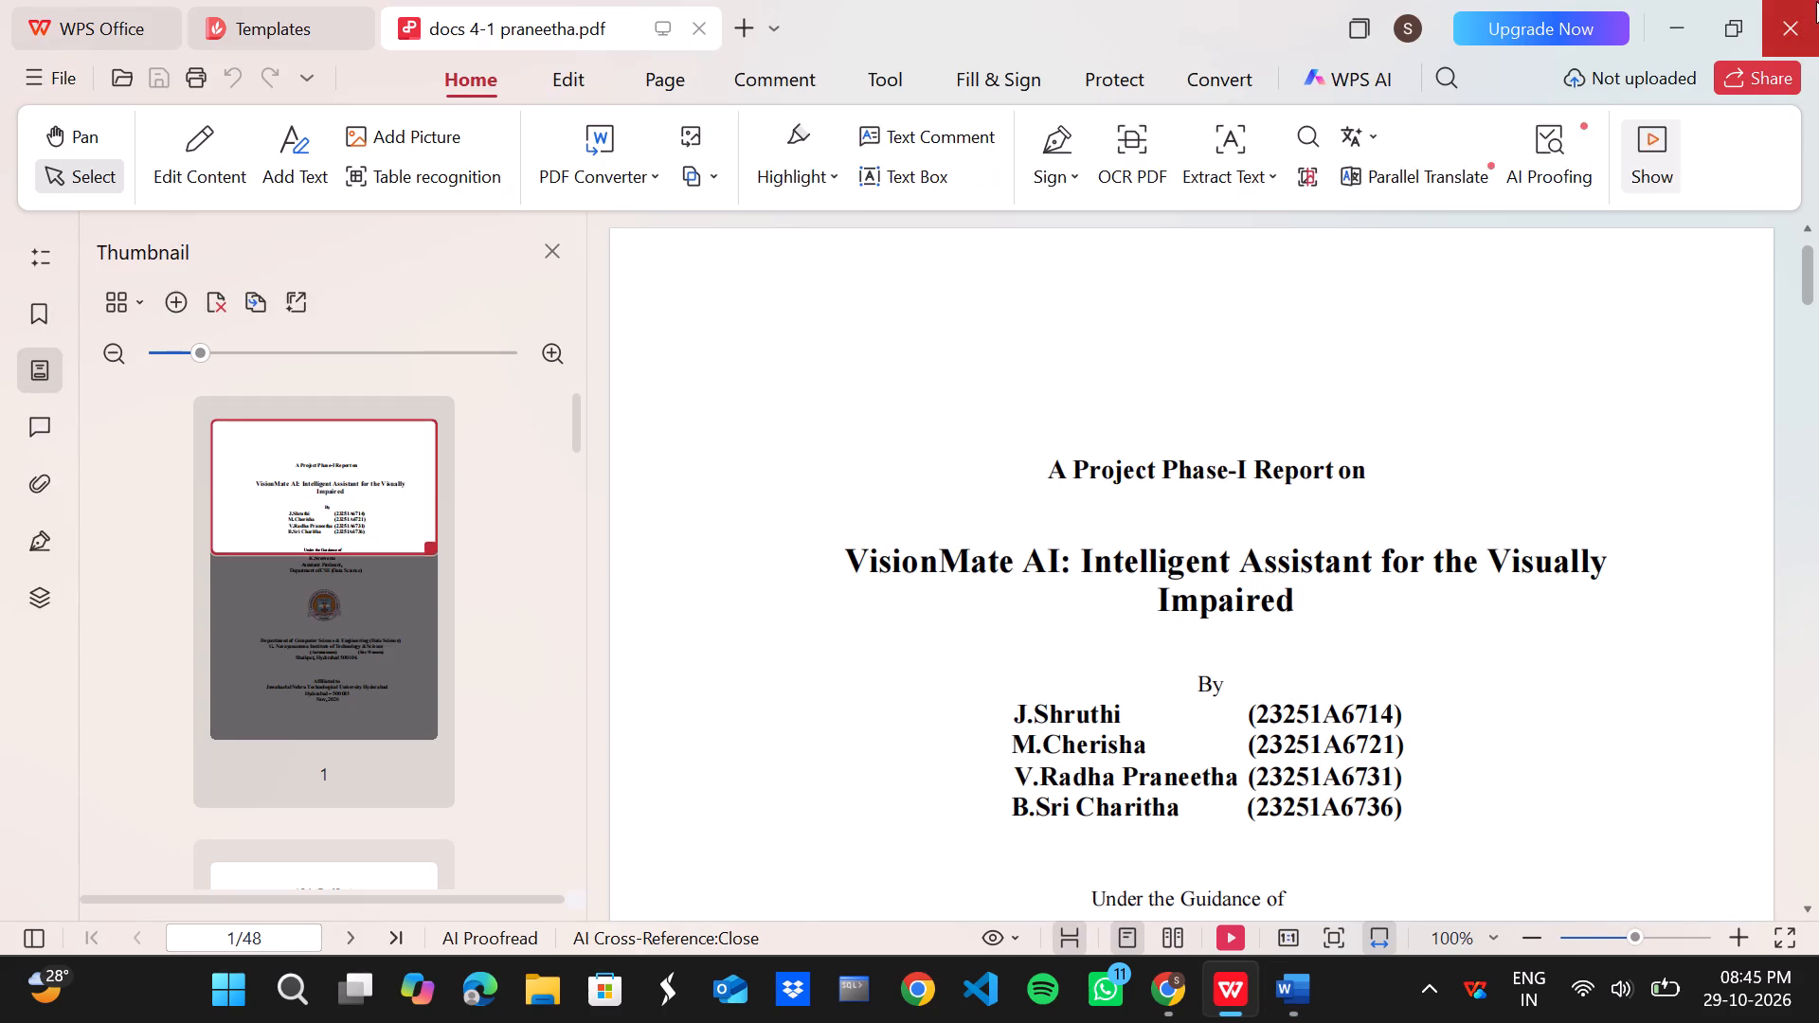
click(1818, 0)
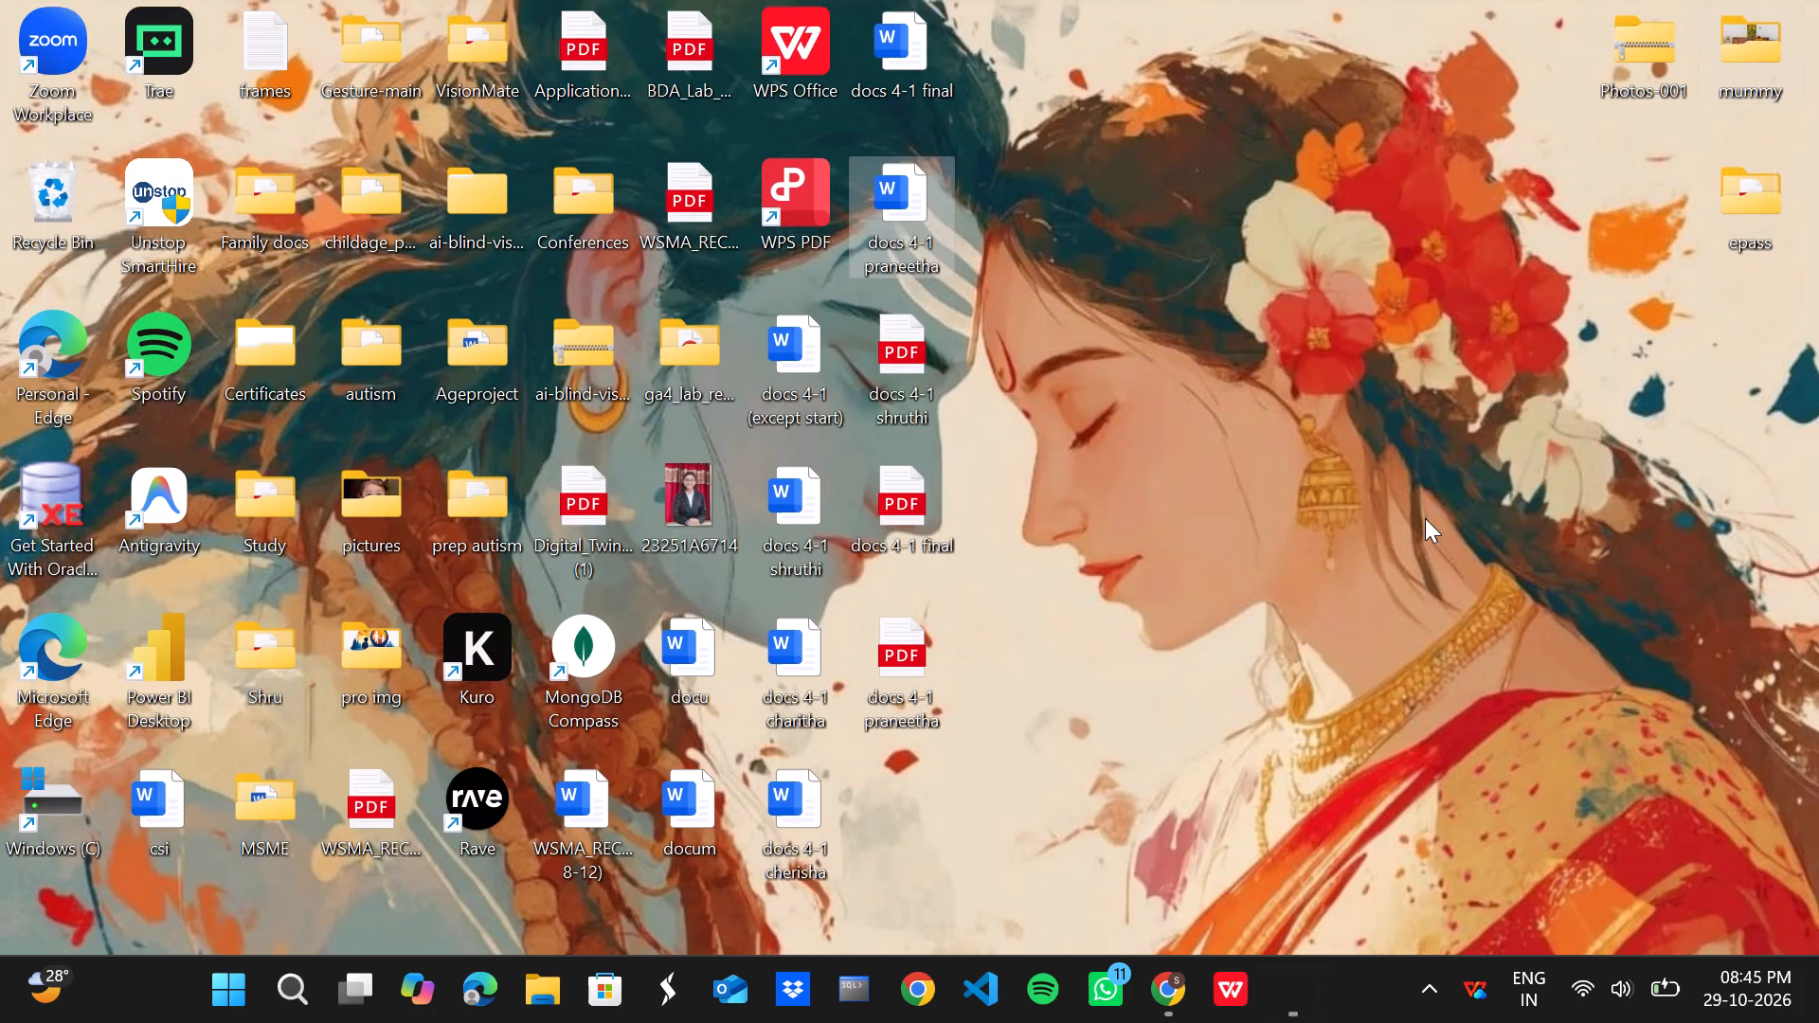
Rename the docs 4-1 praneetha PDF on the Desktop as docs 4-1 group.
right_click(920, 691)
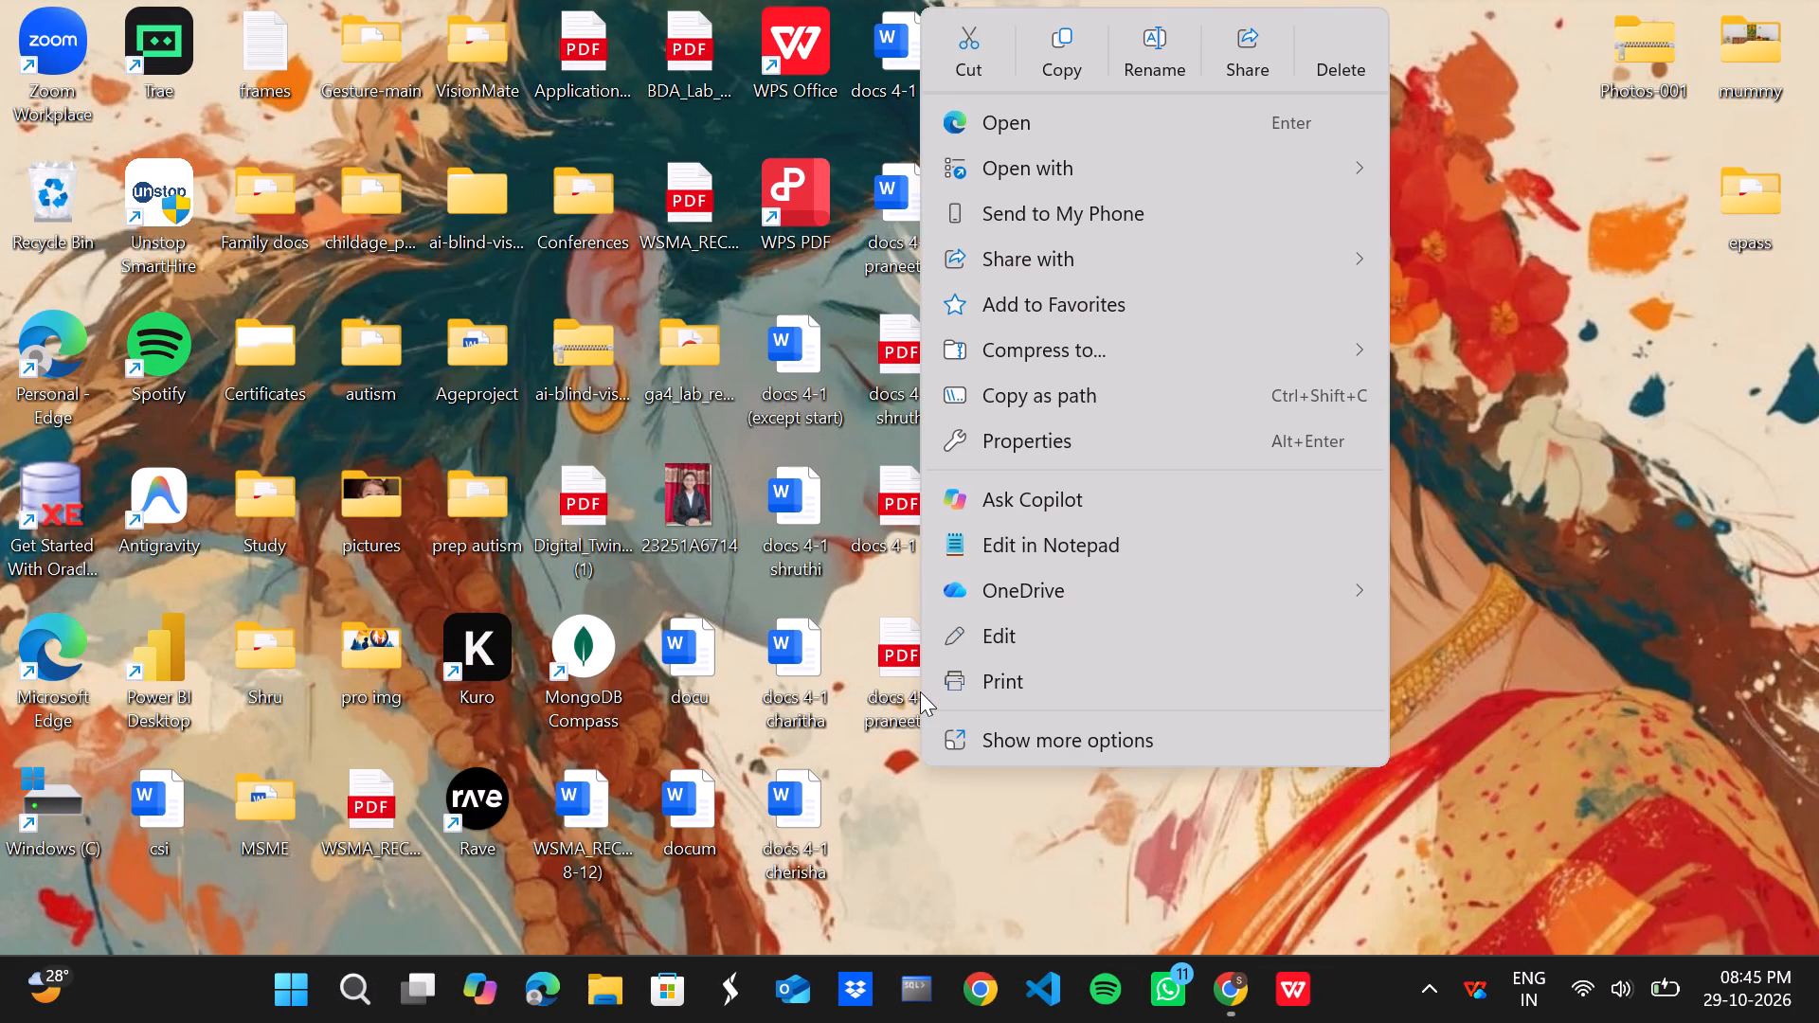
click(1135, 71)
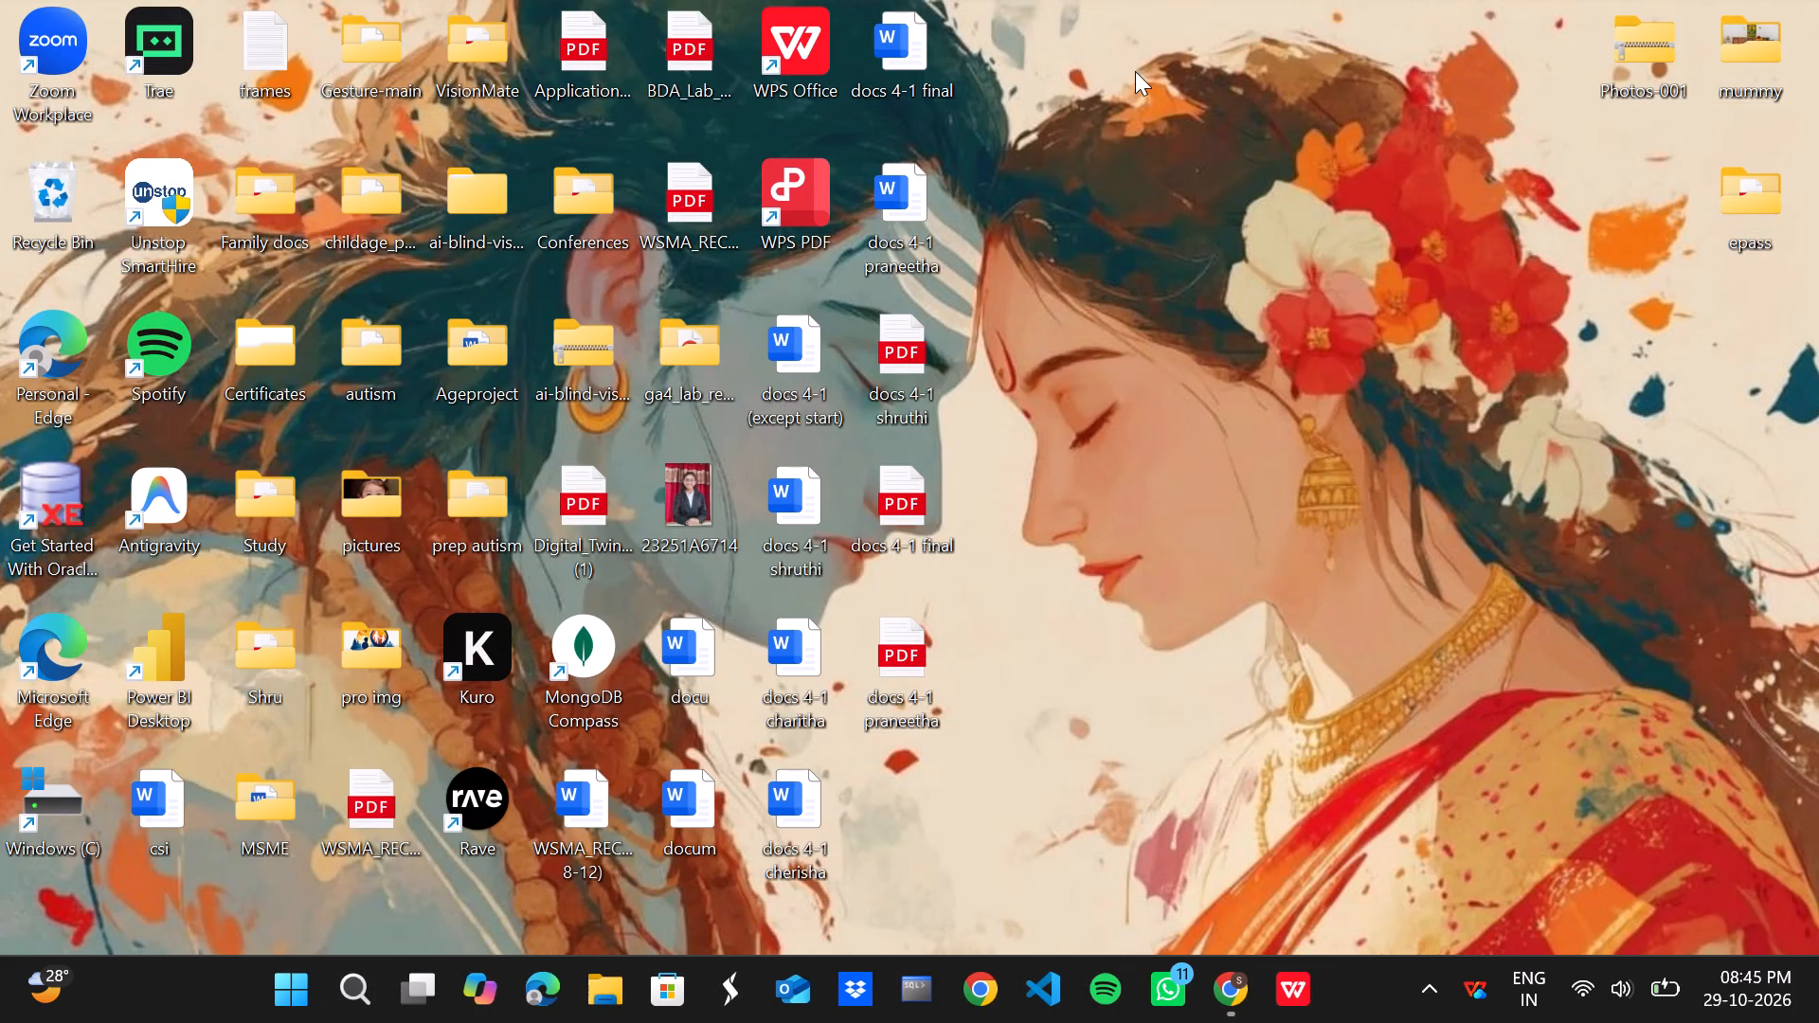
click(893, 708)
right_click(893, 708)
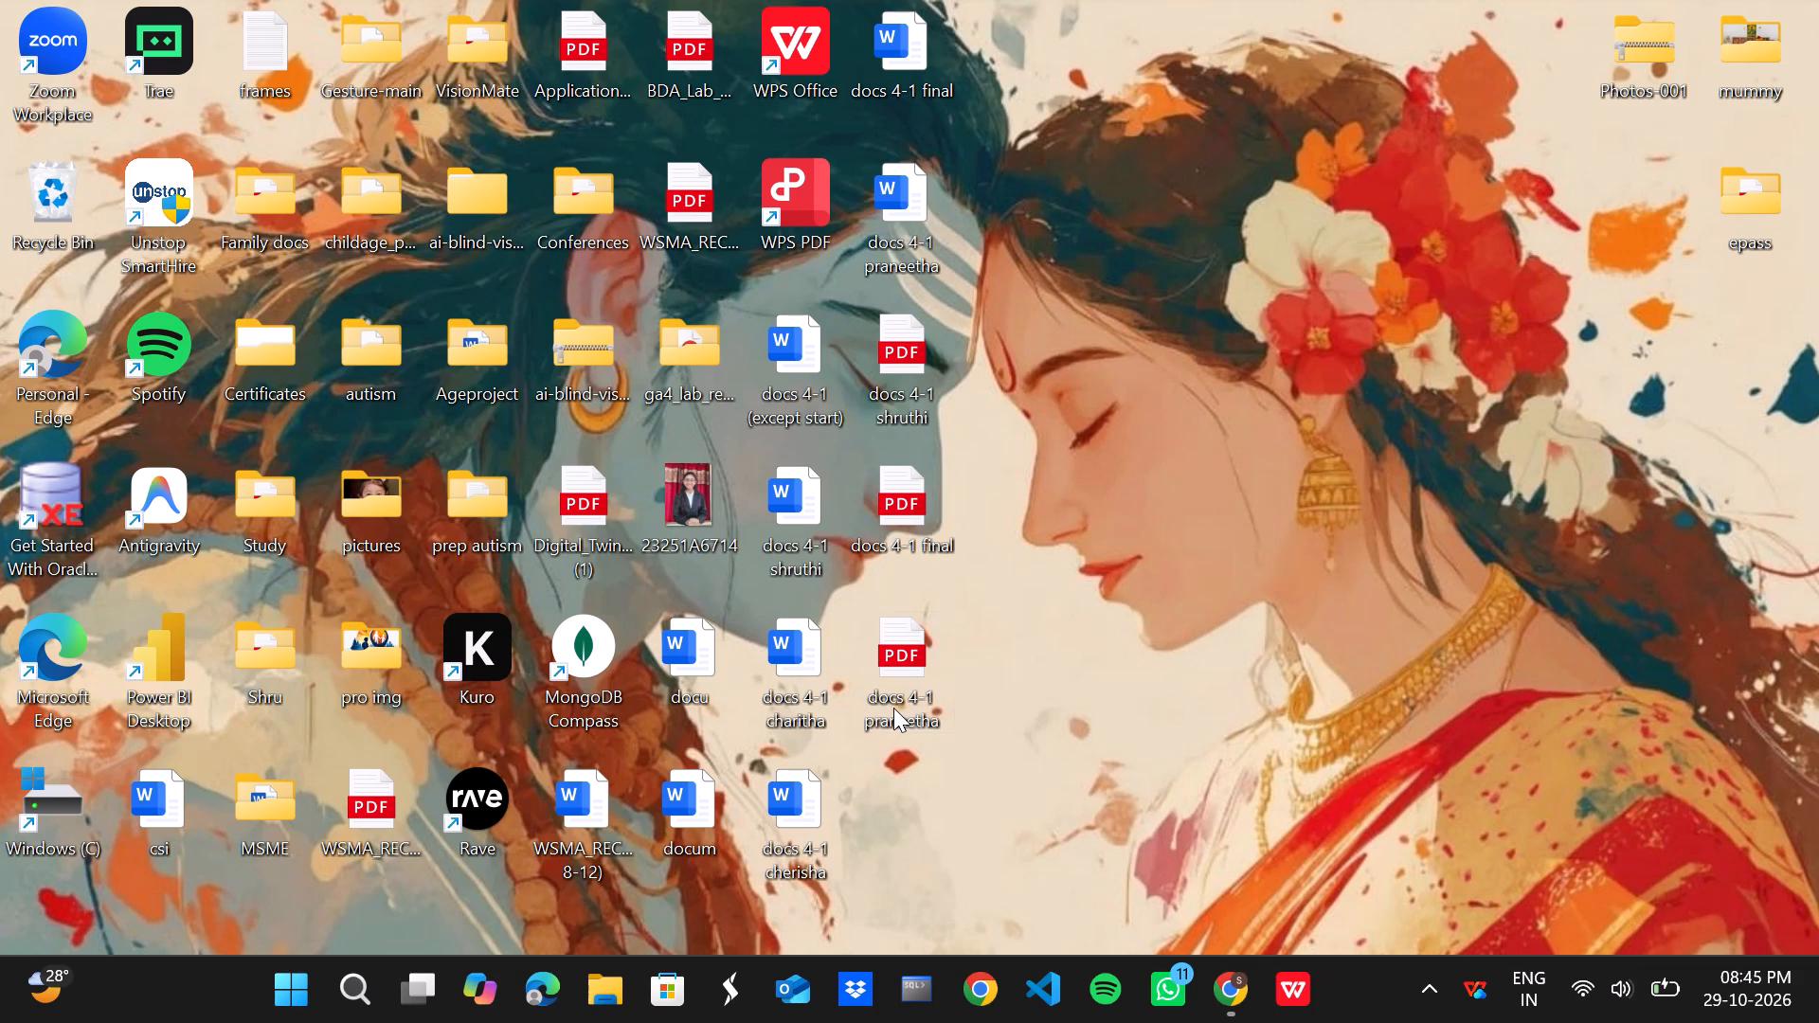
click(1133, 58)
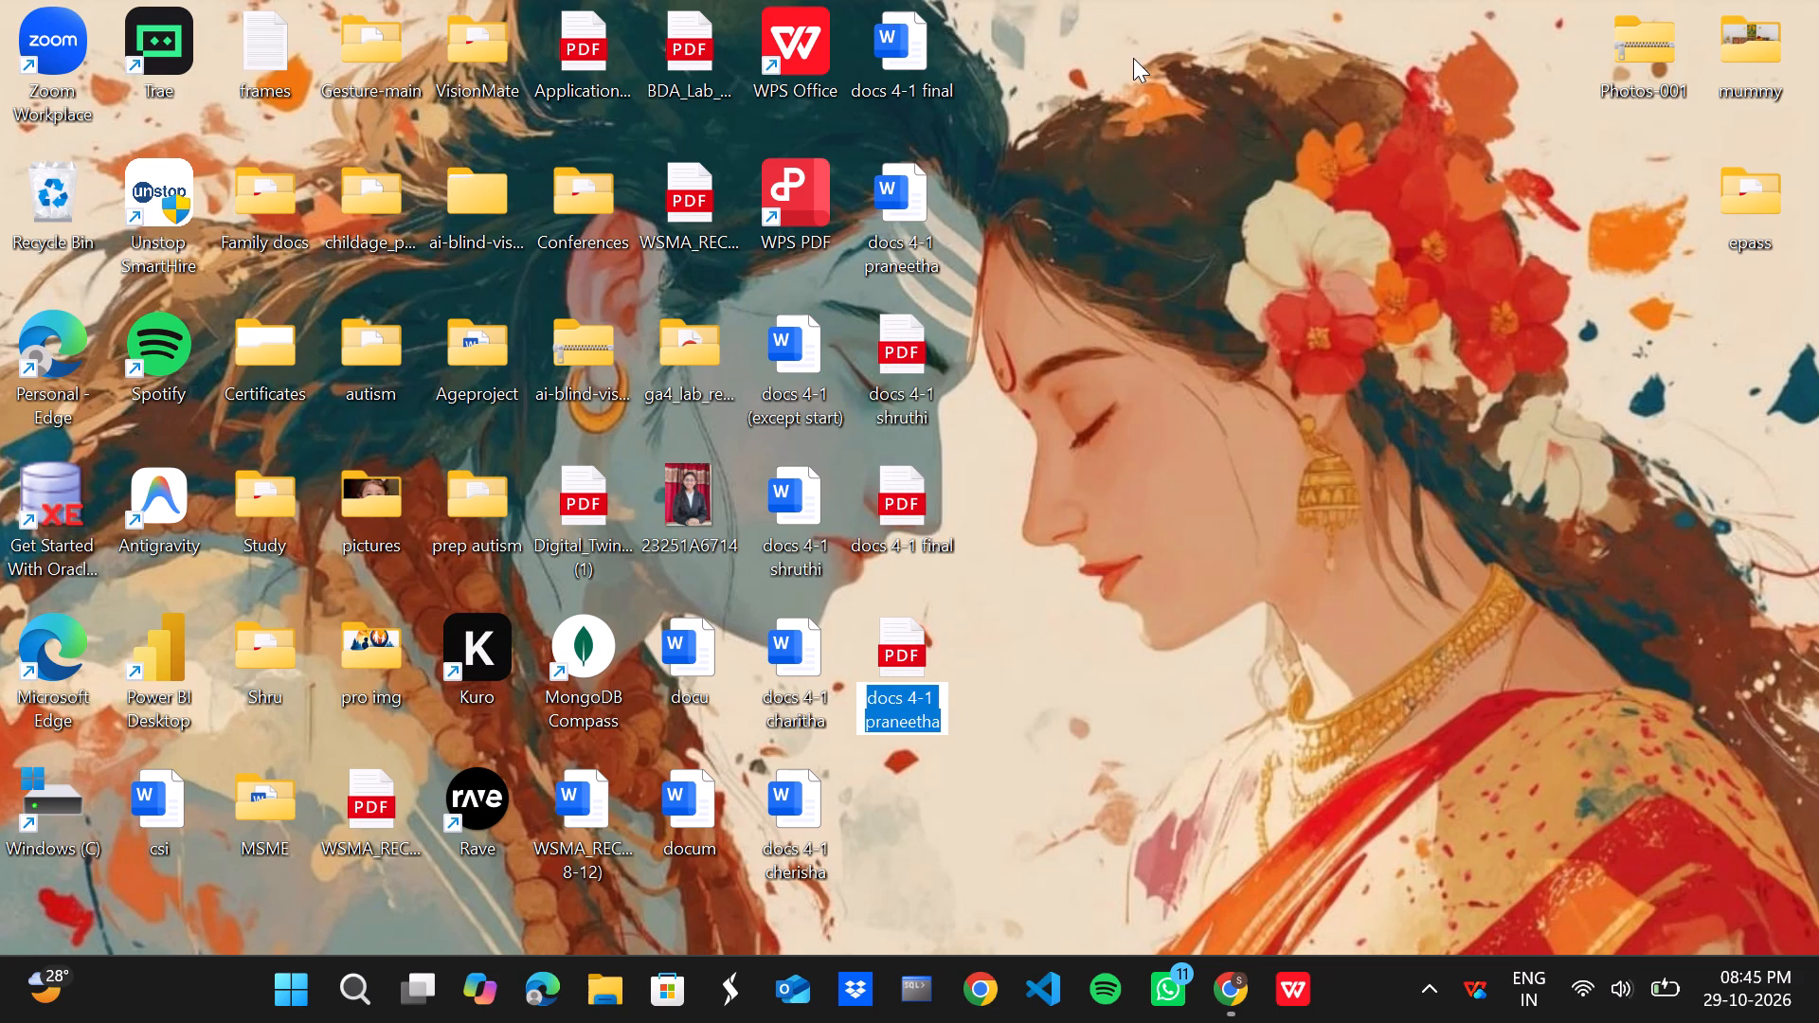
click(941, 724)
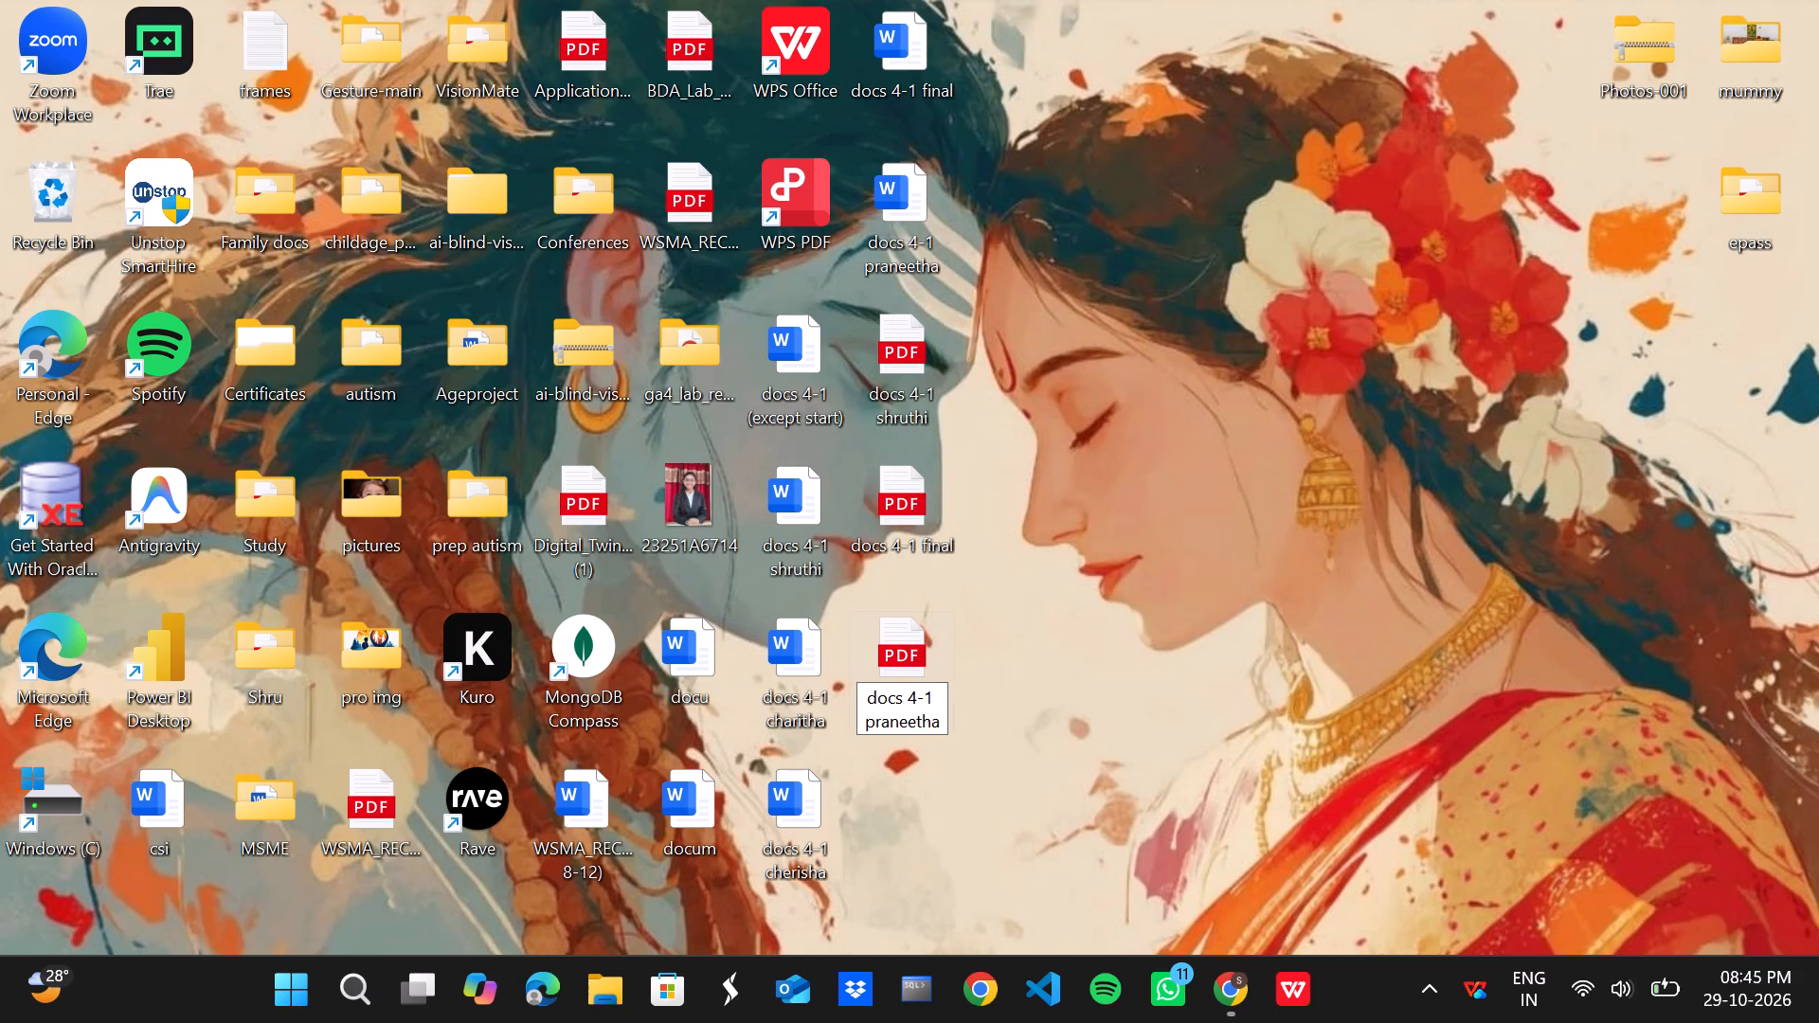
key(BackSpace)
key(BackSpace)
key(BackSpace)
key(BackSpace)
key(BackSpace)
key(BackSpace)
key(BackSpace)
key(BackSpace)
key(BackSpace)
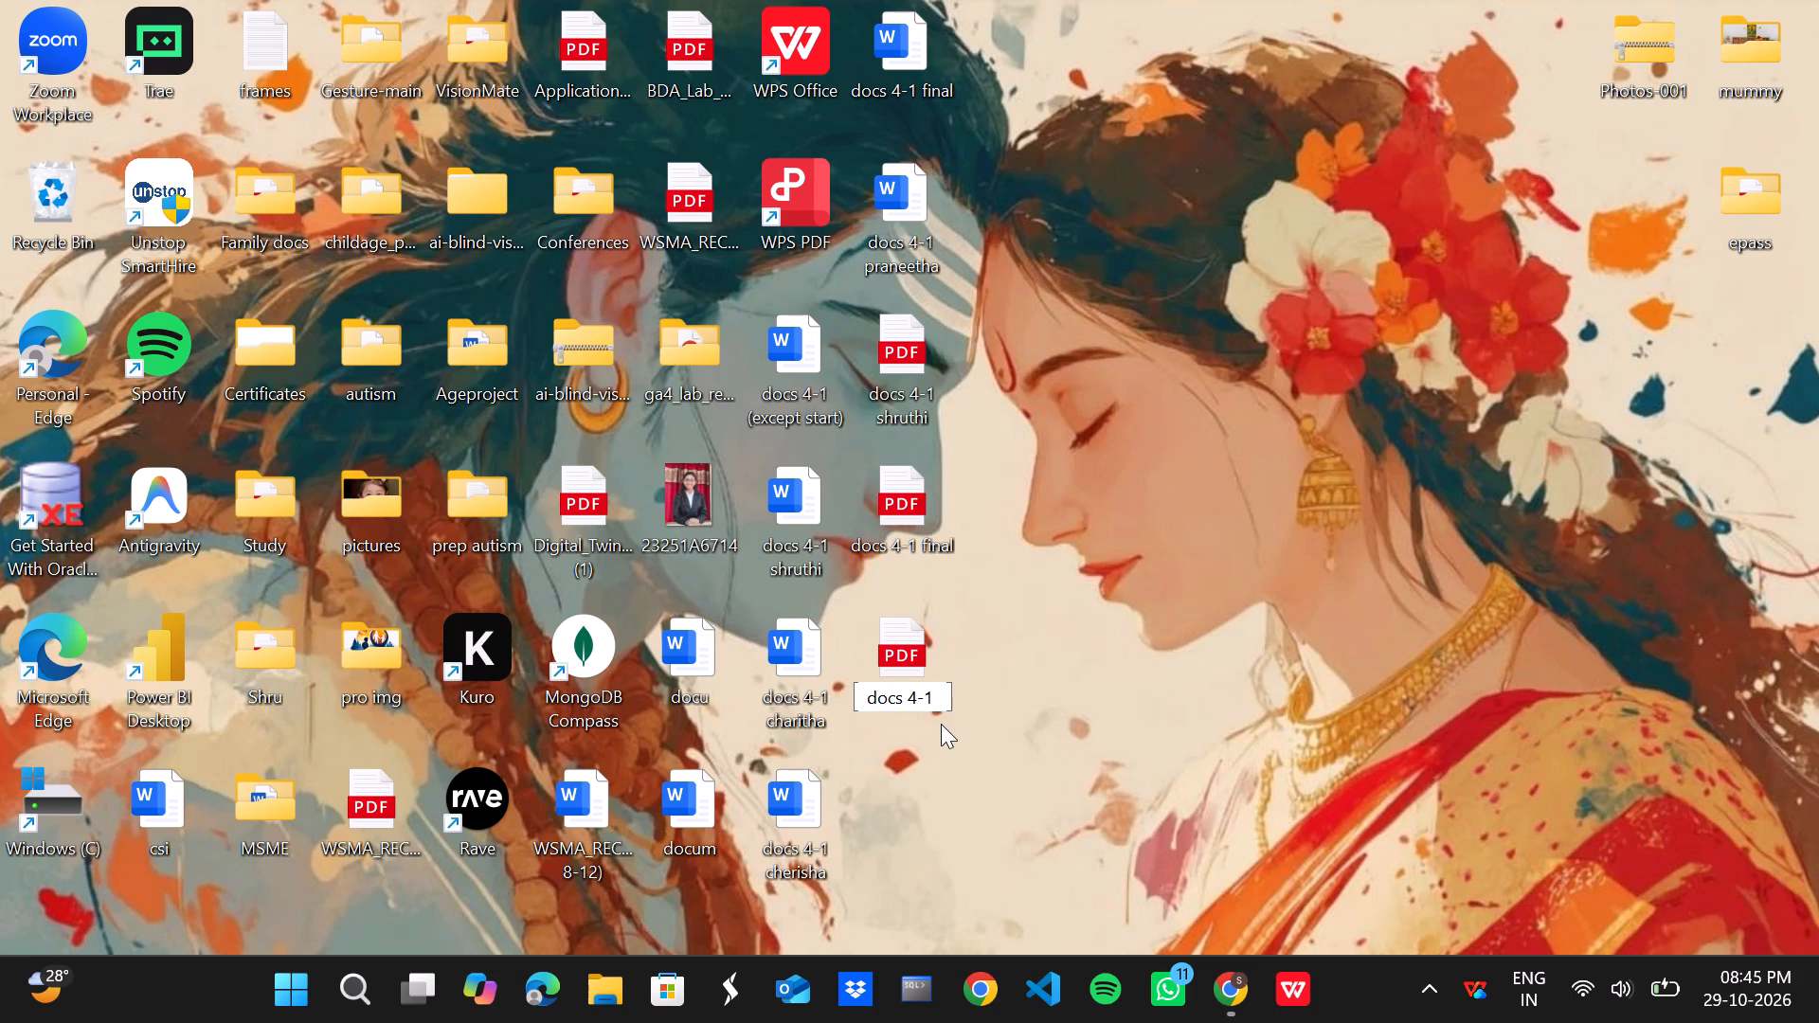
text(grou)
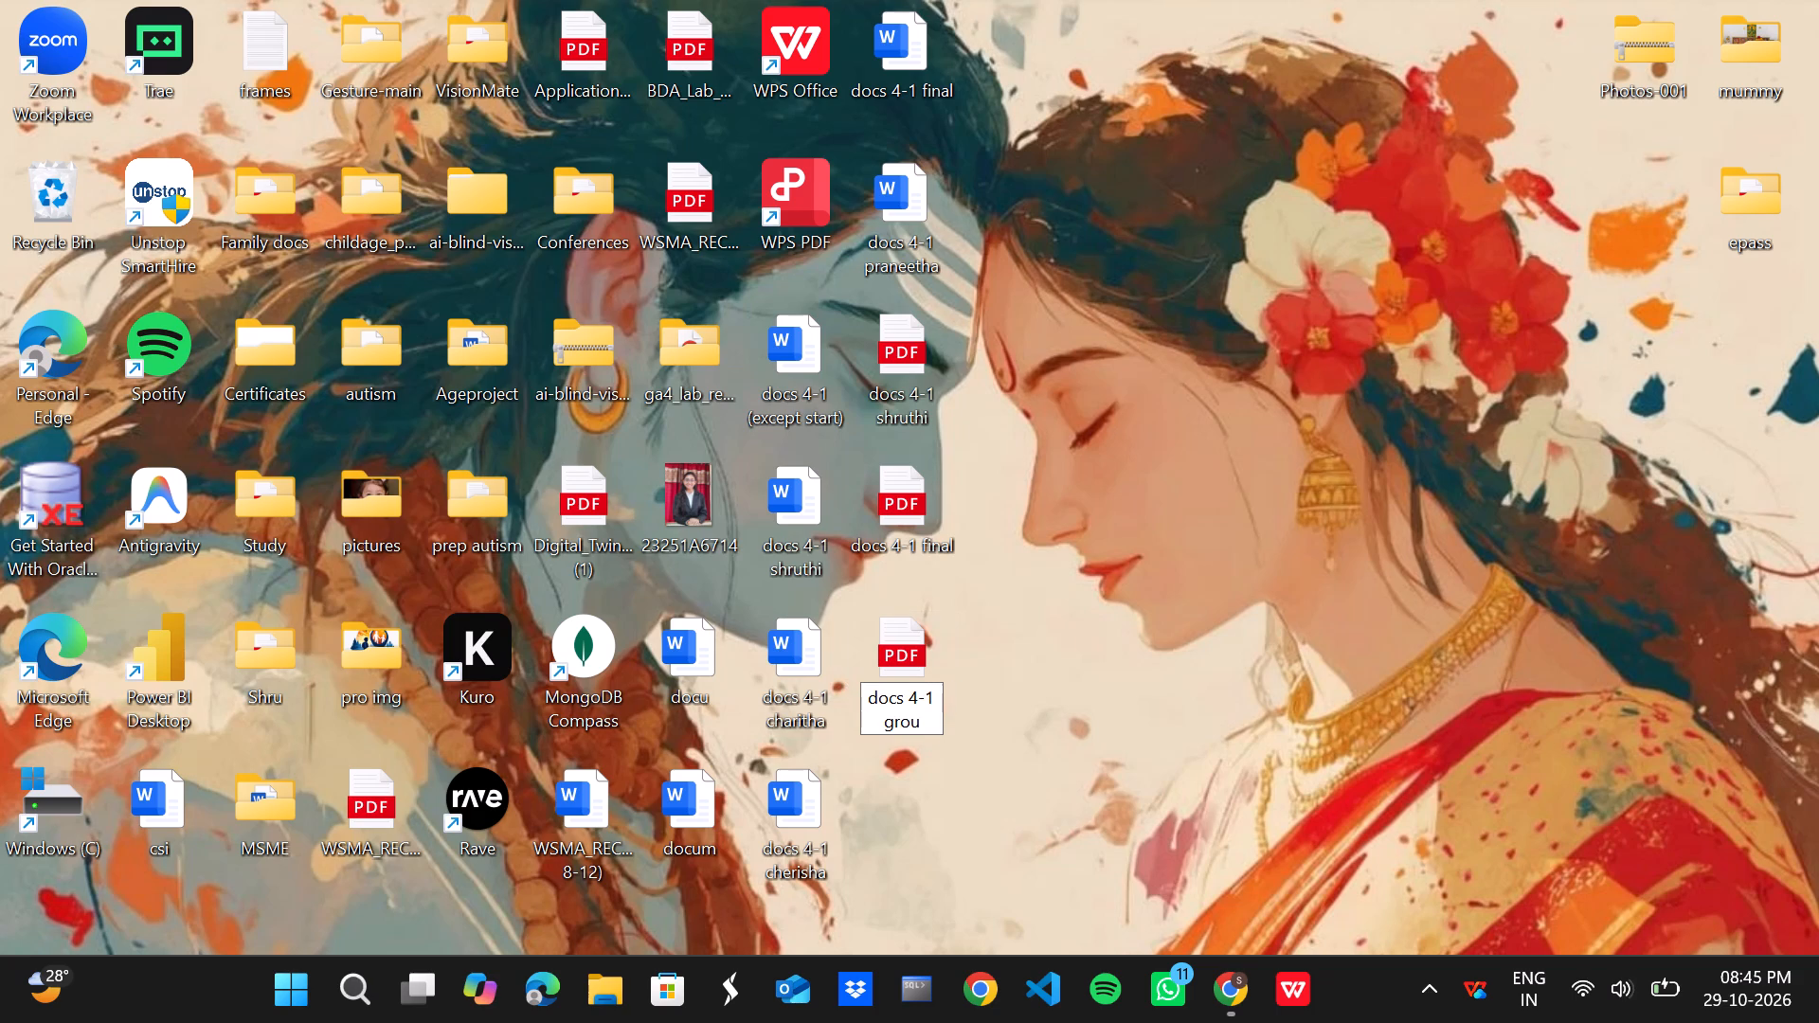
key(p)
key(Return)
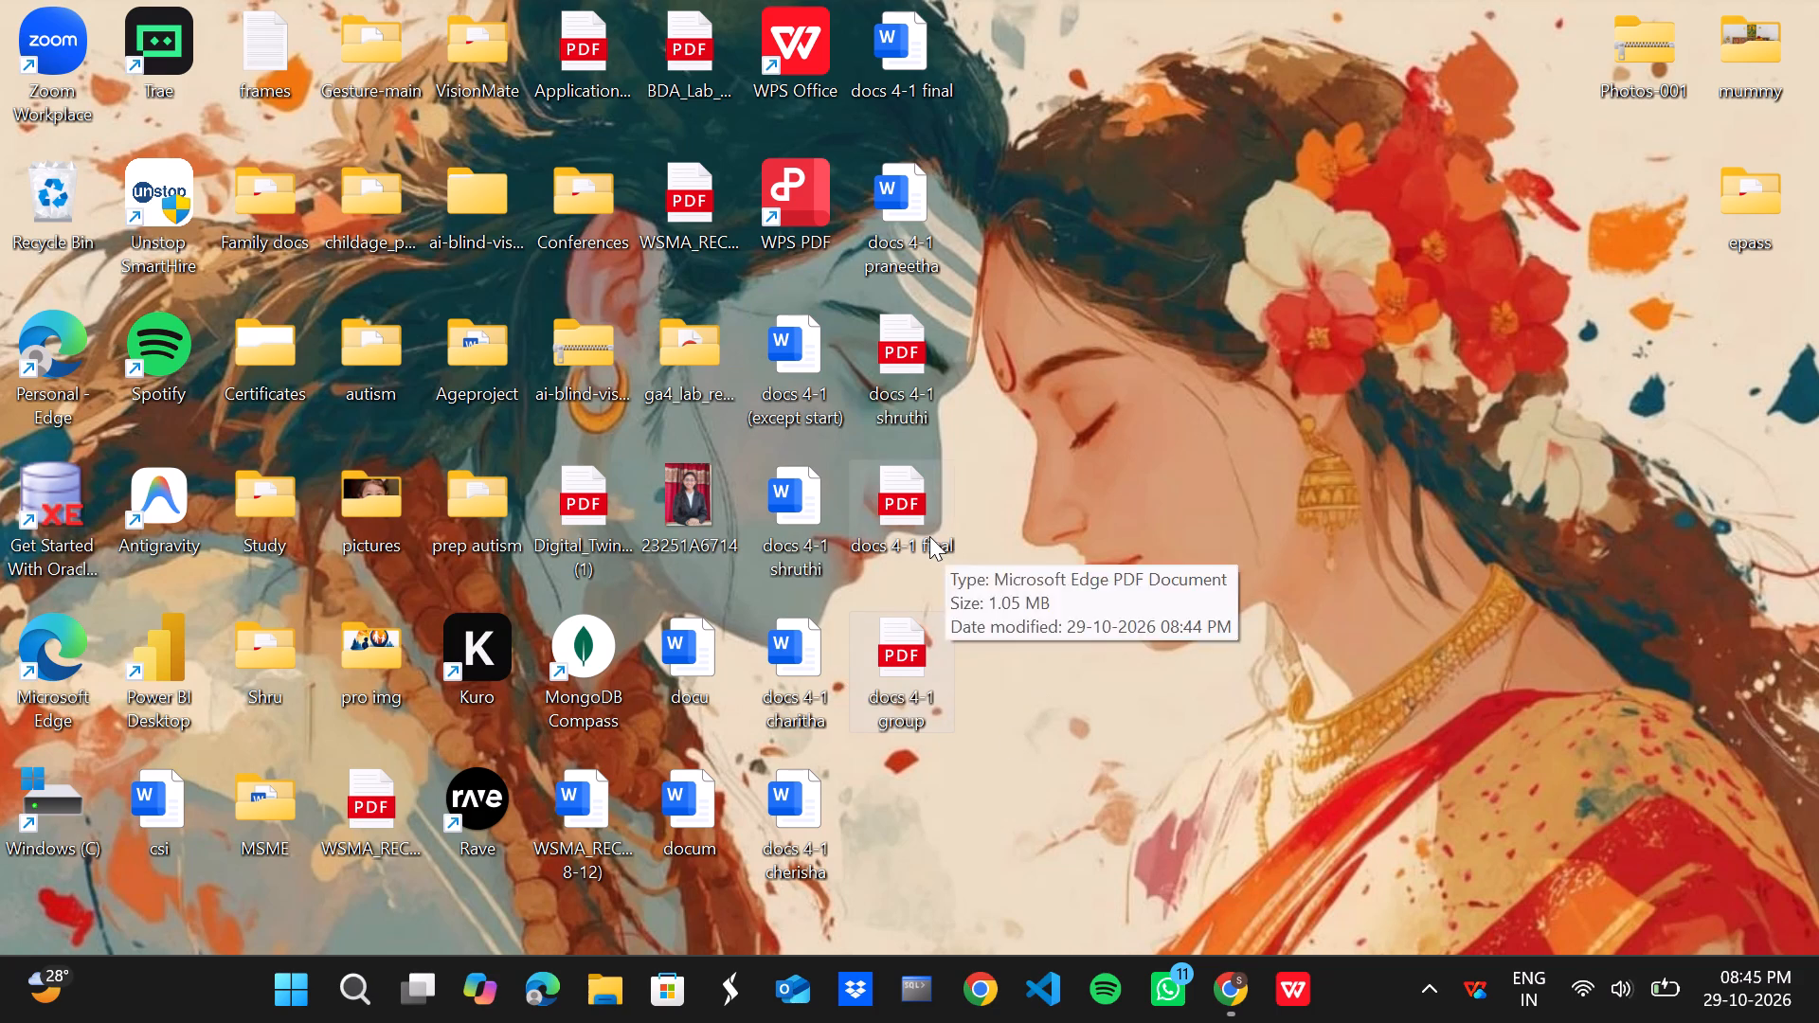
Open the docs 4-1 final PDF just once in Microsoft Edge, check the author on its first page, and close it.
double_click(929, 536)
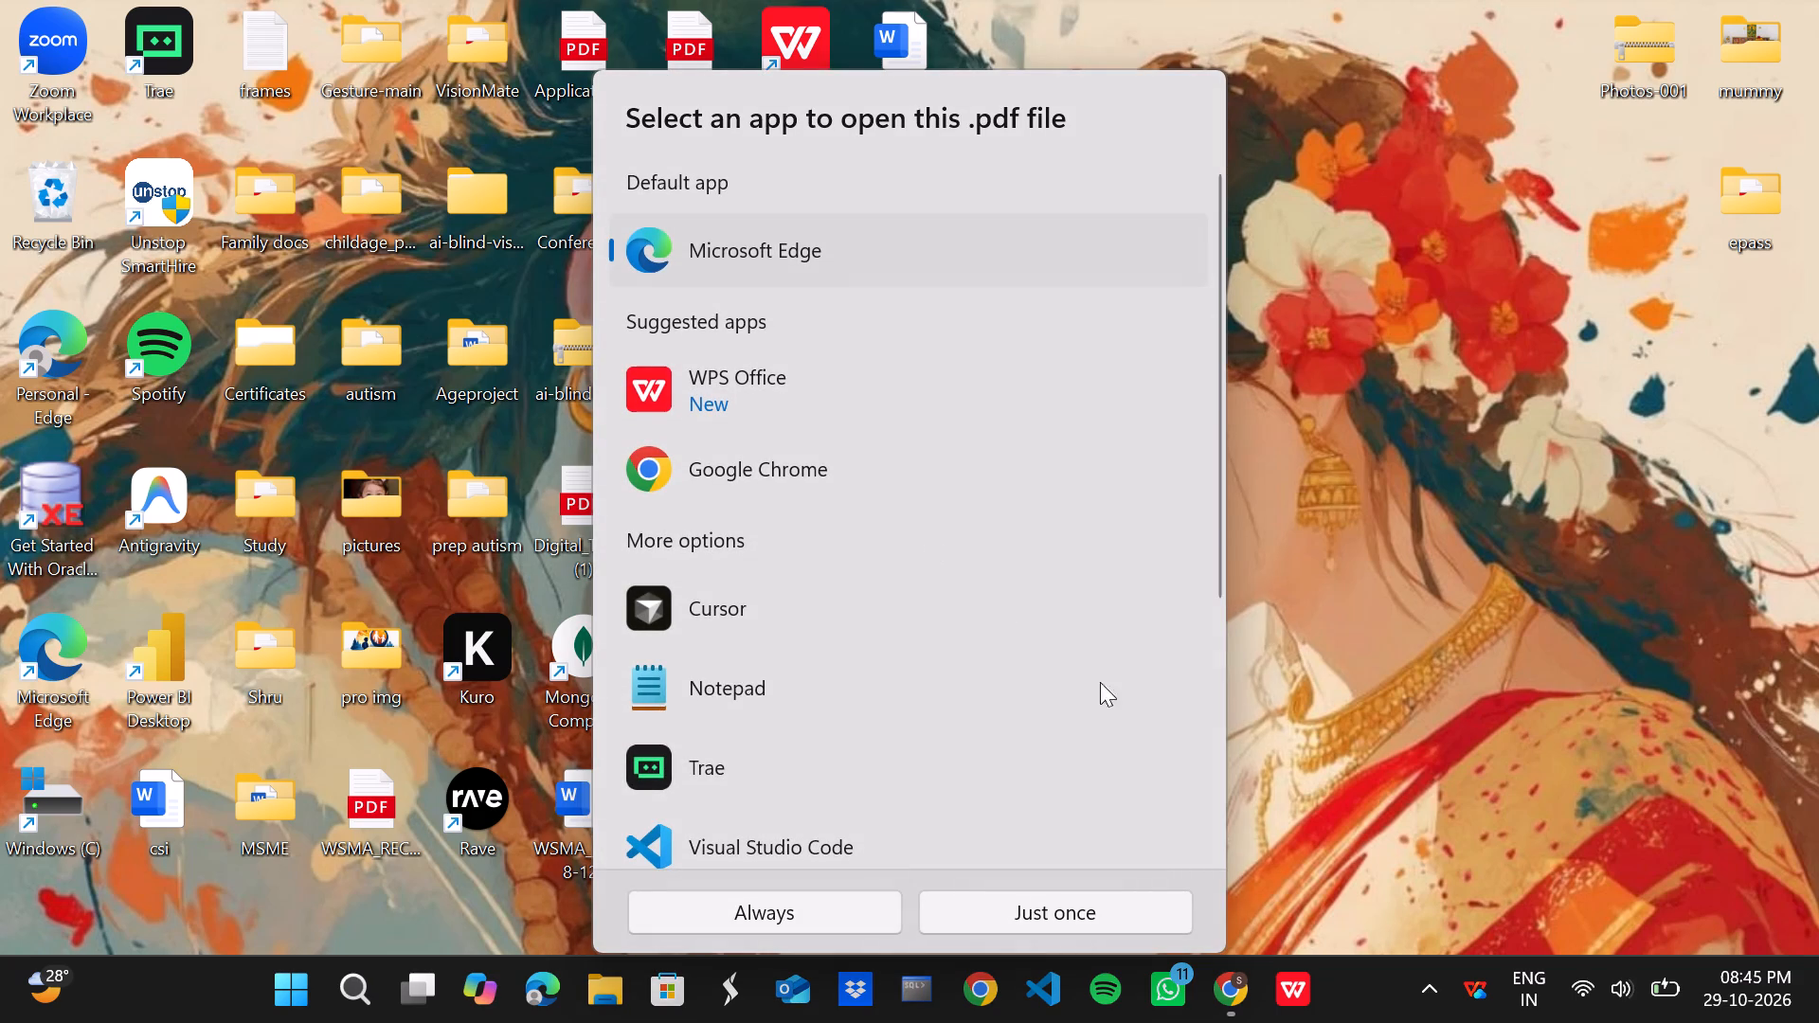
click(958, 908)
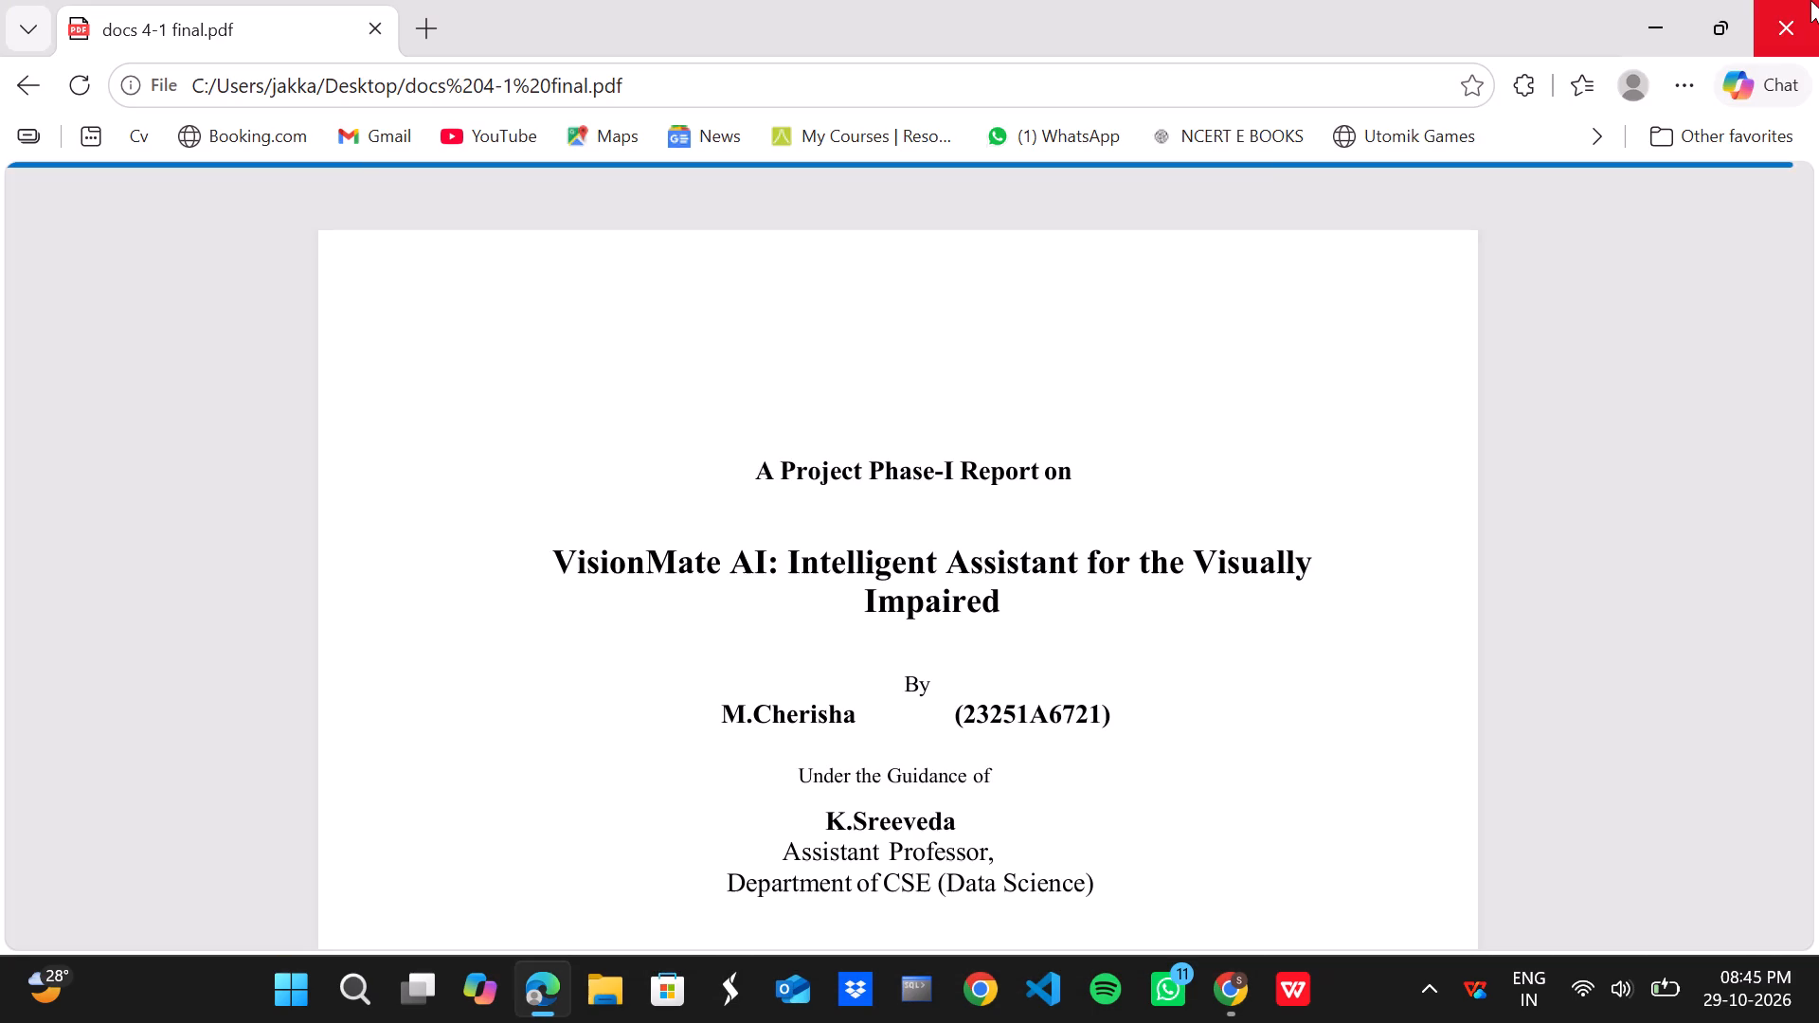
click(1810, 0)
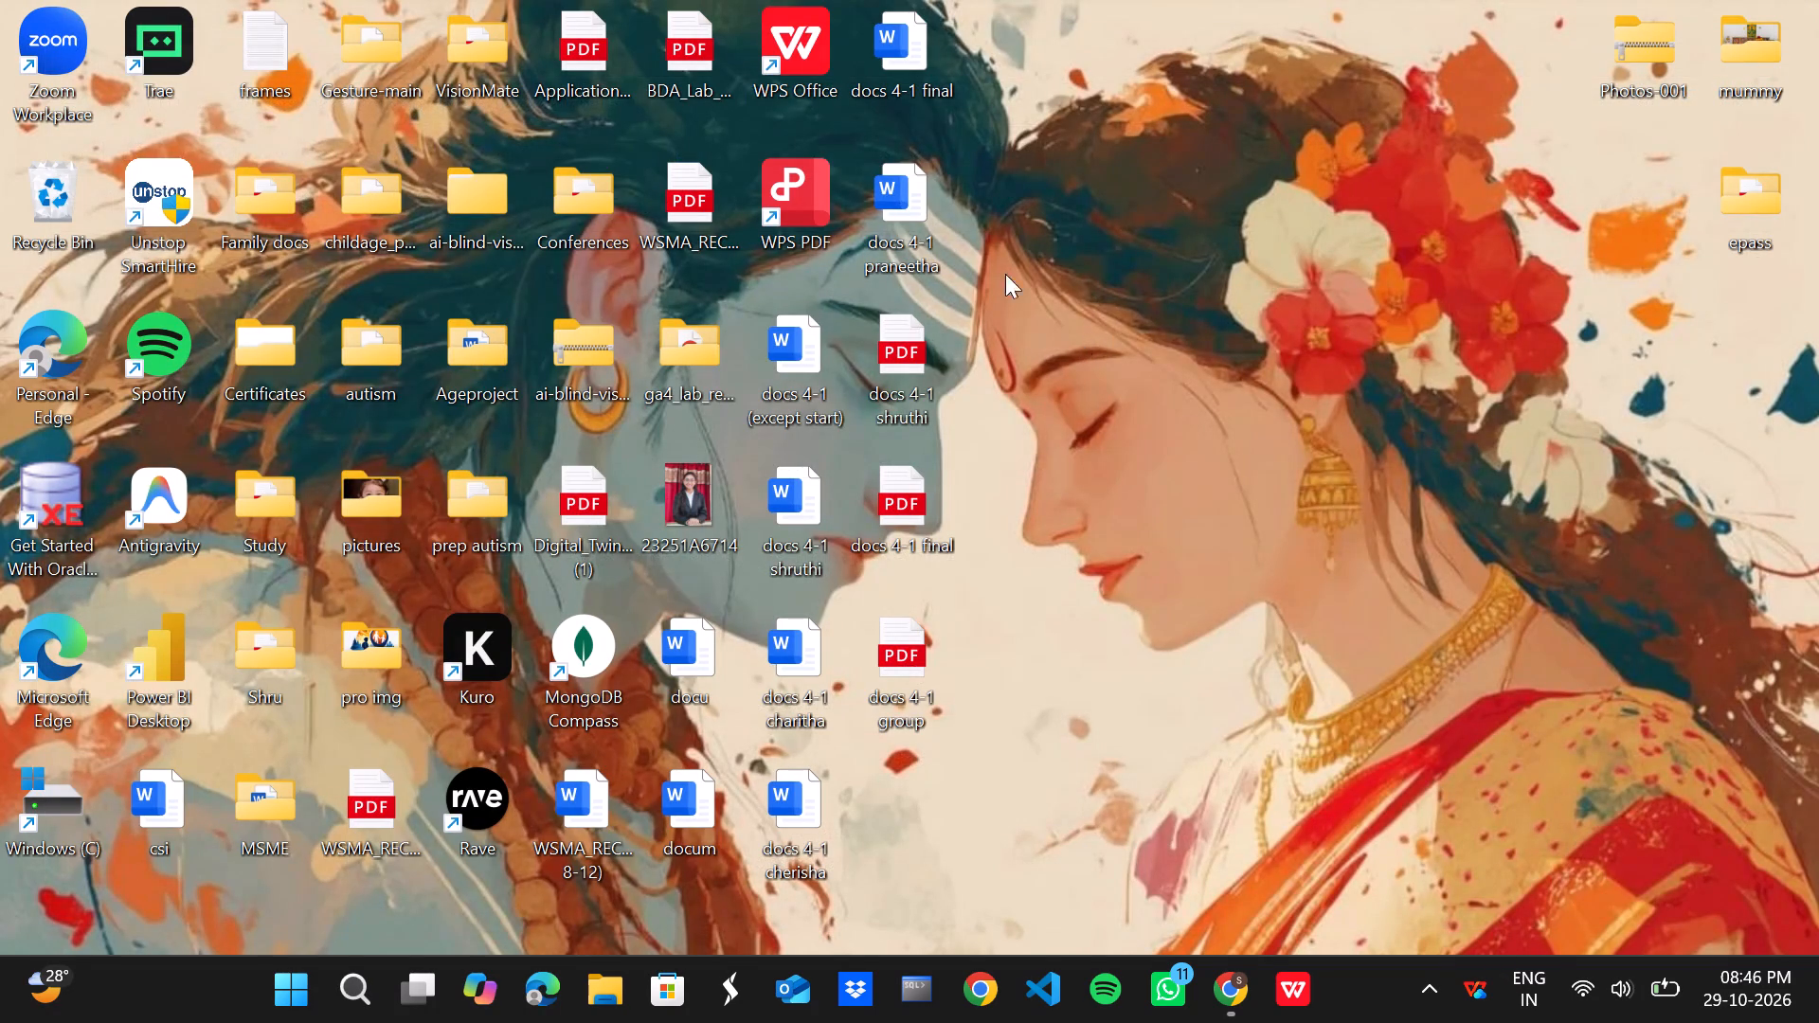
Rename the docs 4-1 final PDF on the Desktop as docs 4-1 cherisha.
right_click(912, 529)
click(1144, 79)
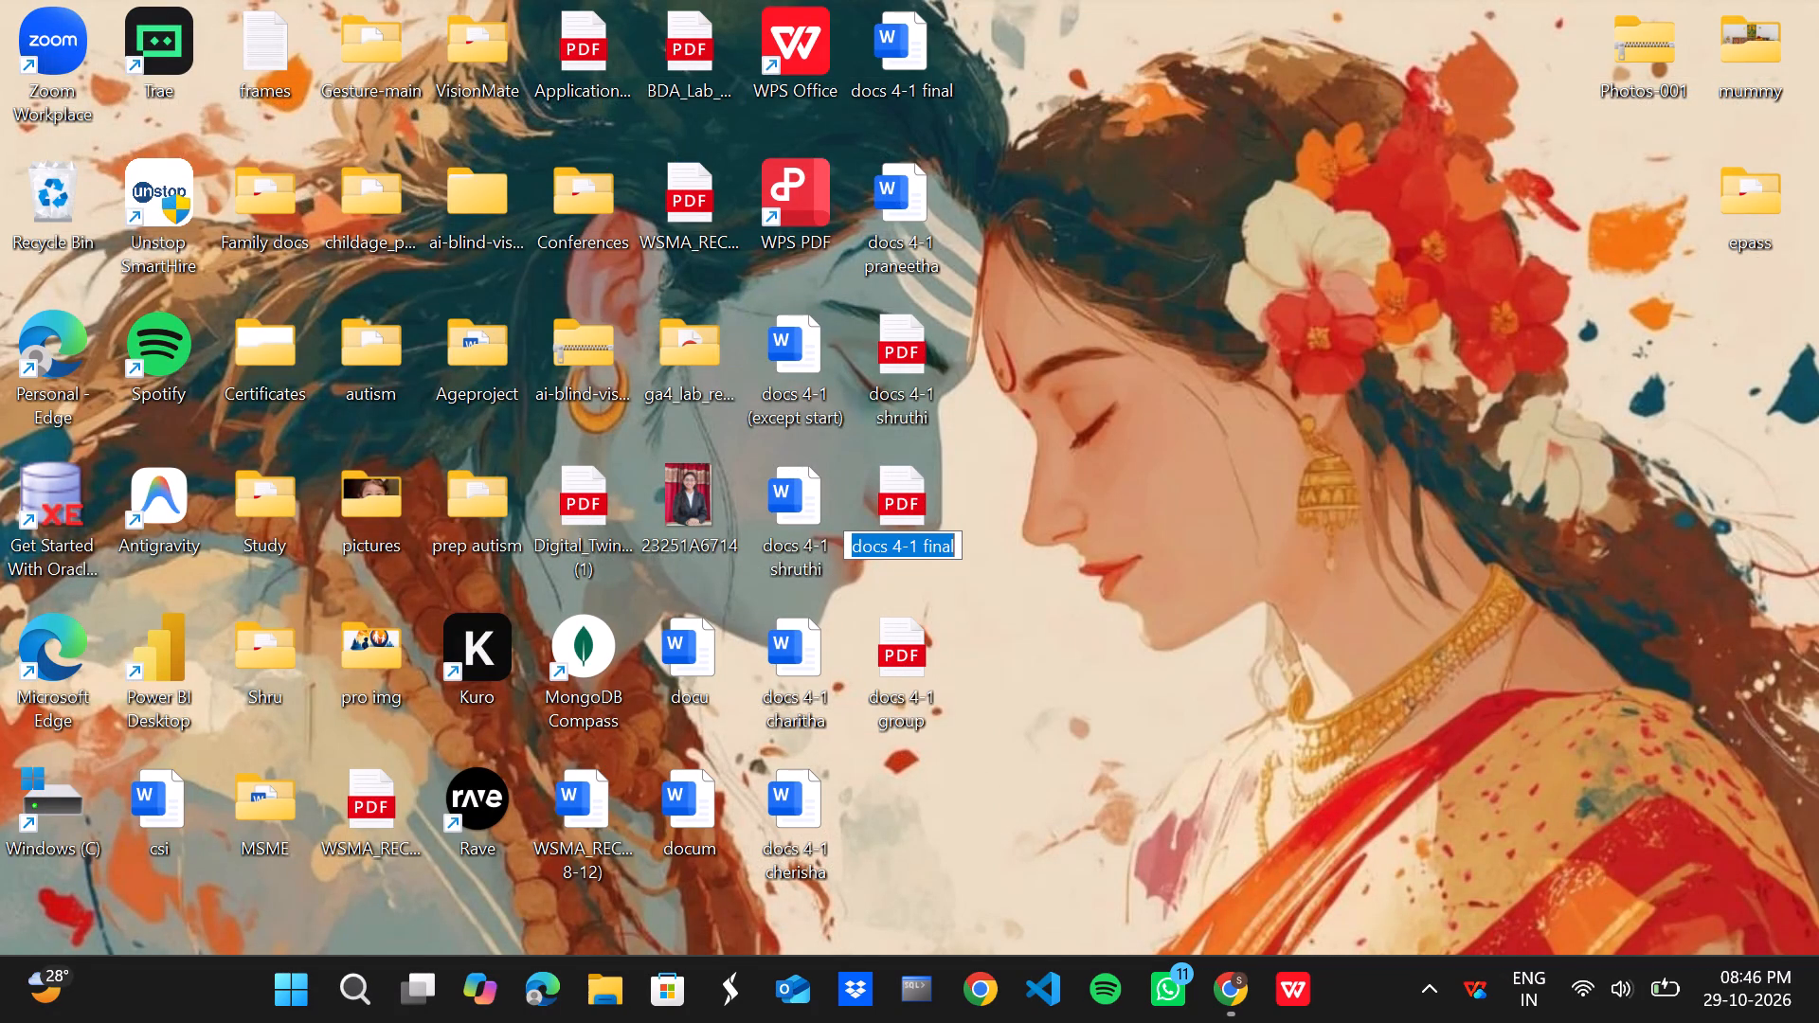
click(958, 541)
key(BackSpace)
key(BackSpace)
key(BackSpace)
key(BackSpace)
key(BackSpace)
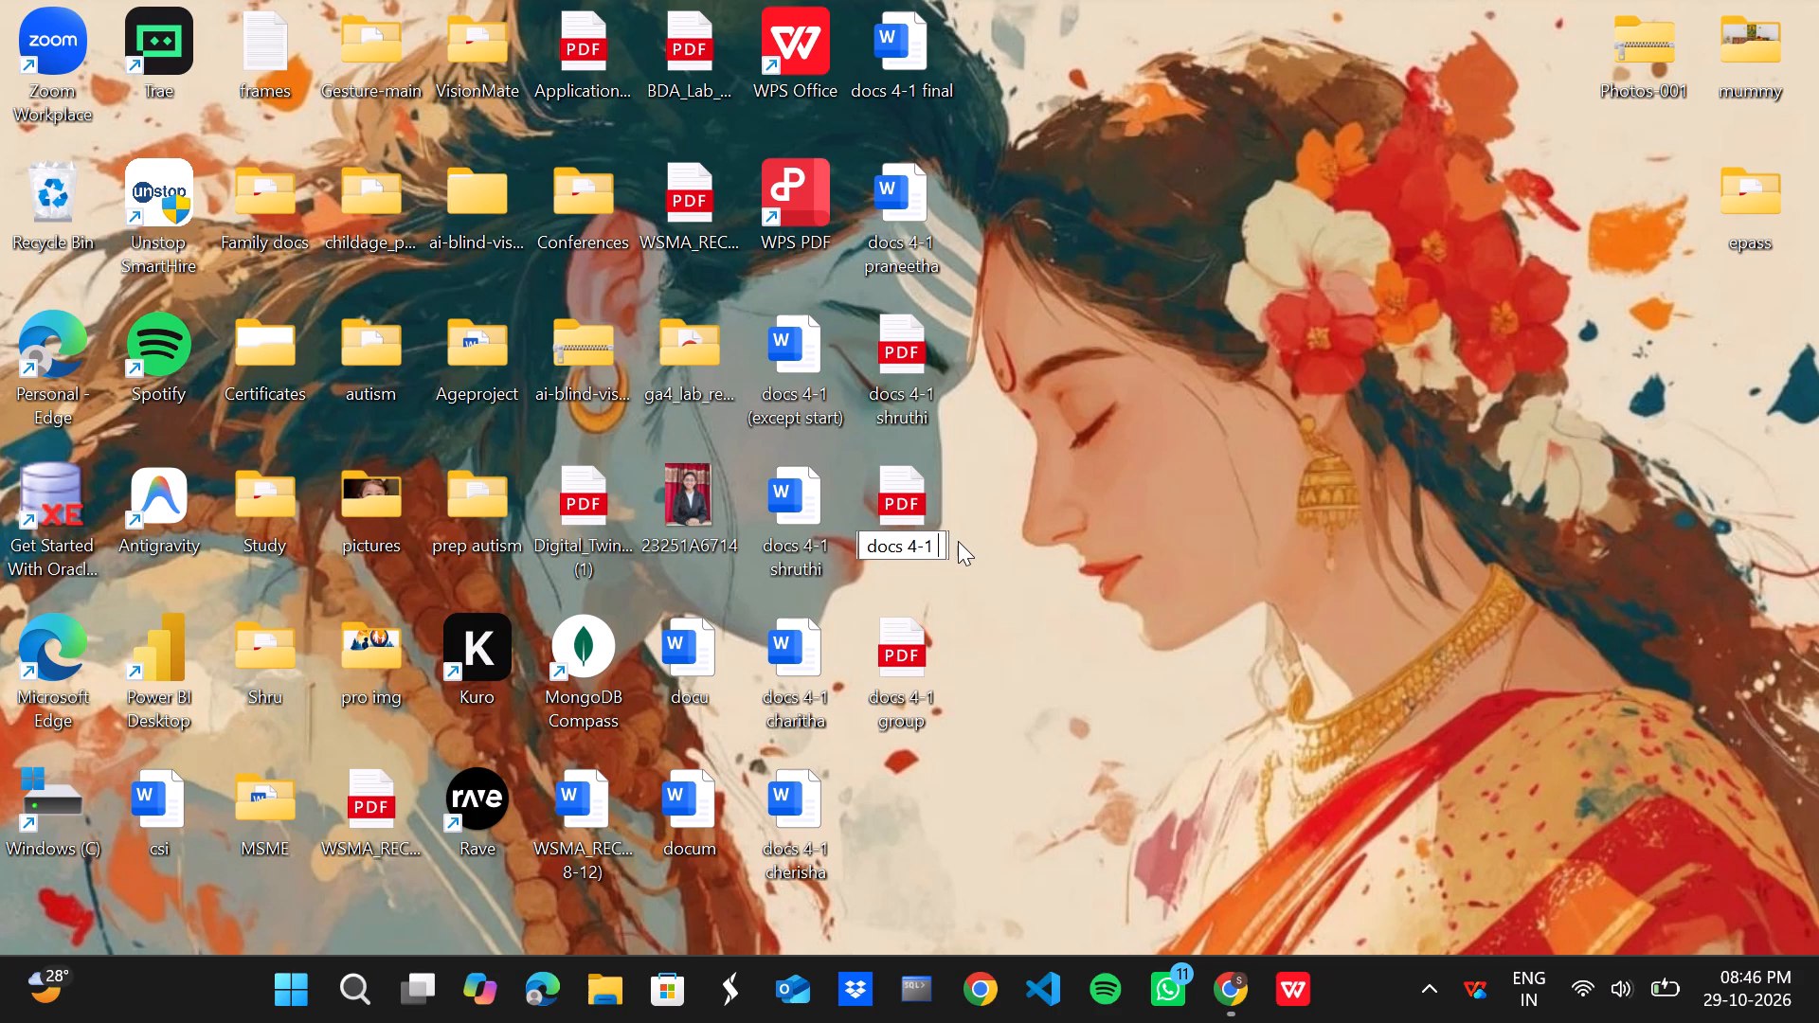
text(cherisha)
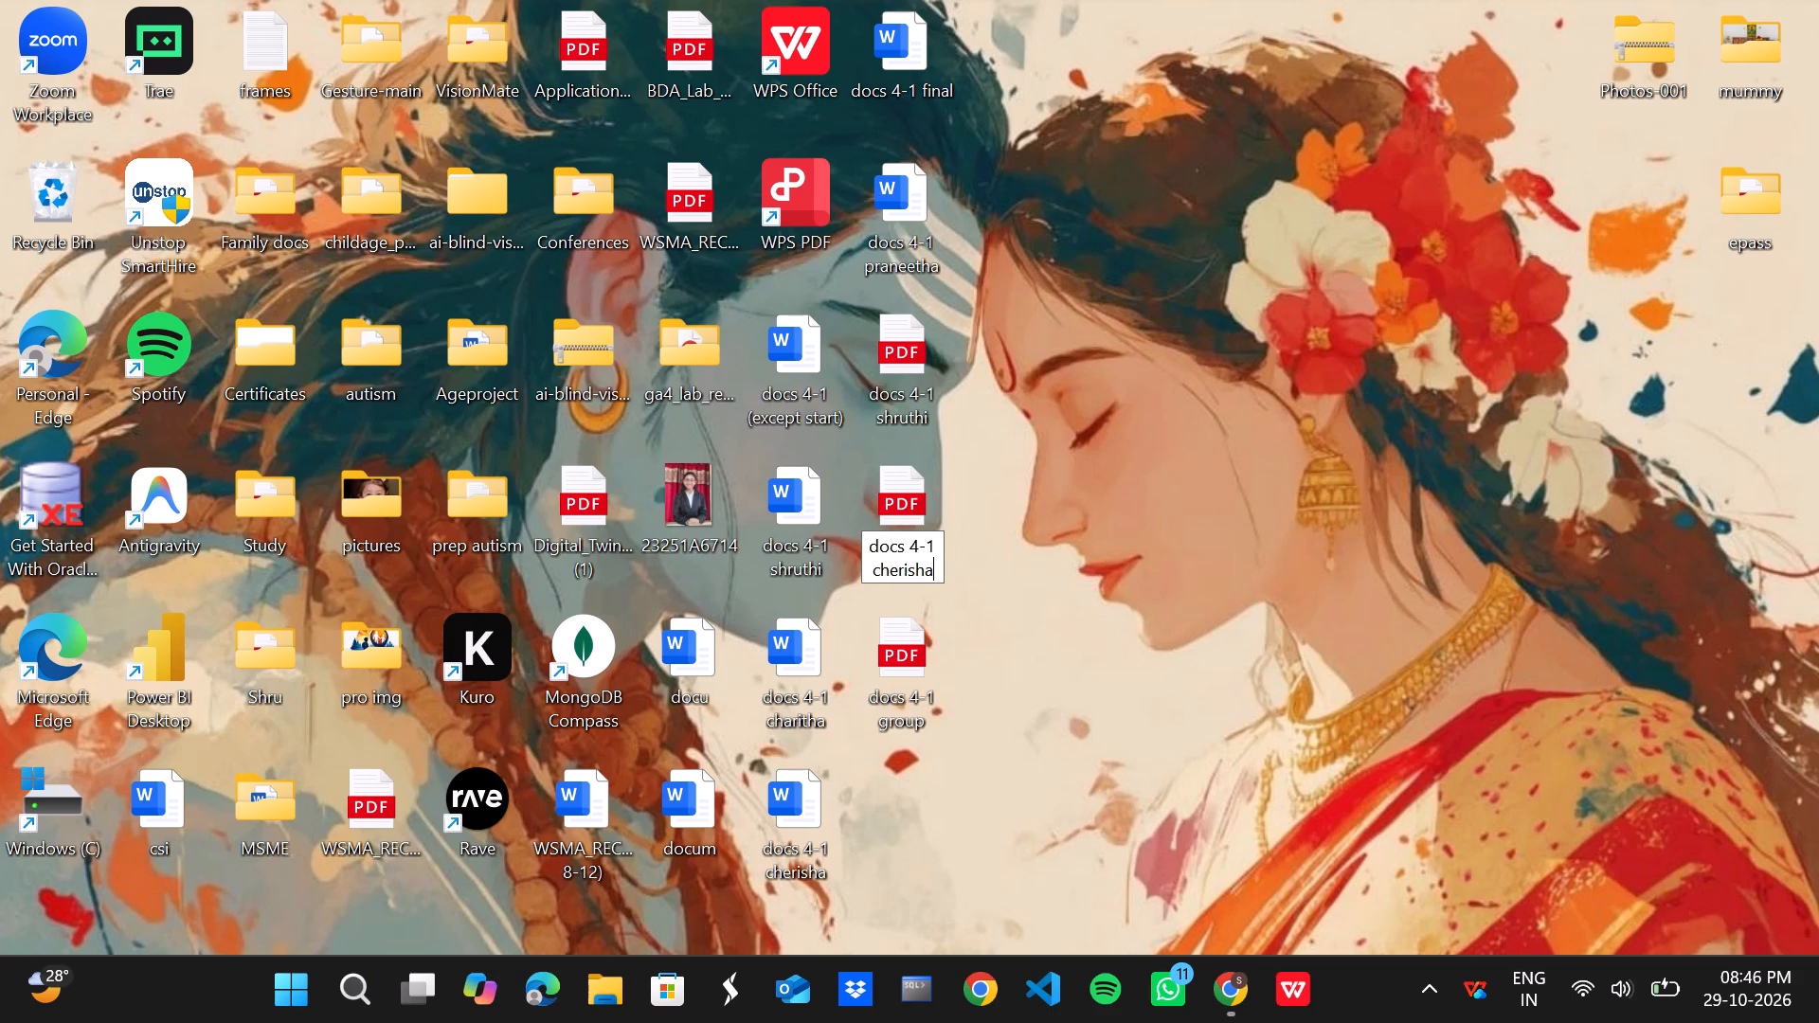
click(958, 541)
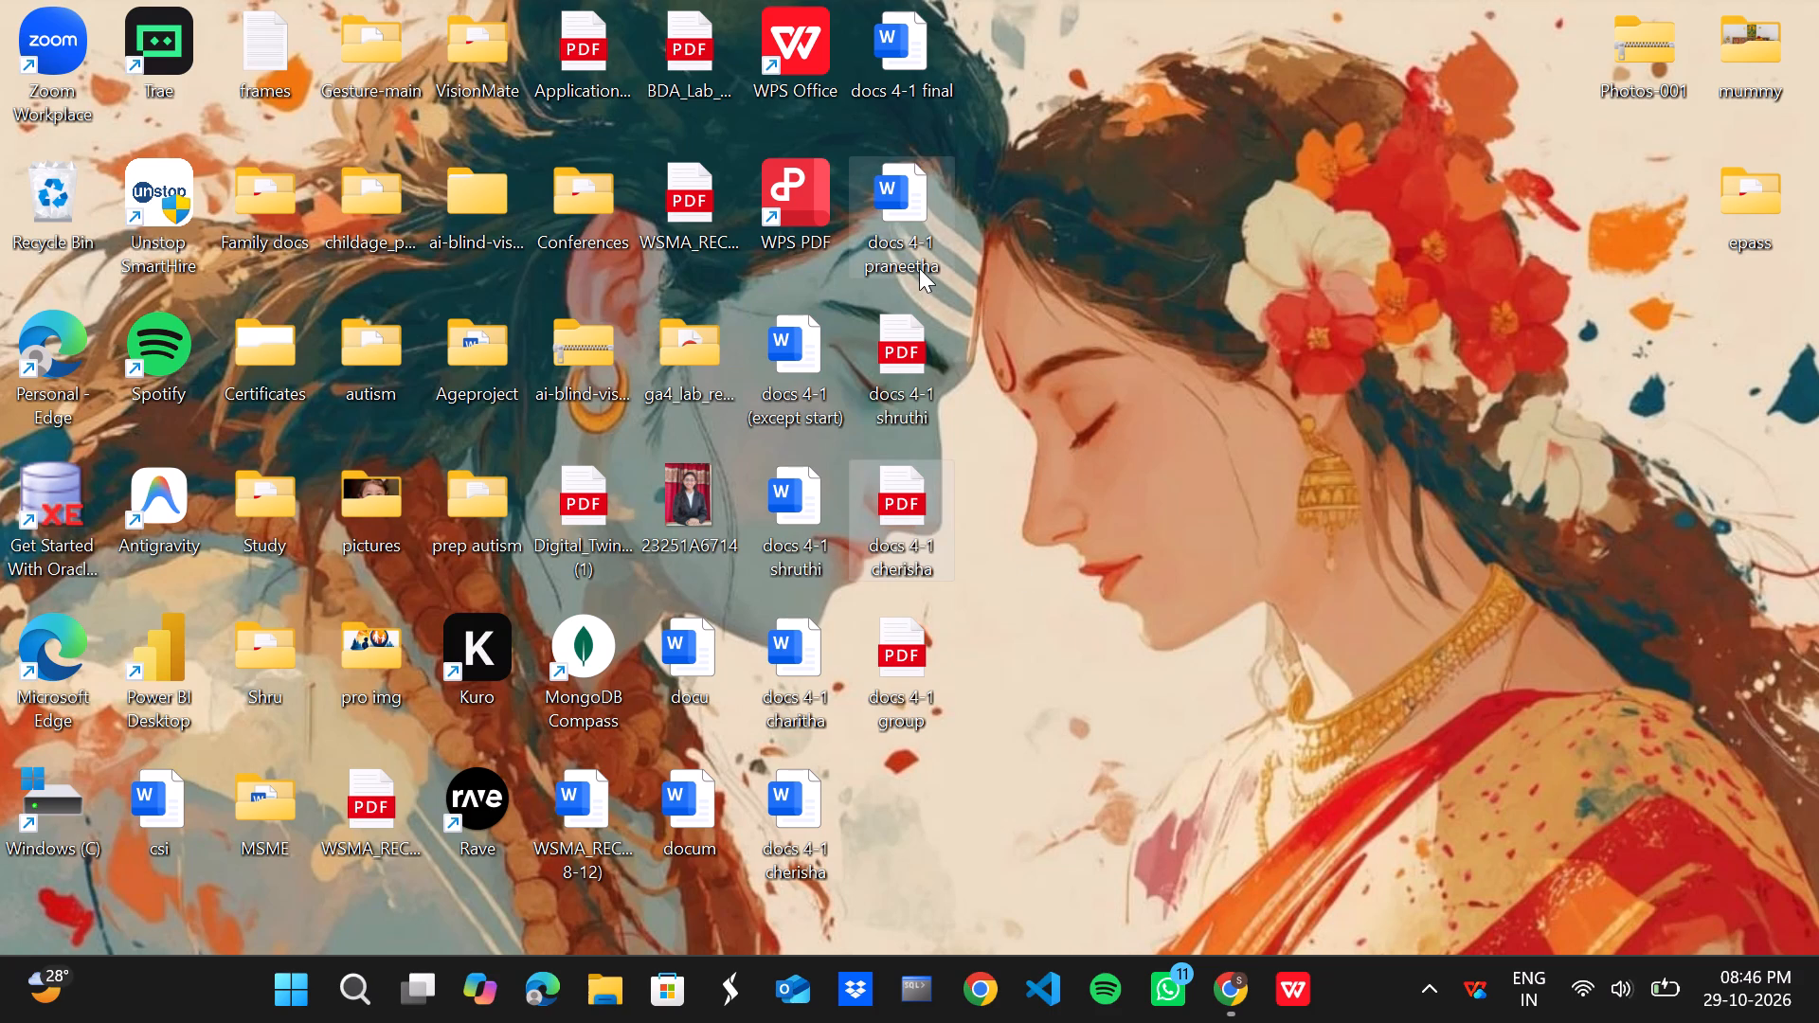
Rename the docs 4-1 praneetha Word document on the Desktop as docs 4-1 group.
right_click(919, 268)
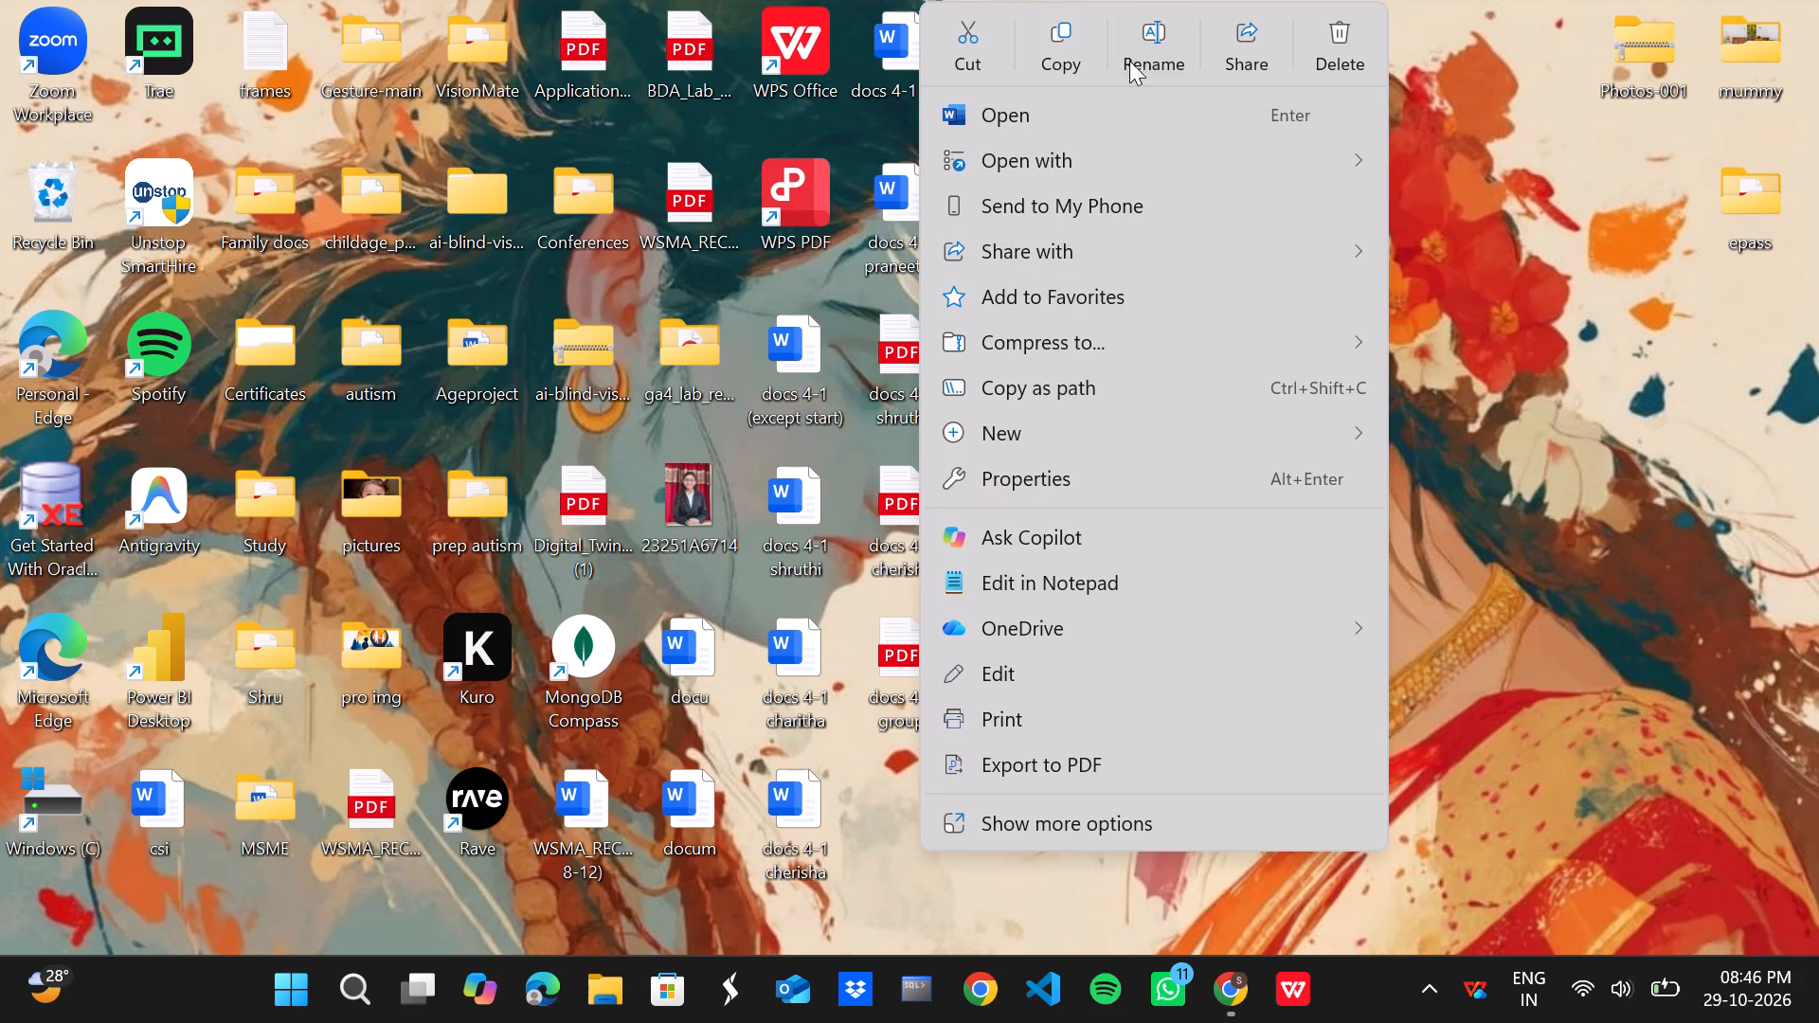
click(1132, 61)
click(937, 263)
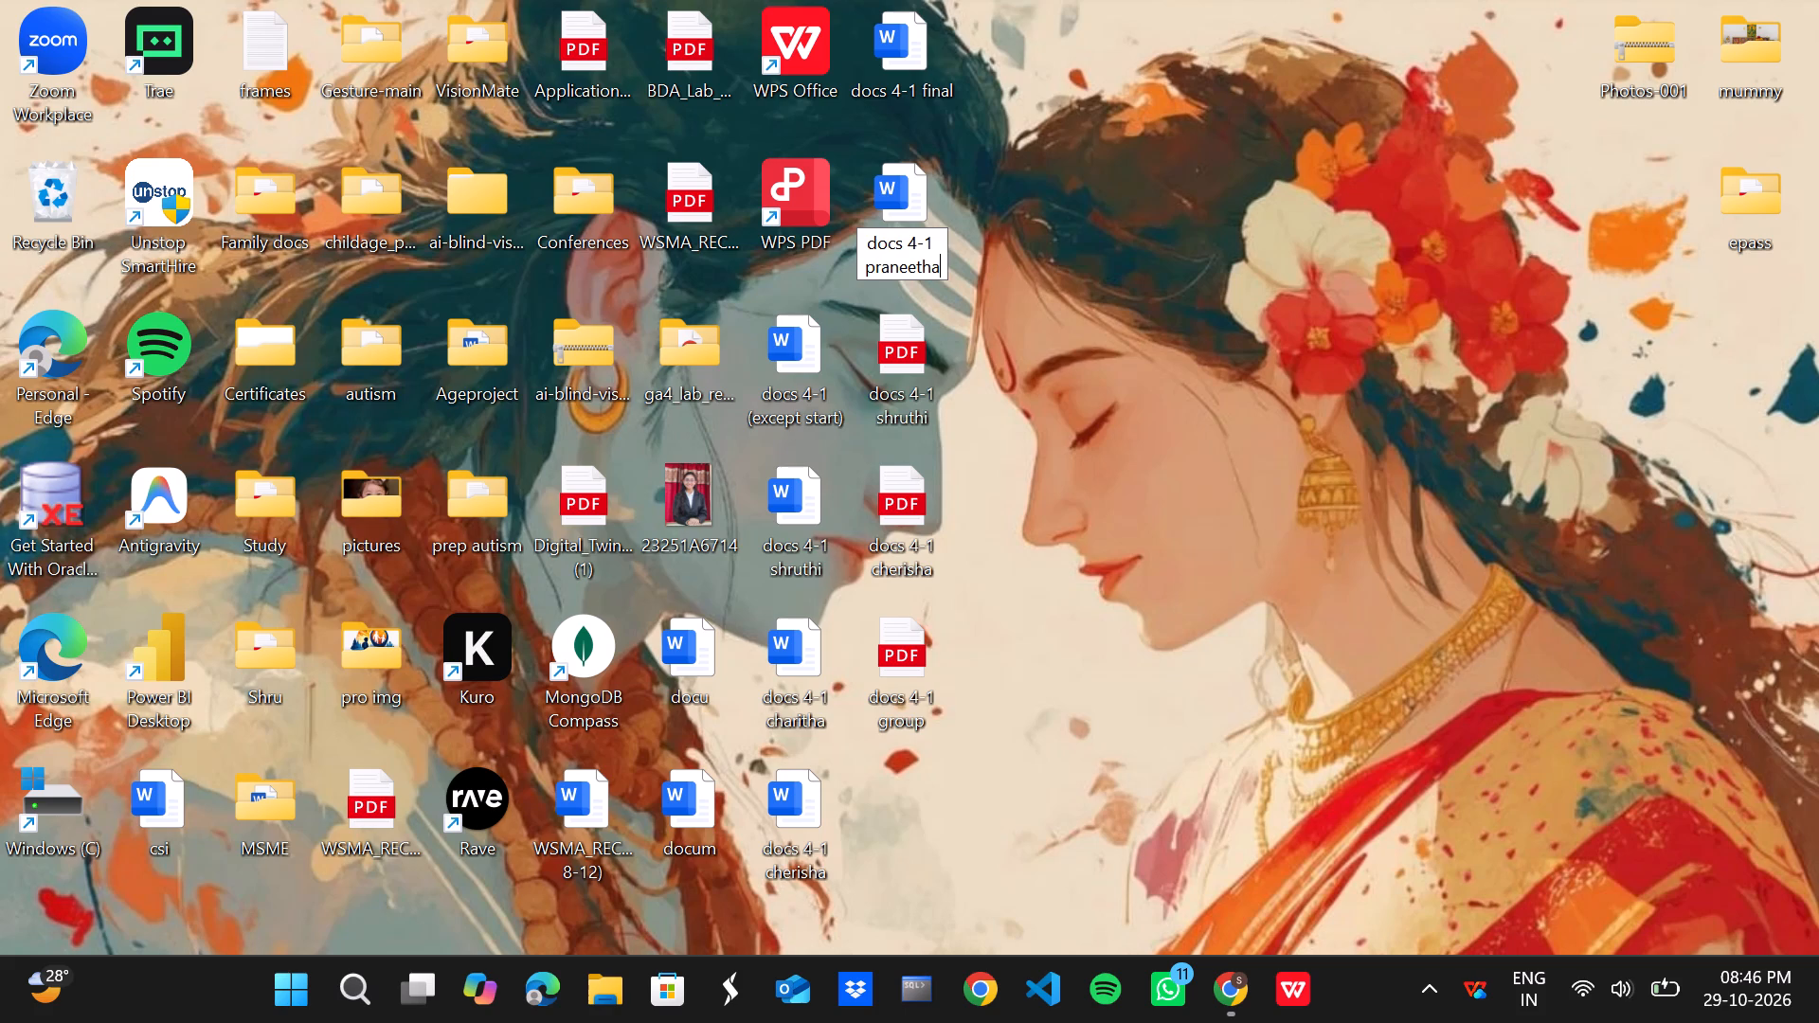
key(BackSpace)
key(BackSpace)
key(BackSpace)
key(BackSpace)
key(BackSpace)
key(BackSpace)
key(BackSpace)
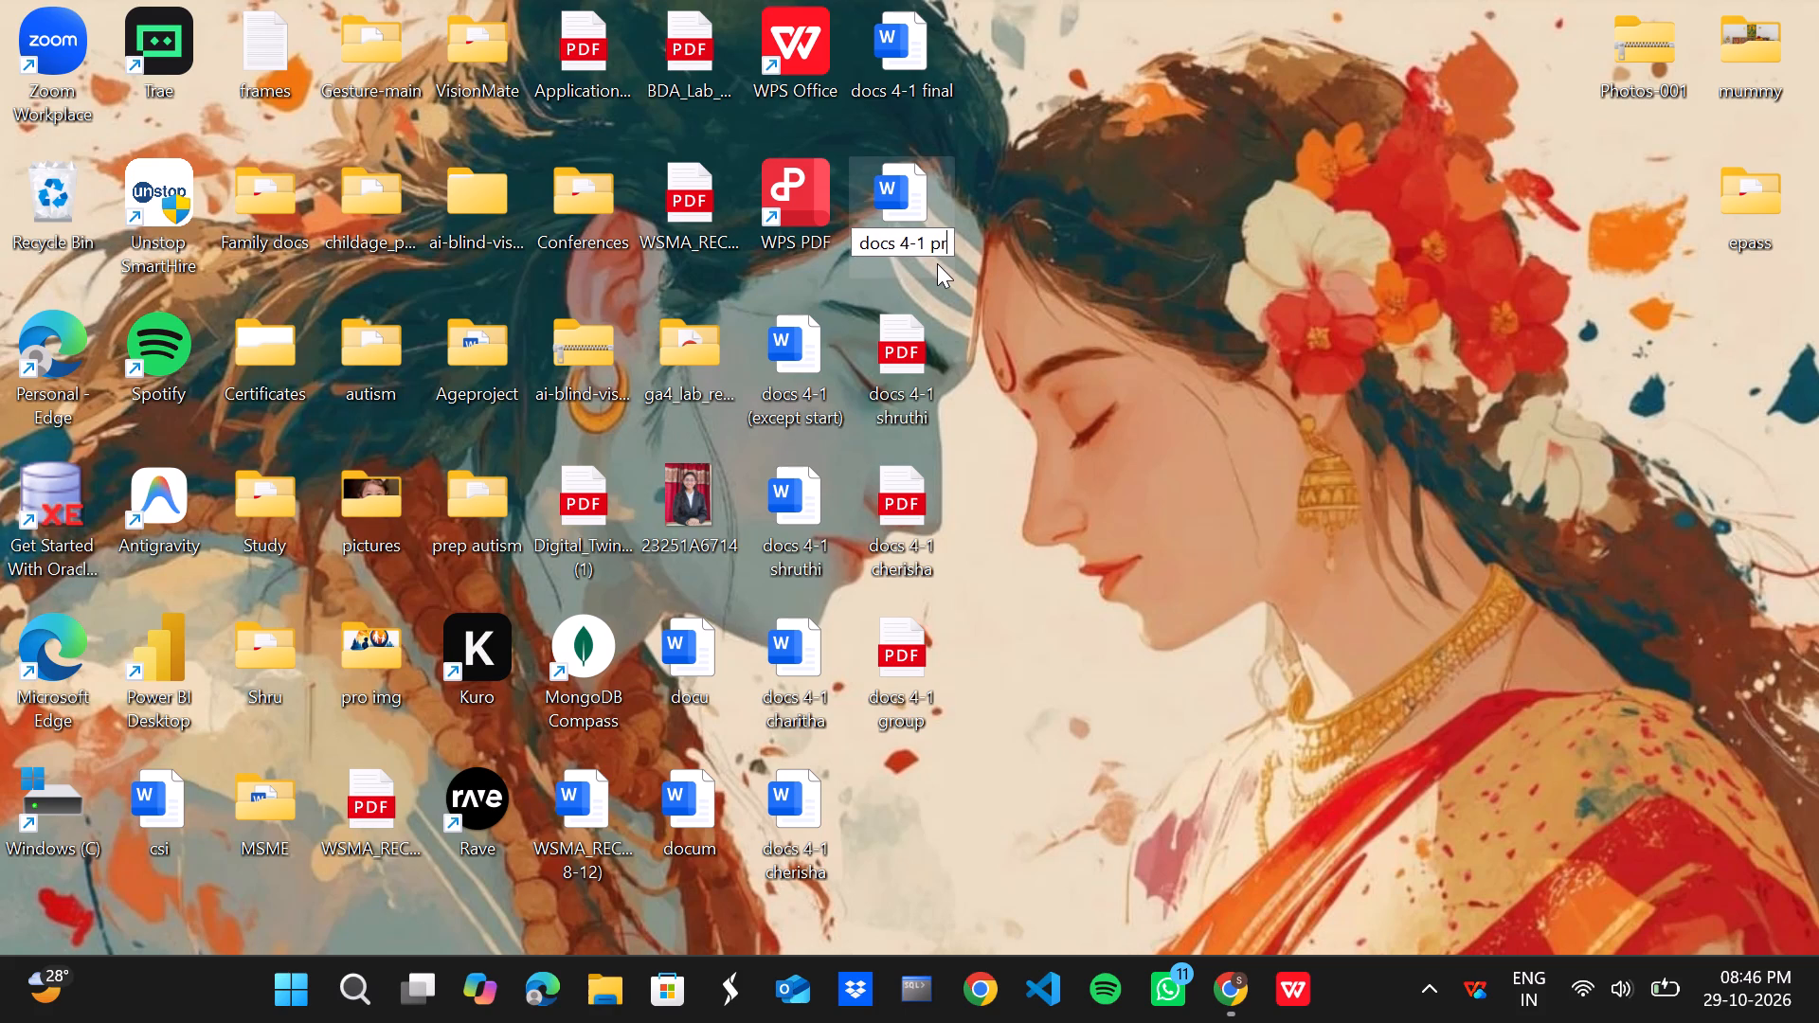
key(BackSpace)
key(BackSpace)
text(group)
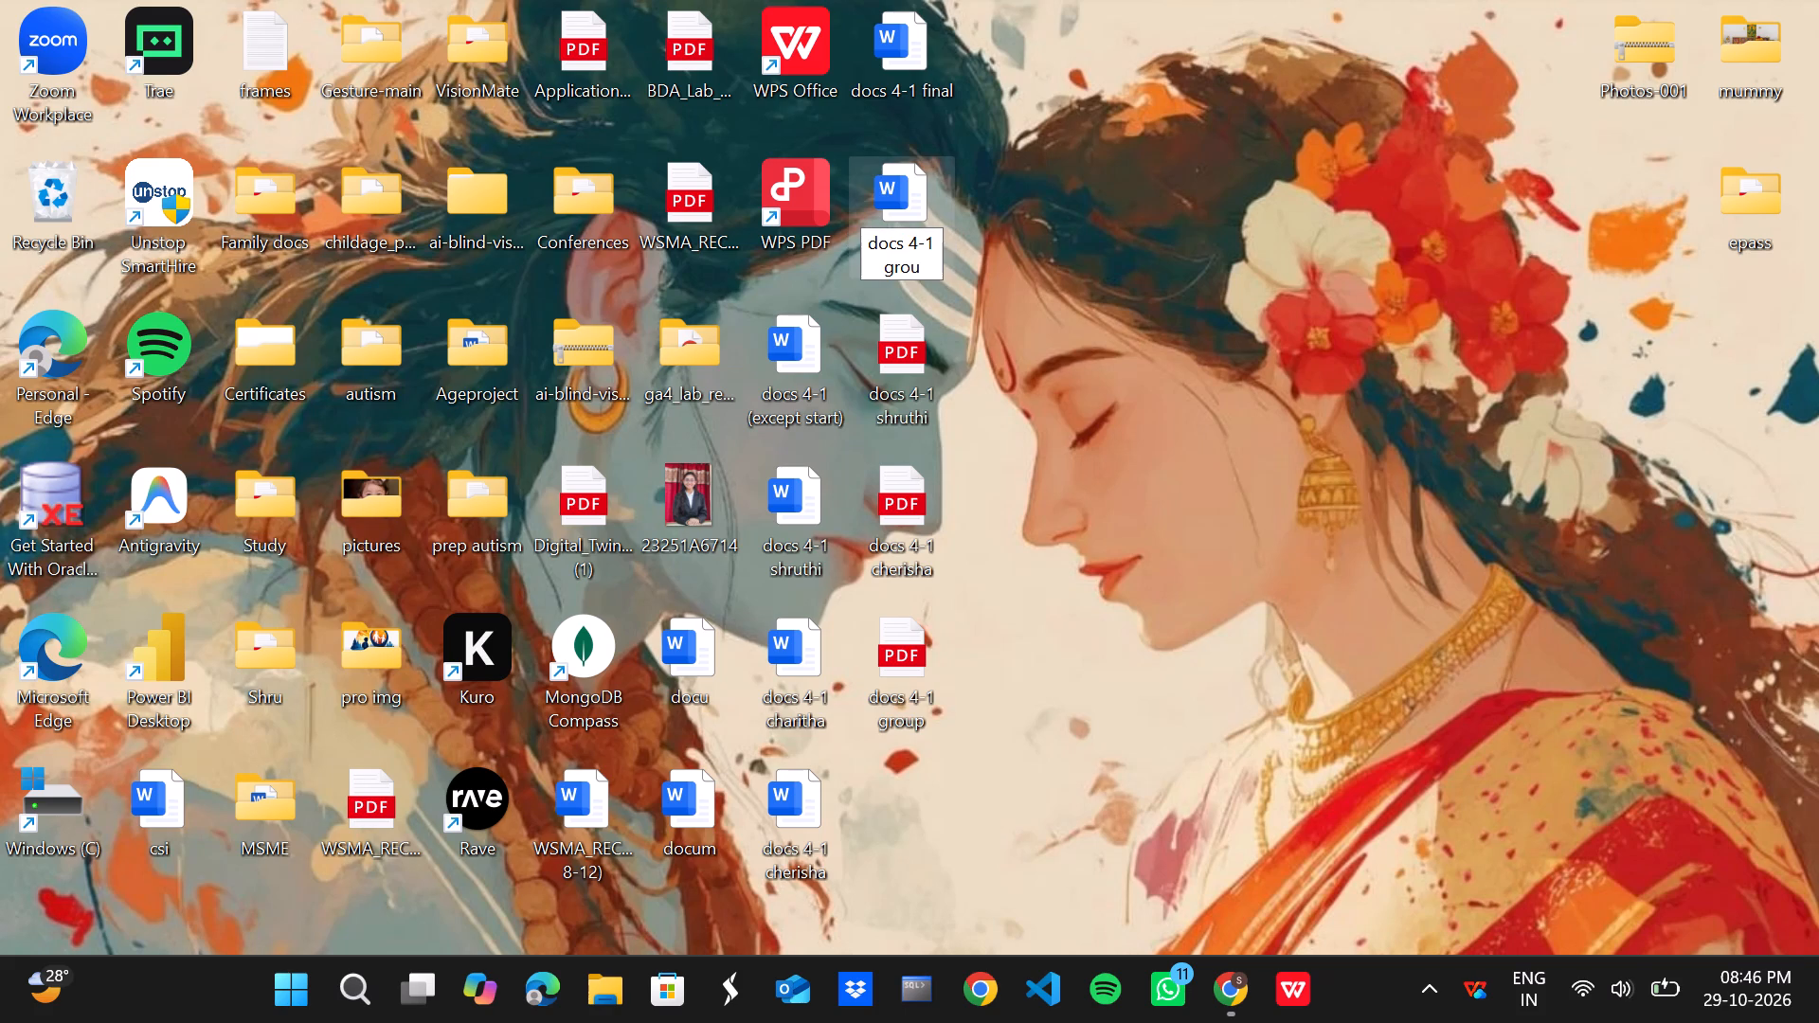
key(Return)
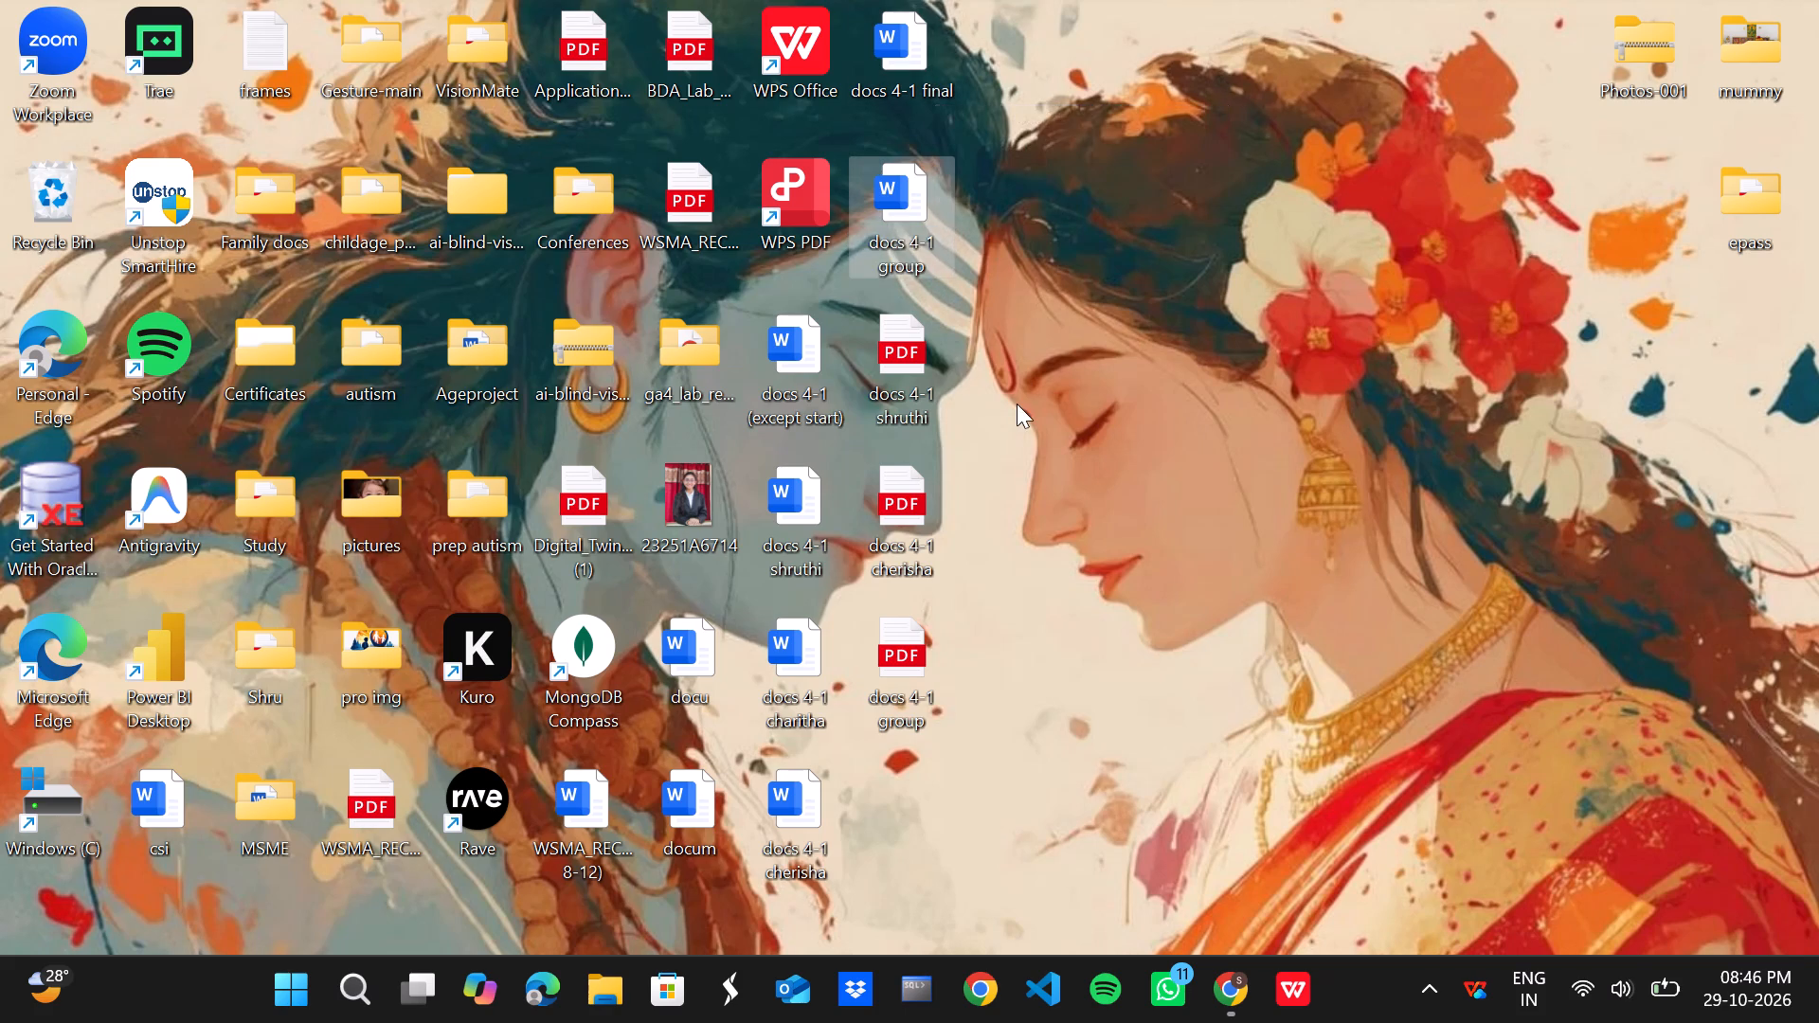
Rename the docs 4-1 shruthi PDF on the Desktop as docs 4-1 charitha.
right_click(922, 386)
click(1156, 31)
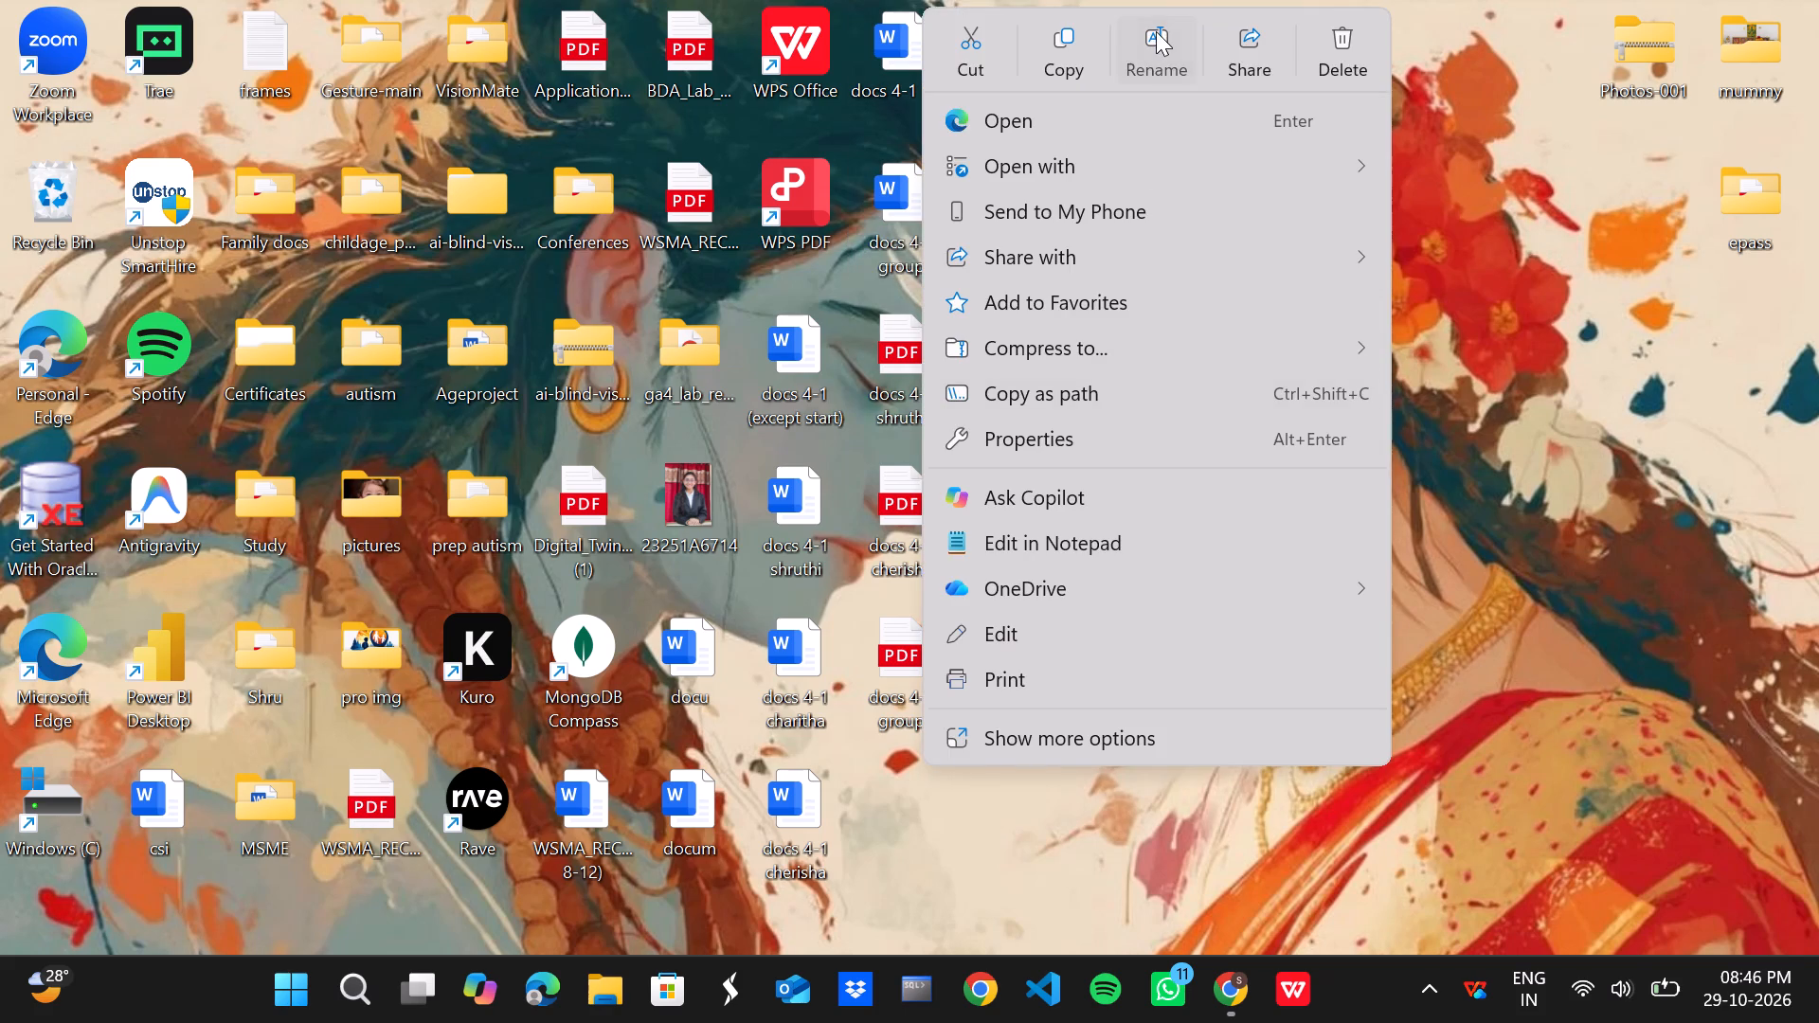
click(936, 415)
key(BackSpace)
key(BackSpace)
key(BackSpace)
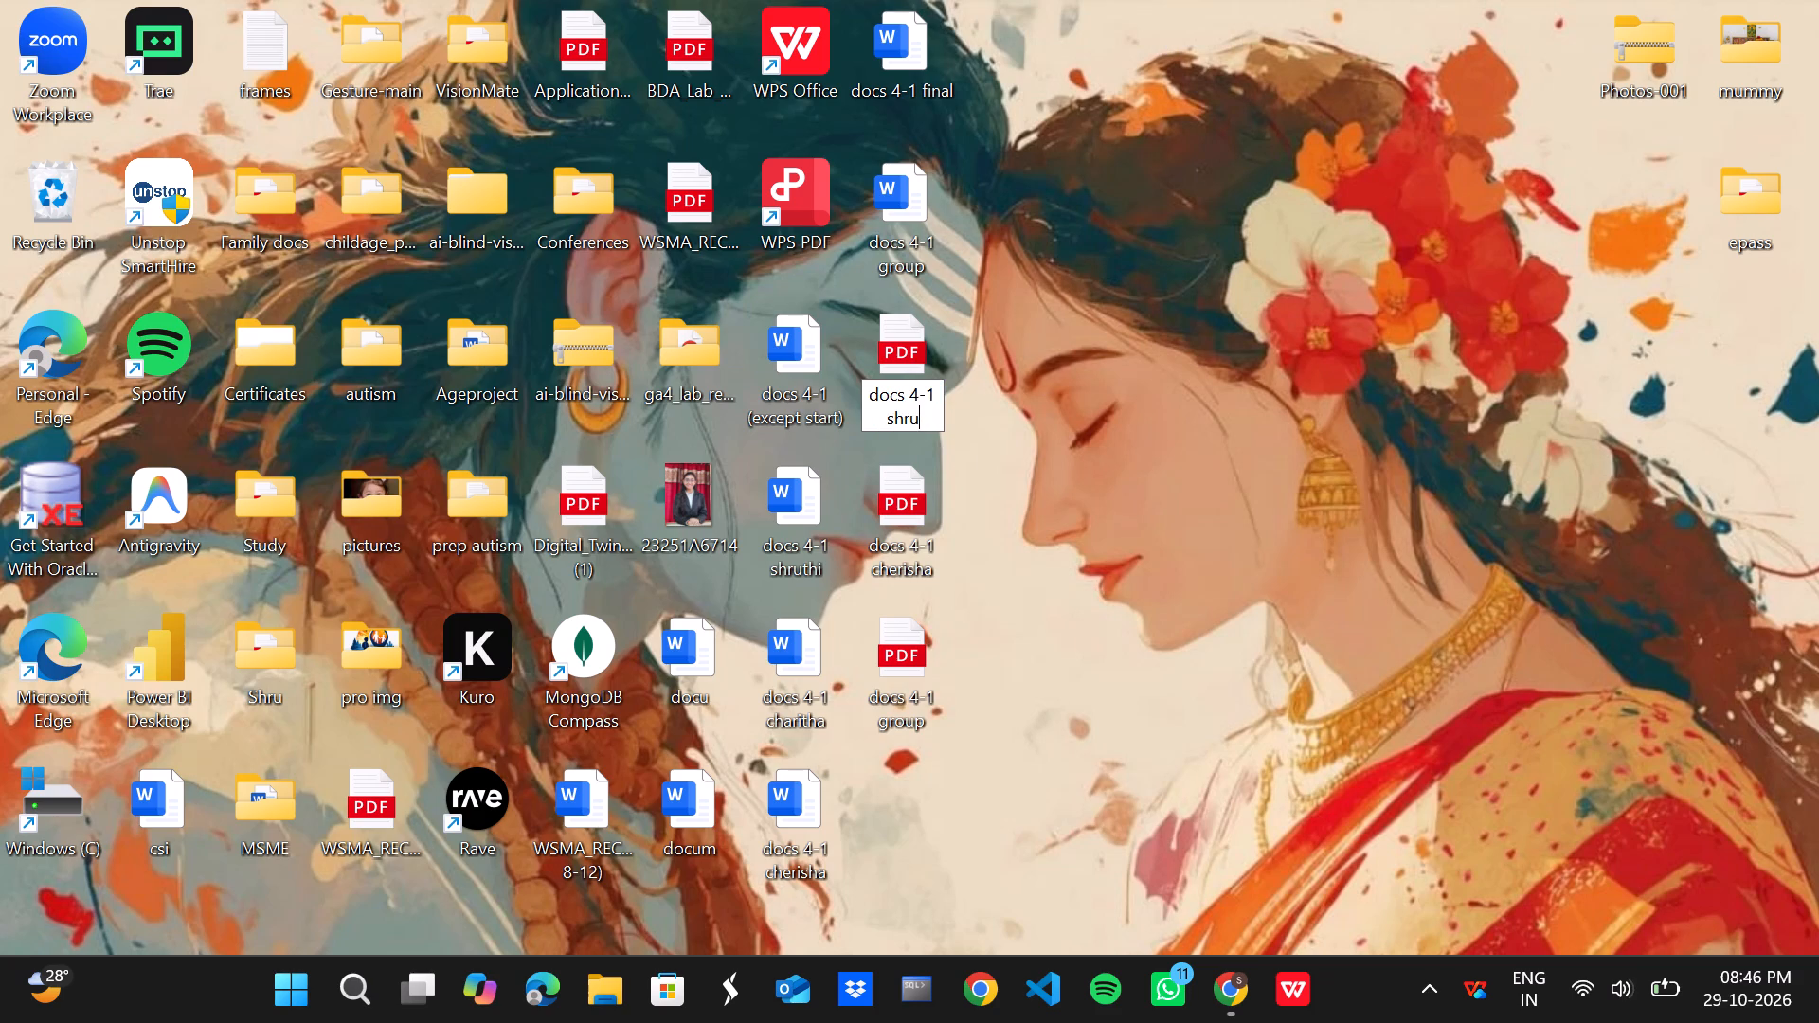
key(BackSpace)
key(BackSpace)
key(BackSpace)
key(BackSpace)
text(cherish)
key(BackSpace)
key(BackSpace)
key(BackSpace)
key(BackSpace)
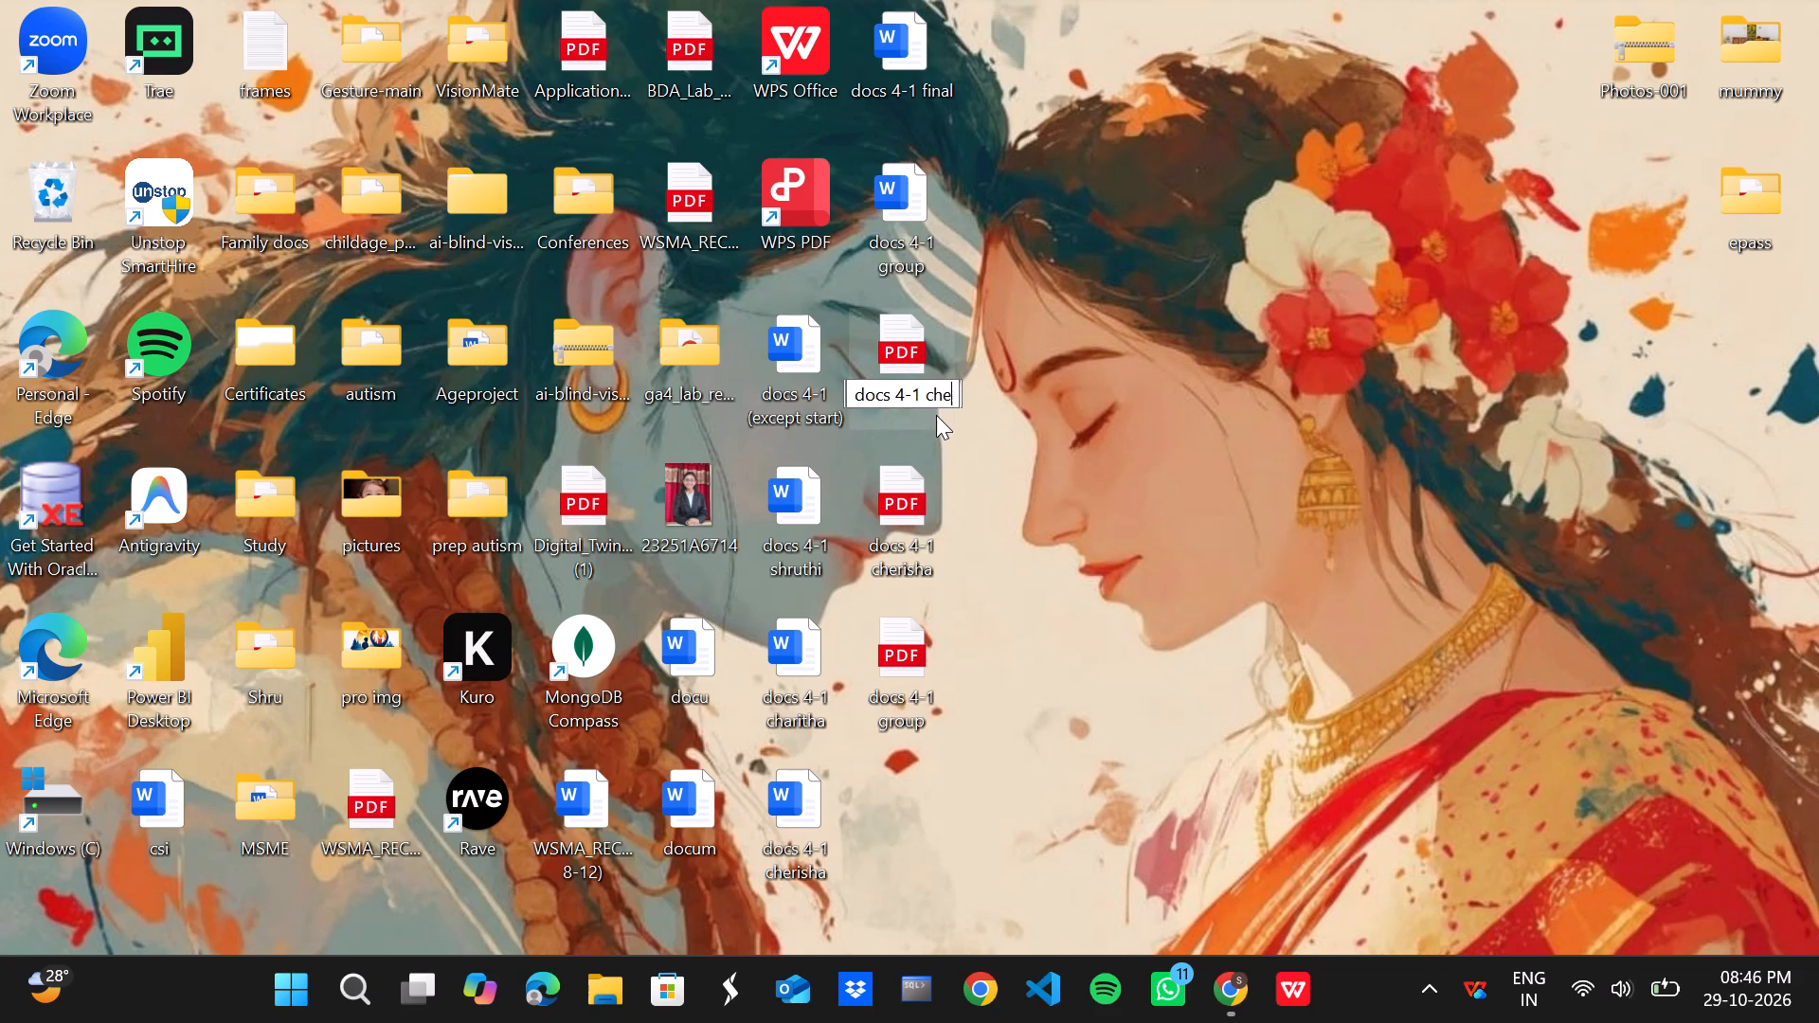
key(BackSpace)
text(aritha)
key(Return)
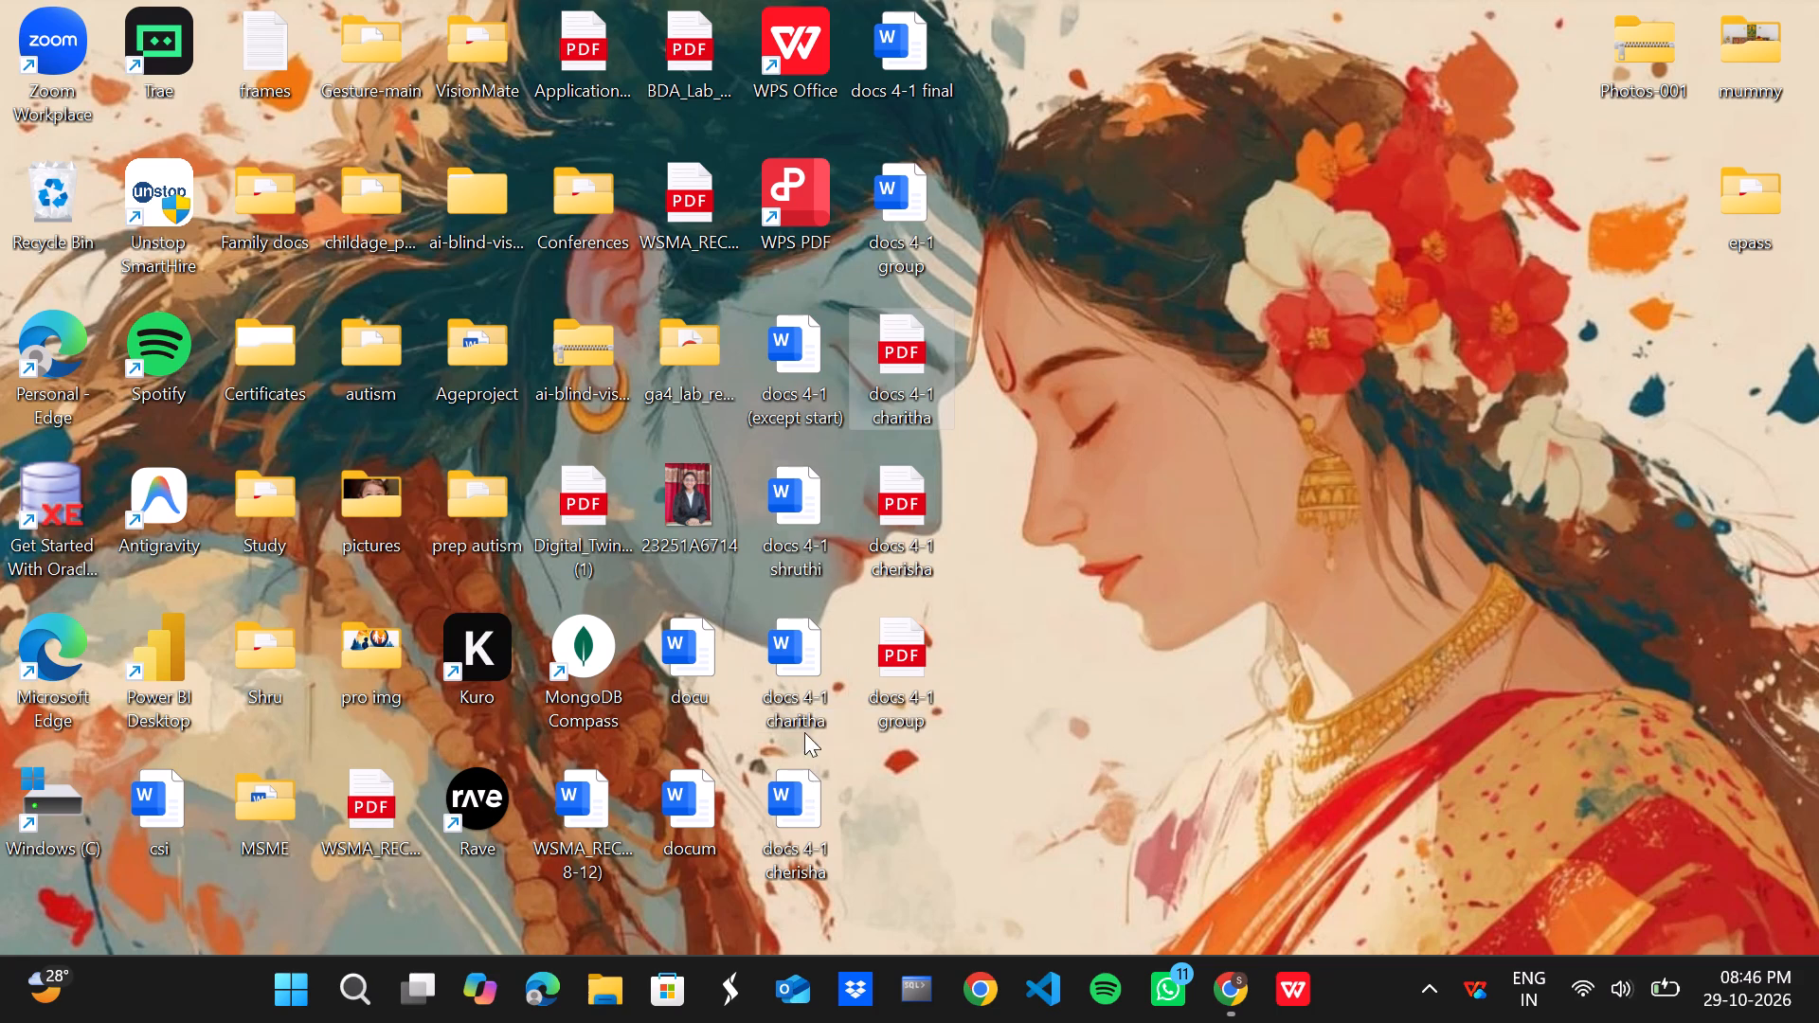
Open the docs 4-1 cherisha Word document from the Desktop, export it to PDF with WPS PDF, and close both files.
double_click(804, 822)
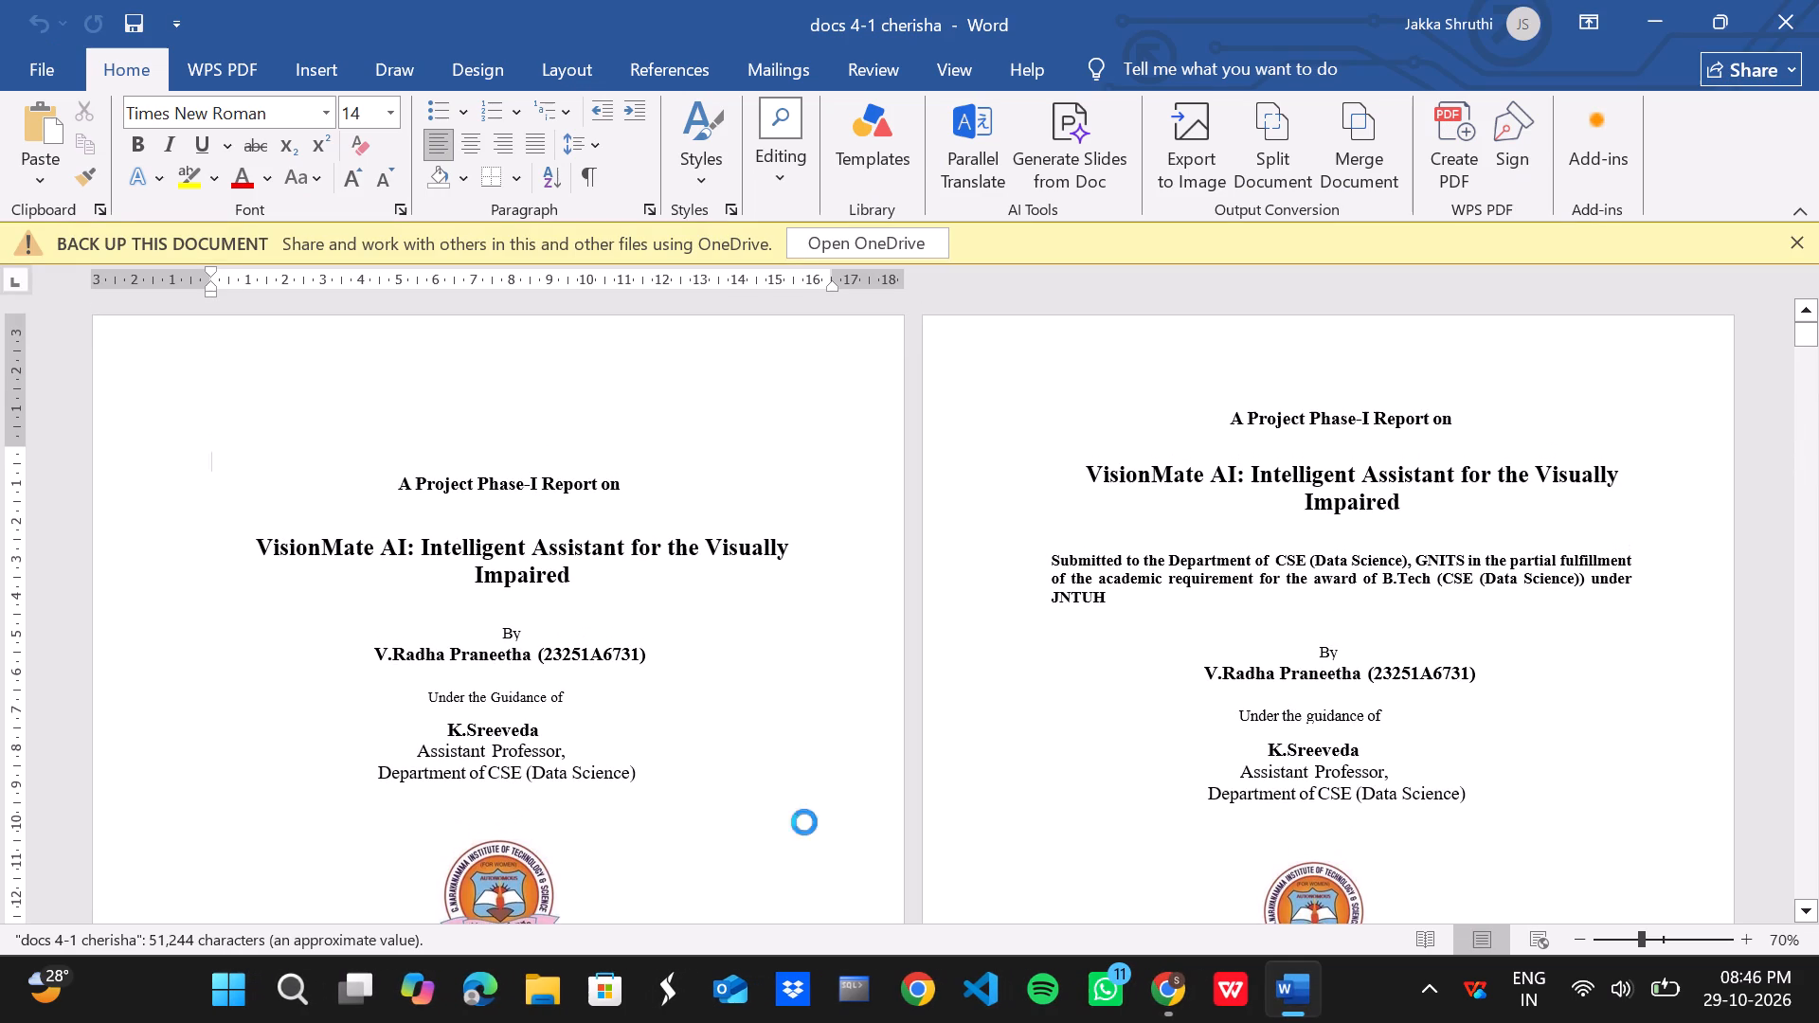
click(39, 55)
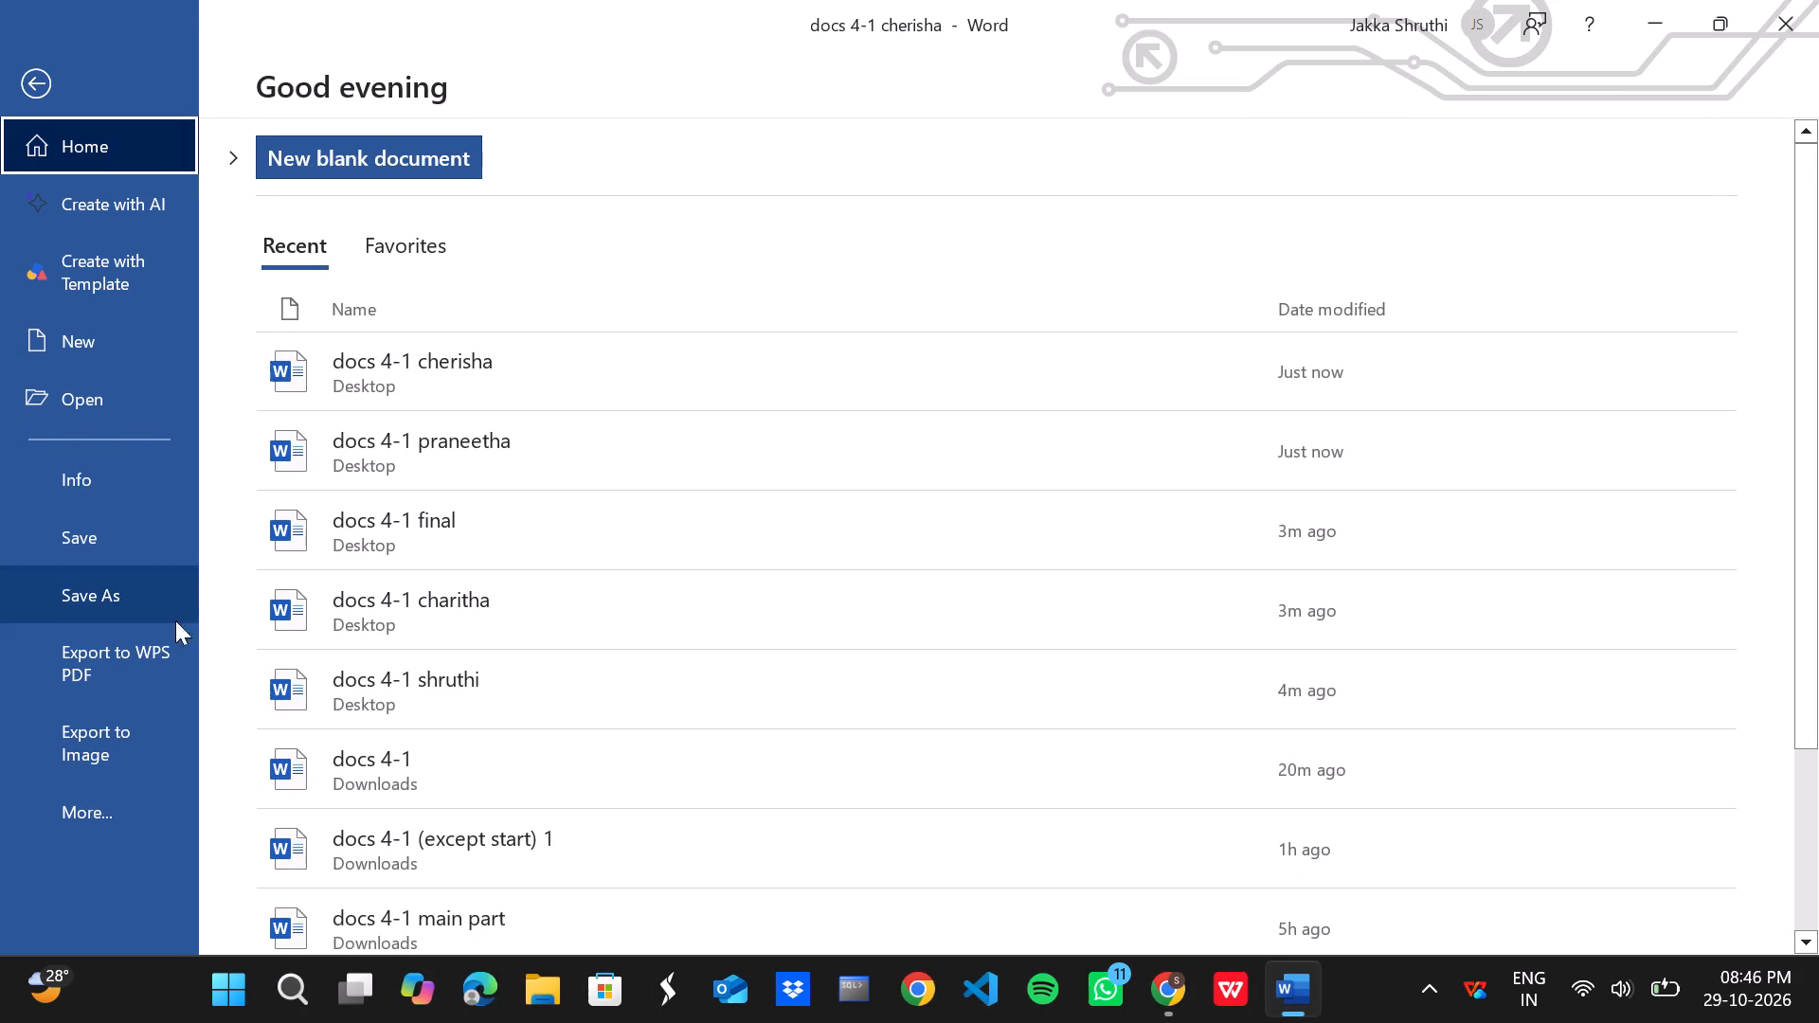
click(131, 653)
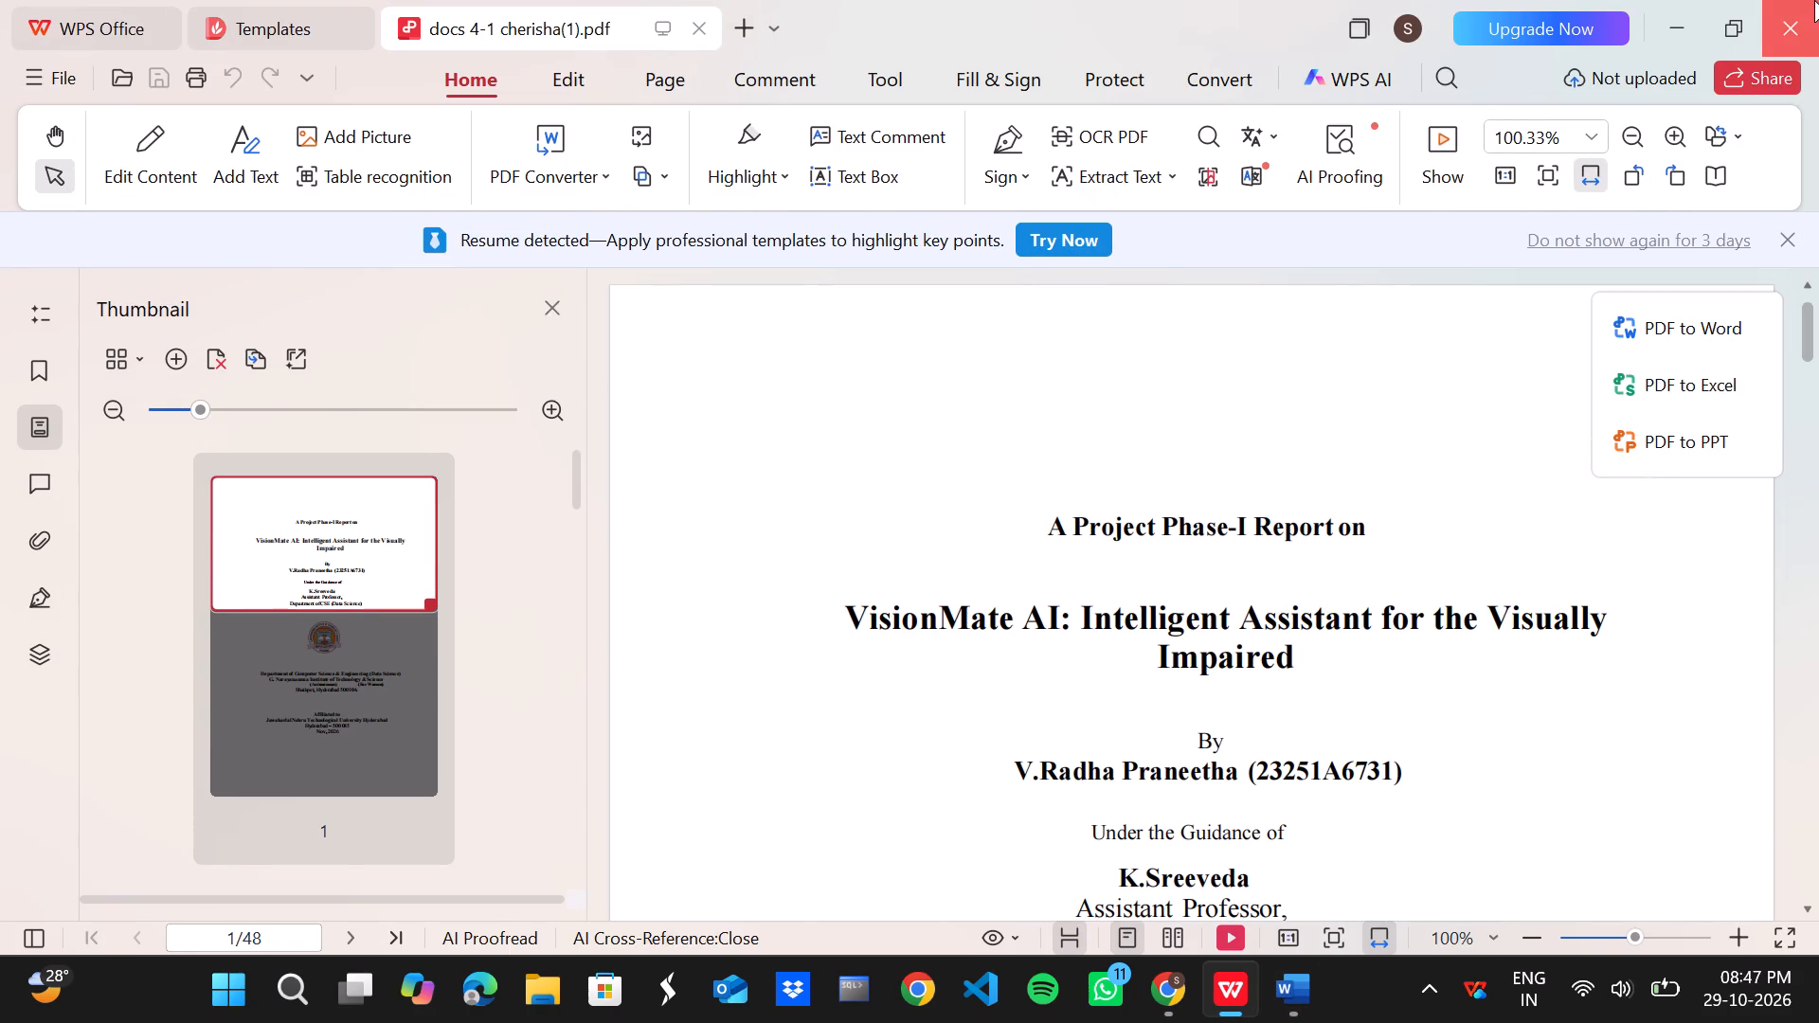
click(1811, 0)
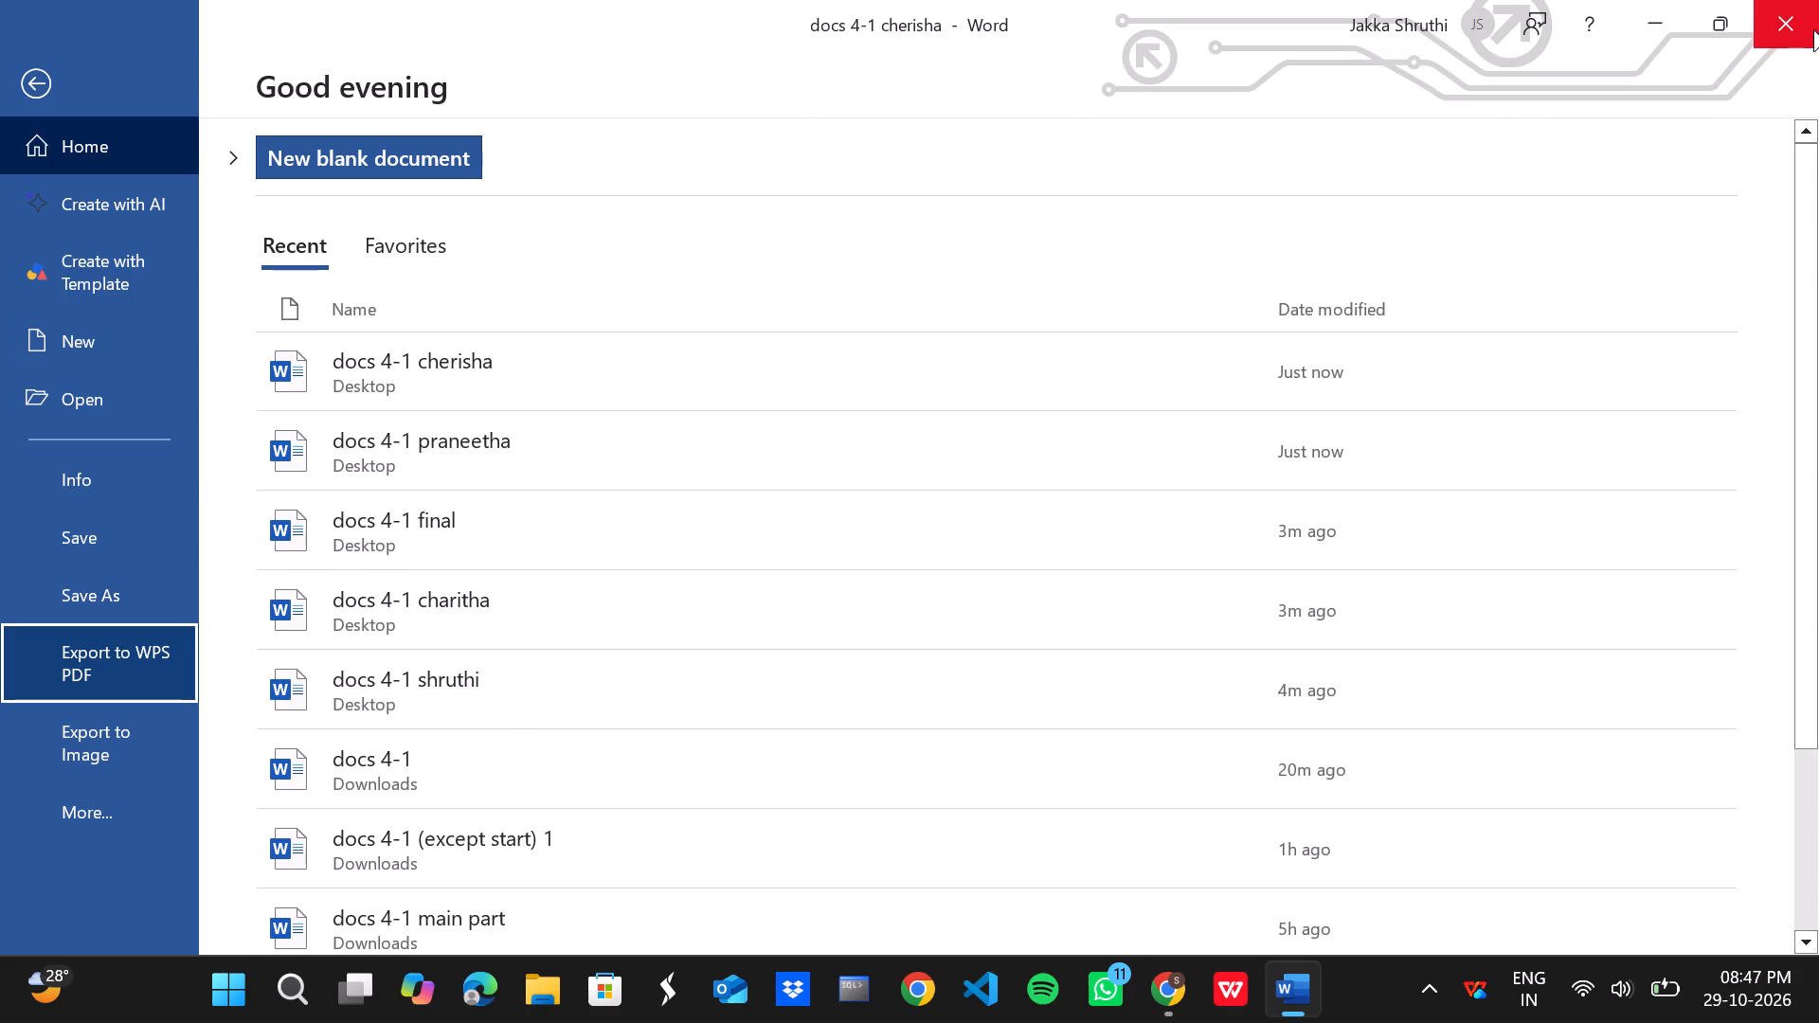
click(1813, 29)
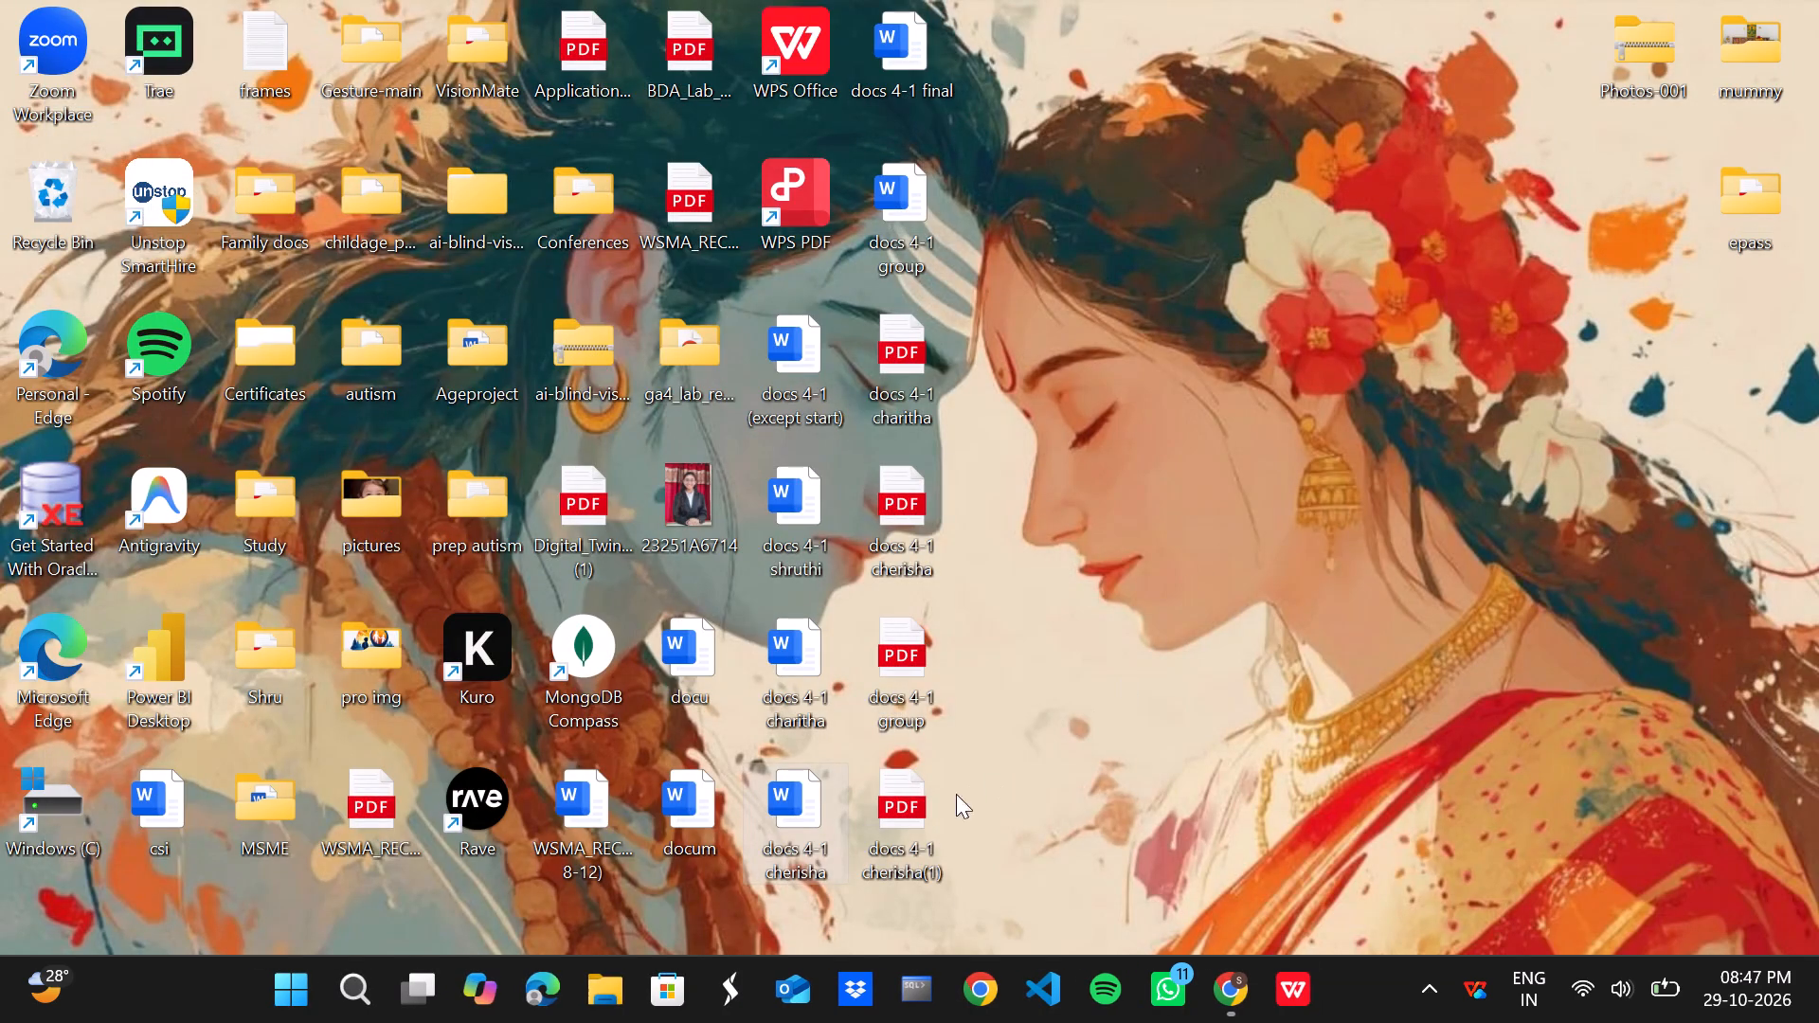
Rename the docs 4-1 cherisha(1) PDF on the Desktop as docs 4-1 praneetha.
right_click(927, 837)
click(1160, 79)
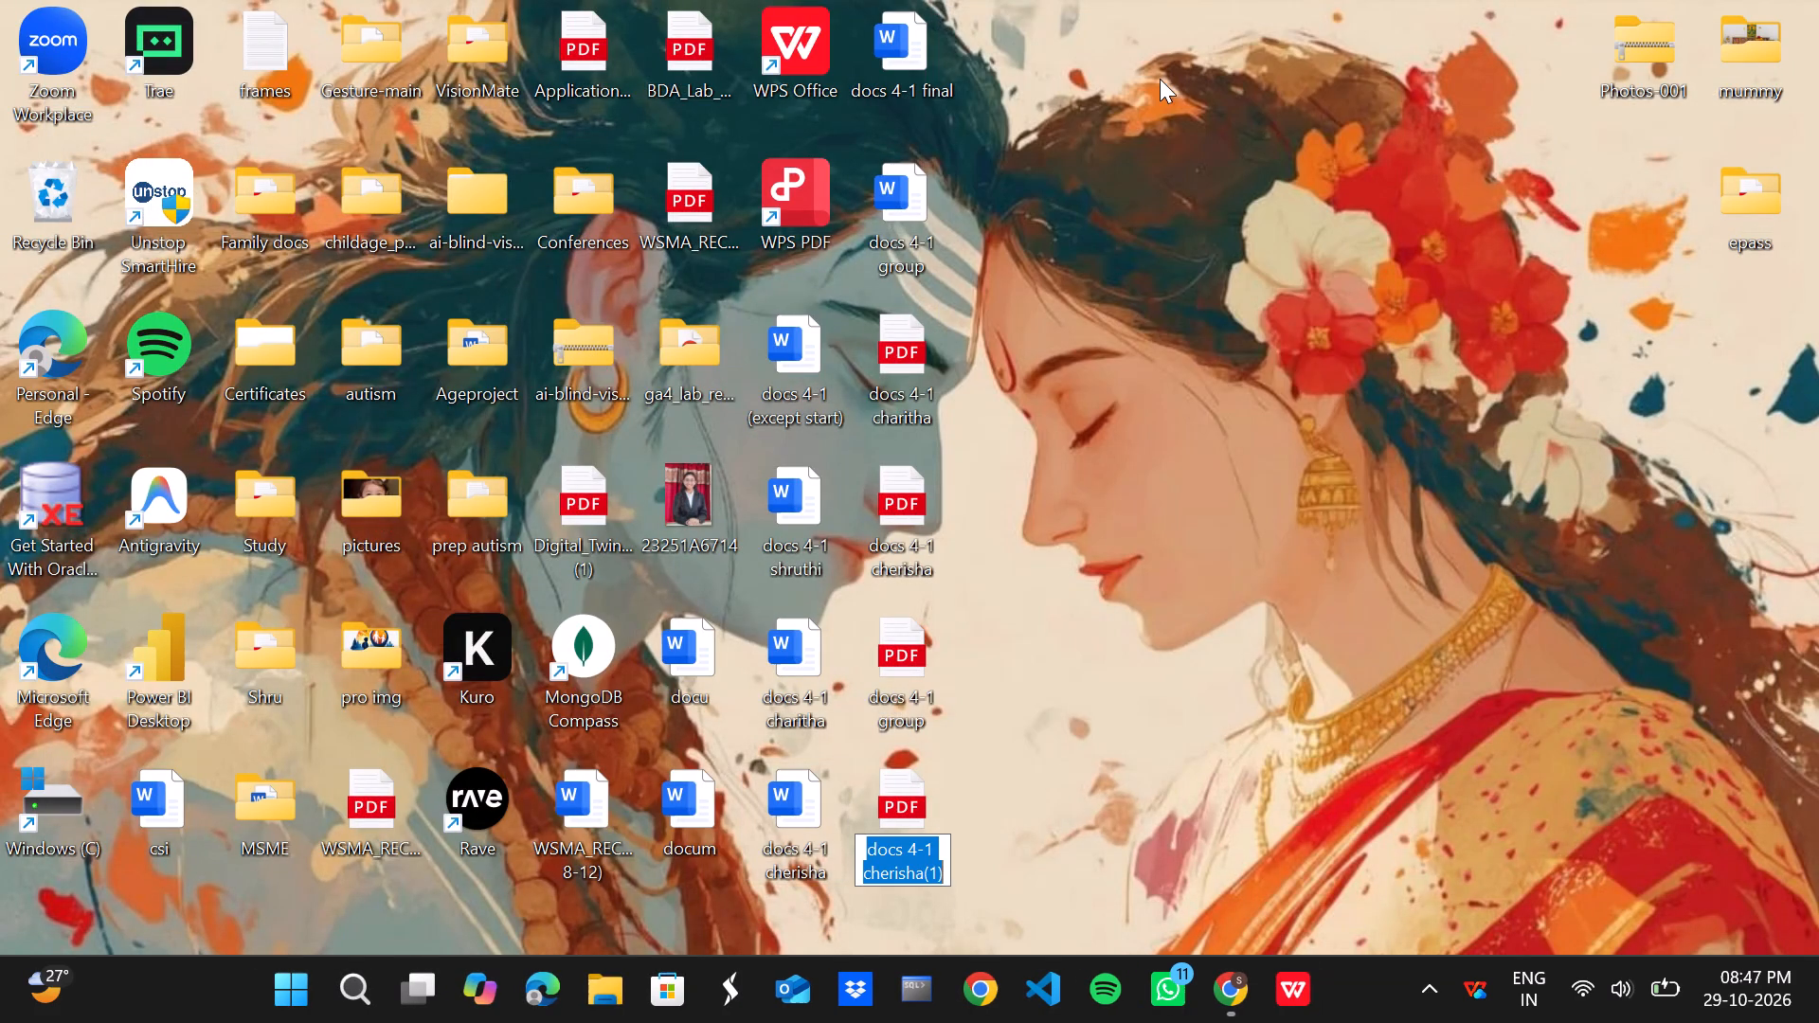
click(937, 870)
key(Right)
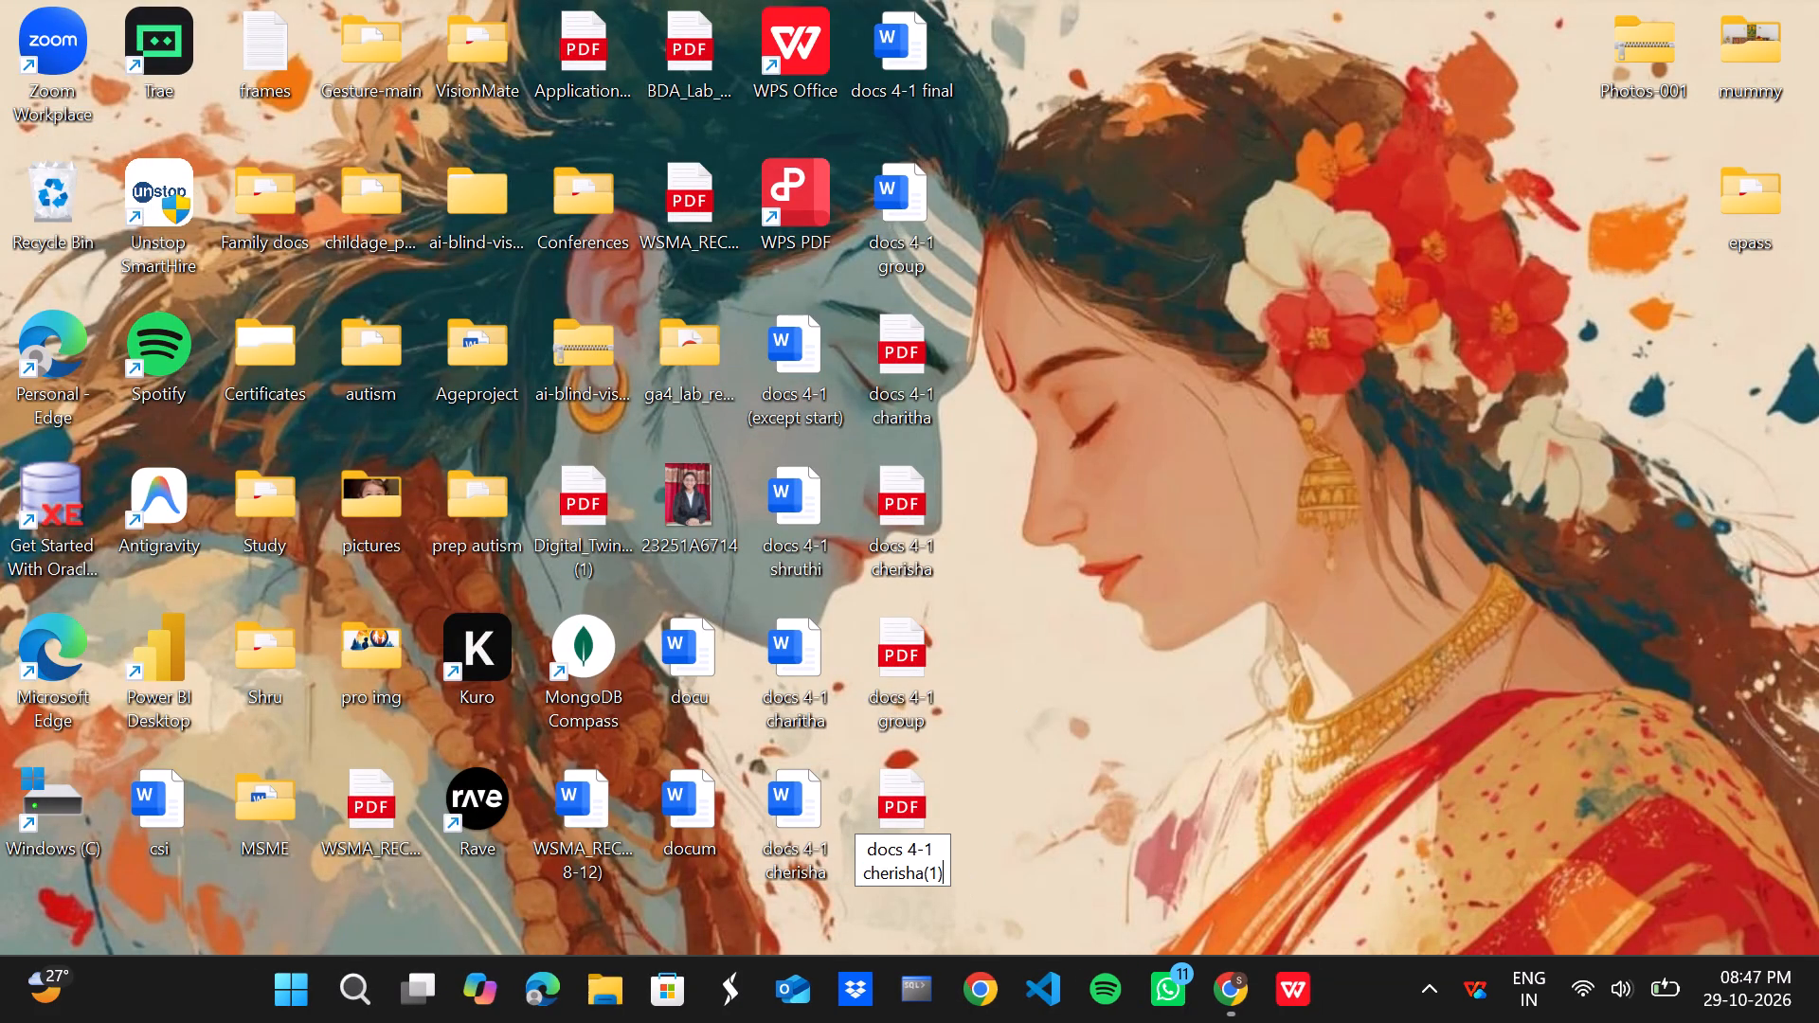
key(BackSpace)
key(BackSpace)
key(BackSpace)
key(BackSpace)
key(BackSpace)
key(BackSpace)
key(BackSpace)
key(BackSpace)
key(BackSpace)
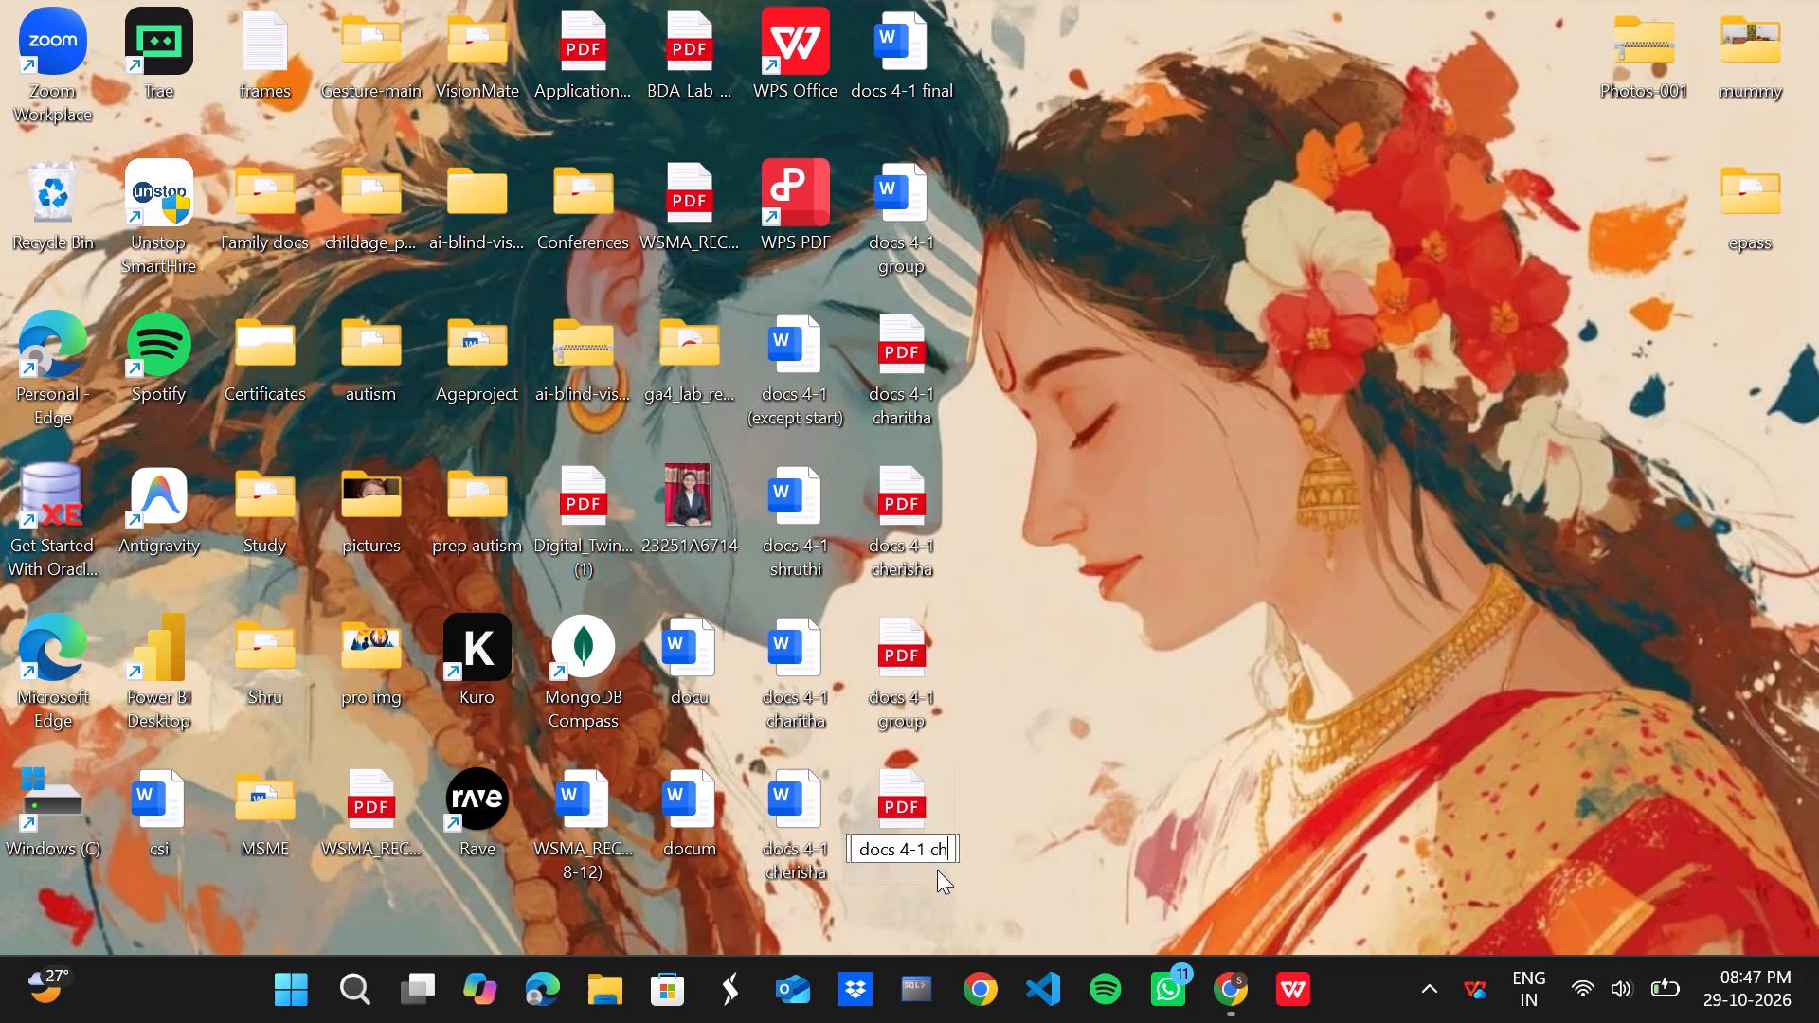
key(BackSpace)
key(BackSpace)
text(praneetha)
key(Return)
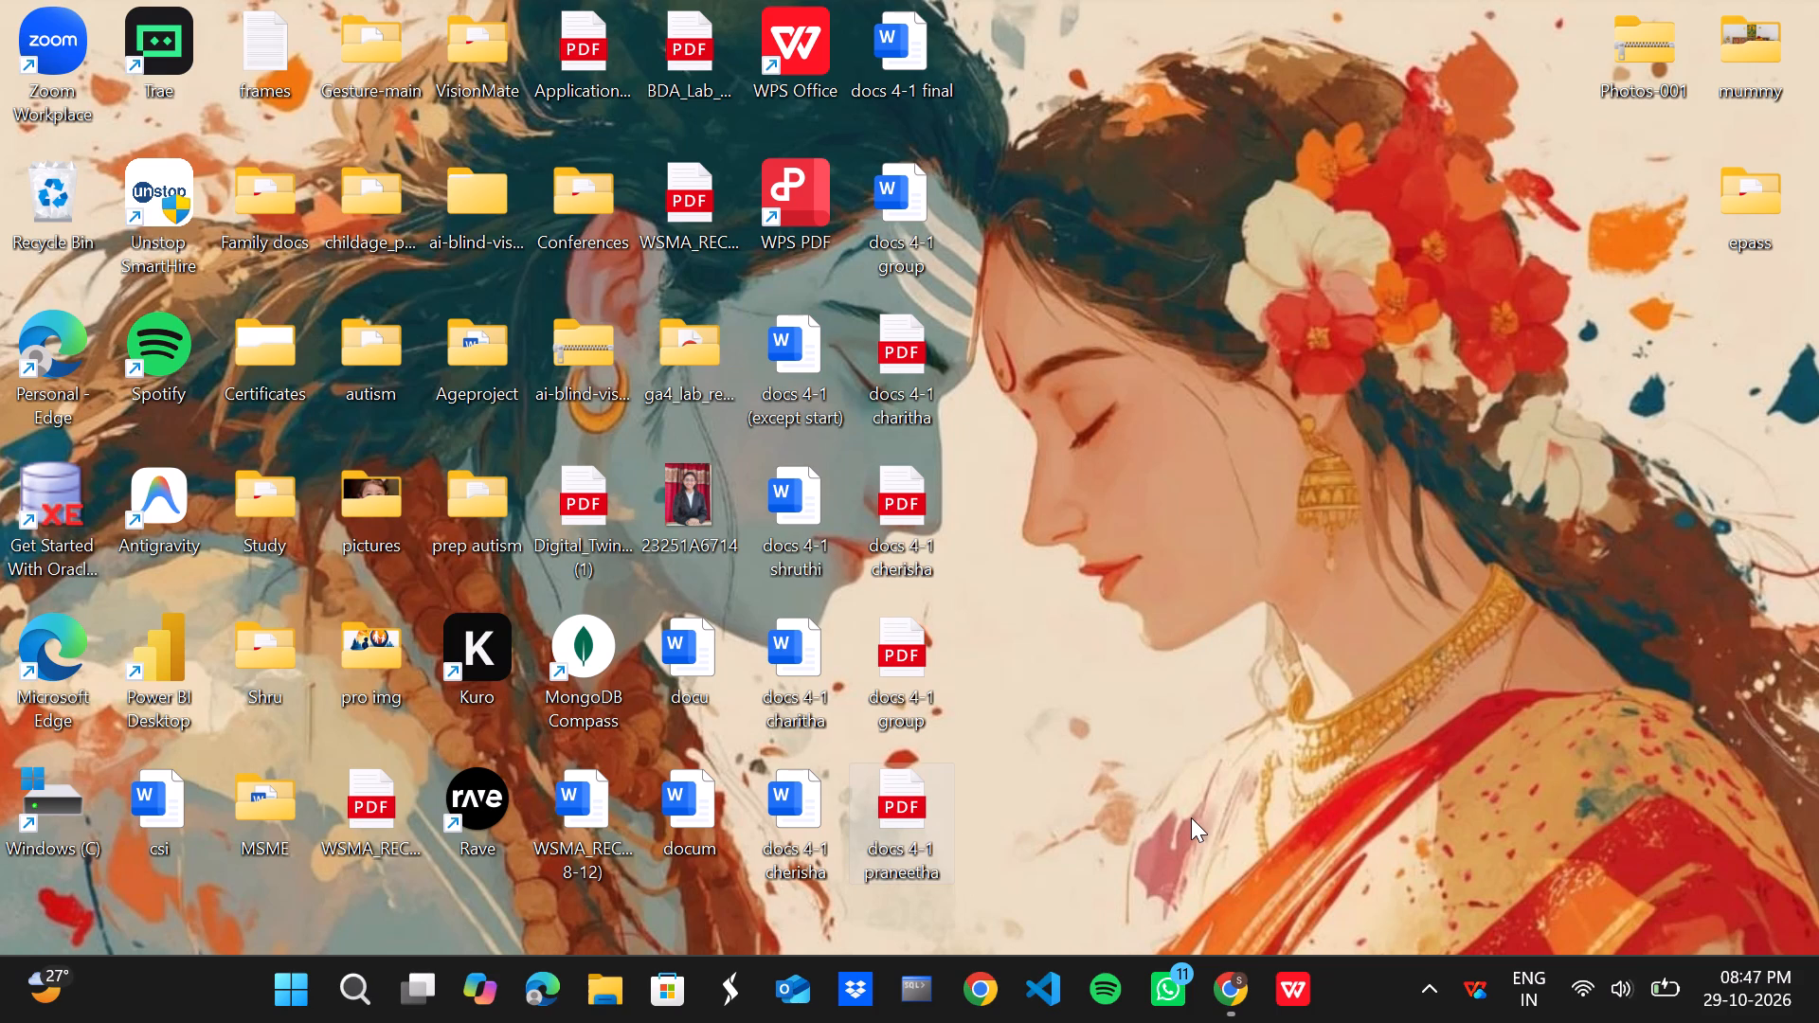
Rename the docs 4-1 cherisha Word document on the Desktop as docs 4-1 praneetha.
right_click(801, 871)
click(1018, 23)
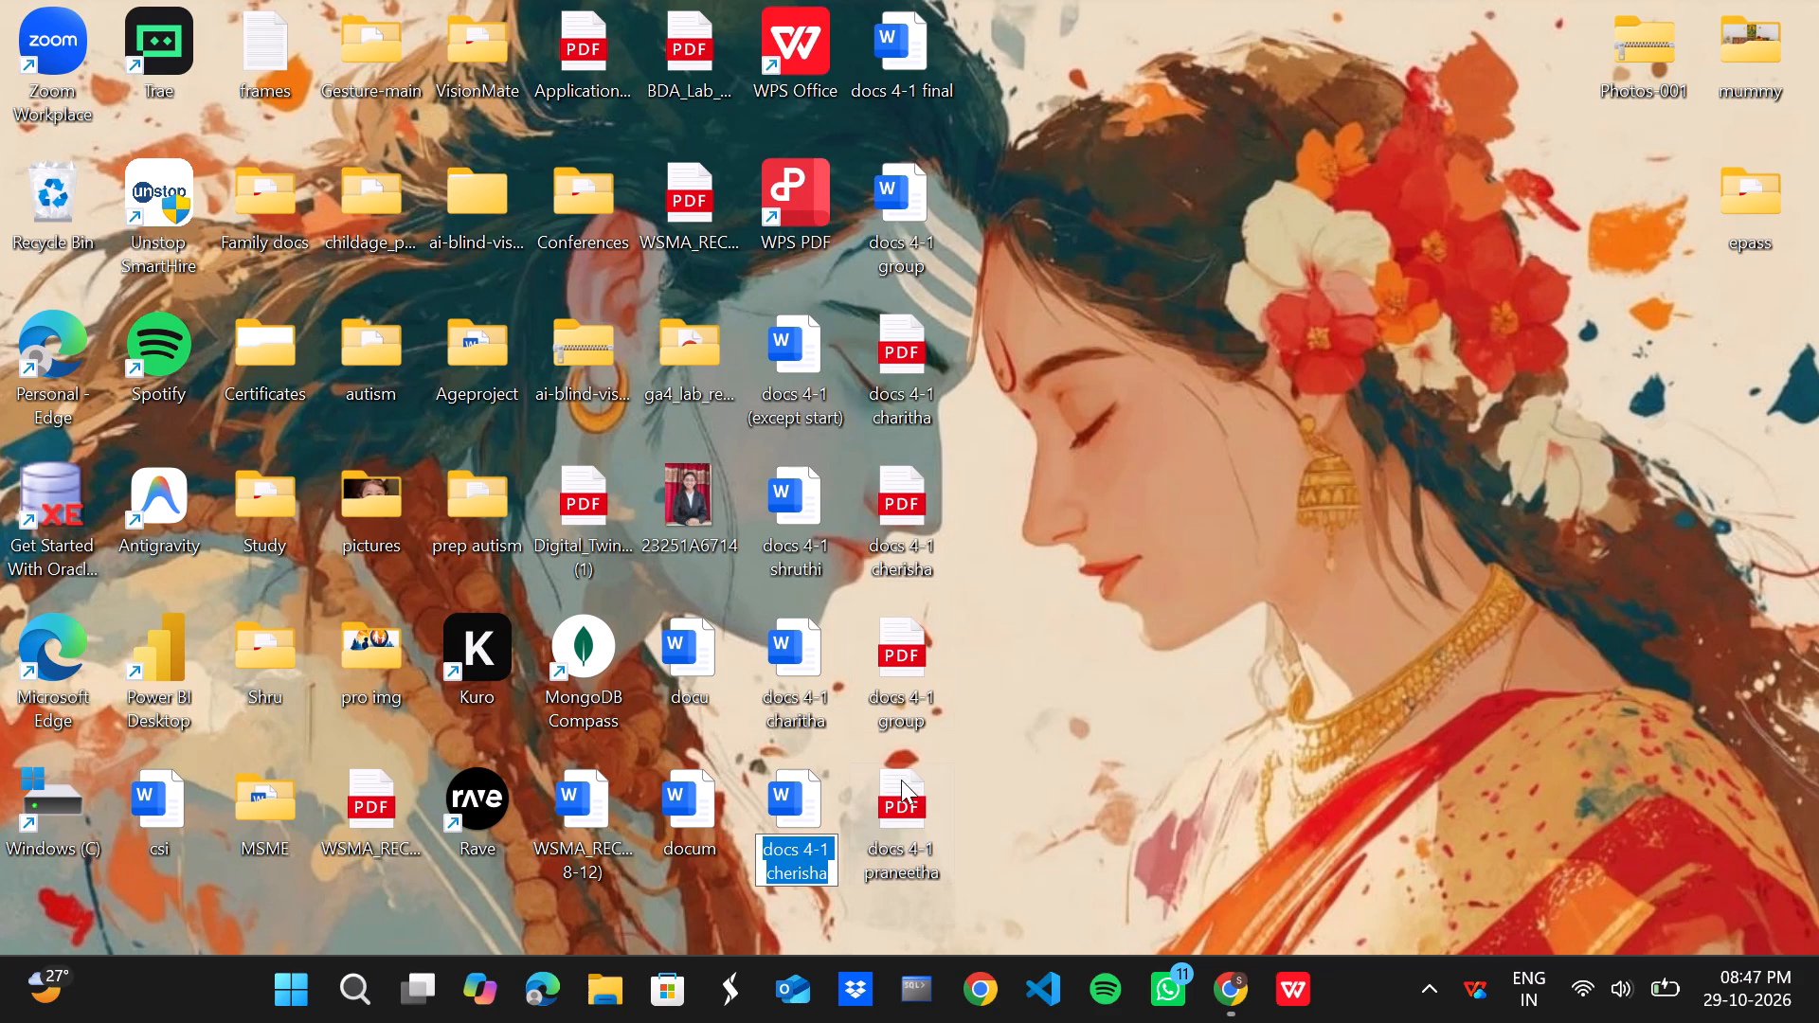
click(833, 870)
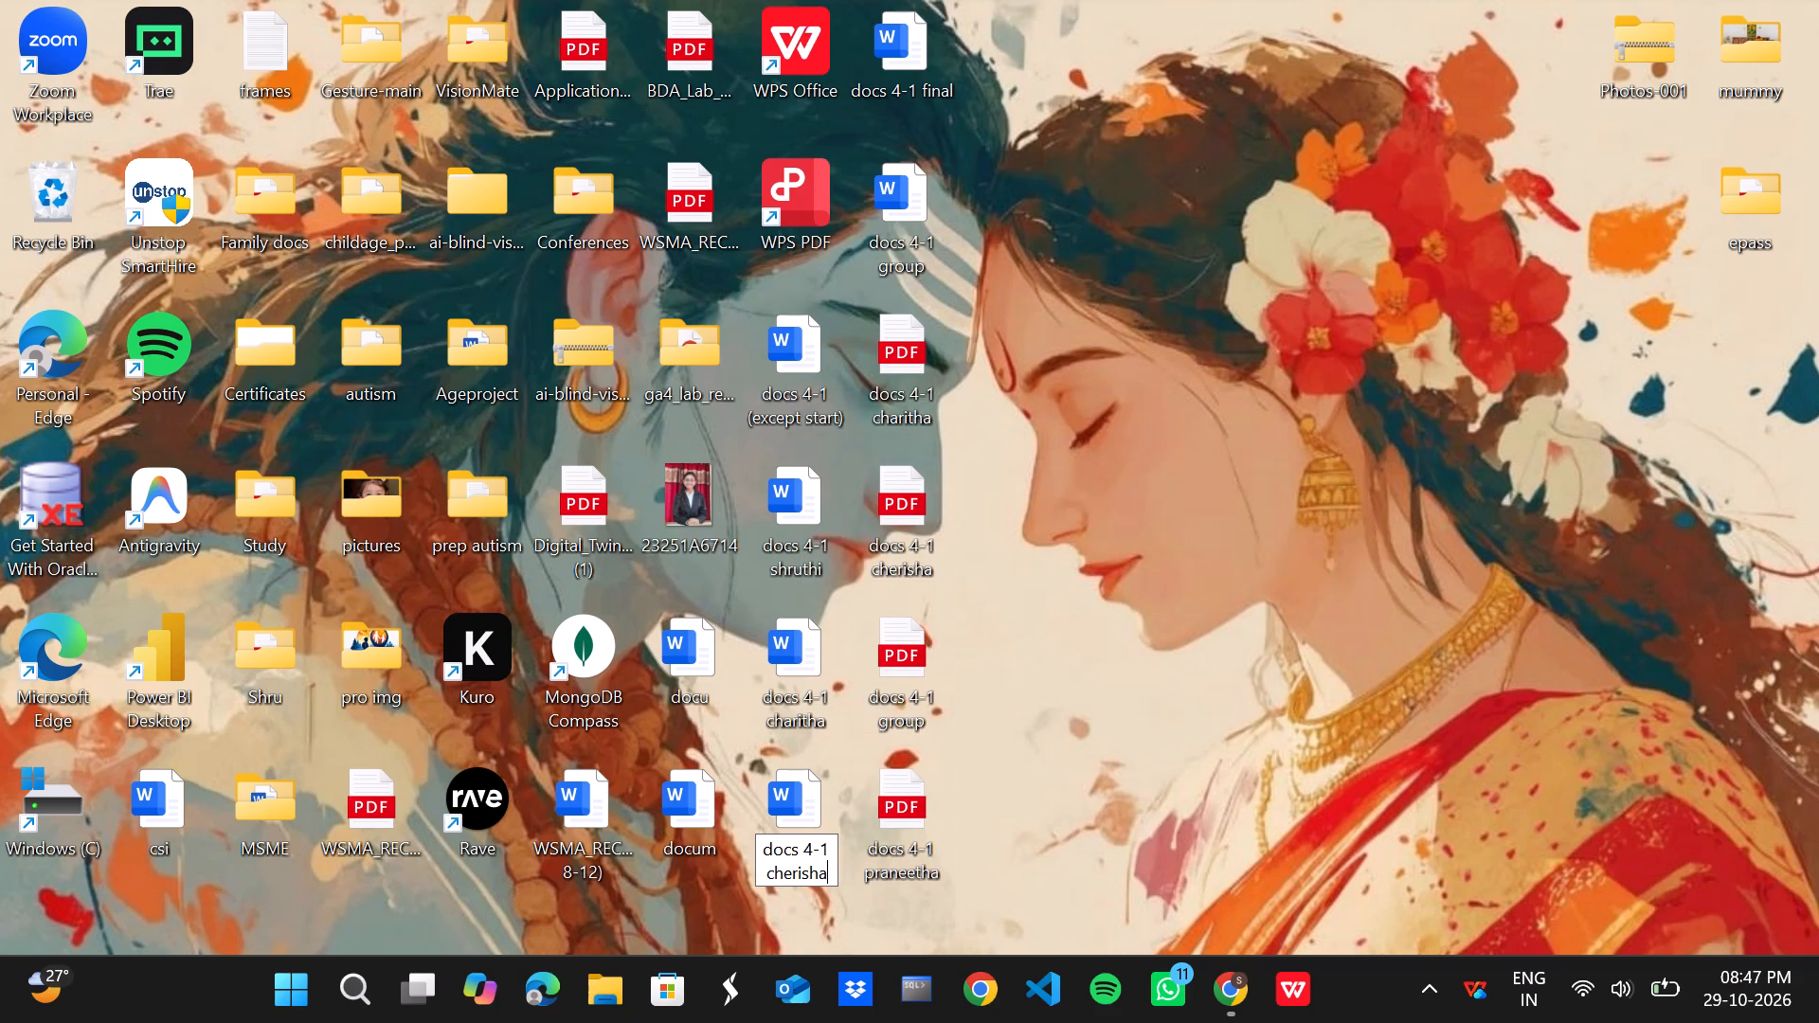
key(BackSpace)
key(BackSpace)
key(BackSpace)
key(BackSpace)
key(BackSpace)
key(BackSpace)
key(BackSpace)
key(BackSpace)
text(praneetha)
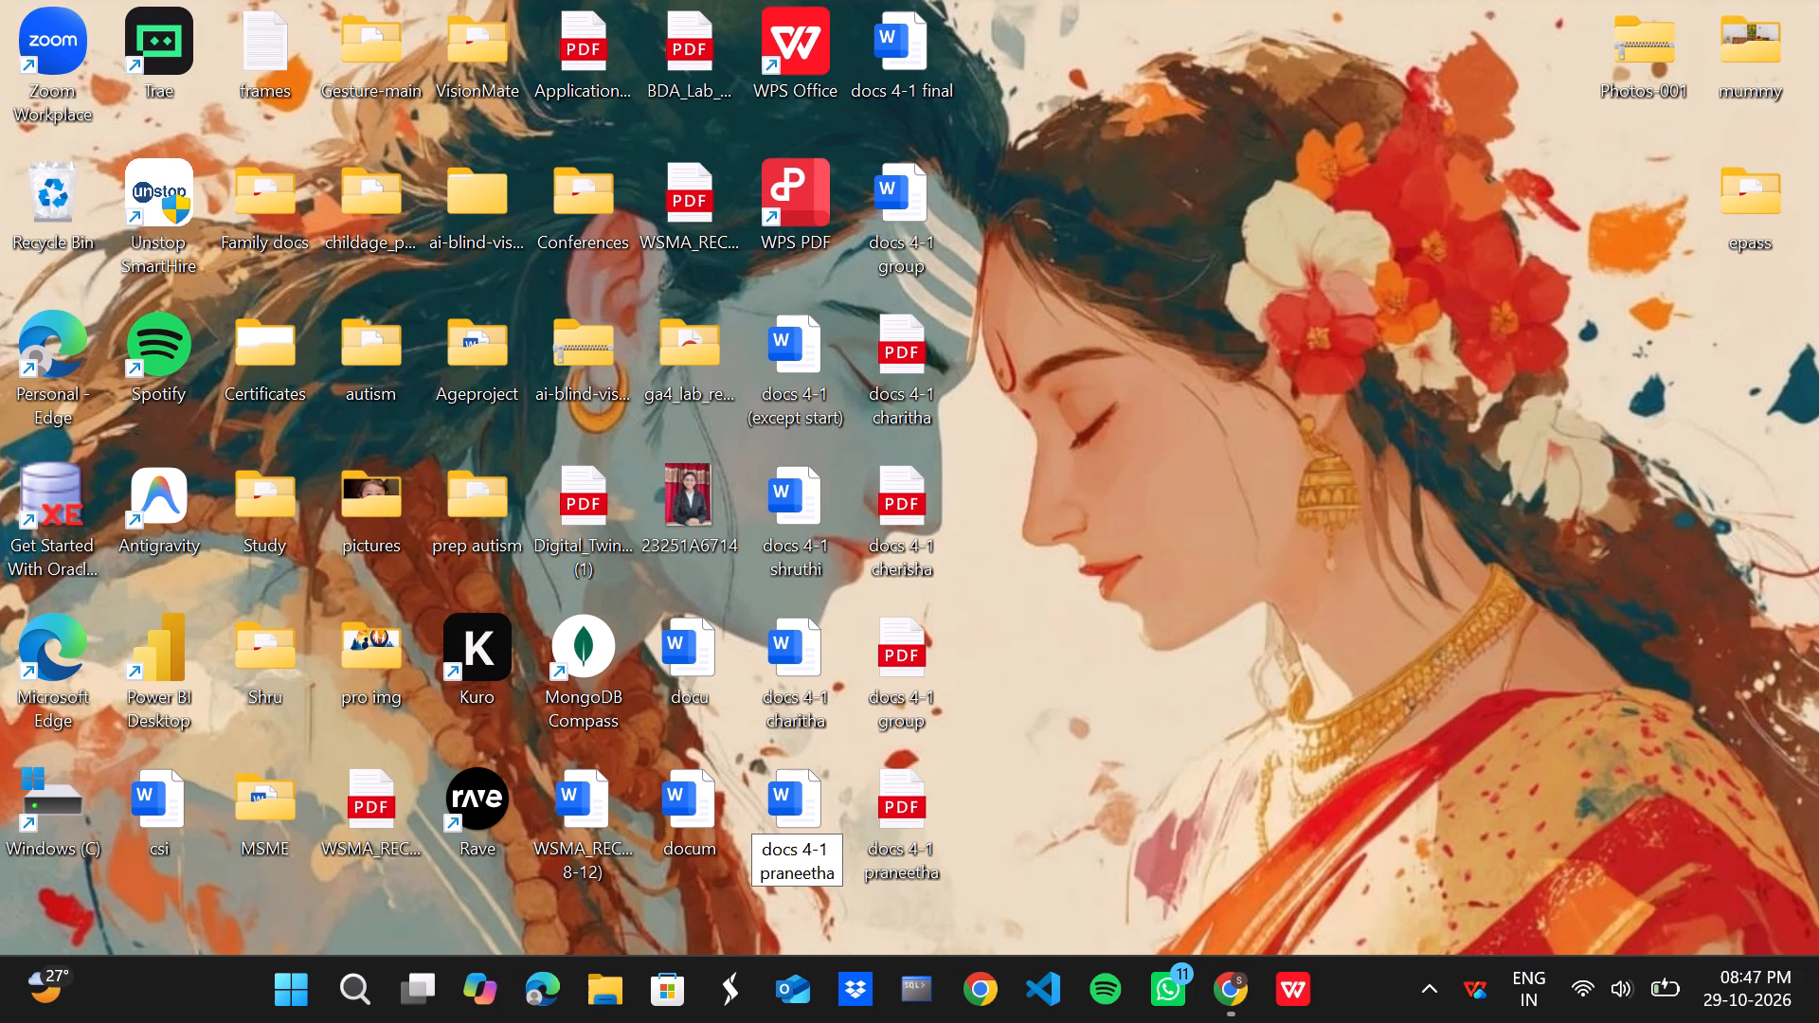
click(832, 856)
click(1113, 809)
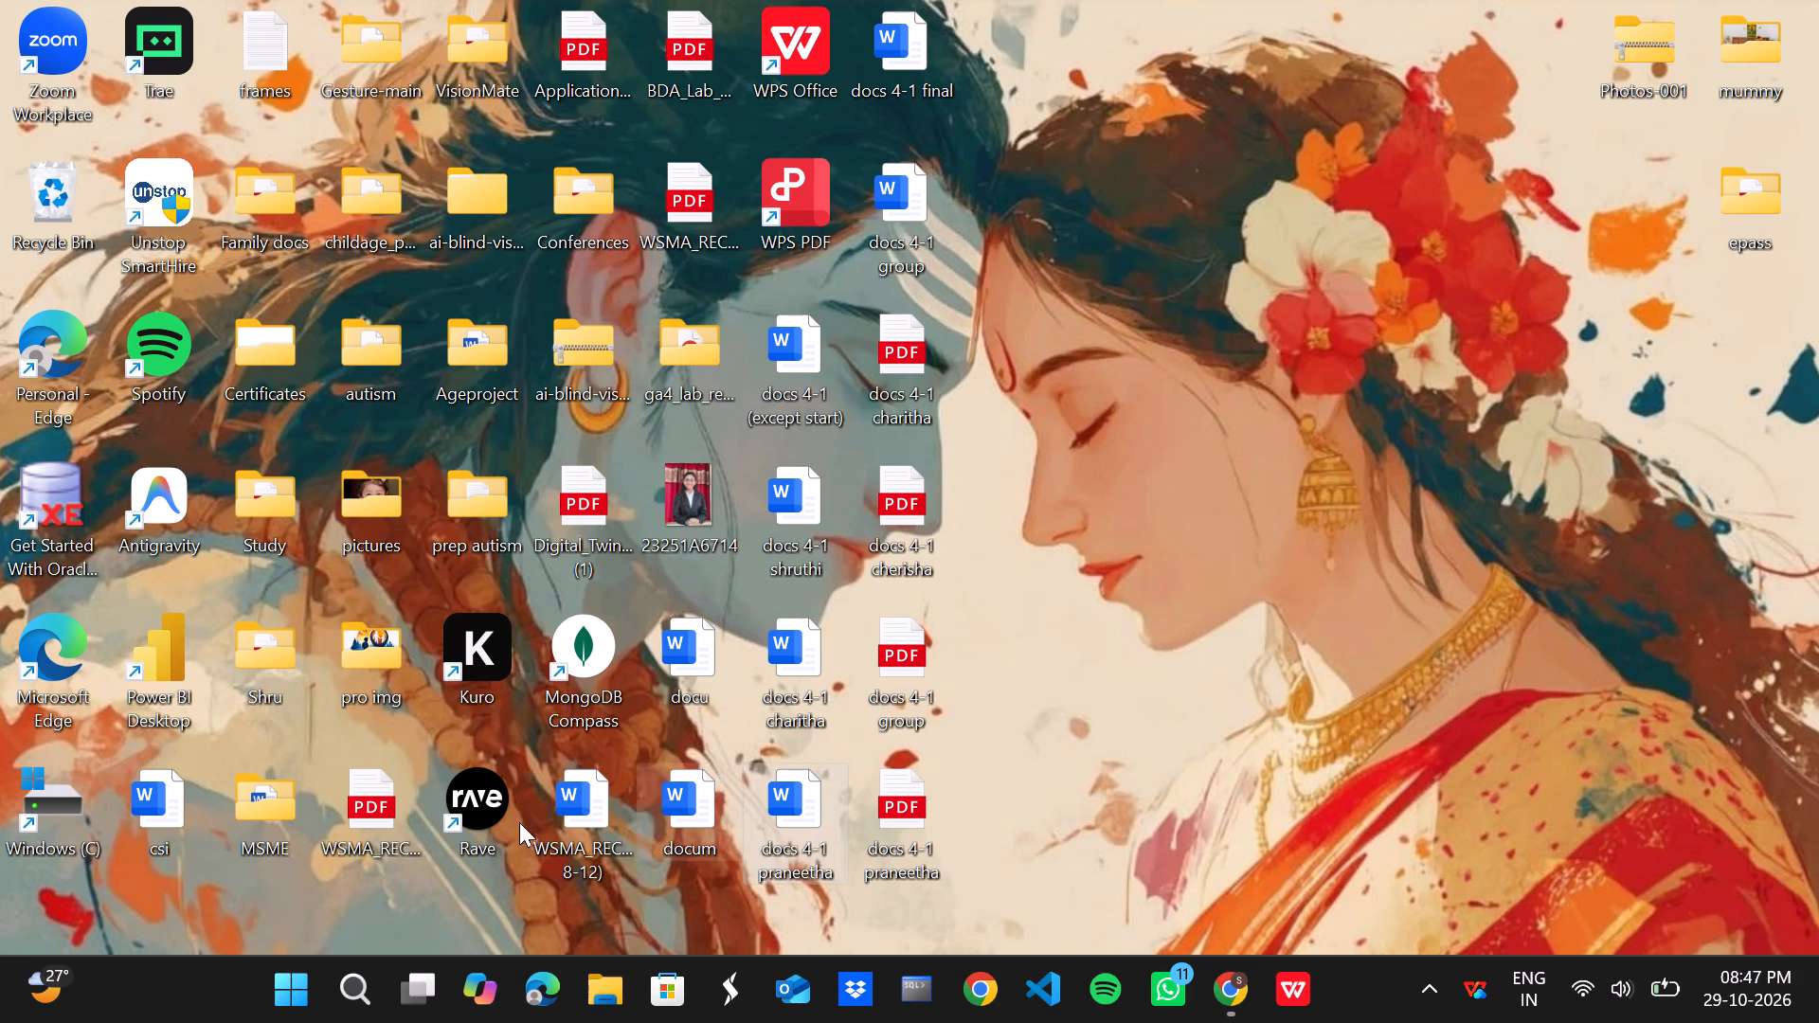
Open the docs 4-1 shruthi Word document and replace the author name on the first page with Shruthi's initial and name.
double_click(814, 523)
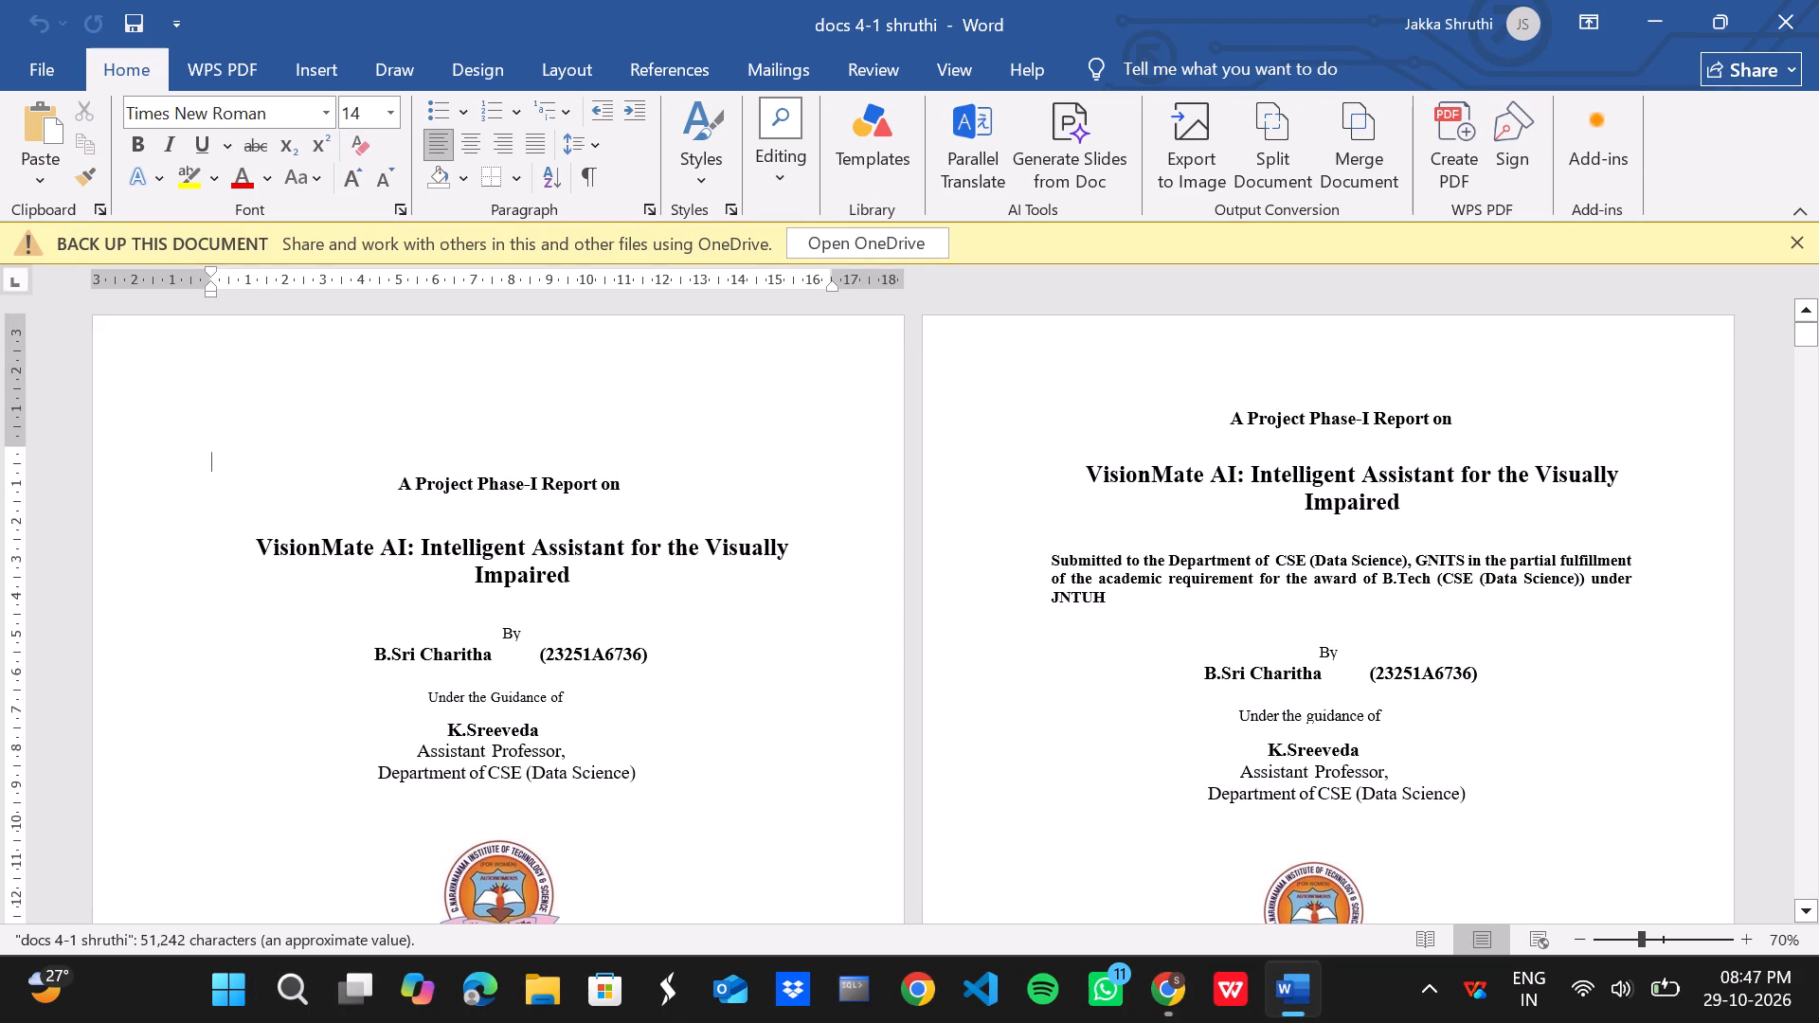
click(494, 653)
key(BackSpace)
key(BackSpace)
key(BackSpace)
key(BackSpace)
key(BackSpace)
key(BackSpace)
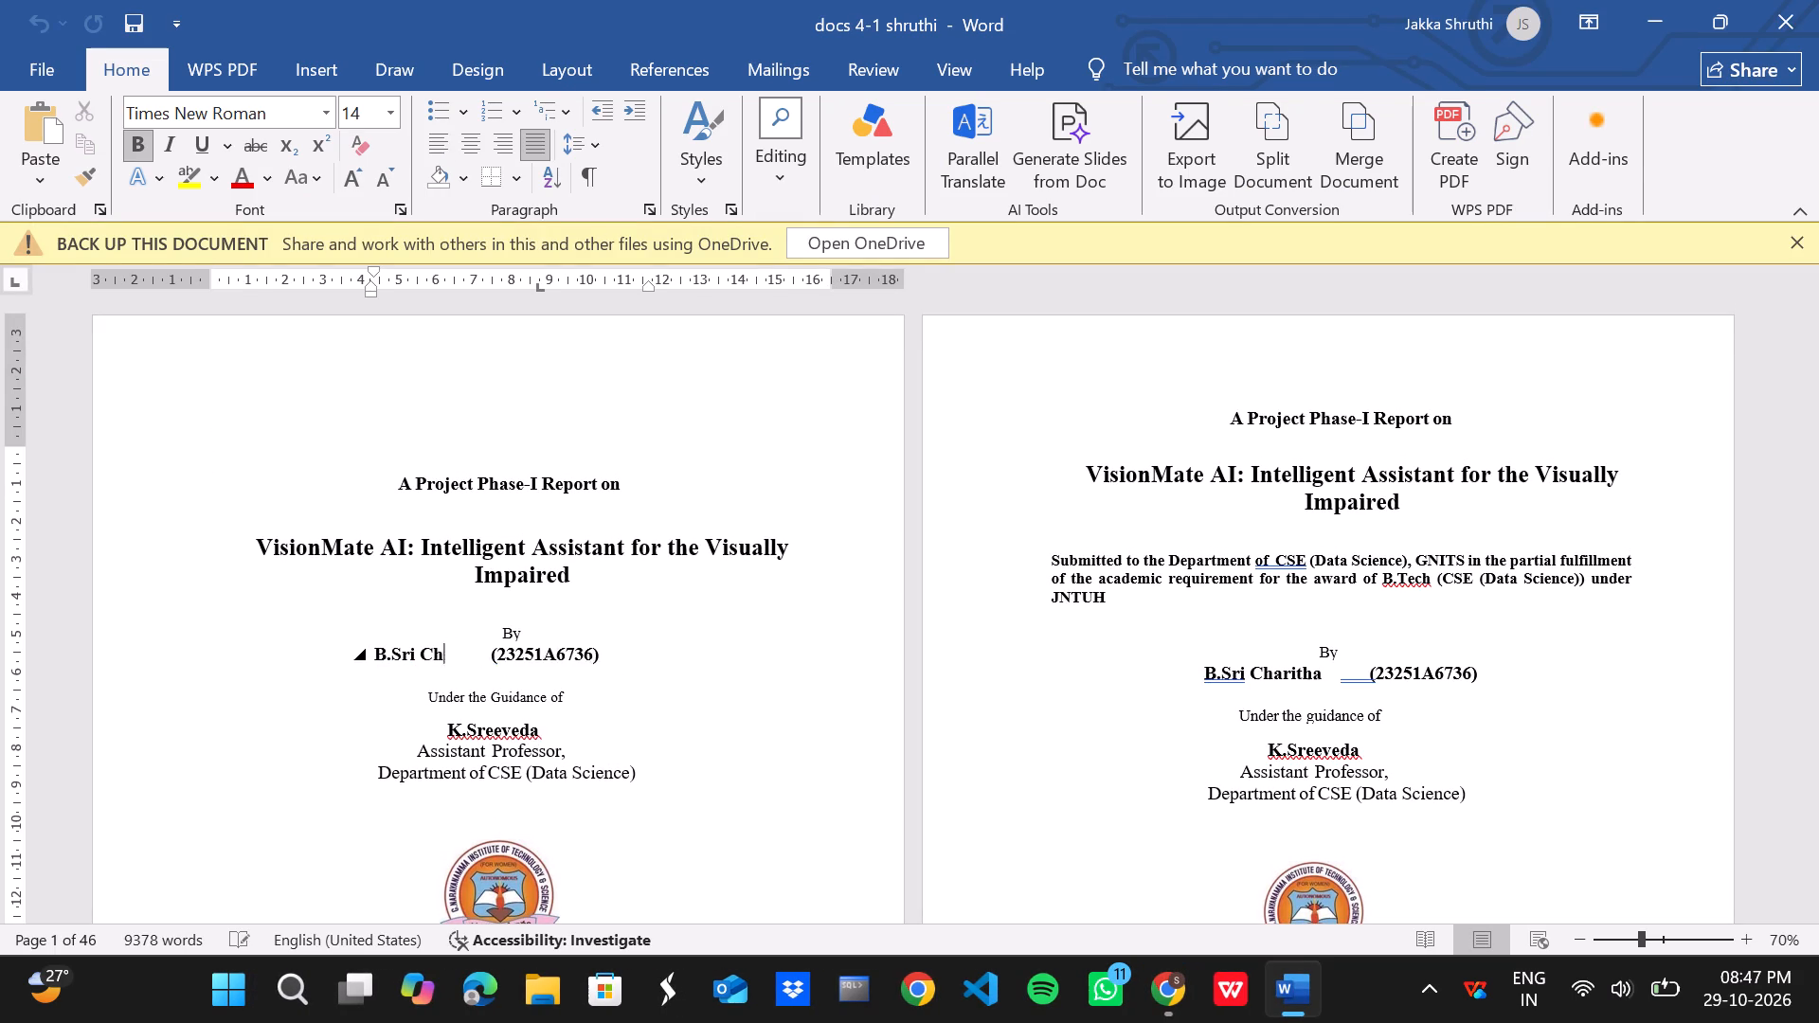
key(BackSpace)
key(BackSpace)
key(BackSpace)
key(BackSpace)
key(BackSpace)
key(BackSpace)
key(BackSpace)
key(BackSpace)
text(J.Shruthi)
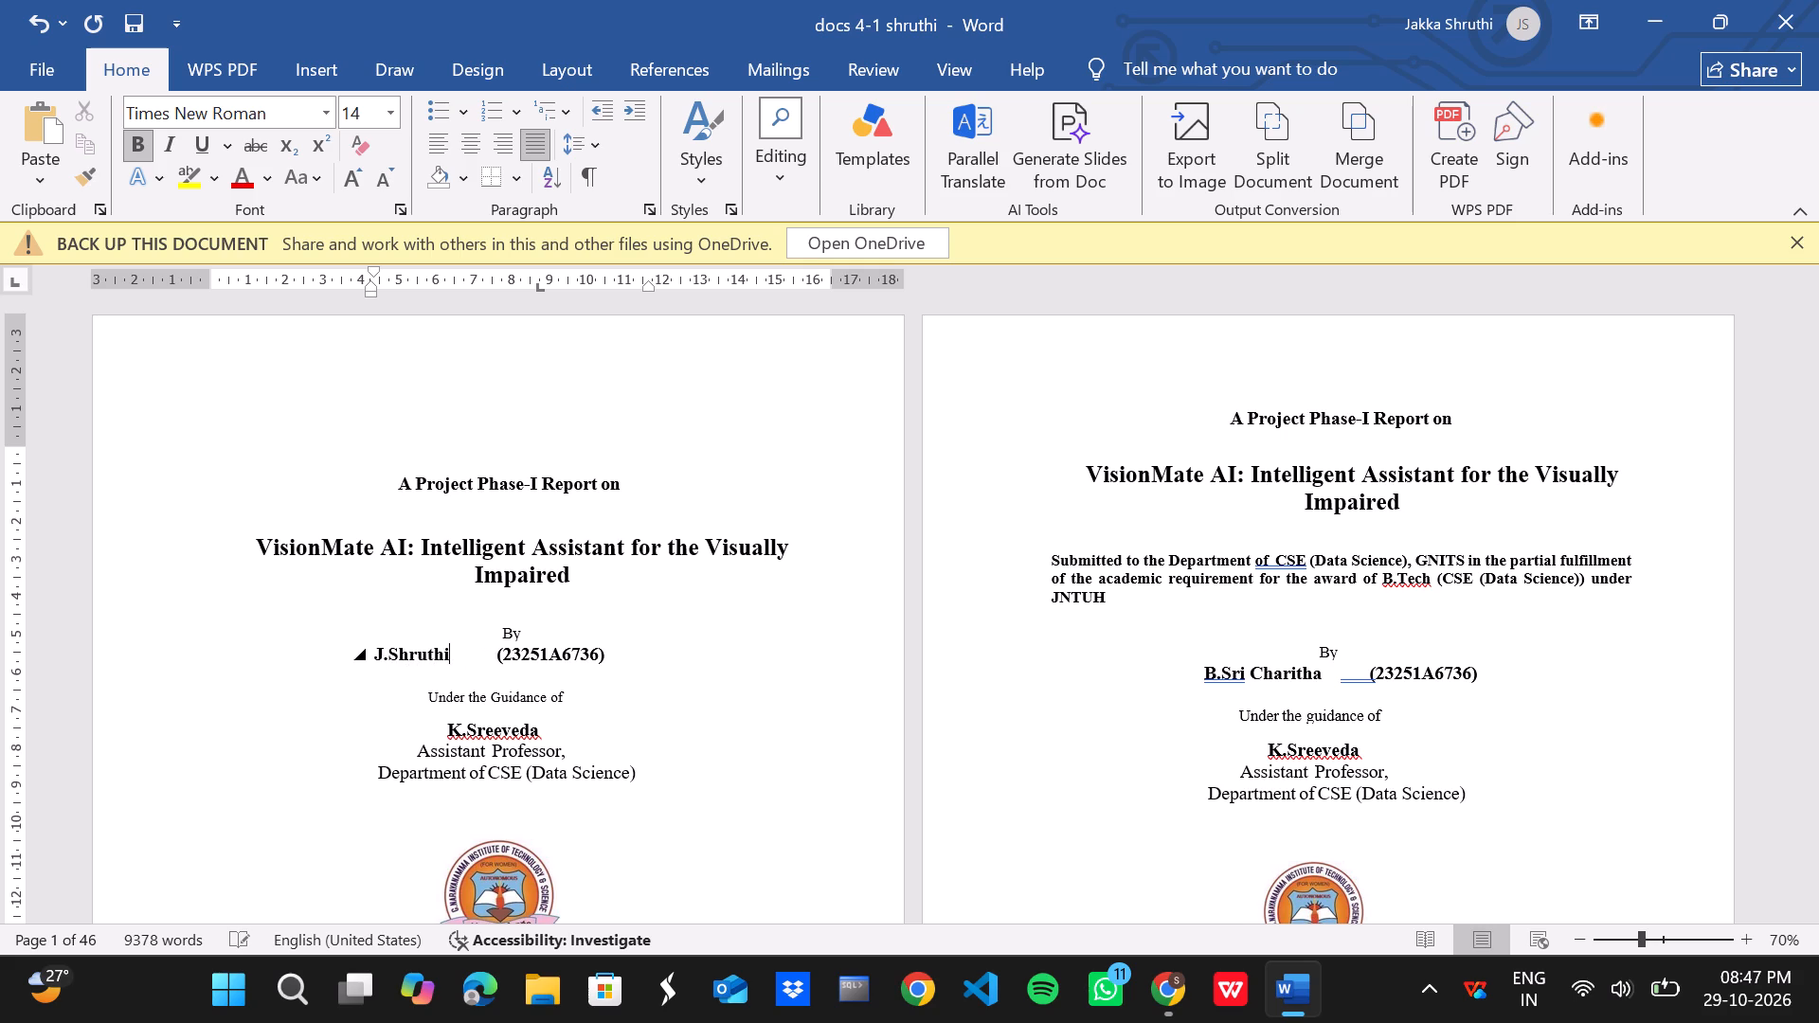
Replace the last two digits of the roll number on the first page with those of Shruthi's roll number.
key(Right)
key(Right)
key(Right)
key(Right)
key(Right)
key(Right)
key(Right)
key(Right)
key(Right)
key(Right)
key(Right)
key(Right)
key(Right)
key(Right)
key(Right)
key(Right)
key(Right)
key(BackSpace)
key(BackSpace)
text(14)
Shift the first page's author line toward the centre by inserting seven leading spaces before the name.
click(377, 656)
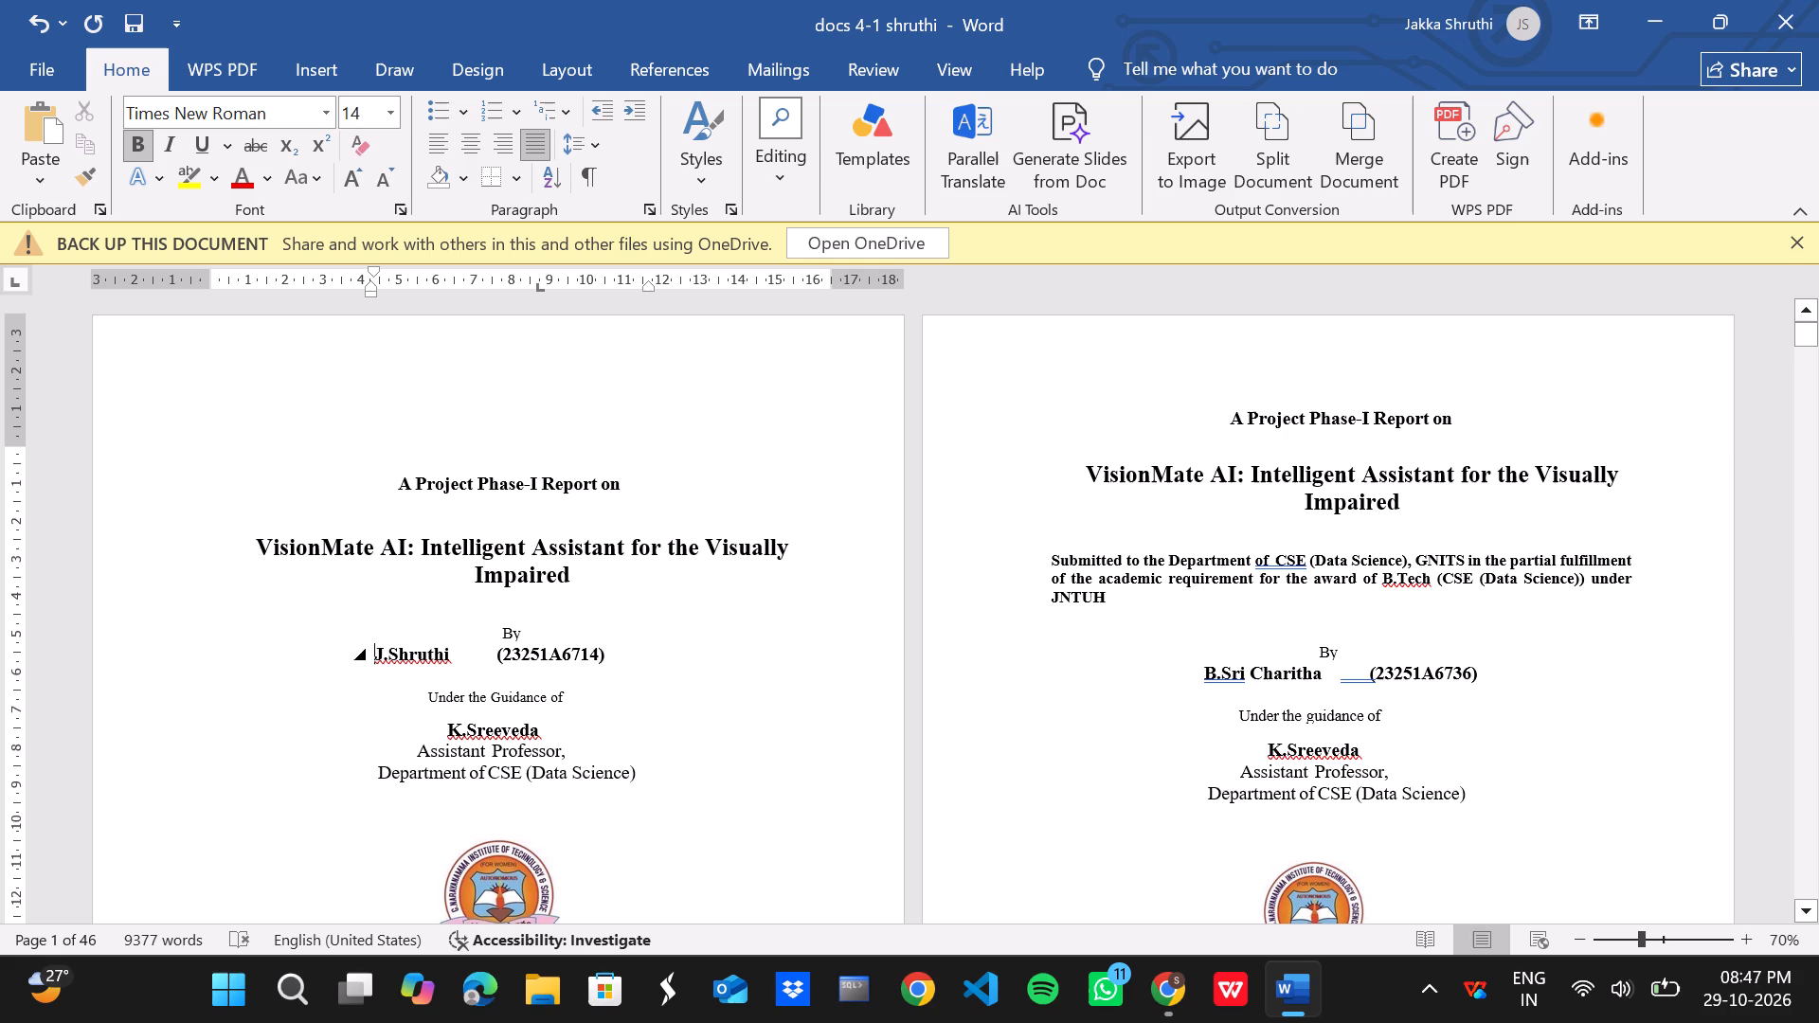
key(Tab)
key(ctrl+z)
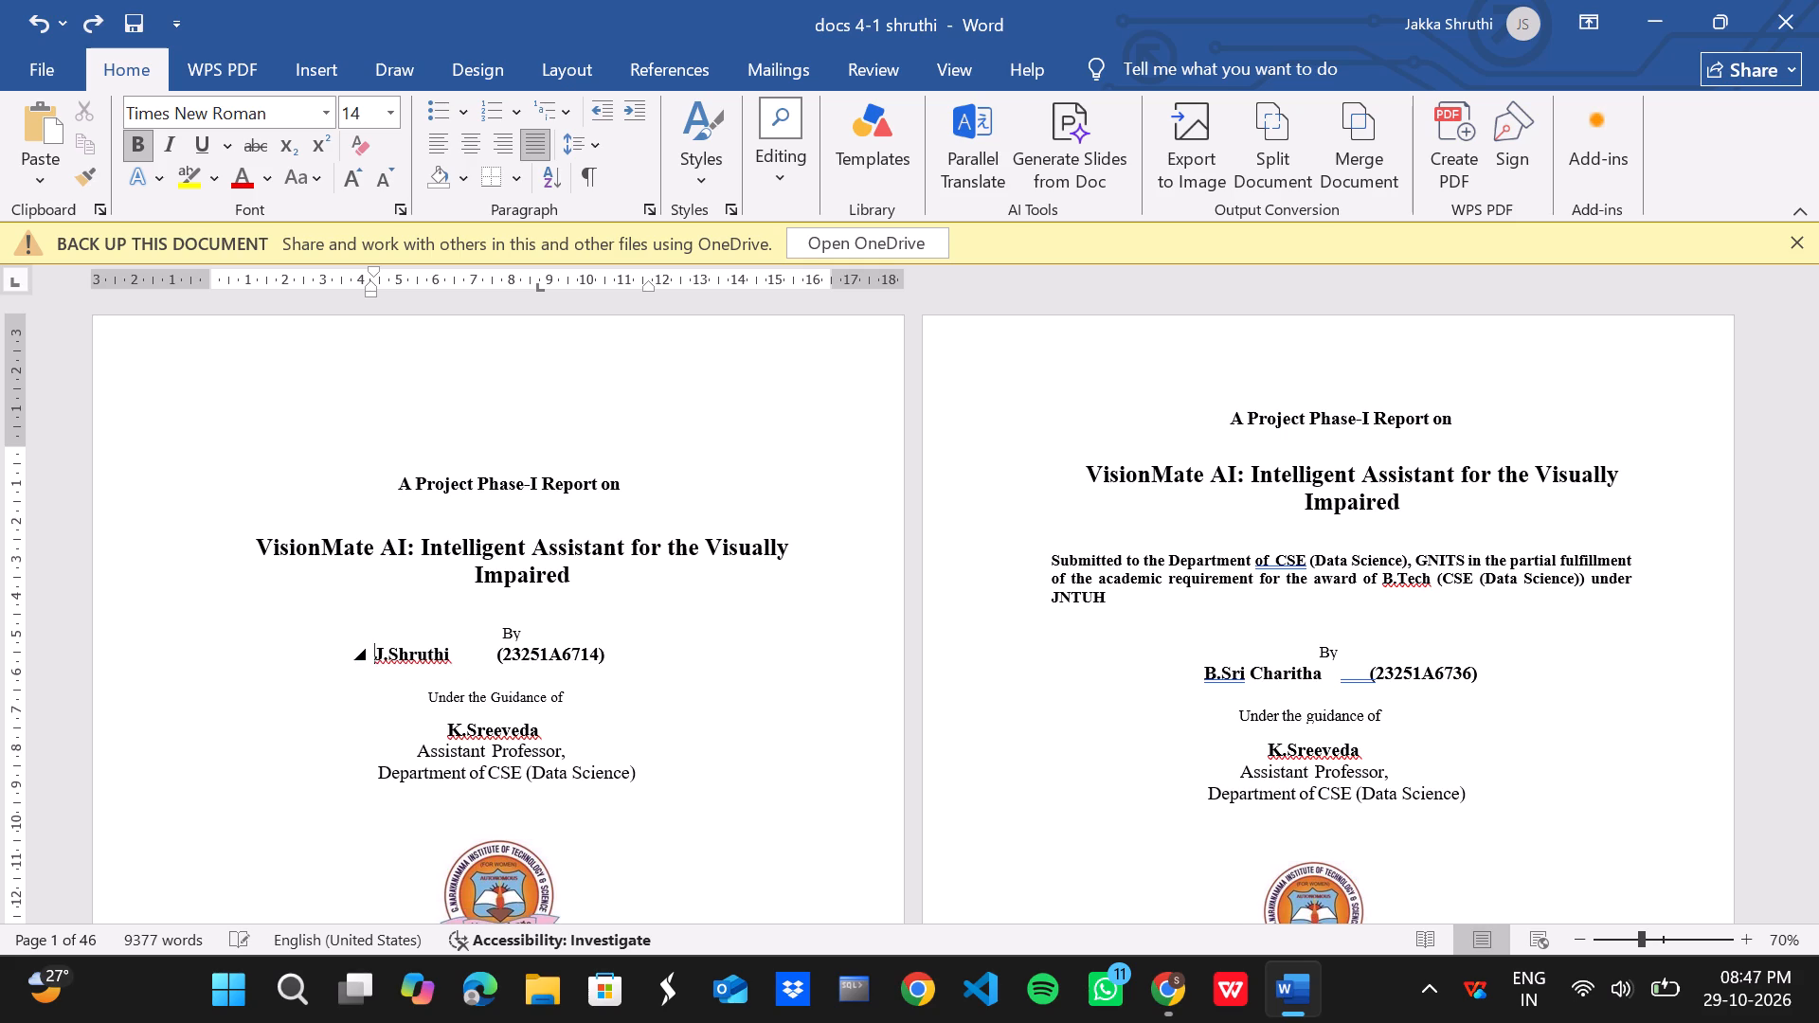
key(space)
key(space)
key(space)
key(space)
key(space)
key(space)
key(space)
key(space)
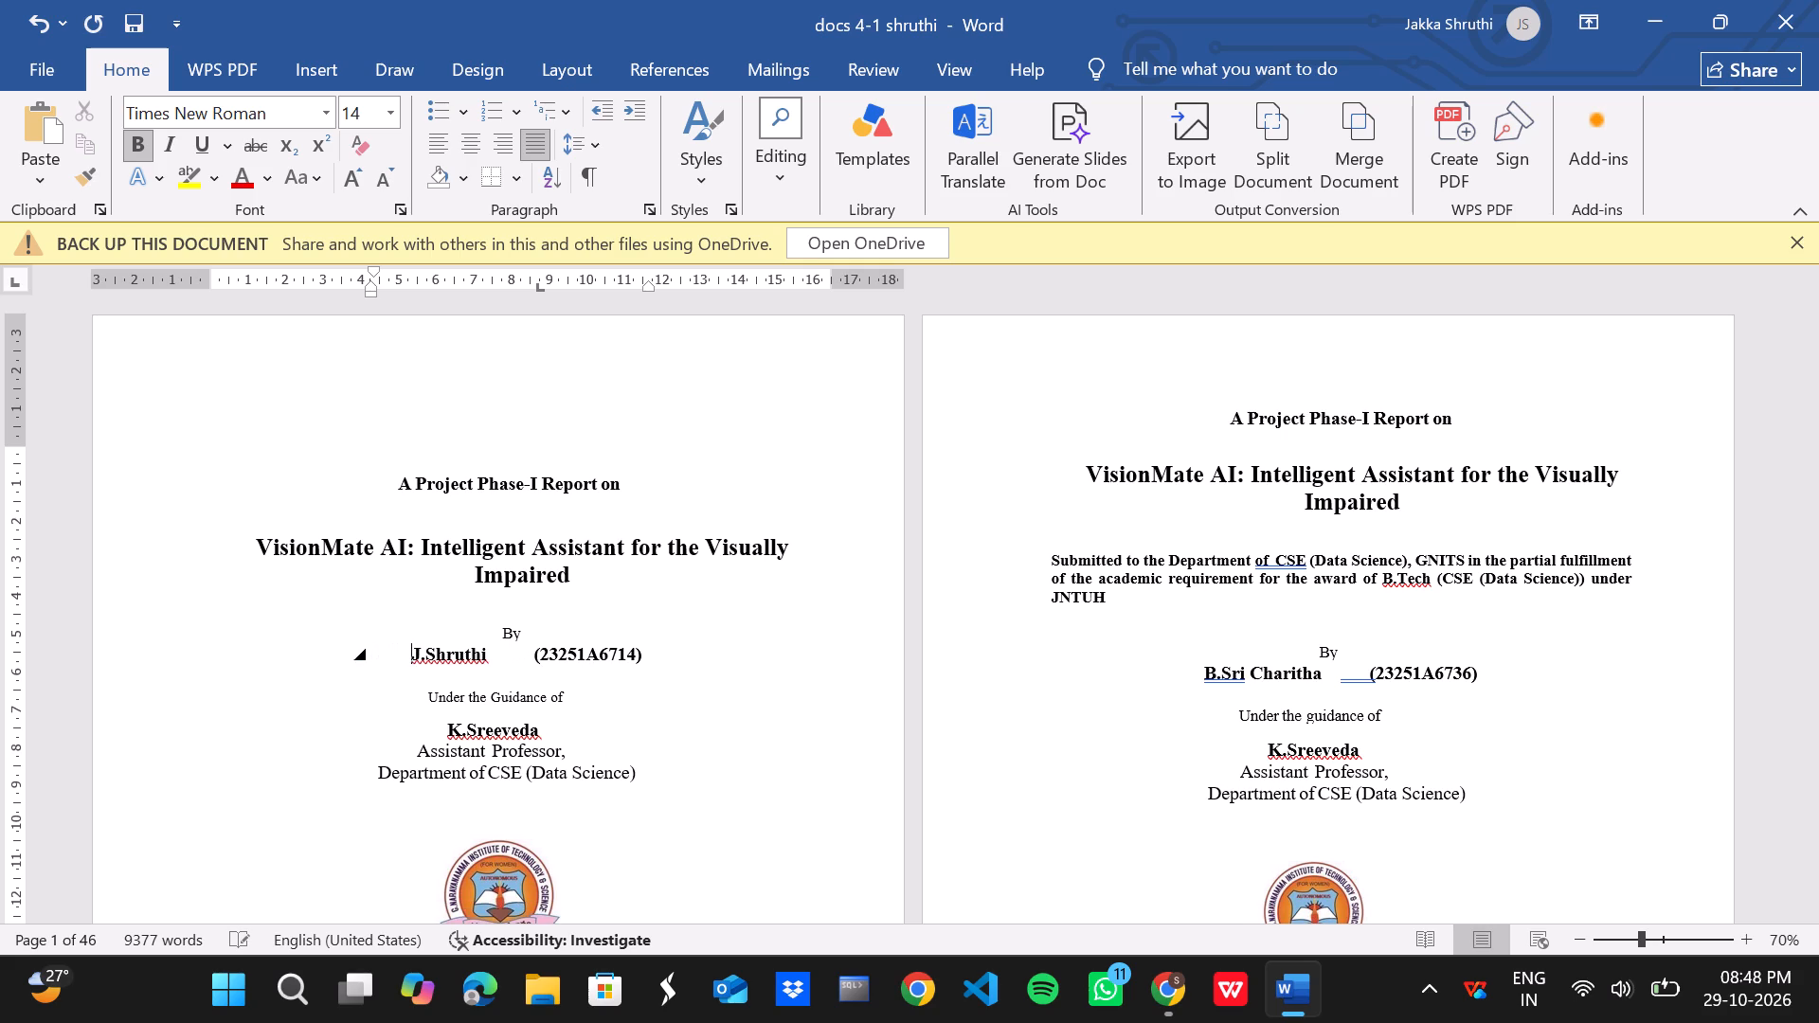
key(BackSpace)
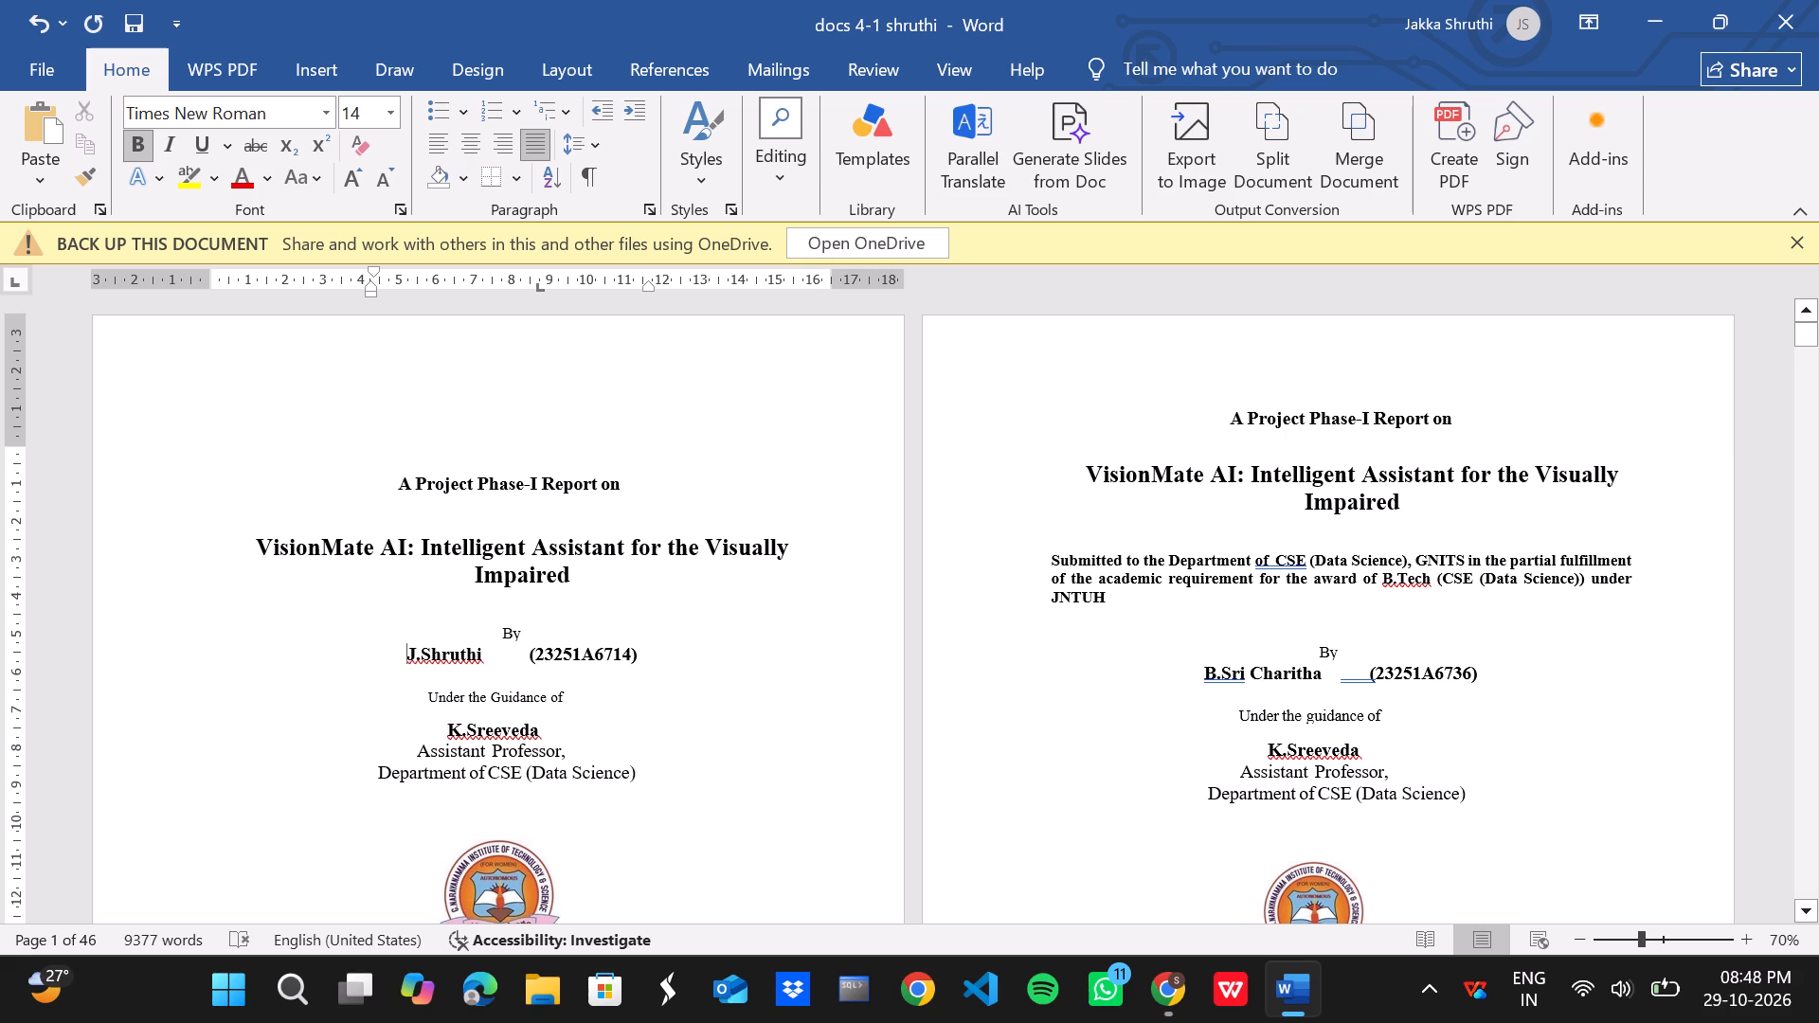
Copy the author line from the first page and paste it over the author name and roll number on the second page.
click(1372, 689)
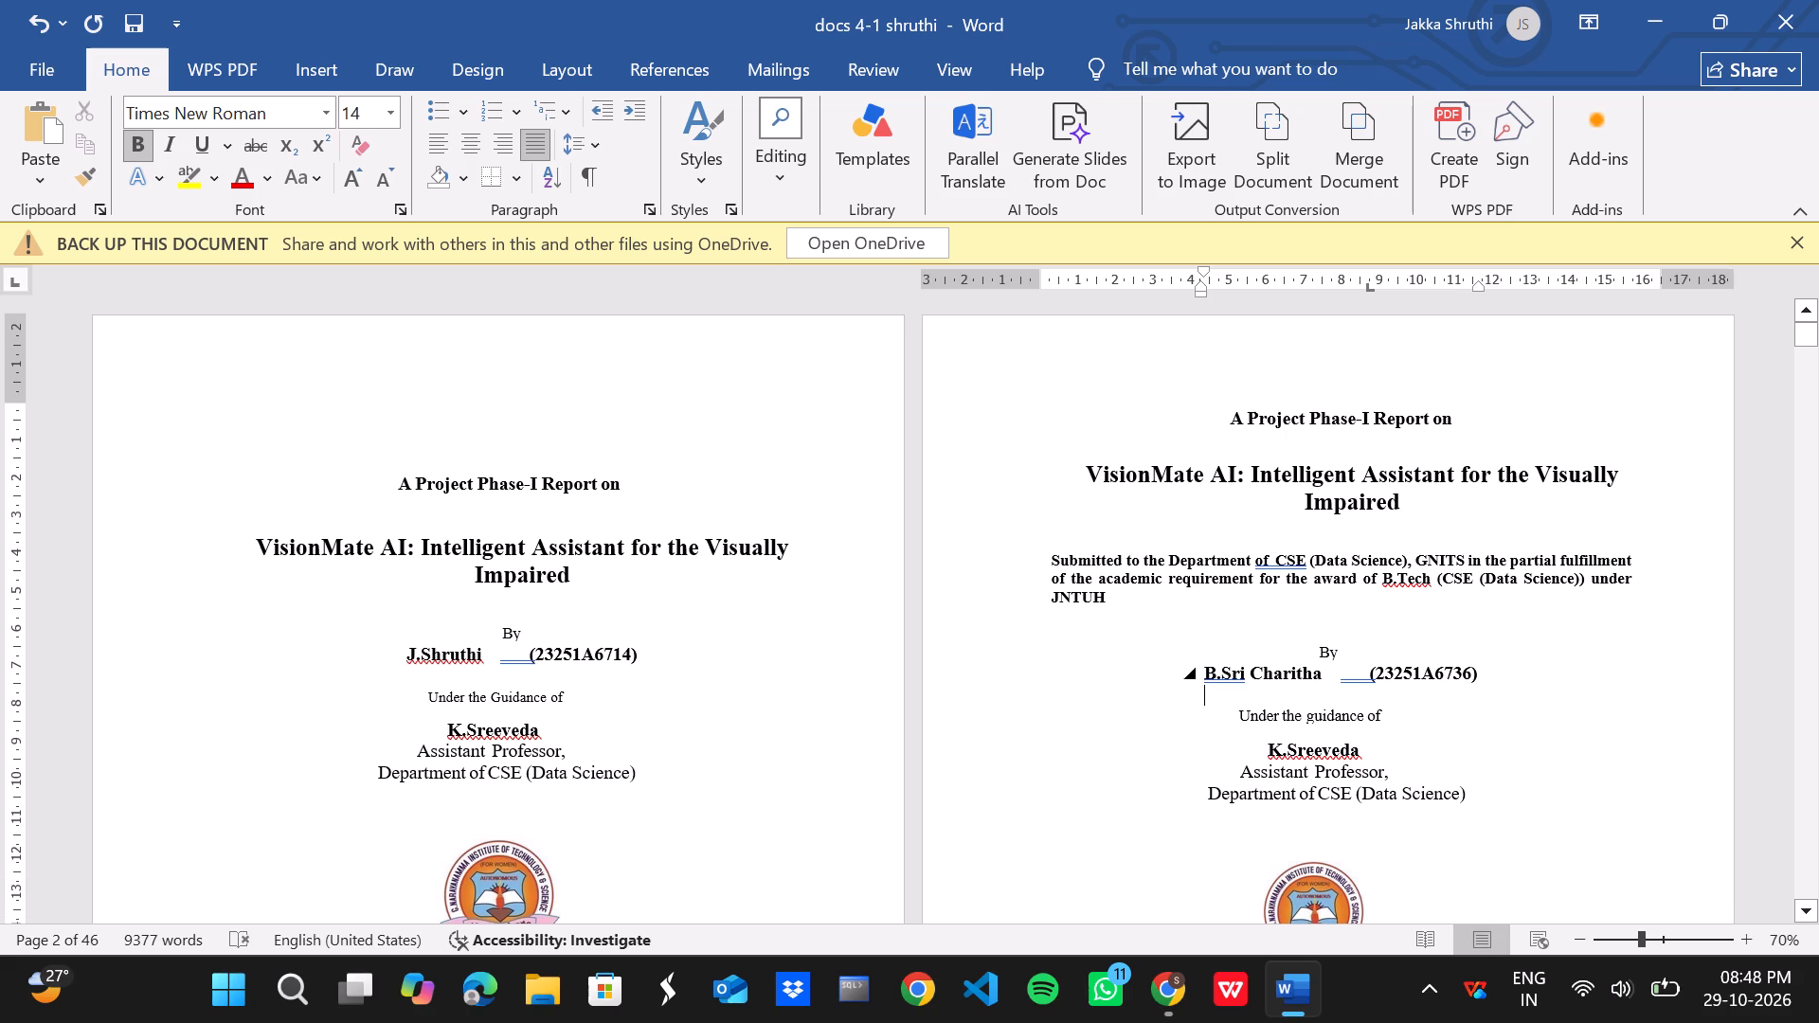
drag(412, 657, 539, 651)
drag(539, 651, 639, 654)
click(651, 689)
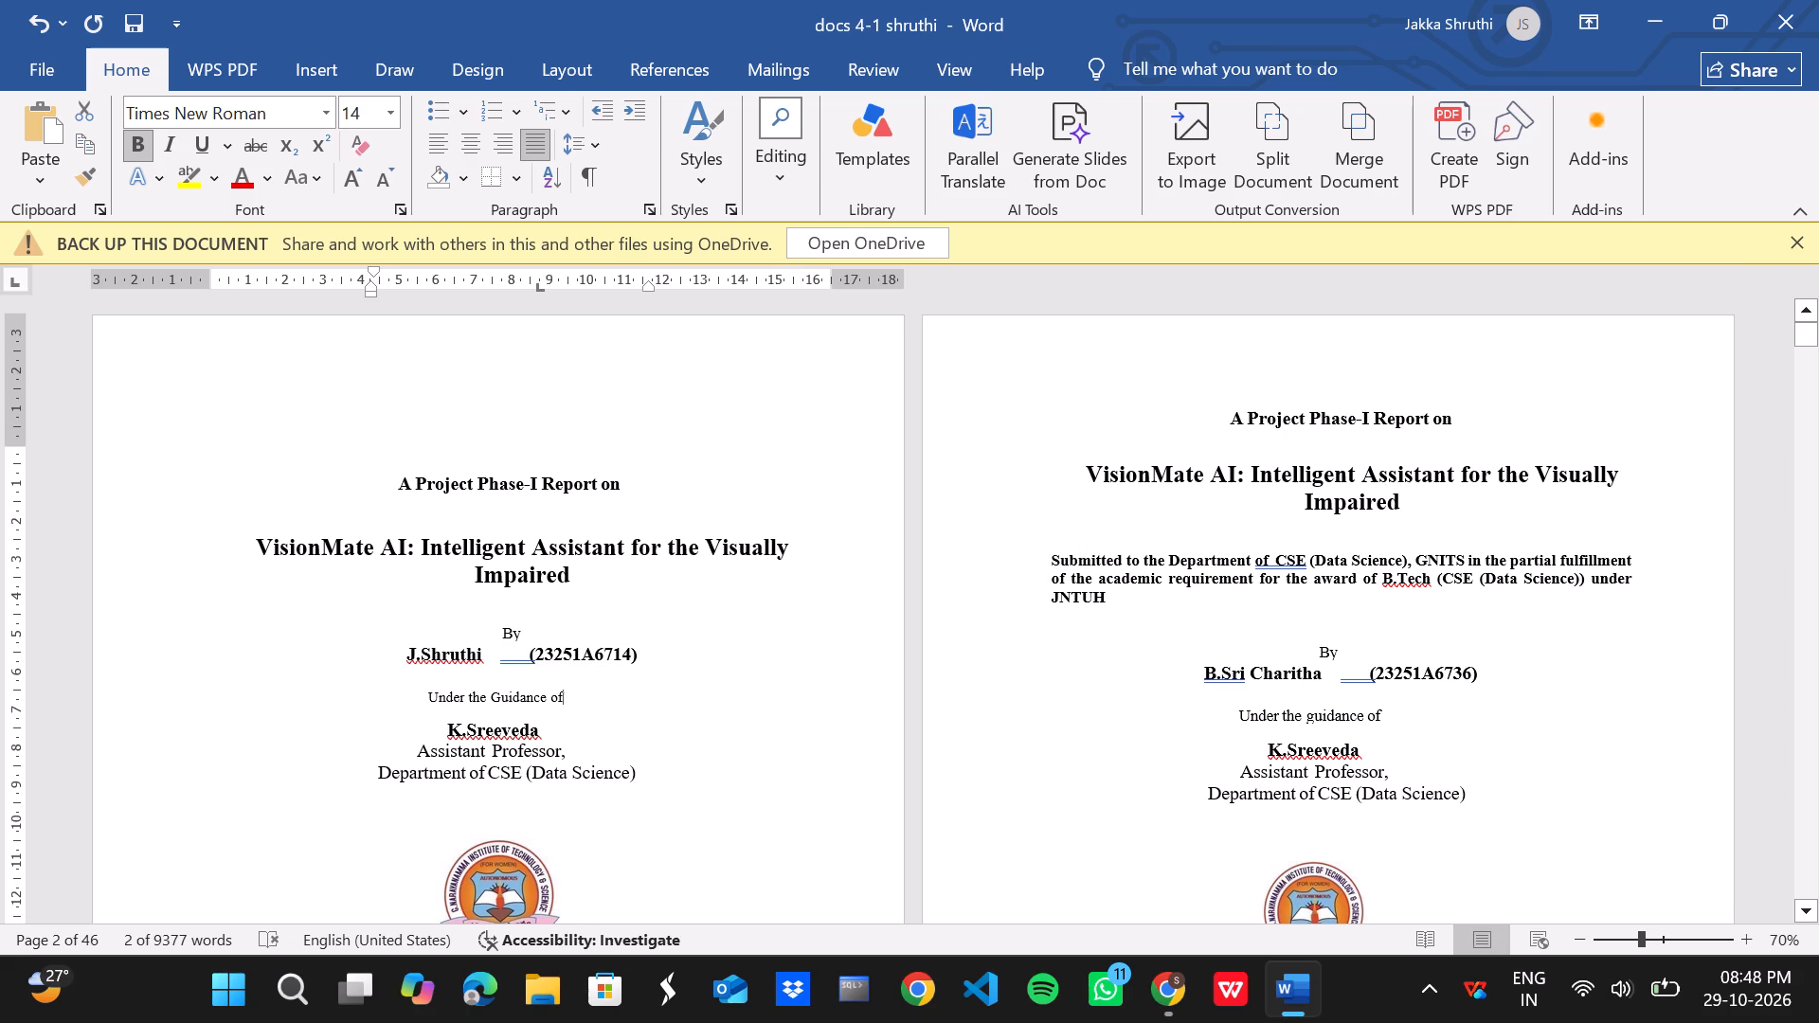
drag(402, 655, 636, 655)
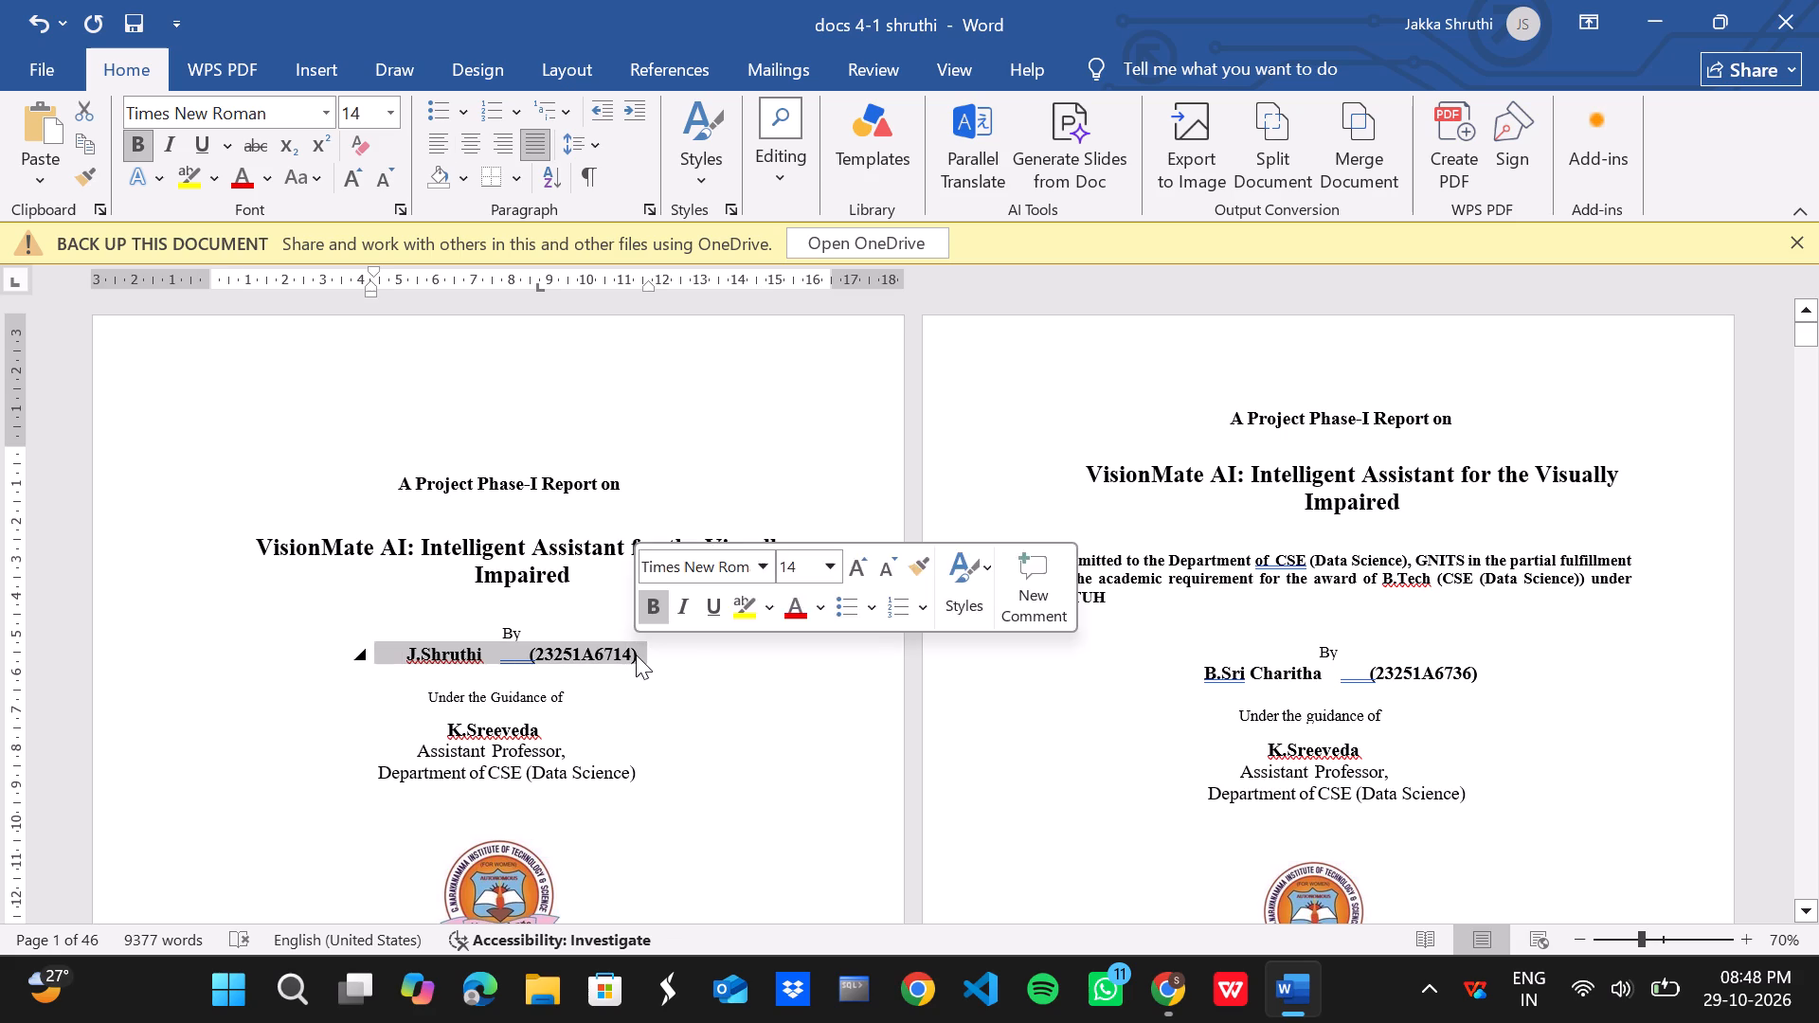
key(ctrl+c)
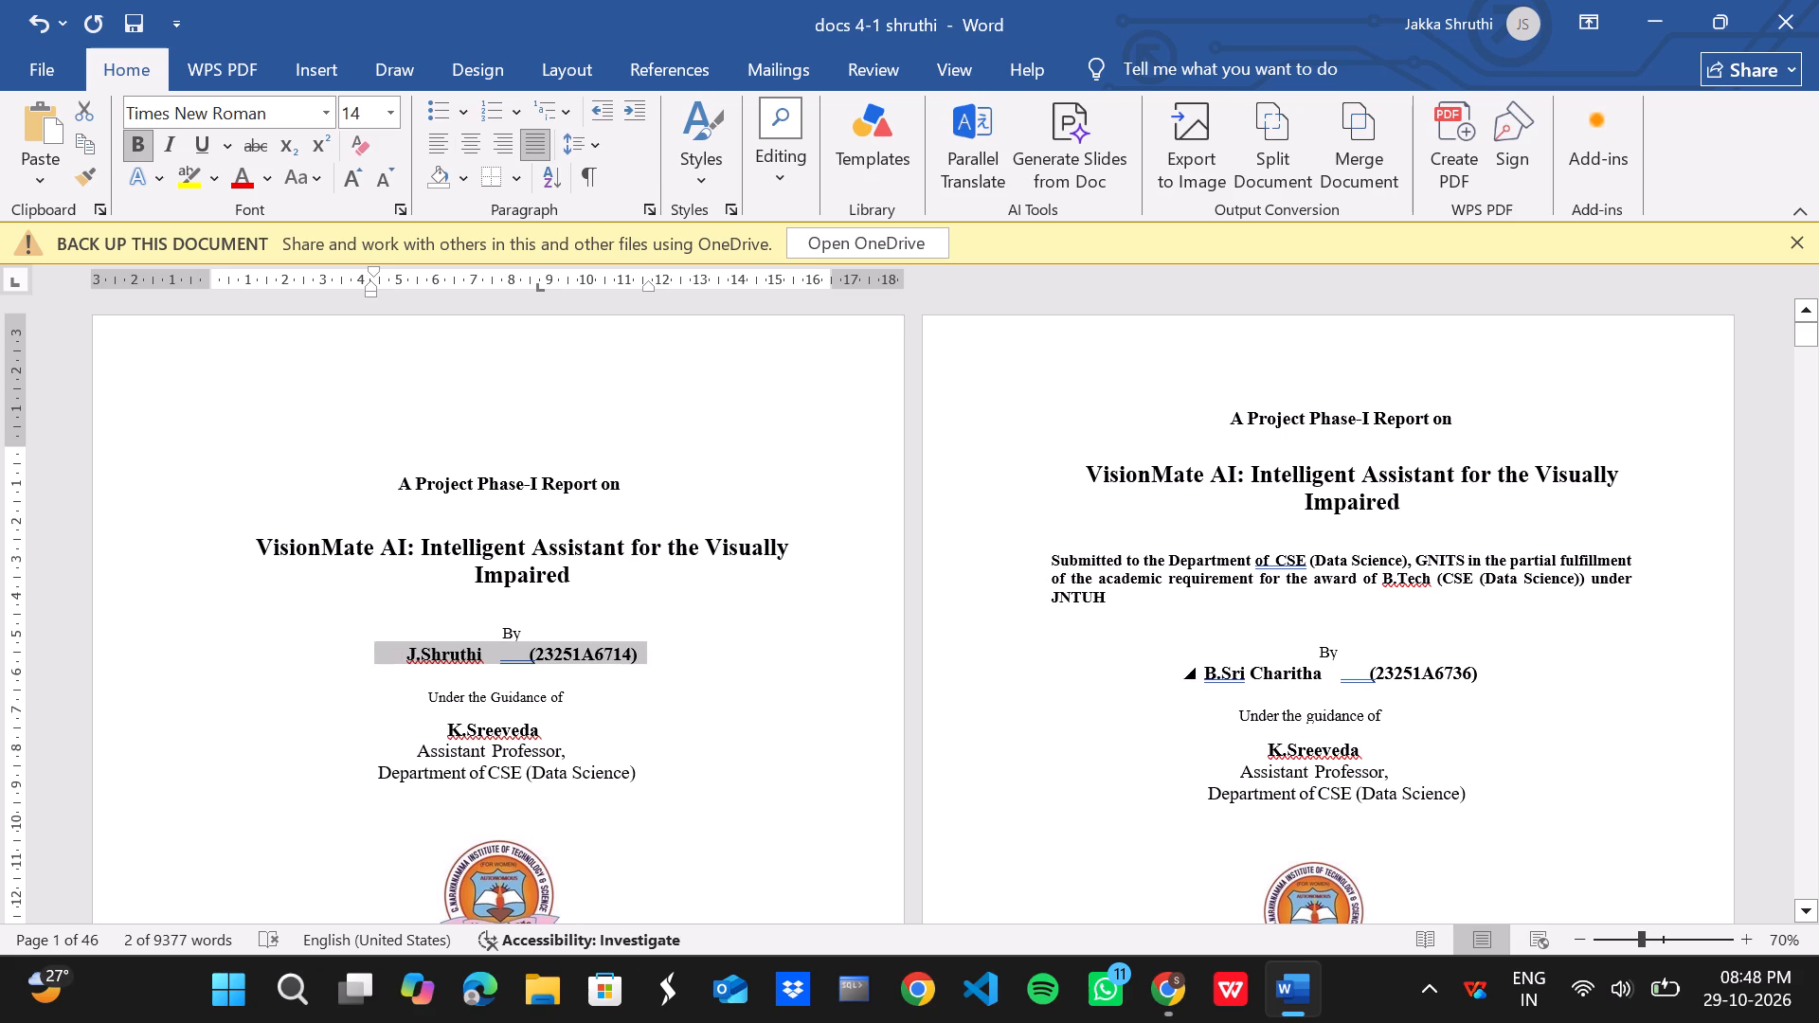
click(1202, 673)
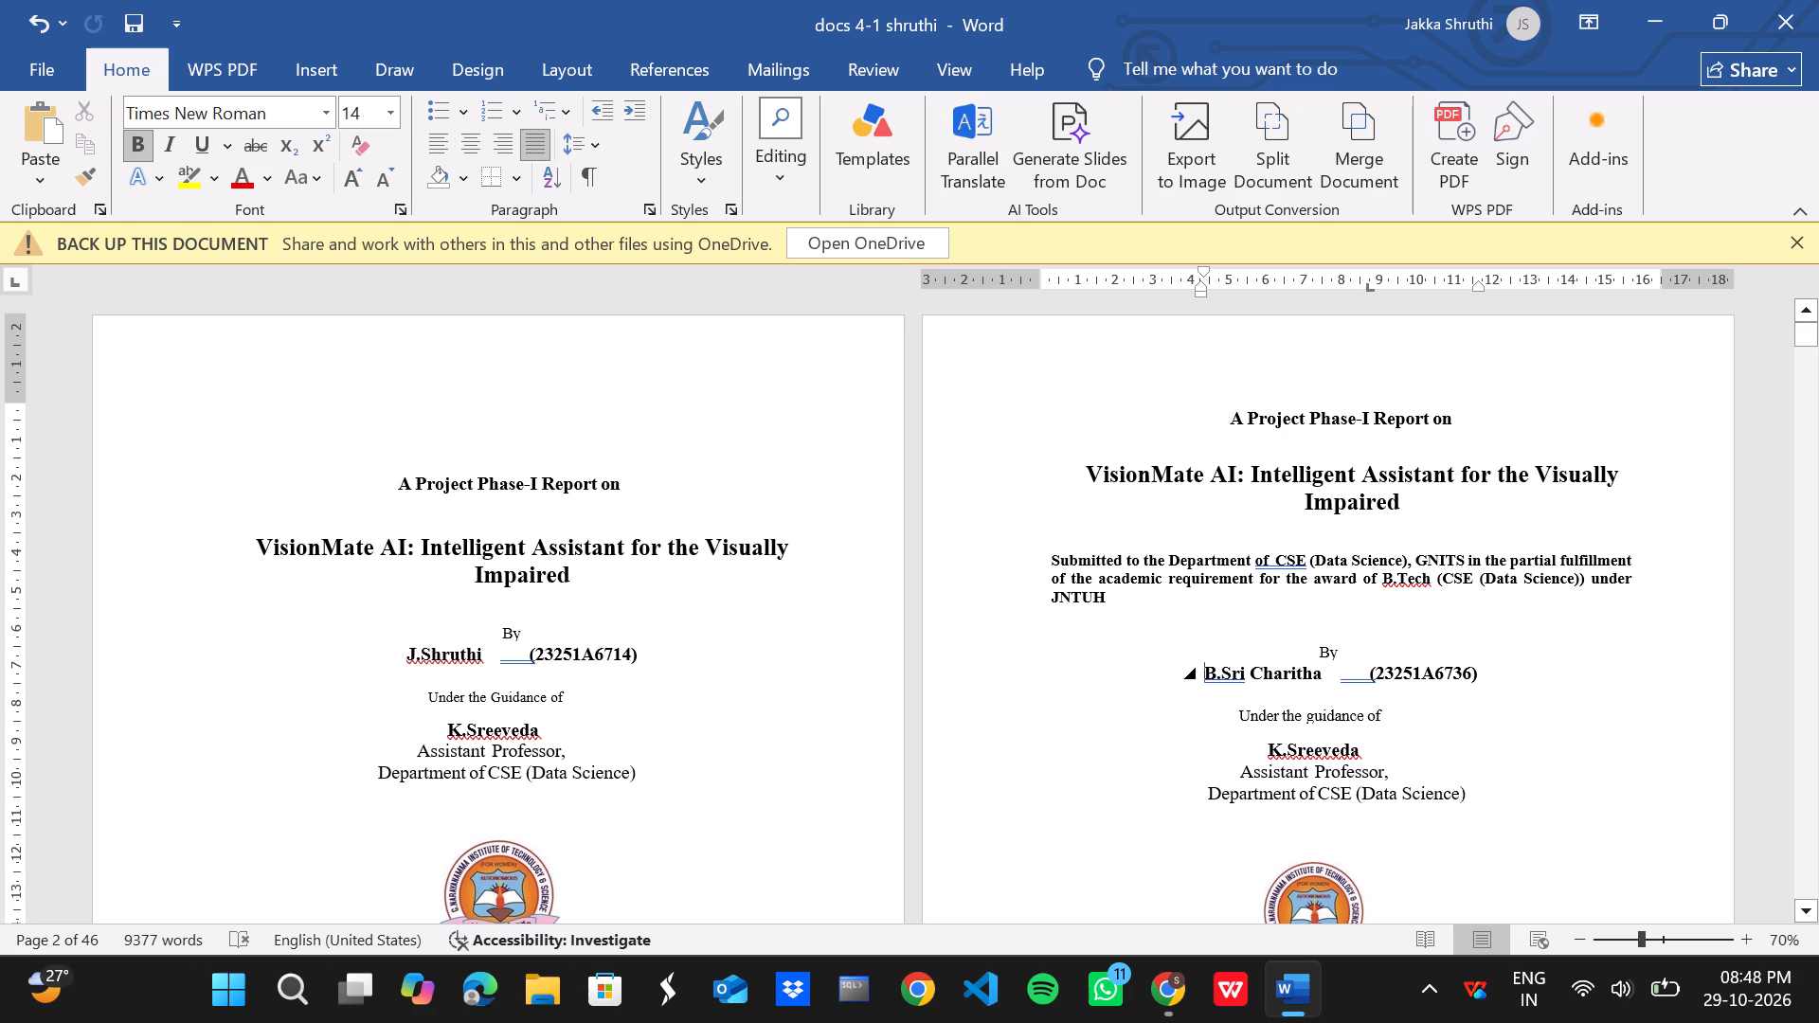
drag(1479, 673, 1203, 674)
key(ctrl+v)
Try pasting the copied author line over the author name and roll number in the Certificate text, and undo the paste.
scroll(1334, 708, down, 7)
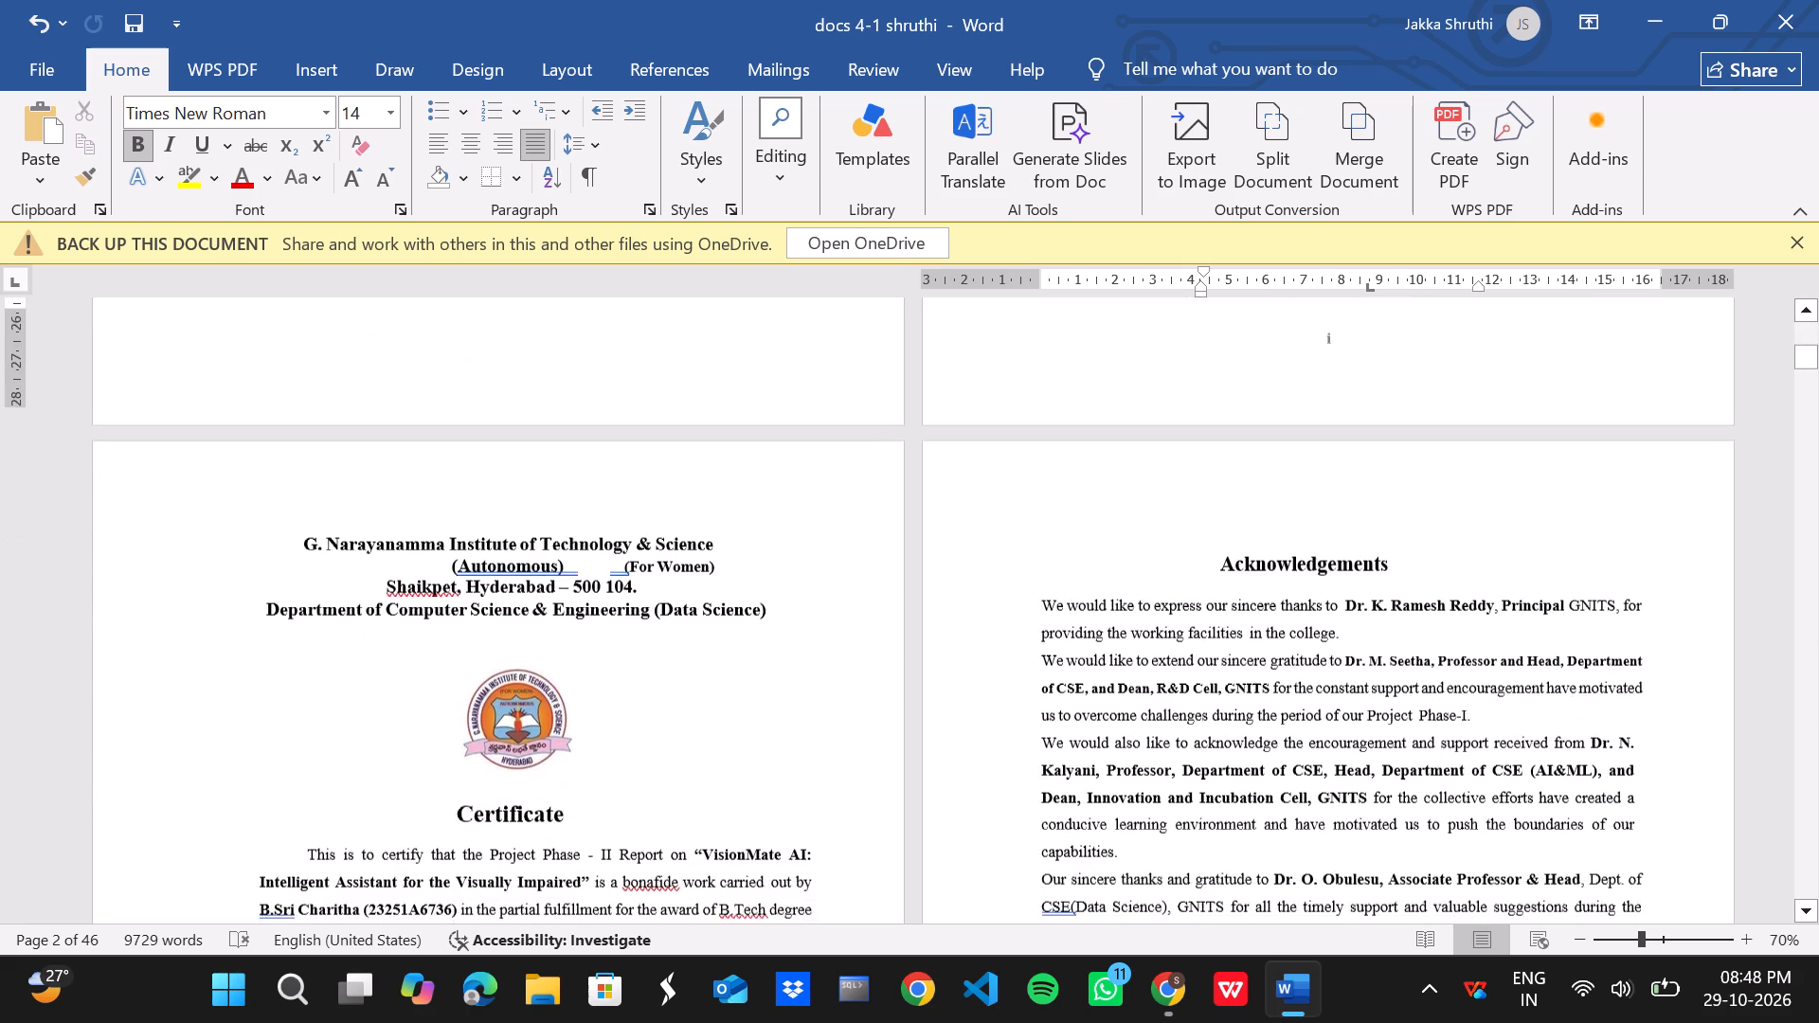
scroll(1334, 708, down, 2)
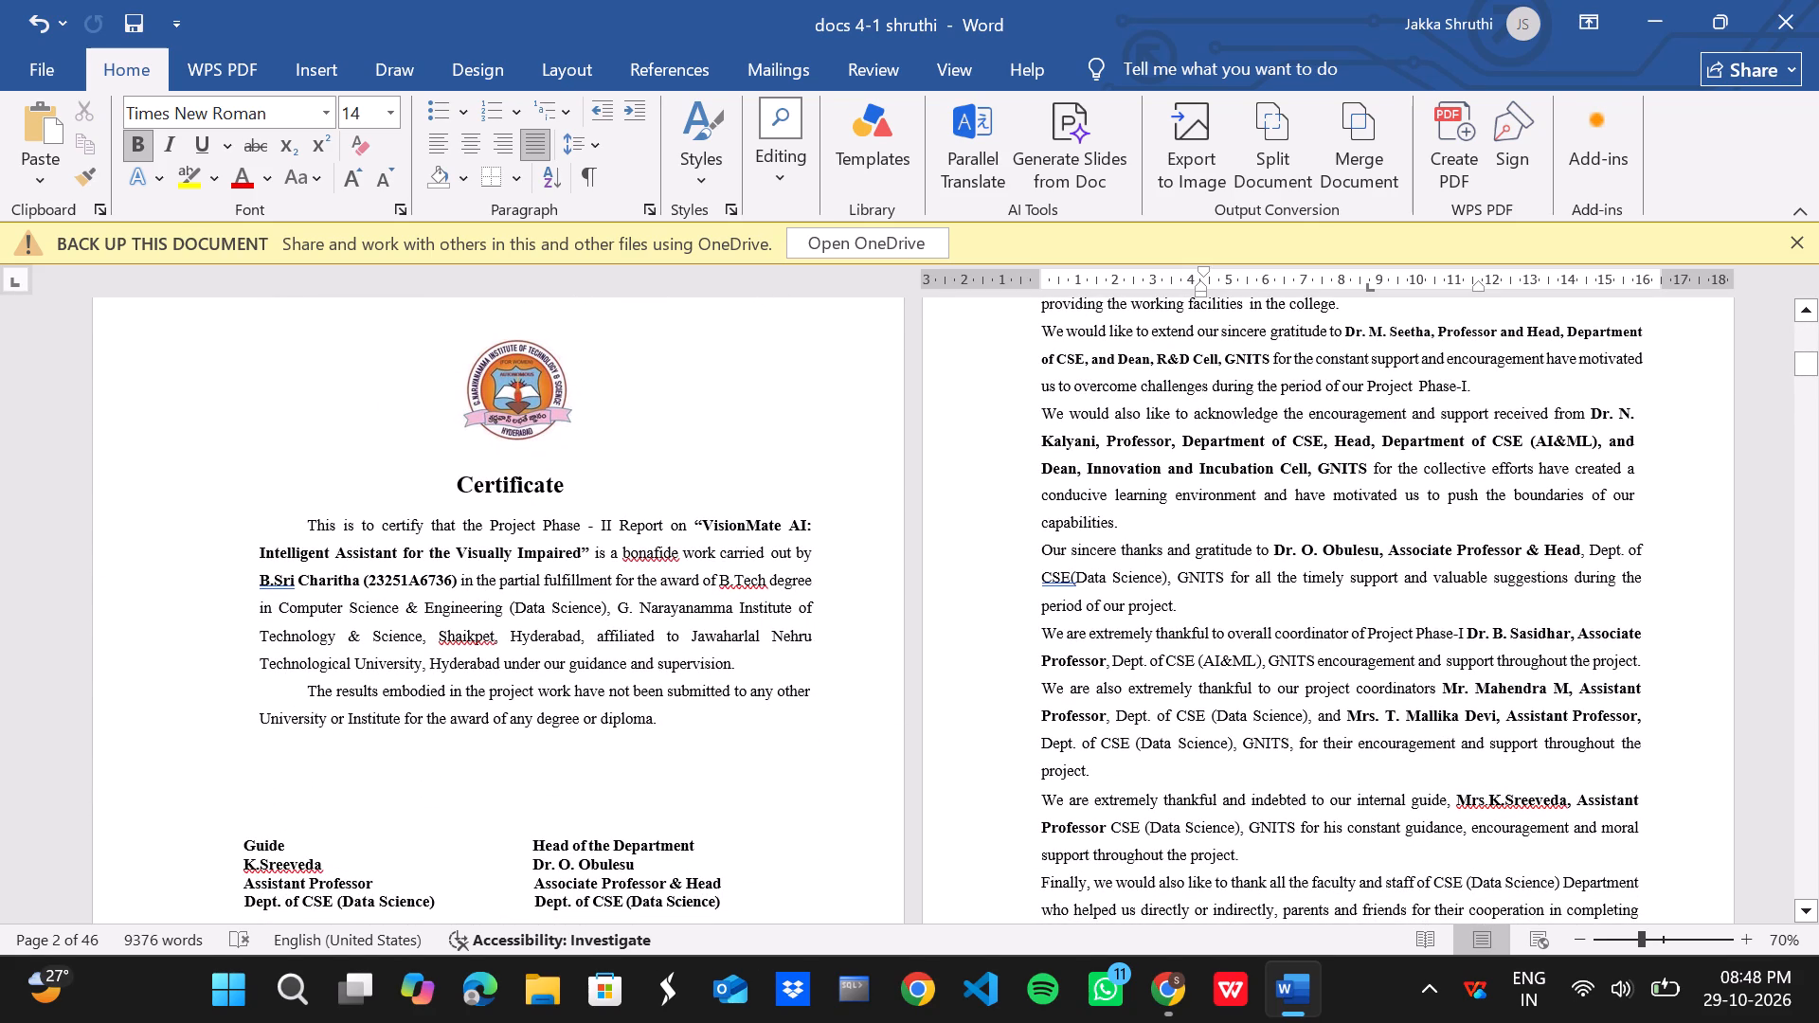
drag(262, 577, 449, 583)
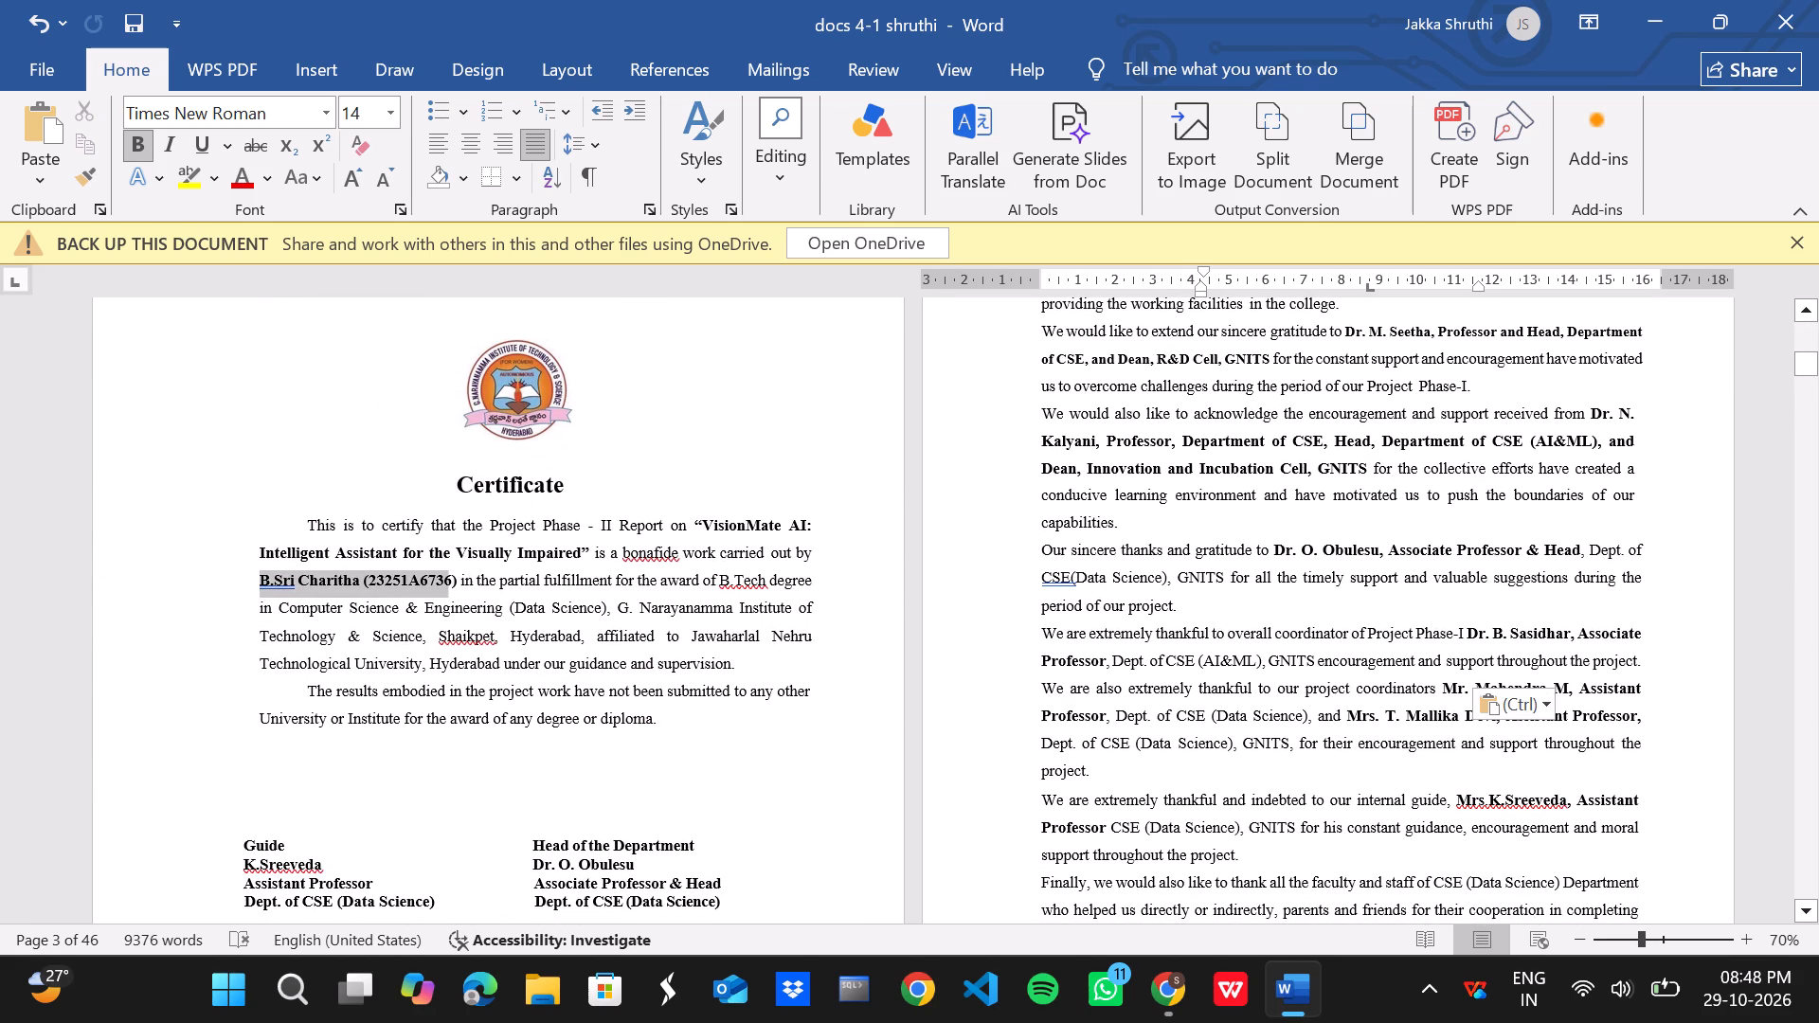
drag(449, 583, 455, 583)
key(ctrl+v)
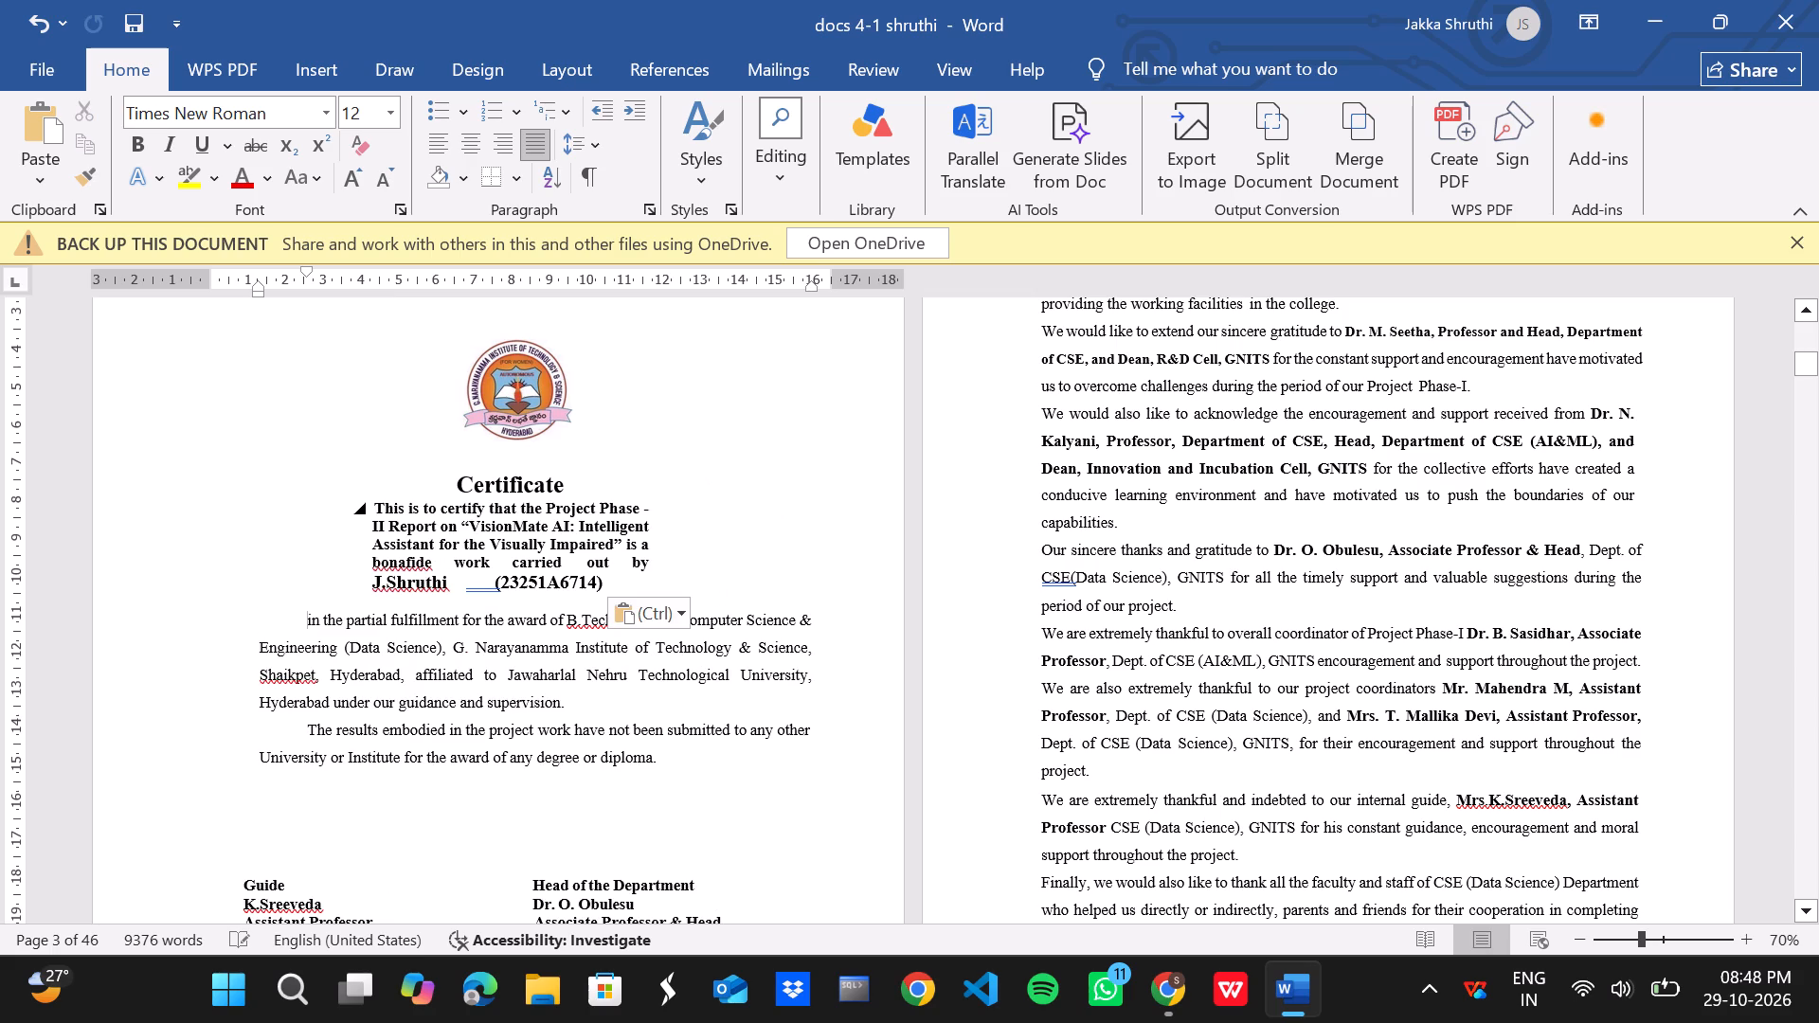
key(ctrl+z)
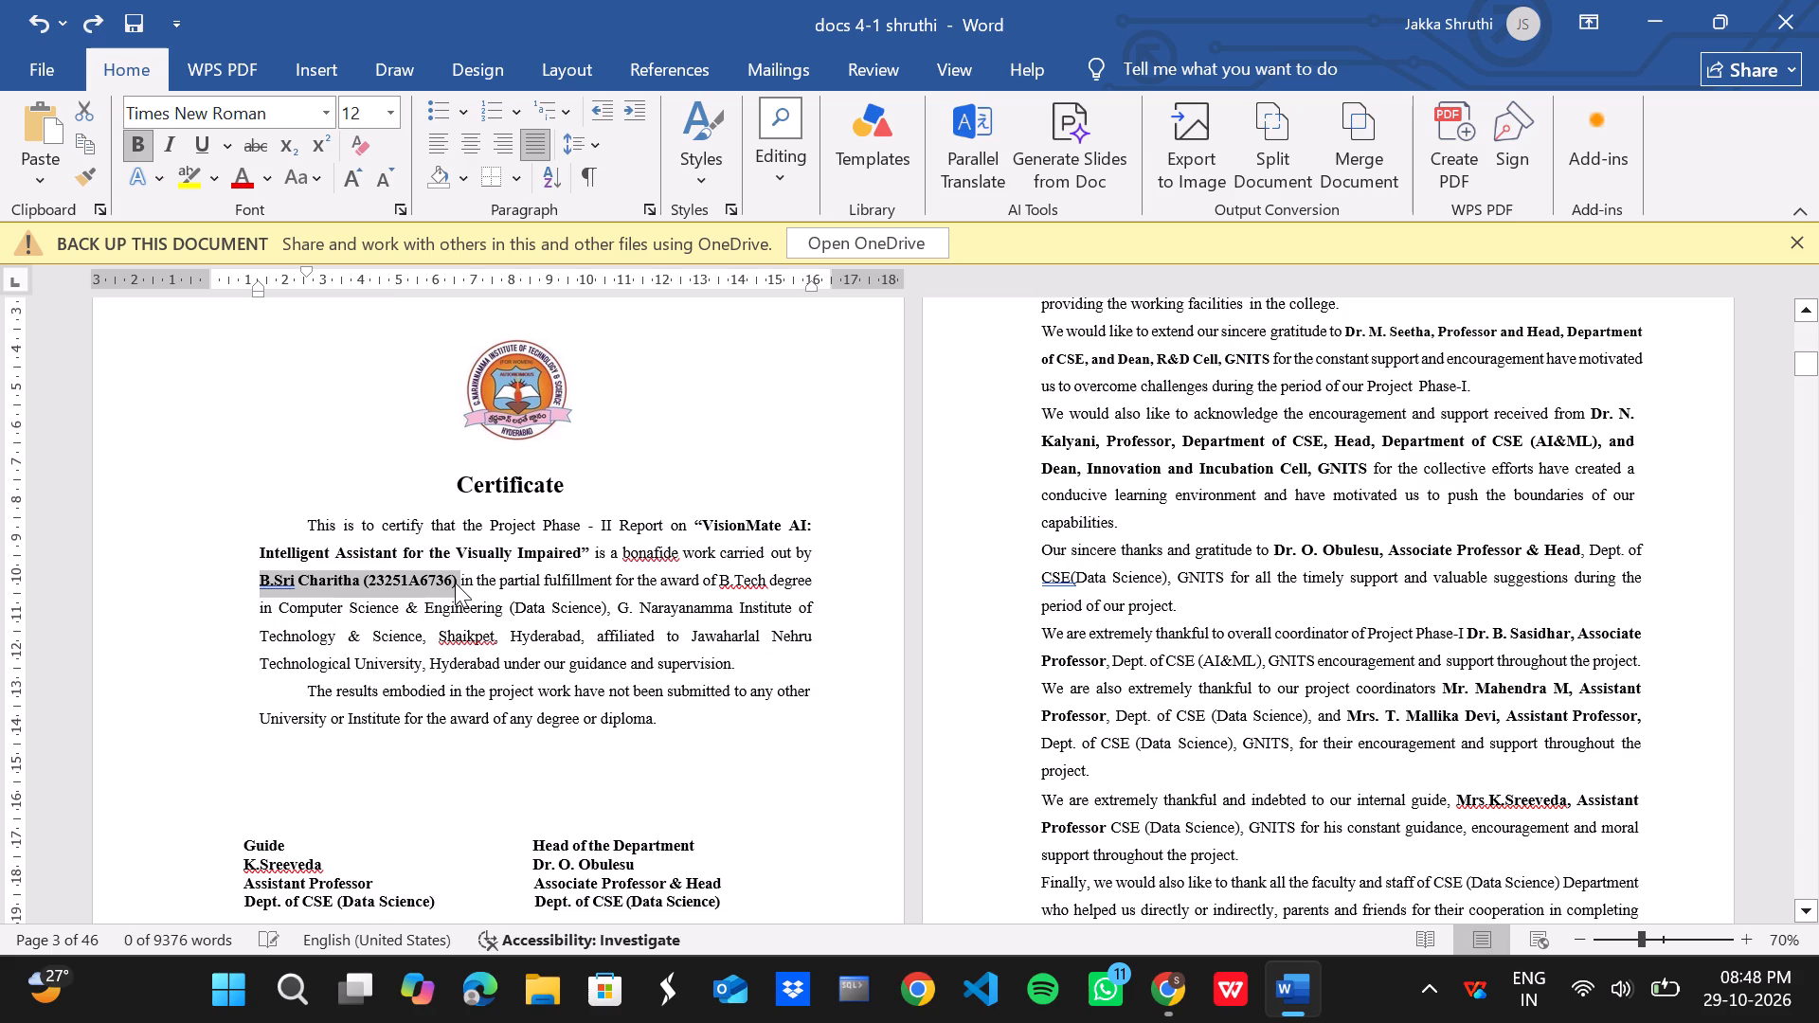
Replace the author name in the Certificate text with Shruthi's initial and name.
click(447, 581)
drag(454, 575, 261, 580)
click(261, 580)
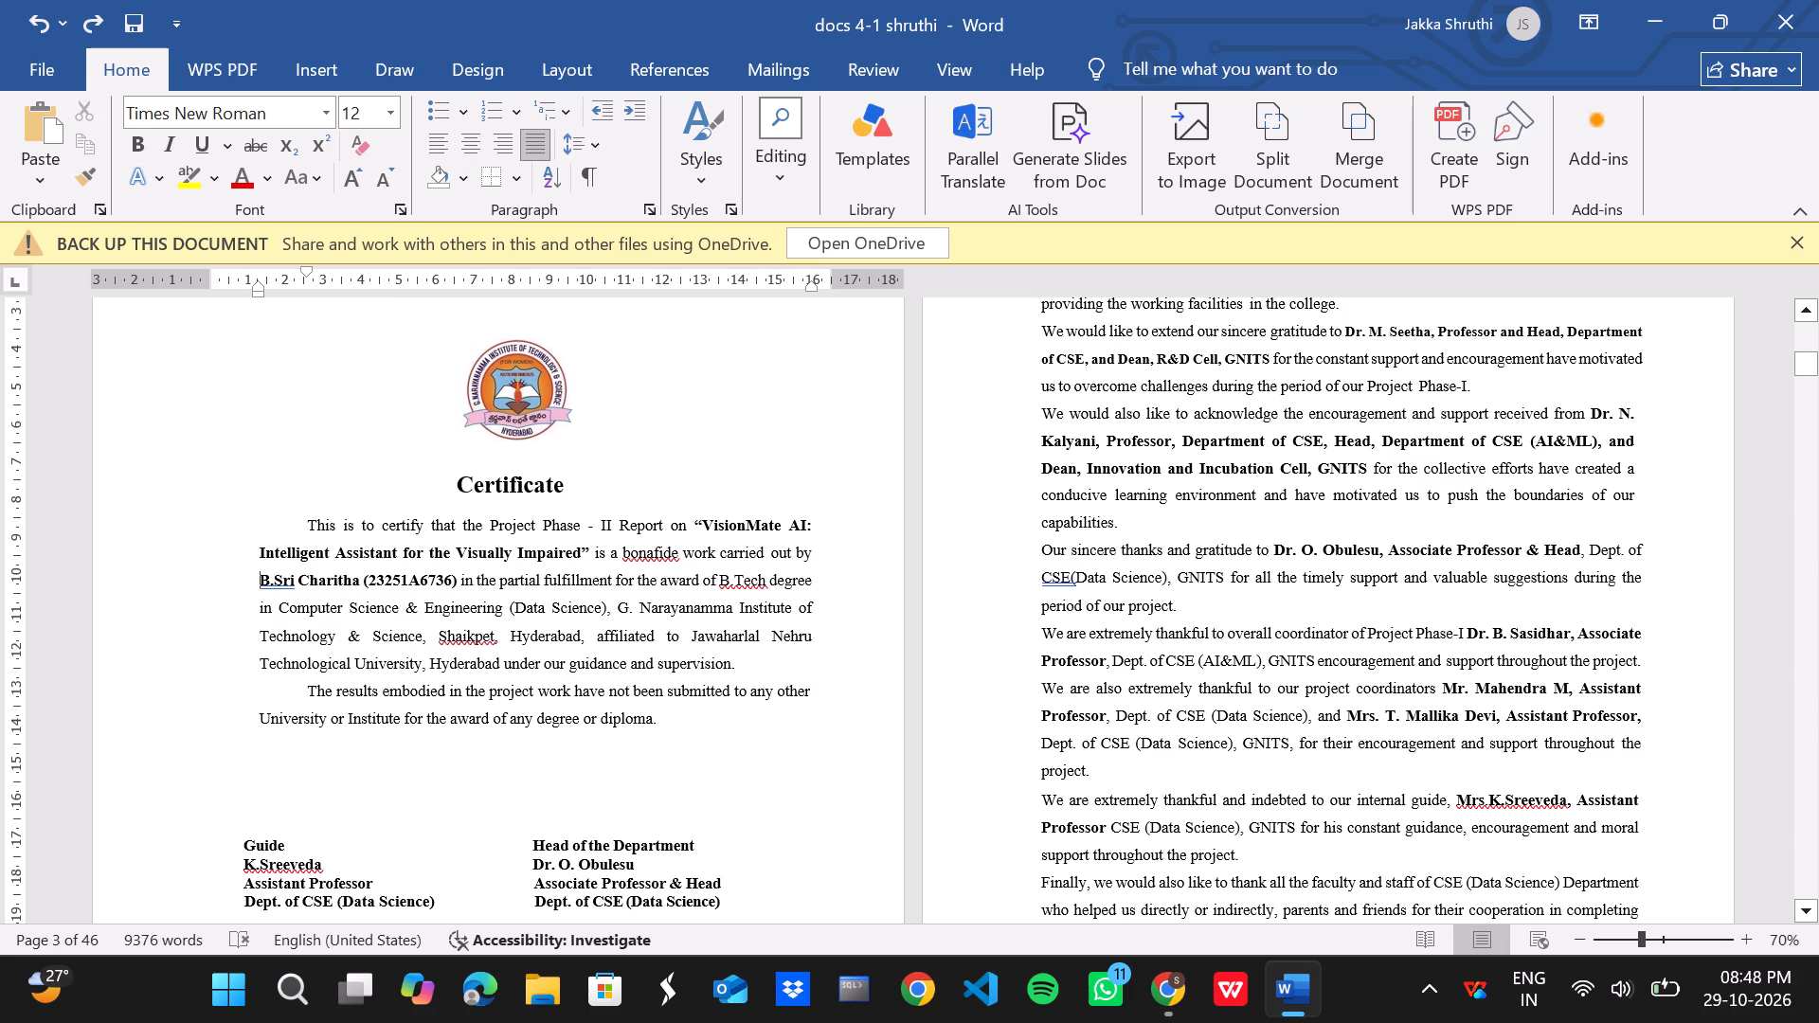
click(361, 573)
key(BackSpace)
key(BackSpace)
key(BackSpace)
key(BackSpace)
key(BackSpace)
key(BackSpace)
key(BackSpace)
key(BackSpace)
key(BackSpace)
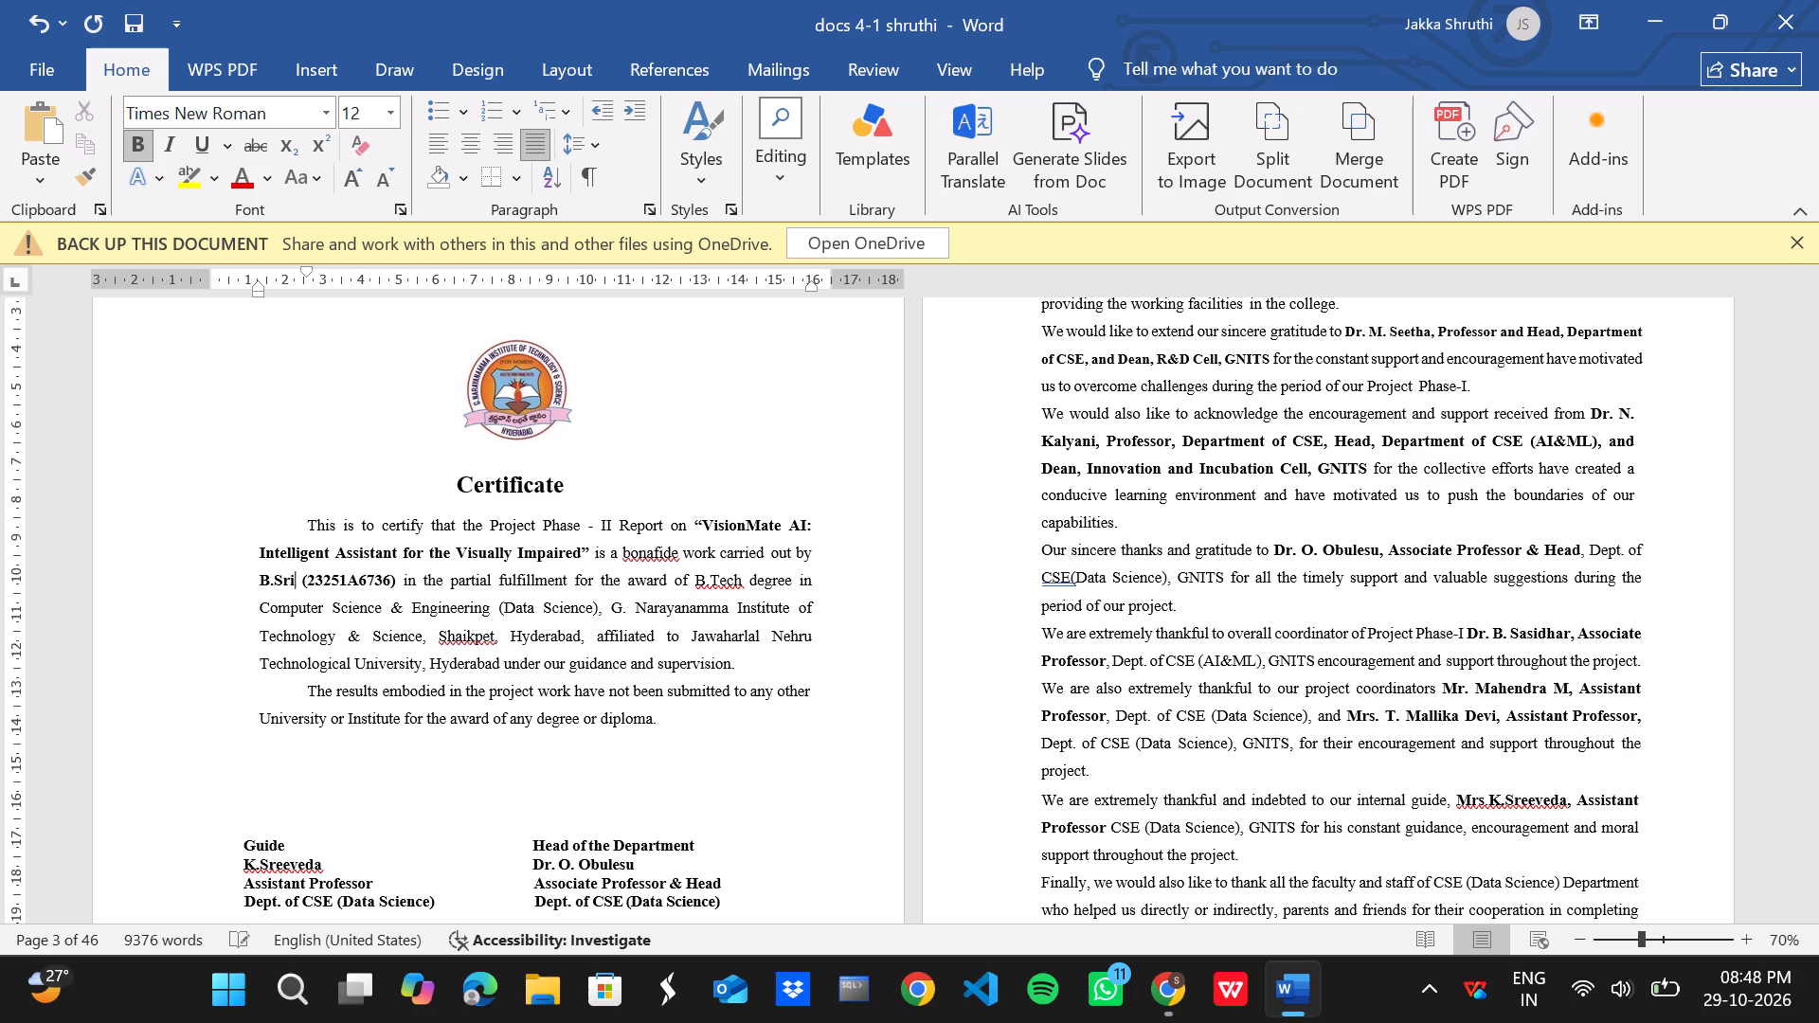
key(BackSpace)
key(BackSpace)
key(BackSpace)
key(BackSpace)
key(BackSpace)
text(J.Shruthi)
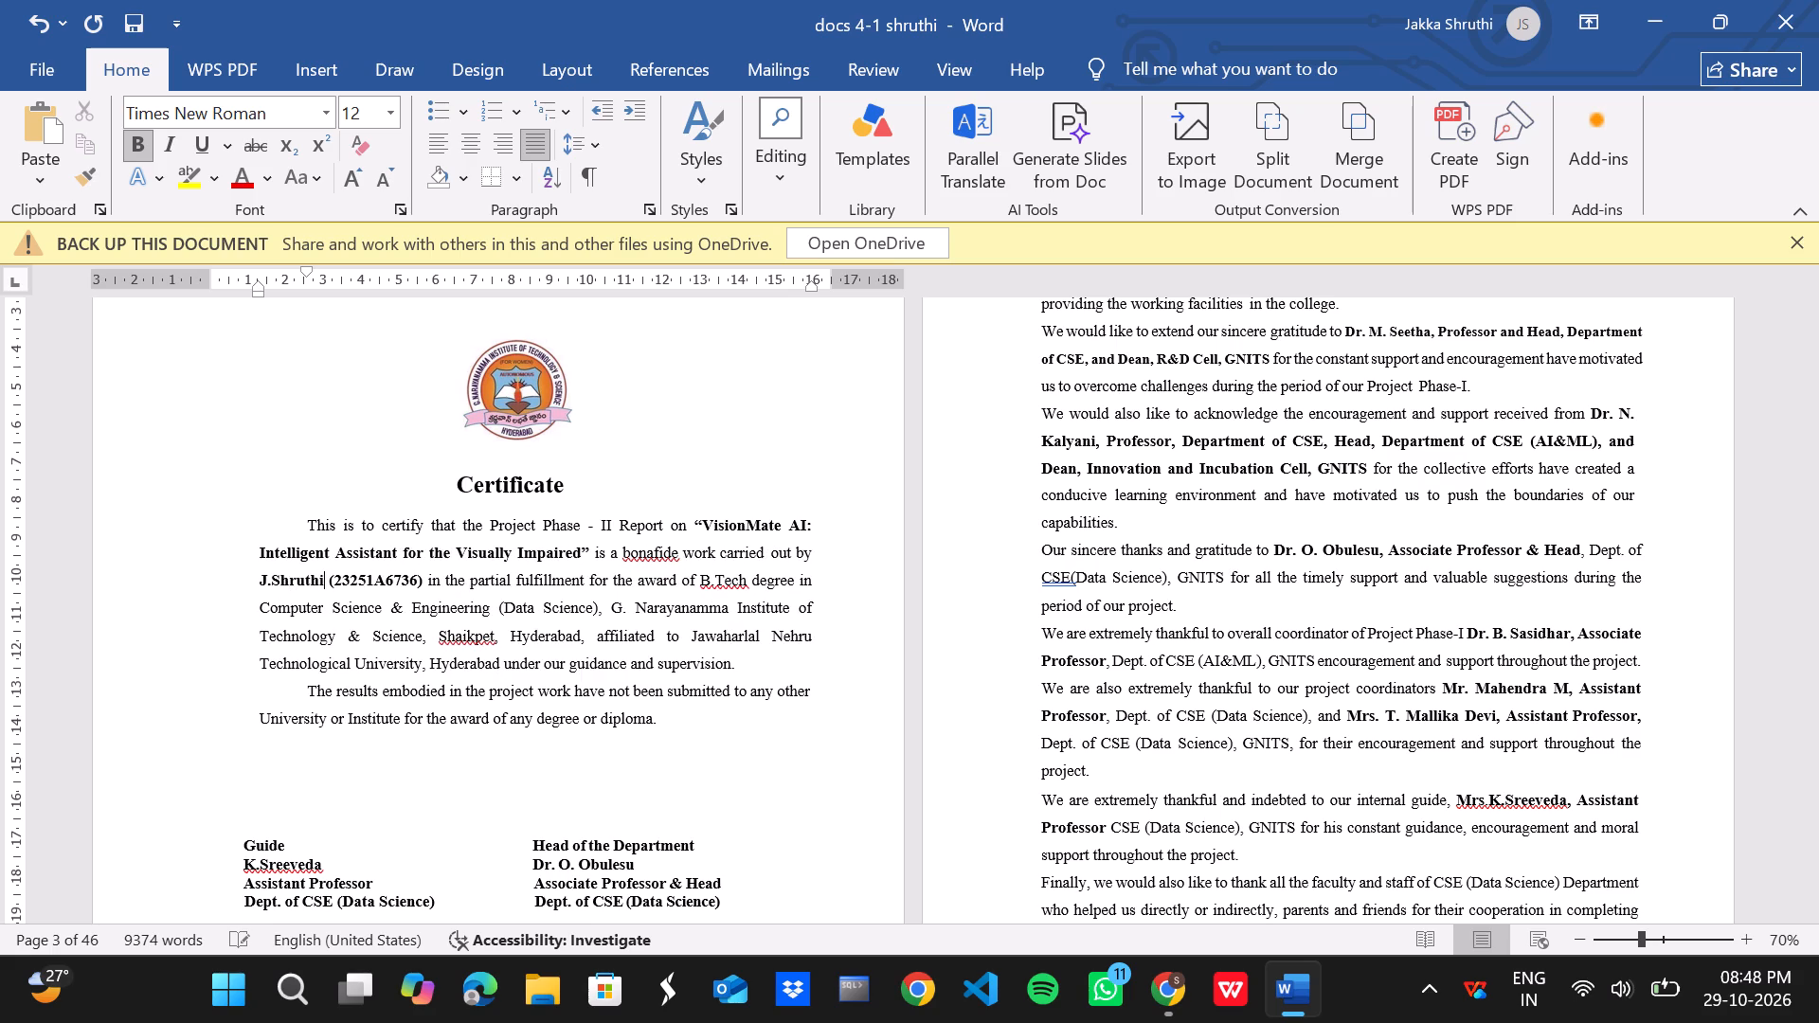
Replace the last two digits of the roll number in the Certificate text with those of Shruthi's roll number.
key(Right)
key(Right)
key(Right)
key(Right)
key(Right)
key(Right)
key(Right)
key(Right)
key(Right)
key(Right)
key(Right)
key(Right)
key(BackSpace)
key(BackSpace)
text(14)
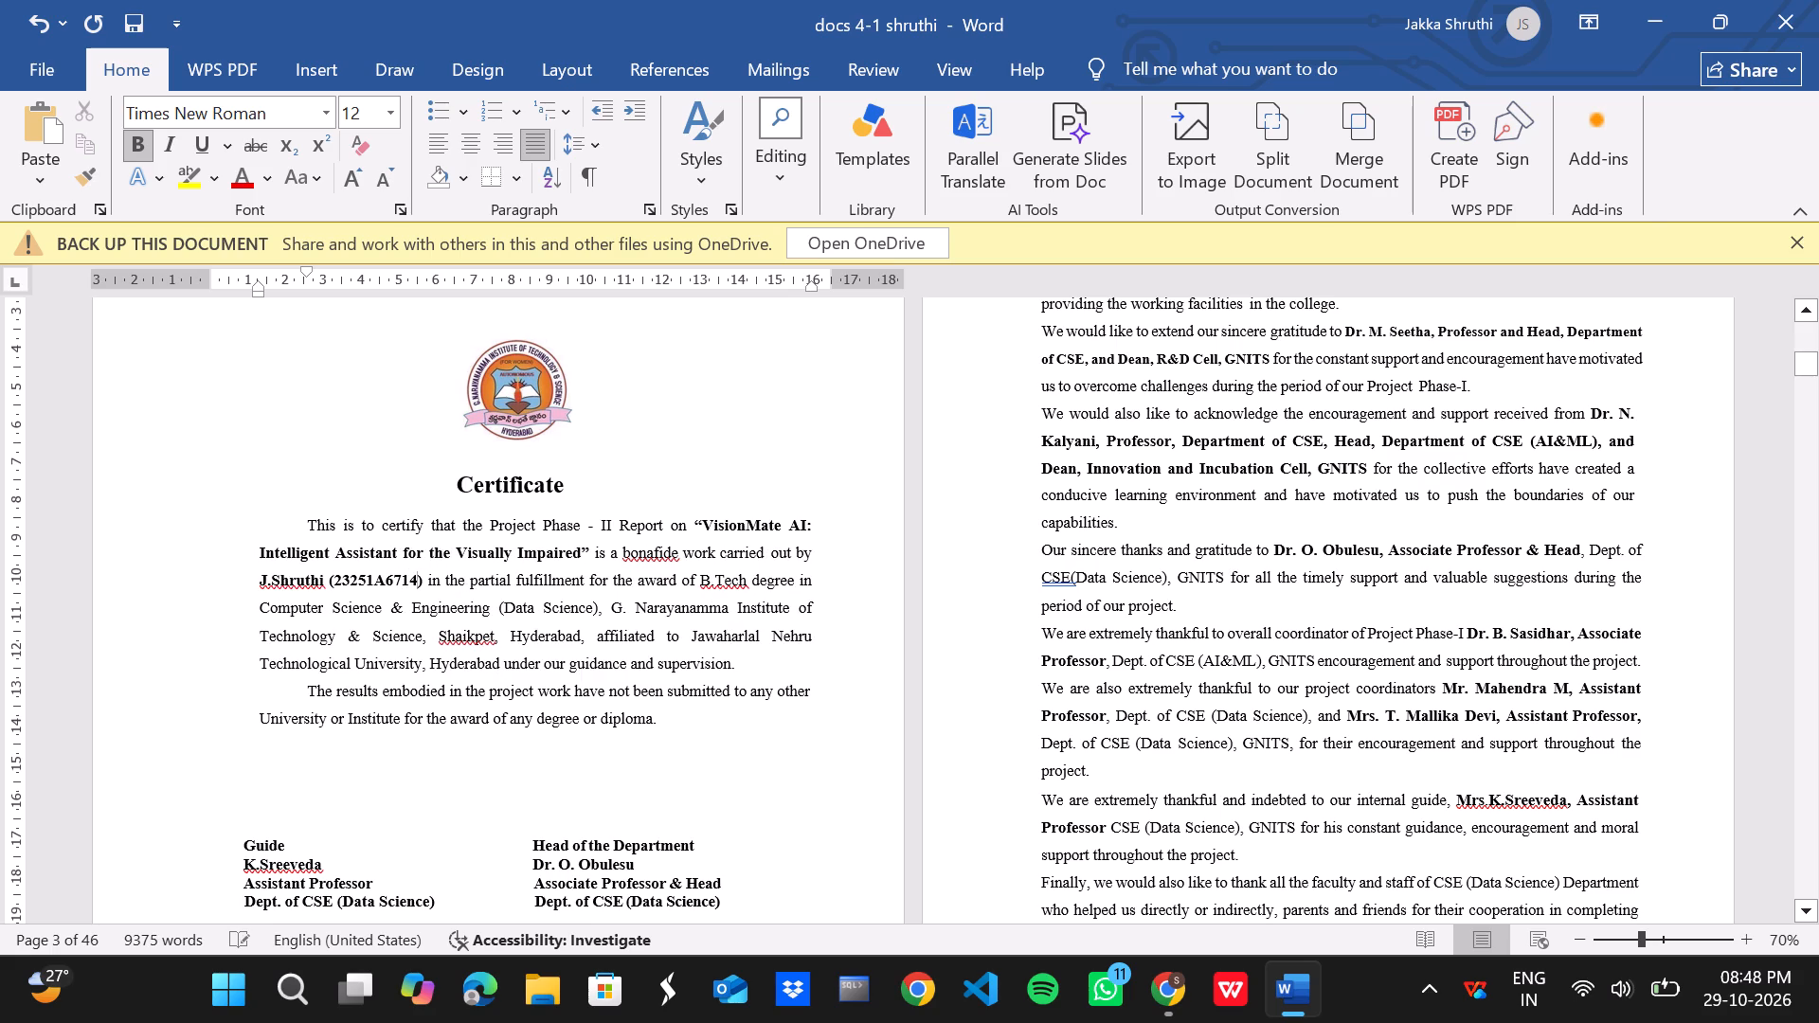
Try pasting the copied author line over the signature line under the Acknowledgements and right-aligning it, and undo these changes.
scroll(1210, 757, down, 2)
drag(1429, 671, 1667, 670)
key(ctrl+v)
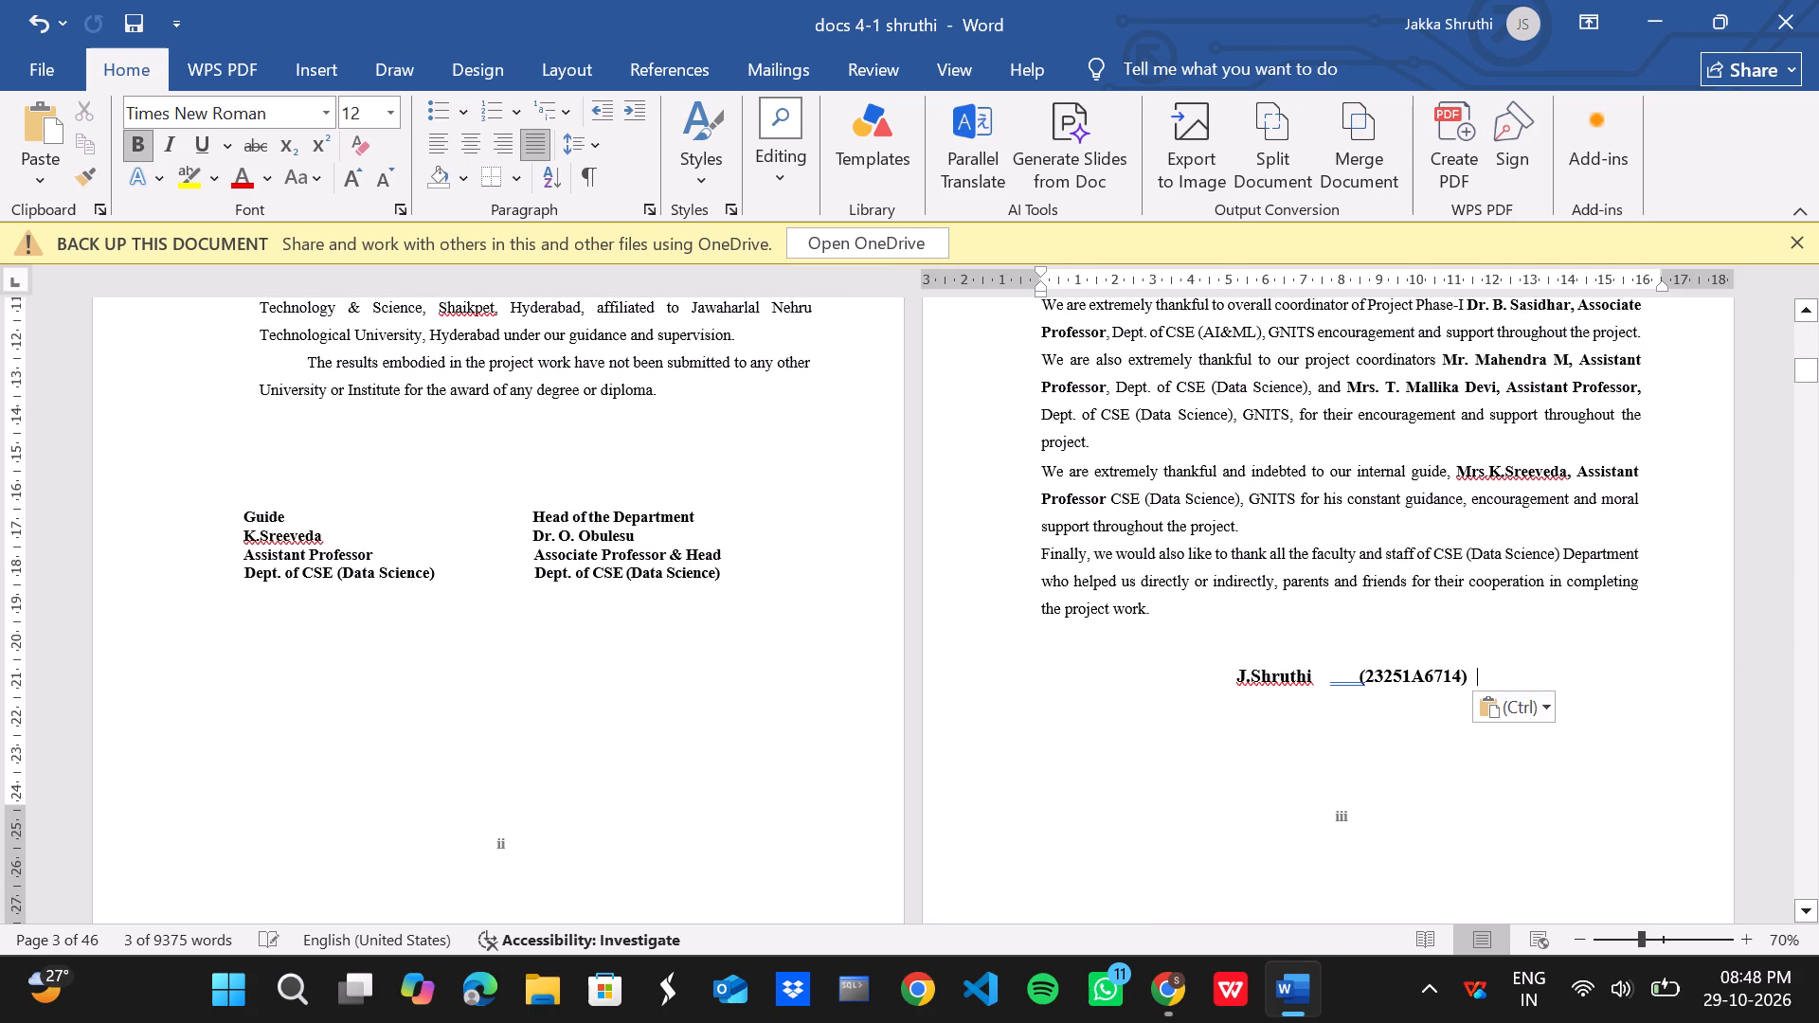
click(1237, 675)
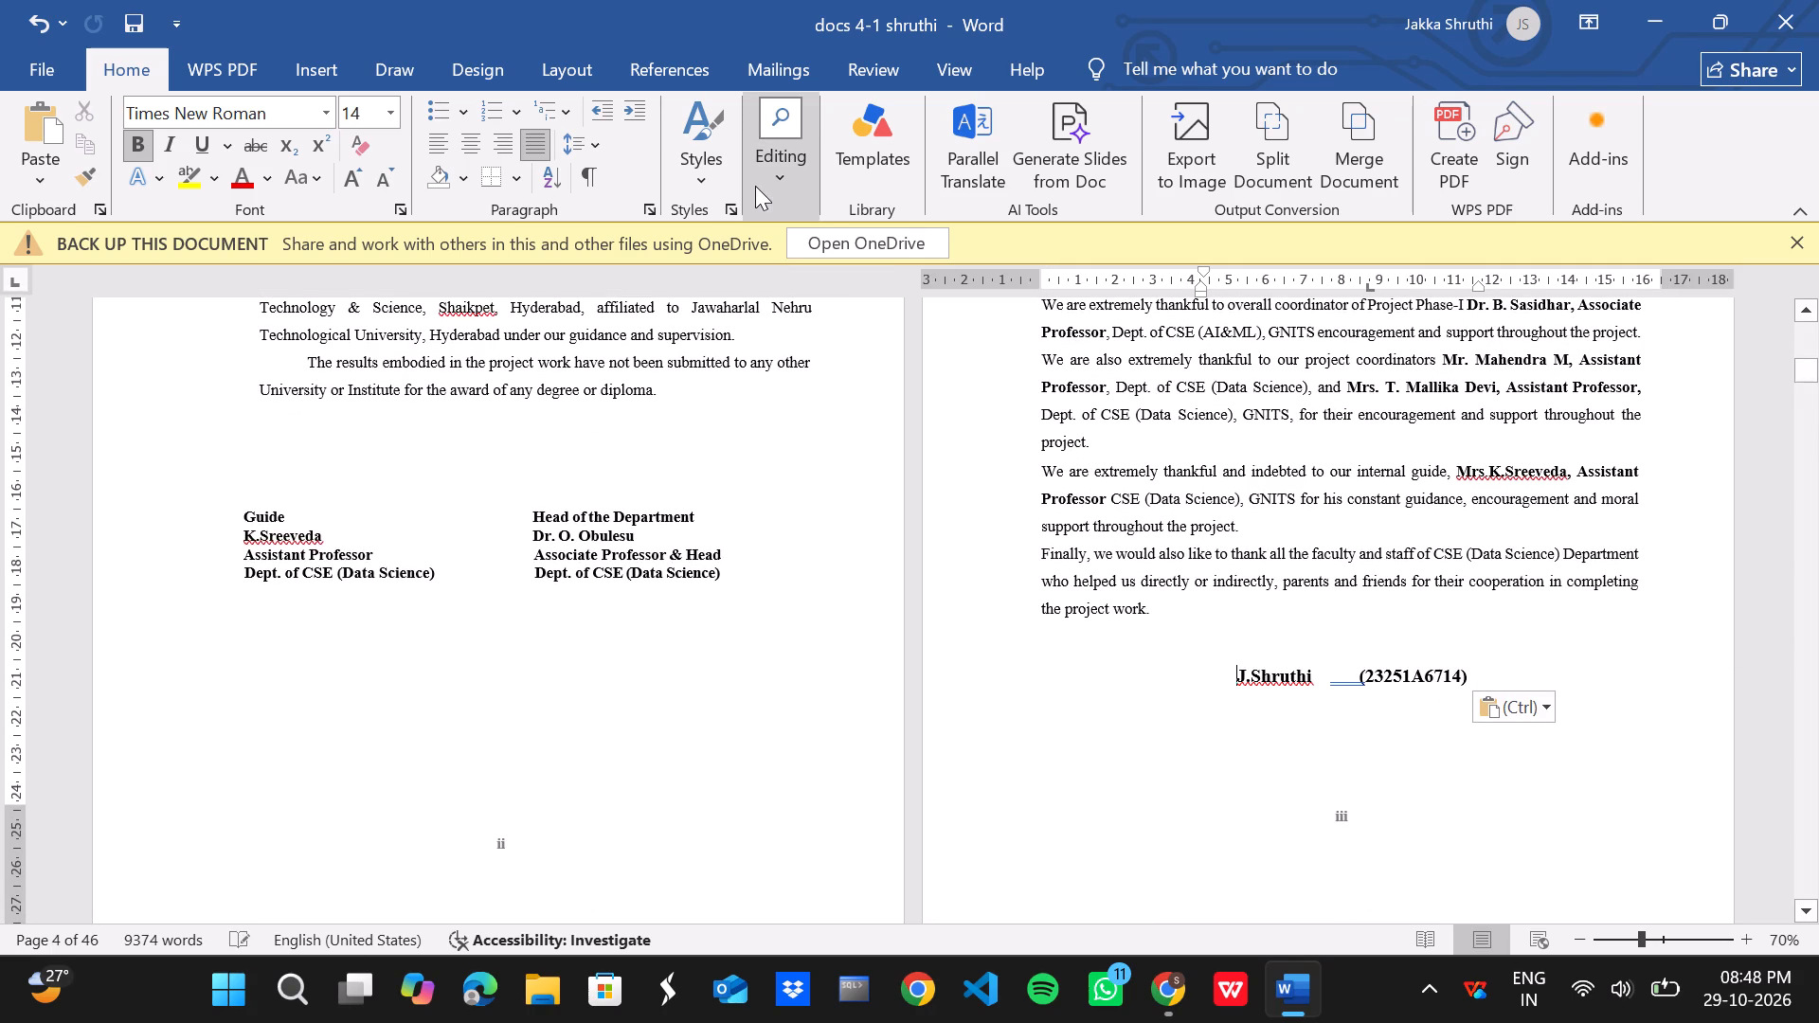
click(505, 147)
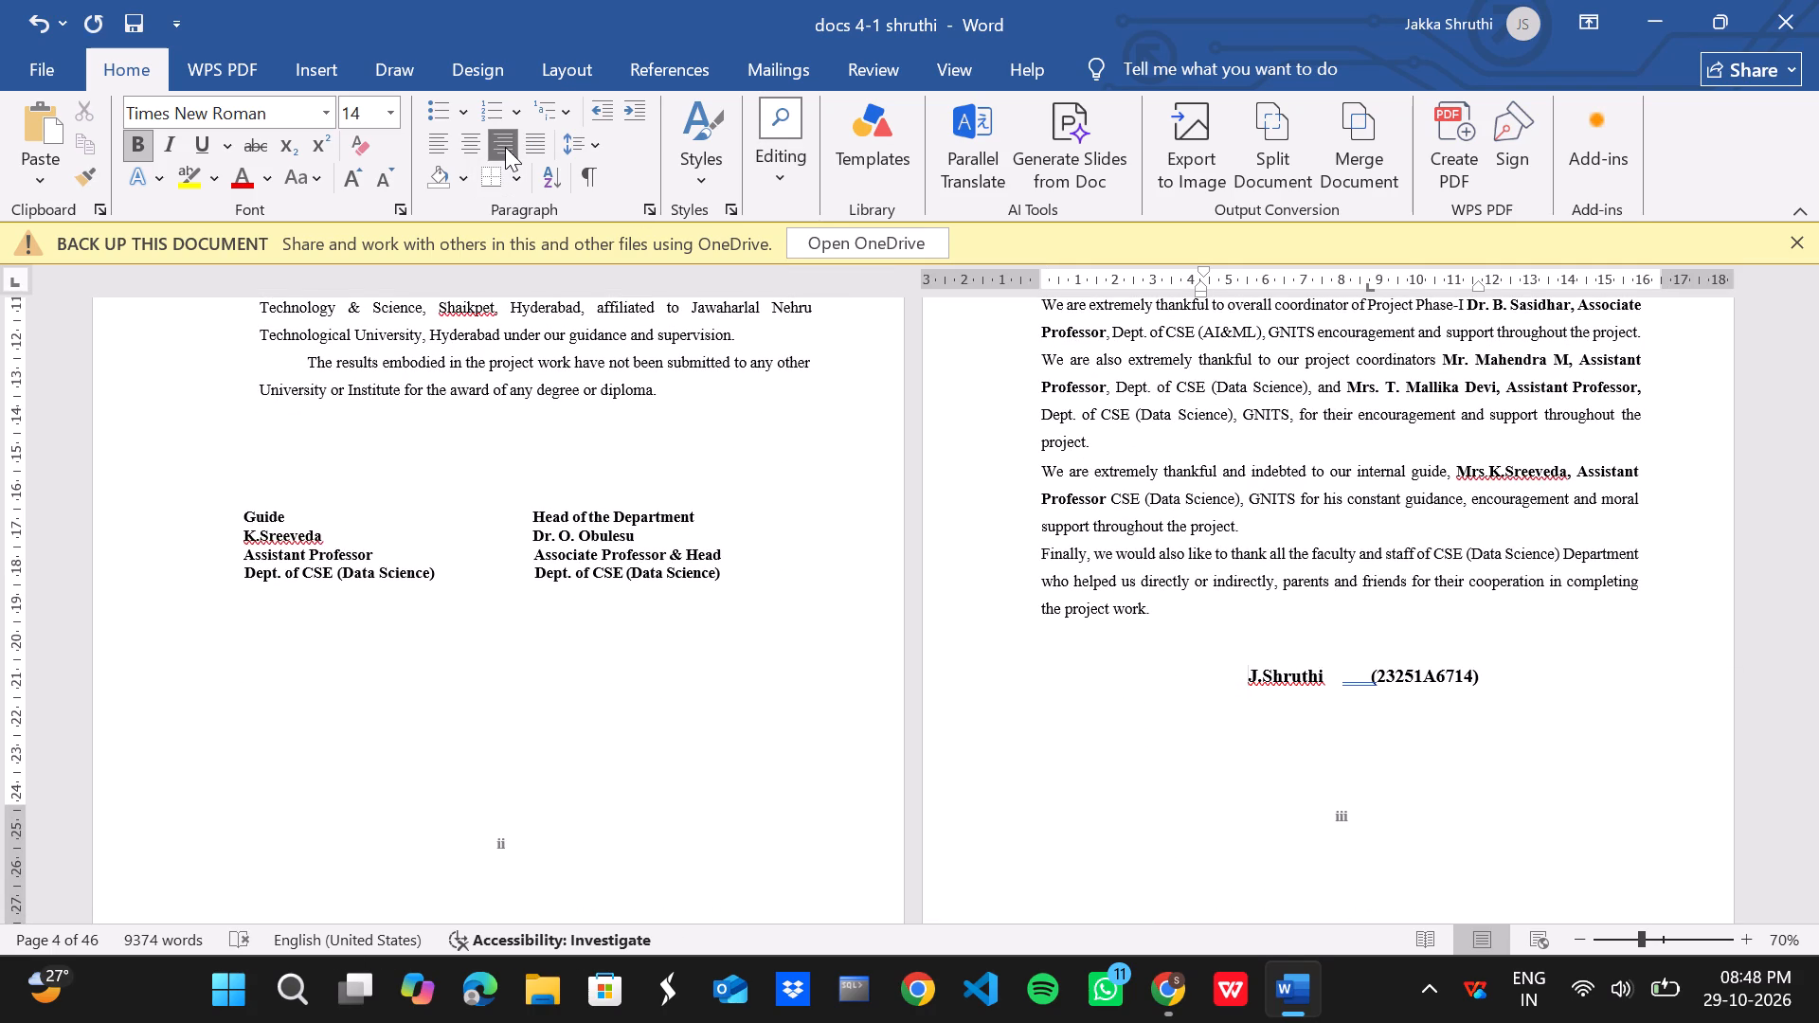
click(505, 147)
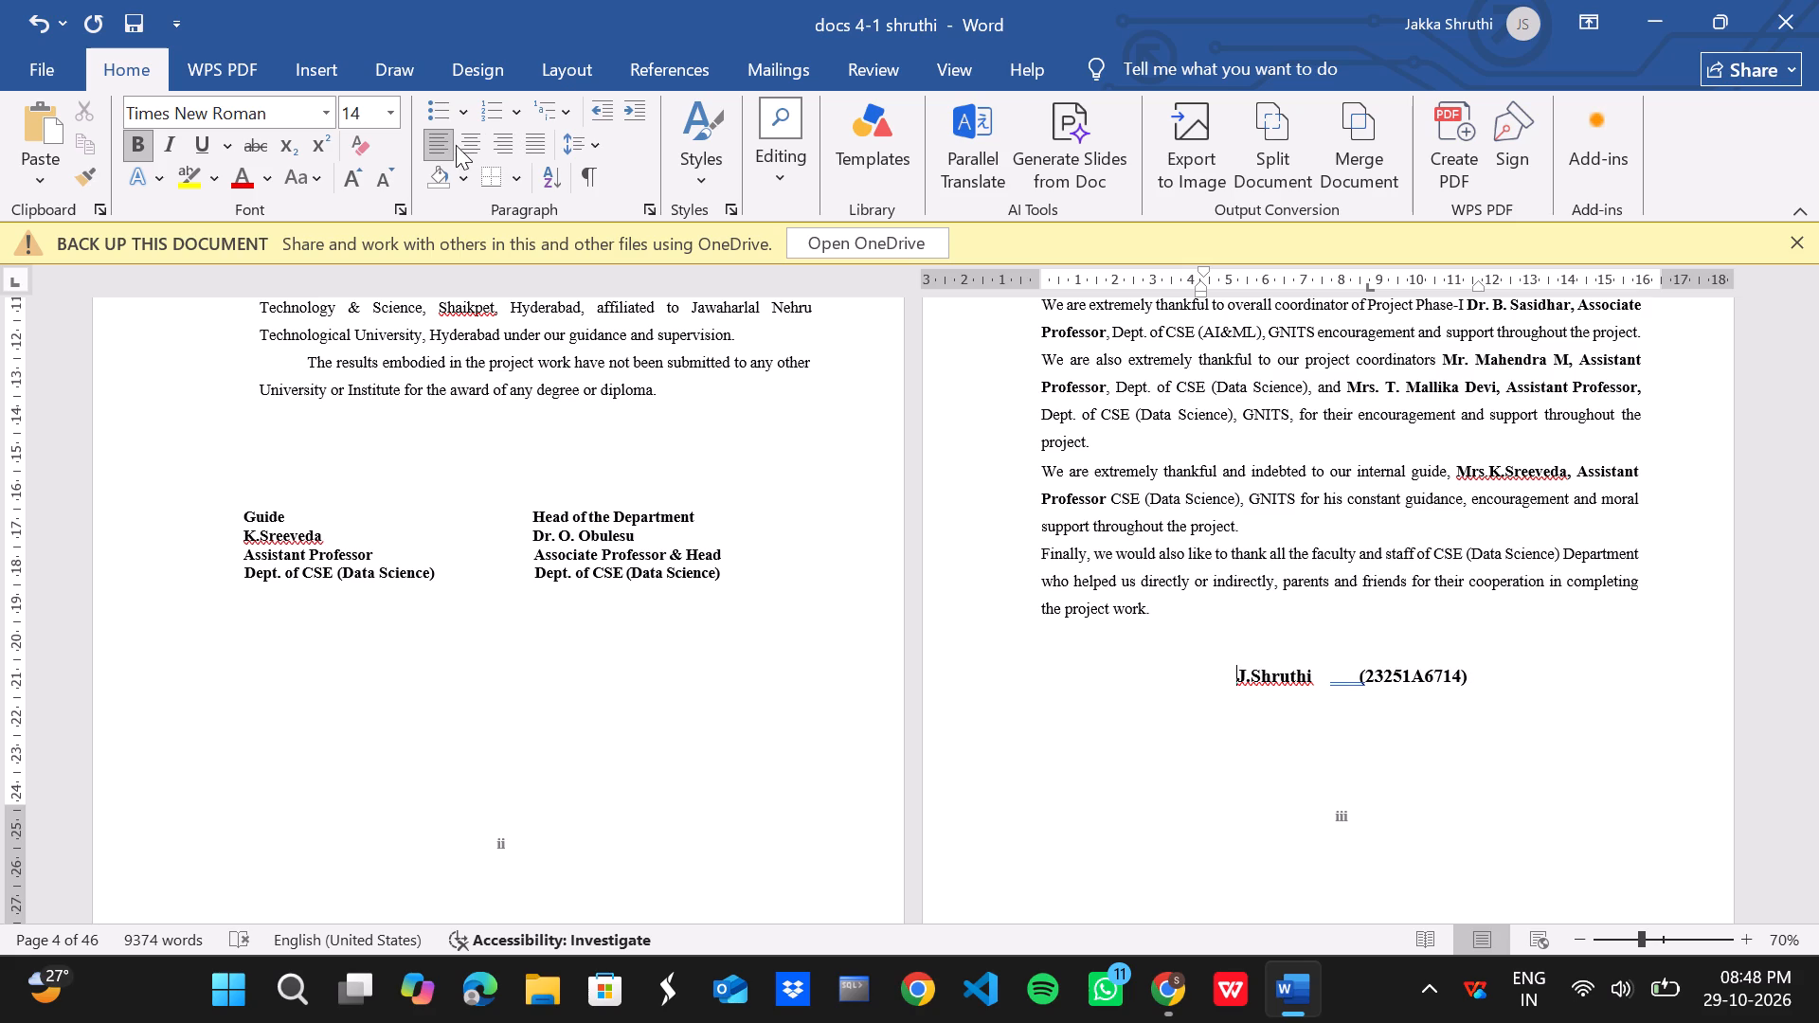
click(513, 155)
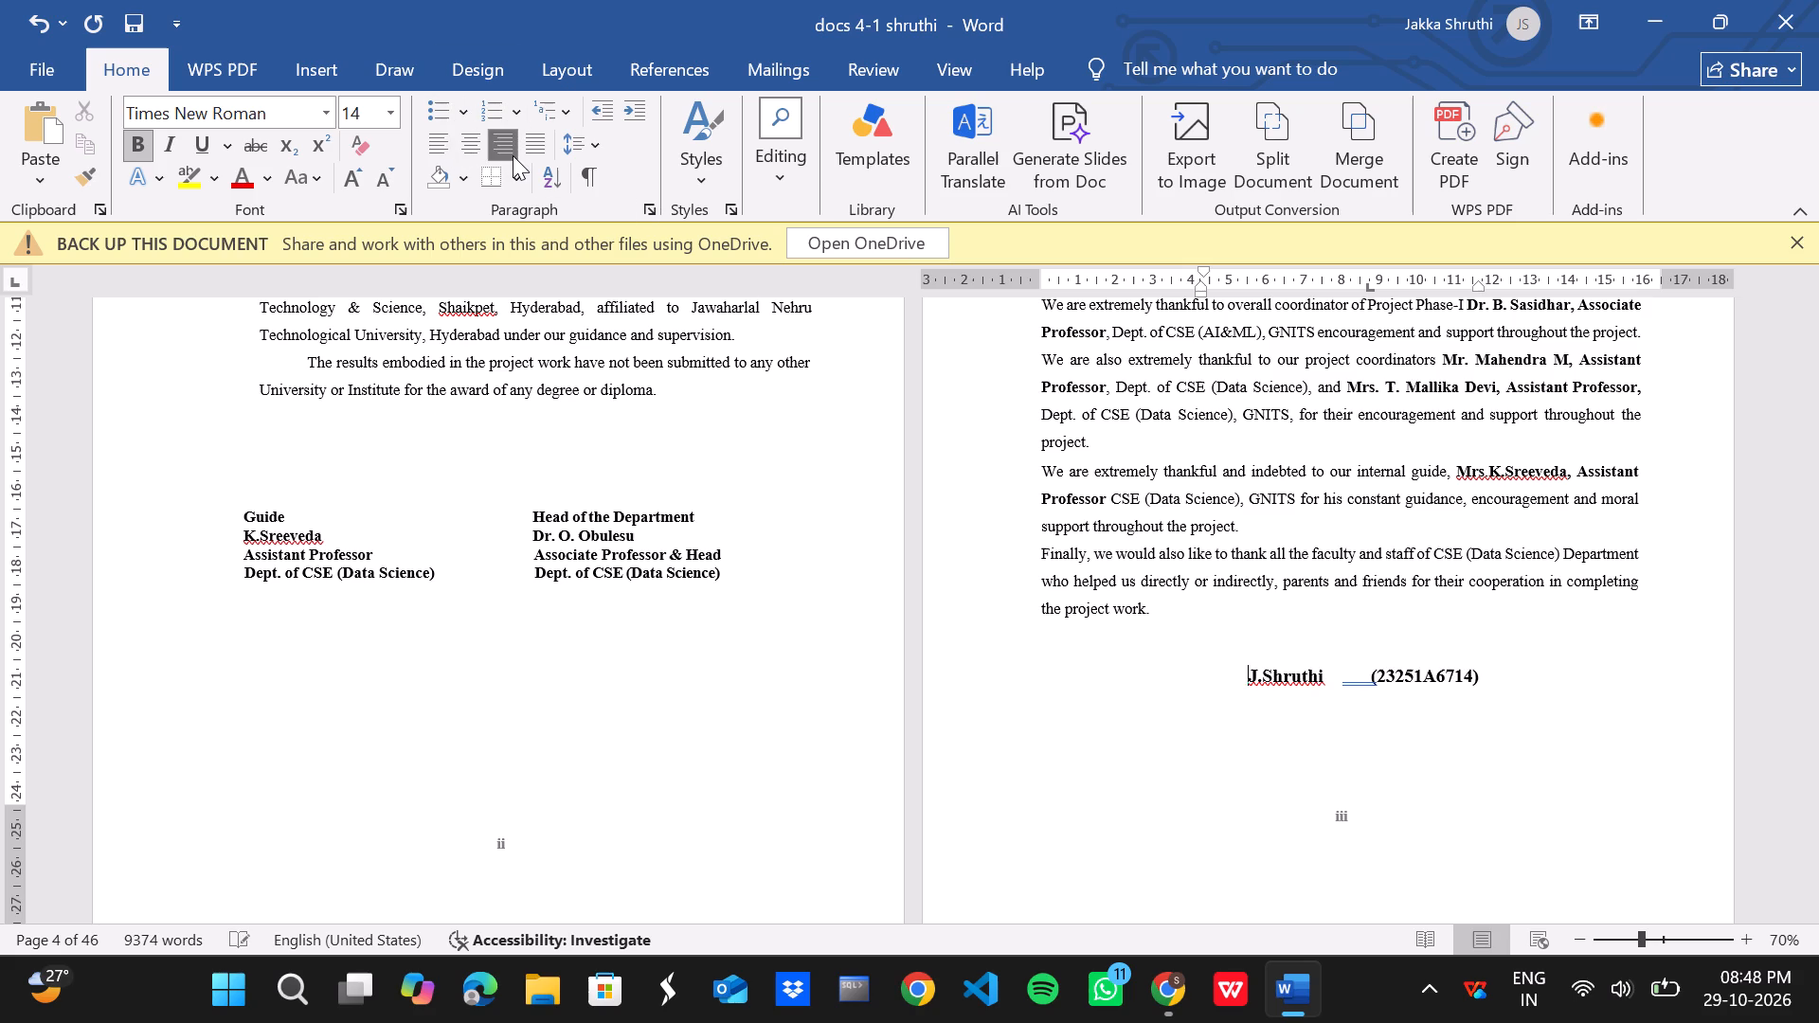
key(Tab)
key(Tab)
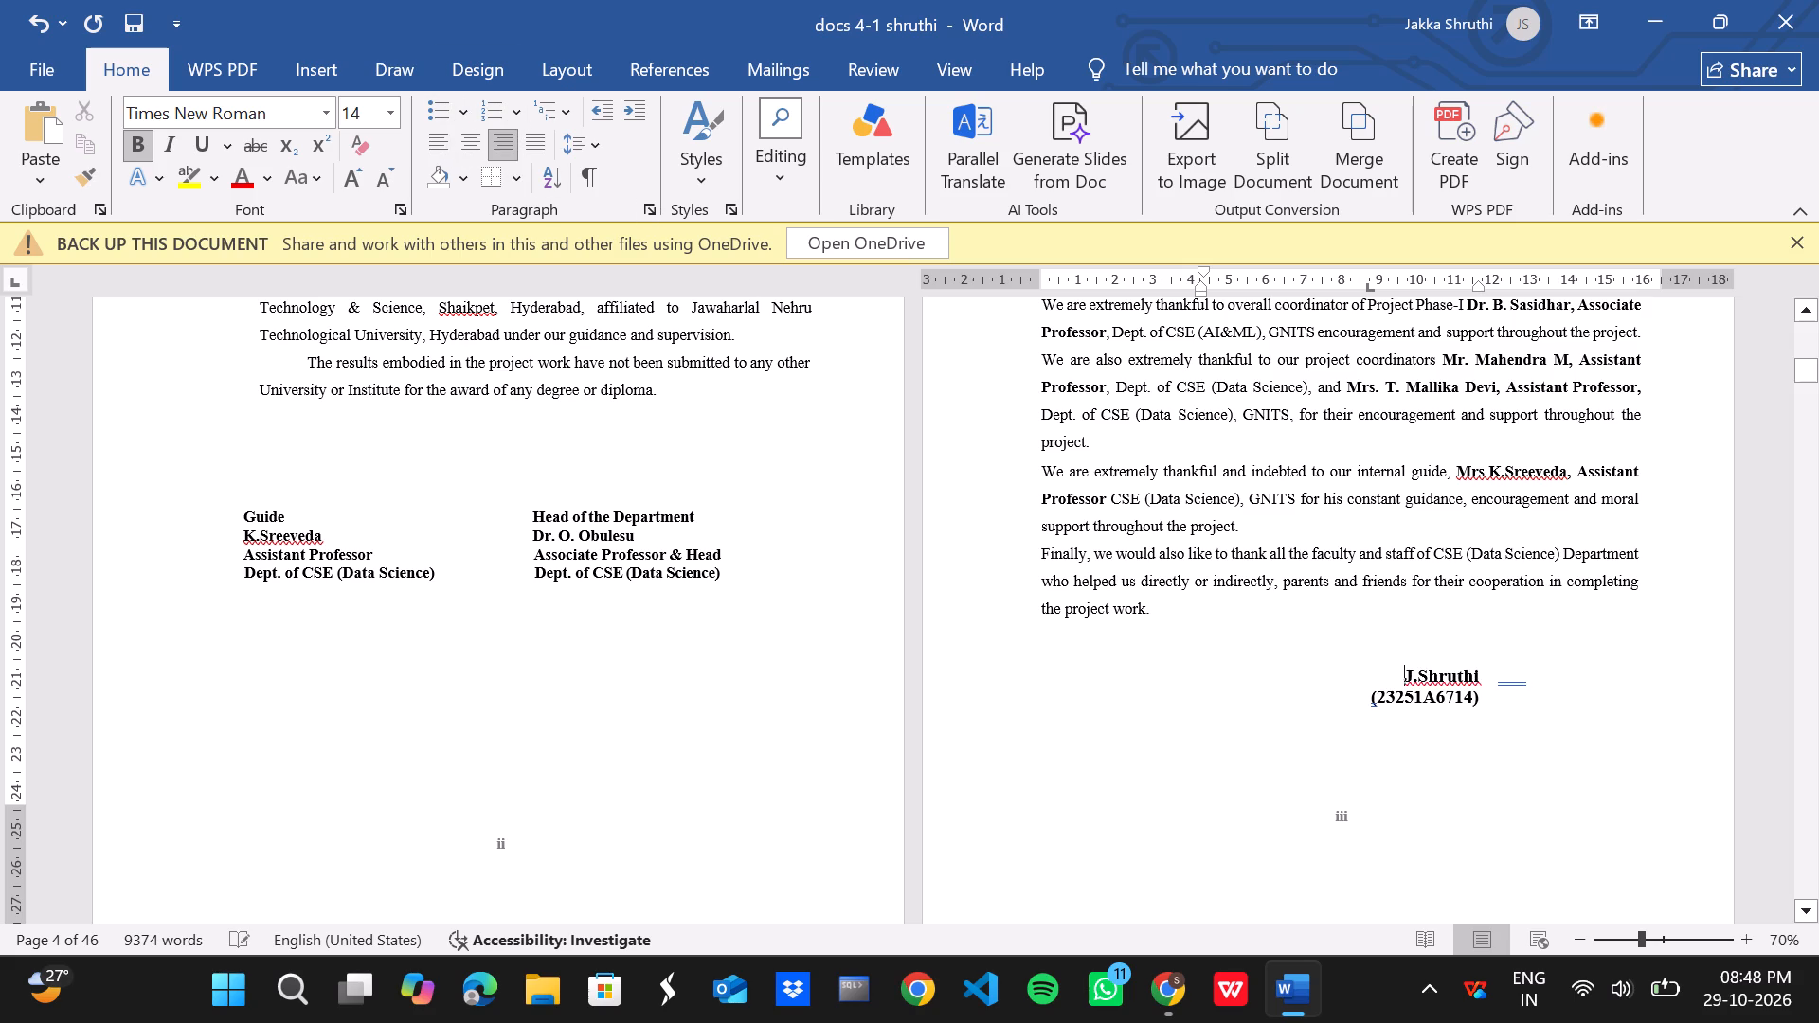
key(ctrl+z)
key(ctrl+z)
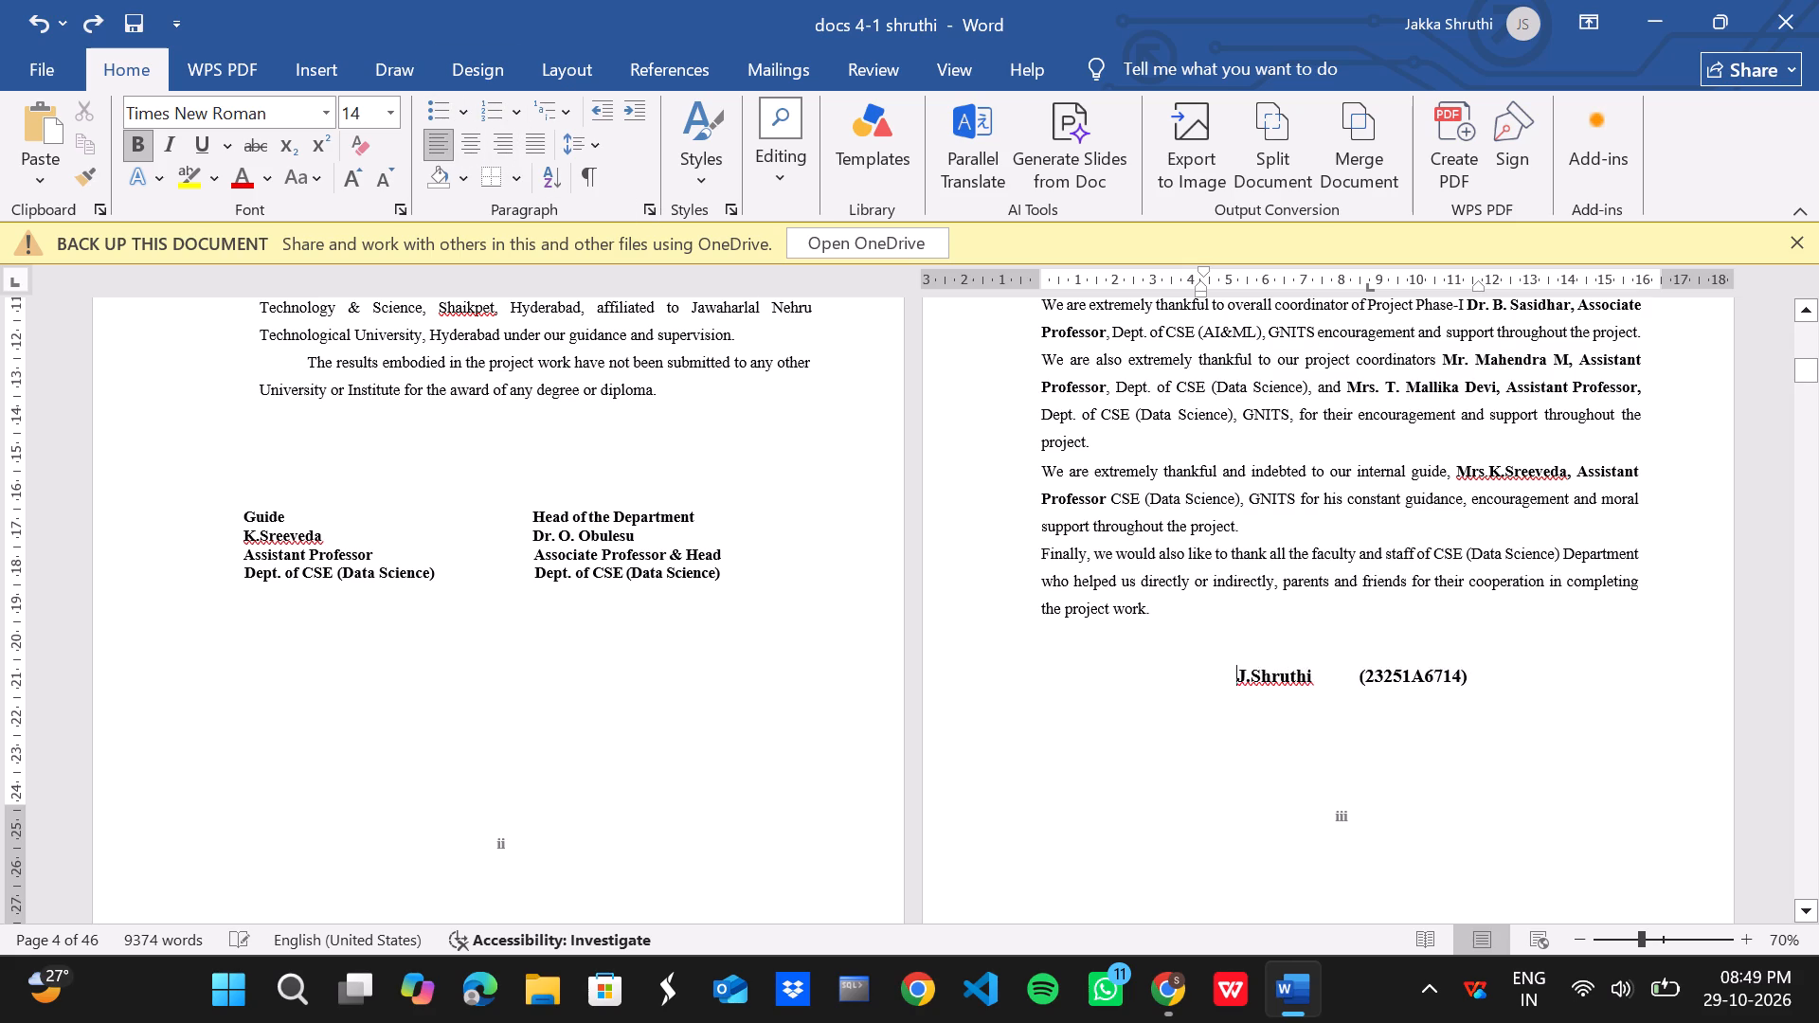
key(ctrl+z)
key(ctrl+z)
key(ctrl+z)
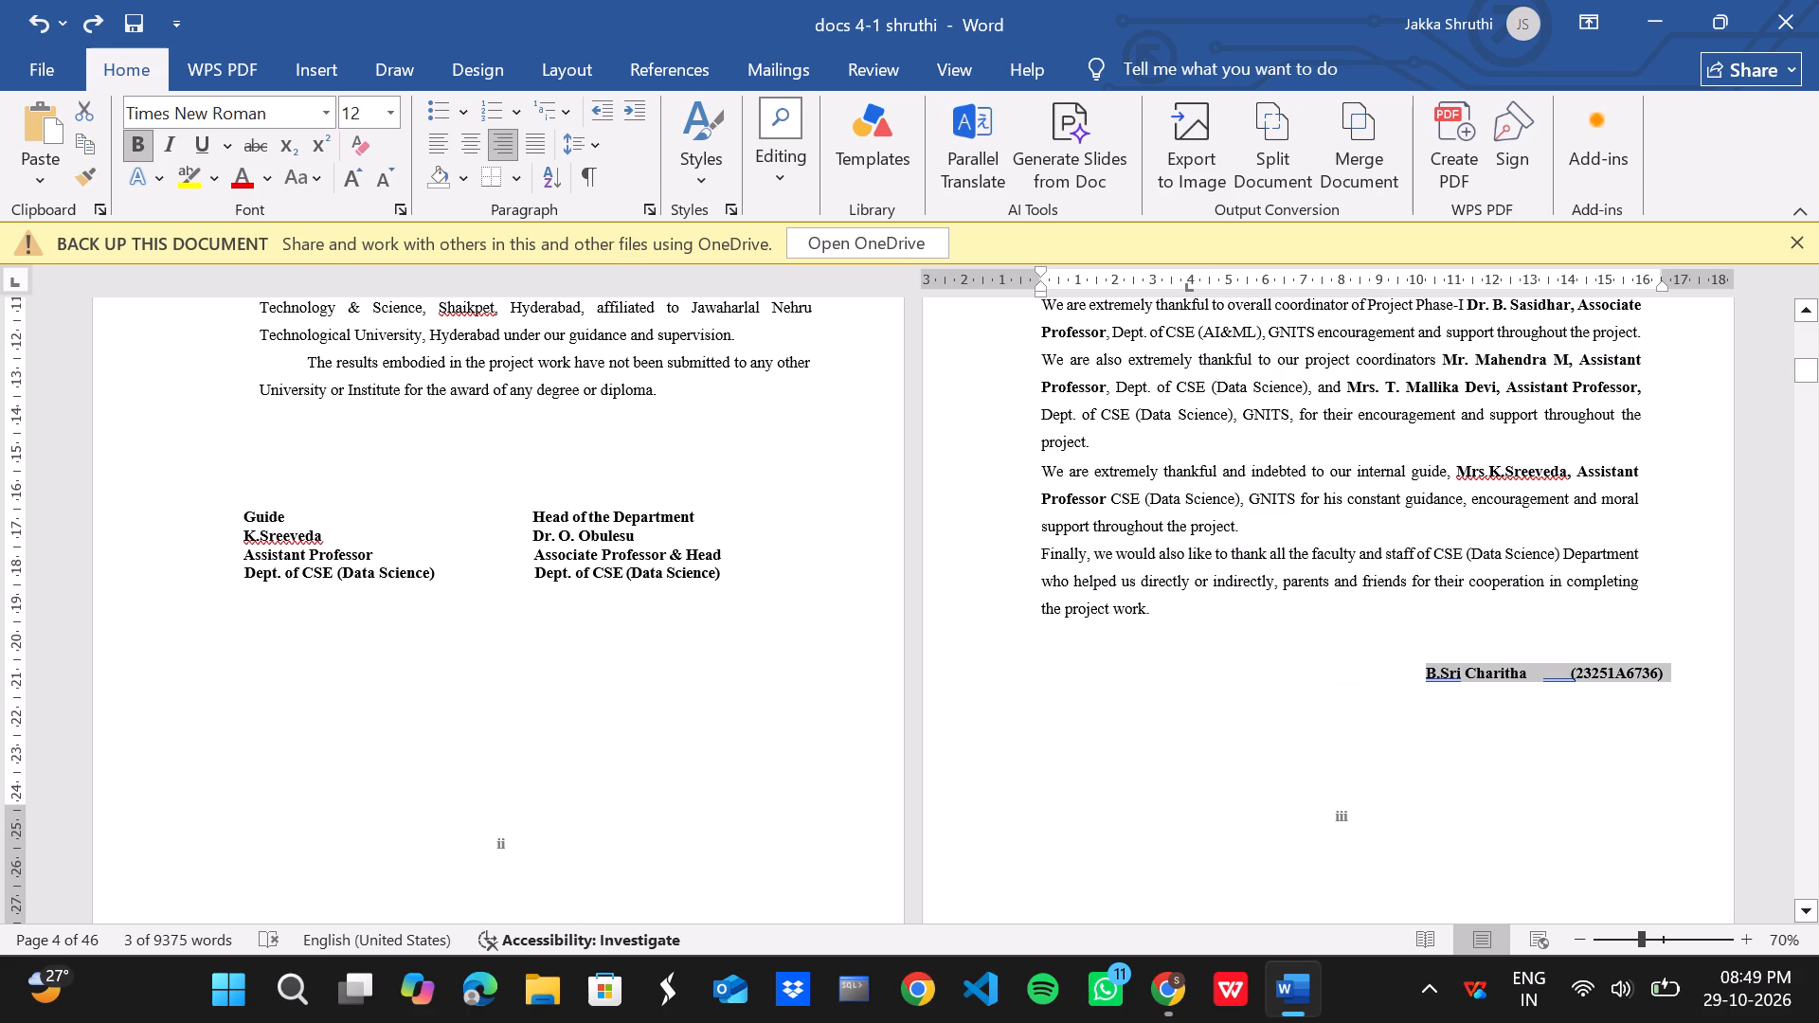
Replace the author name in the signature line under the Acknowledgements with Shruthi's initial and name.
click(1524, 675)
key(BackSpace)
key(BackSpace)
key(BackSpace)
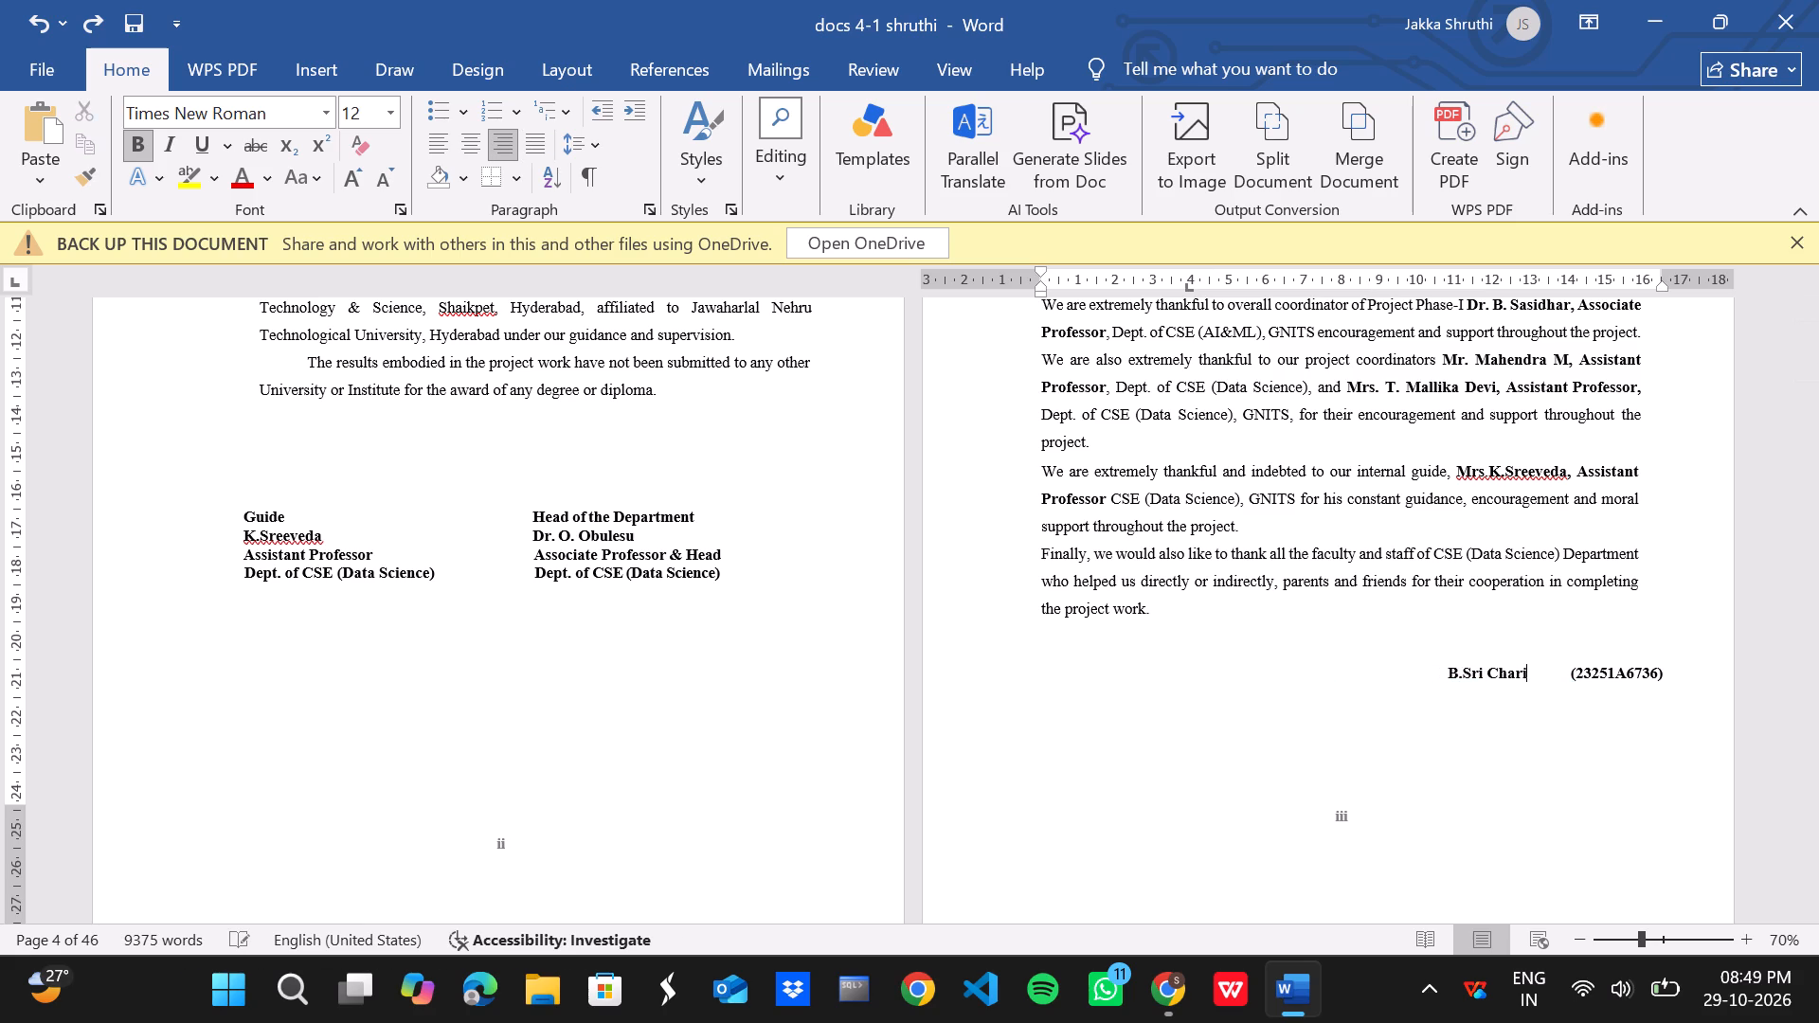
key(BackSpace)
key(BackSpace)
key(BackSpace)
key(BackSpace)
key(BackSpace)
key(BackSpace)
key(BackSpace)
key(BackSpace)
key(BackSpace)
key(BackSpace)
key(BackSpace)
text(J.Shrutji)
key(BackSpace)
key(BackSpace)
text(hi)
Replace the last two digits of the roll number under the Acknowledgements with those of Shruthi's roll number.
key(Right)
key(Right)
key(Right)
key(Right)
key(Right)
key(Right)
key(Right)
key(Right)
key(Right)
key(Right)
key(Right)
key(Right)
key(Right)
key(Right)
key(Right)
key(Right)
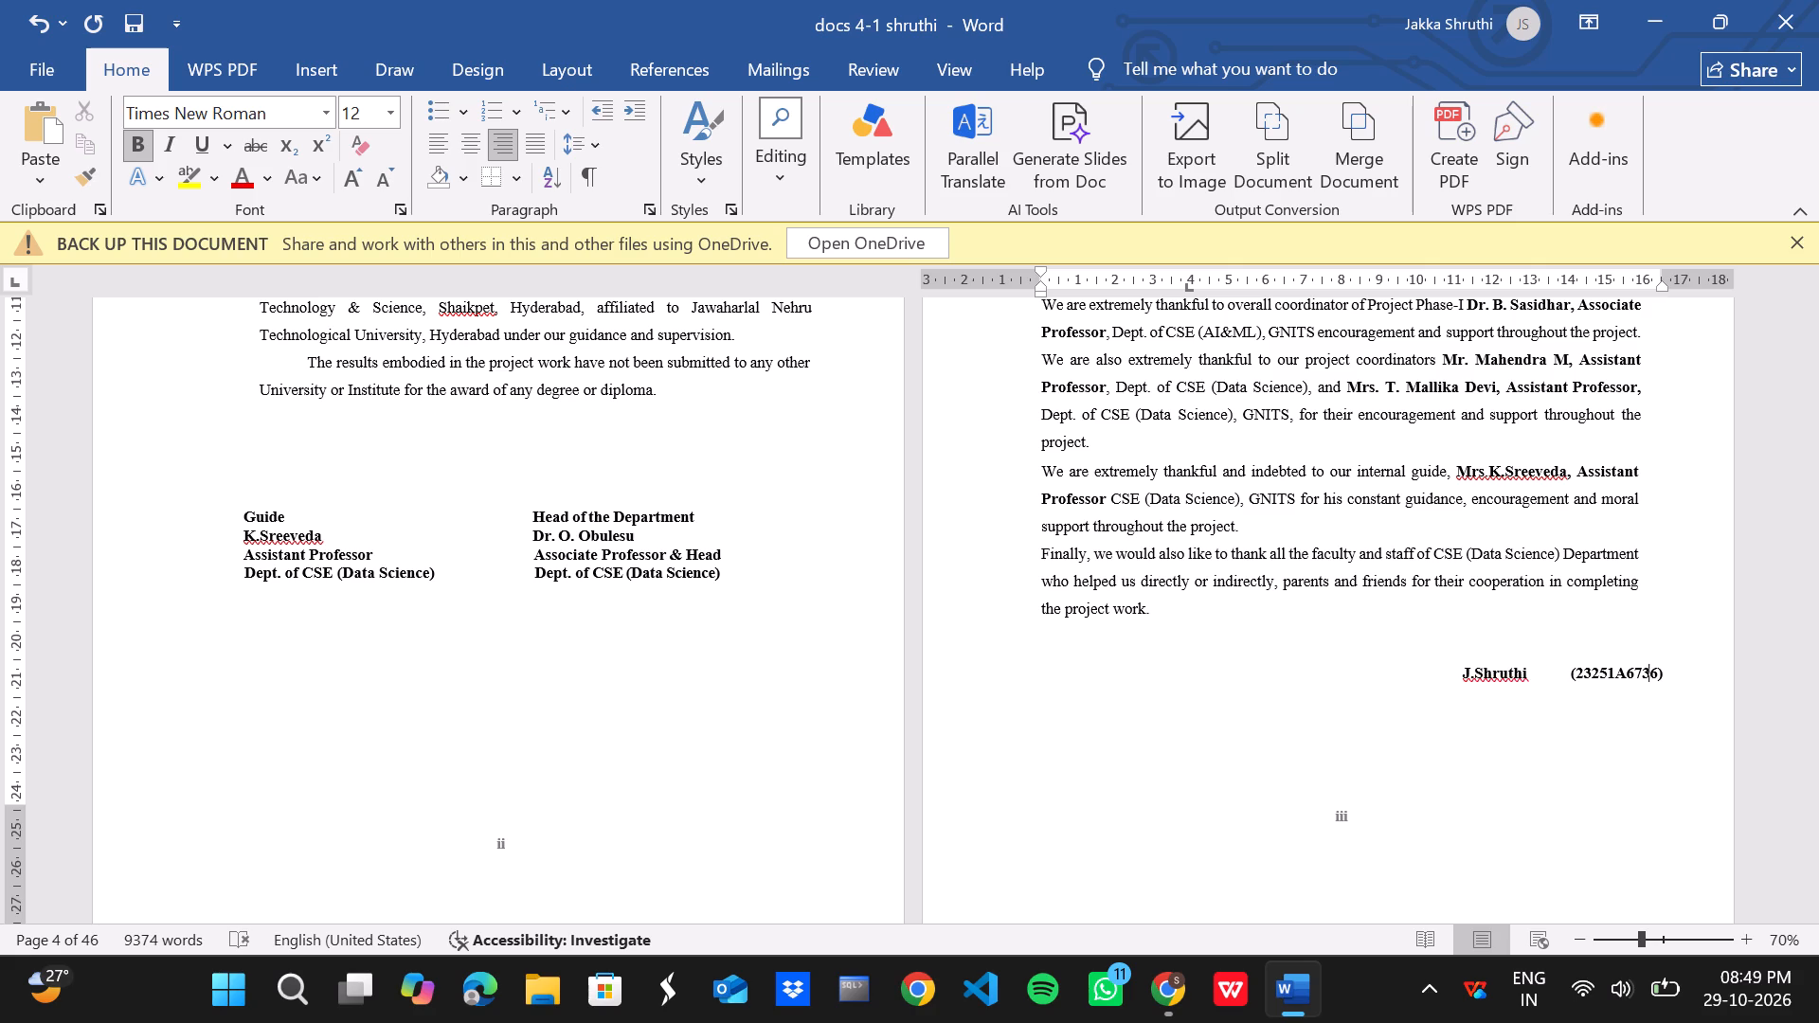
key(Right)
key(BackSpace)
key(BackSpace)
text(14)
Save Shruthi's copy of the report.
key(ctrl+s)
Check the author name and roll number on both title pages, in the Certificate and under the Acknowledgements.
scroll(1524, 675, down, 2)
scroll(1524, 675, up, 1)
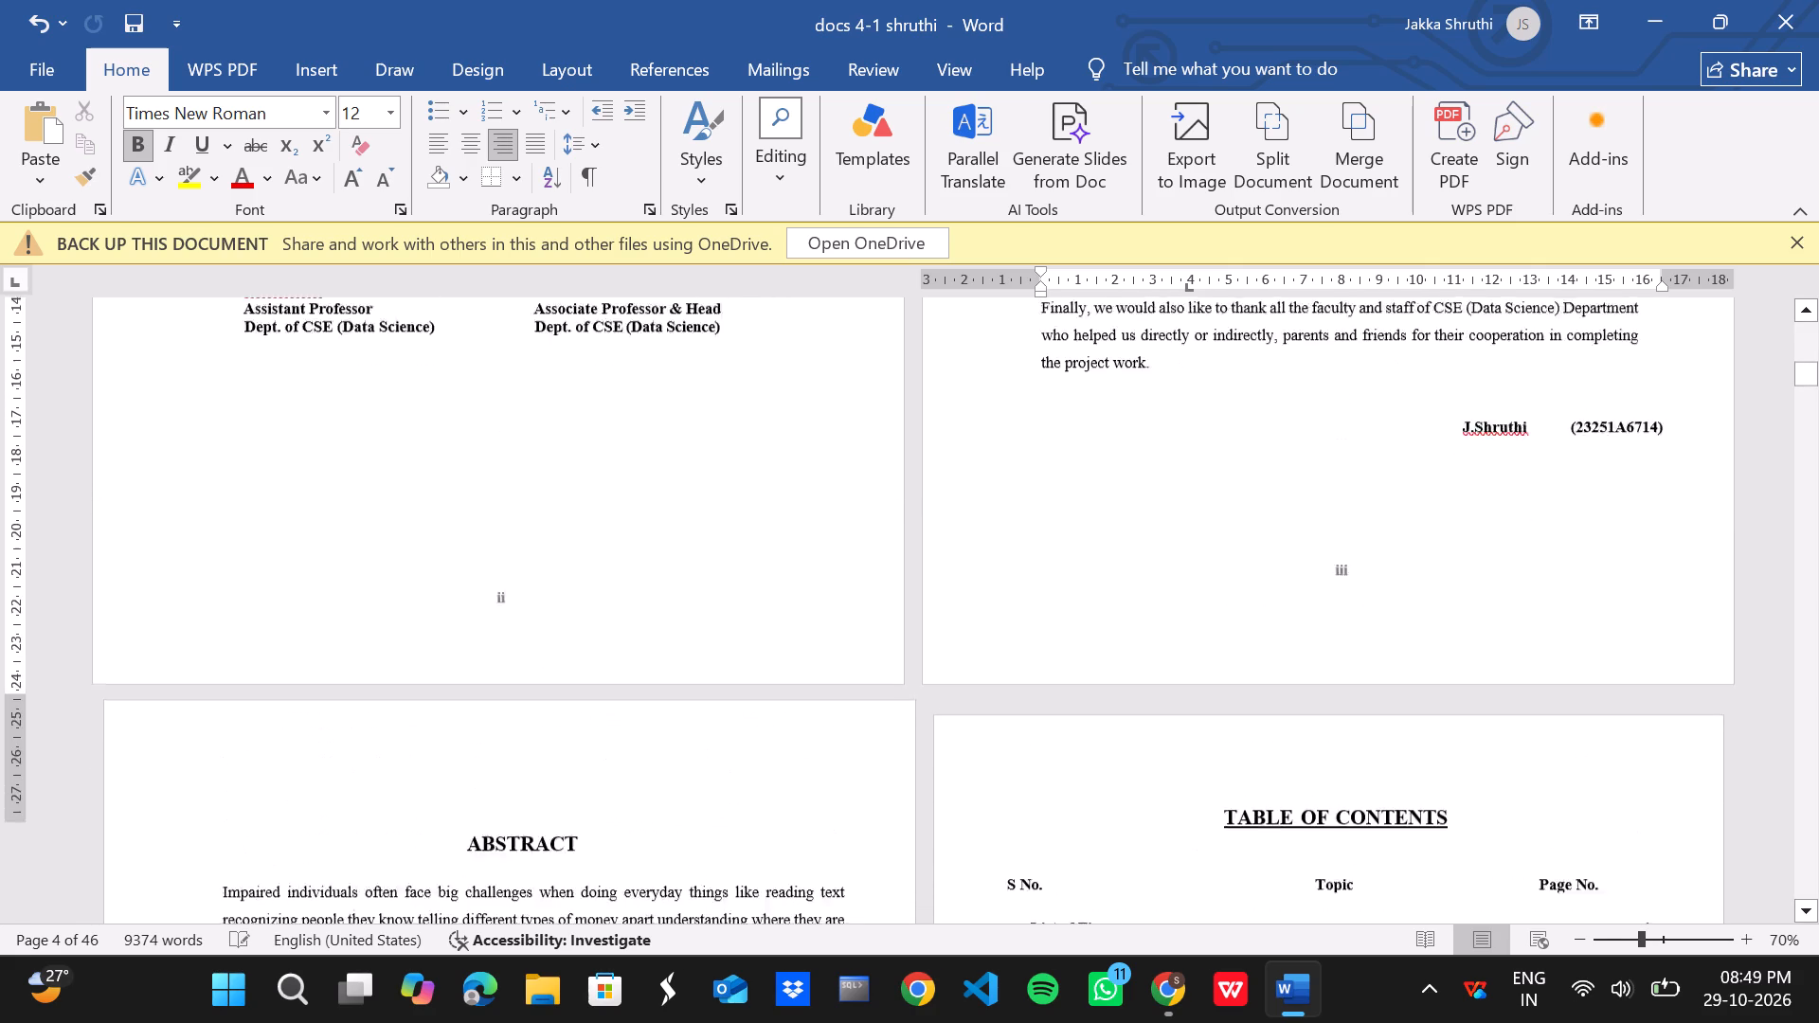
scroll(1524, 675, up, 7)
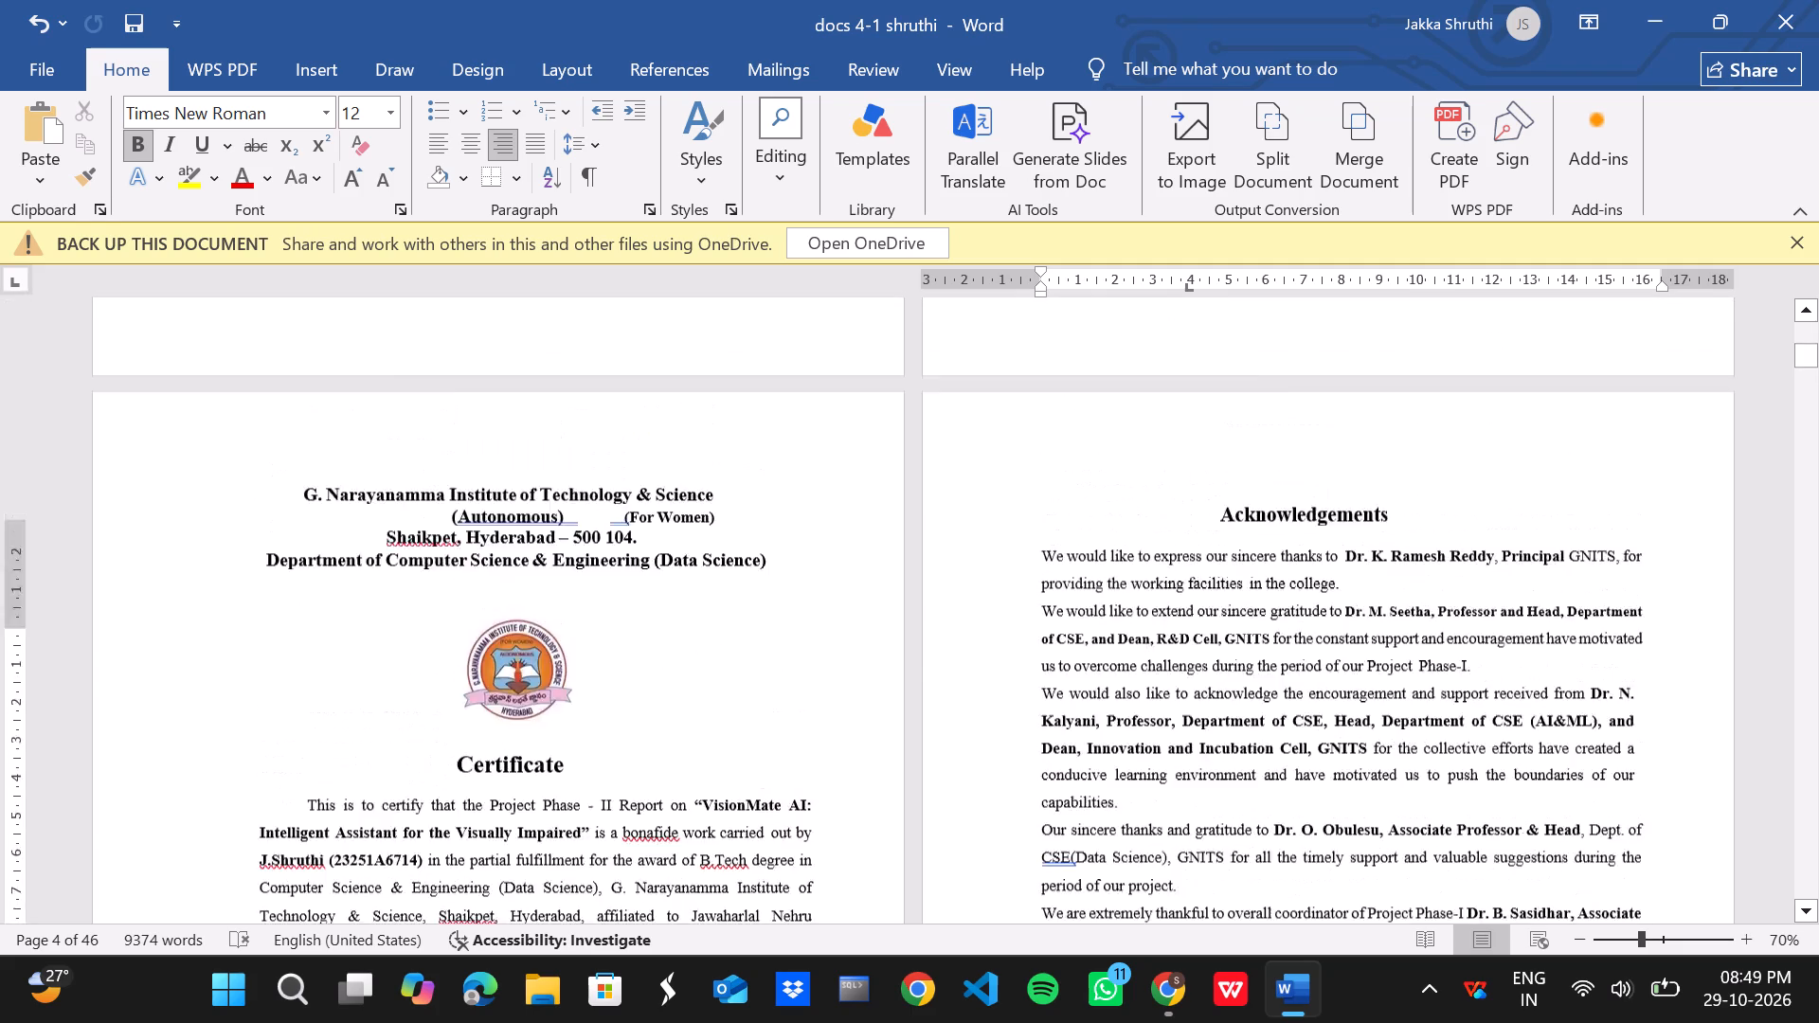
scroll(1524, 675, up, 4)
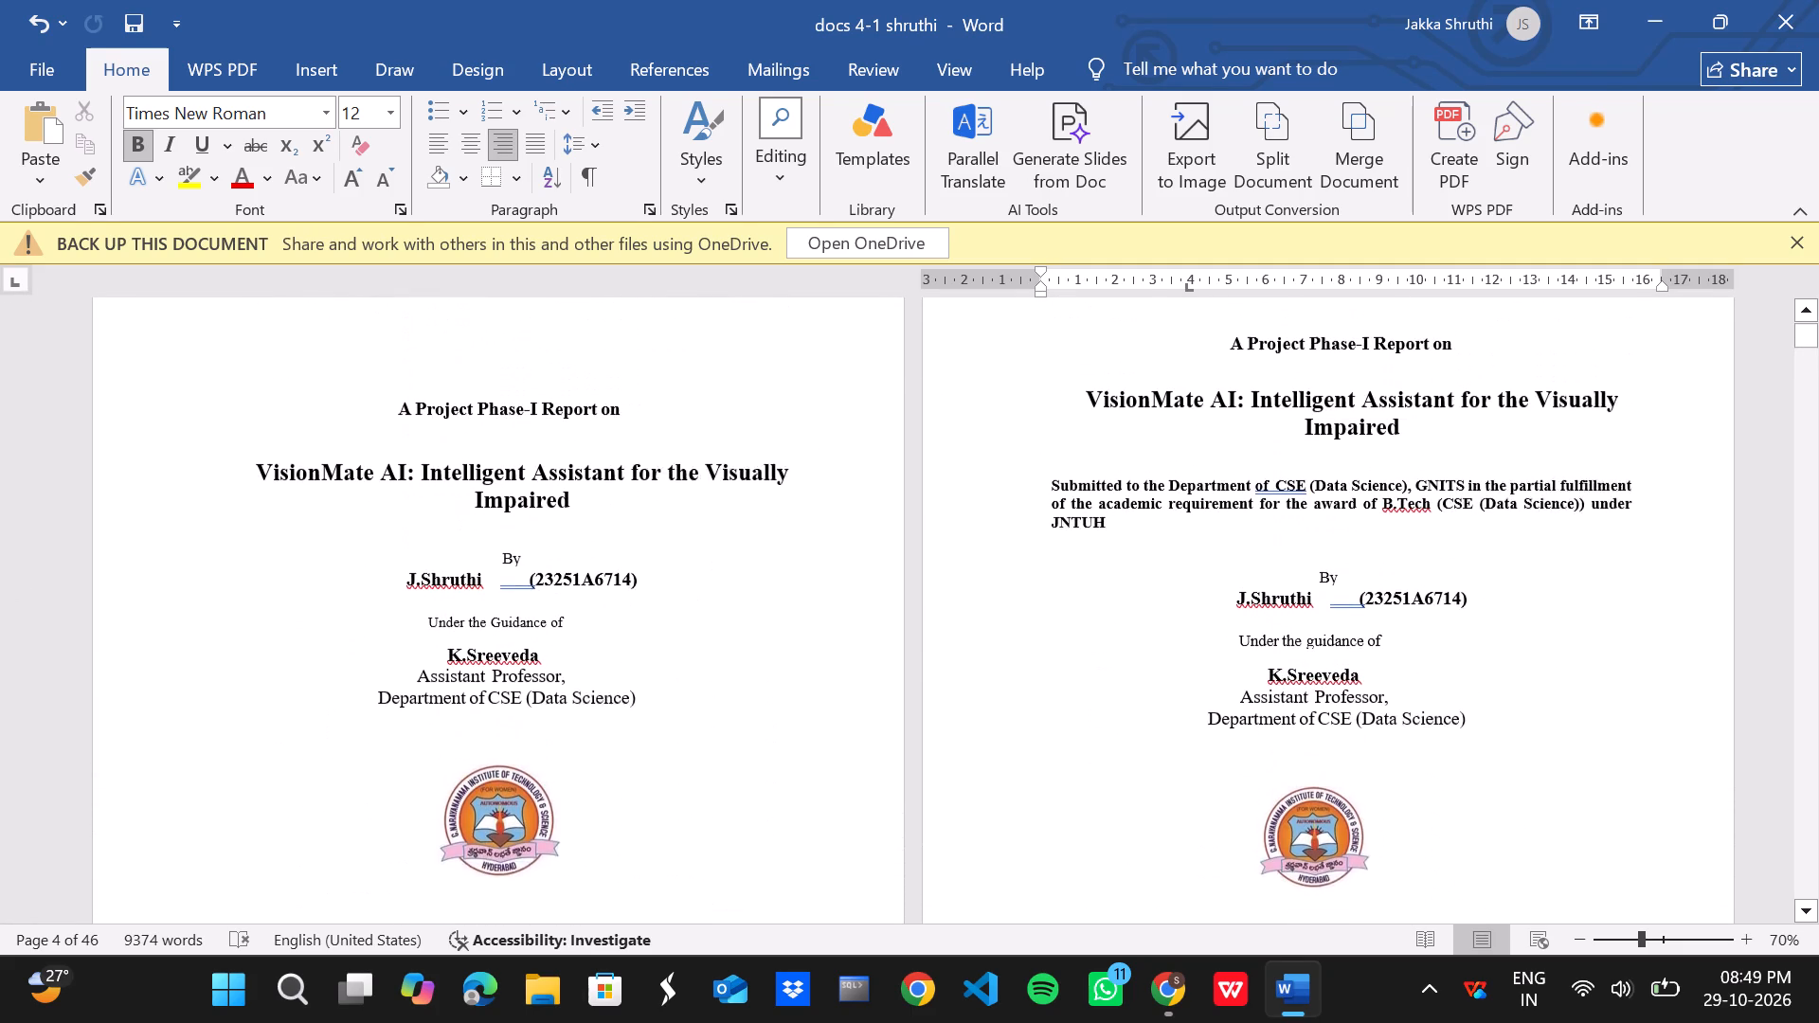
scroll(1524, 675, up, 1)
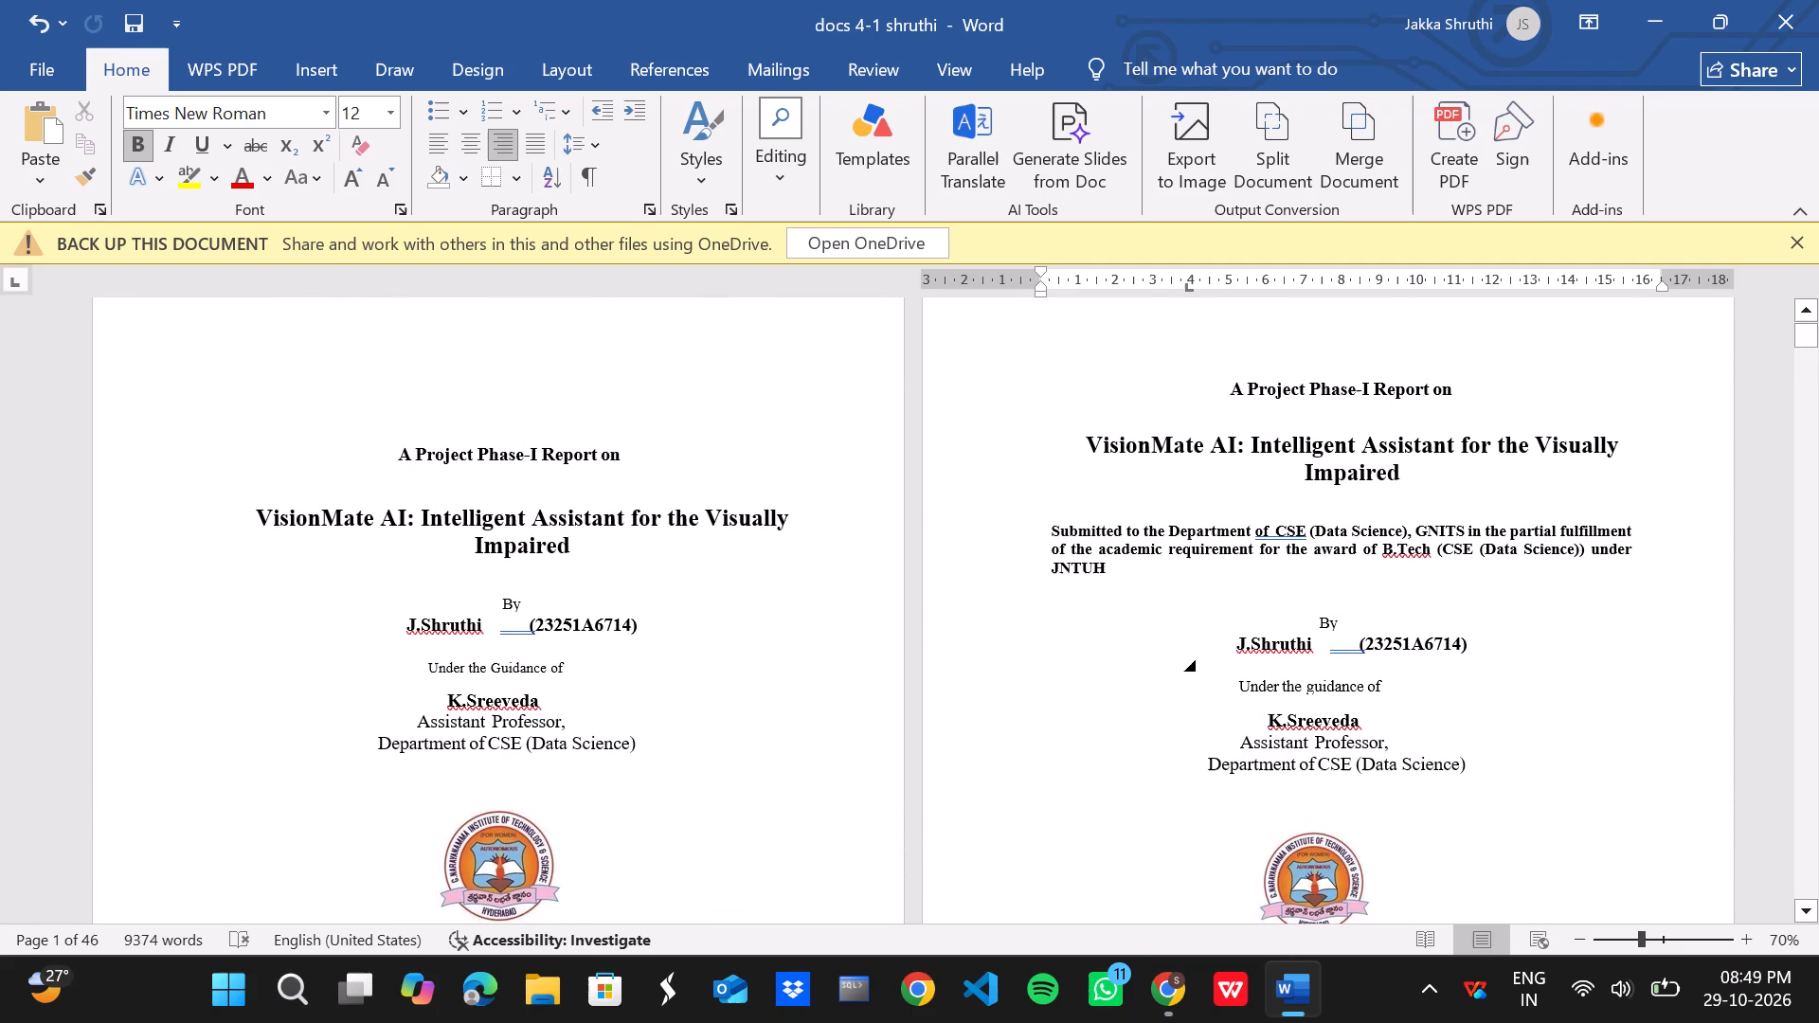
scroll(1524, 675, down, 2)
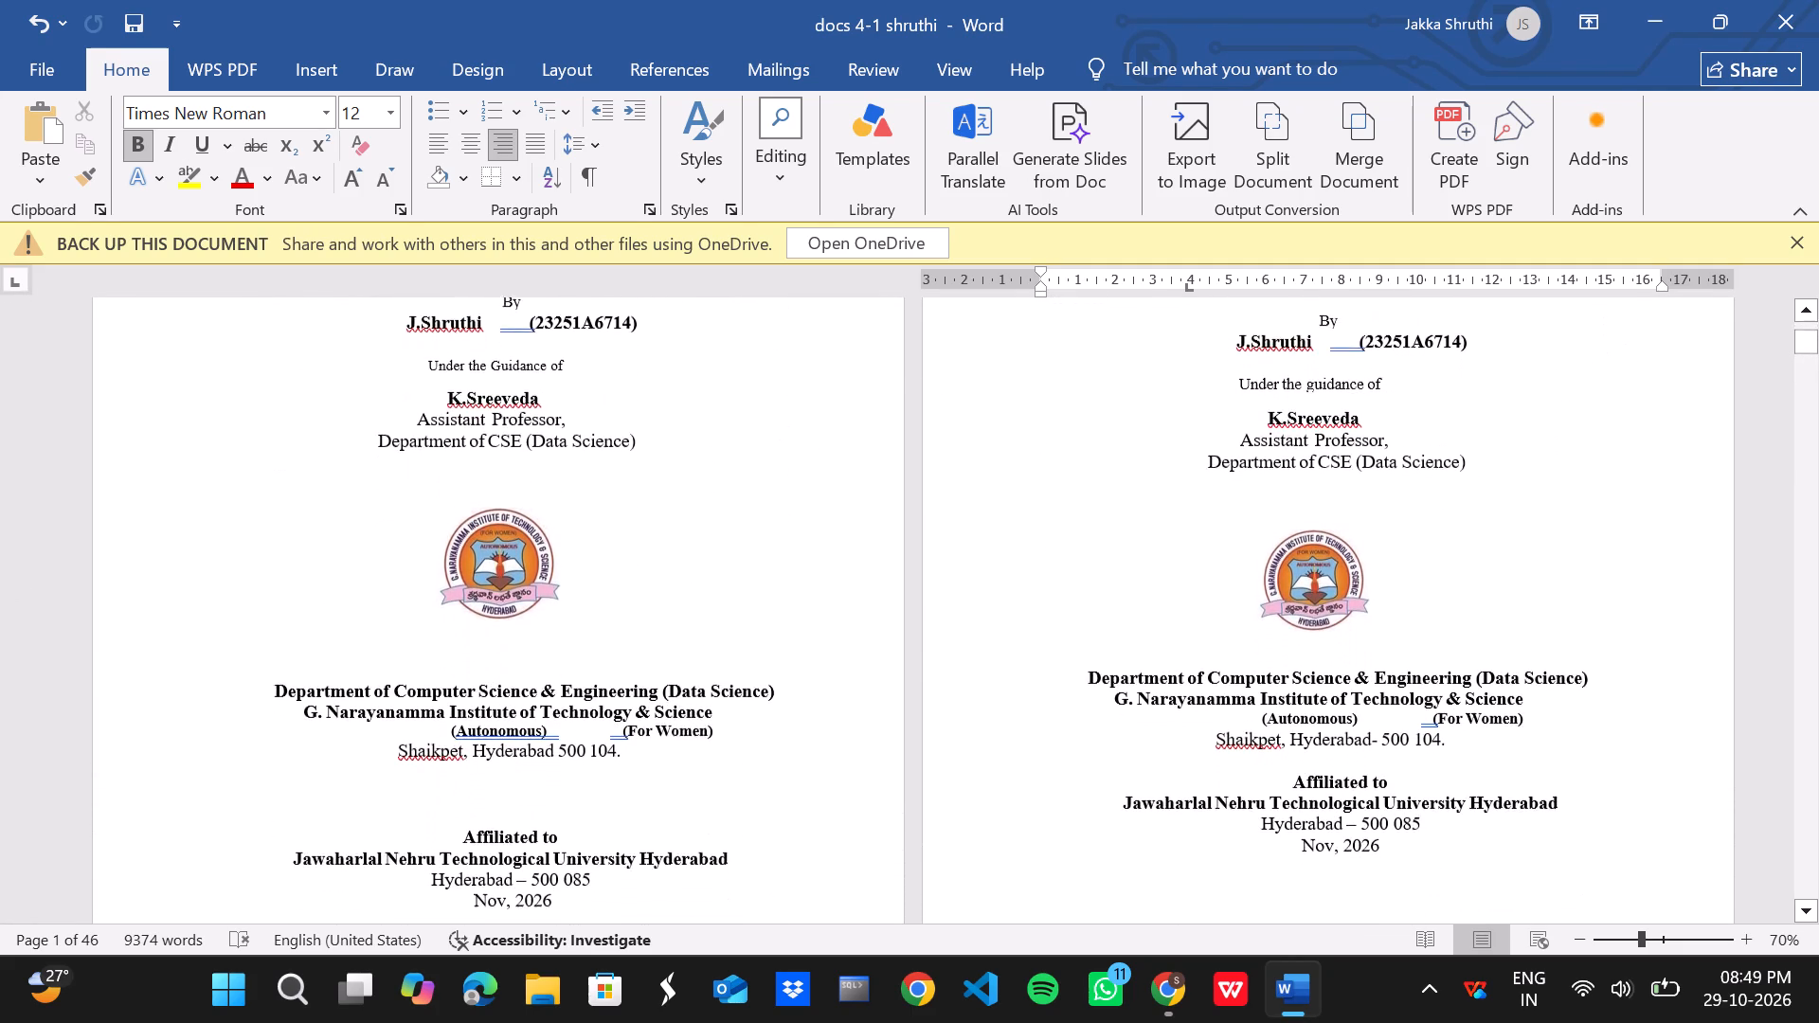
scroll(1524, 675, down, 1)
scroll(1524, 675, up, 2)
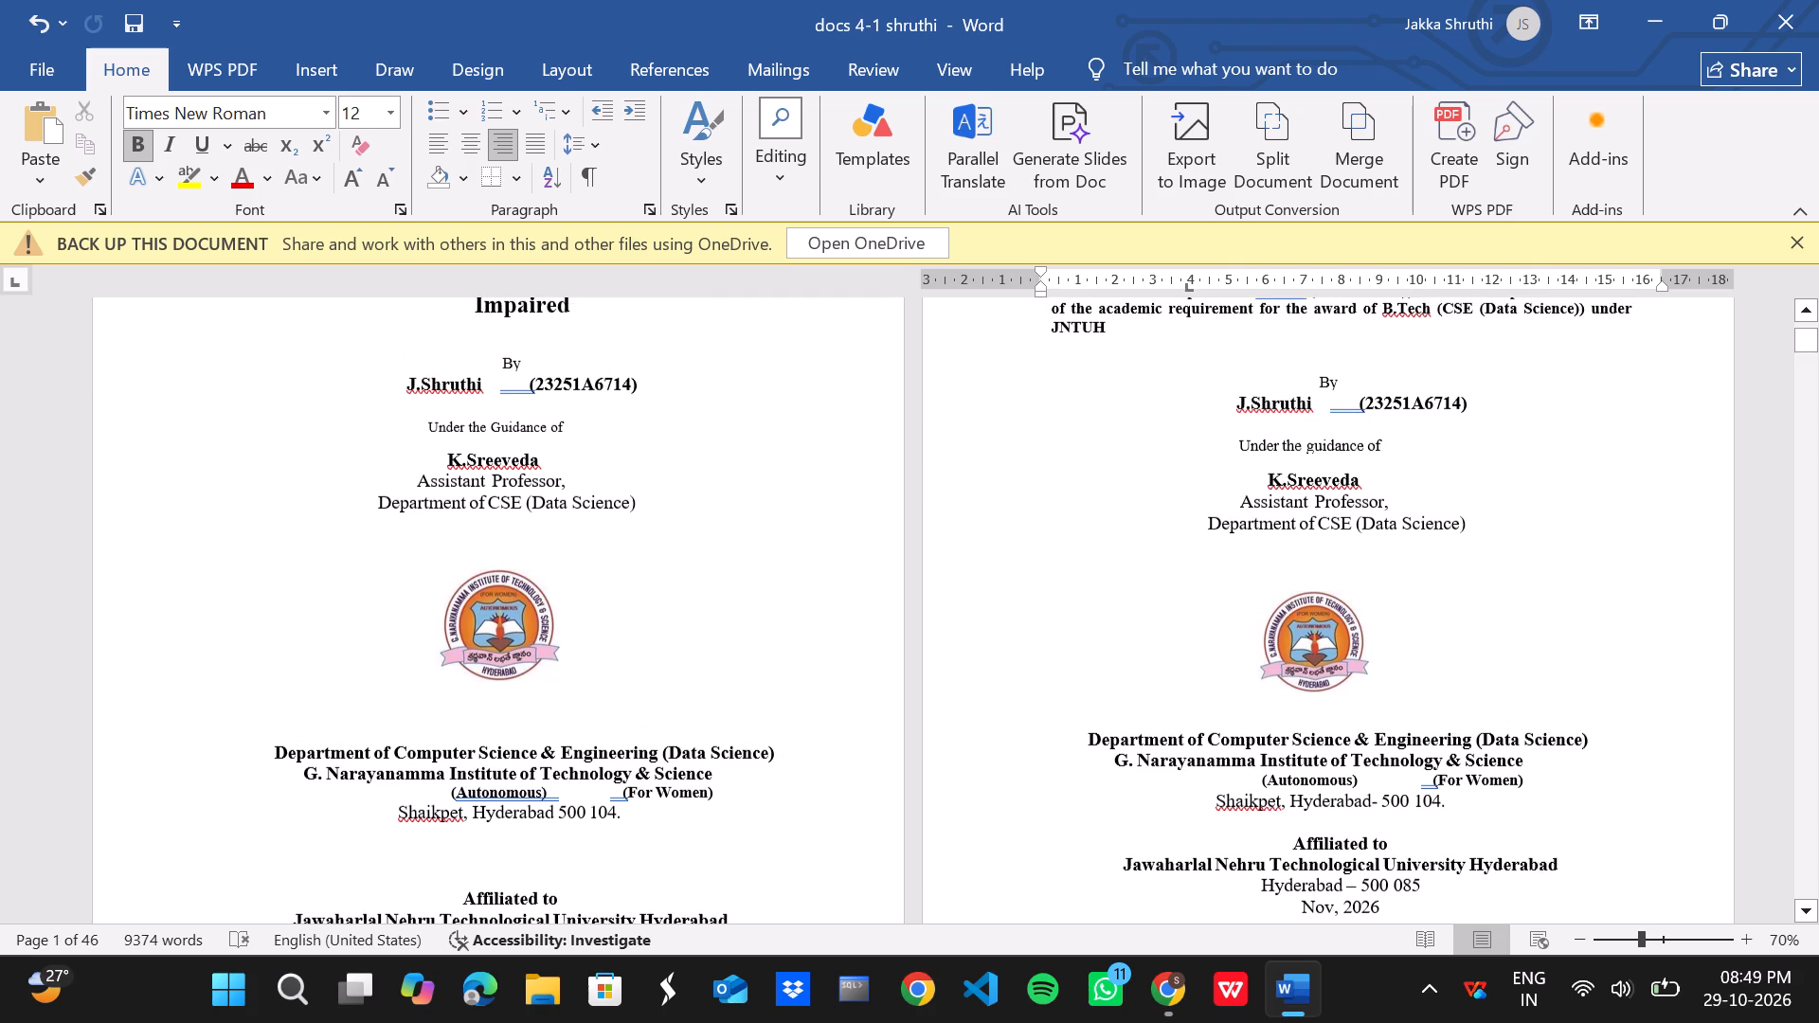
scroll(1527, 685, up, 1)
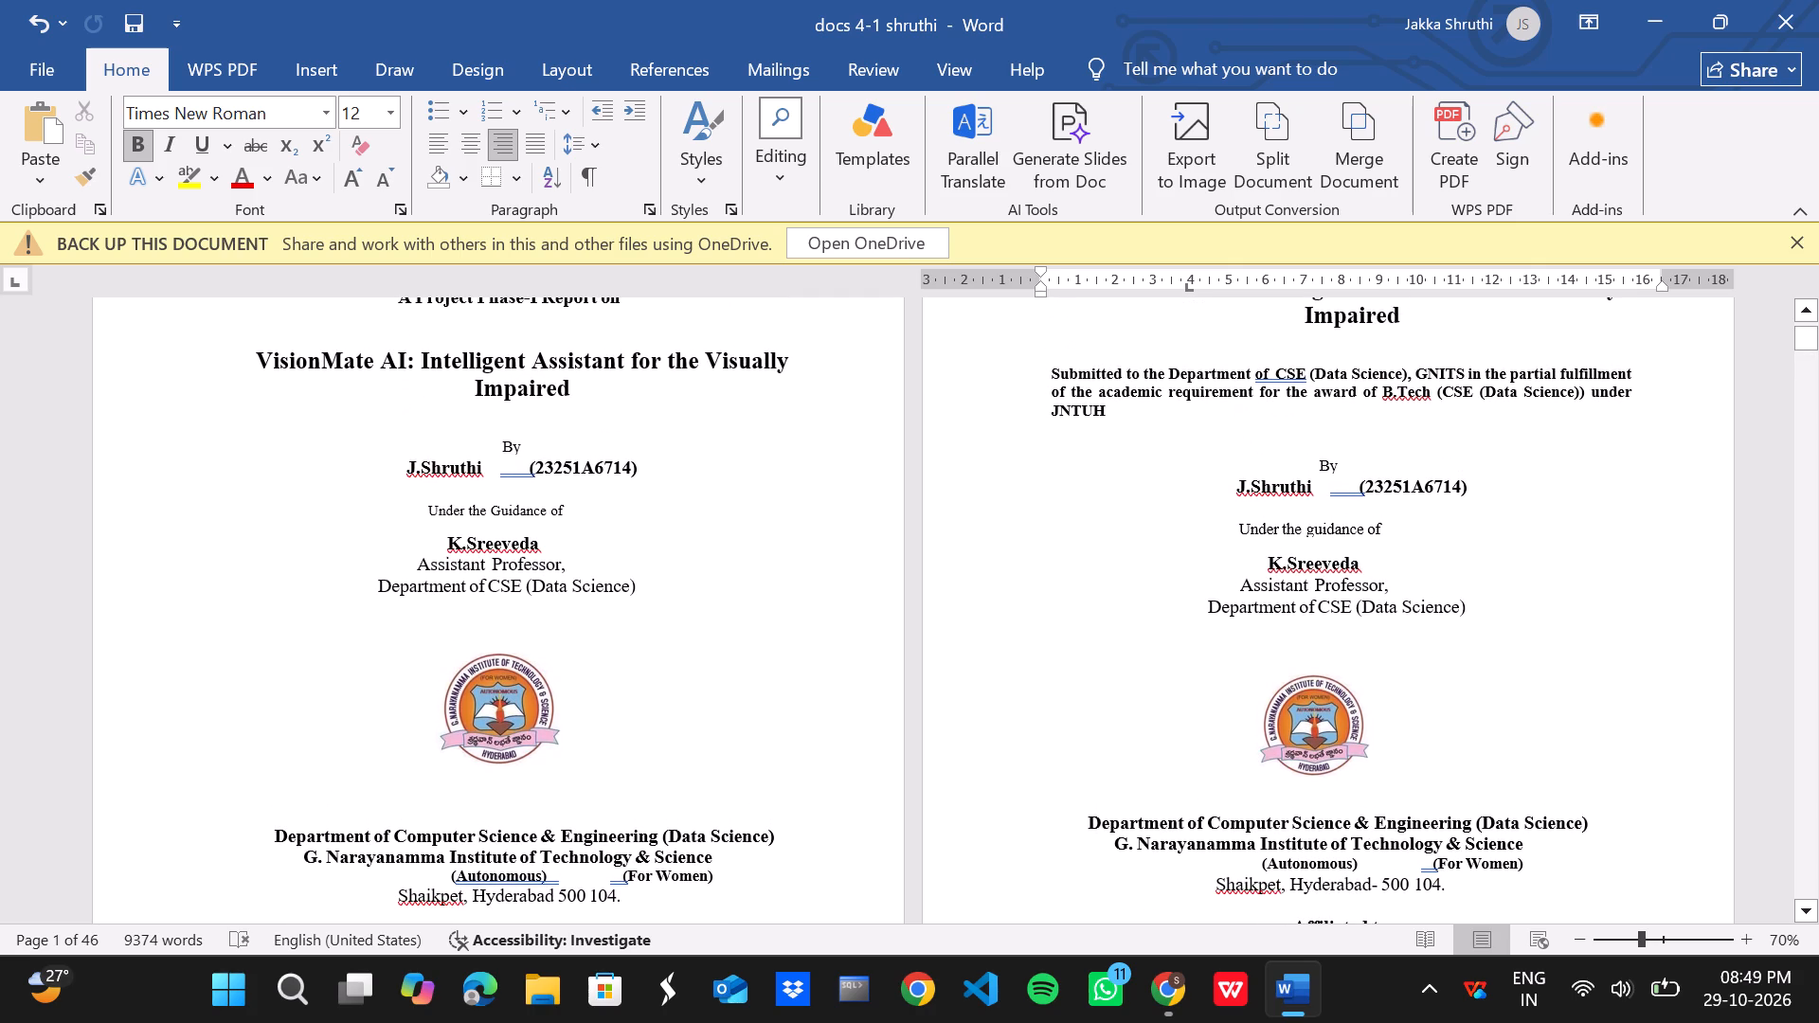
scroll(1322, 531, down, 4)
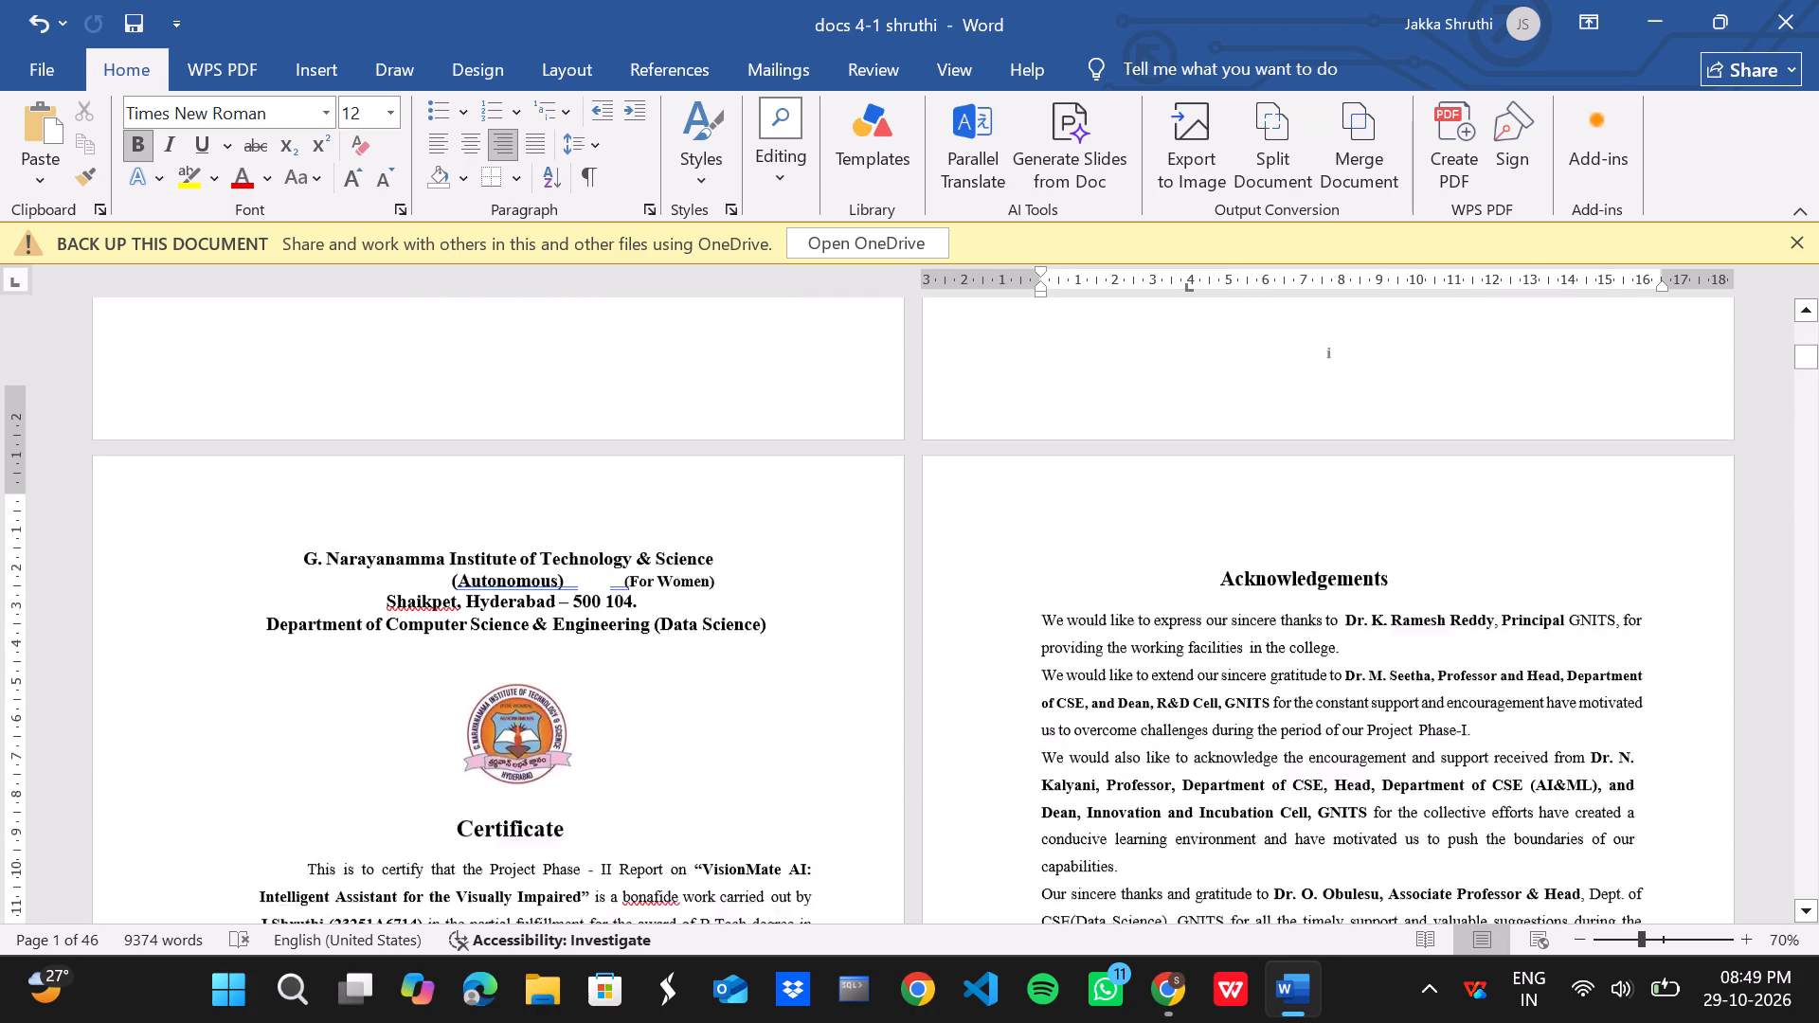
scroll(1322, 531, down, 3)
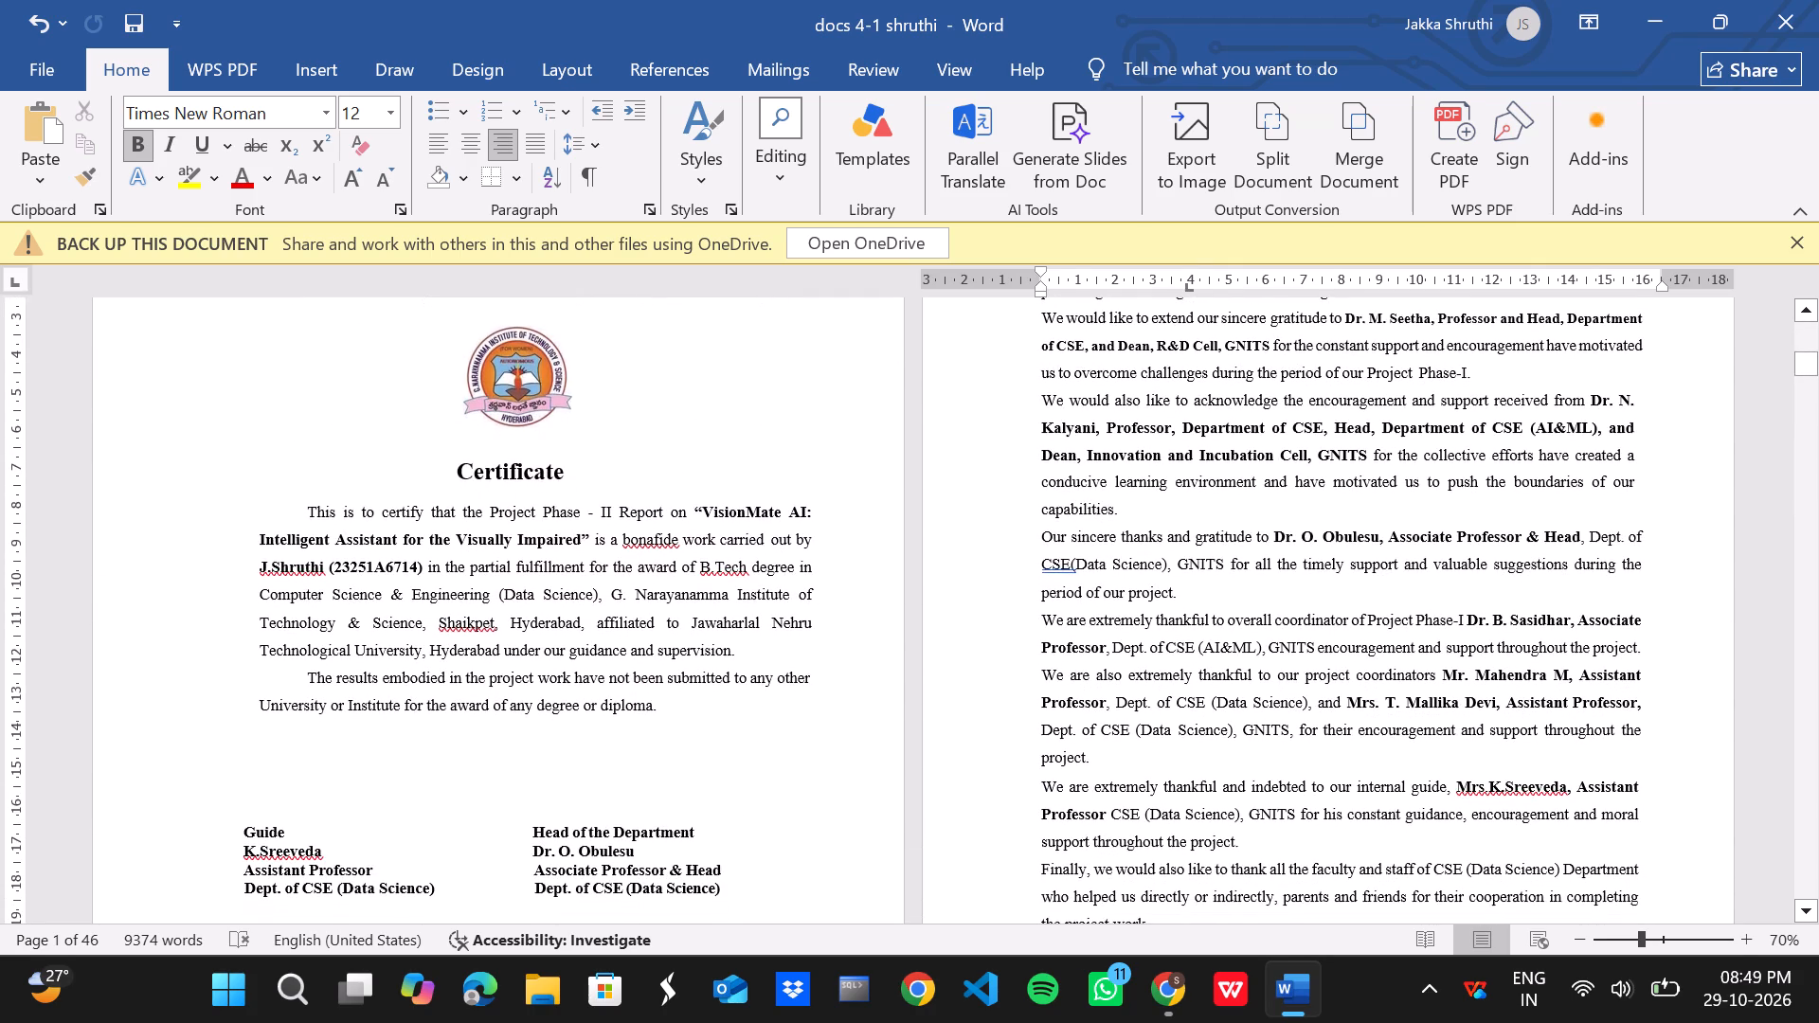
scroll(1322, 531, up, 3)
scroll(1322, 531, down, 2)
scroll(1322, 531, up, 5)
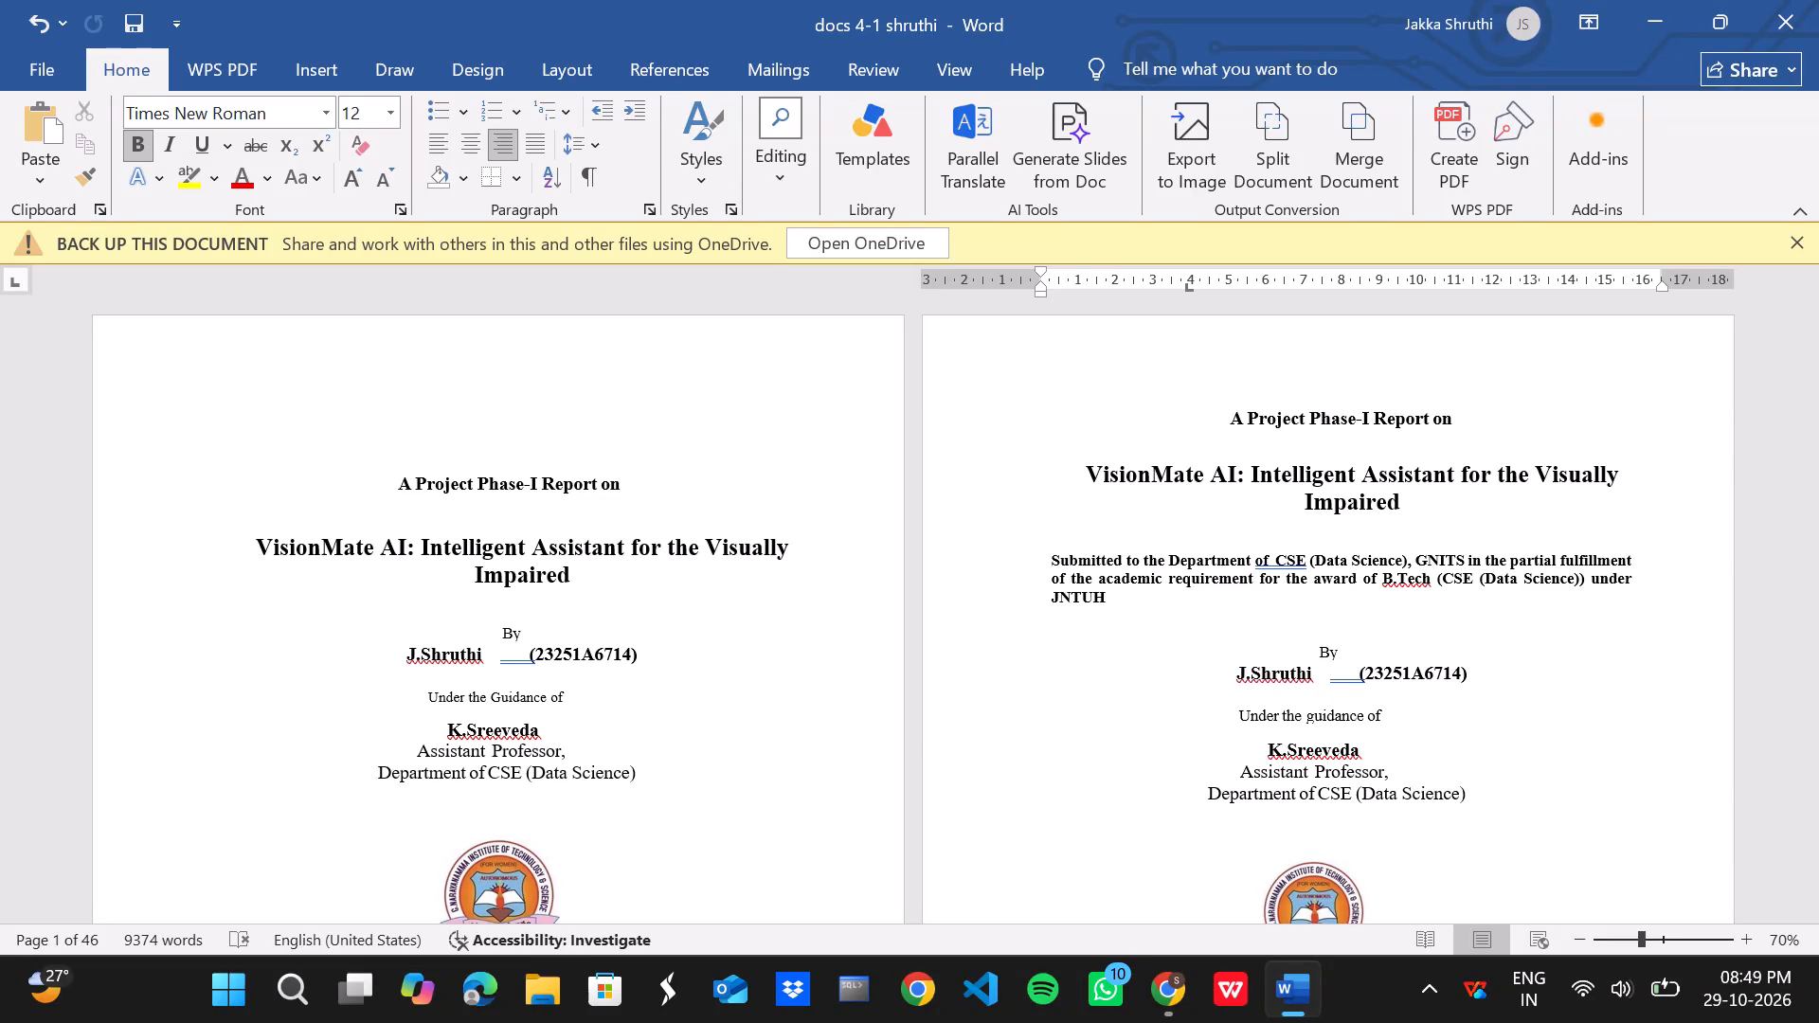
Review the front matter again from the title pages through the Certificate and Acknowledgements to the Abstract and Table of Contents.
scroll(1322, 531, down, 2)
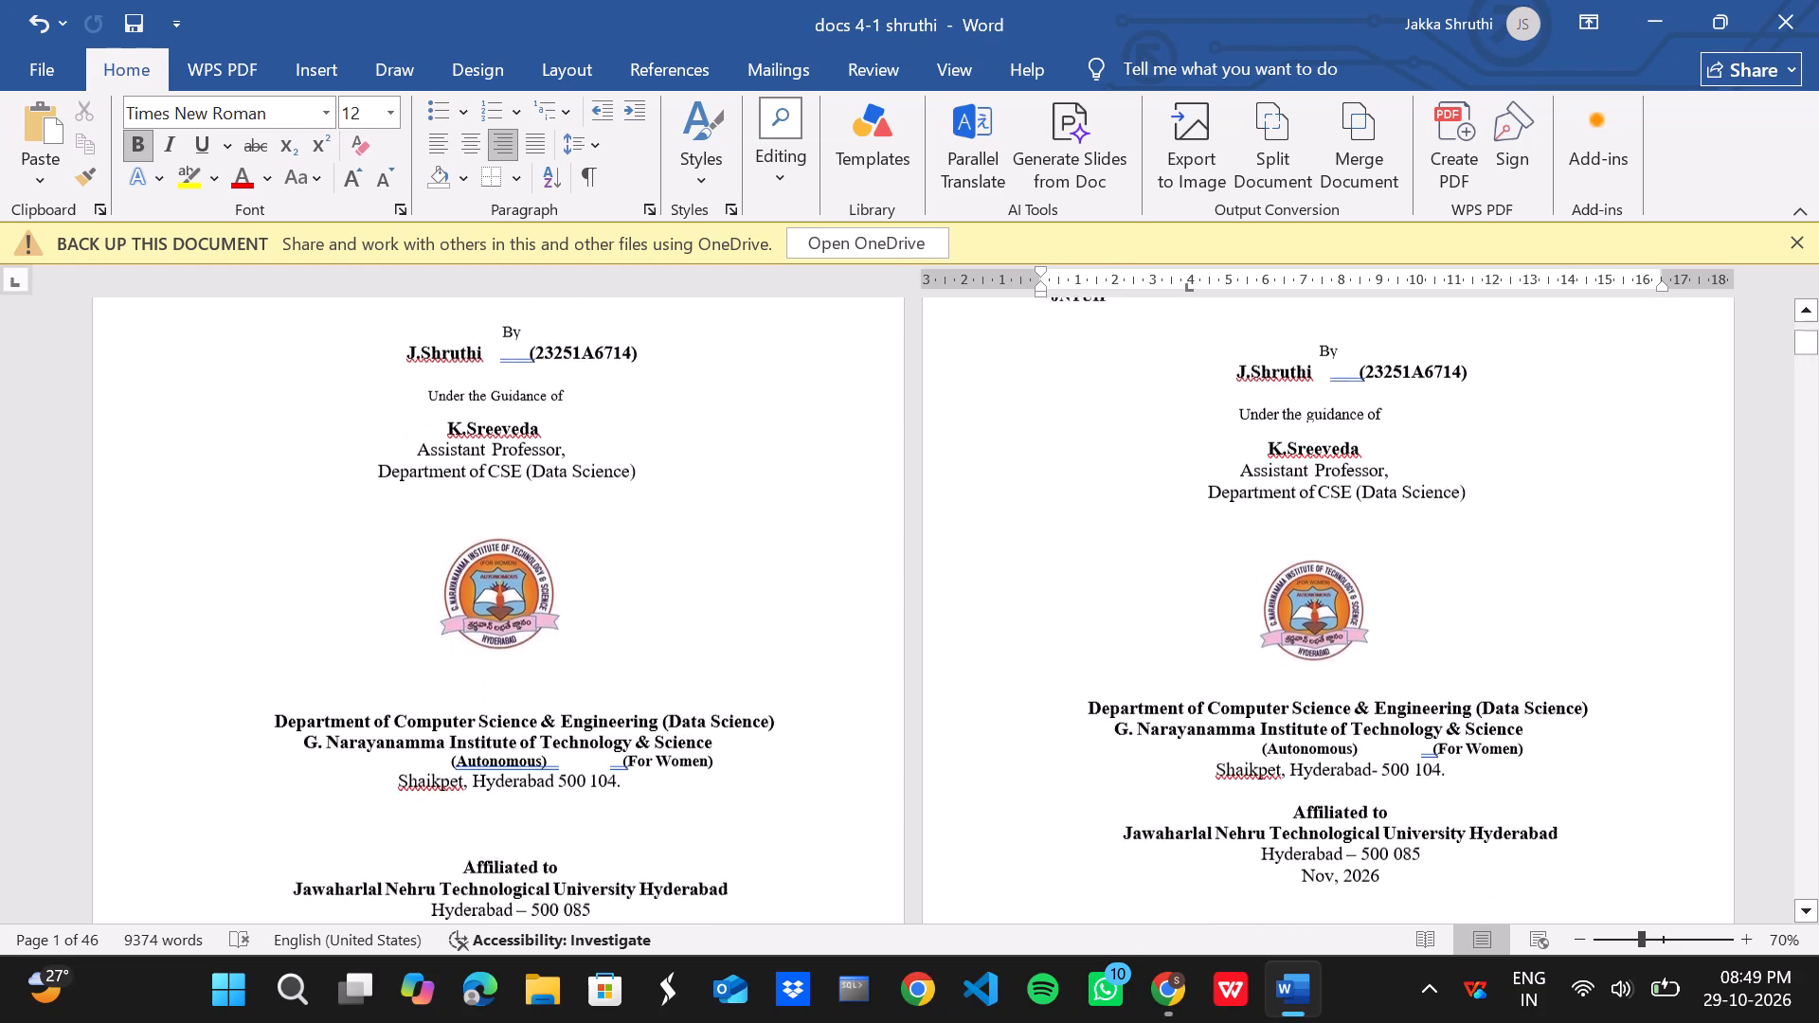
scroll(1322, 531, down, 1)
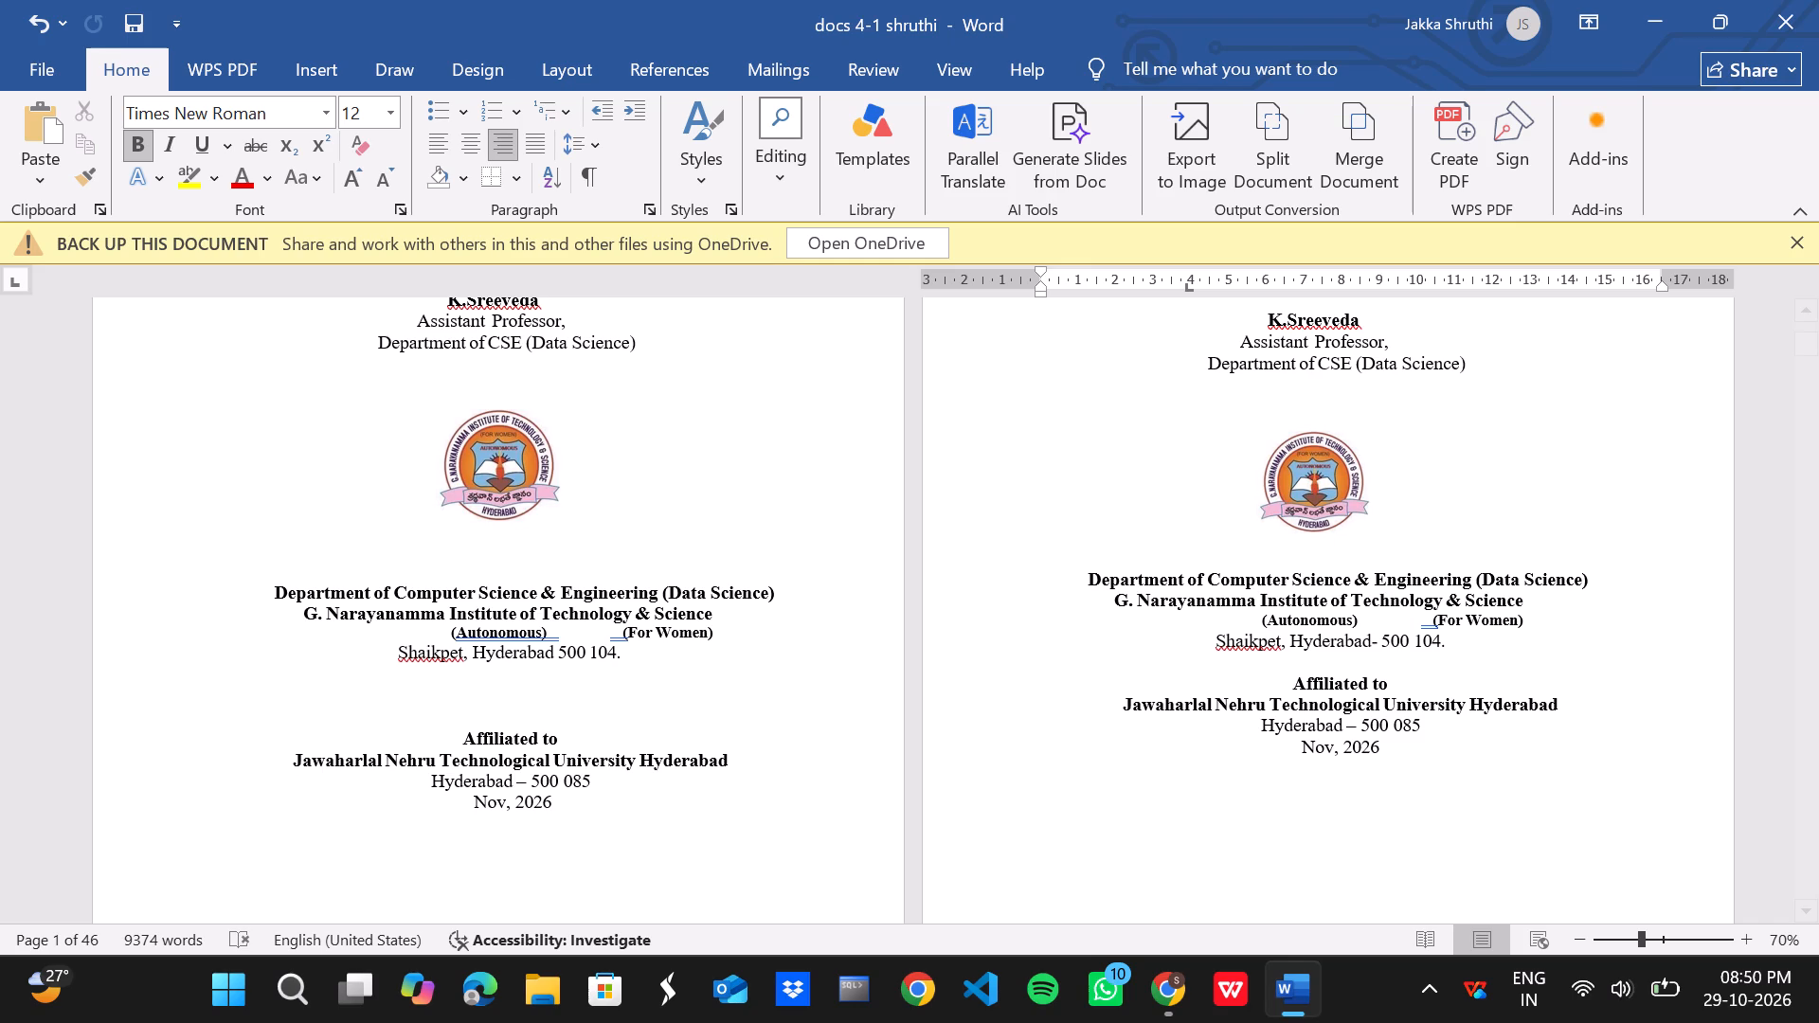
scroll(1322, 531, up, 1)
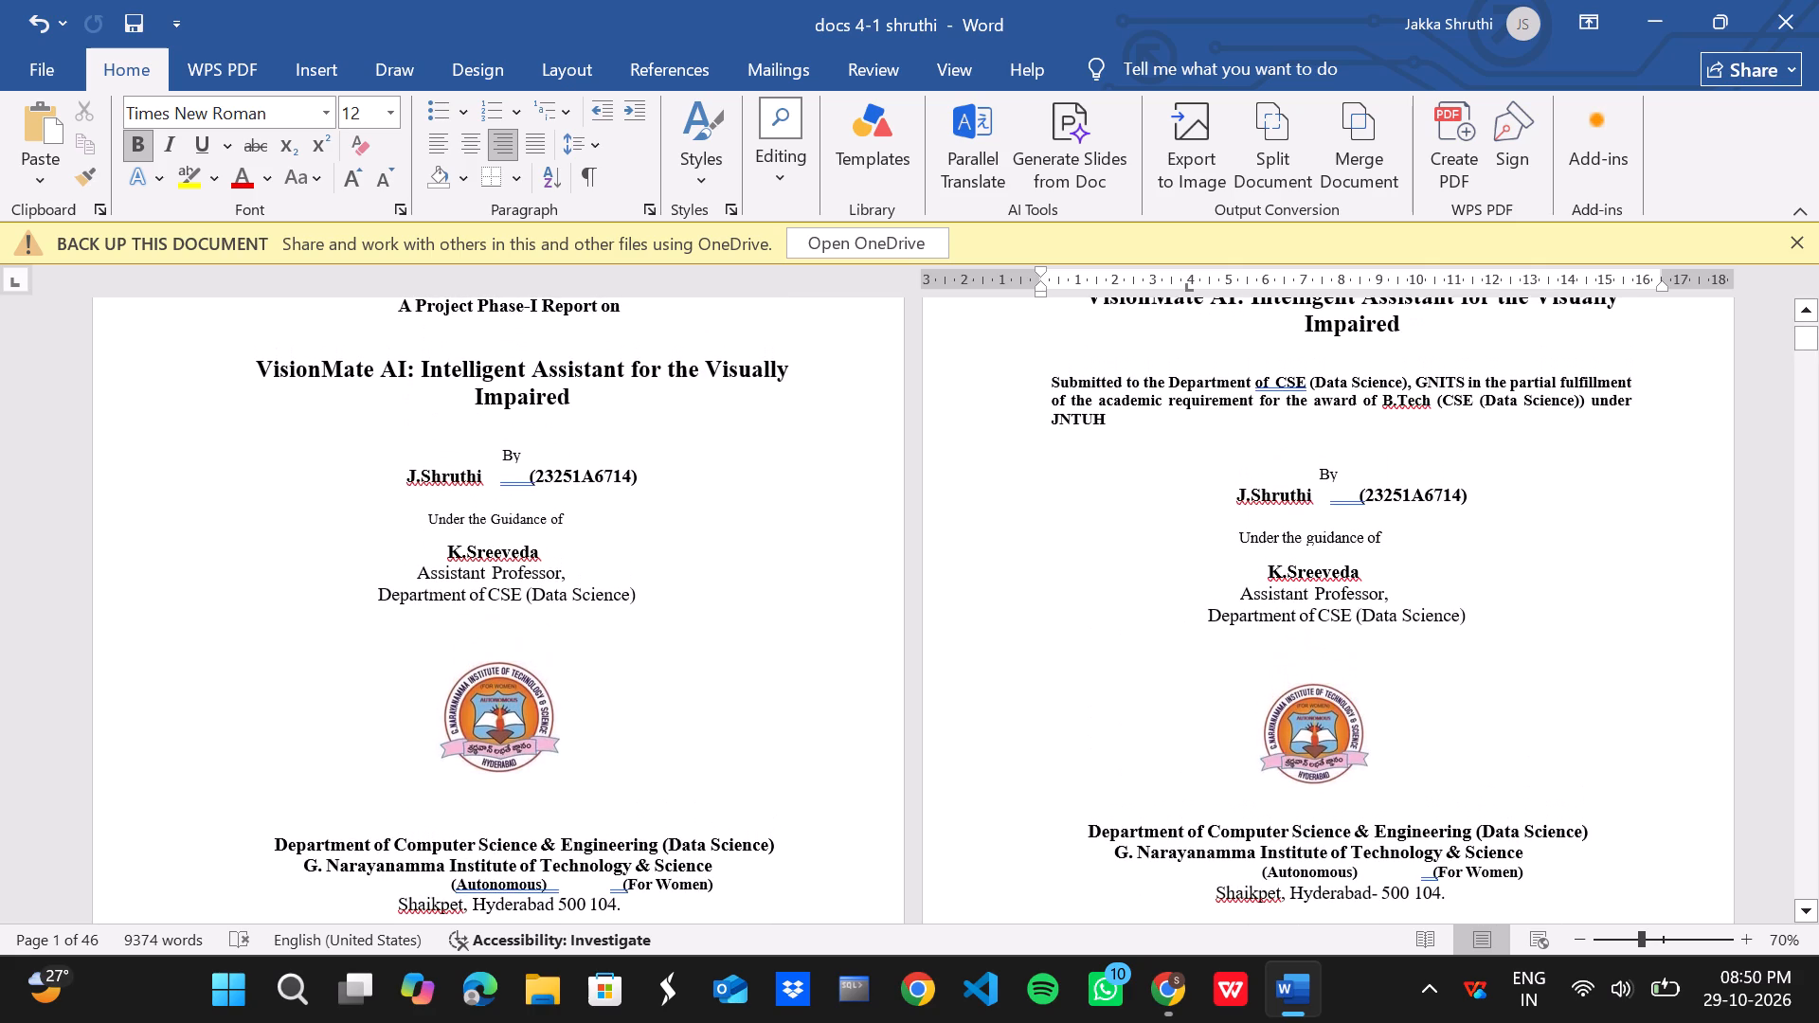
scroll(1322, 531, down, 5)
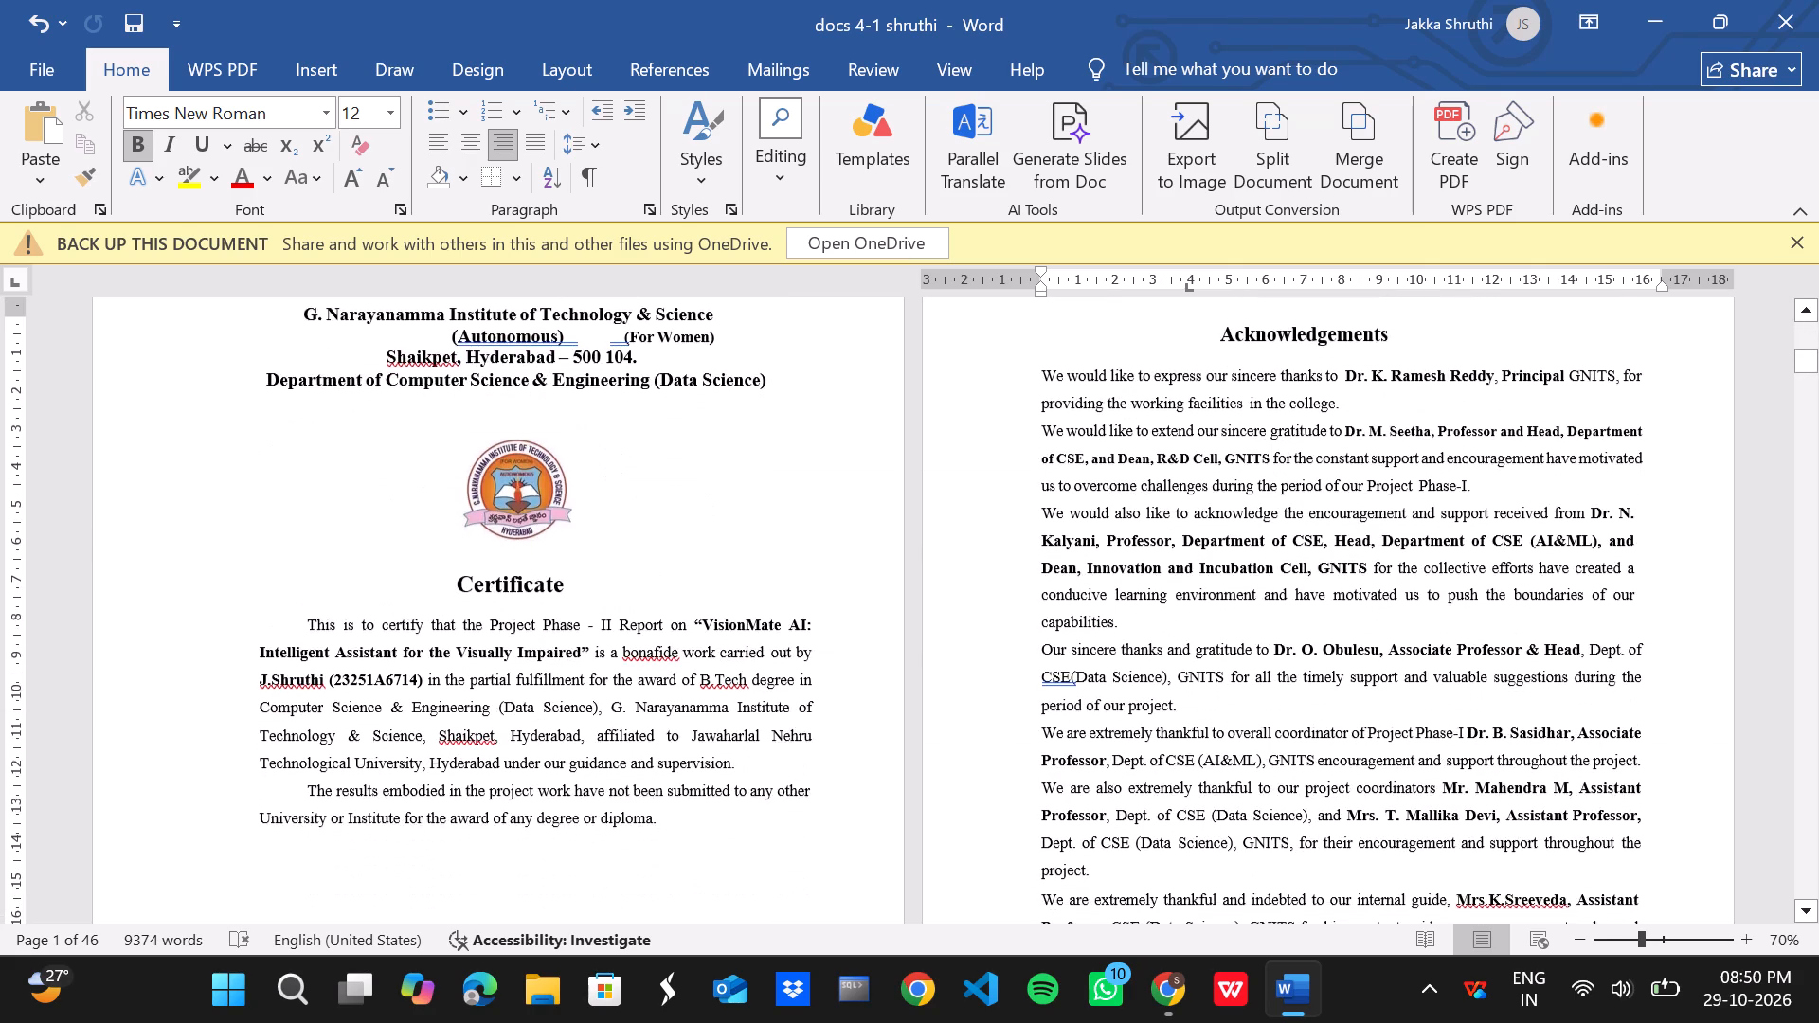
scroll(1322, 531, down, 1)
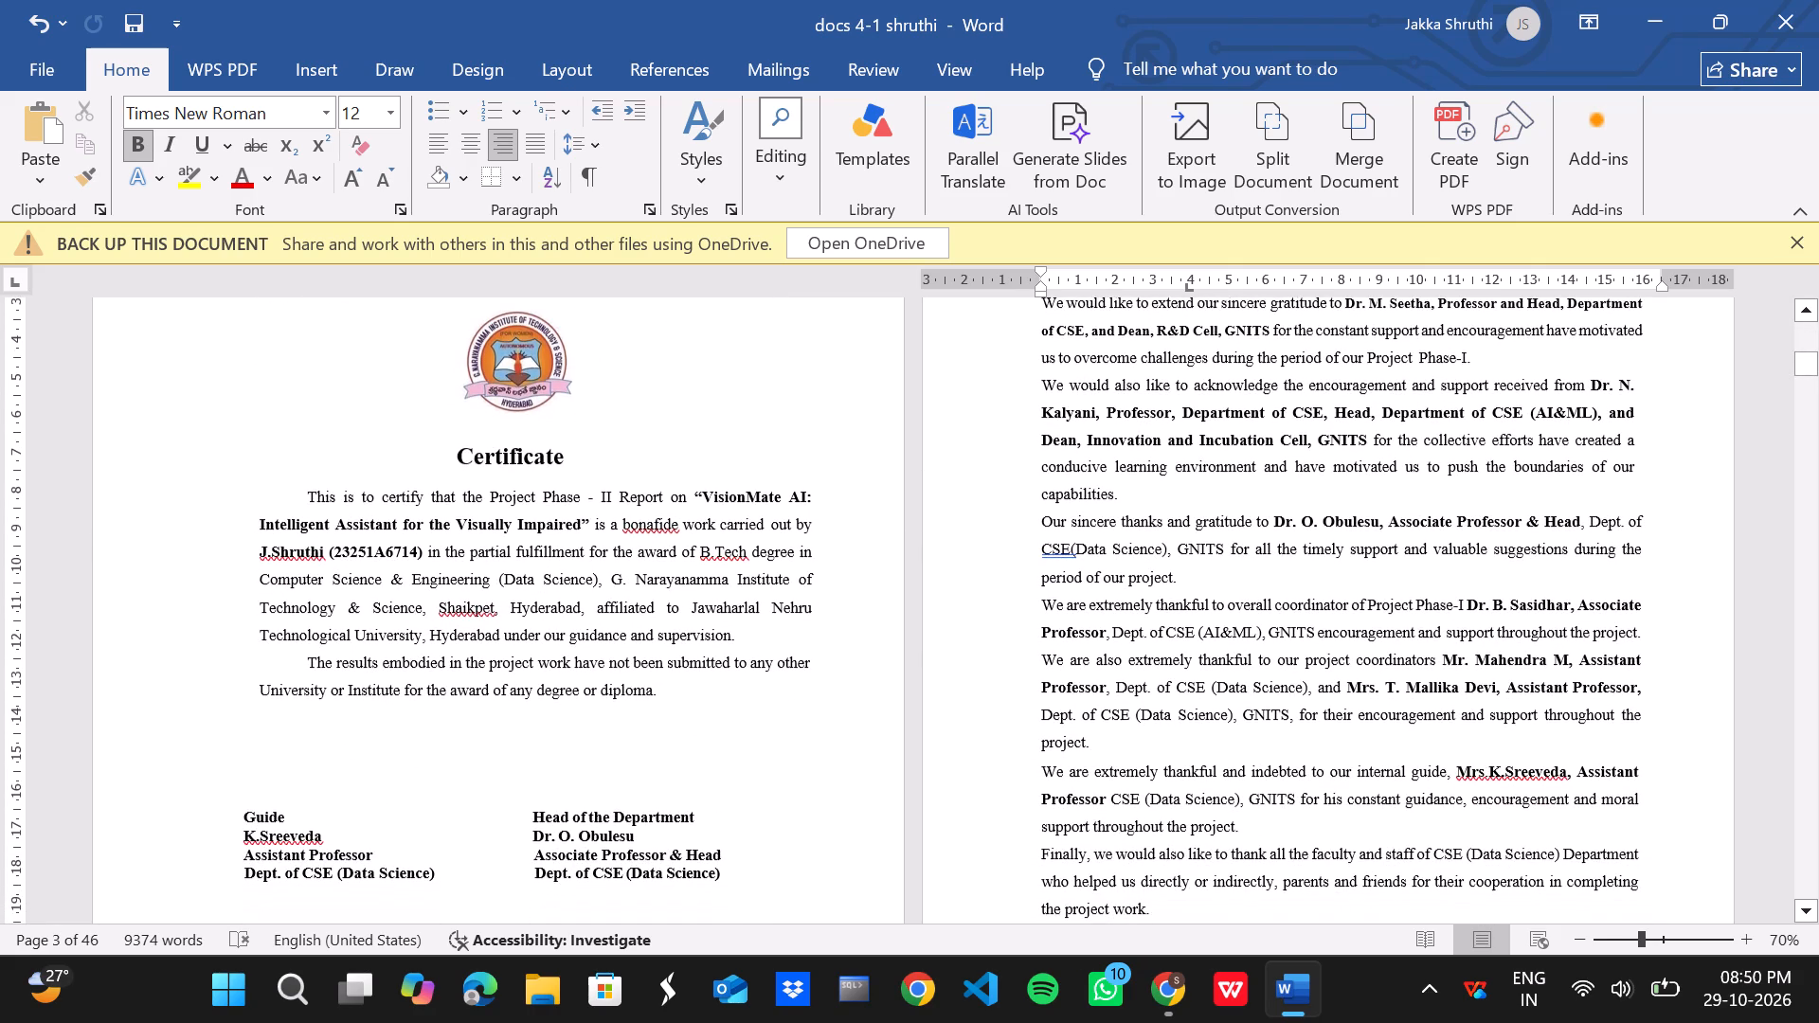
scroll(1322, 531, down, 1)
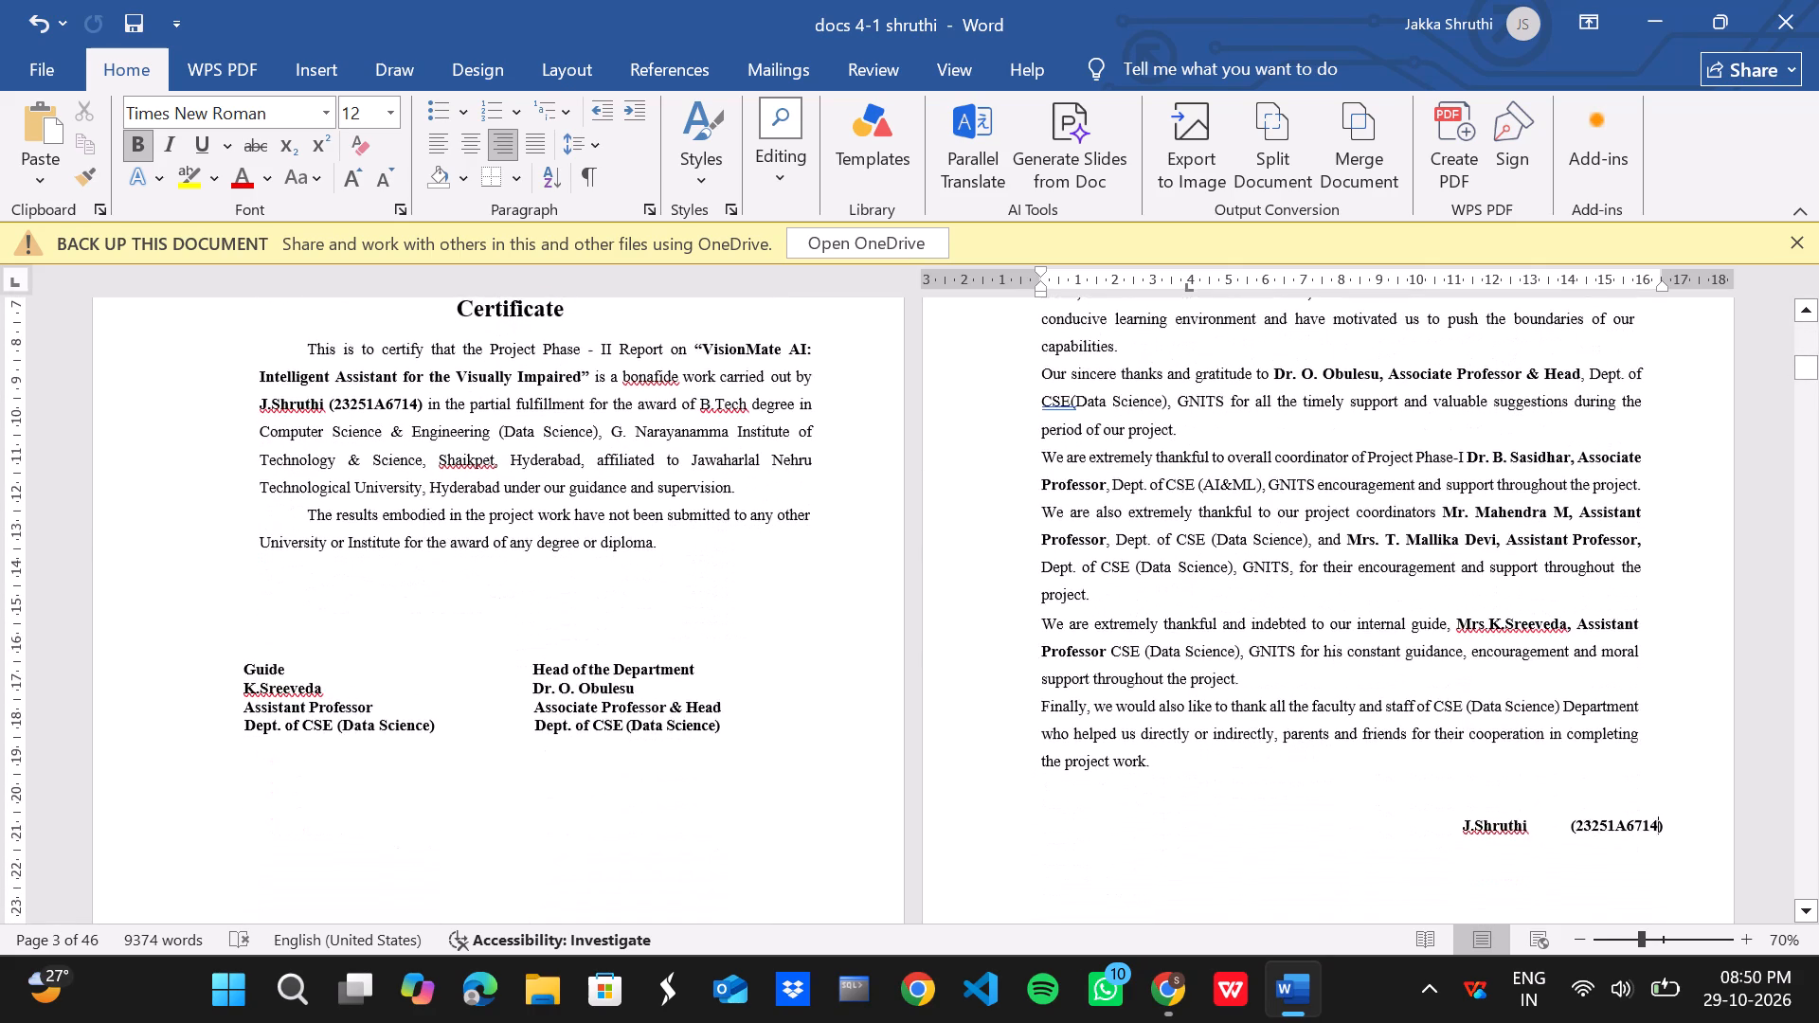
scroll(1322, 531, down, 3)
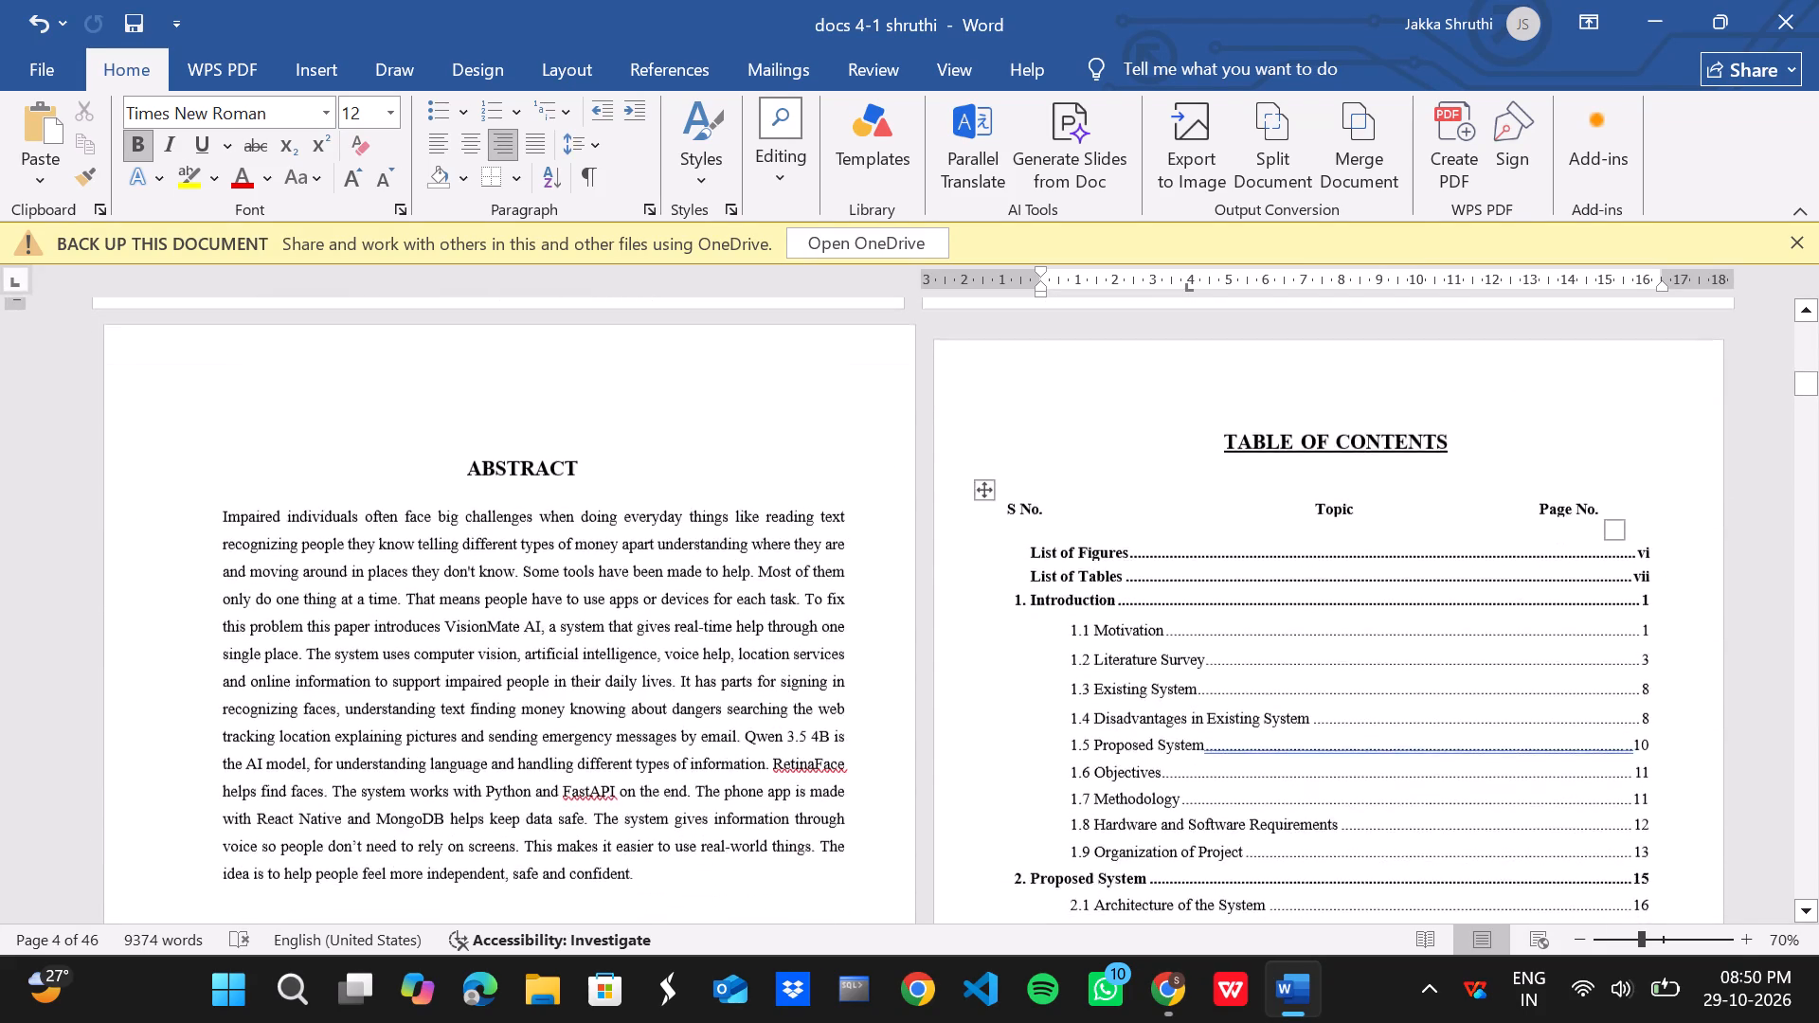
Save Shruthi's copy of the report again after a last look over its front matter.
scroll(1322, 531, down, 2)
scroll(1322, 531, up, 9)
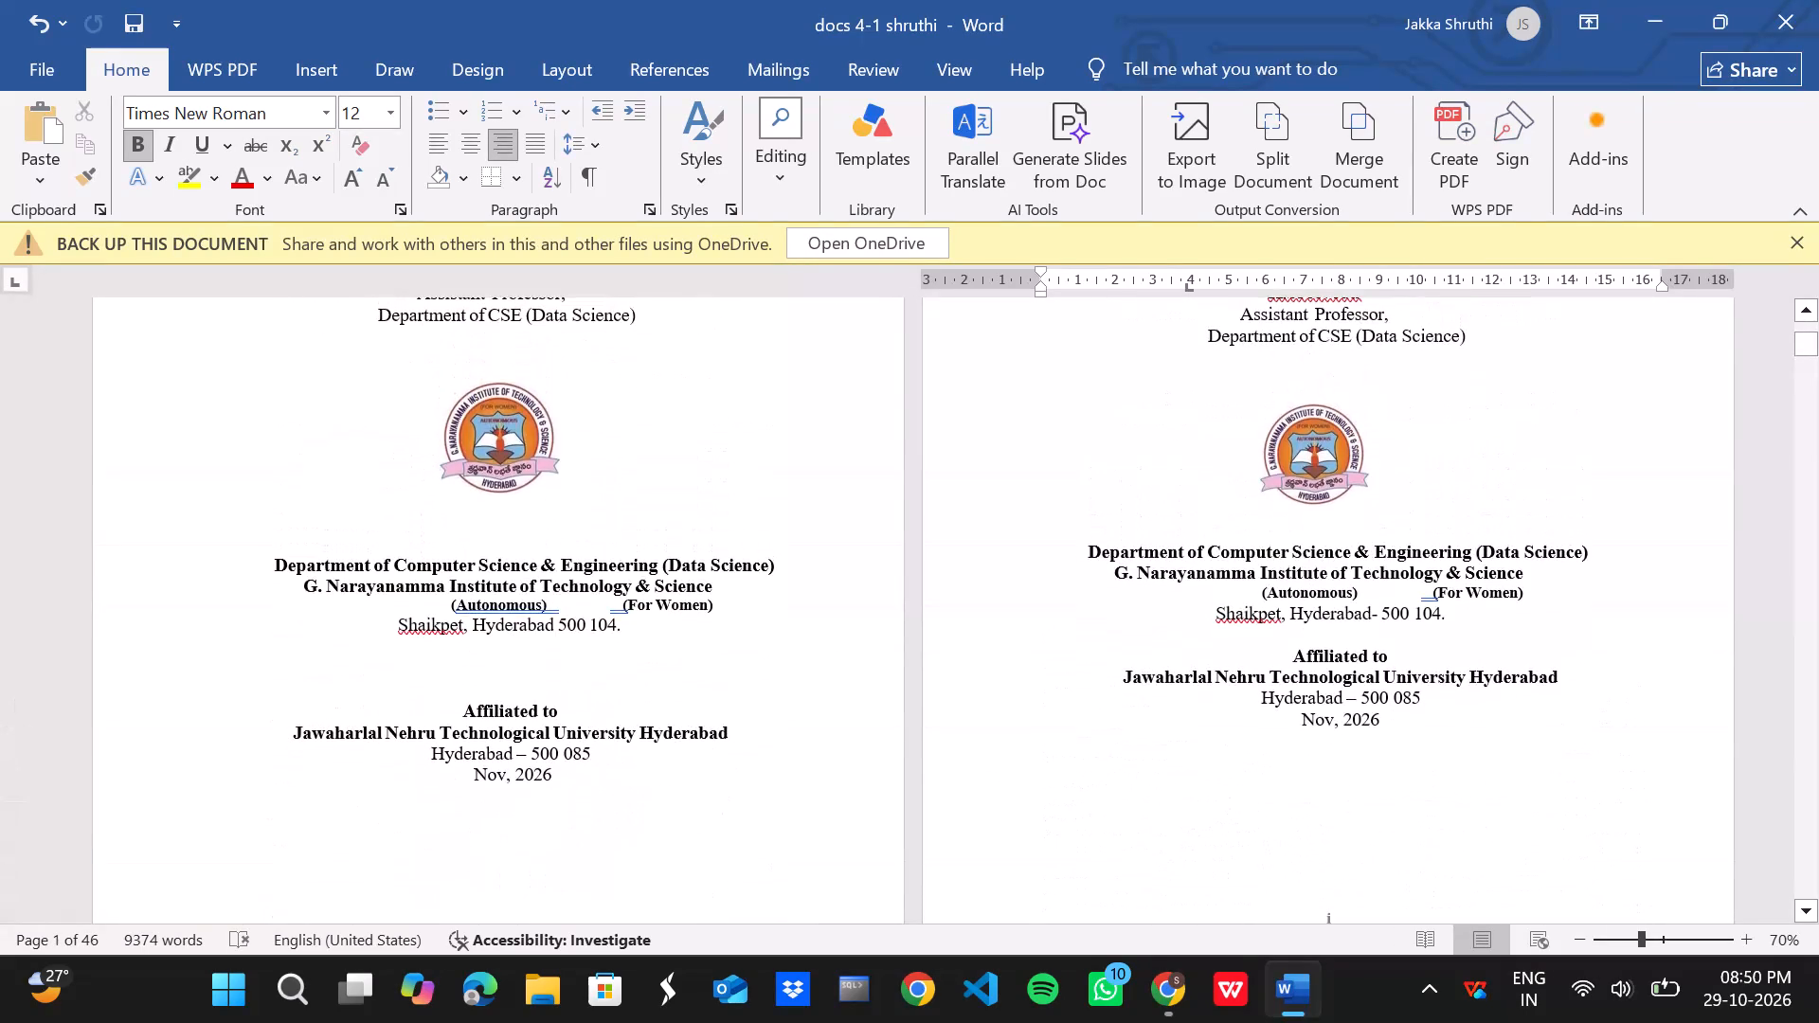
scroll(1322, 531, up, 5)
key(ctrl+s)
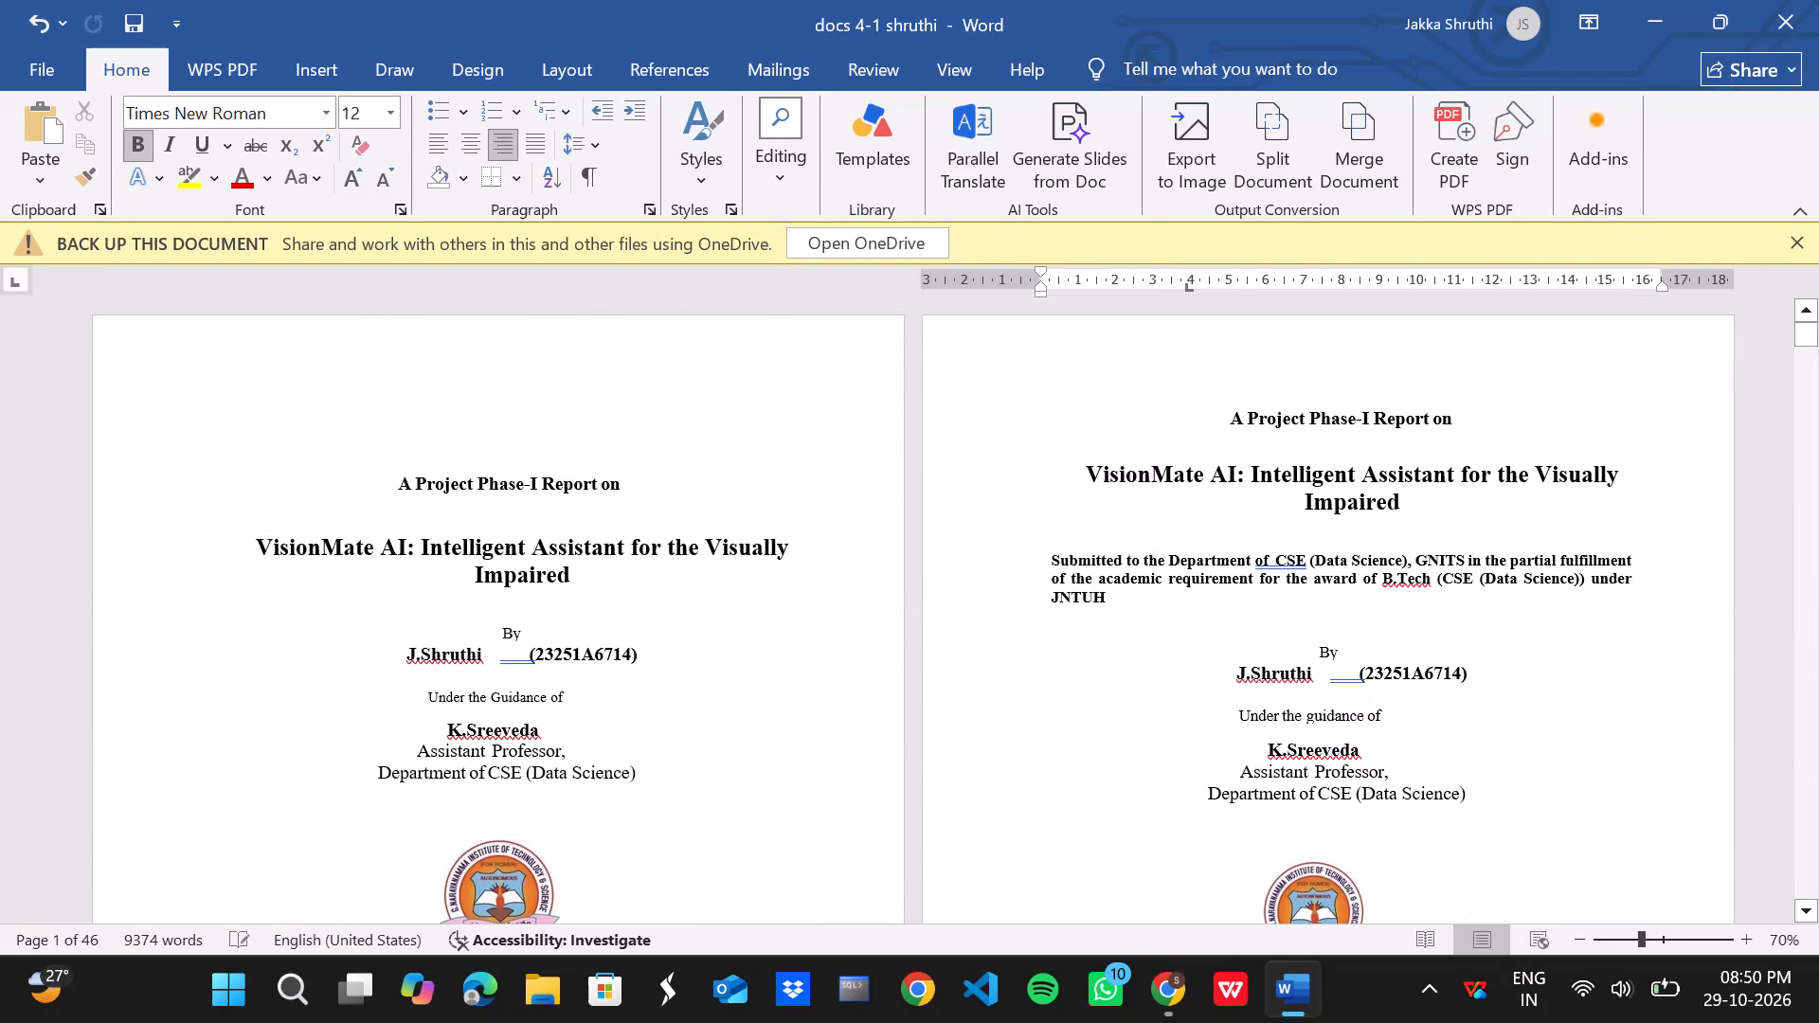
Create a PDF of the docs 4-1 shruthi report with WPS PDF and close both the PDF and the Word document.
scroll(1322, 531, down, 1)
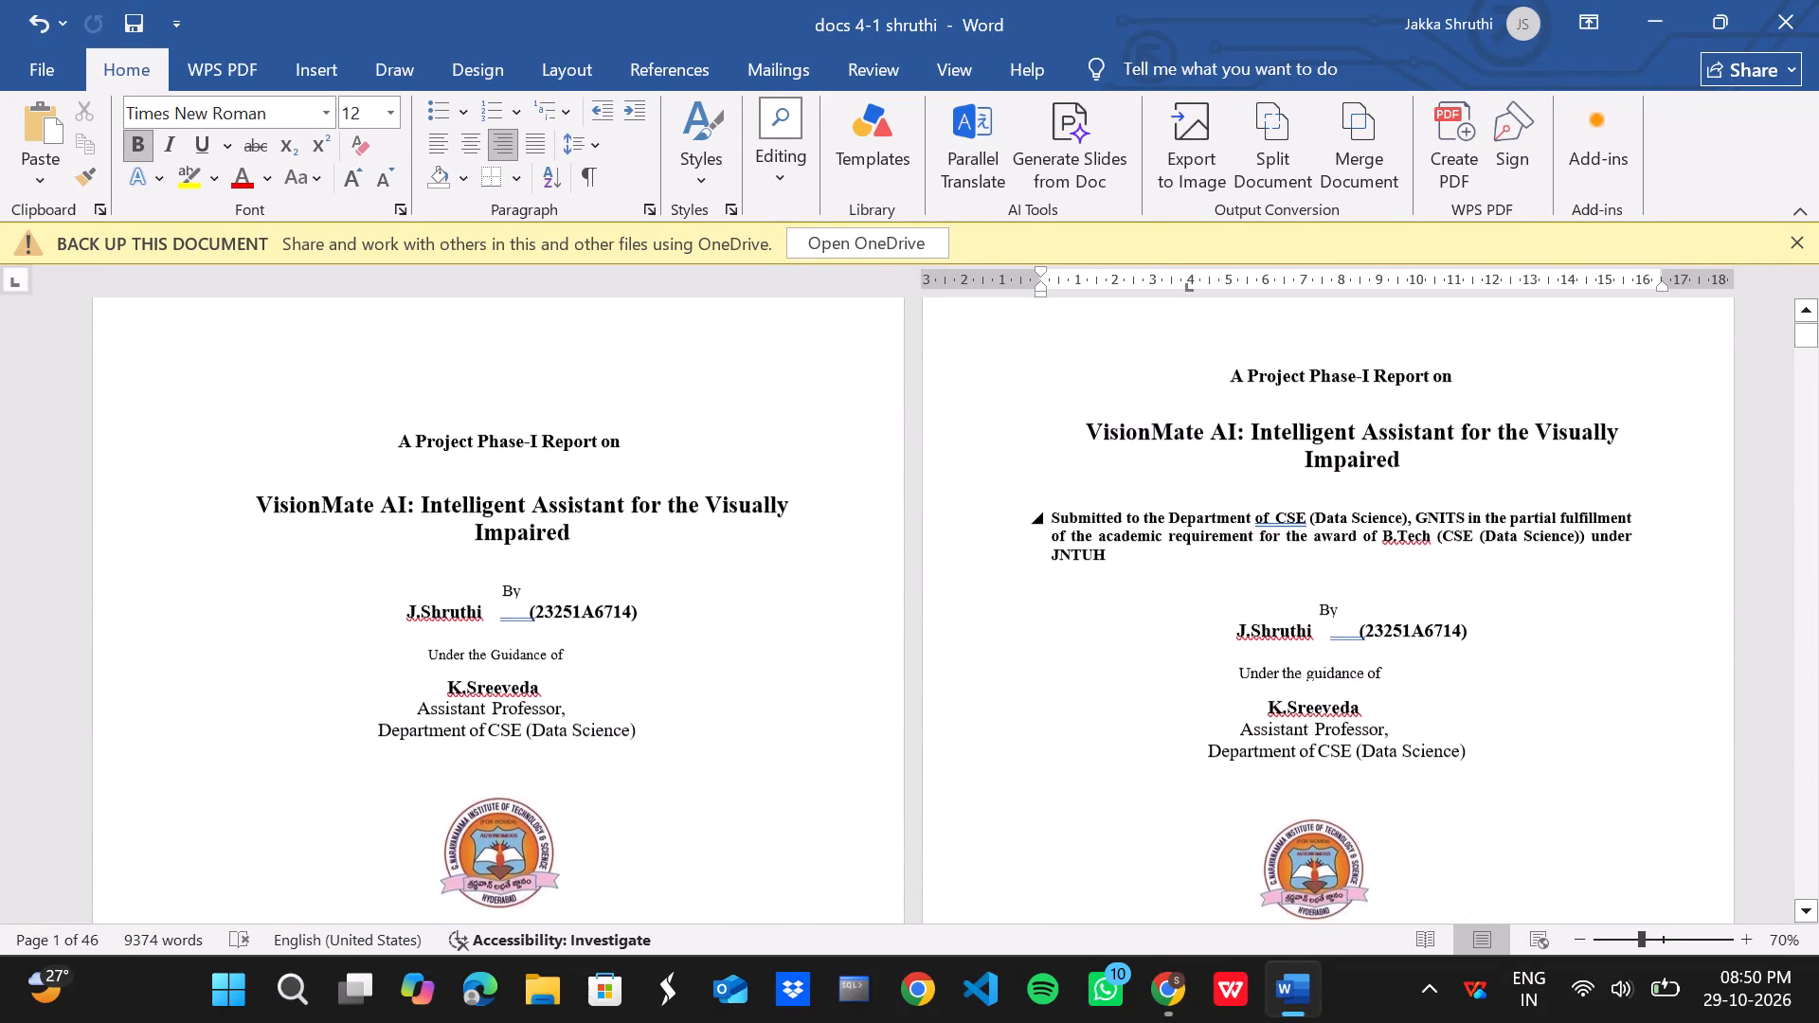
scroll(1322, 531, down, 3)
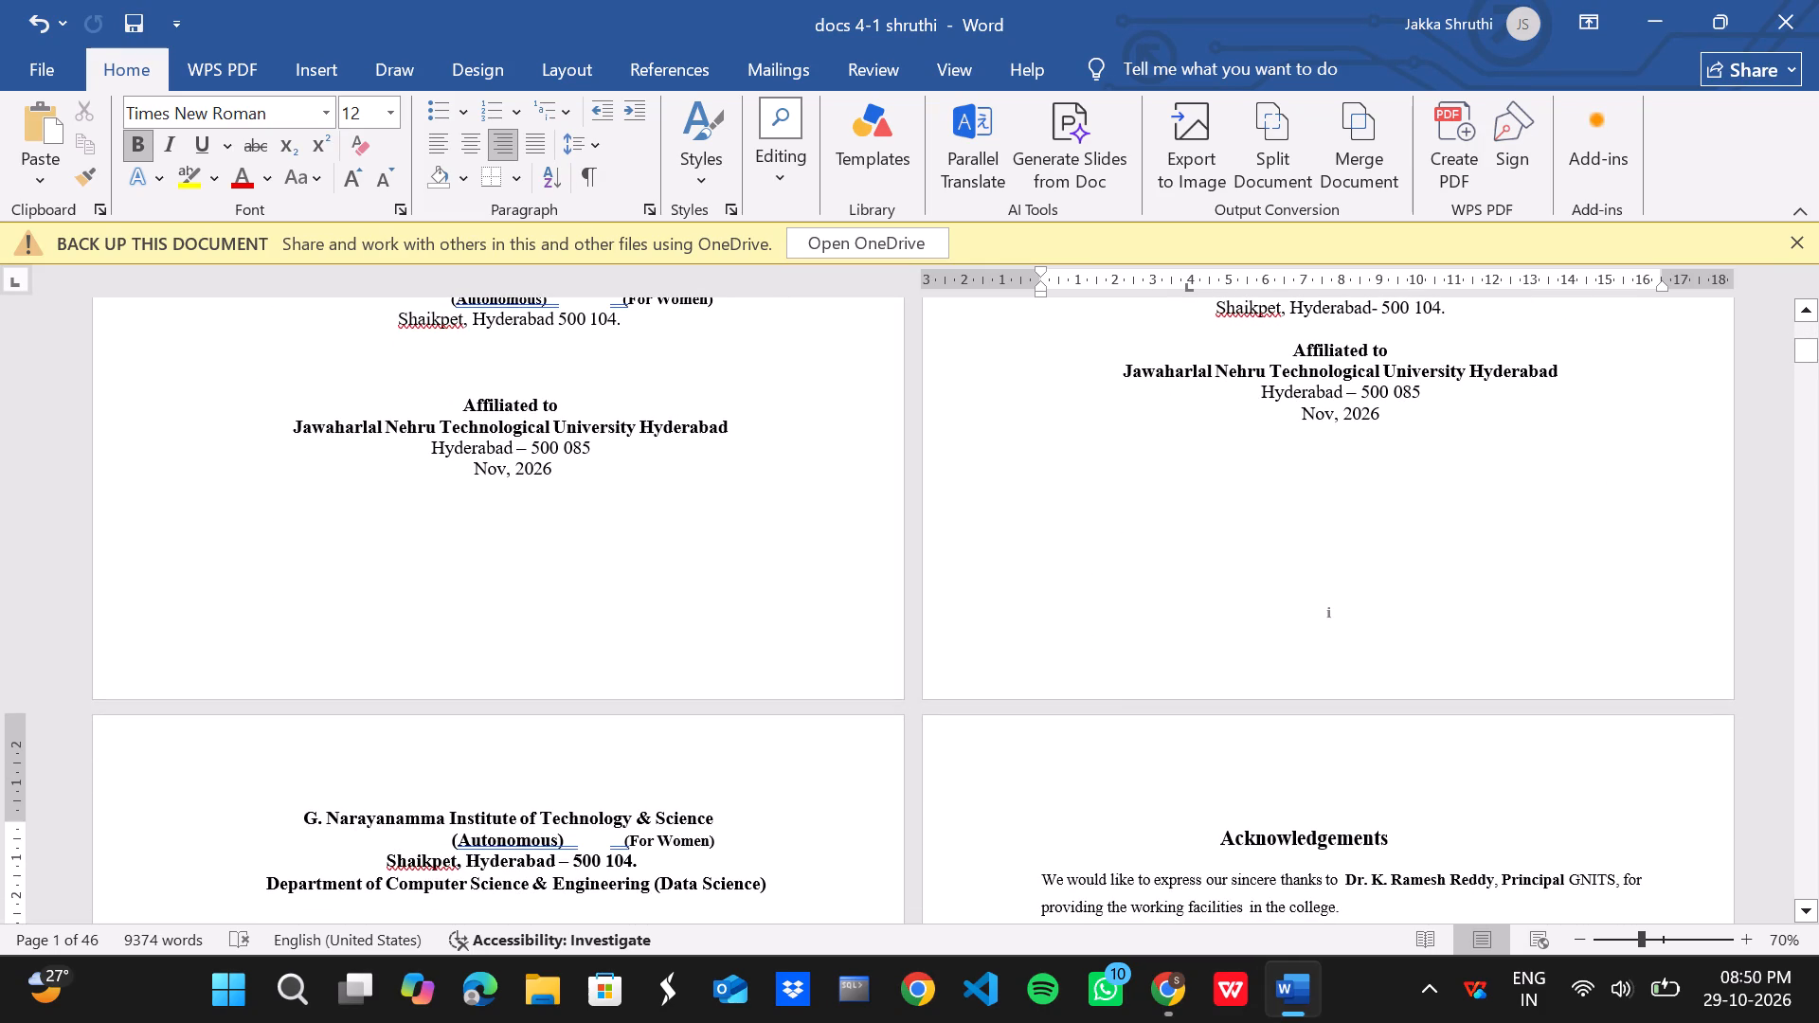
click(1454, 165)
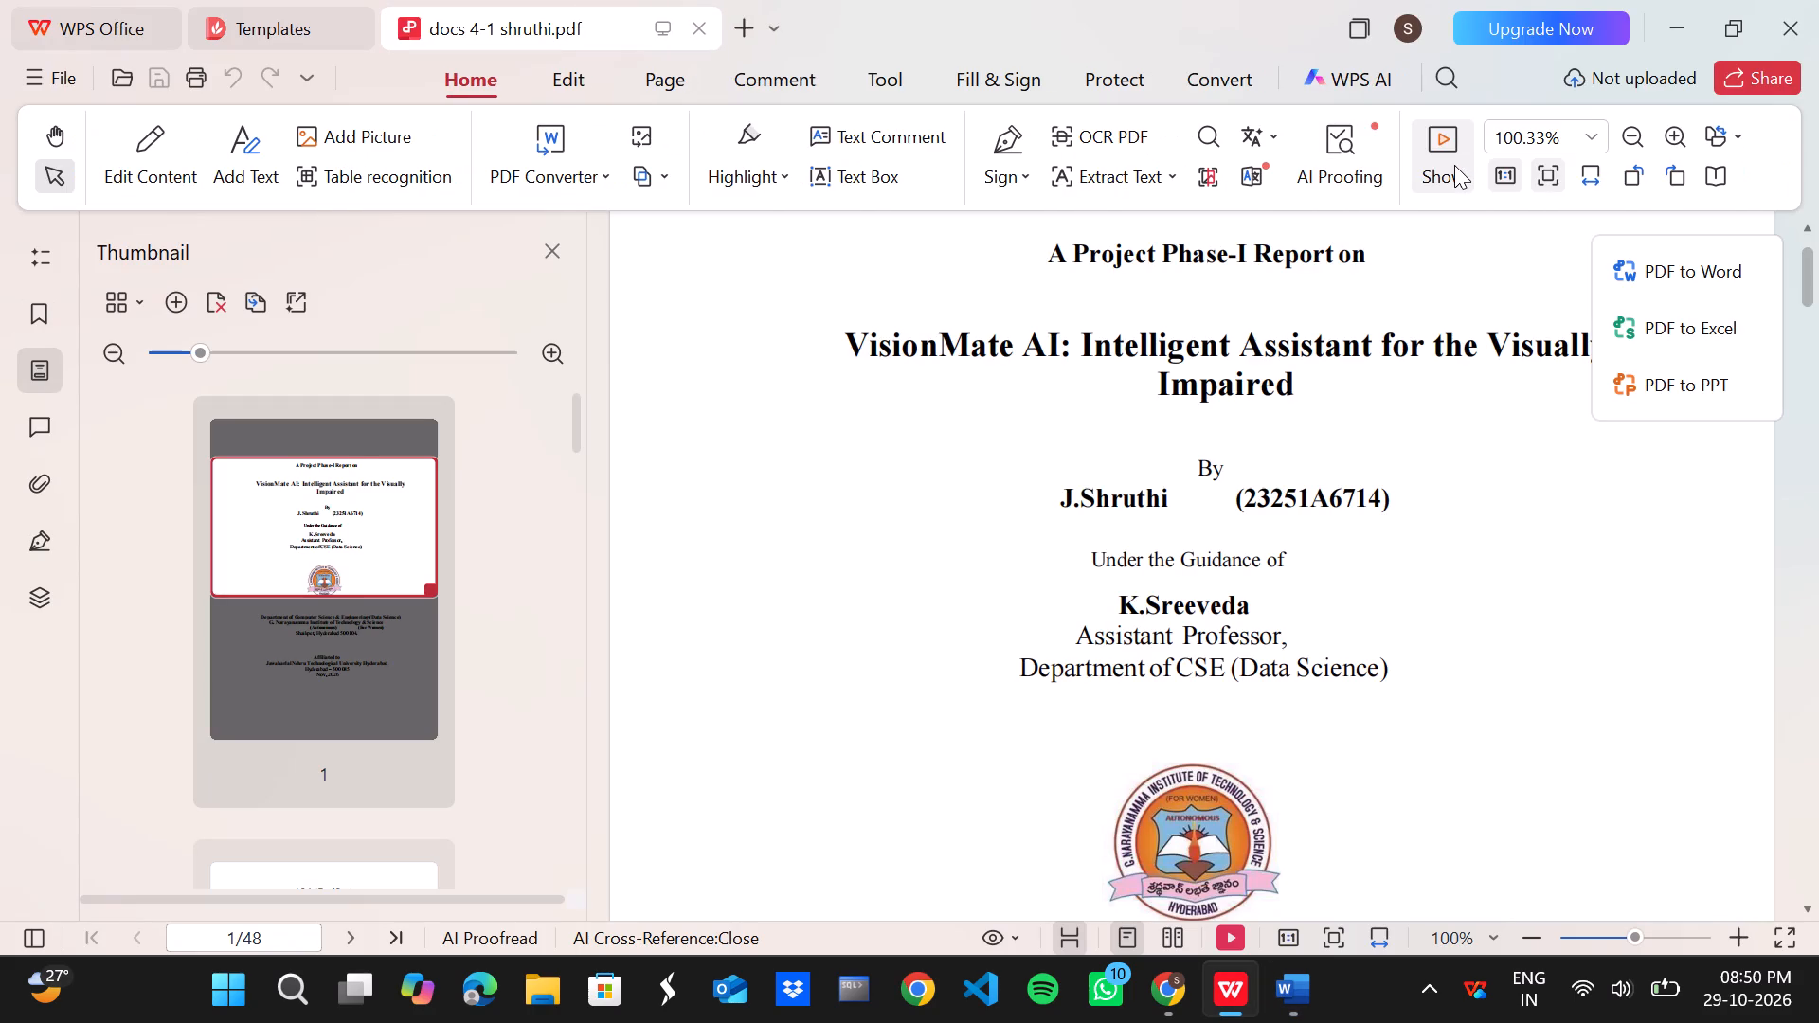
click(1818, 0)
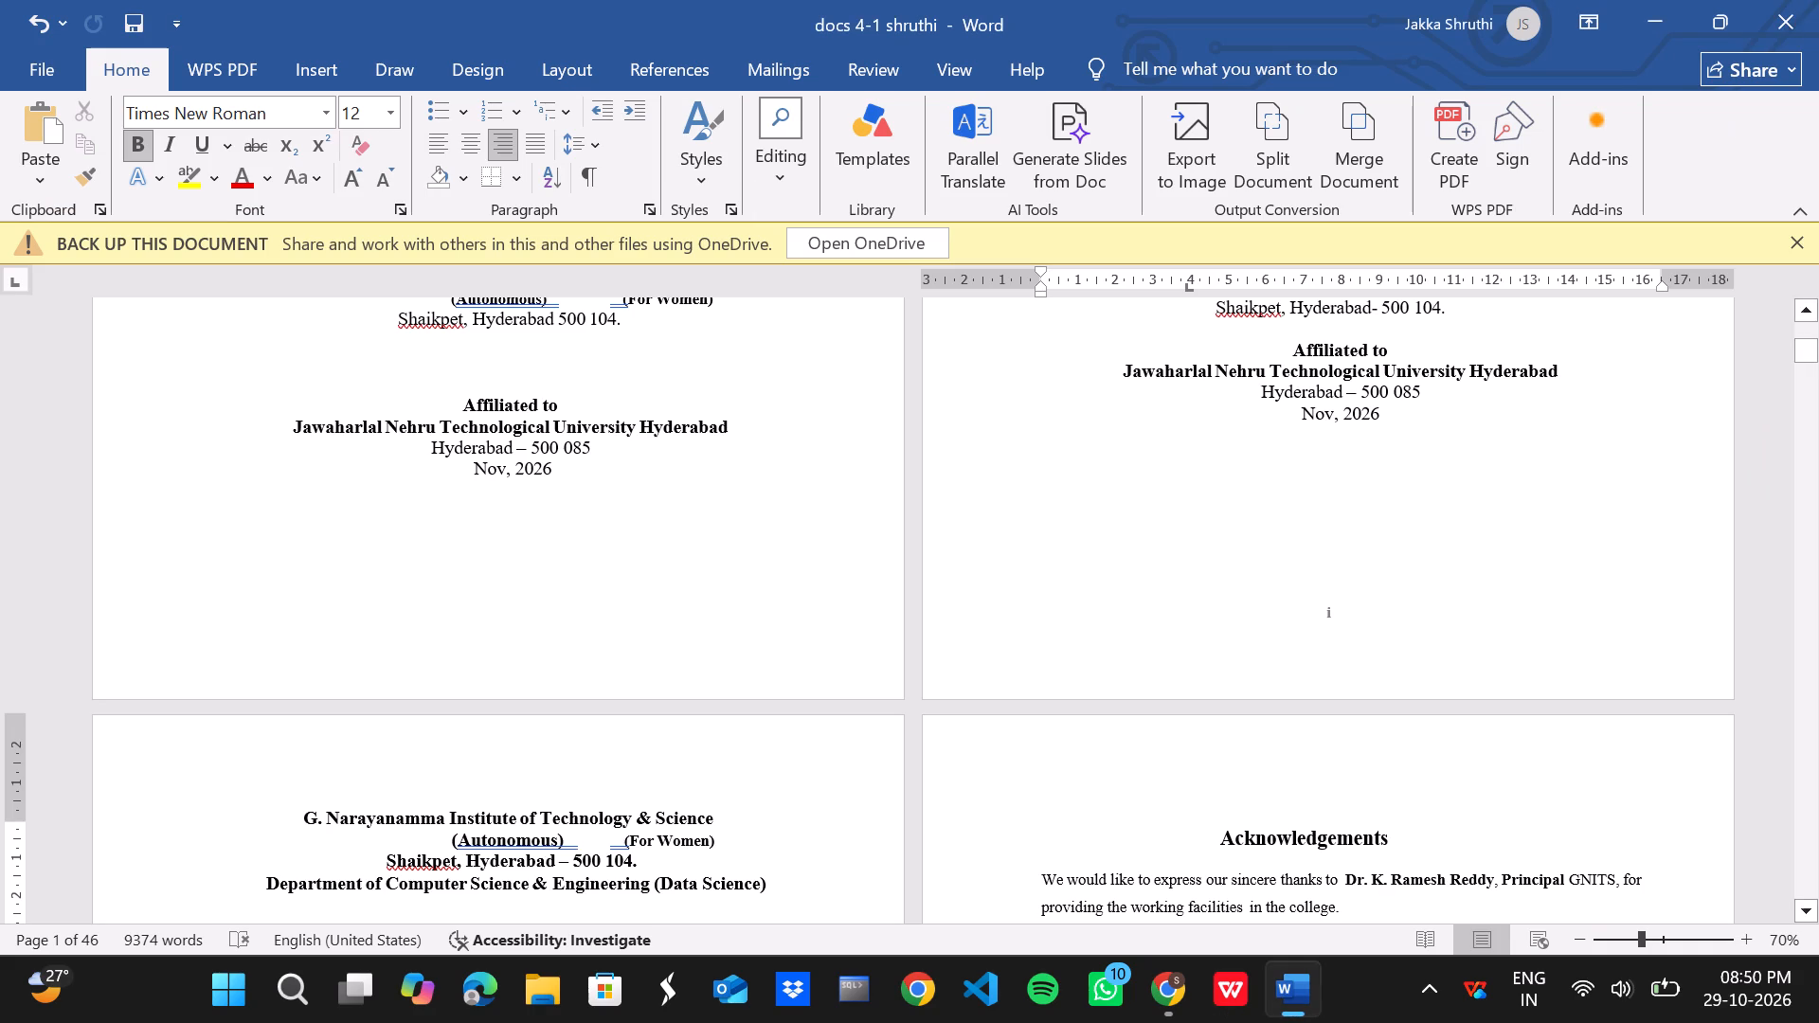
click(1818, 0)
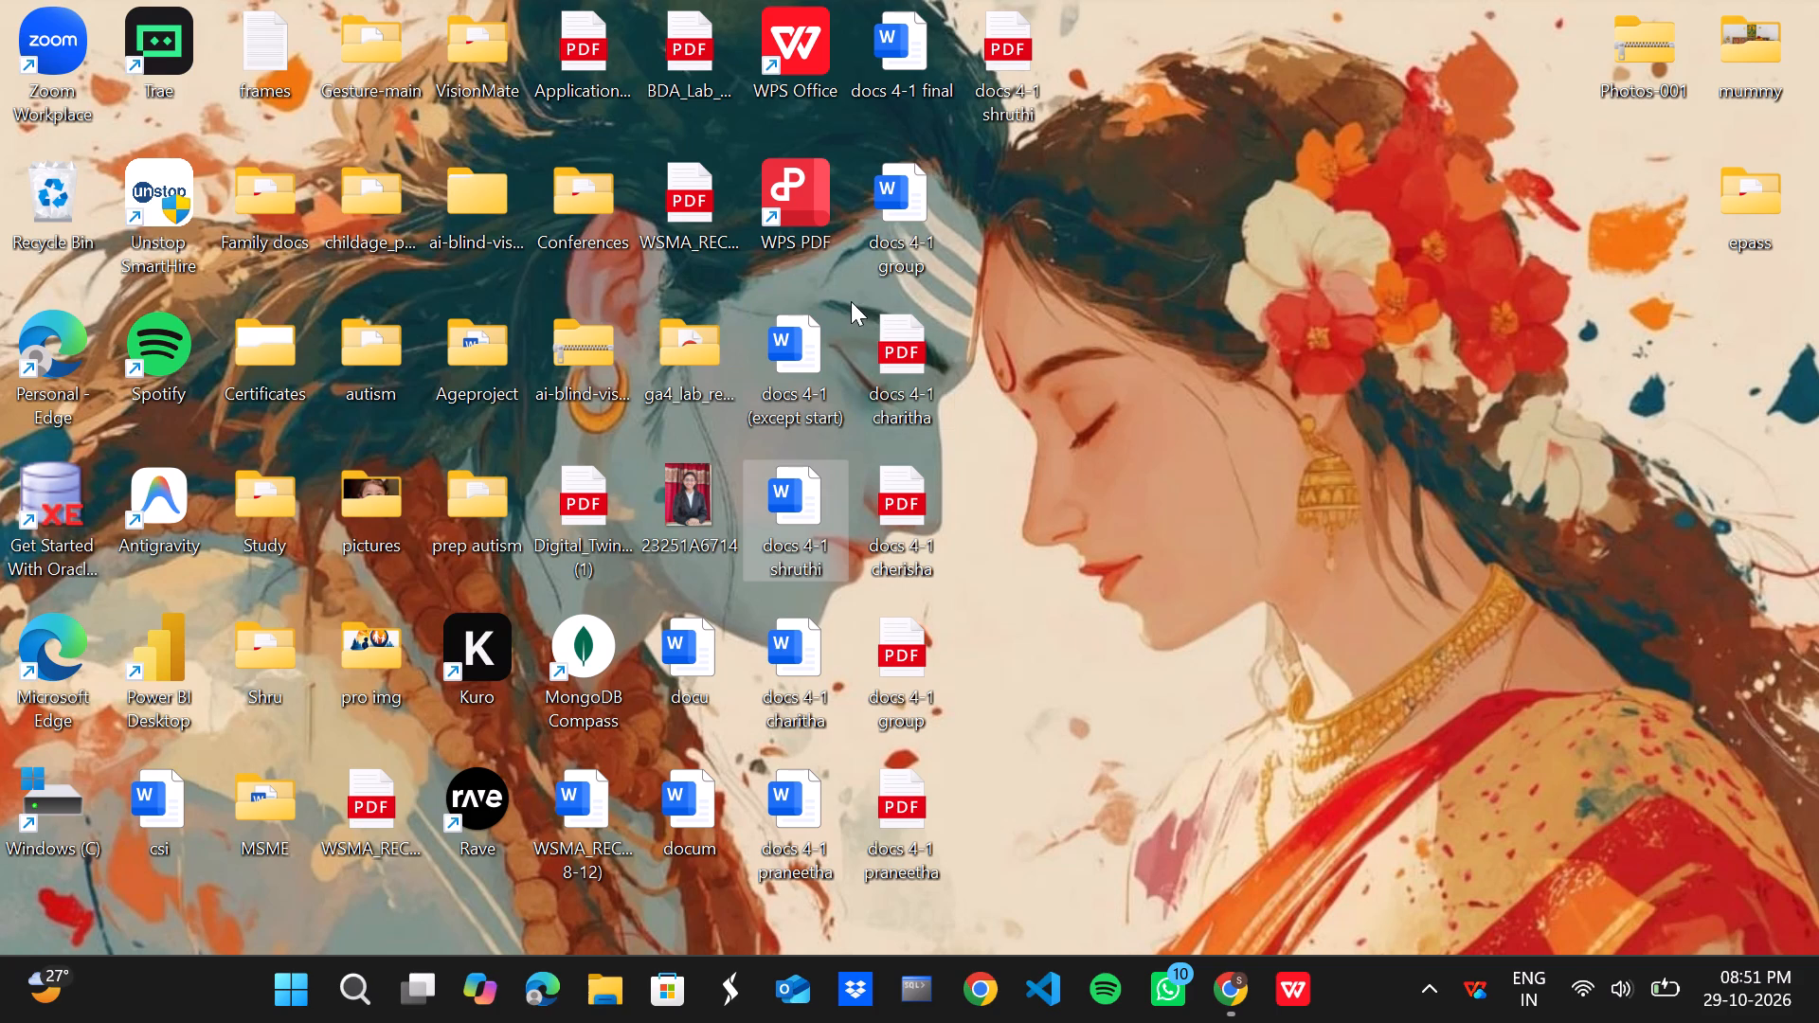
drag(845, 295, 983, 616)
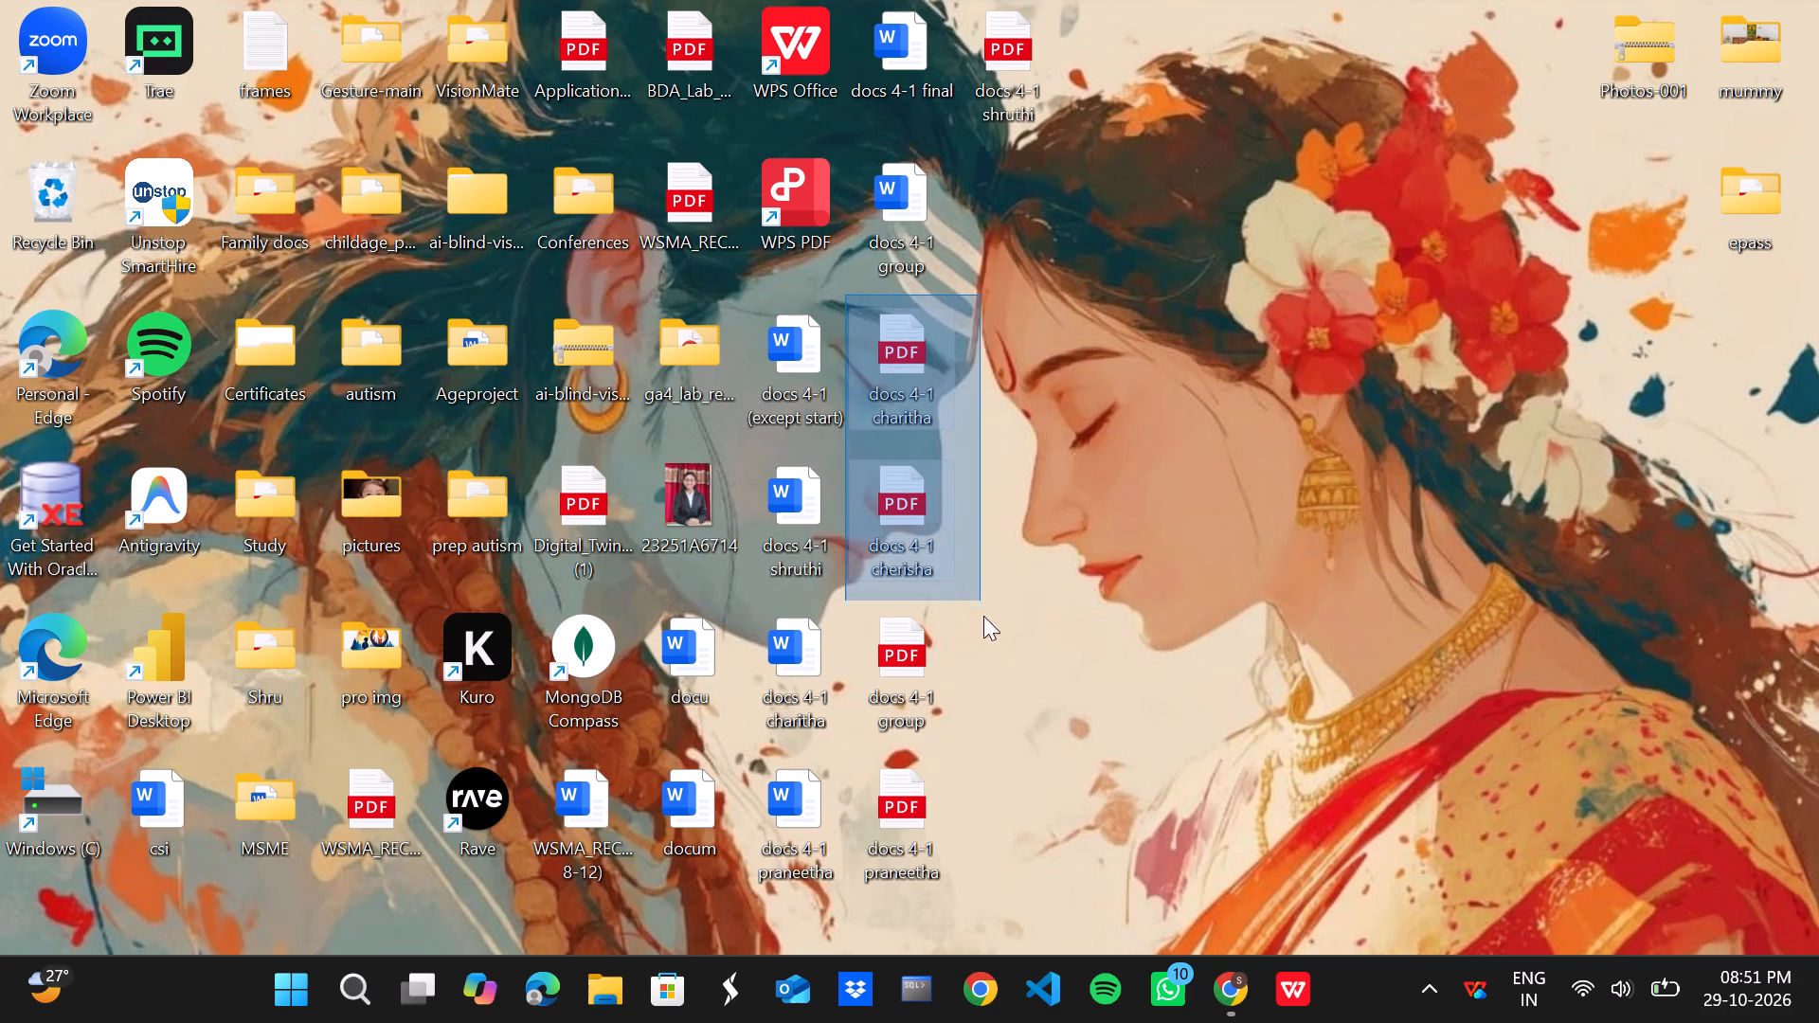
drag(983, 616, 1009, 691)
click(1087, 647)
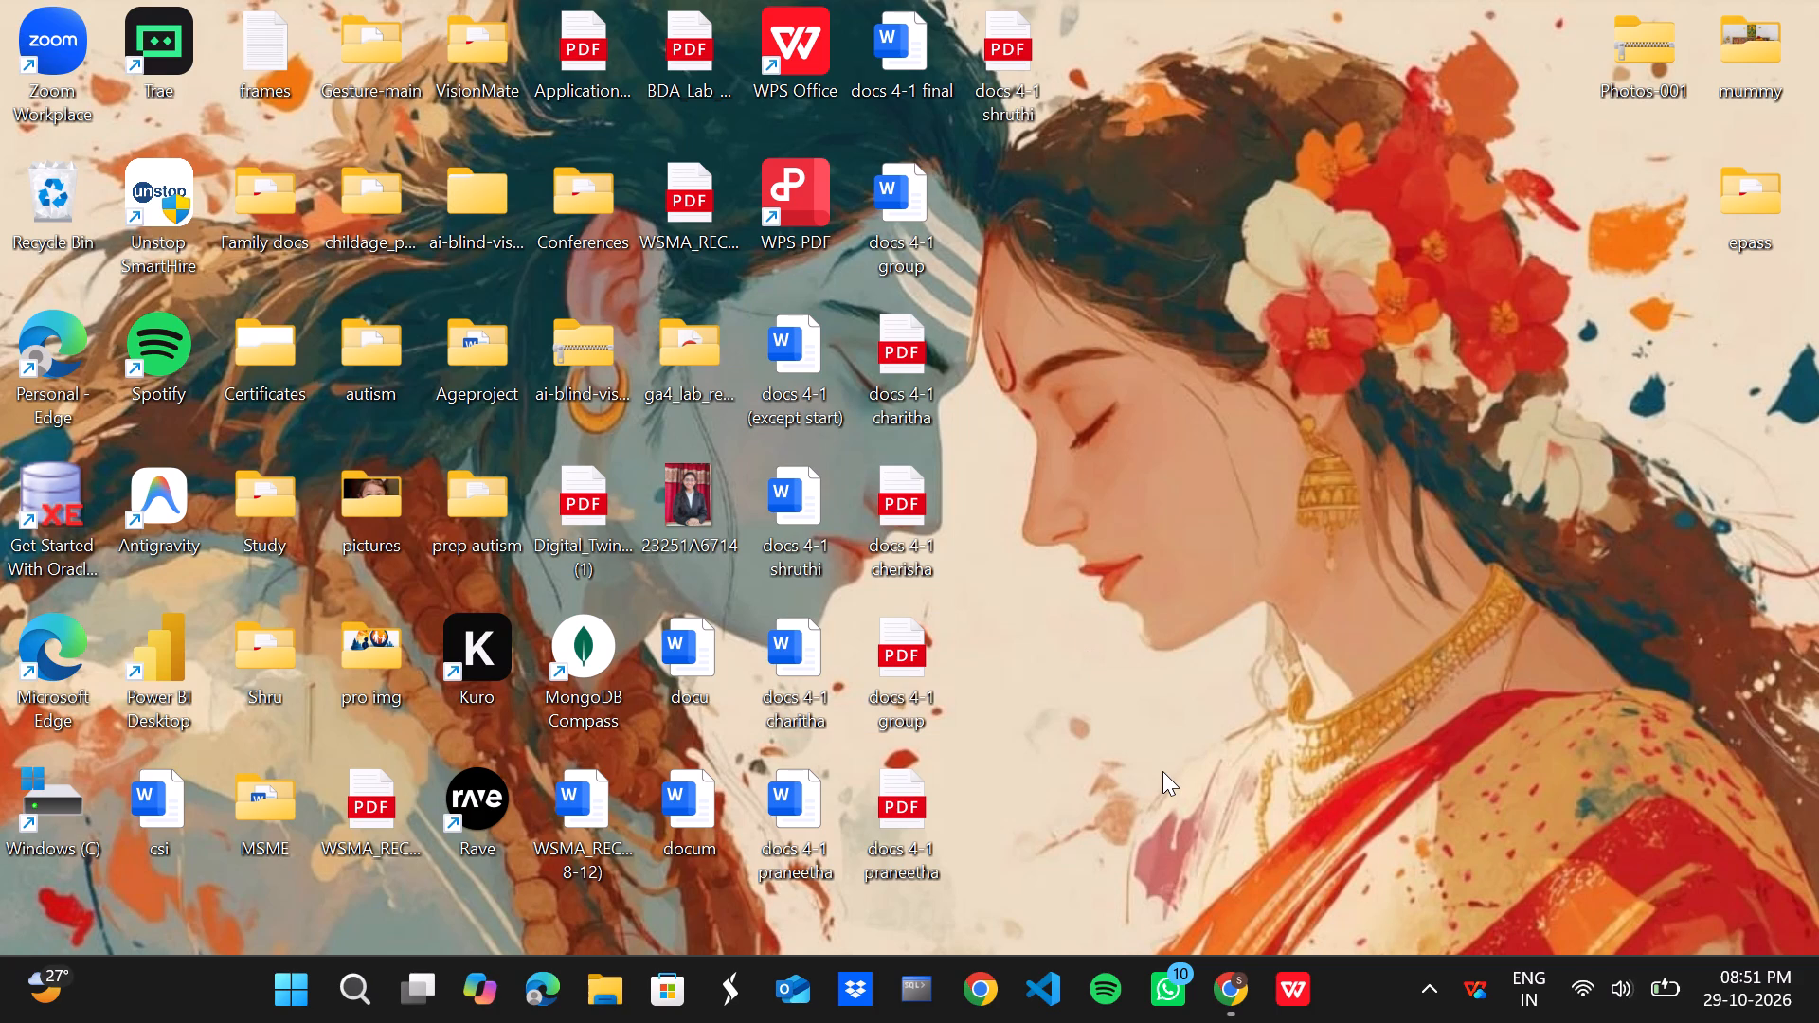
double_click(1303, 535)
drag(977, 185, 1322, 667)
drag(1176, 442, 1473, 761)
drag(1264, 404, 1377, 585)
Check the docs 4-1 files in the user's Downloads folder on the C: drive in File Explorer, and close the window.
click(620, 978)
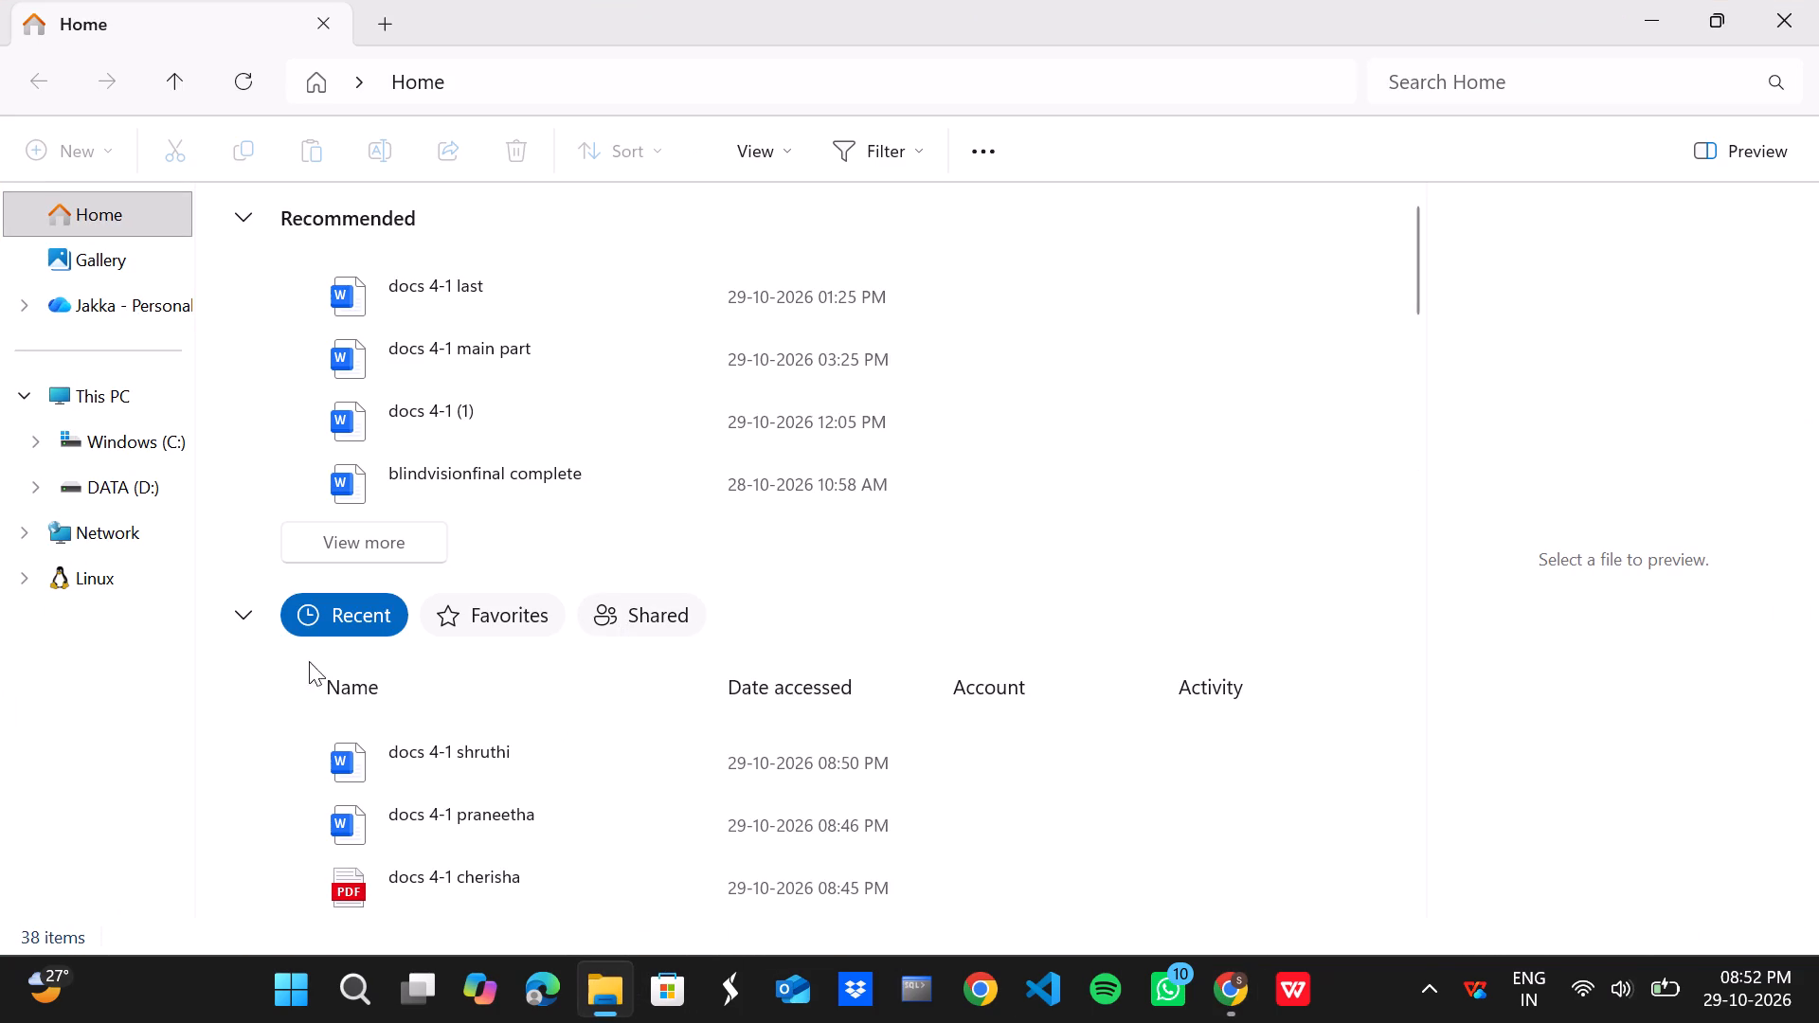
click(109, 383)
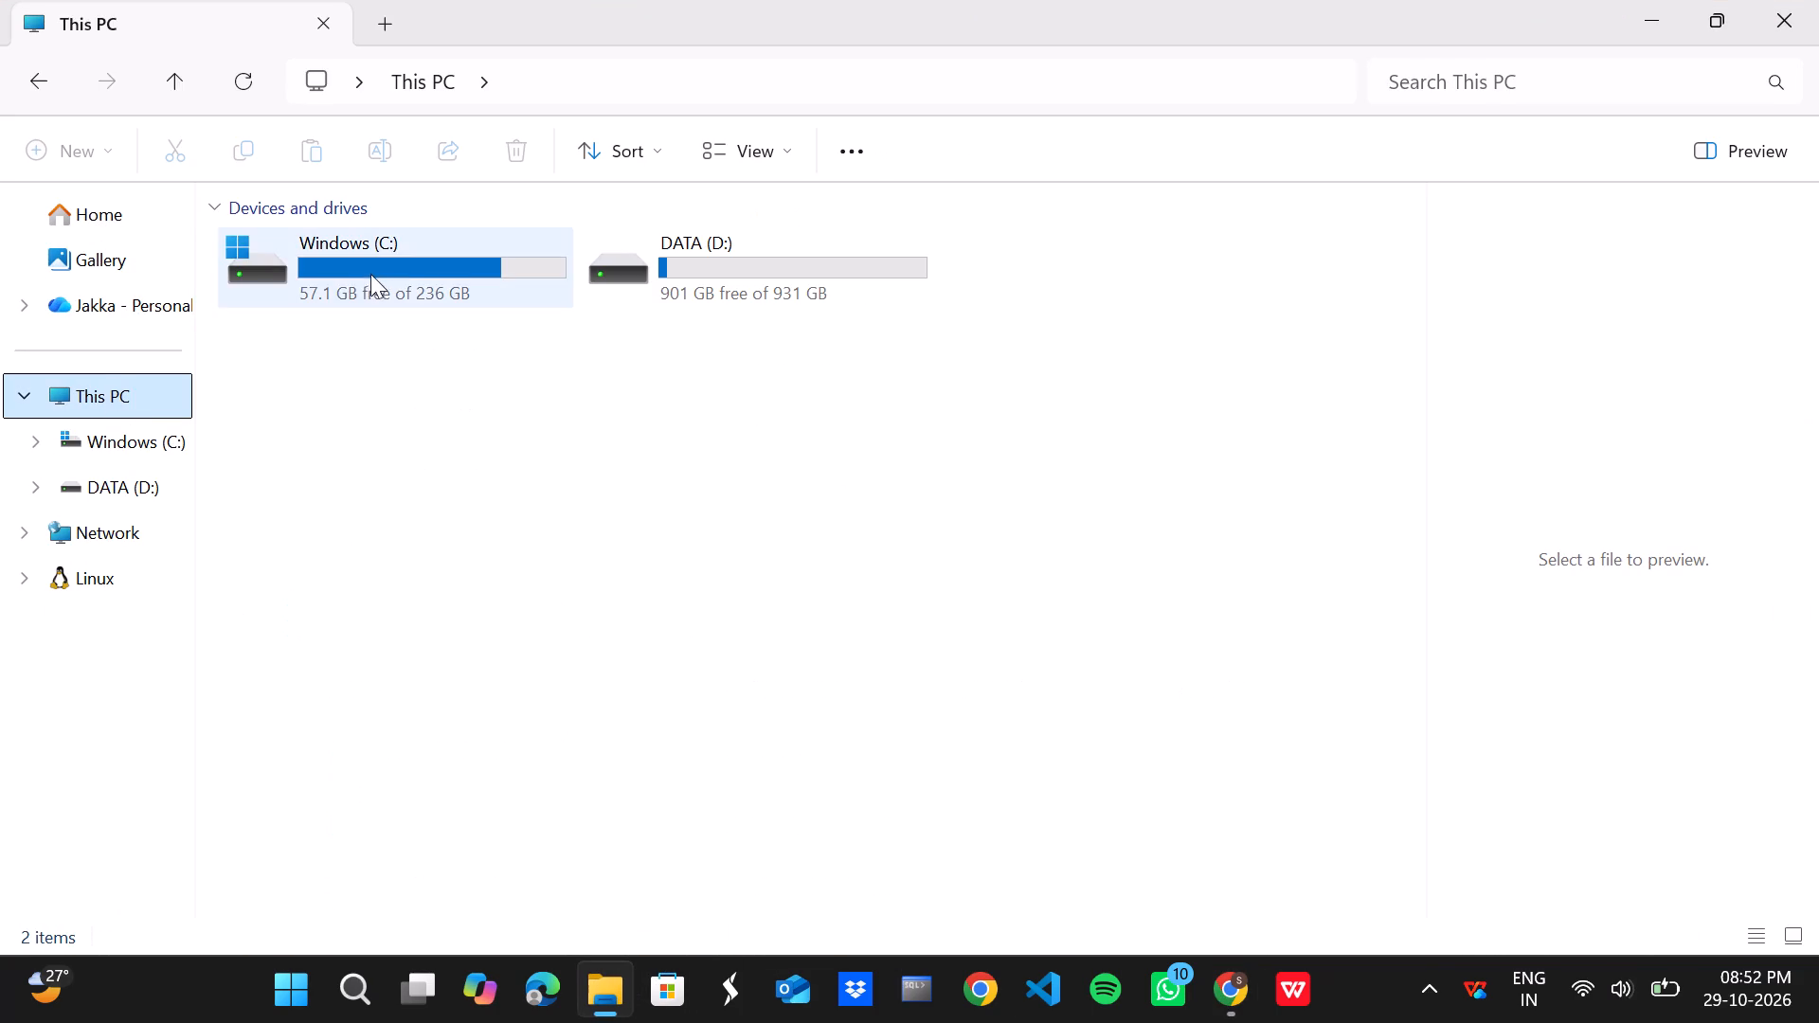
double_click(375, 271)
double_click(380, 562)
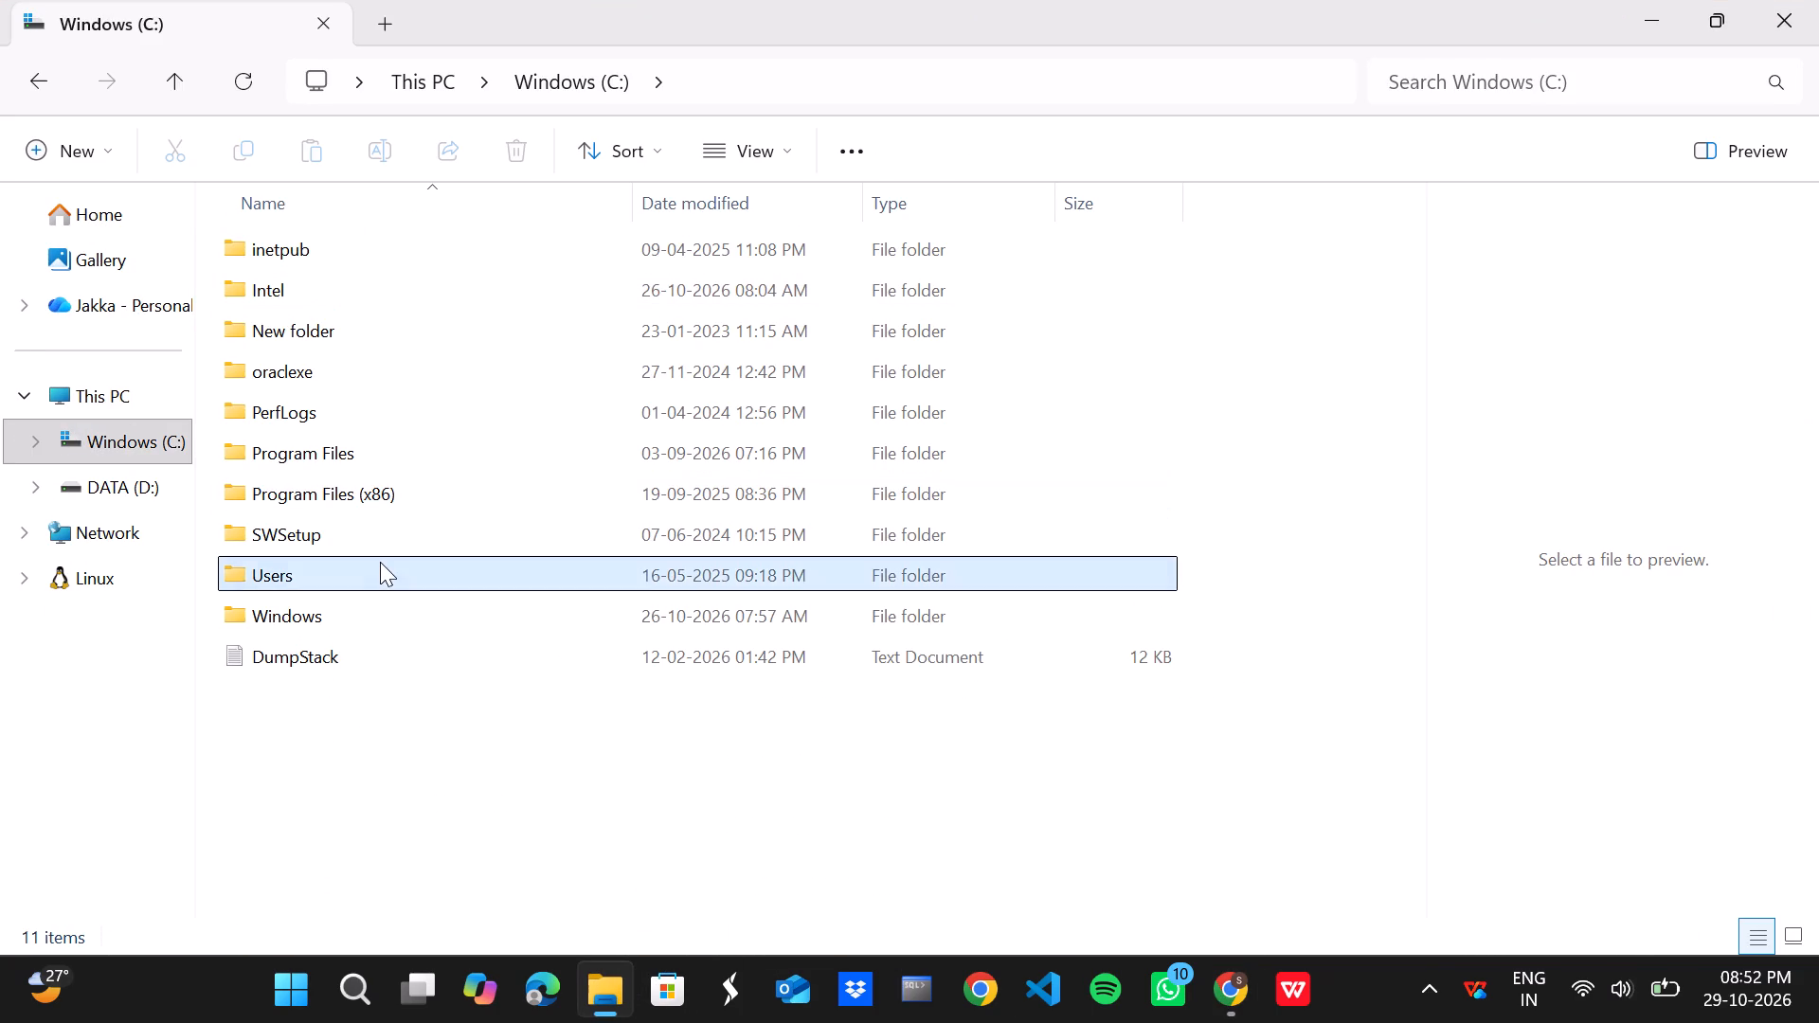
double_click(405, 255)
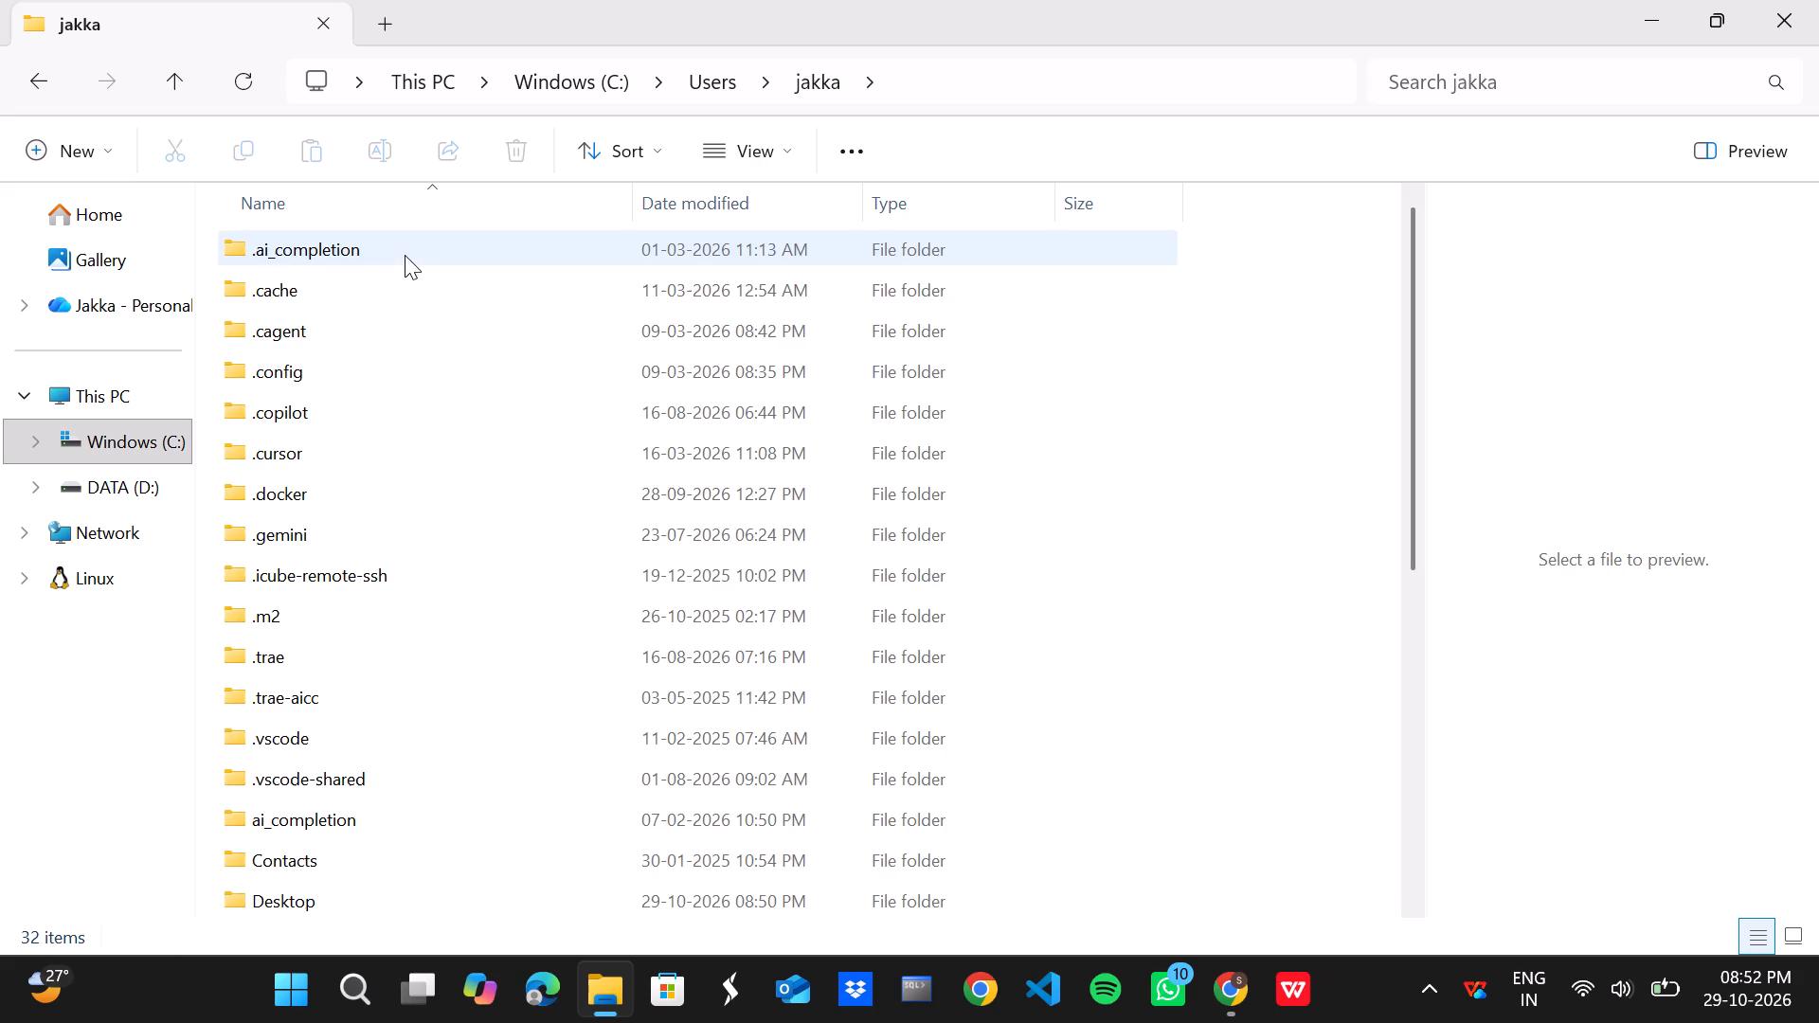
scroll(409, 667, down, 1)
double_click(373, 772)
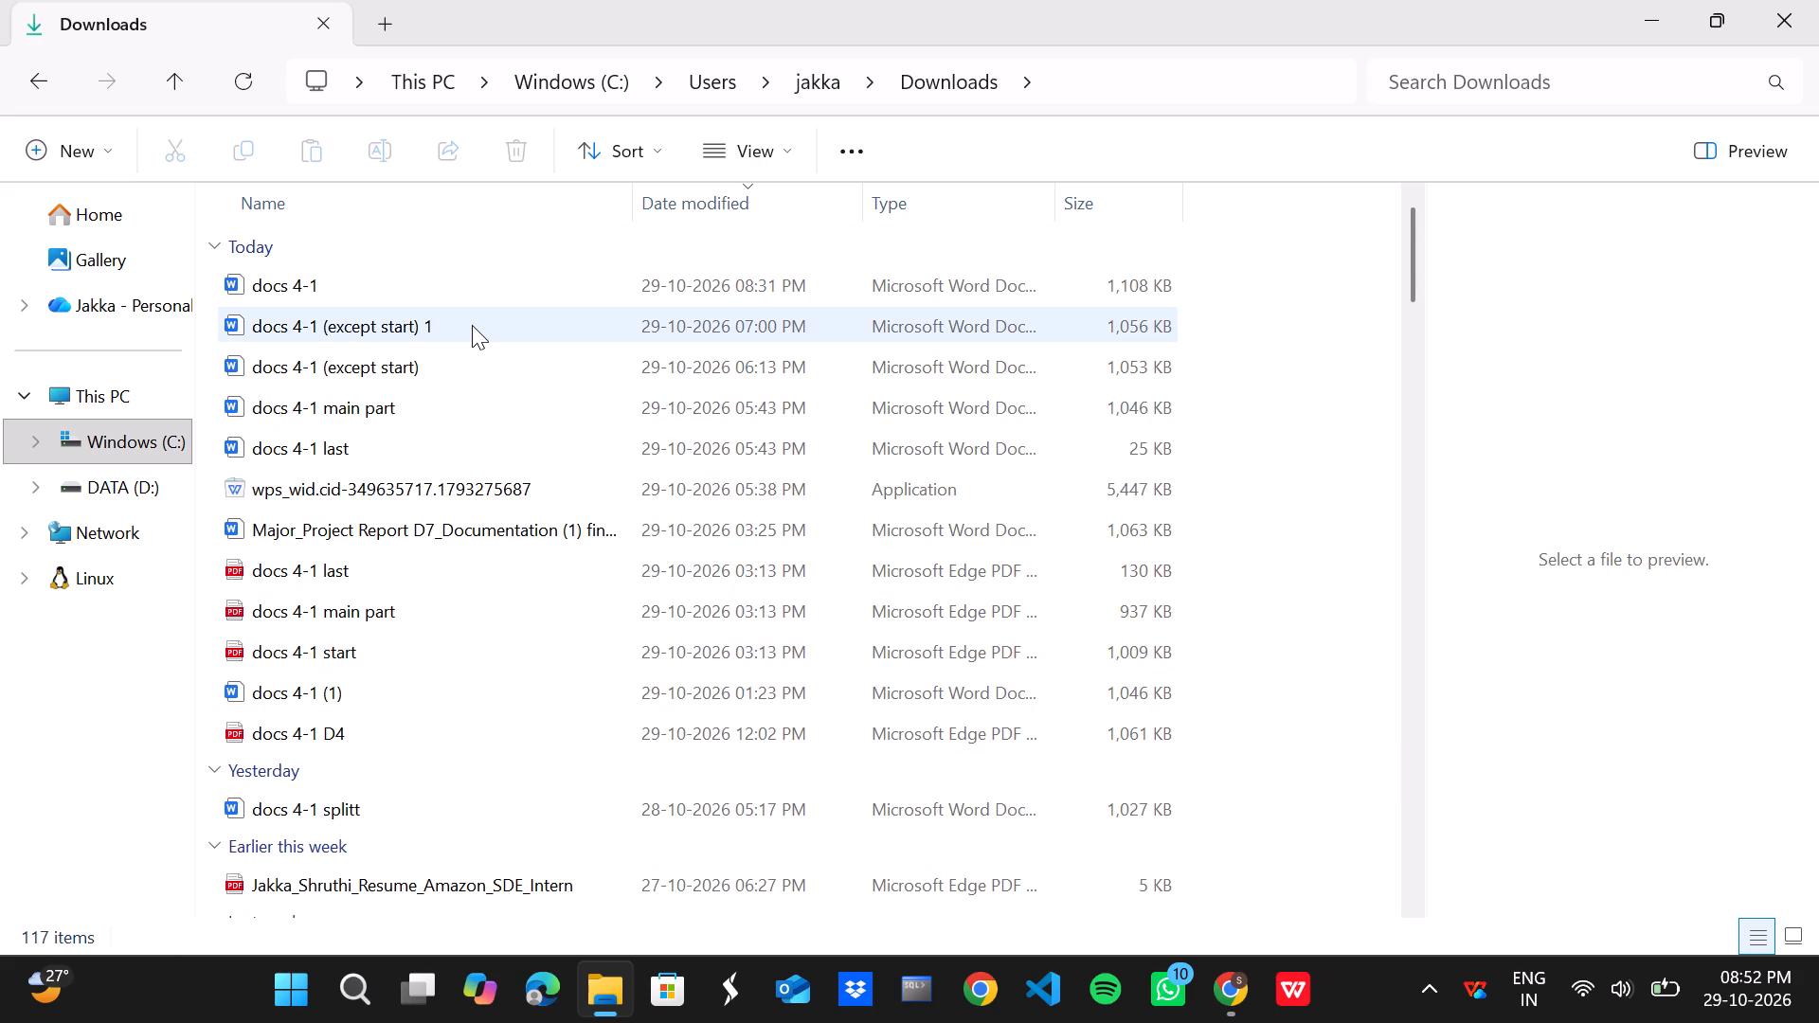
click(1810, 0)
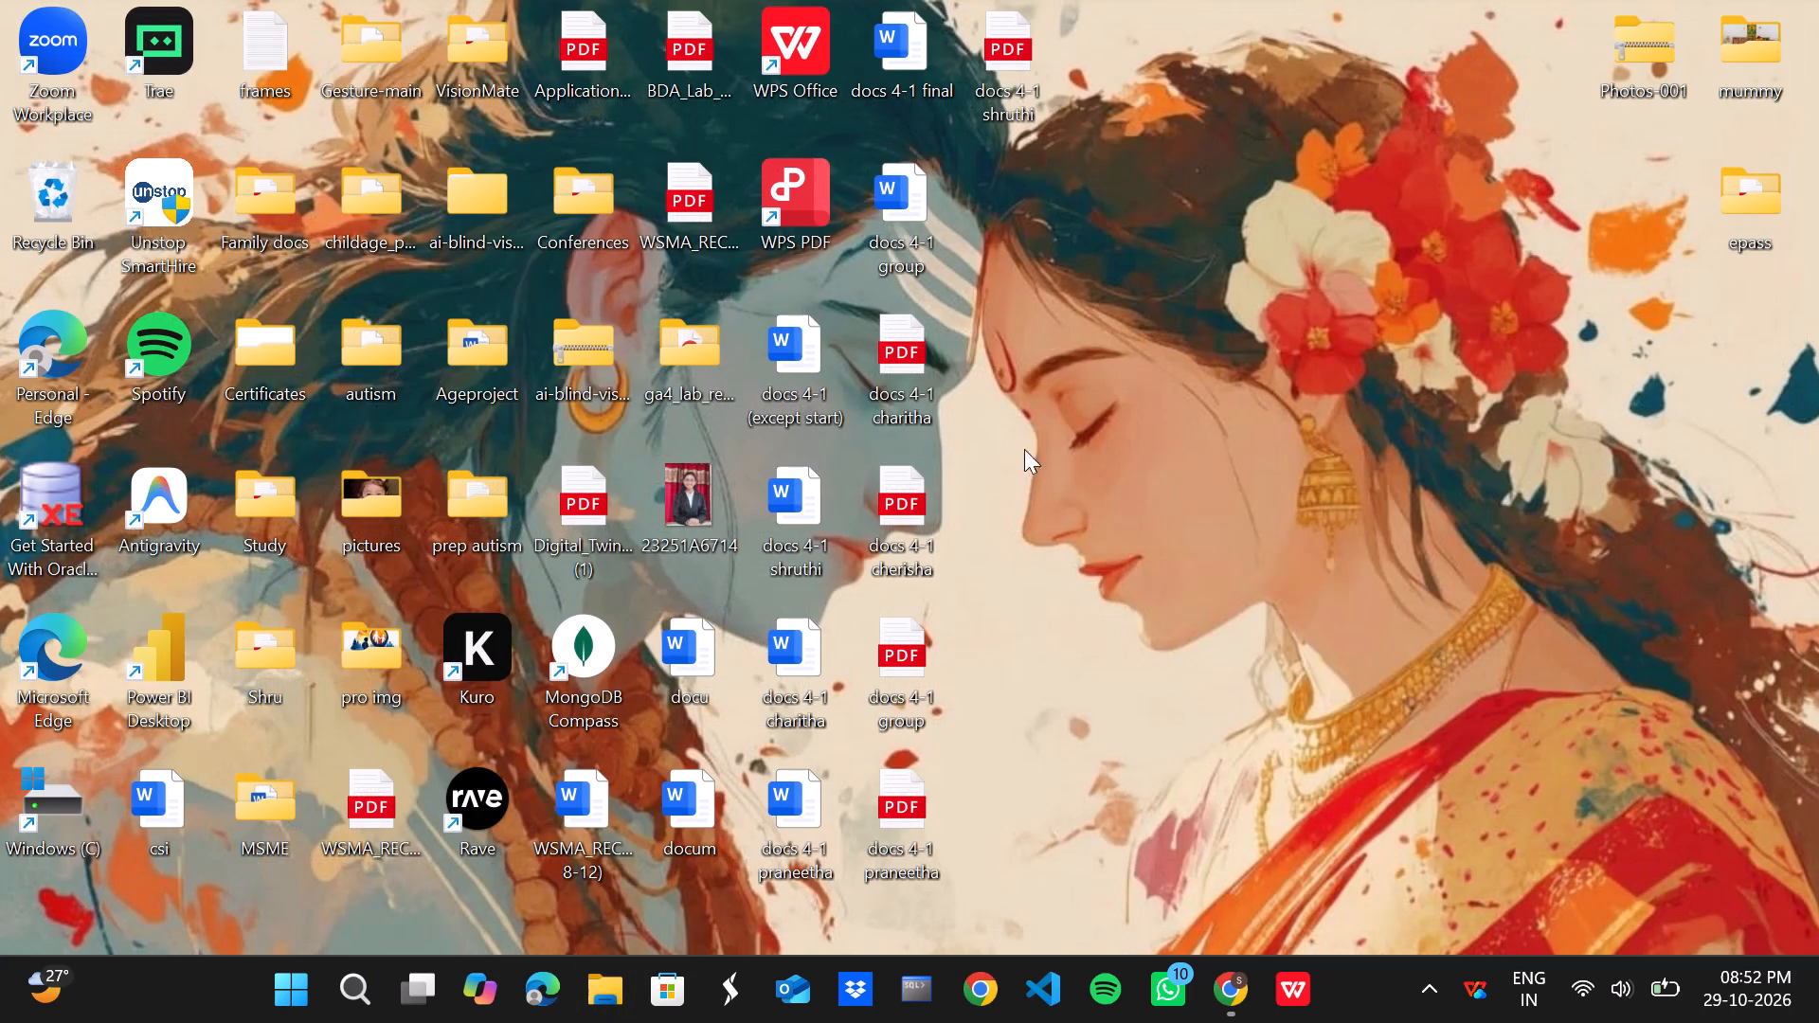
Open the docs 4-1 (except start) Word document from the desktop and review it from the Introduction to the algorithm pseudocode in chapter 2.
double_click(775, 345)
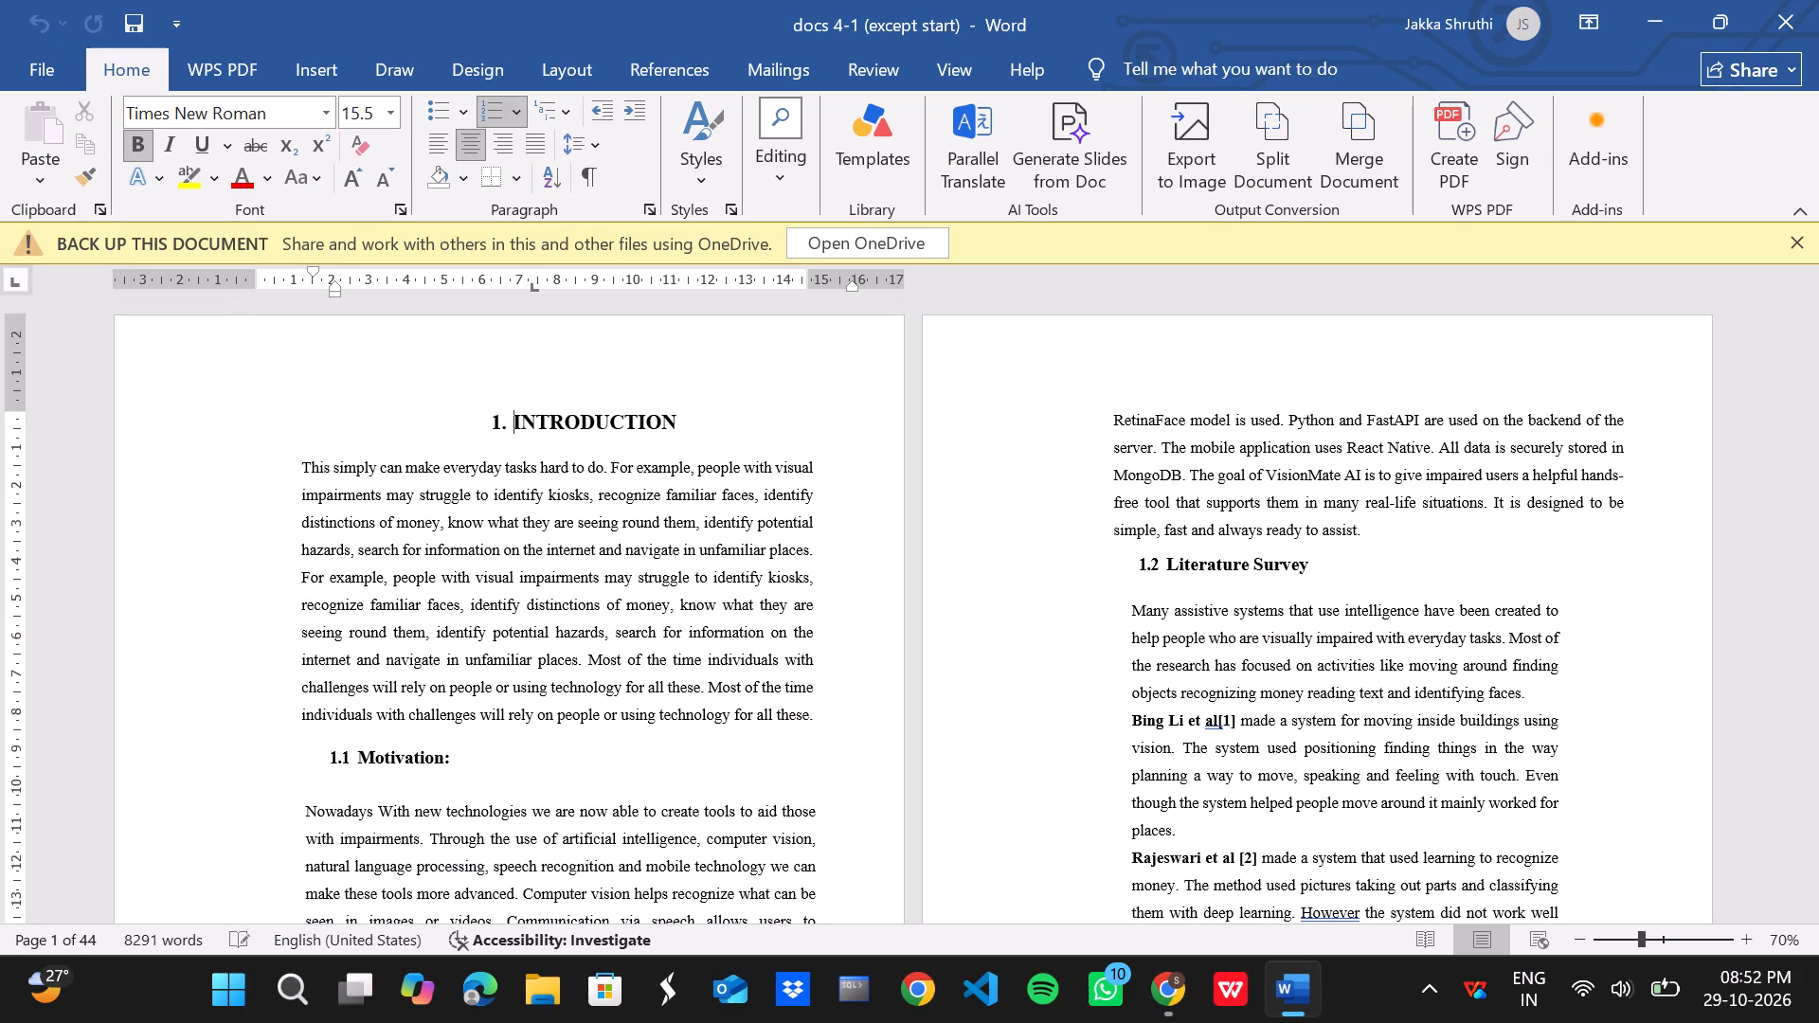
scroll(775, 345, down, 8)
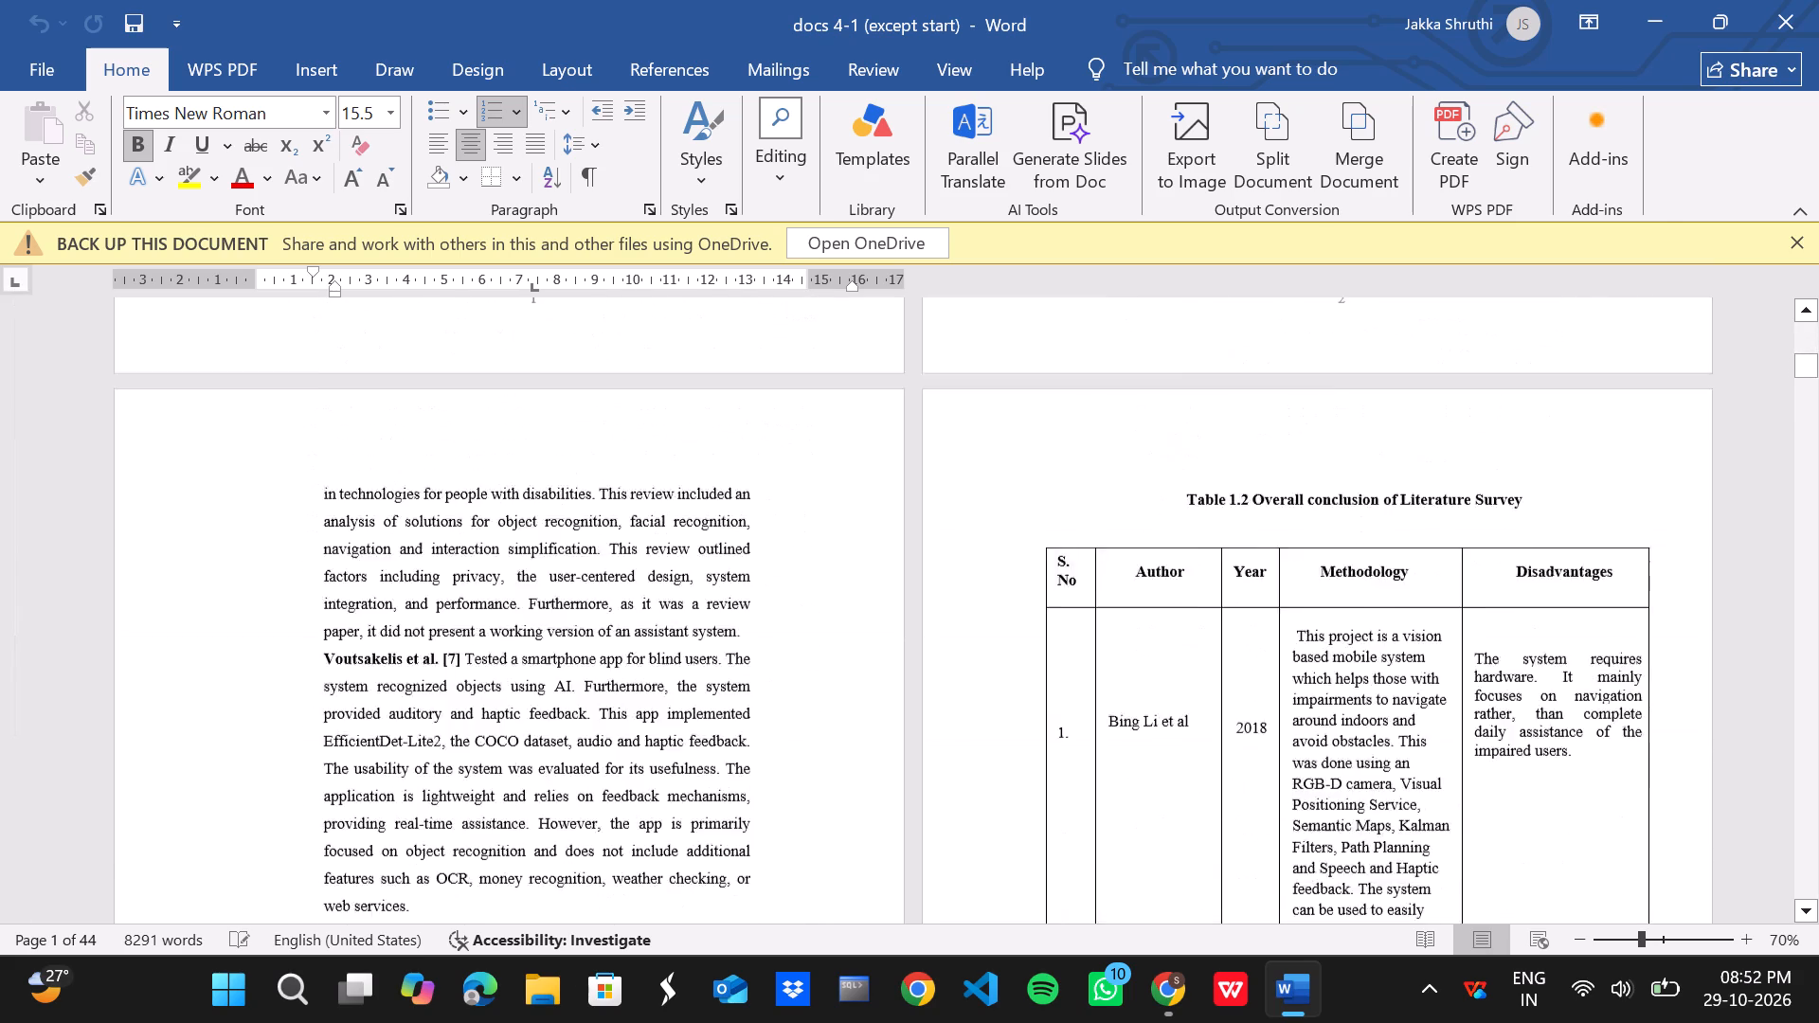
scroll(775, 345, down, 5)
scroll(775, 345, up, 2)
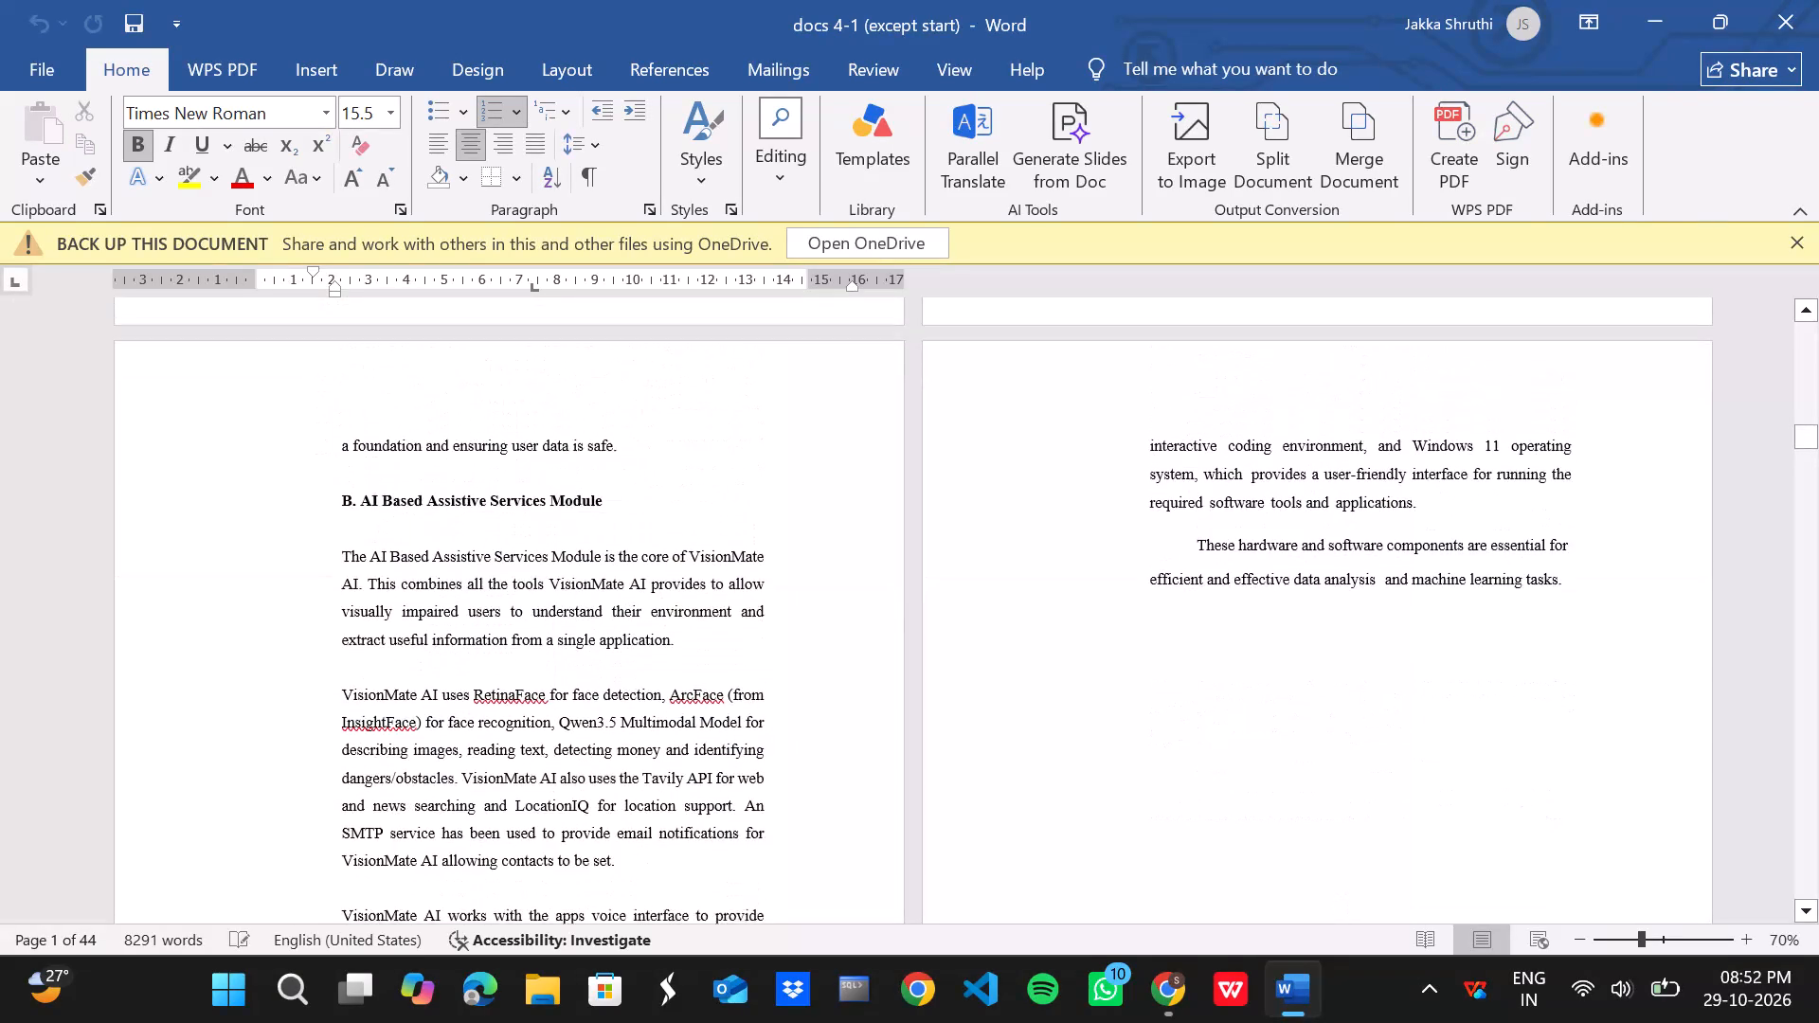
scroll(1134, 531, down, 6)
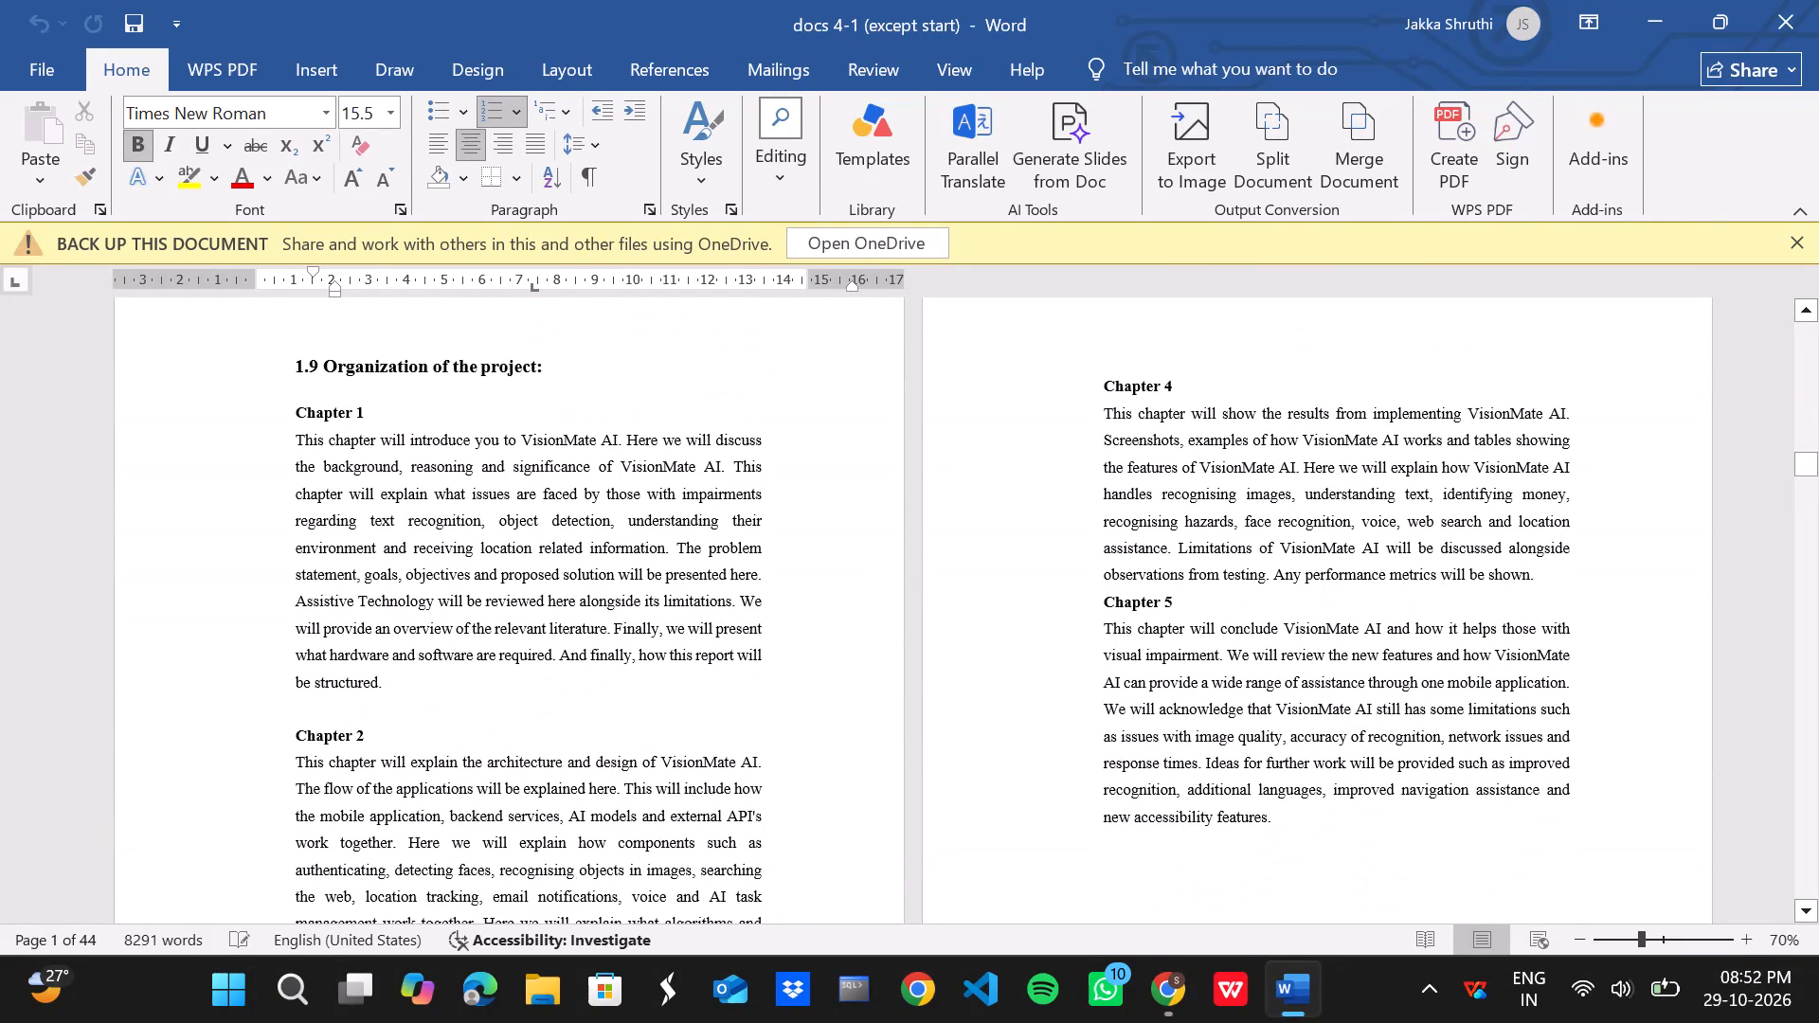
scroll(1134, 531, up, 8)
scroll(1134, 531, down, 4)
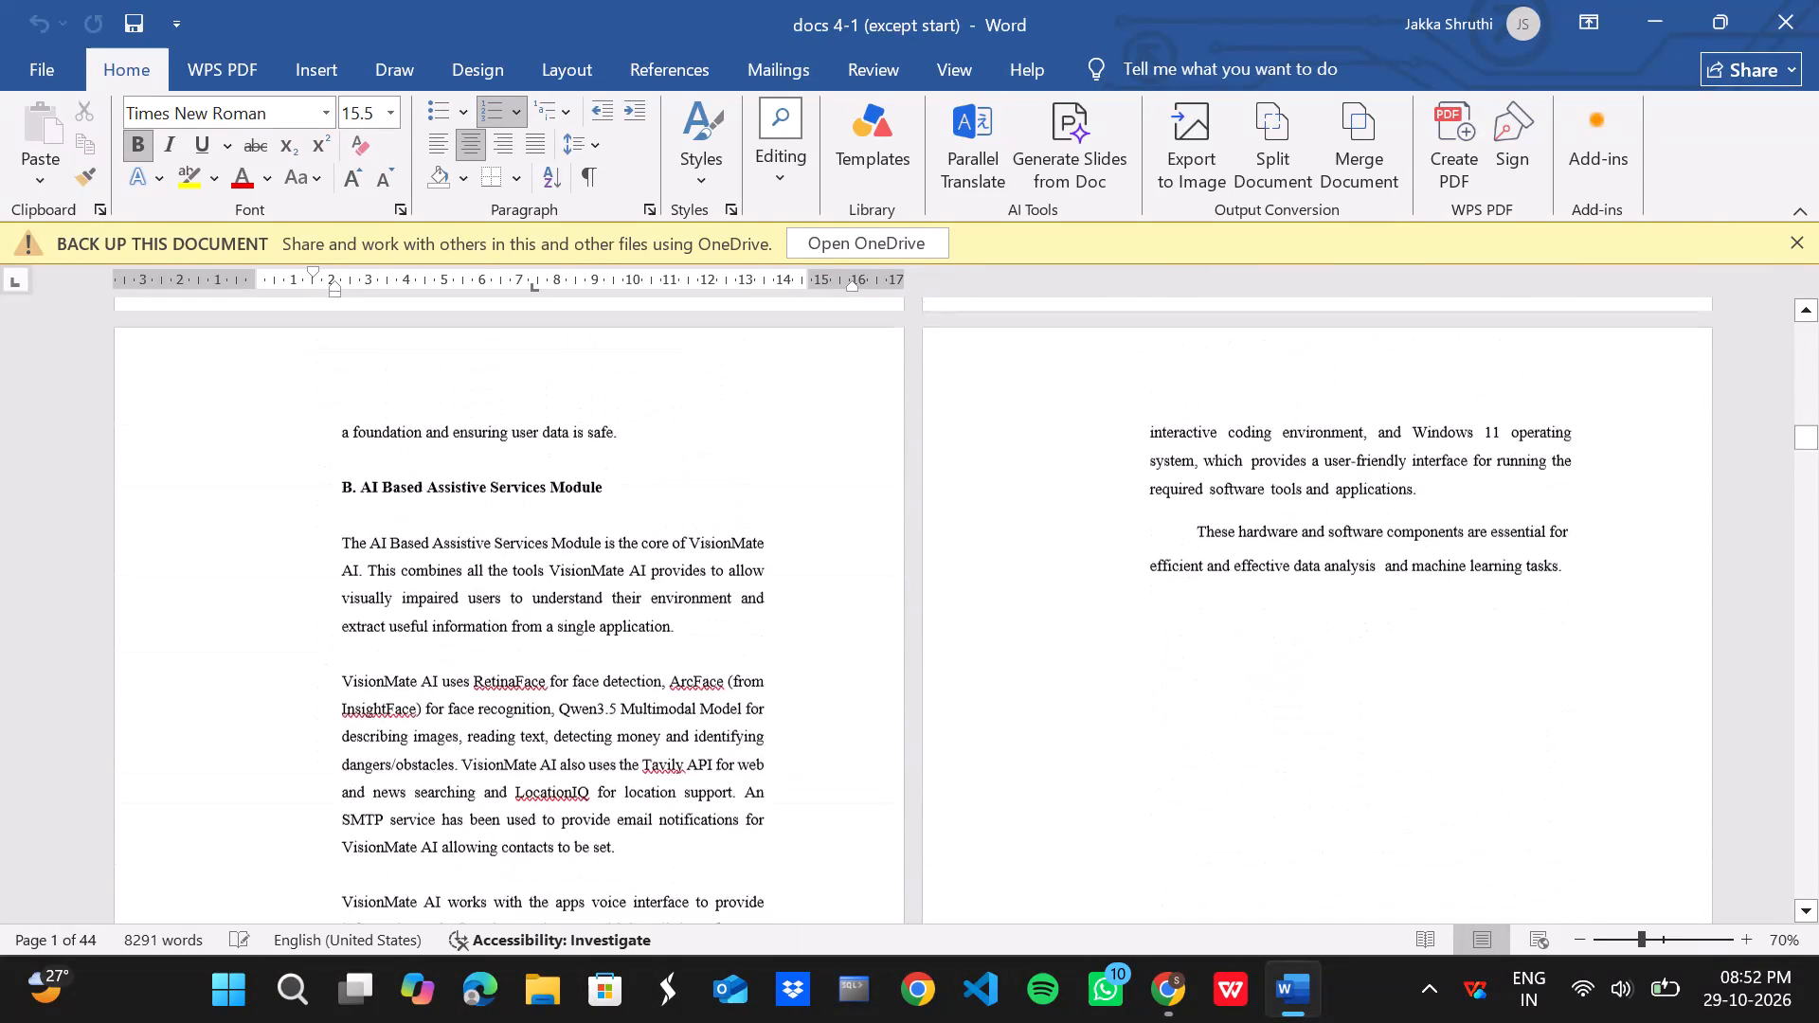
scroll(1134, 531, down, 9)
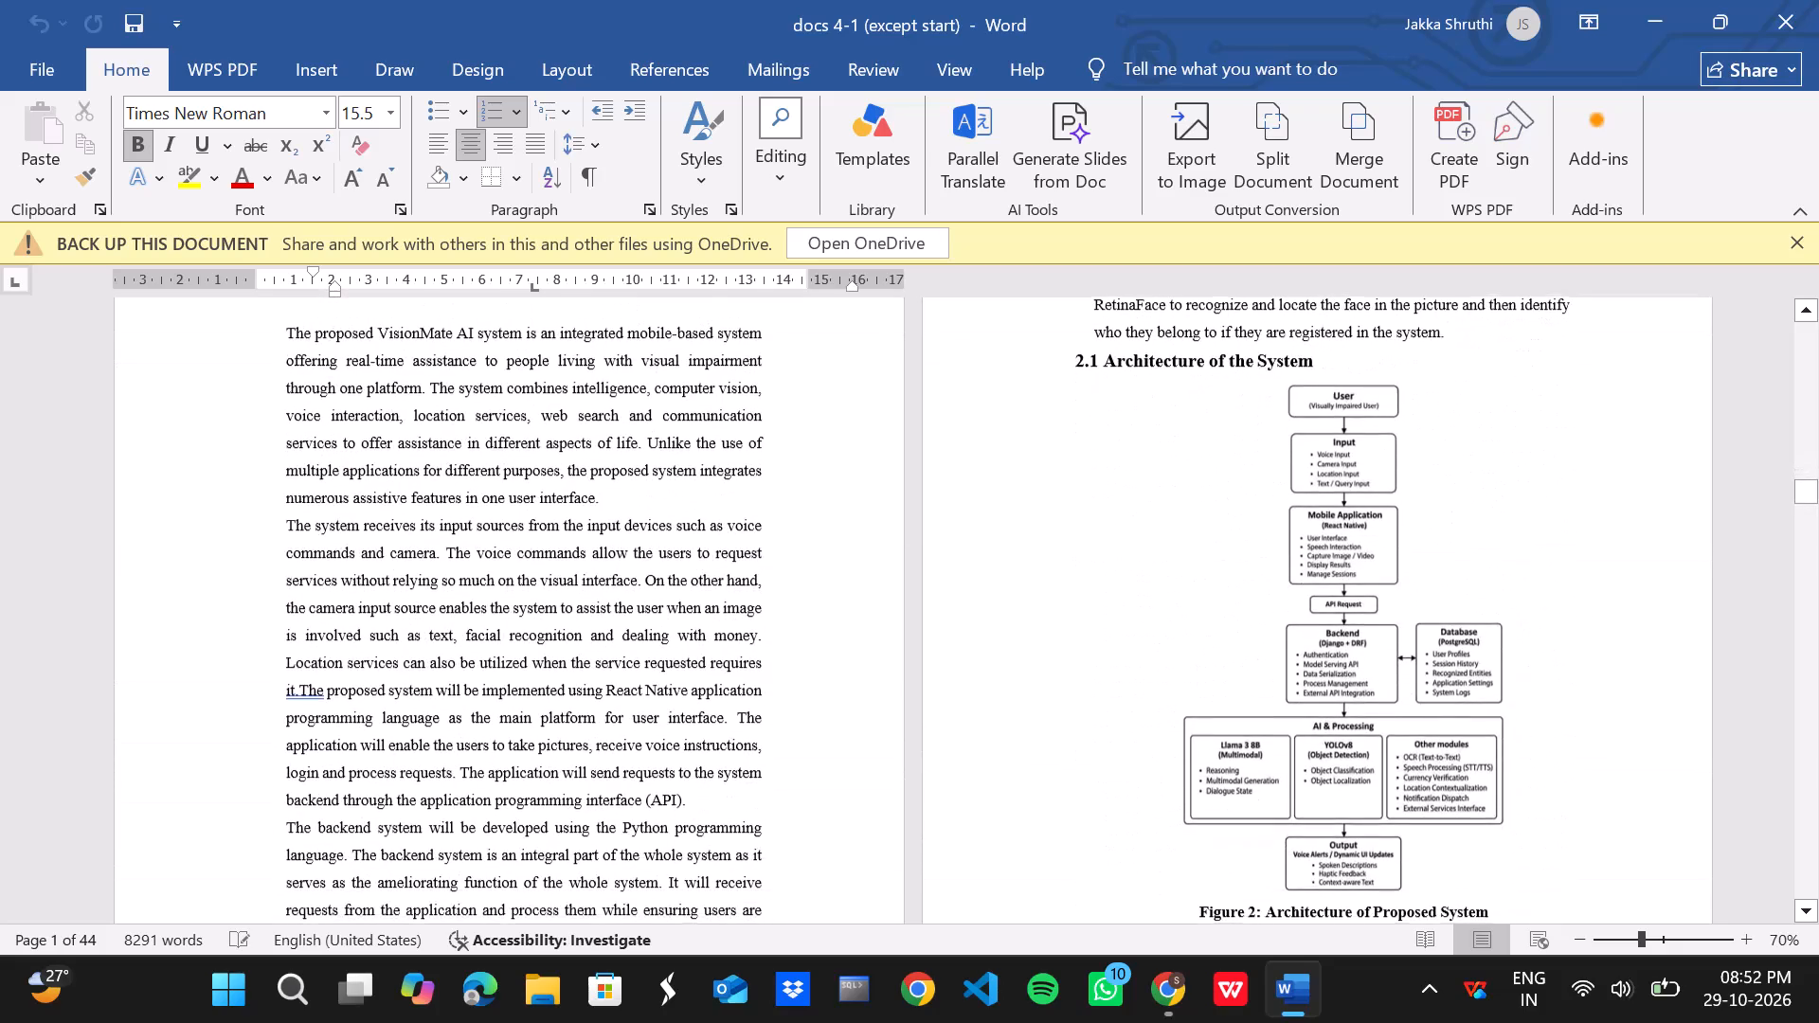
scroll(1134, 531, down, 7)
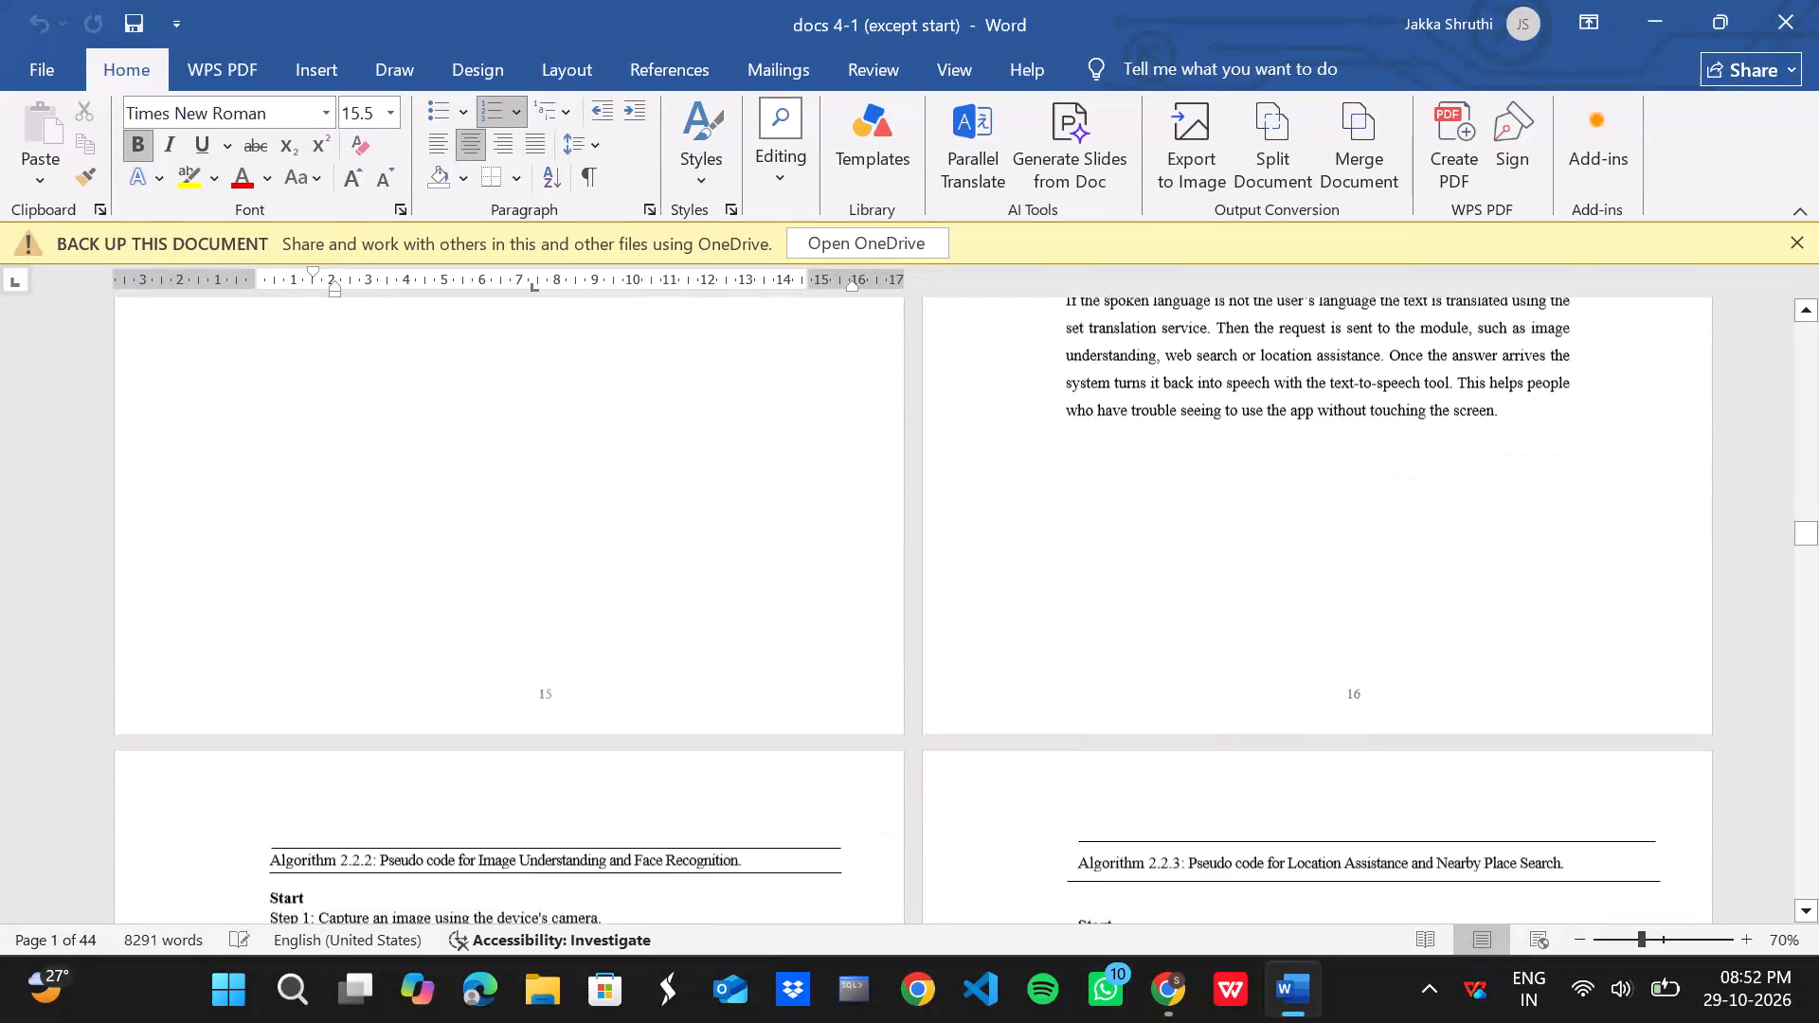
scroll(1134, 531, down, 2)
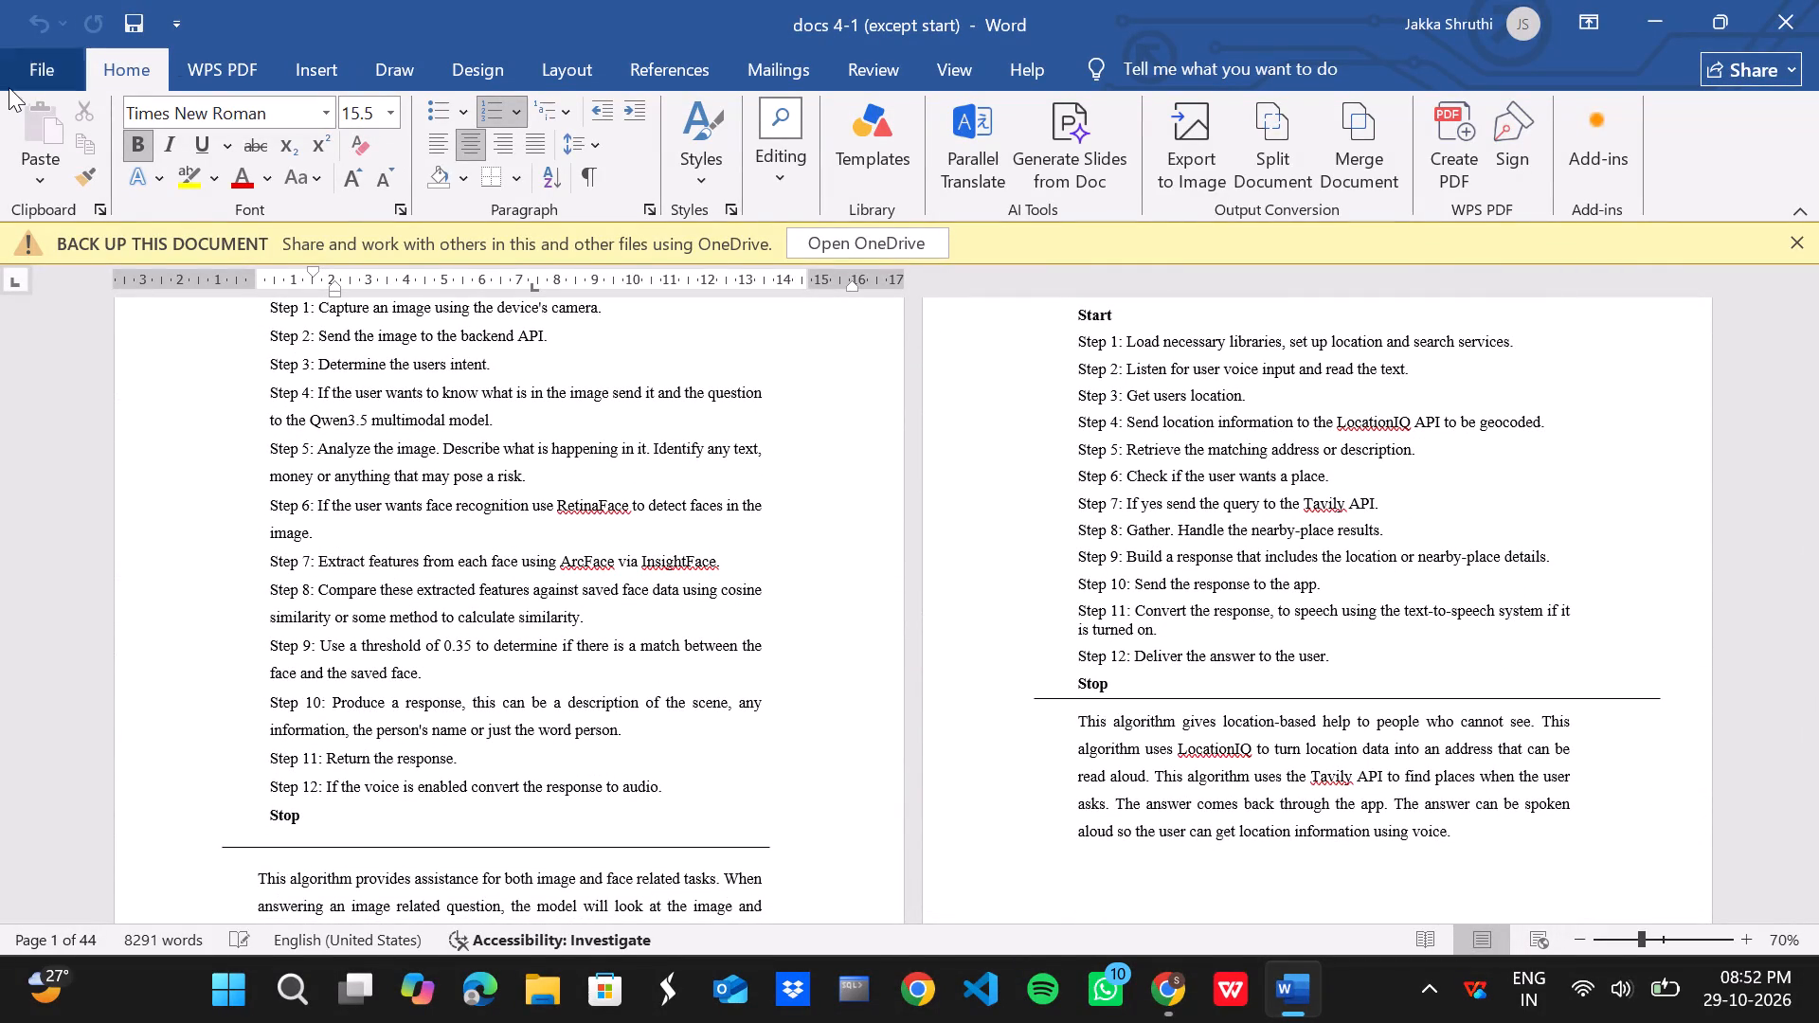
Create a PDF of docs 4-1 (except start) with WPS PDF and close both the PDF and the Word document.
click(1432, 171)
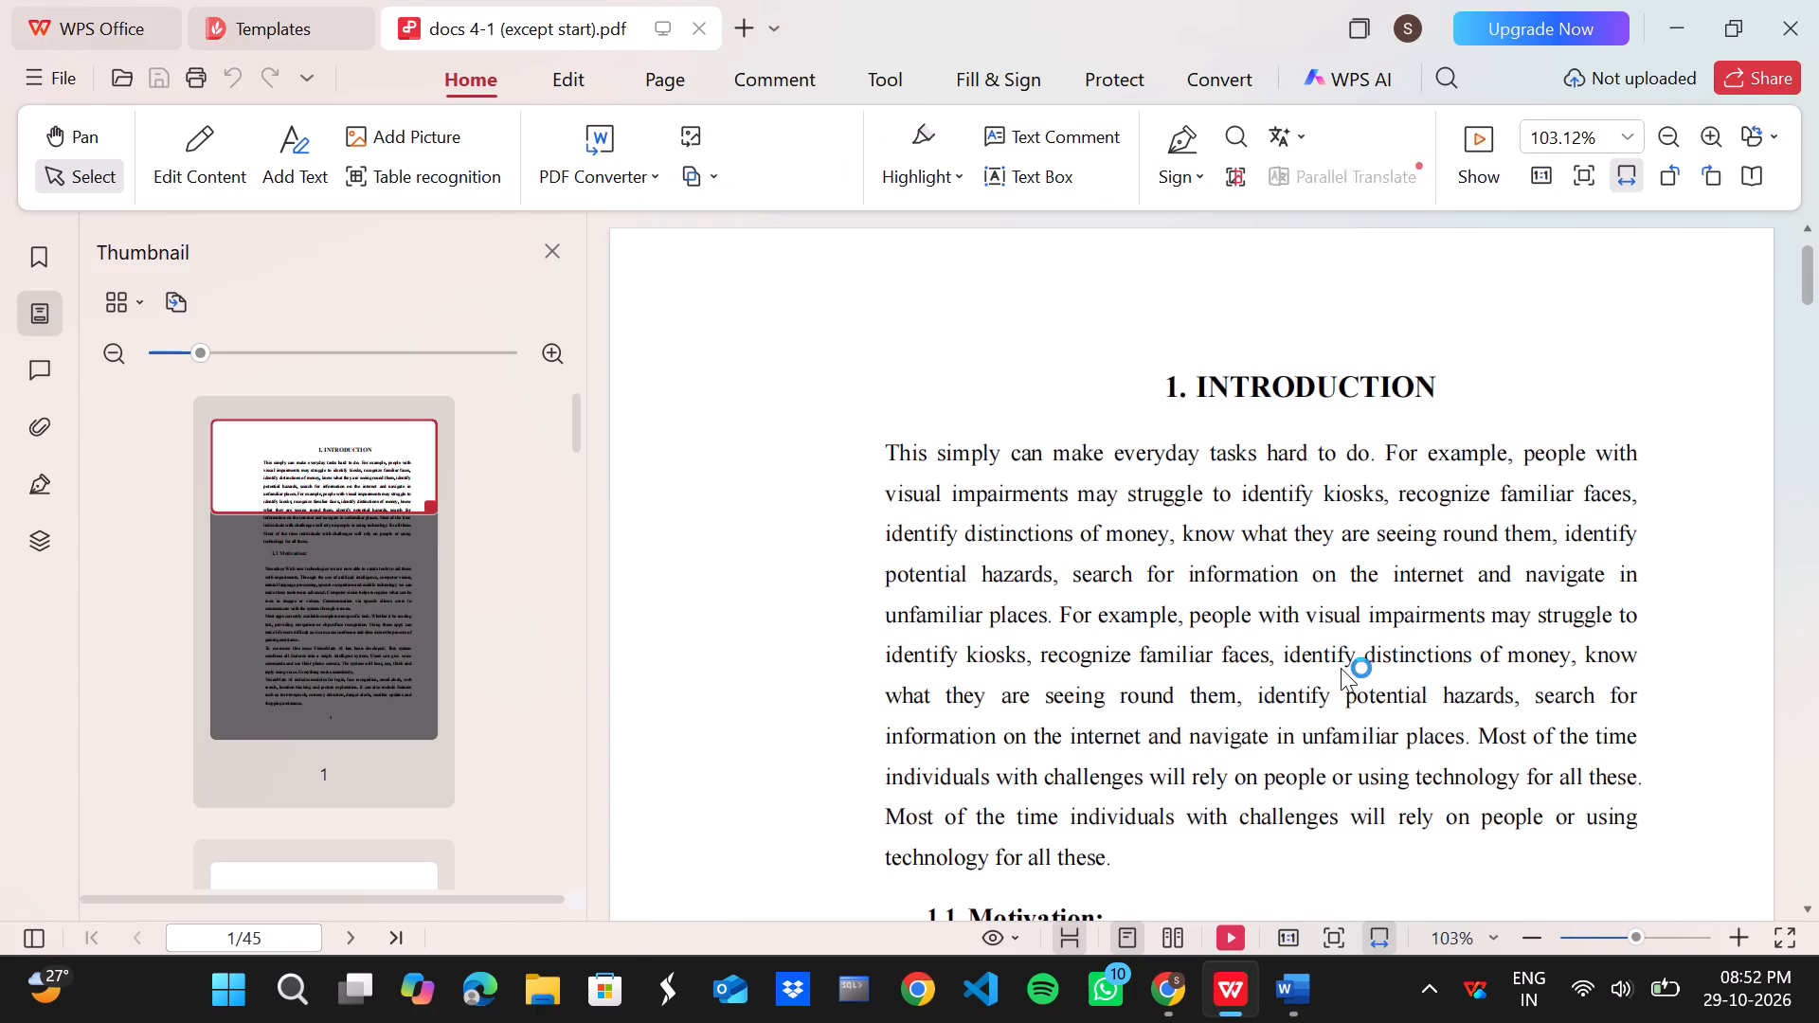
click(1816, 9)
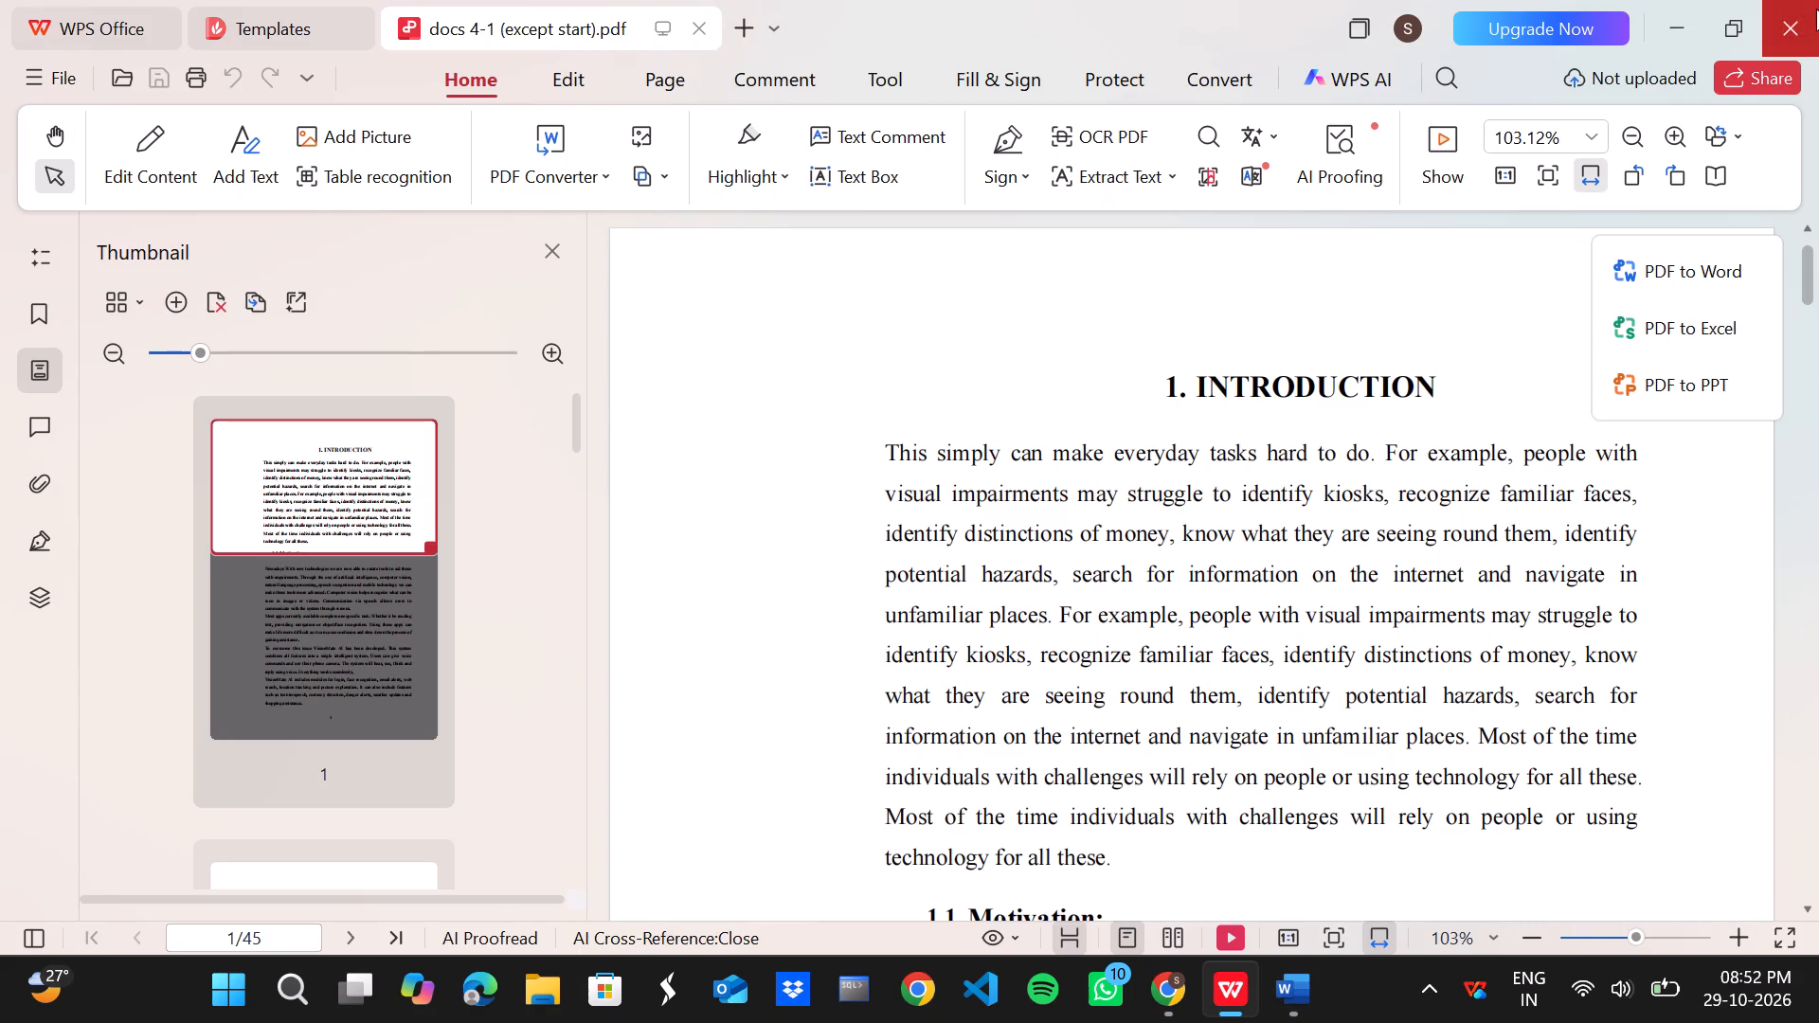
click(1816, 9)
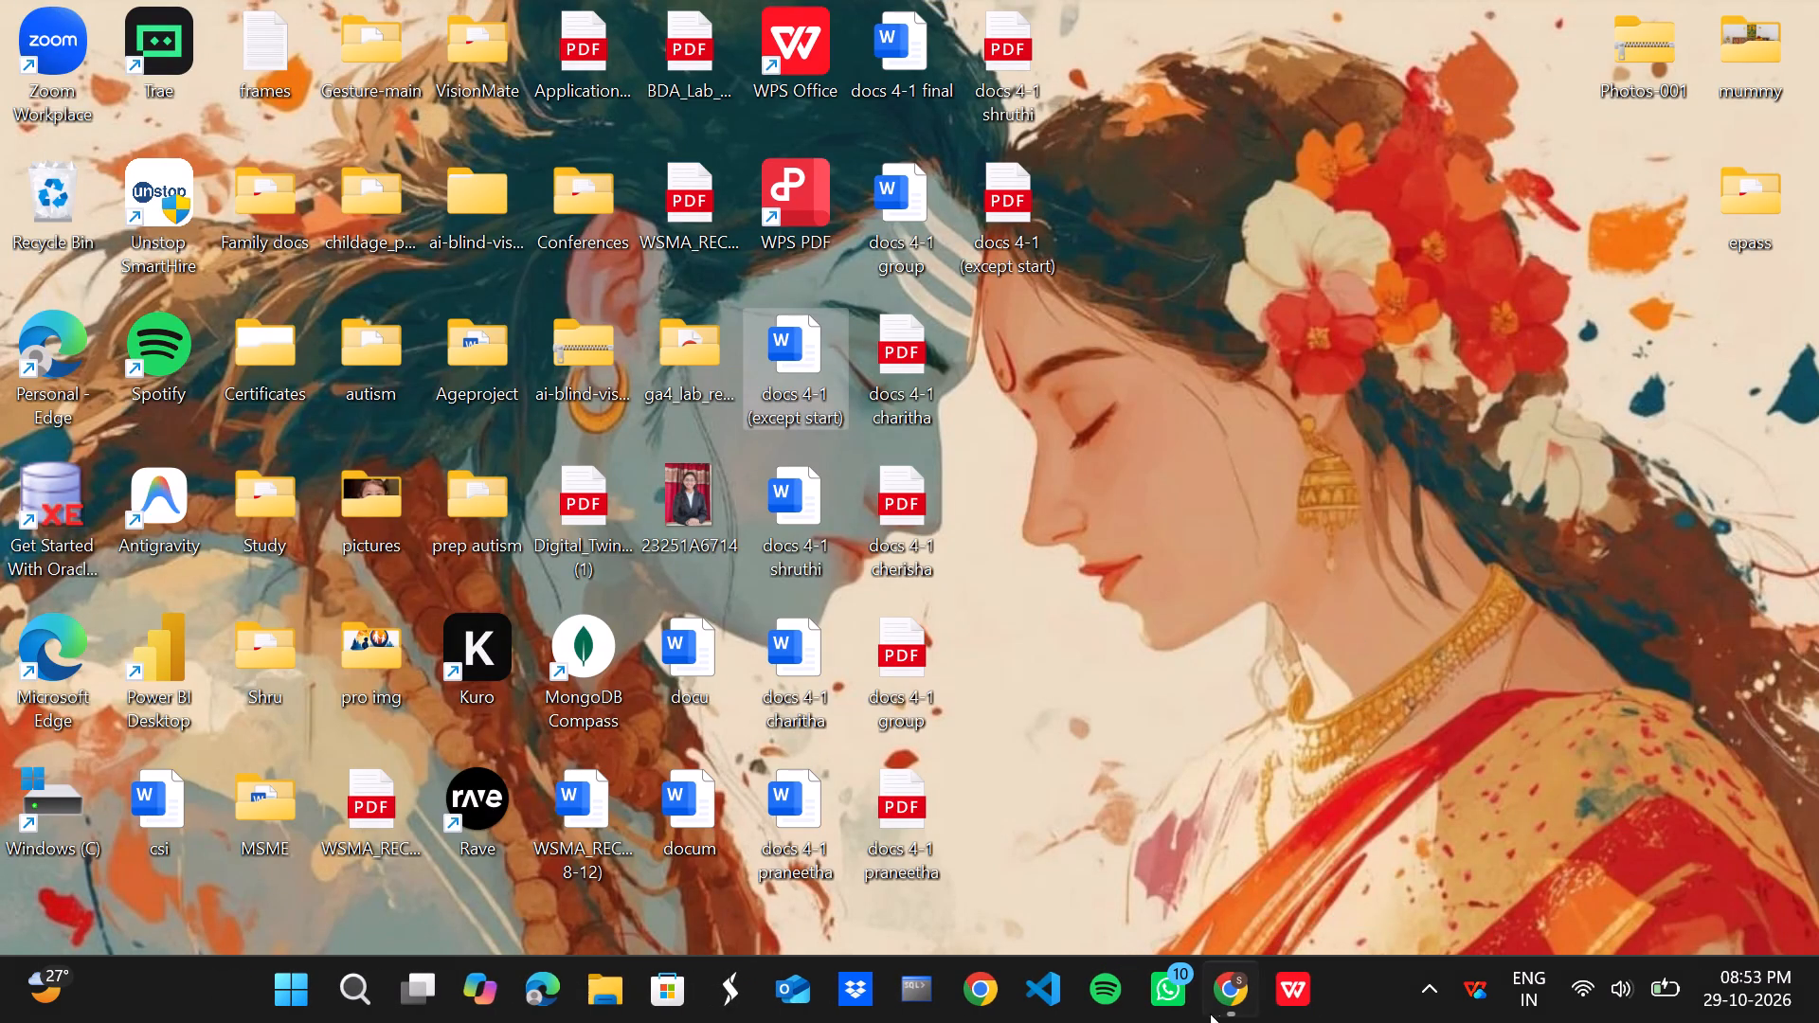
Open the docs 4-1 (except start) 1 Word document from the user's Downloads folder on the C: drive.
double_click(620, 998)
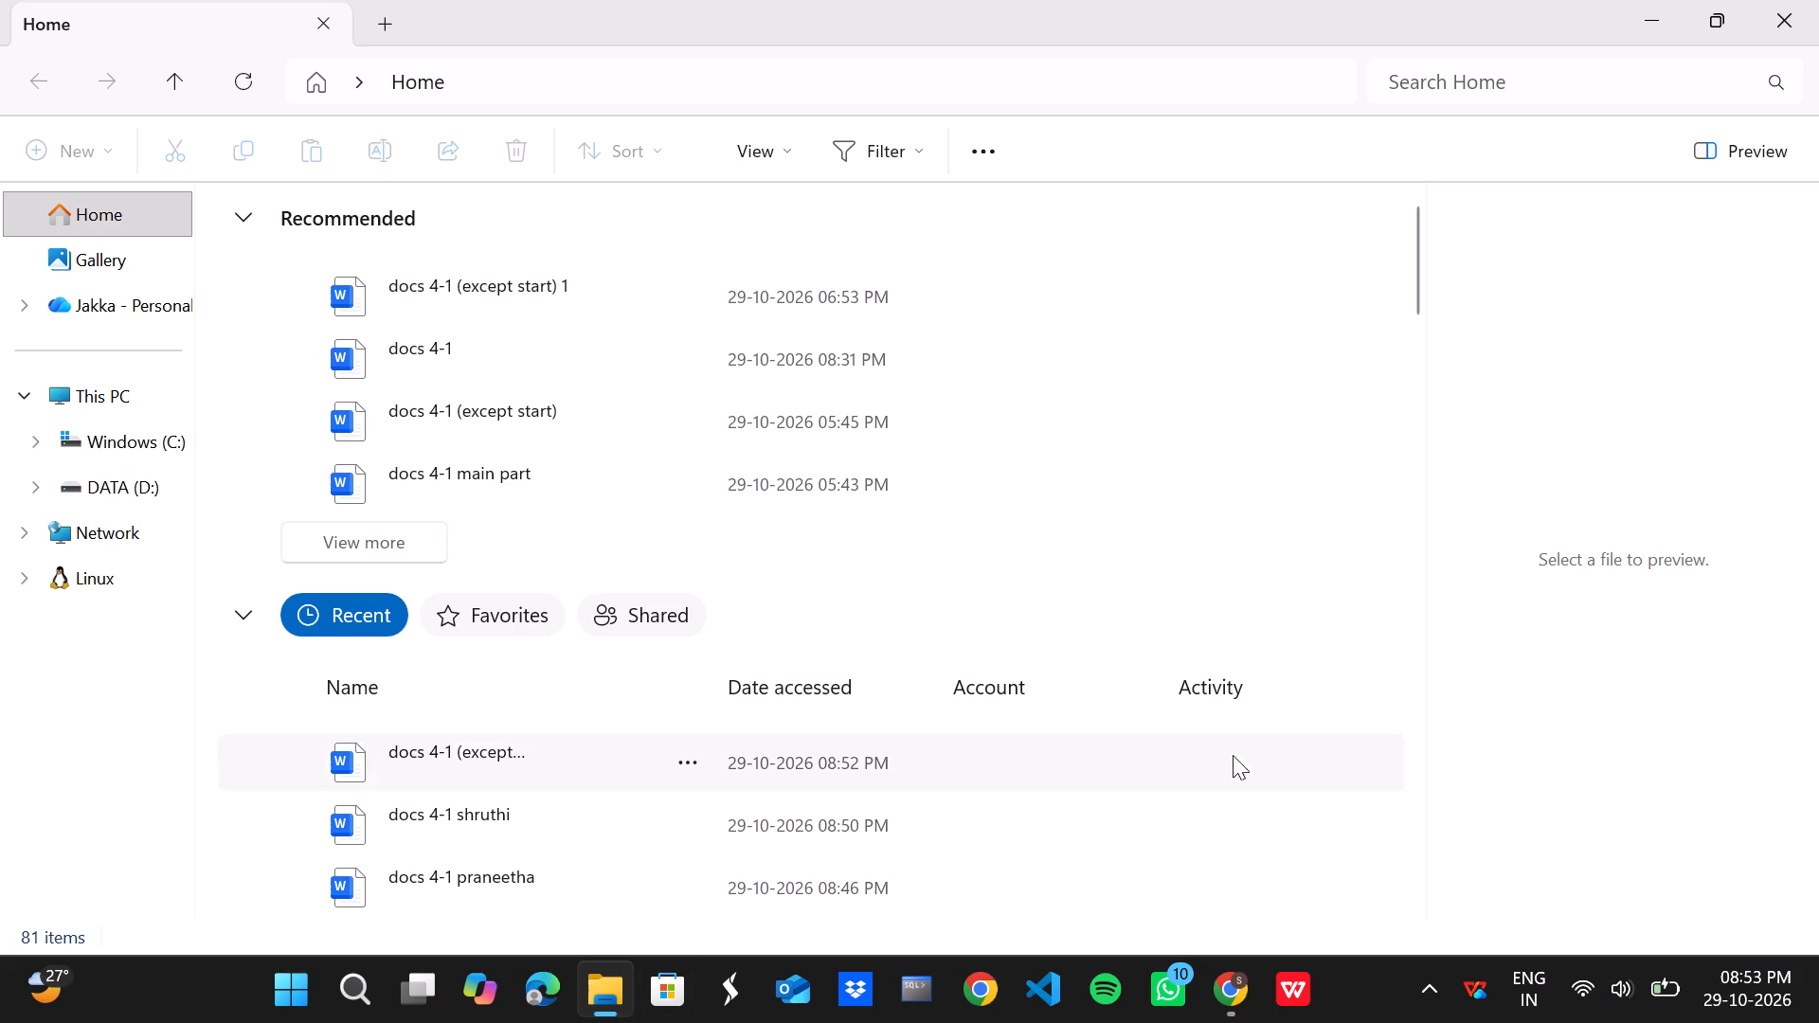
click(64, 420)
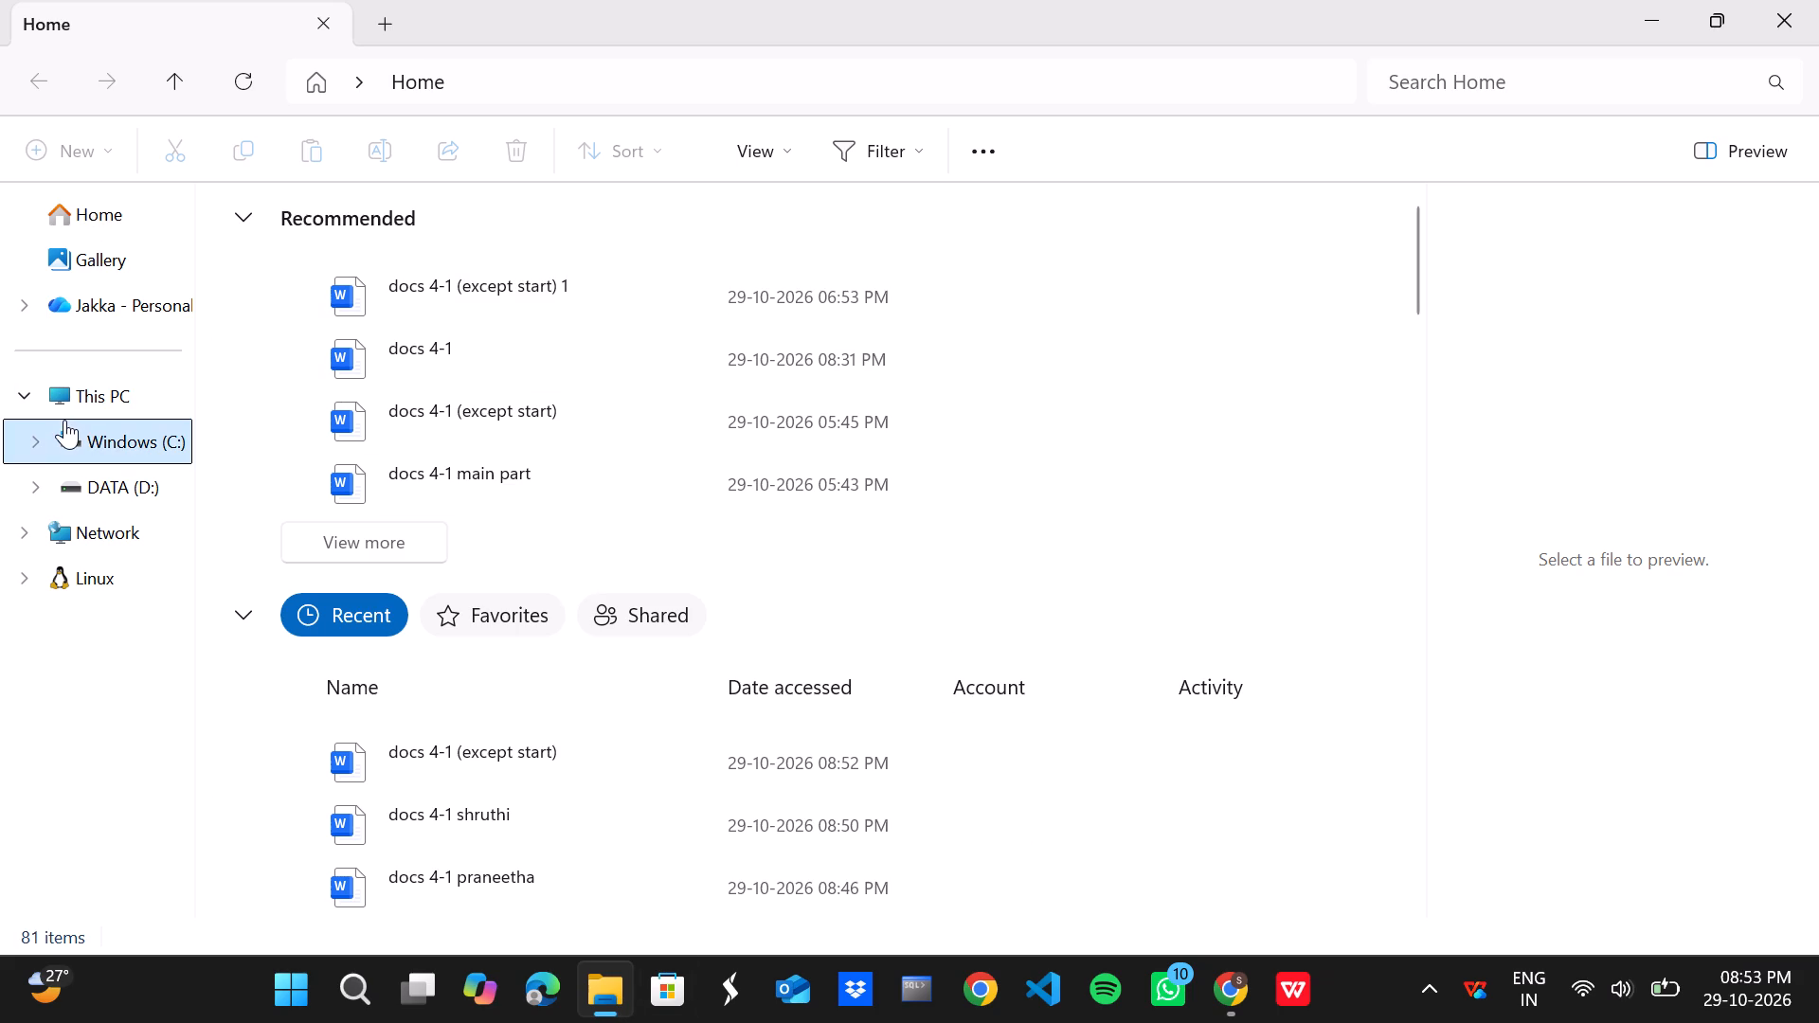
click(64, 412)
double_click(466, 296)
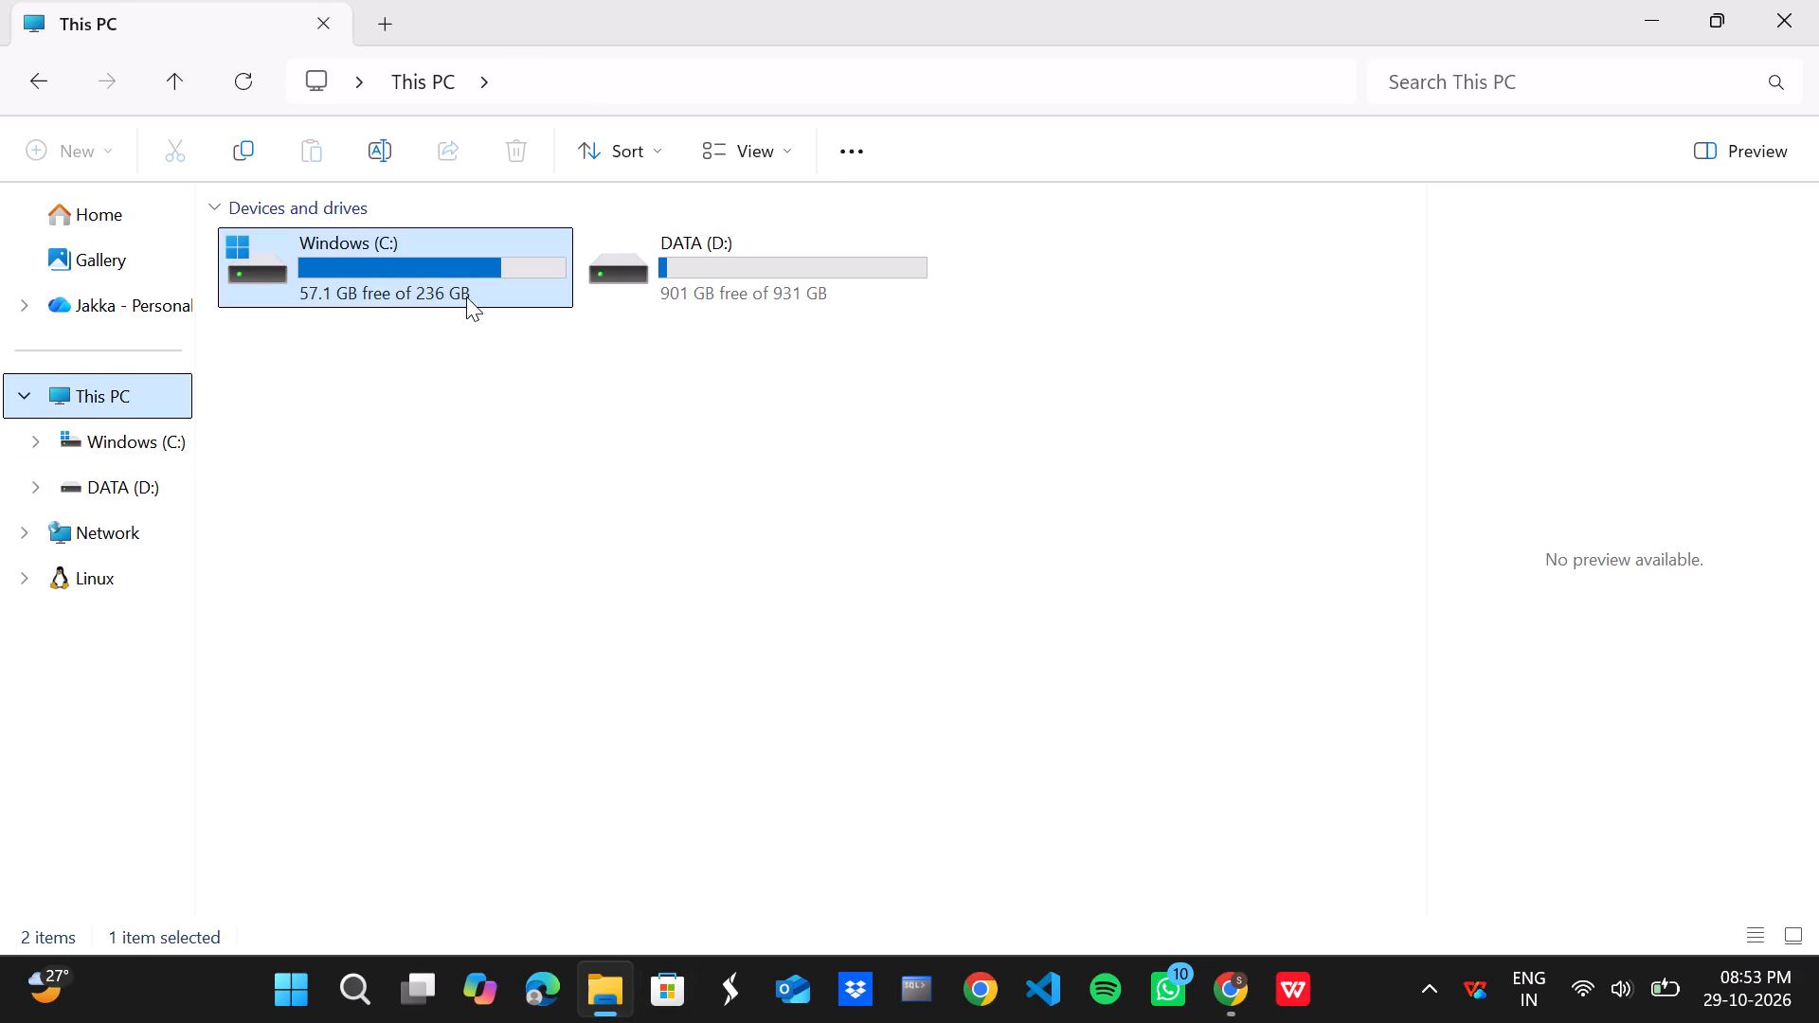
double_click(382, 560)
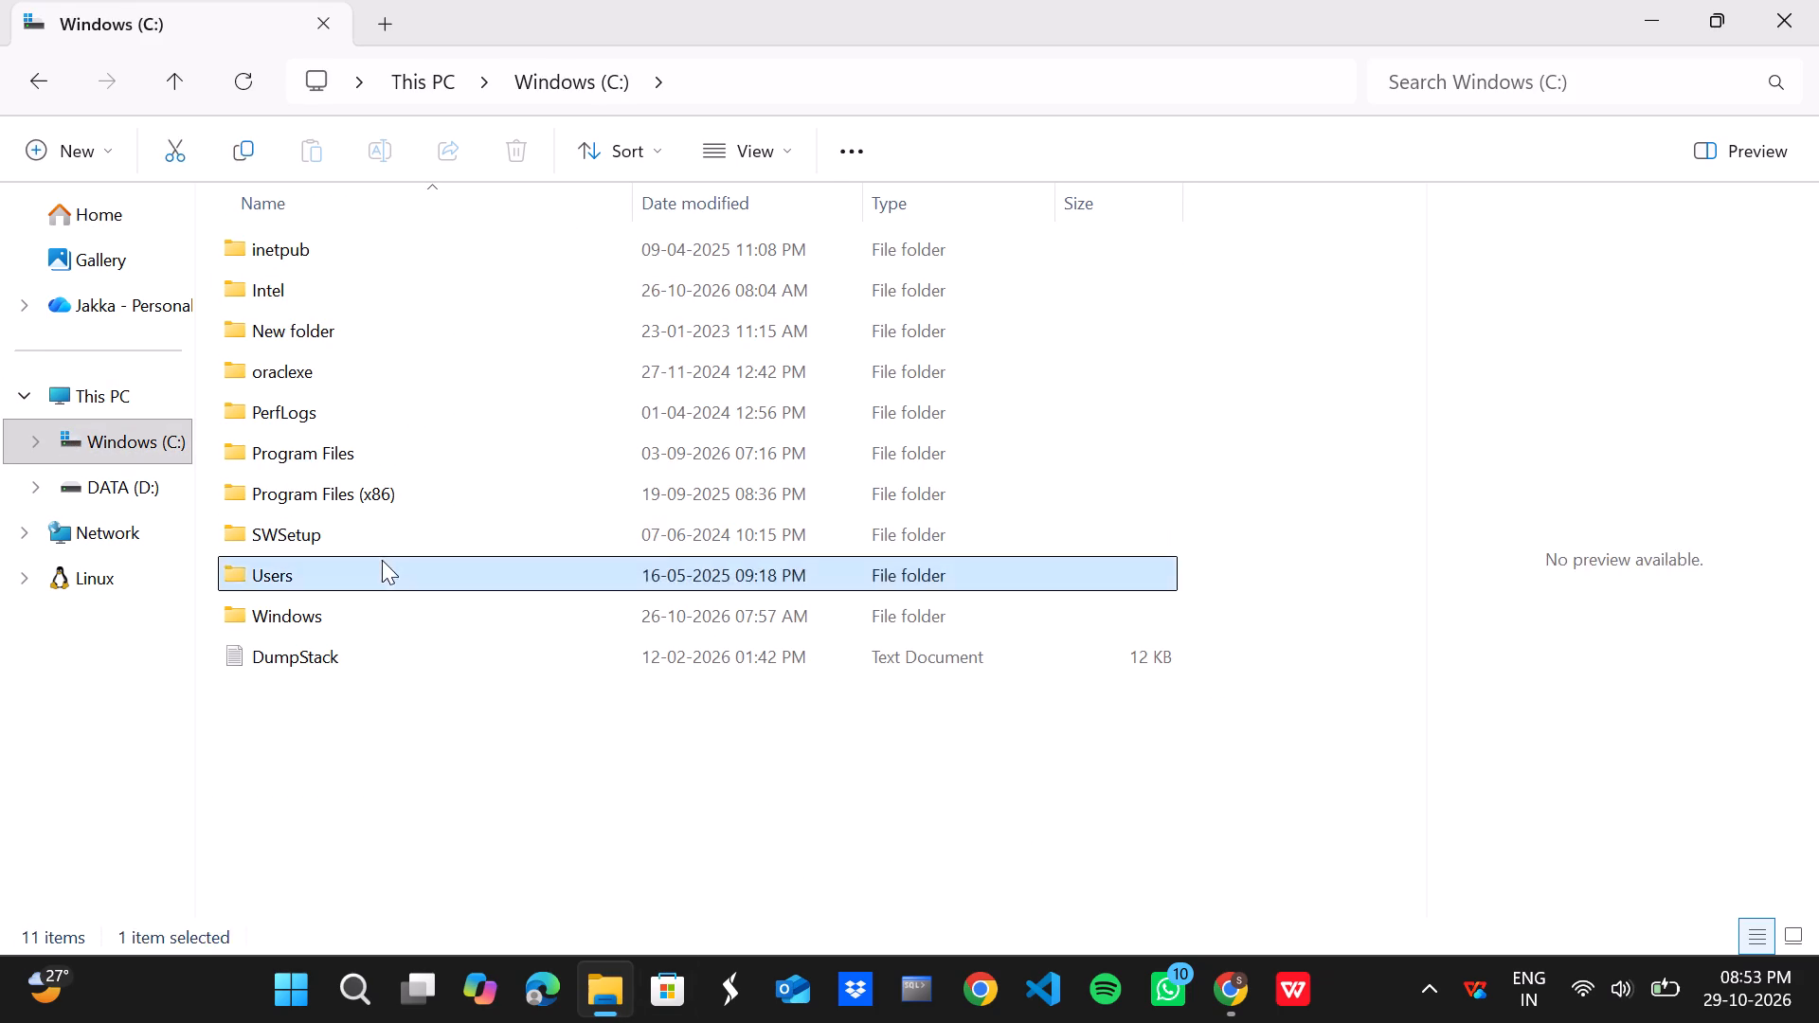
double_click(377, 258)
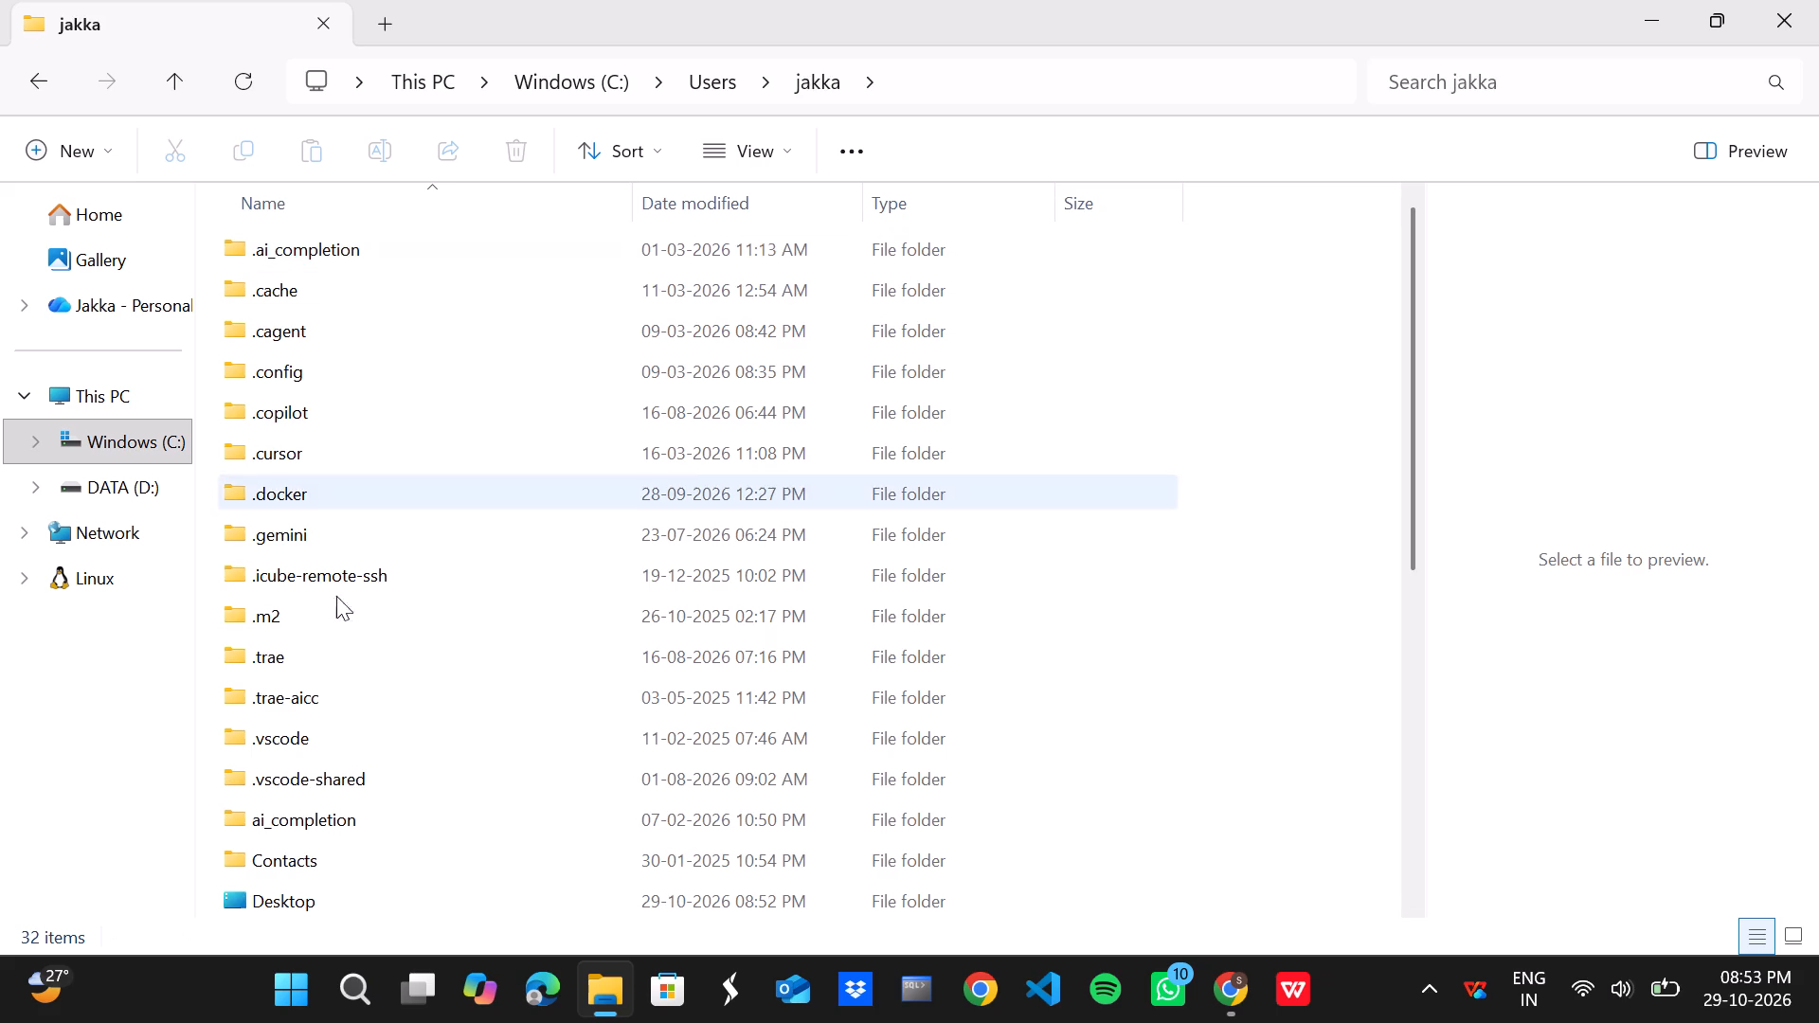
scroll(336, 808, down, 2)
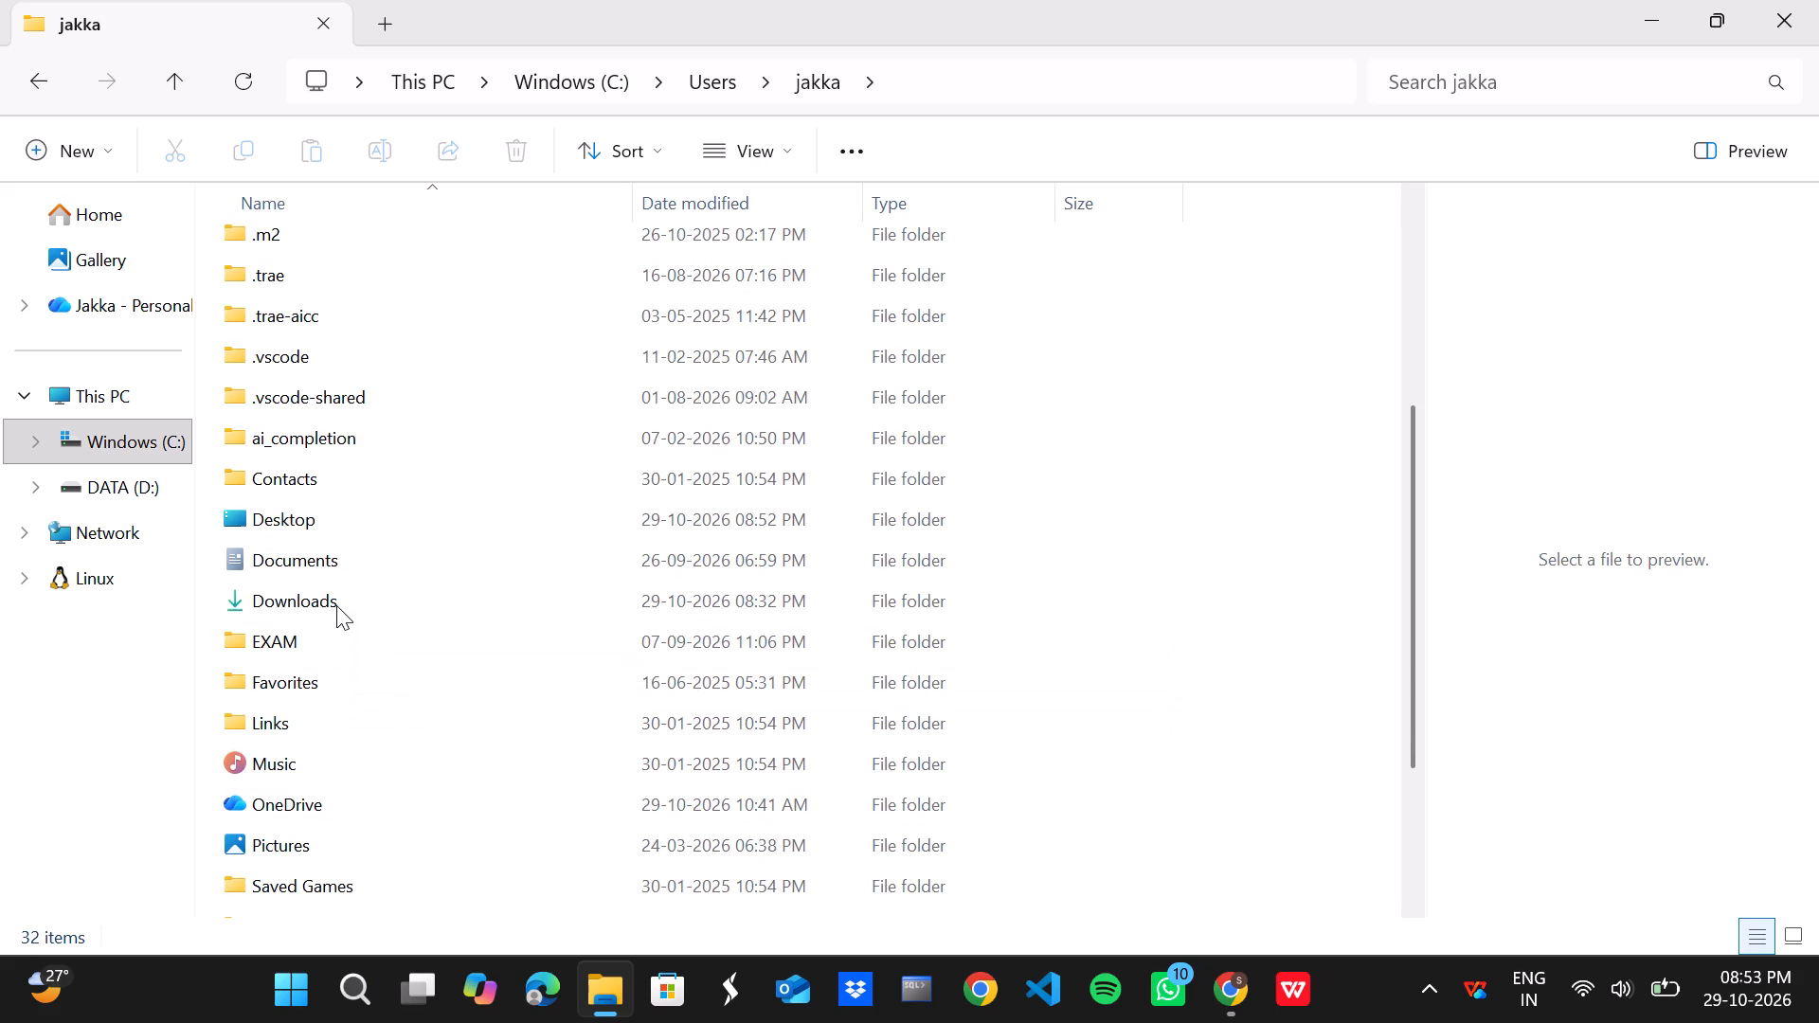
double_click(336, 605)
double_click(392, 323)
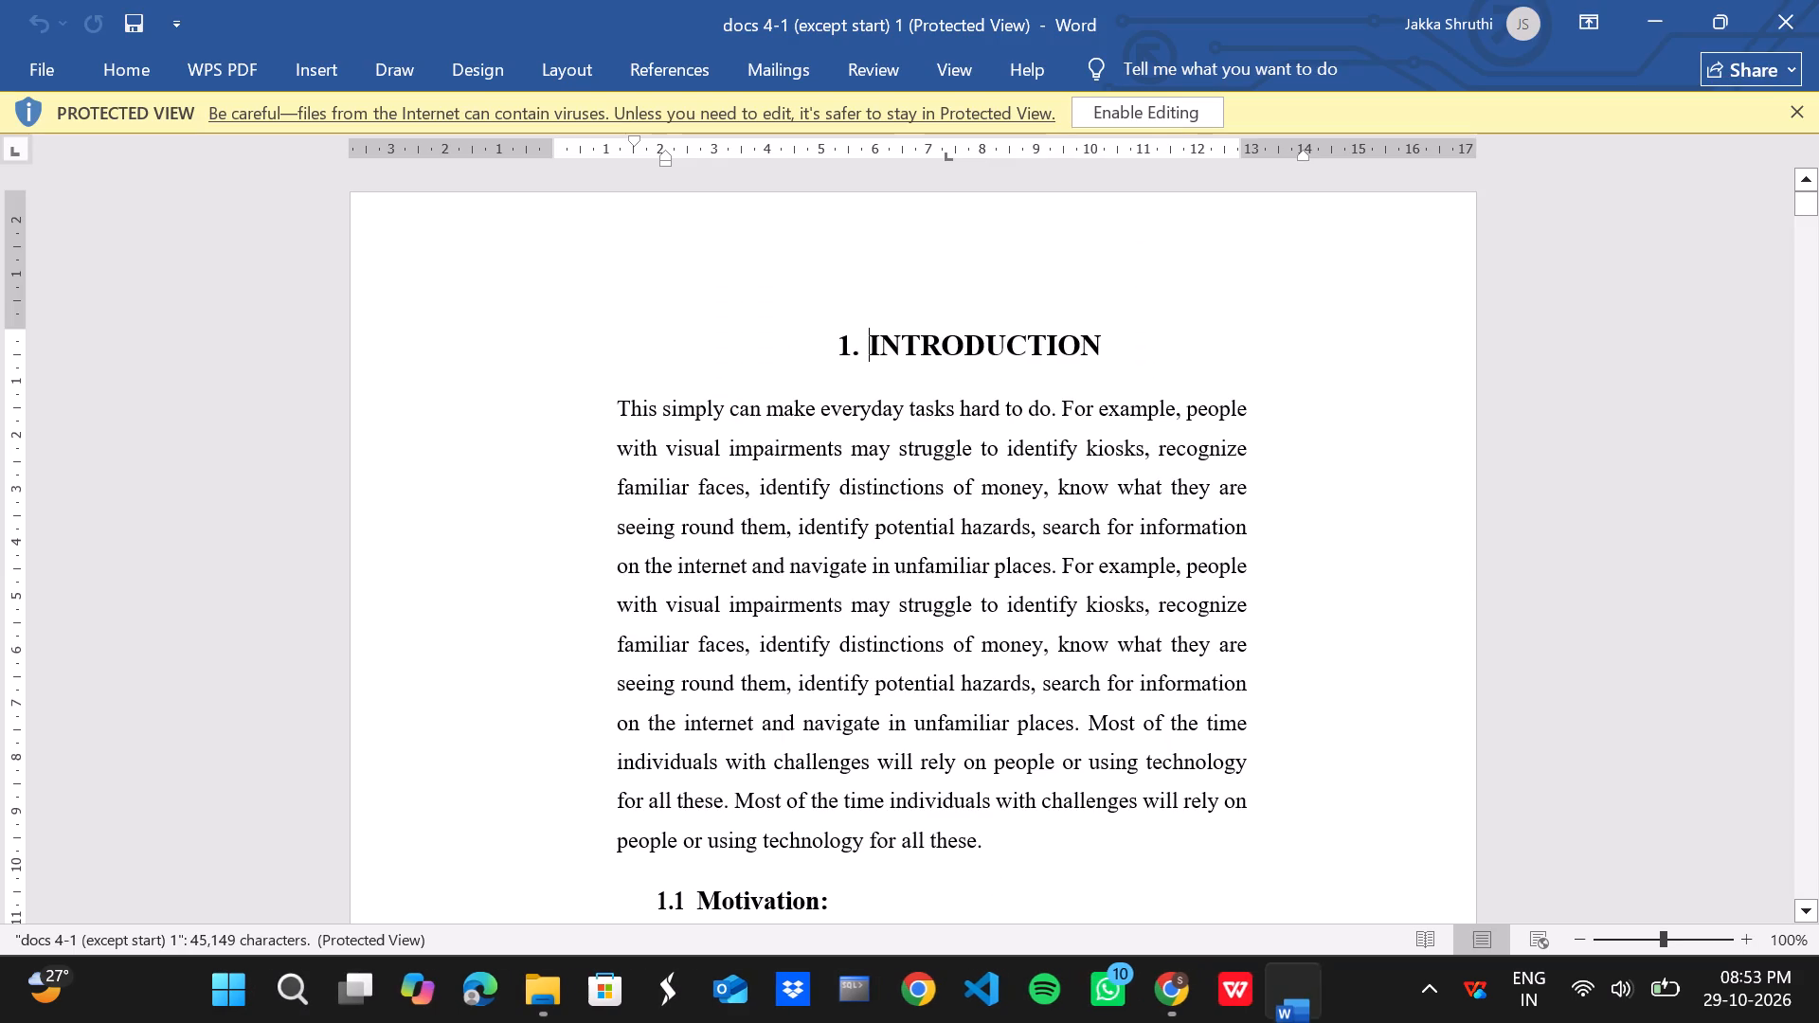
Review docs 4-1 (except start) 1 from the Introduction through the literature table to the section 1.9 project organization.
scroll(812, 539, down, 15)
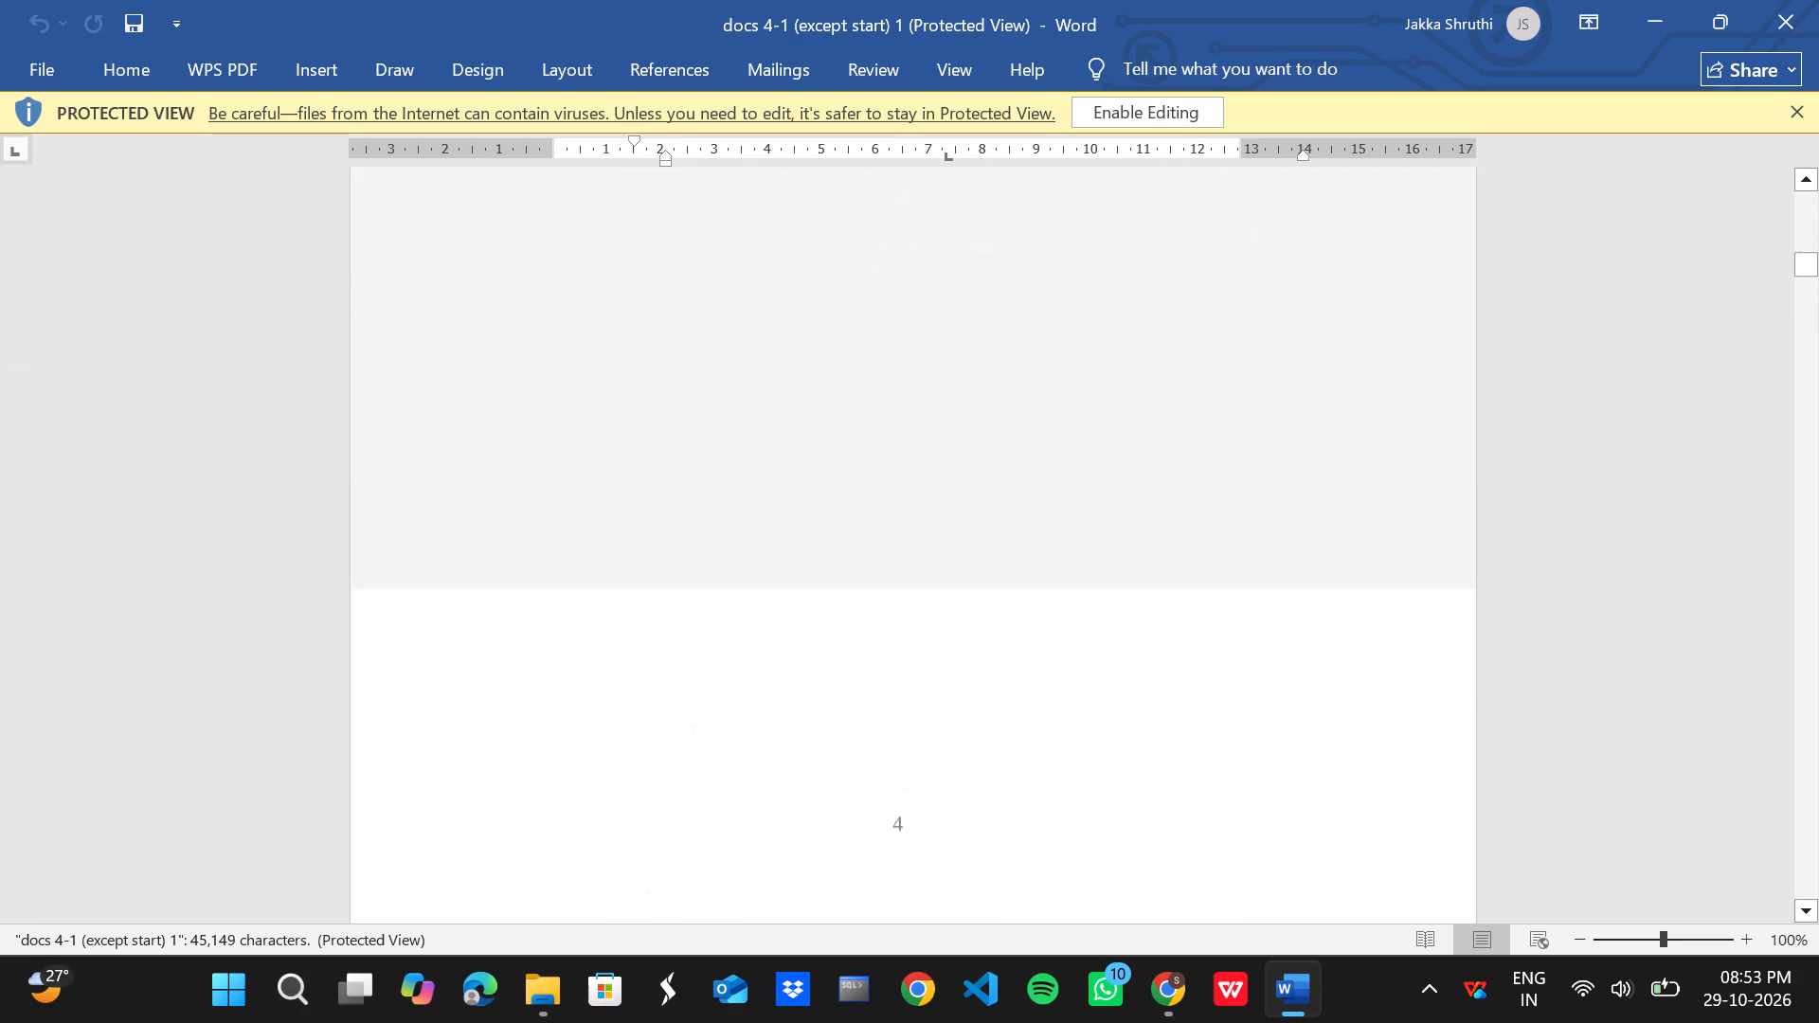
scroll(812, 539, down, 9)
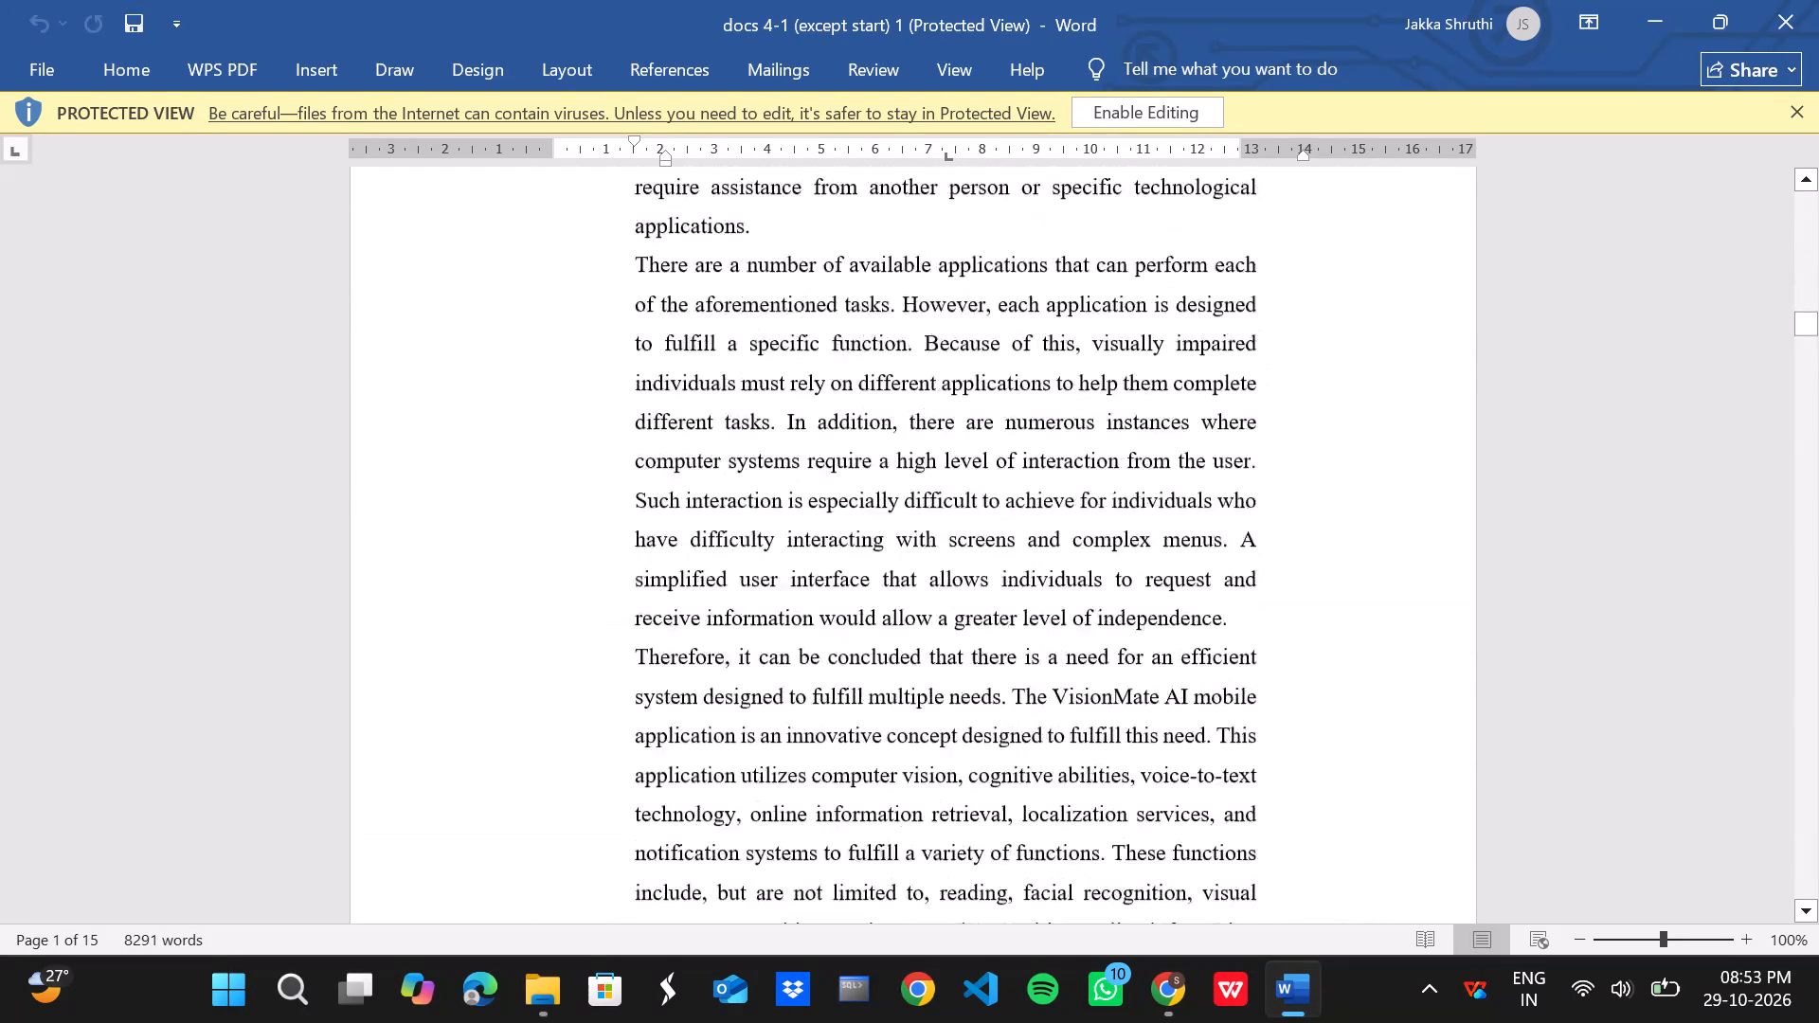
scroll(812, 539, down, 7)
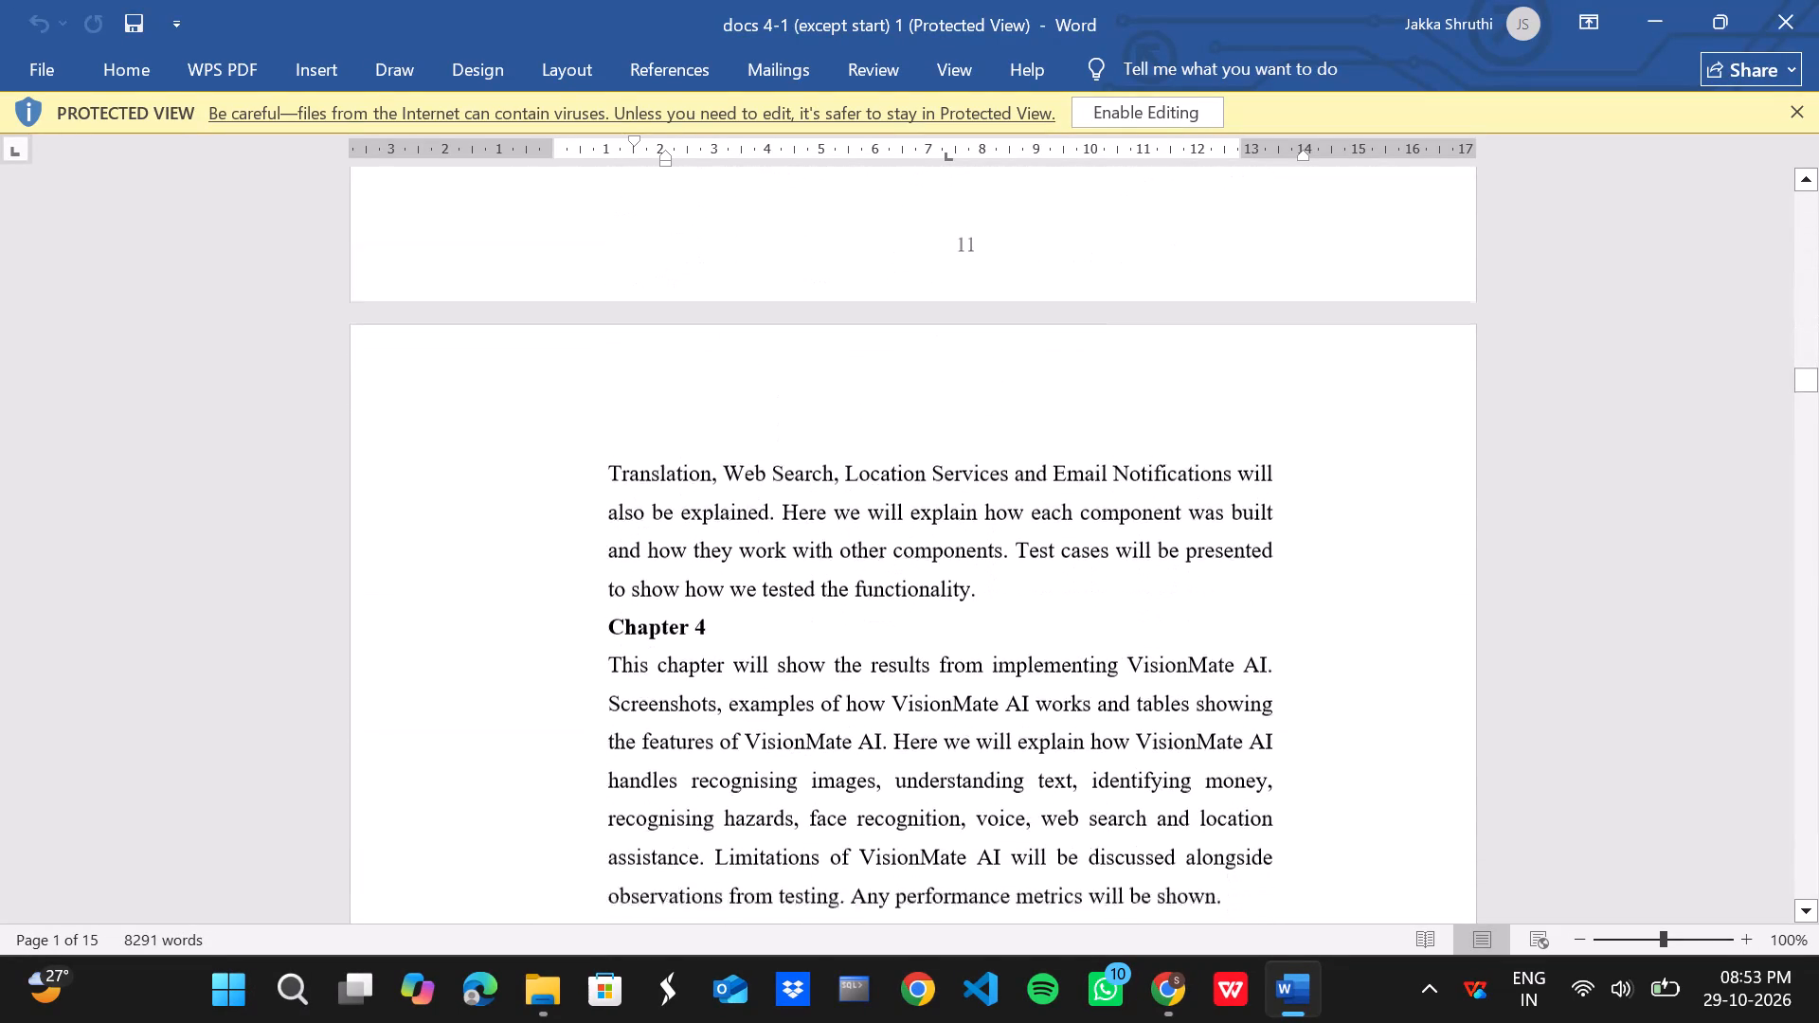
scroll(812, 539, down, 5)
scroll(812, 539, up, 2)
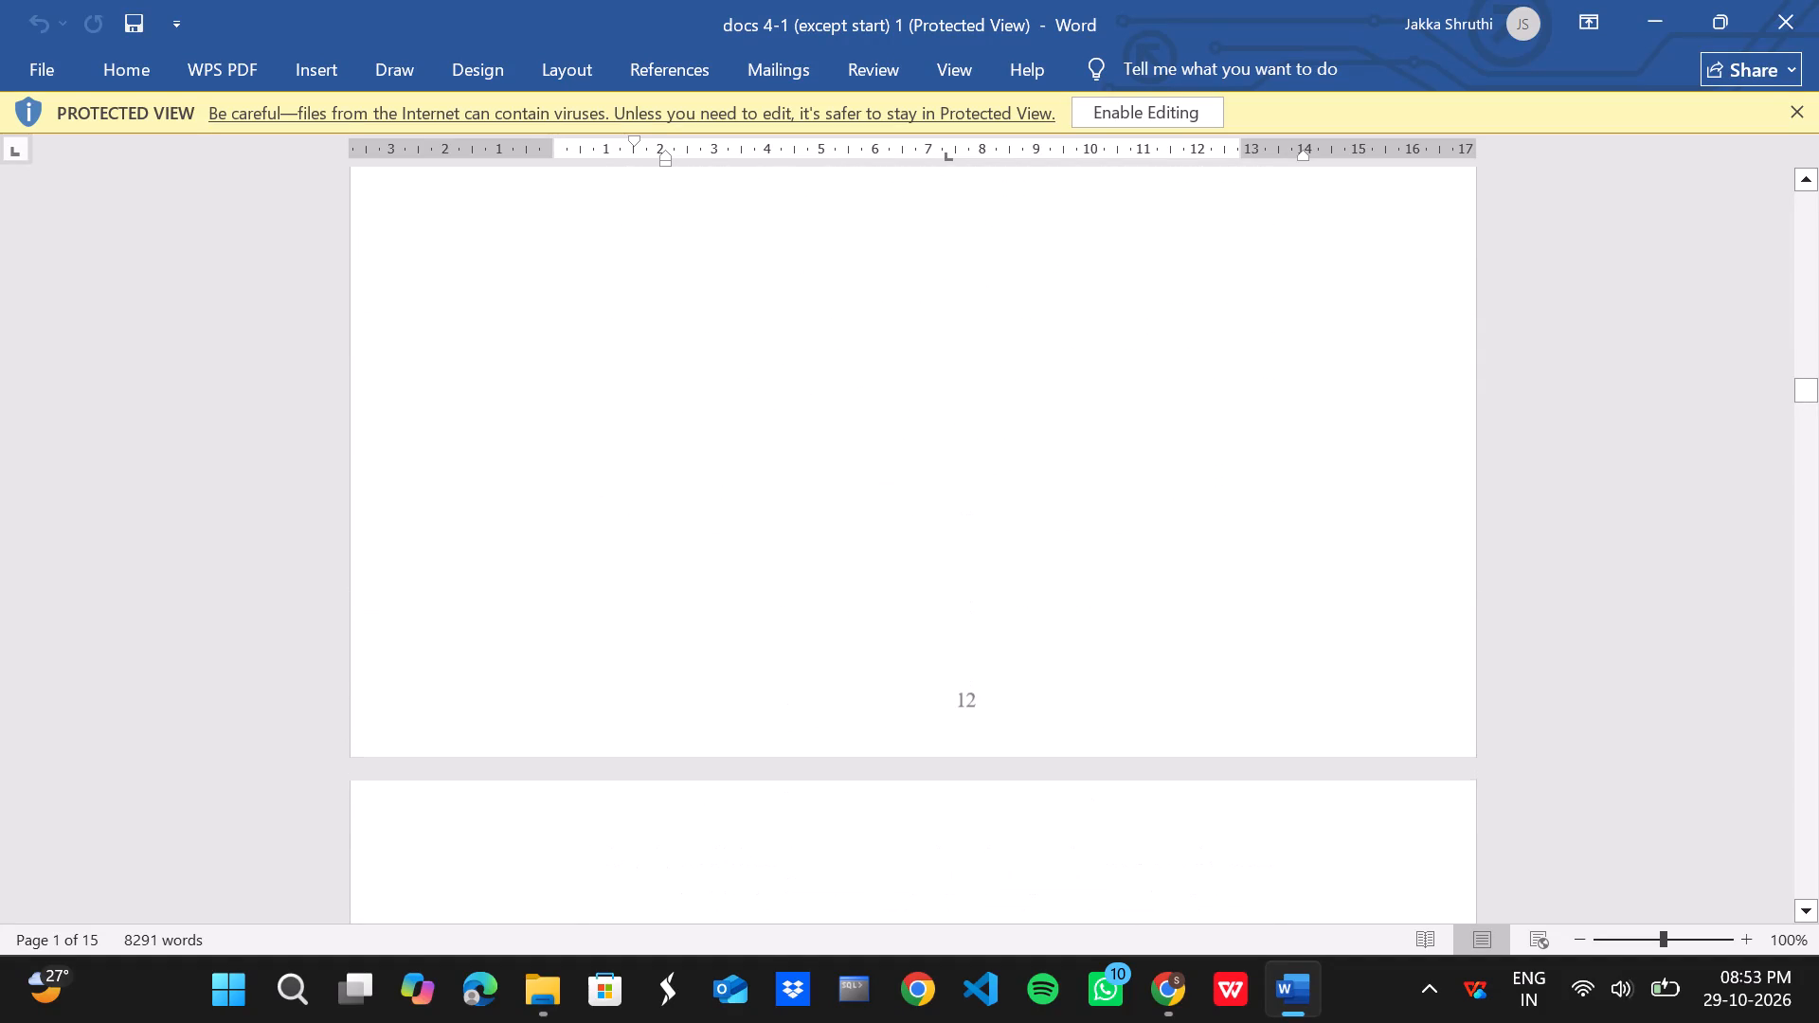
scroll(812, 539, up, 10)
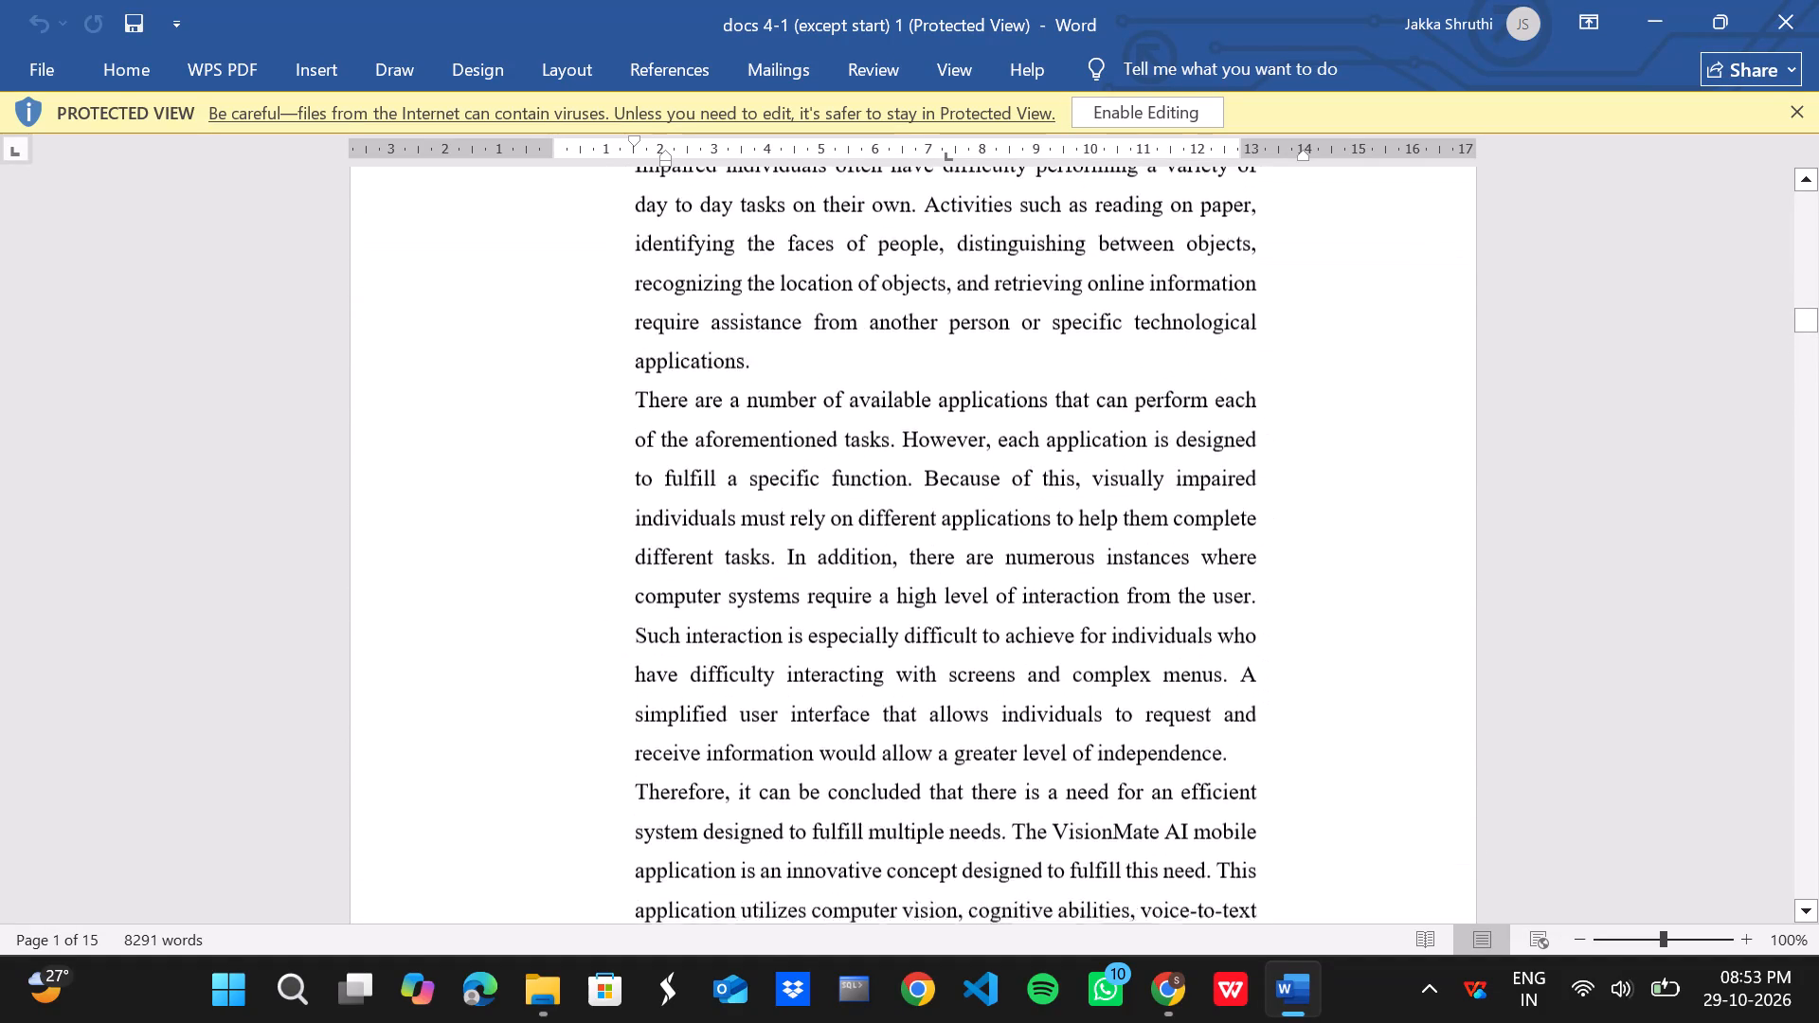
scroll(812, 539, up, 6)
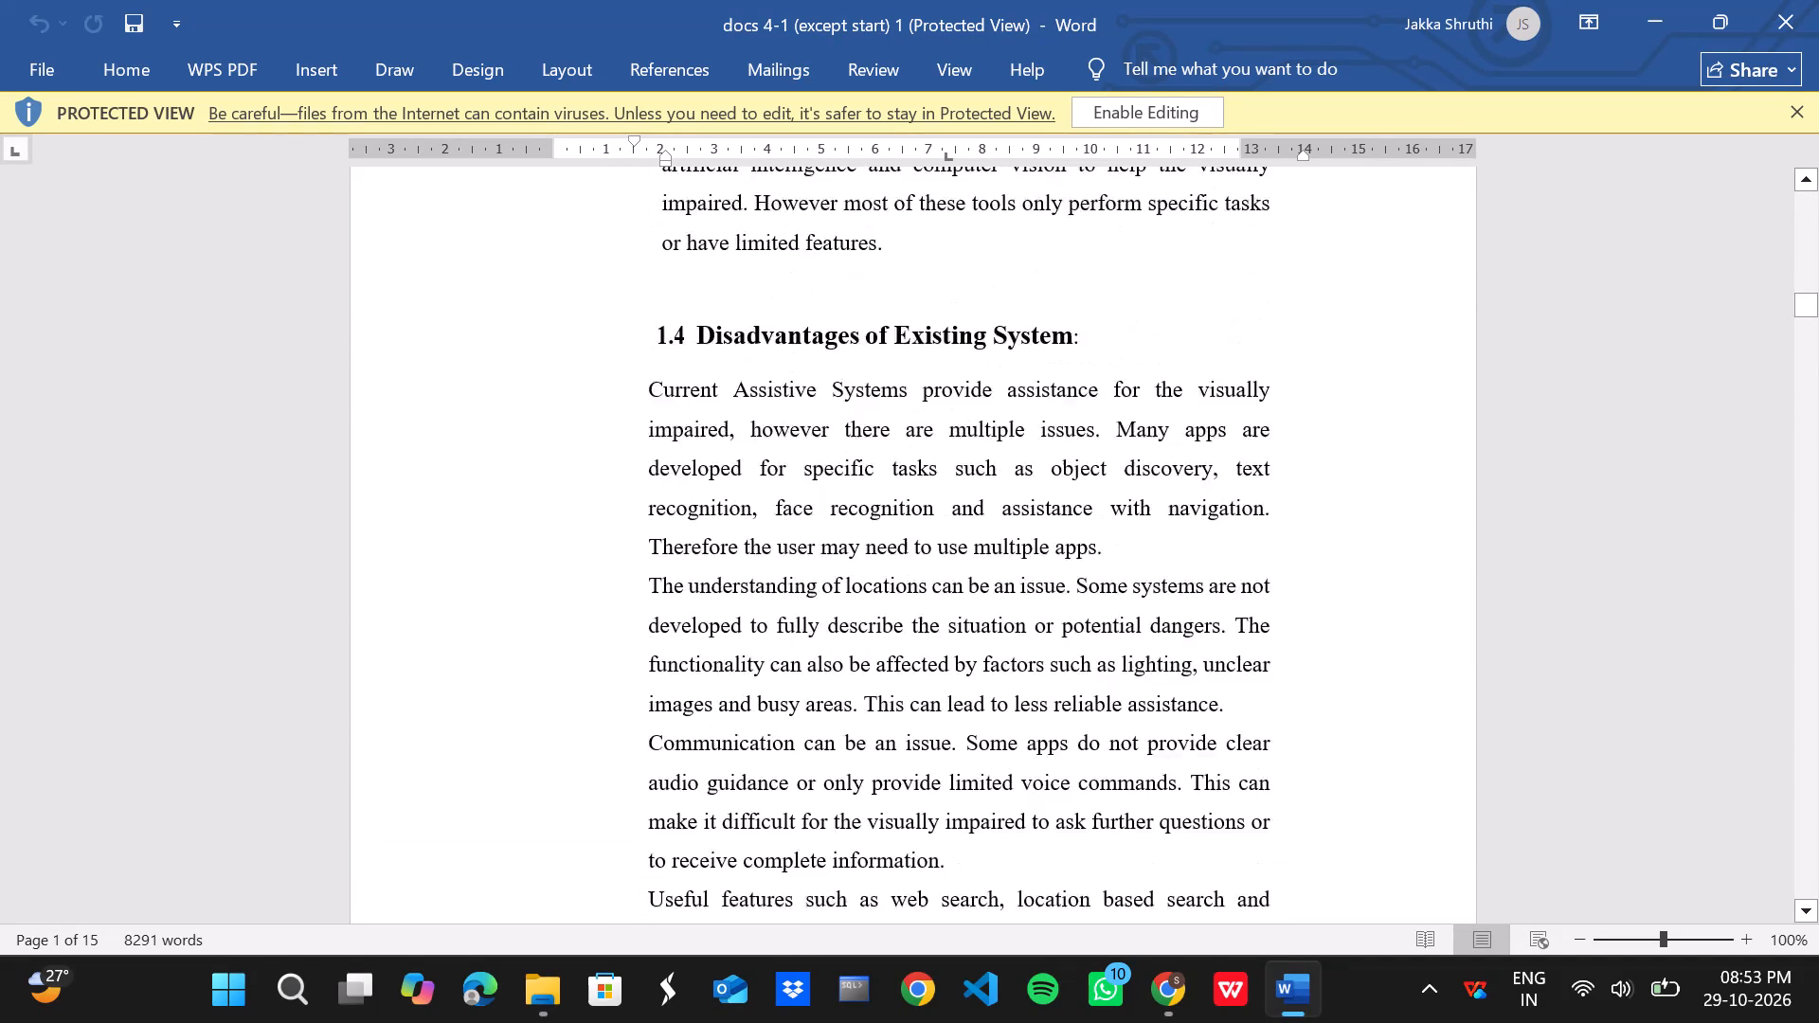
scroll(812, 539, up, 6)
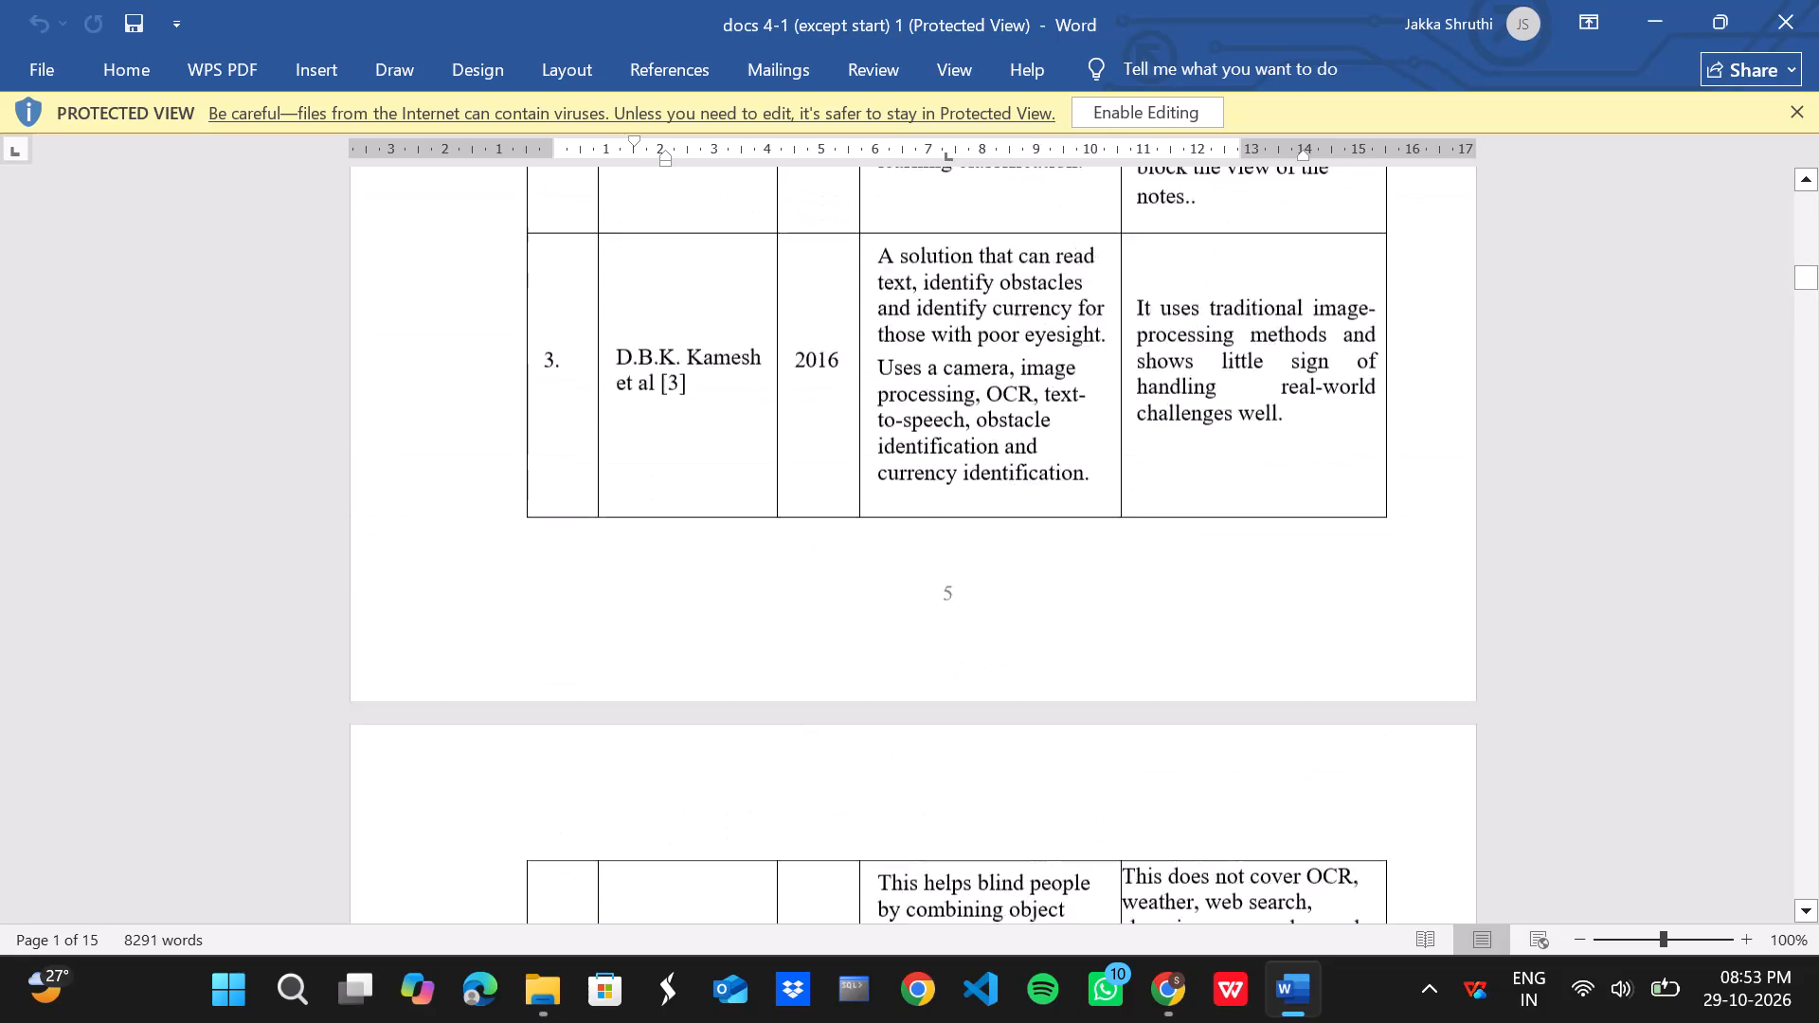
scroll(812, 539, up, 5)
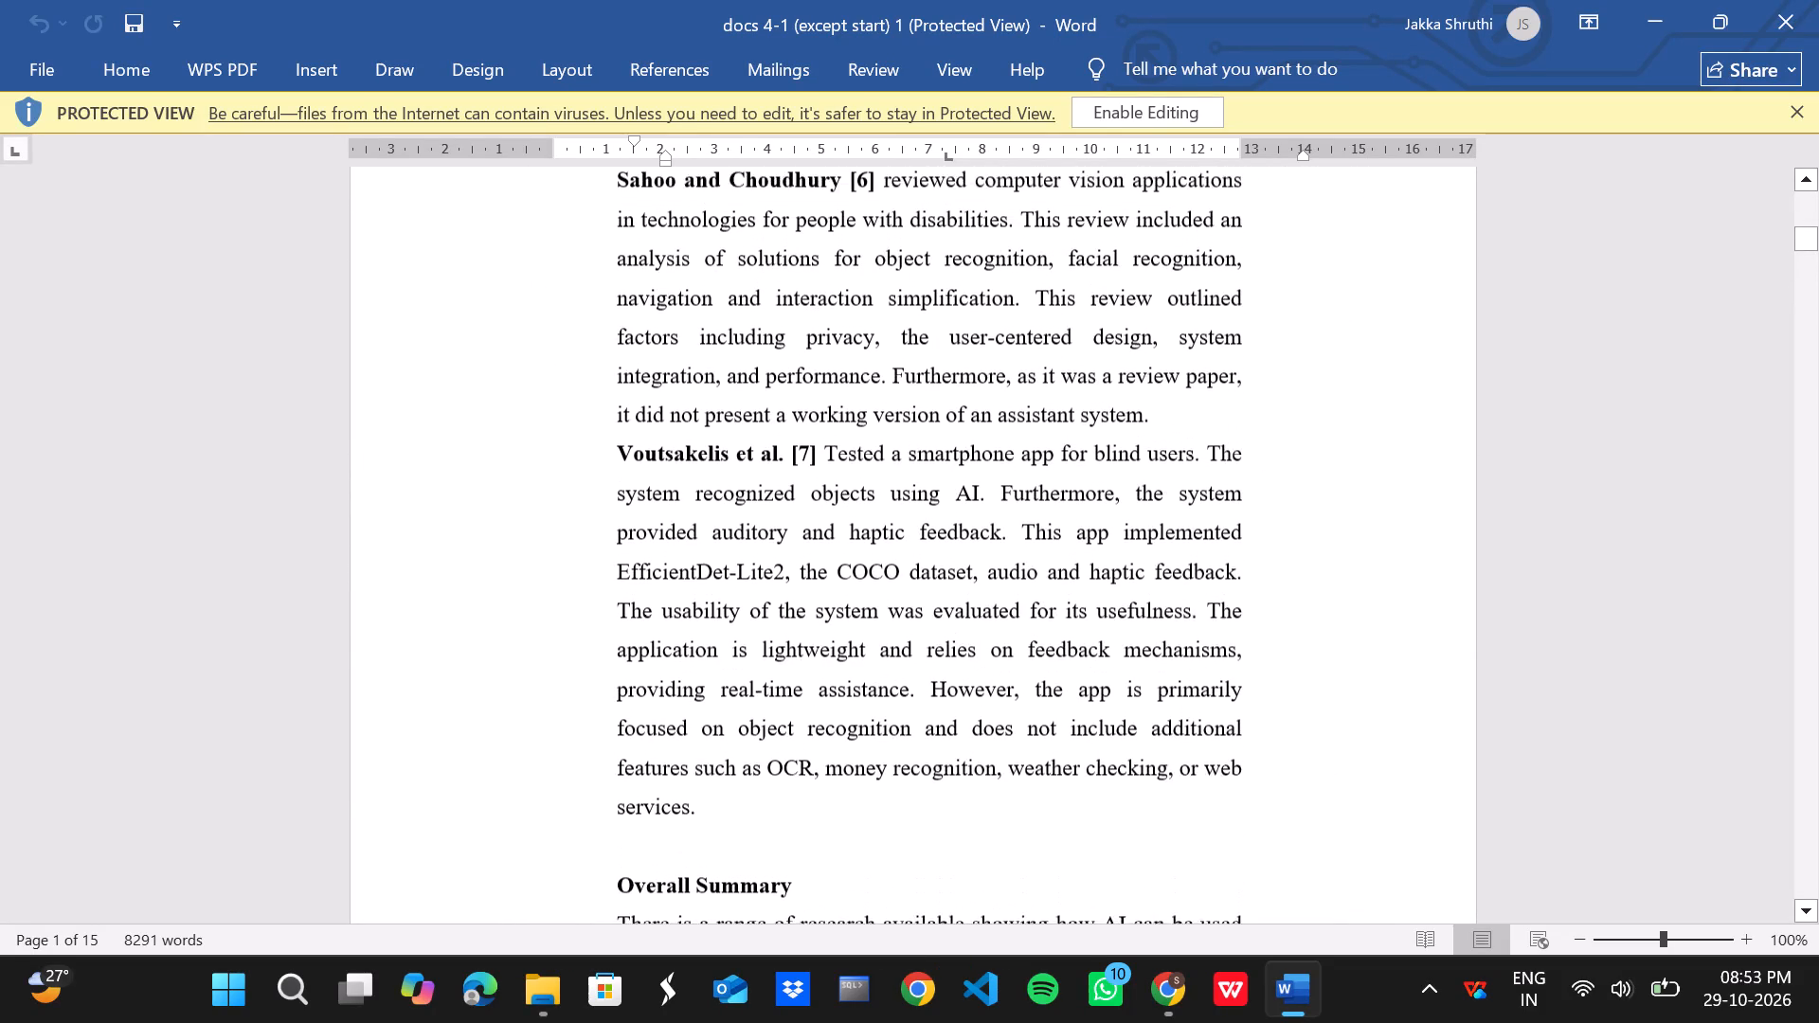
scroll(812, 539, down, 9)
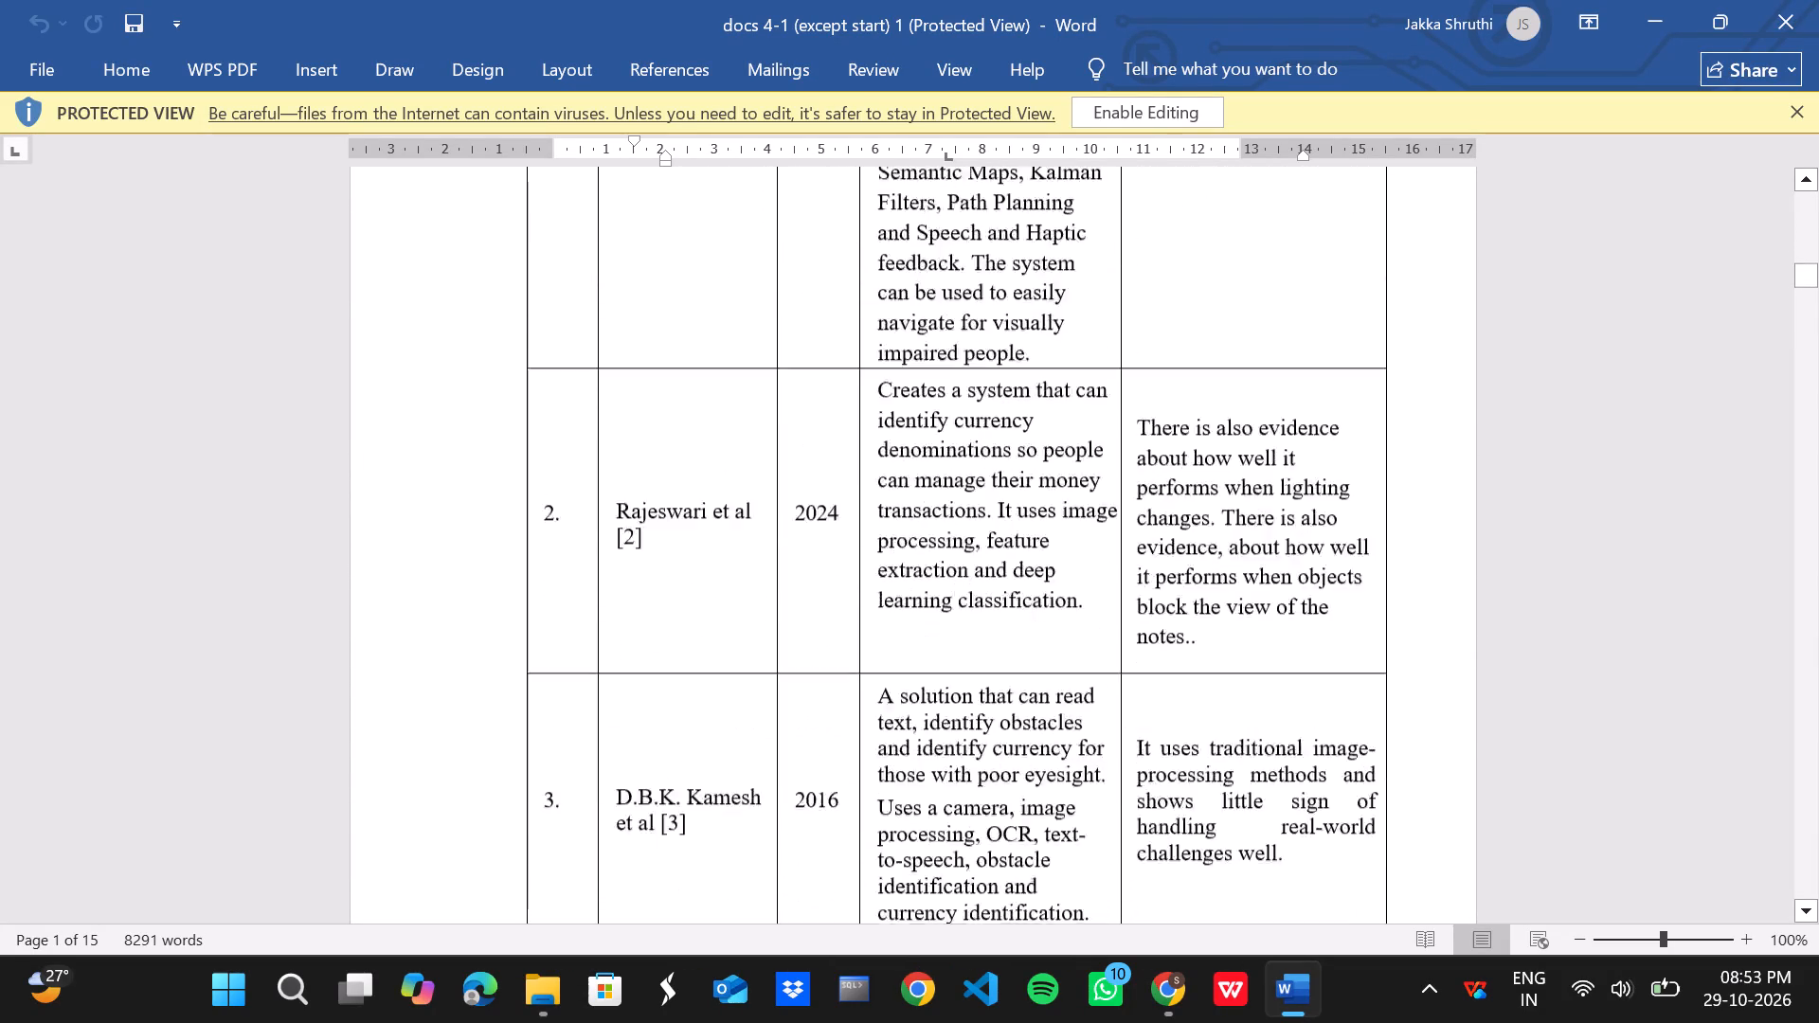
scroll(812, 539, down, 12)
scroll(812, 539, up, 1)
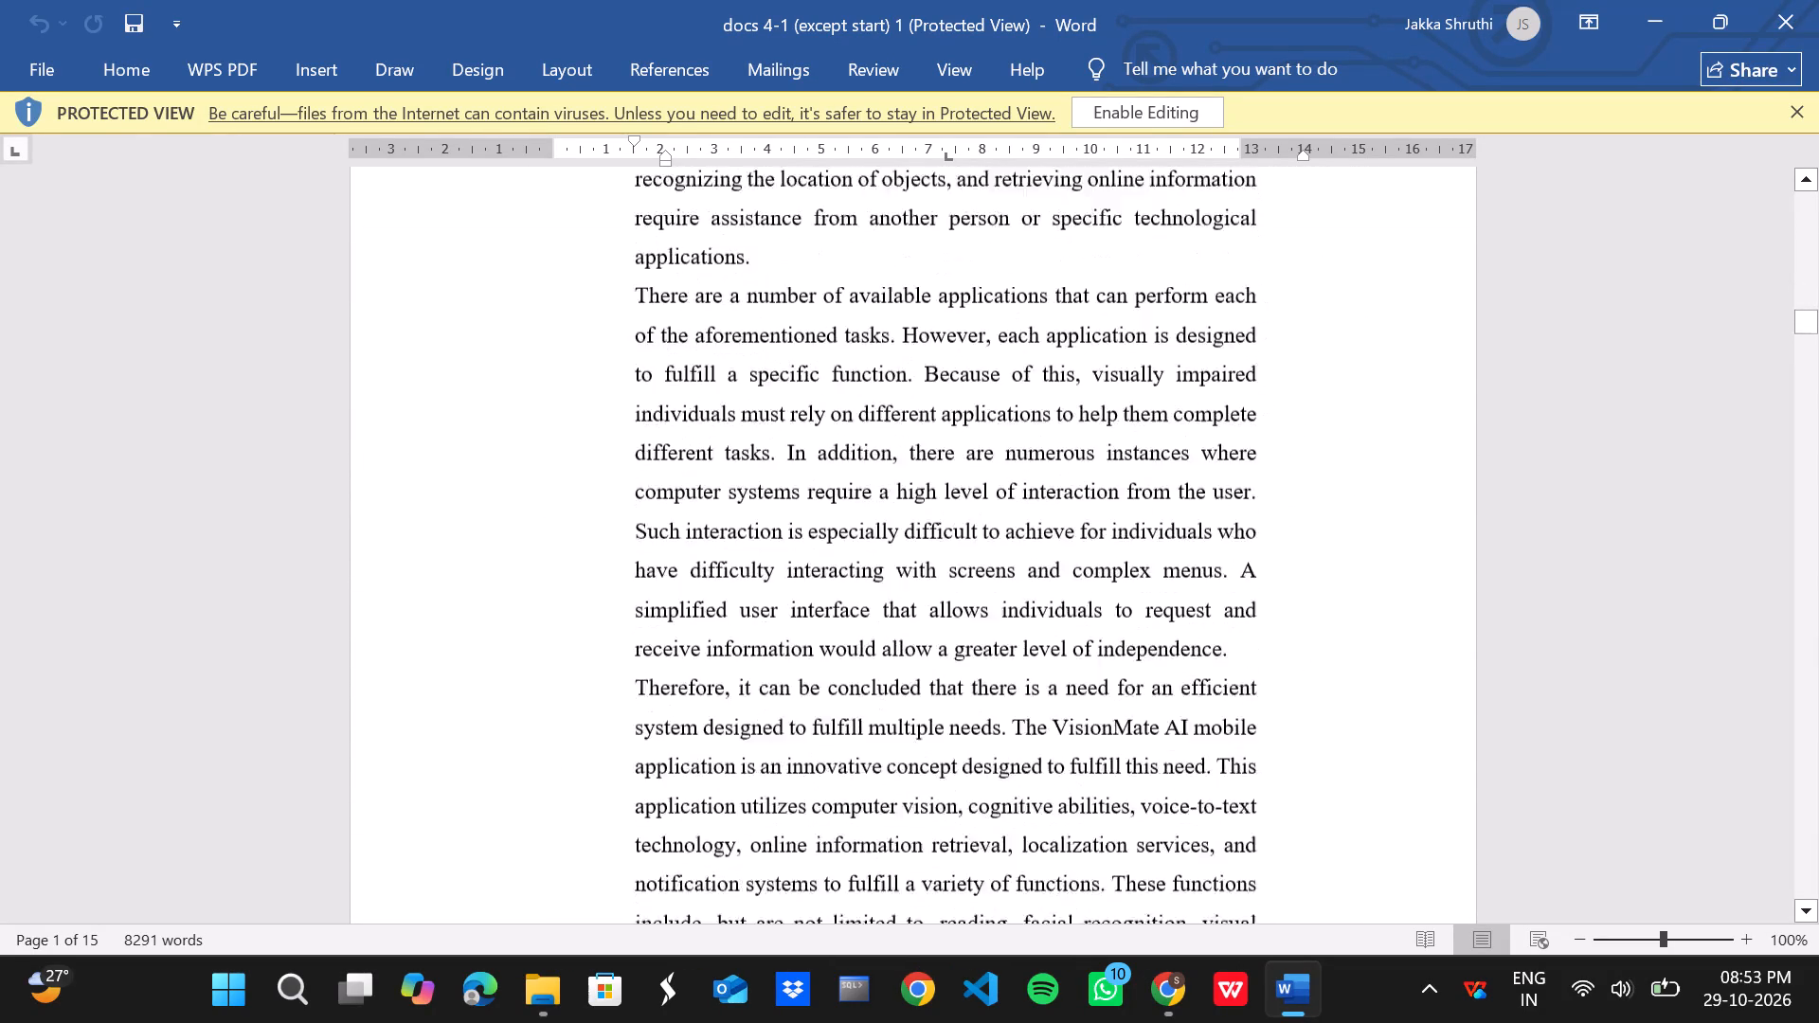
scroll(812, 539, up, 2)
scroll(812, 539, down, 8)
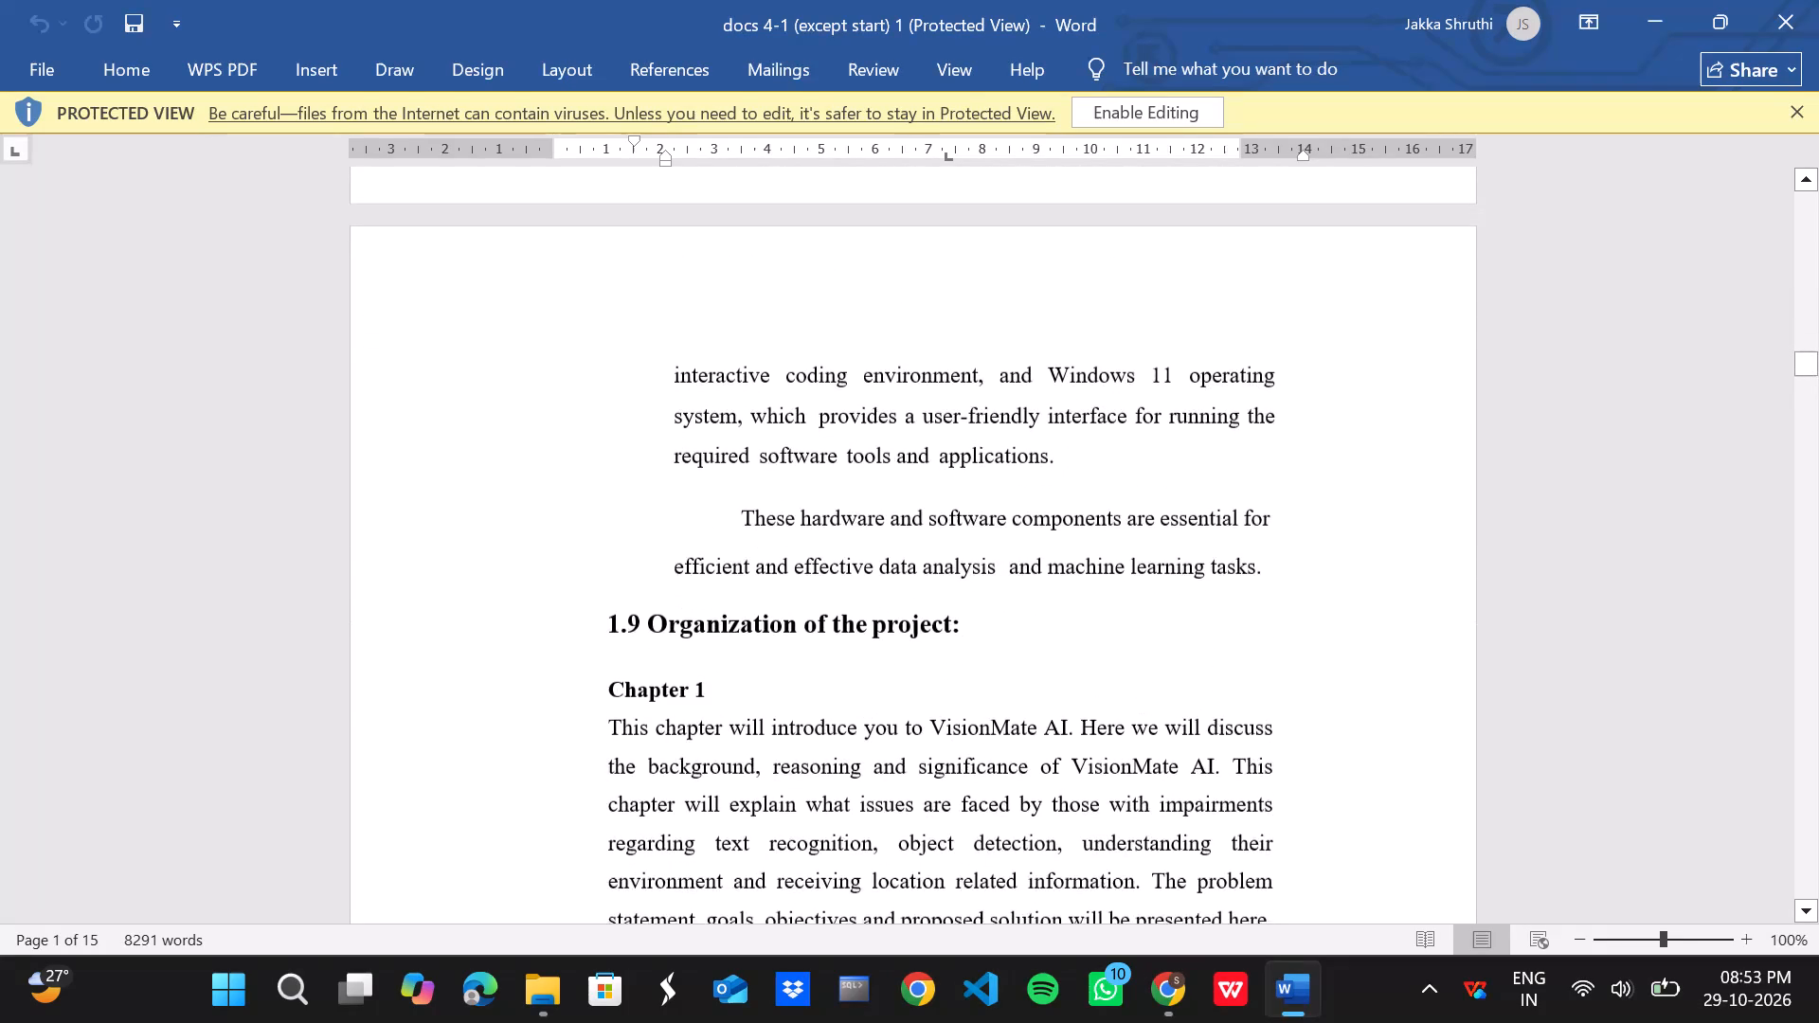
scroll(812, 539, down, 6)
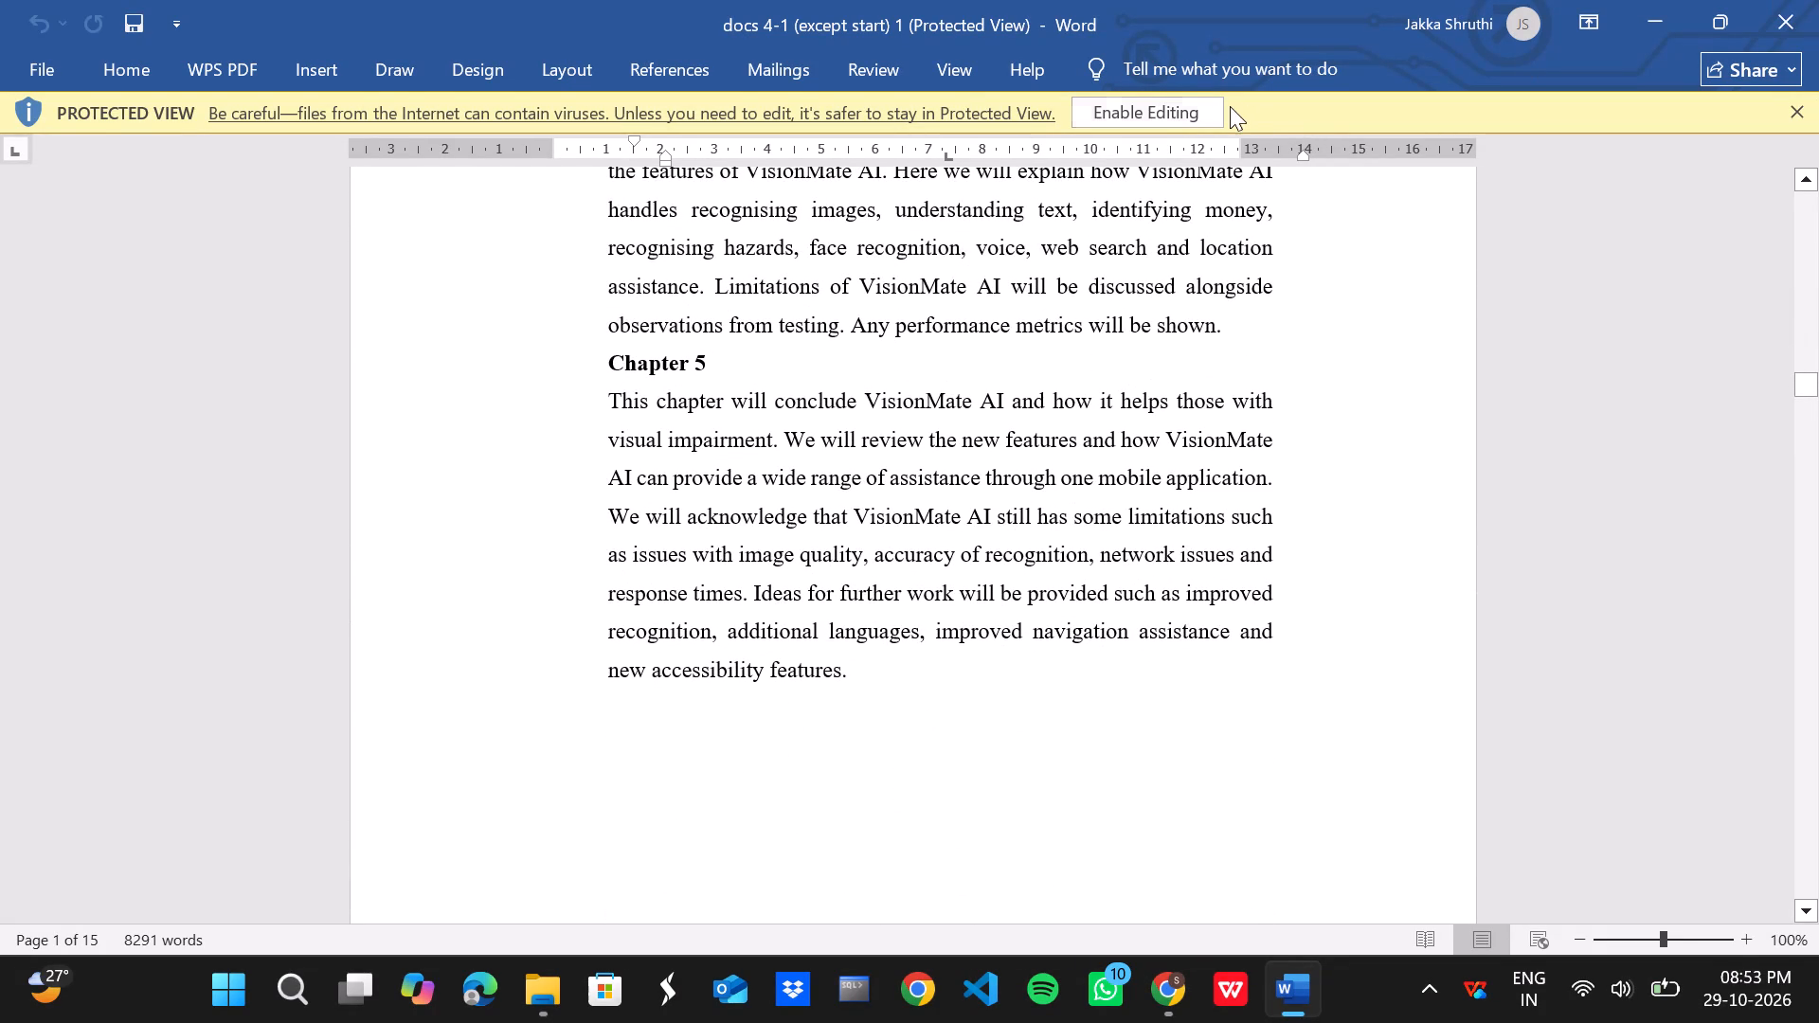
Enable editing of docs 4-1 (except start) 1 and create a PDF of it with WPS PDF.
click(1216, 106)
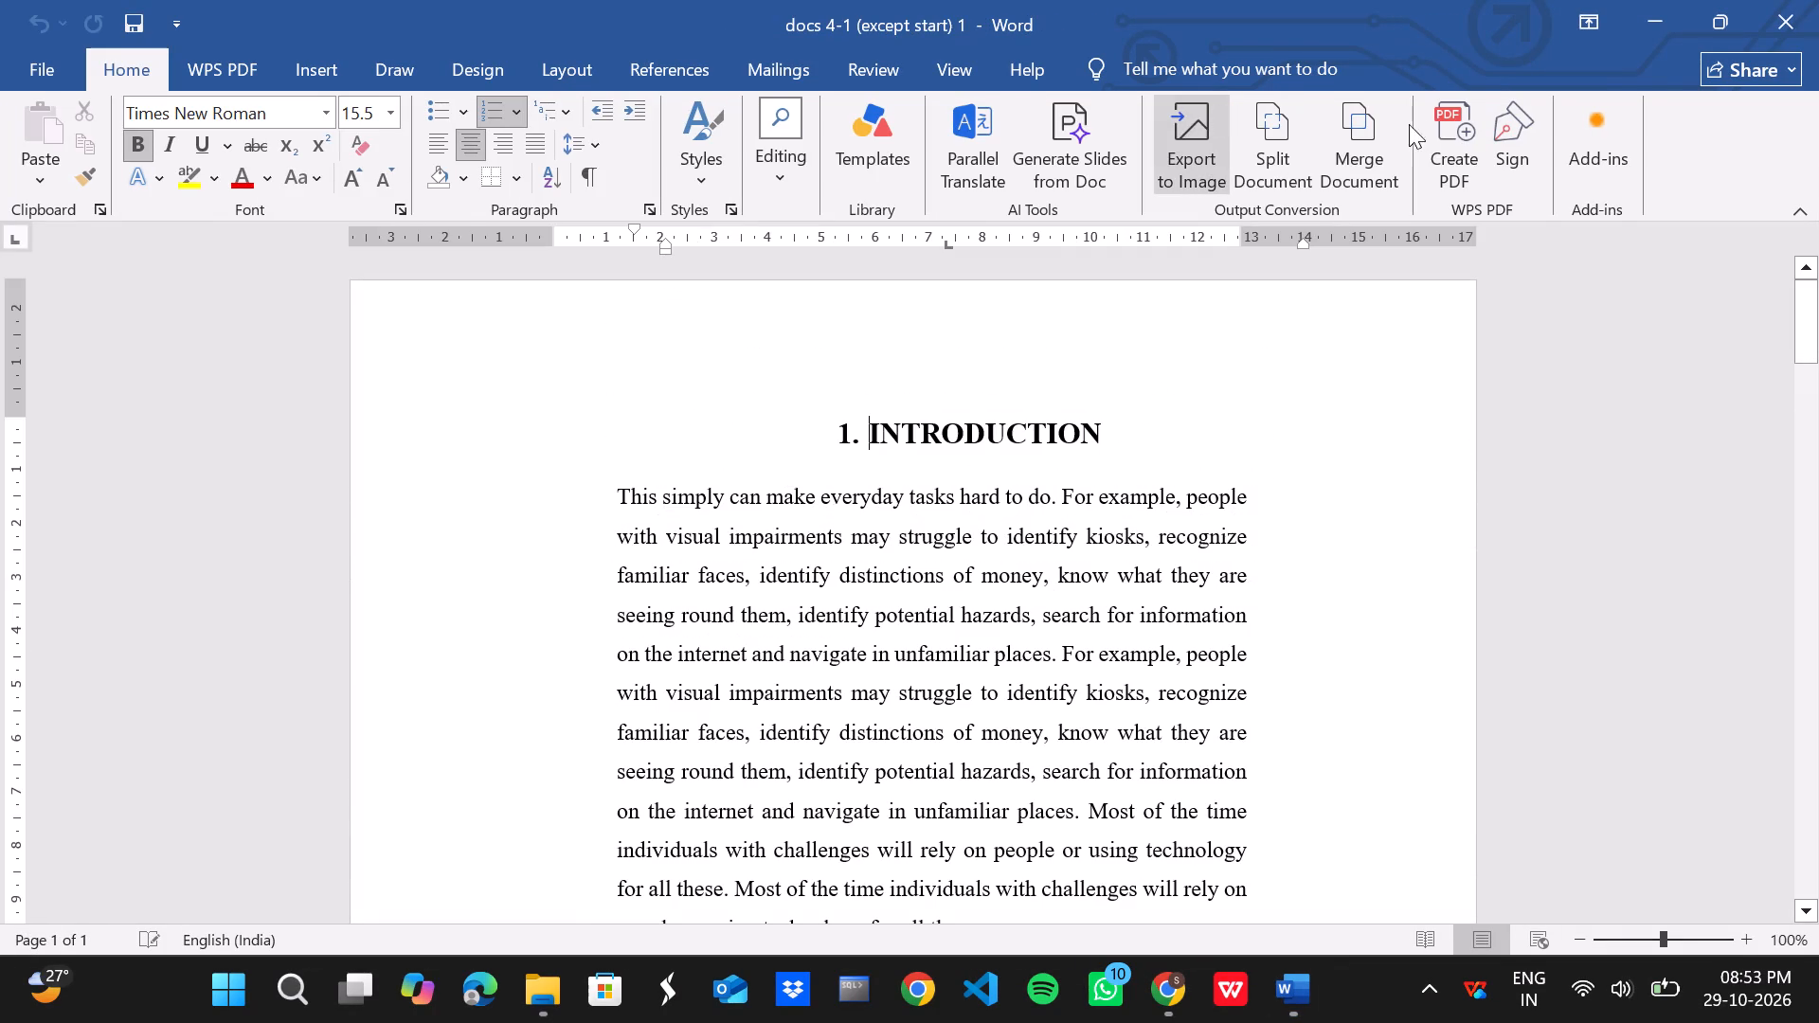
click(1449, 135)
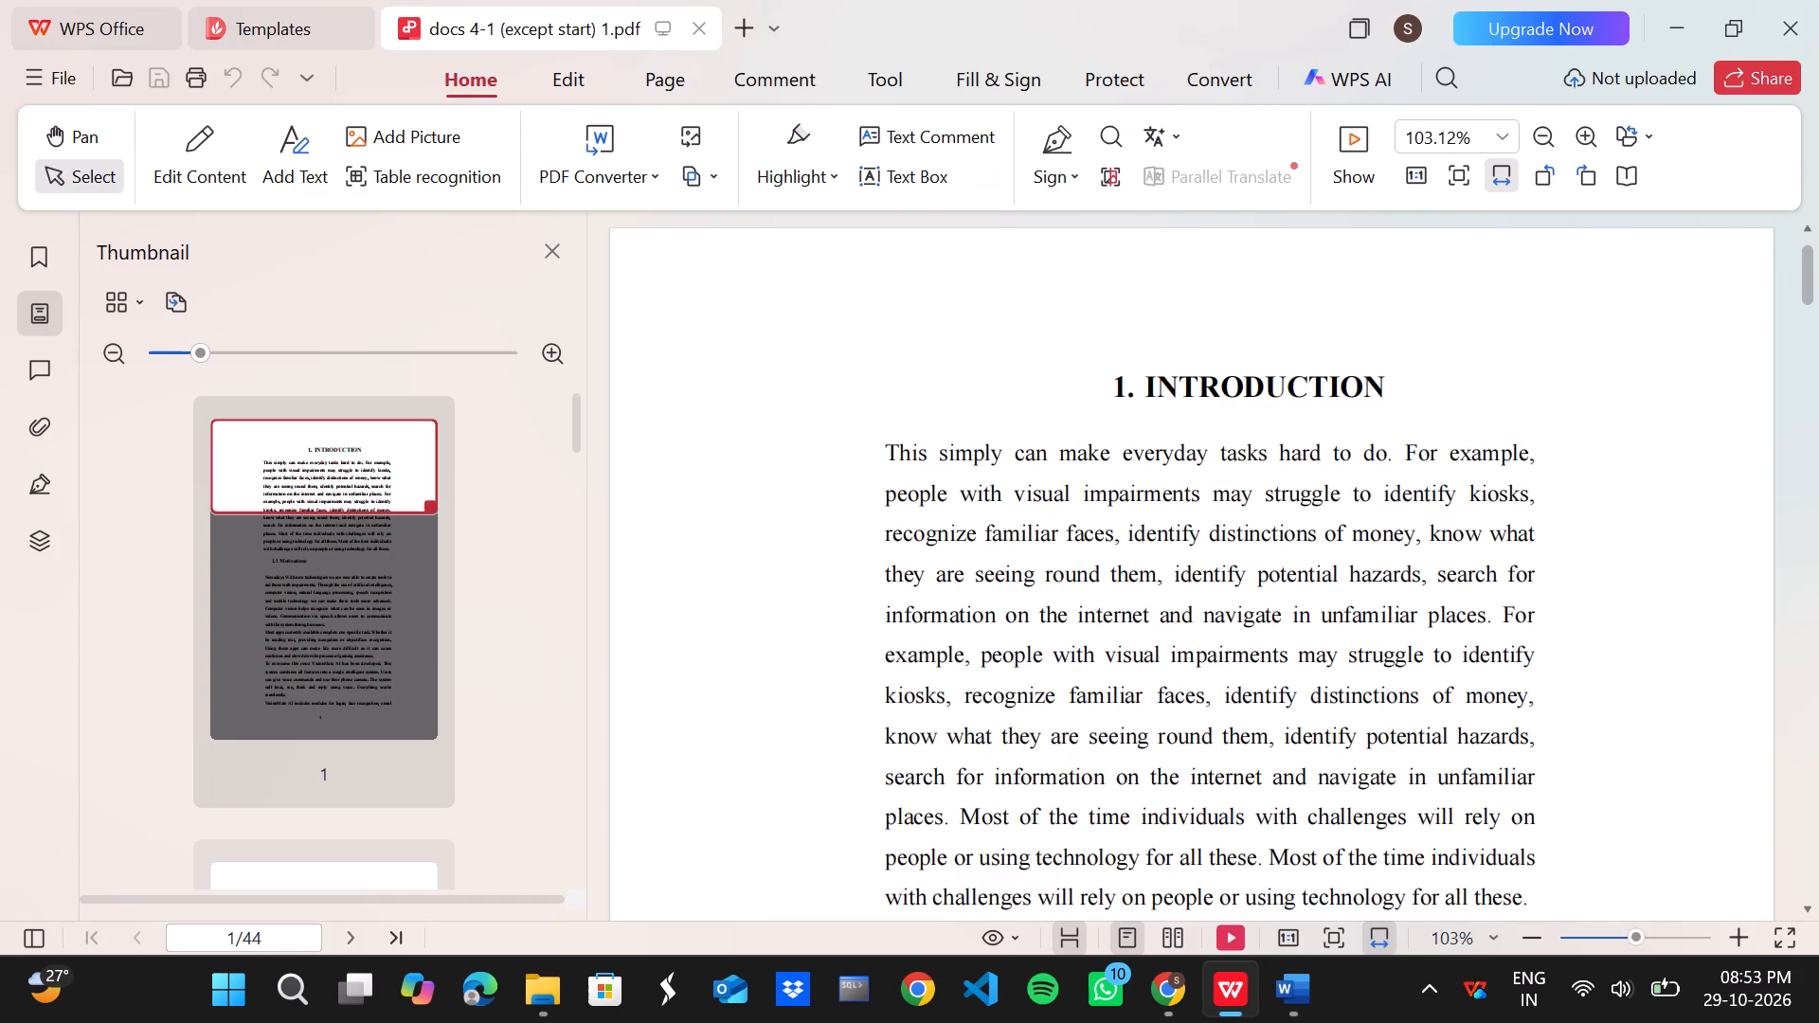
Review the docs 4-1 (except start) 1 PDF through chapter 1, from the Introduction to the project organization section.
scroll(1500, 737, down, 10)
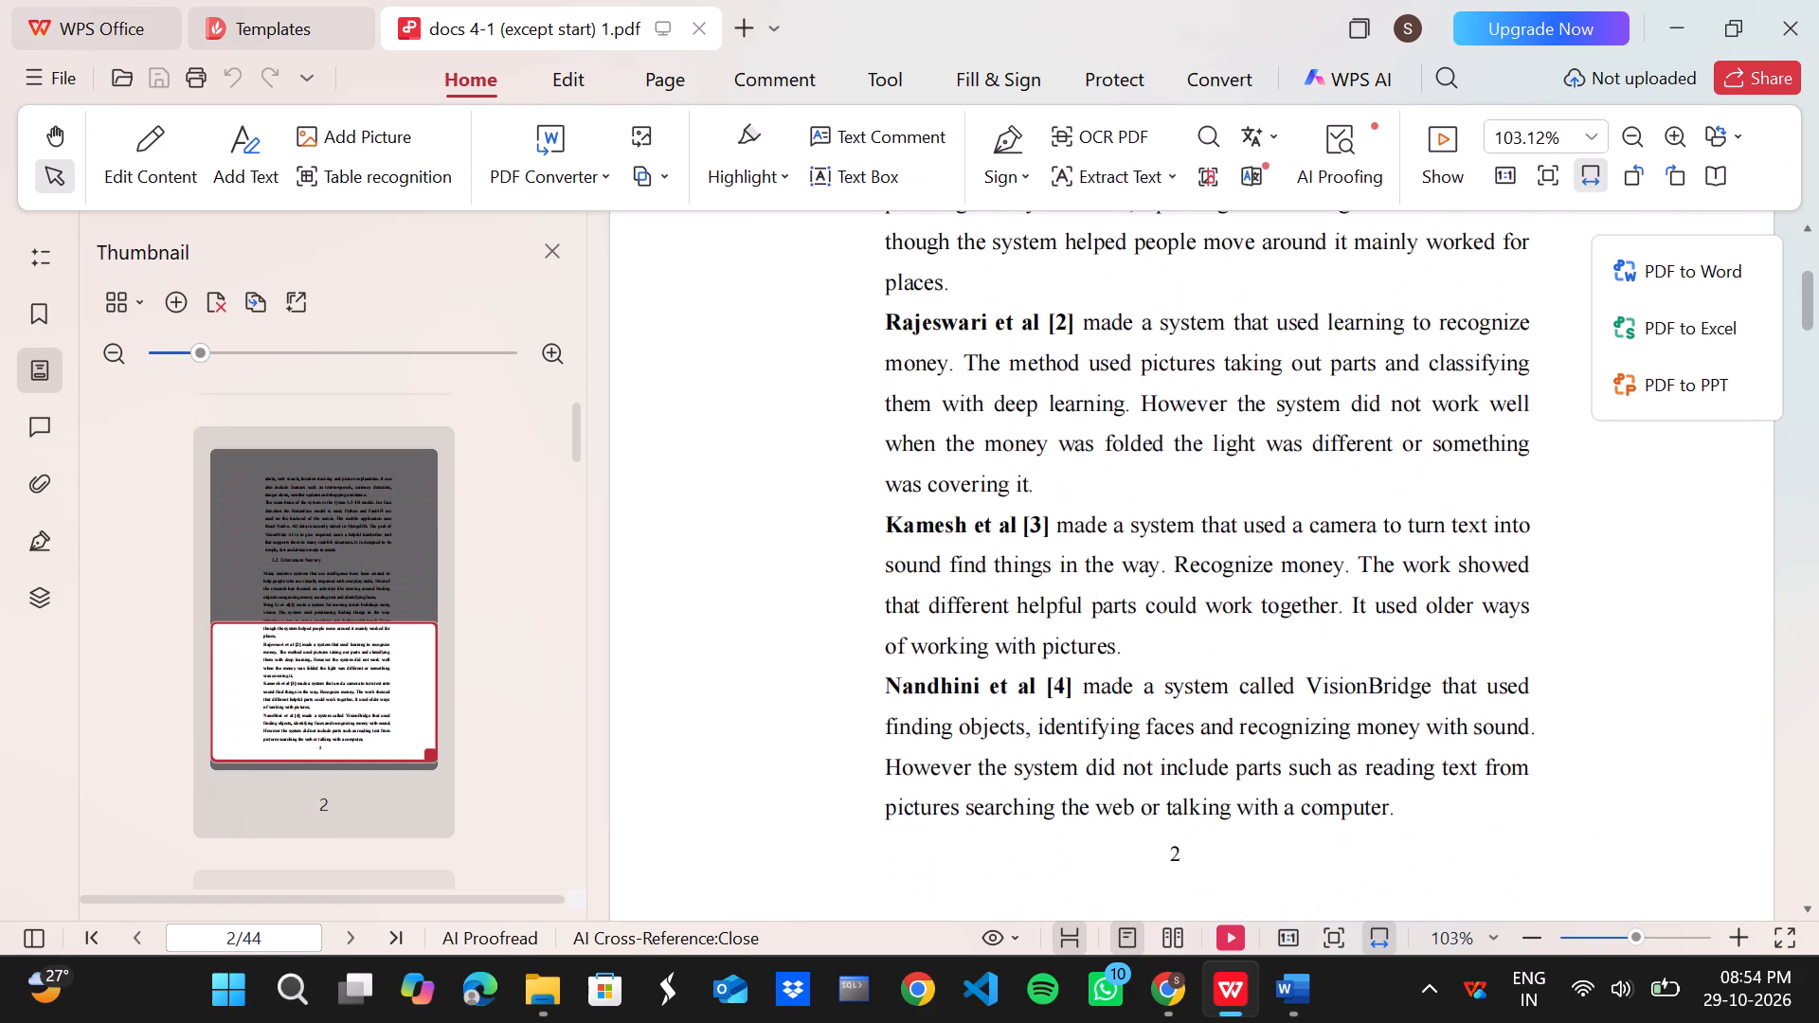
scroll(1500, 737, down, 6)
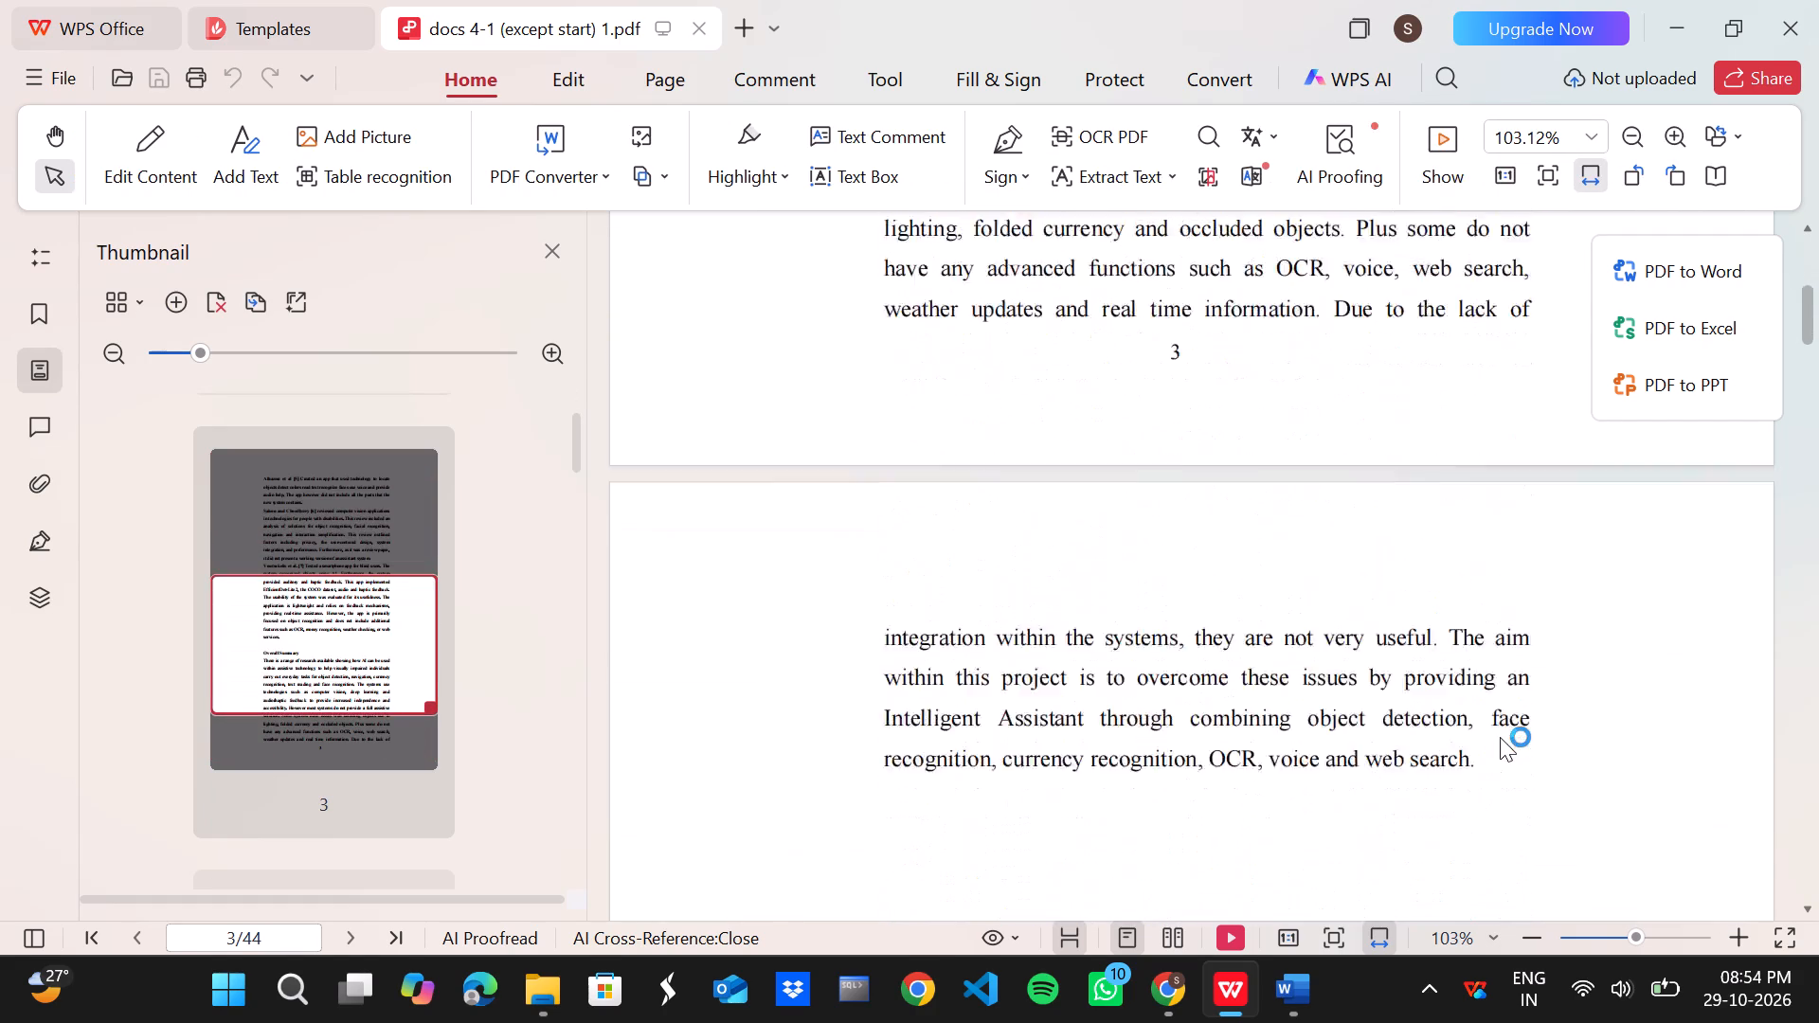
scroll(1500, 737, down, 3)
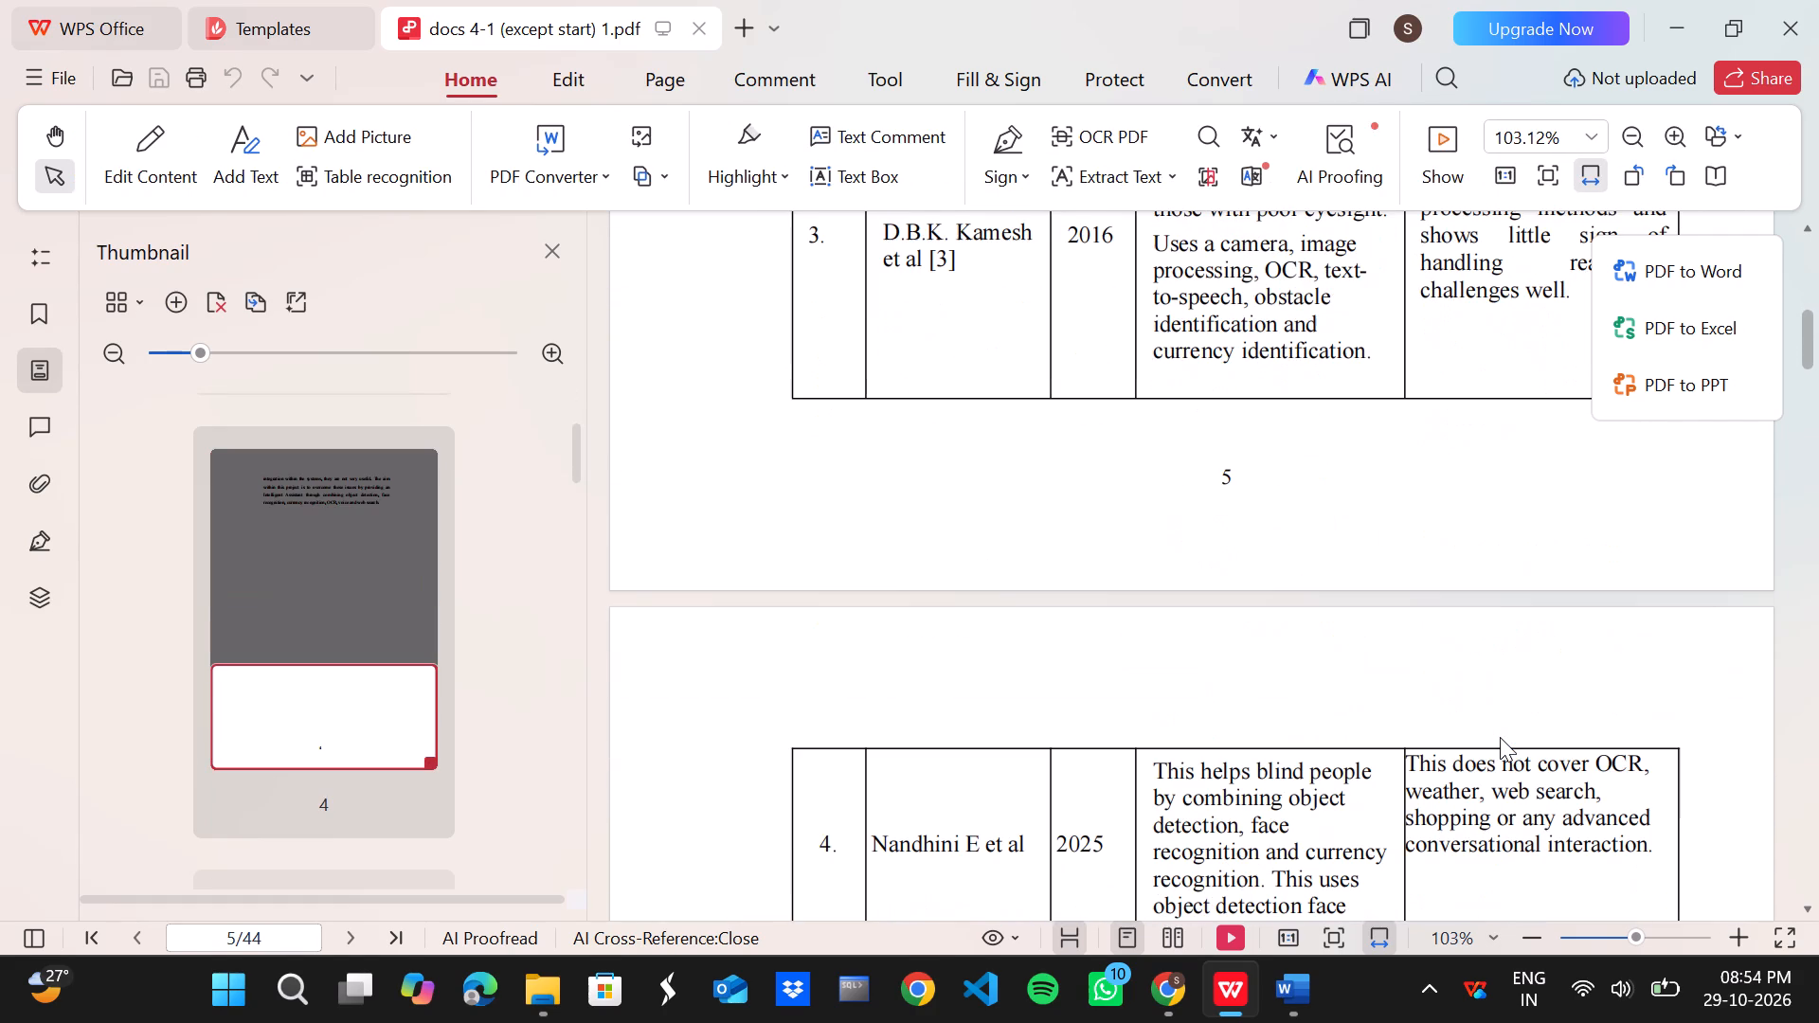
scroll(1500, 737, down, 8)
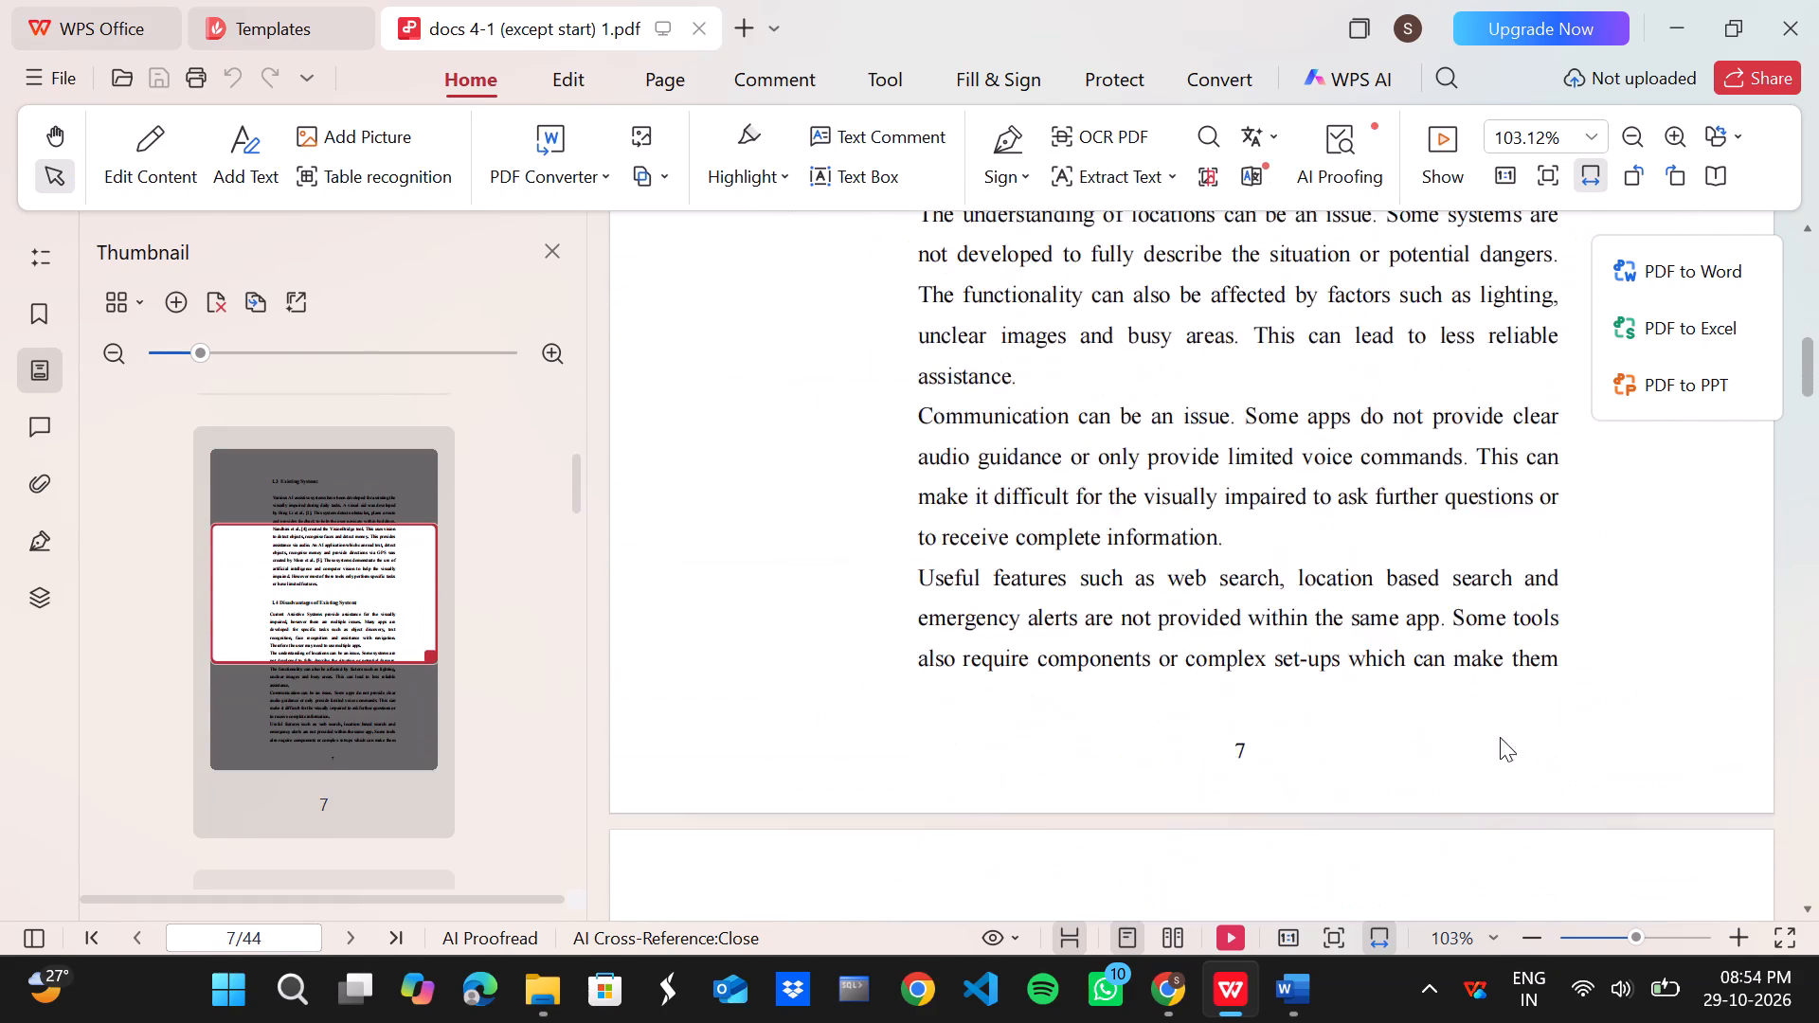
scroll(1500, 737, down, 5)
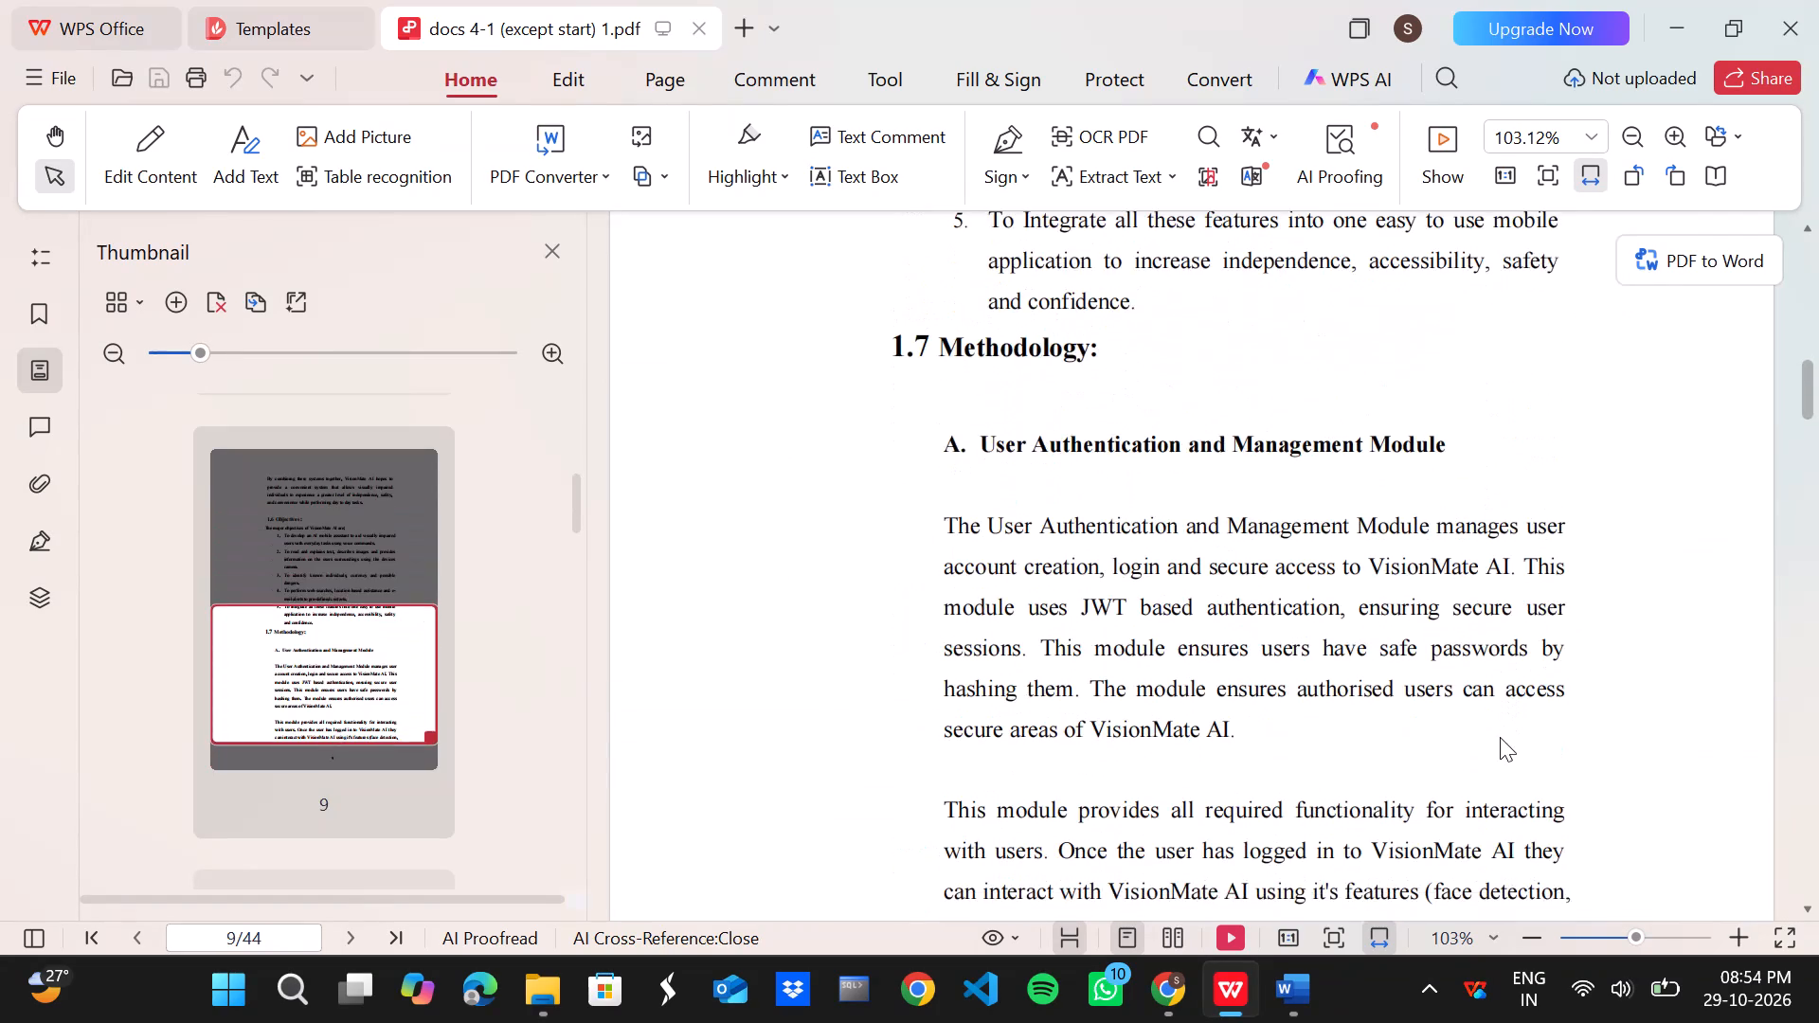
scroll(1500, 737, up, 1)
scroll(1500, 737, down, 4)
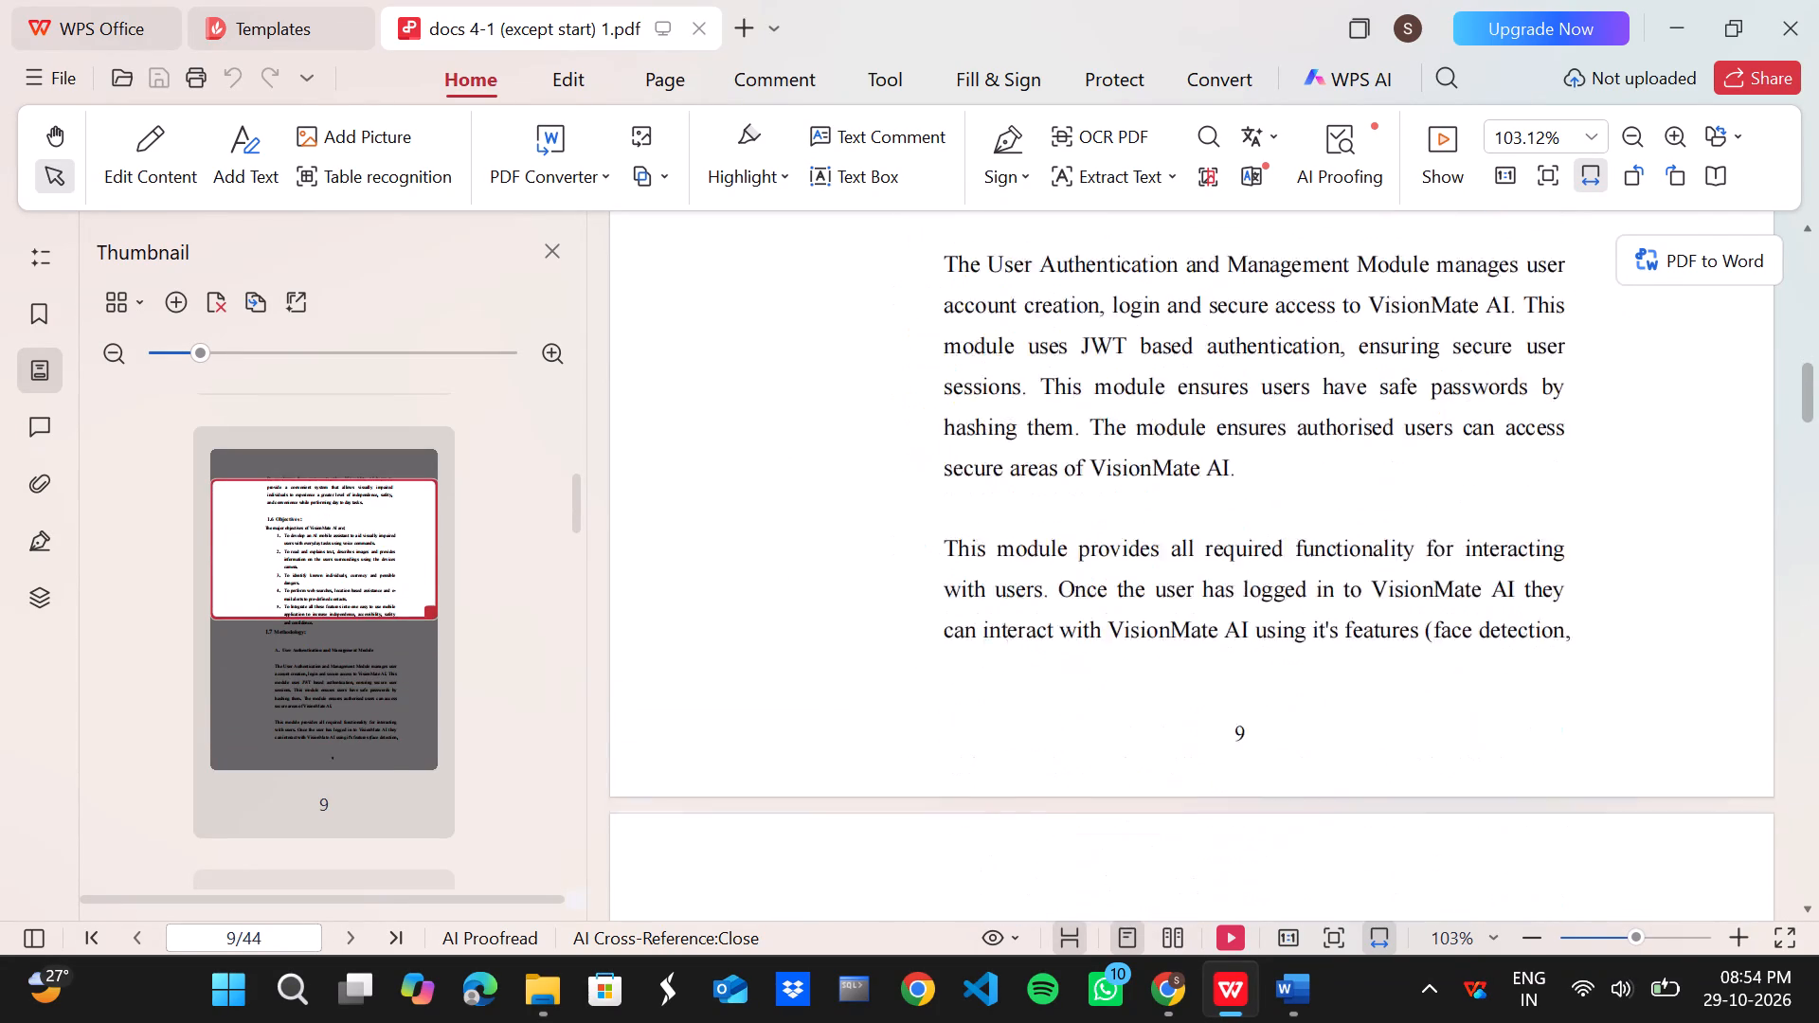
scroll(1500, 737, down, 4)
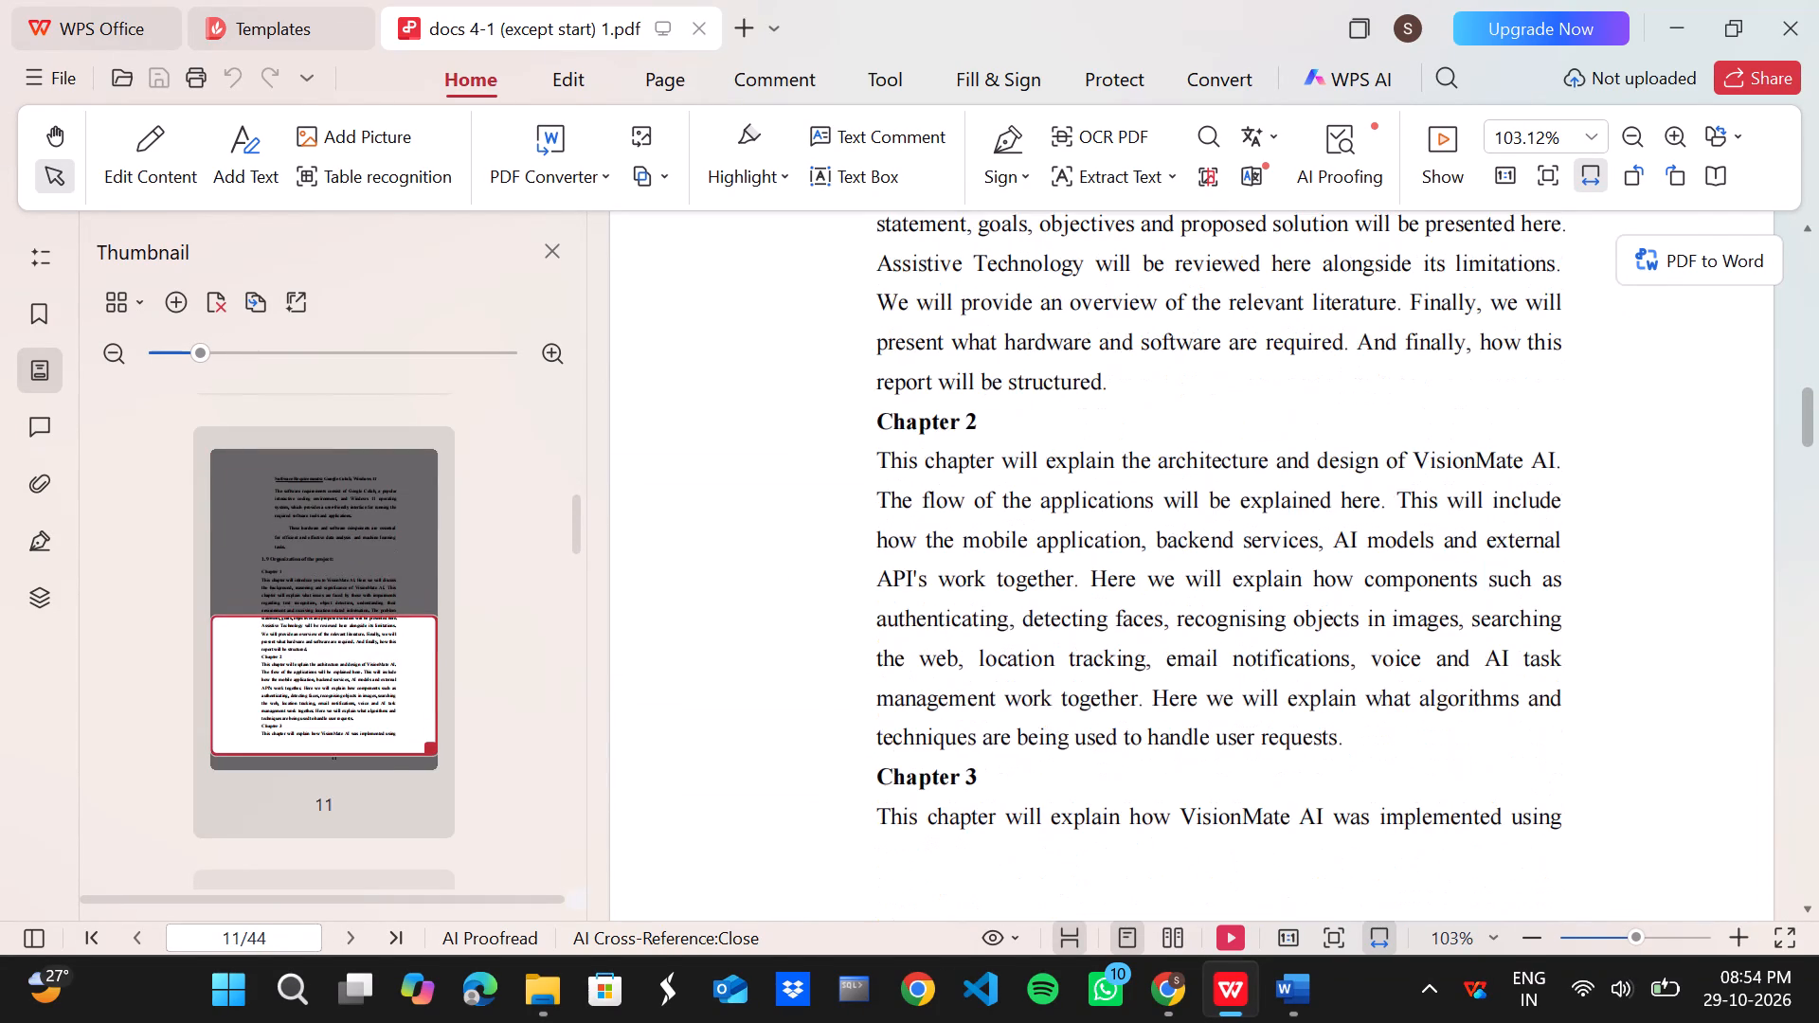
scroll(1500, 737, down, 6)
Review the PDF's chapter 2 on the proposed system, including the architecture figure and the algorithm descriptions.
scroll(1500, 737, down, 1)
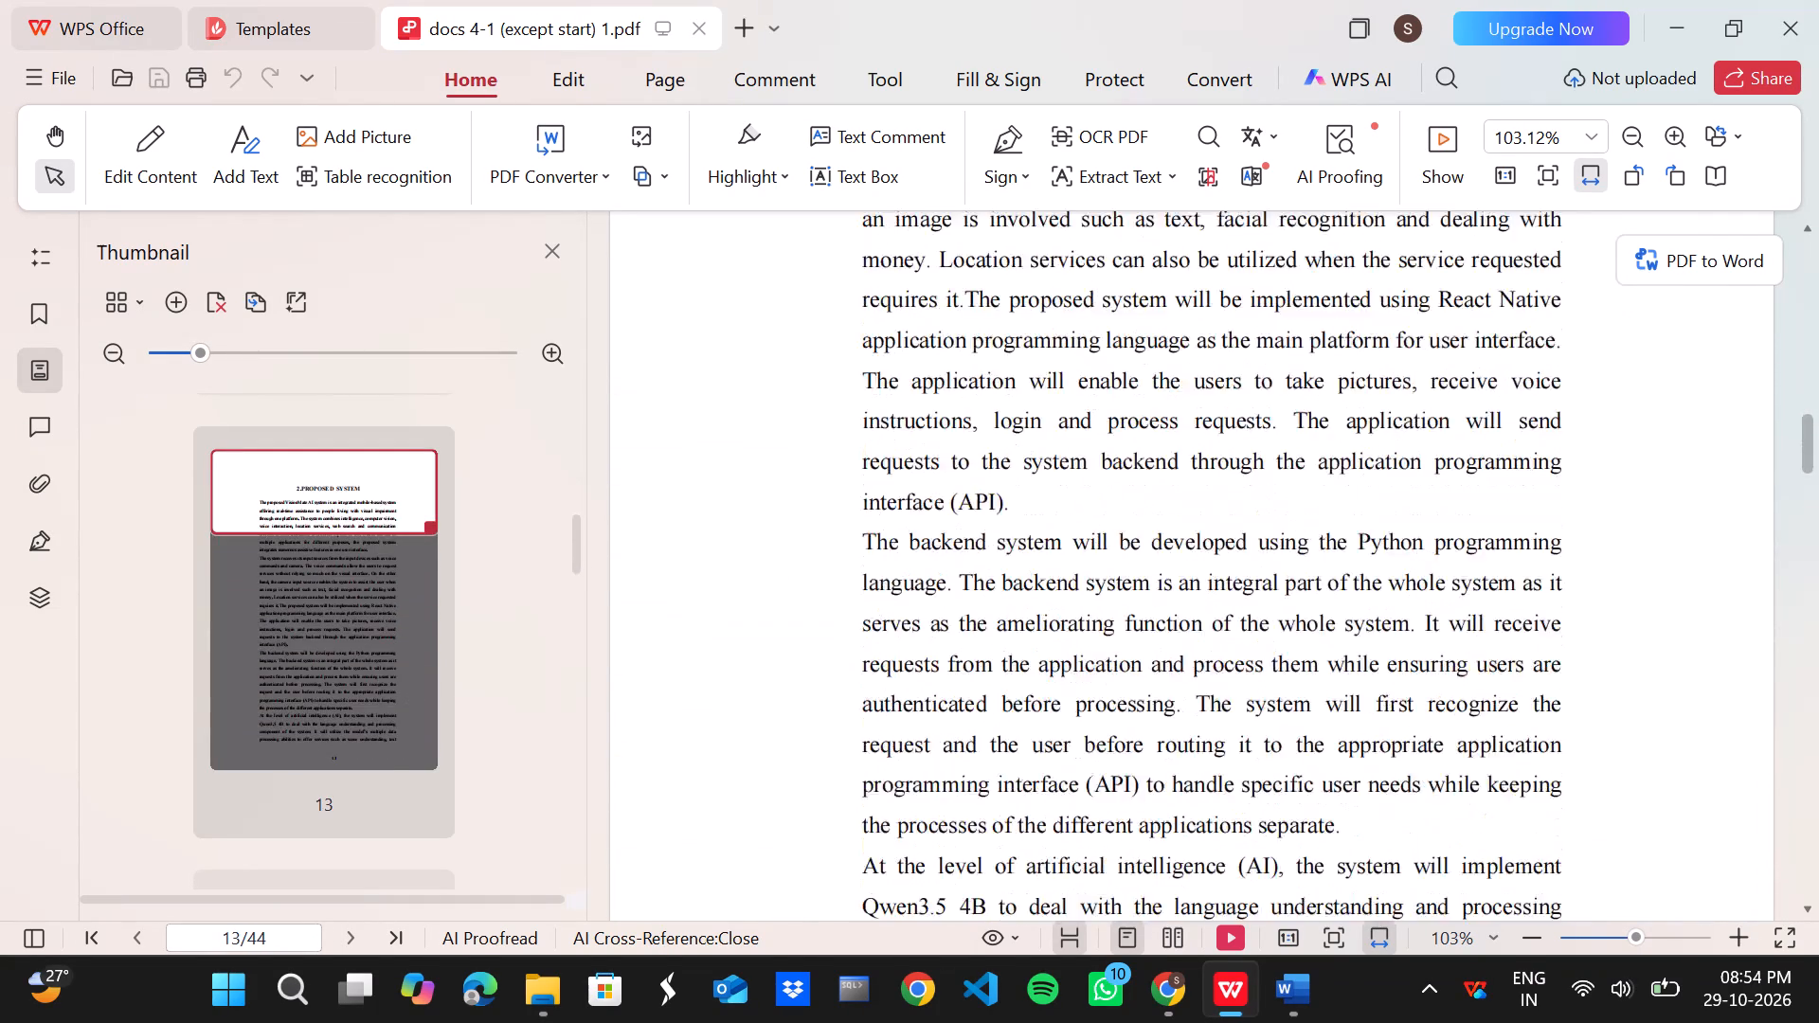
scroll(1500, 737, down, 7)
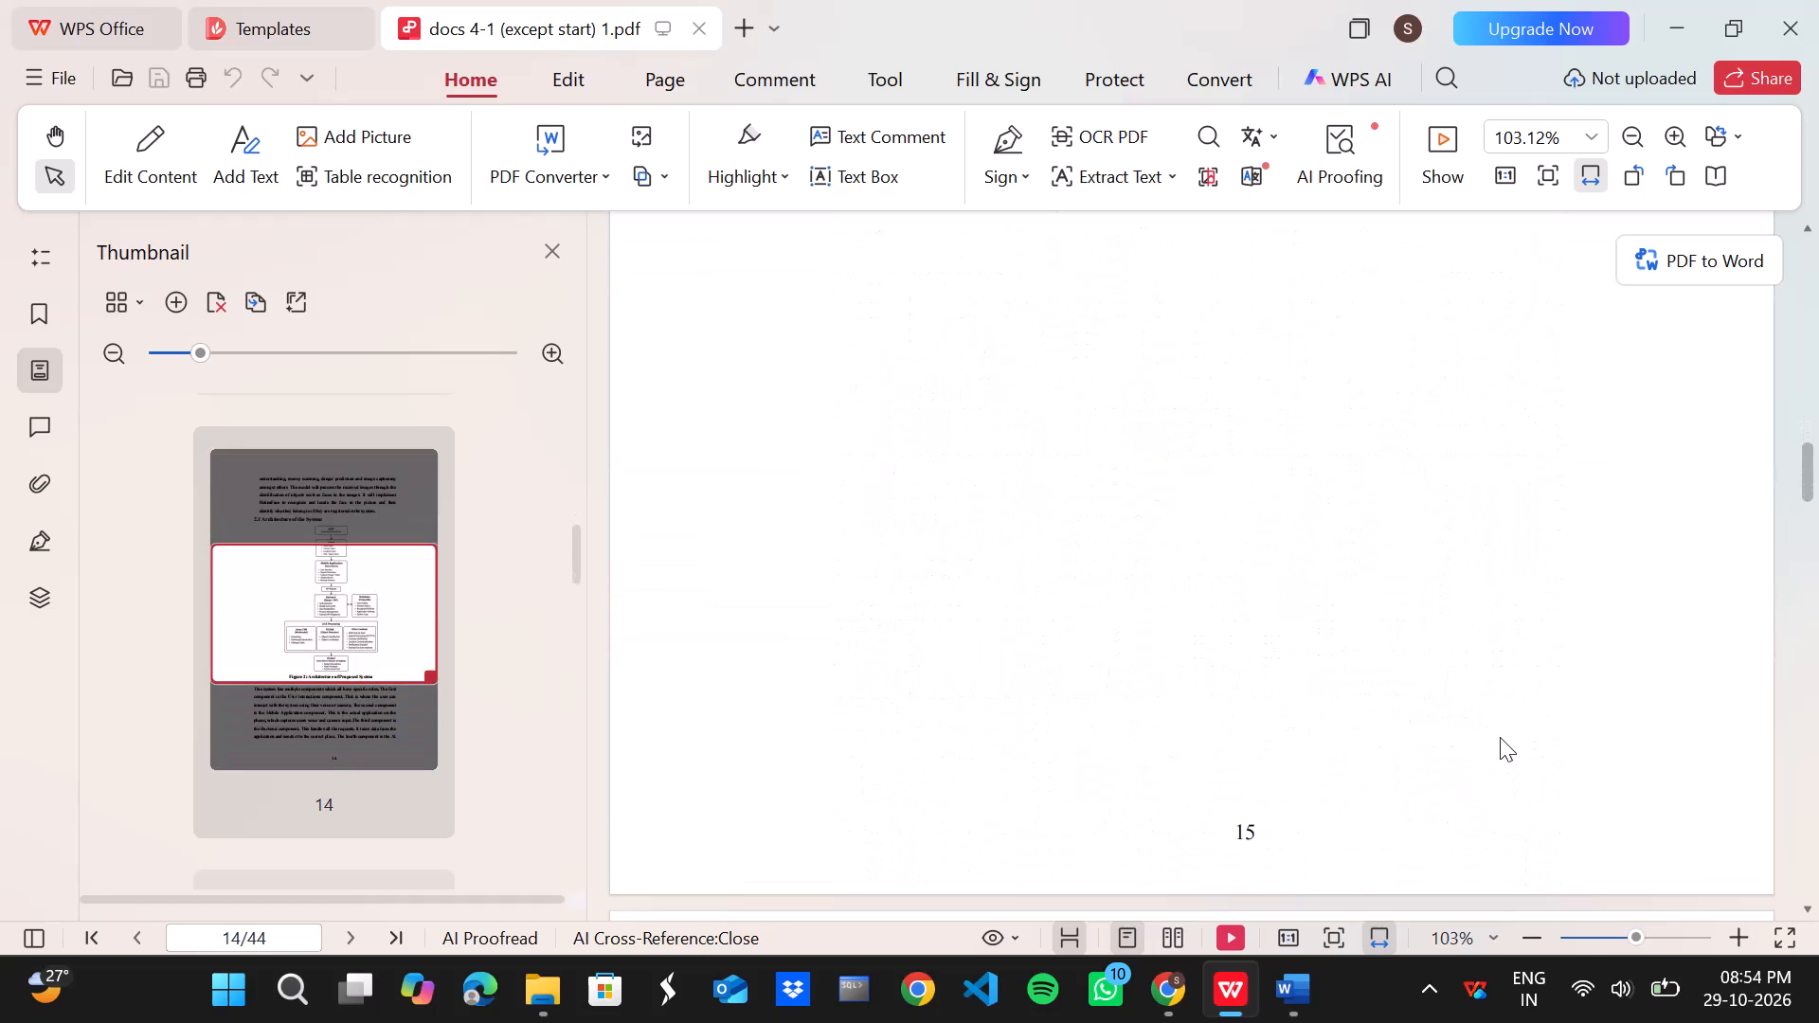
scroll(1500, 737, down, 8)
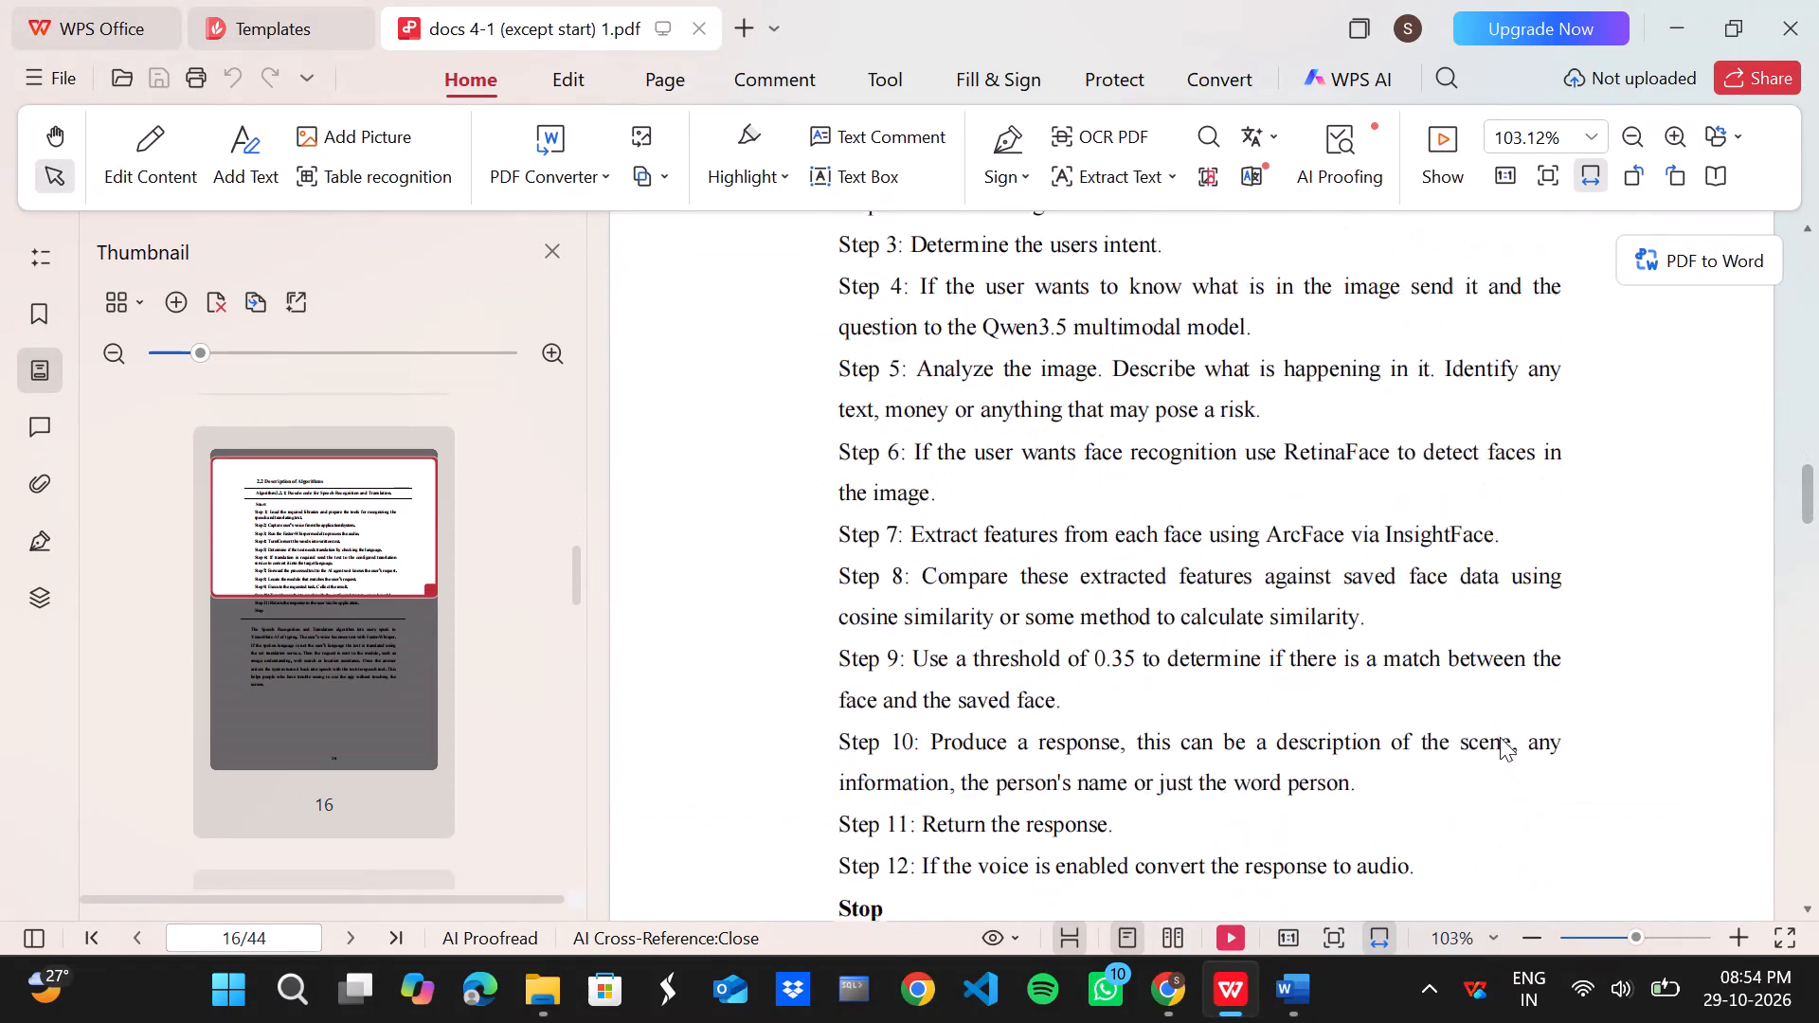
scroll(1500, 737, down, 5)
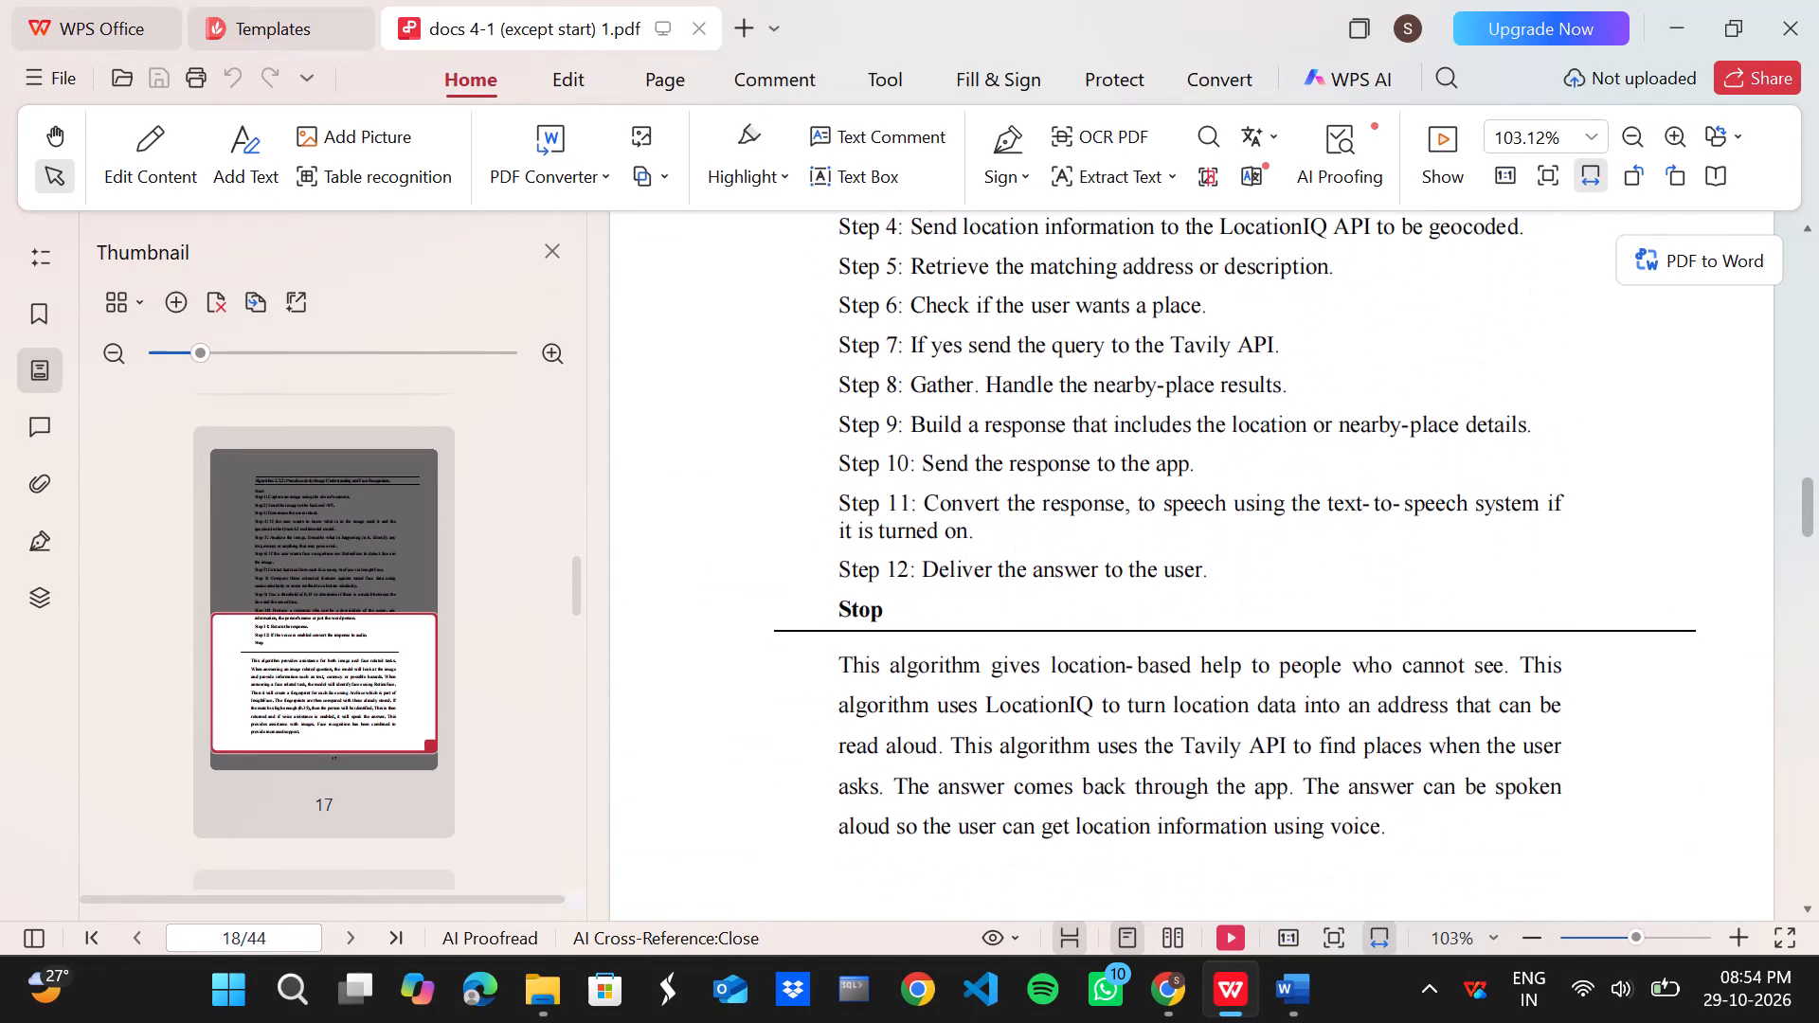
scroll(1500, 737, down, 3)
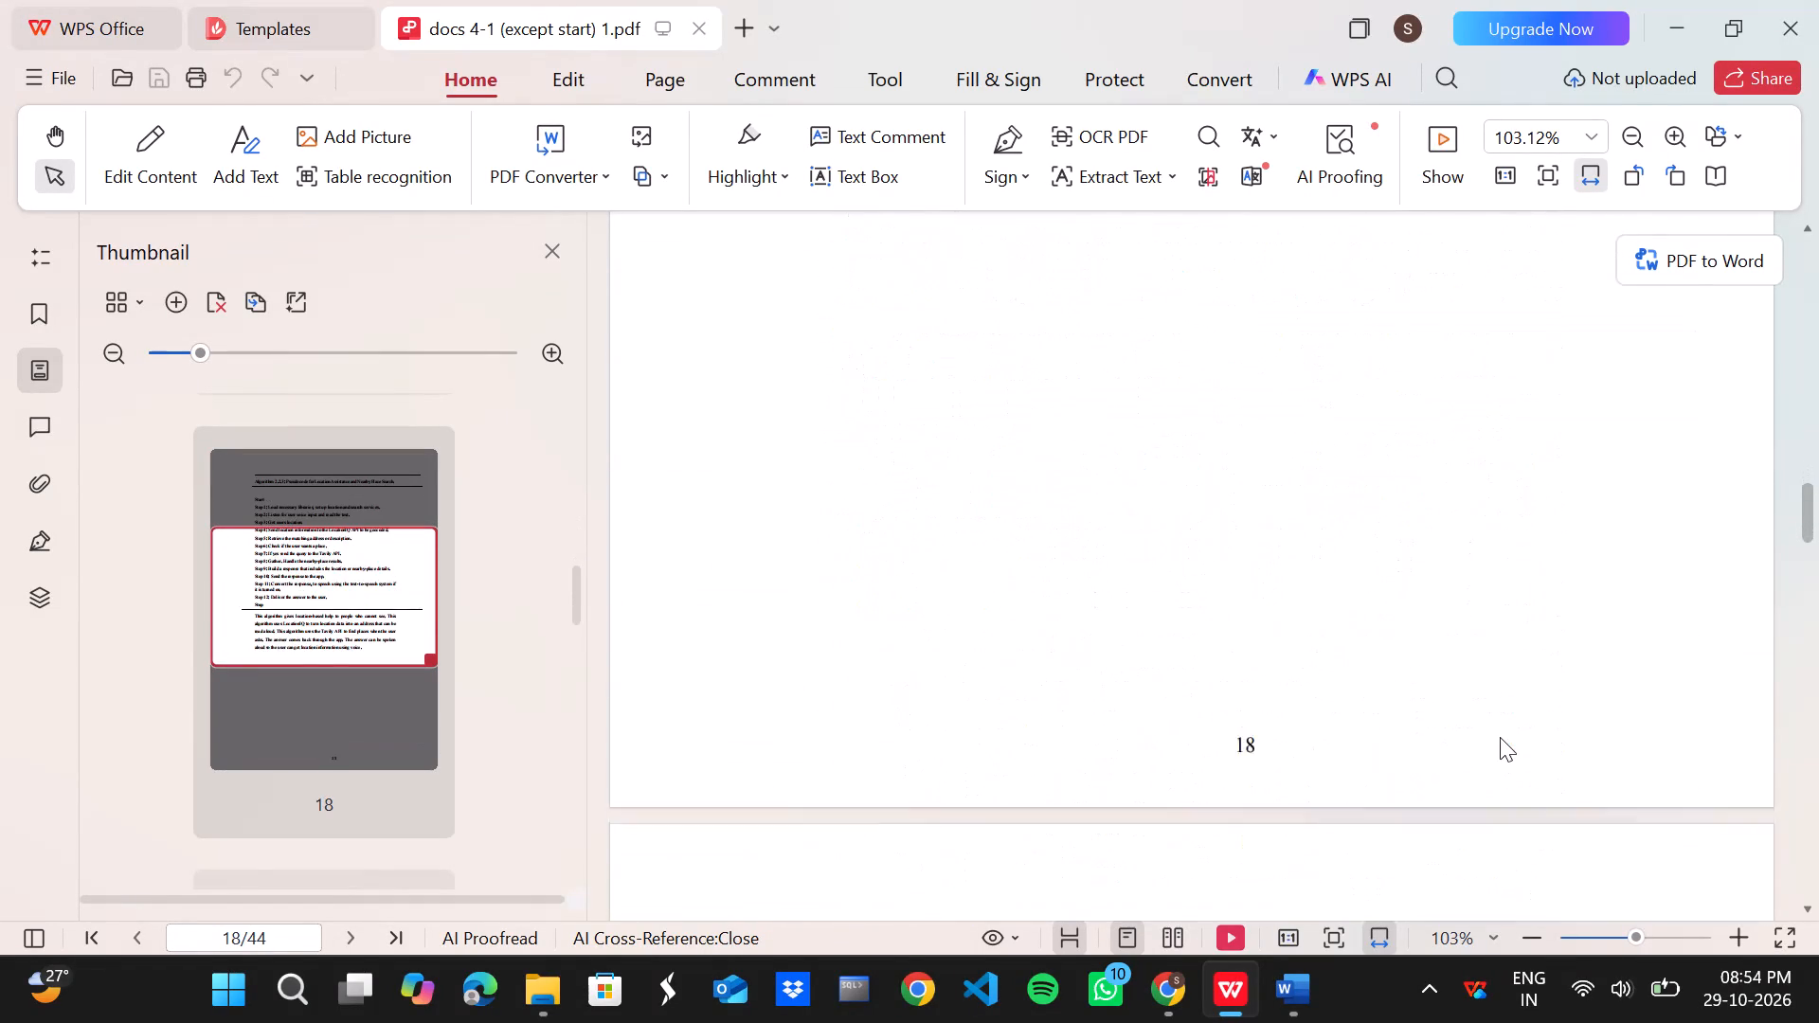
Review the PDF's chapter 3 on implementation and testing, from the technology descriptions through the module 2 test case table.
scroll(1500, 737, down, 4)
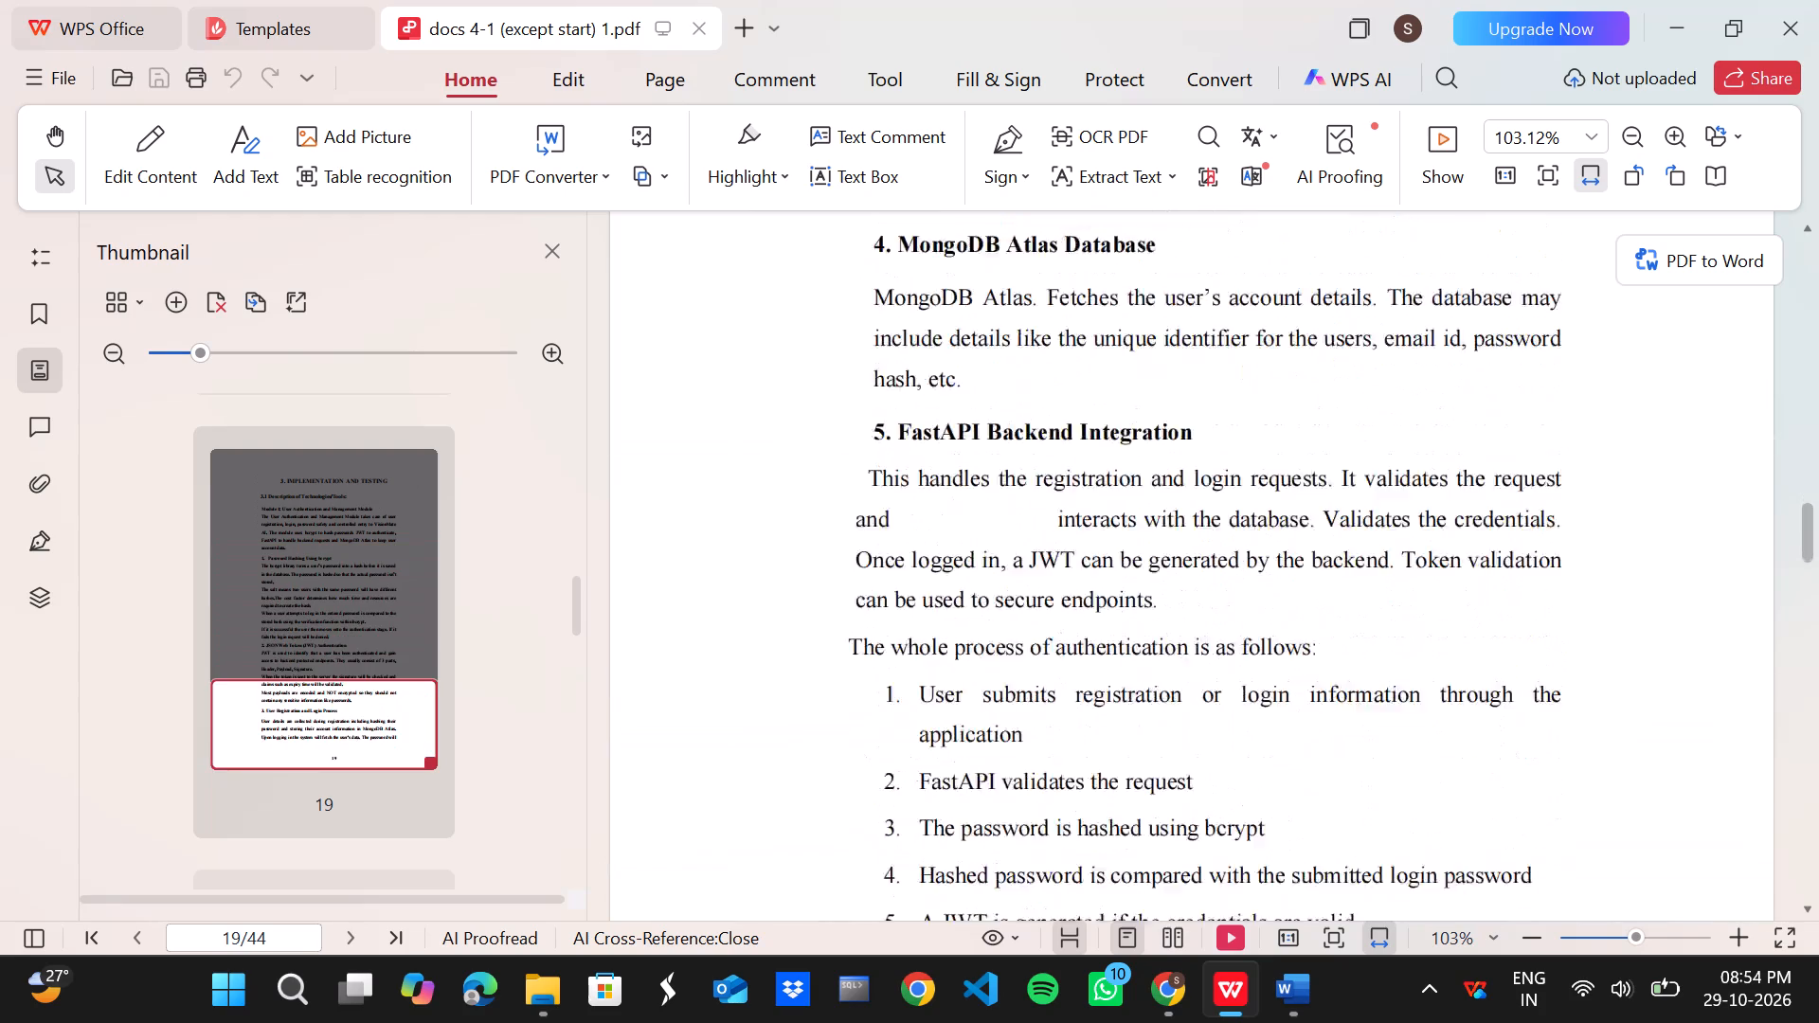
scroll(1500, 737, down, 3)
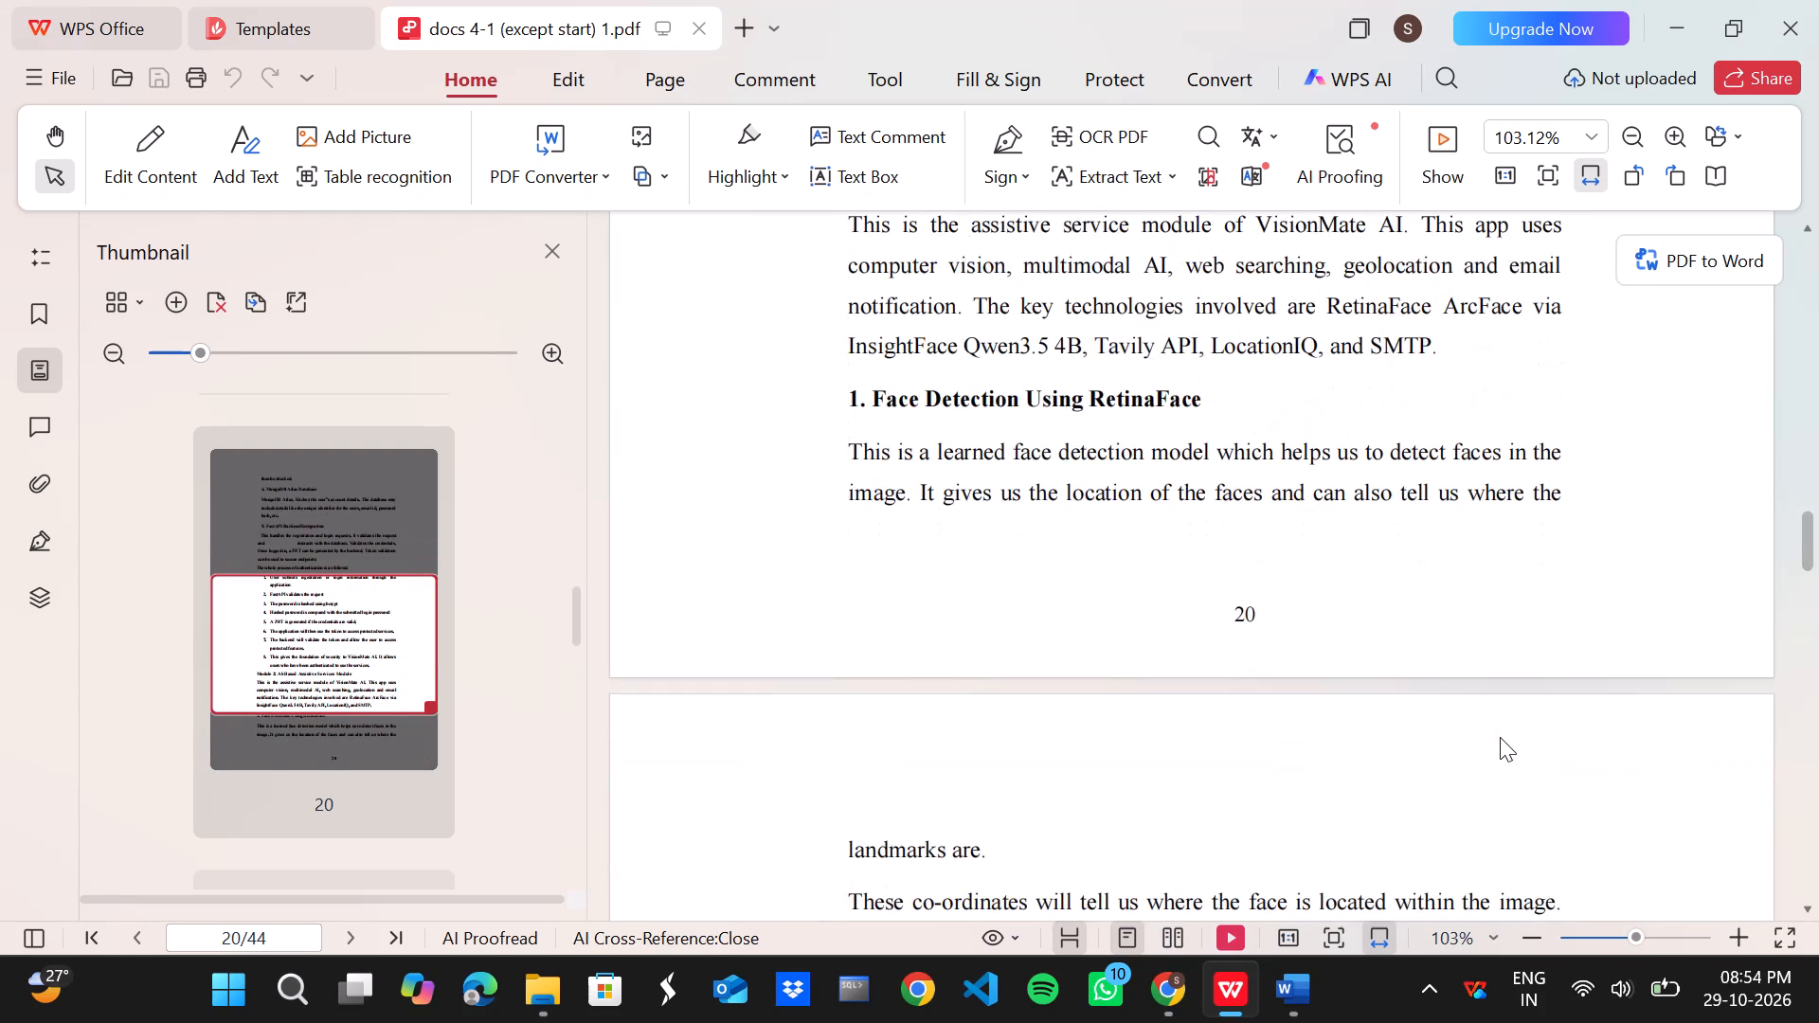
scroll(1500, 737, down, 9)
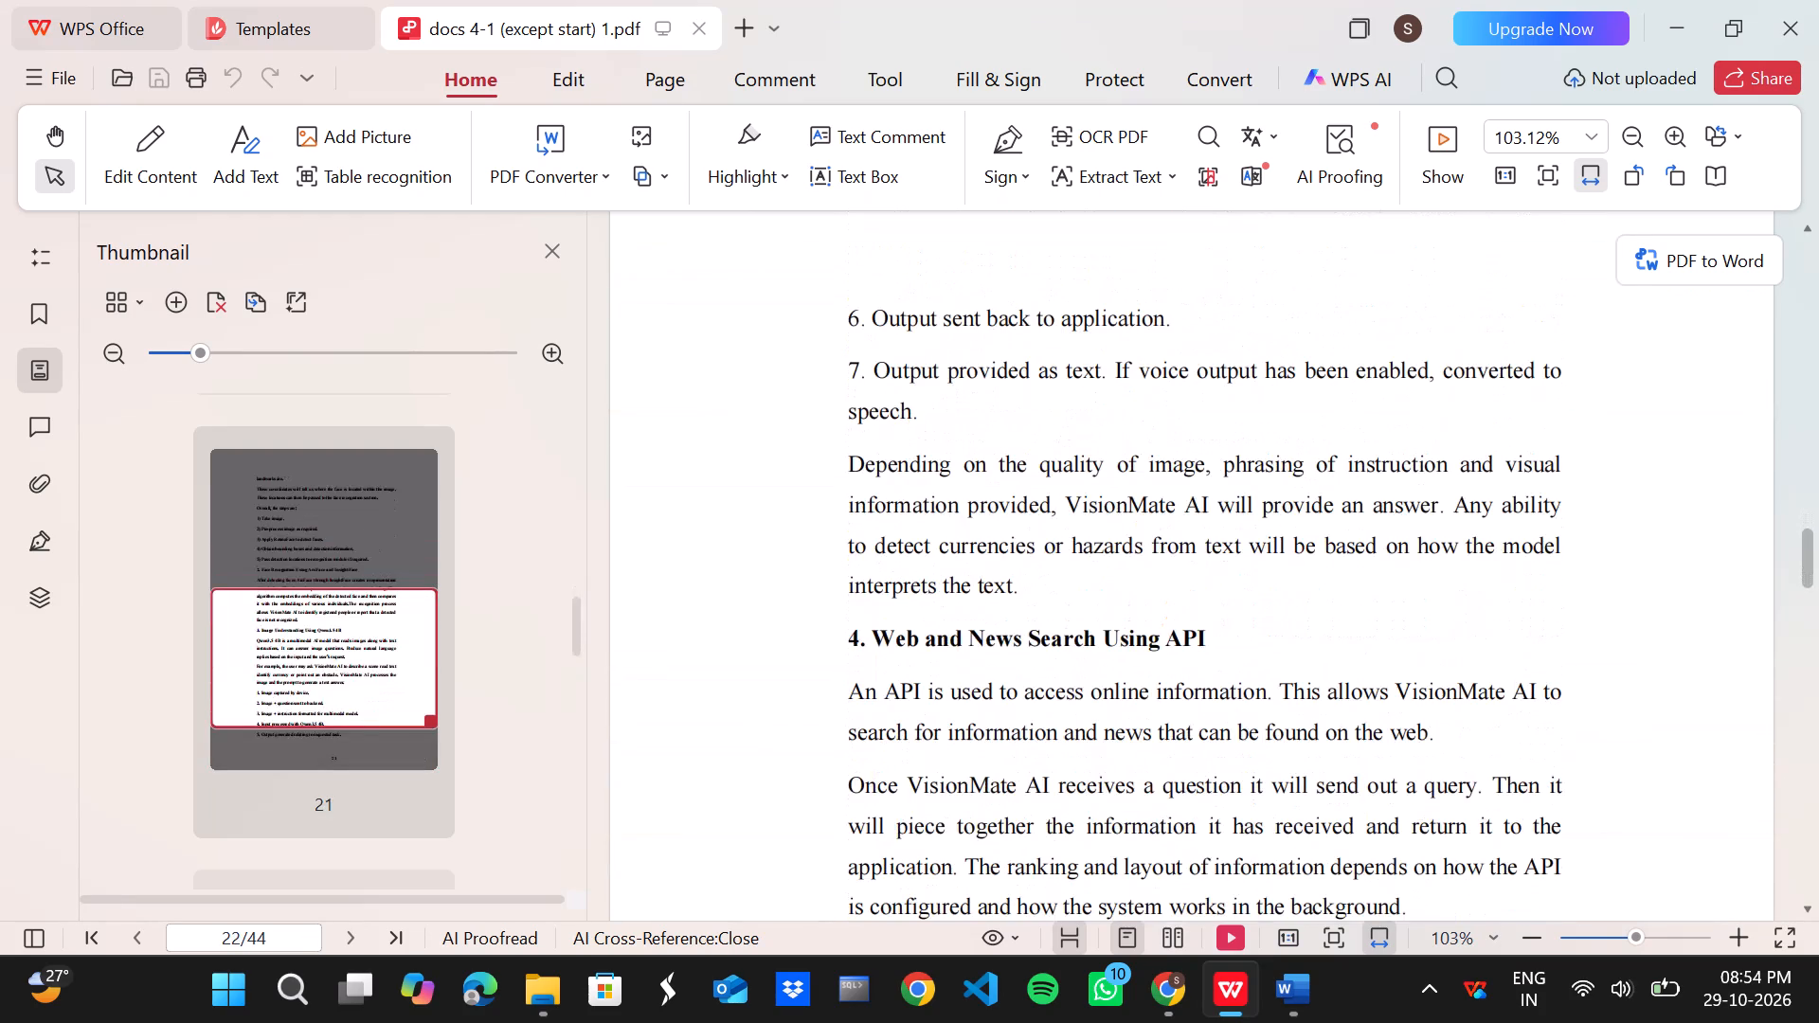
scroll(1500, 737, down, 8)
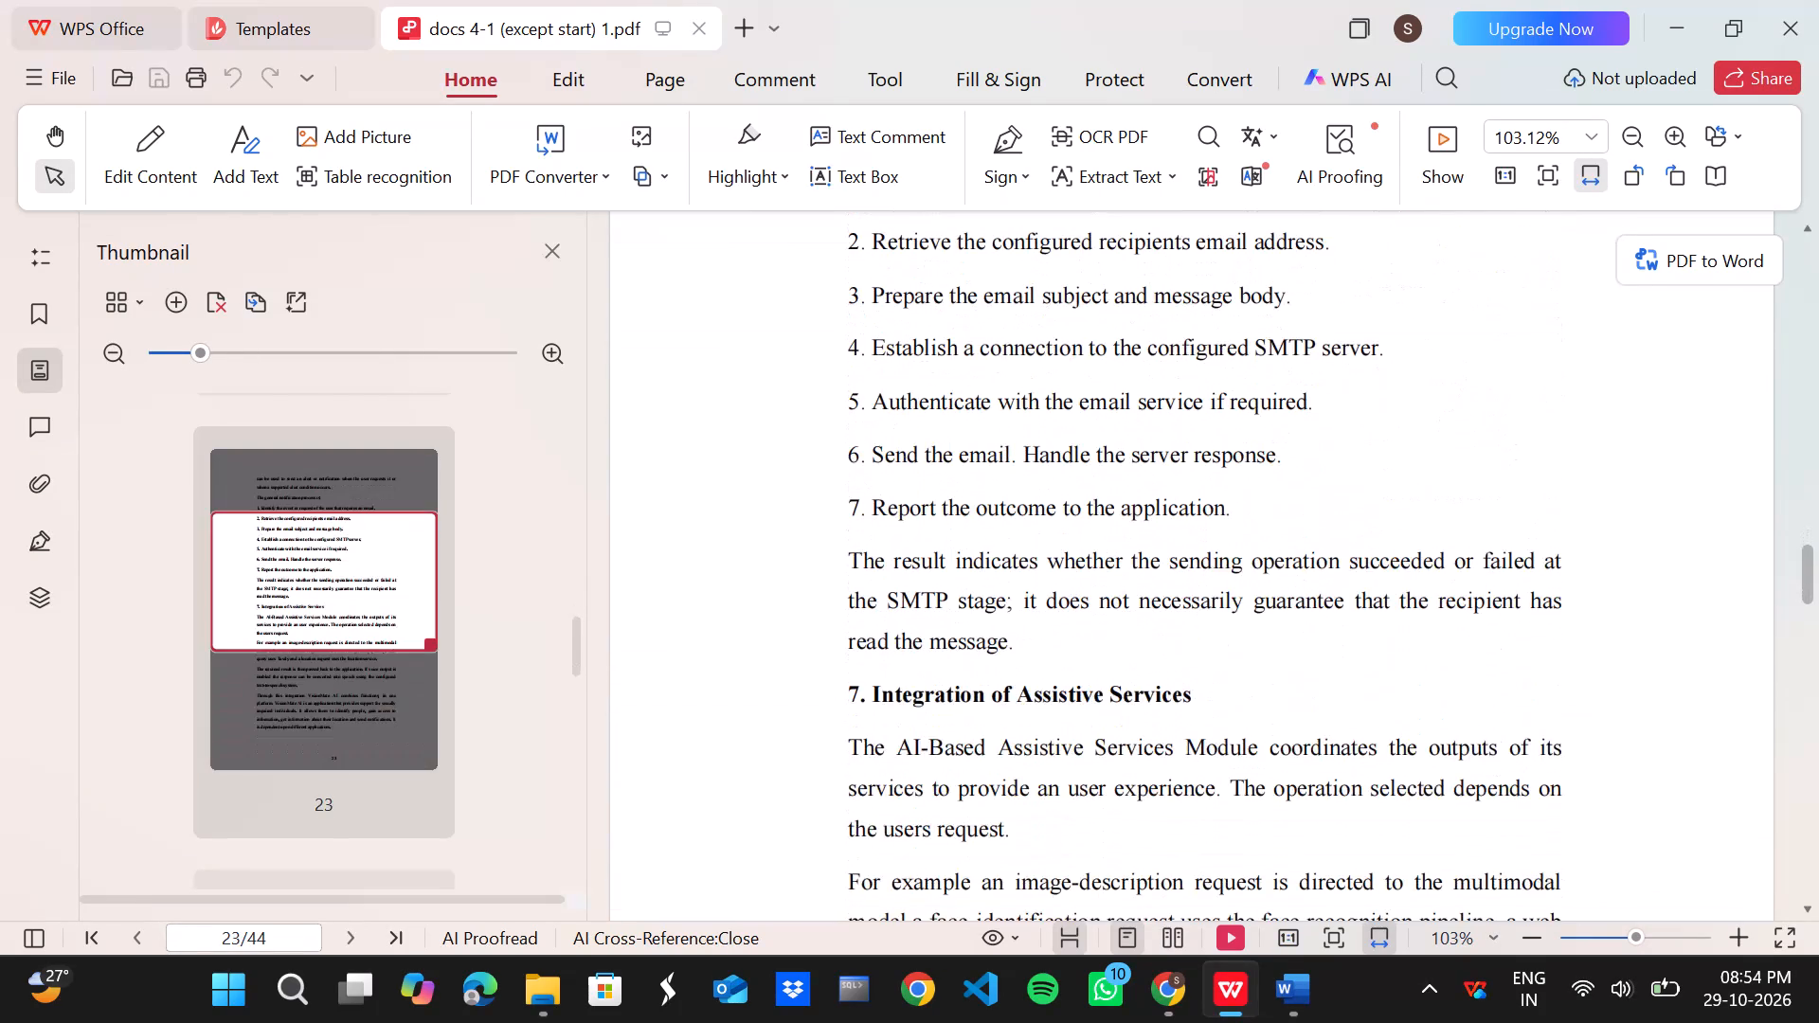
scroll(1500, 737, down, 7)
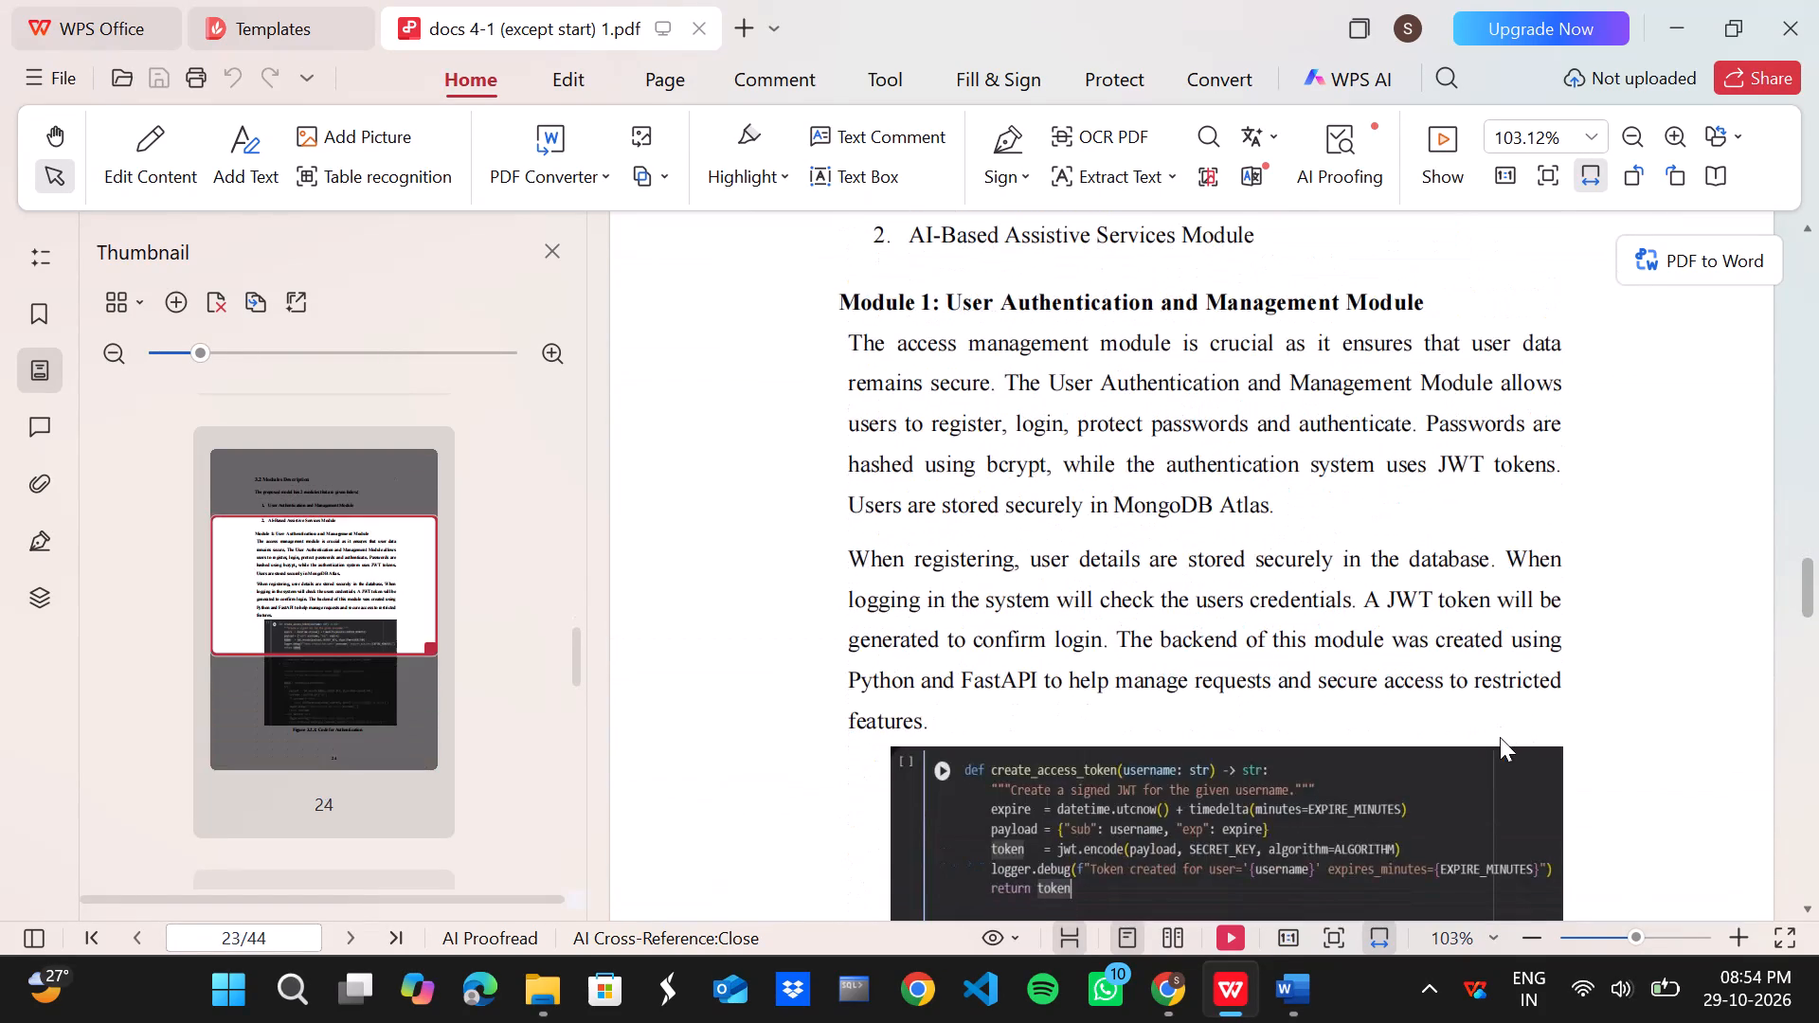
scroll(1500, 737, down, 5)
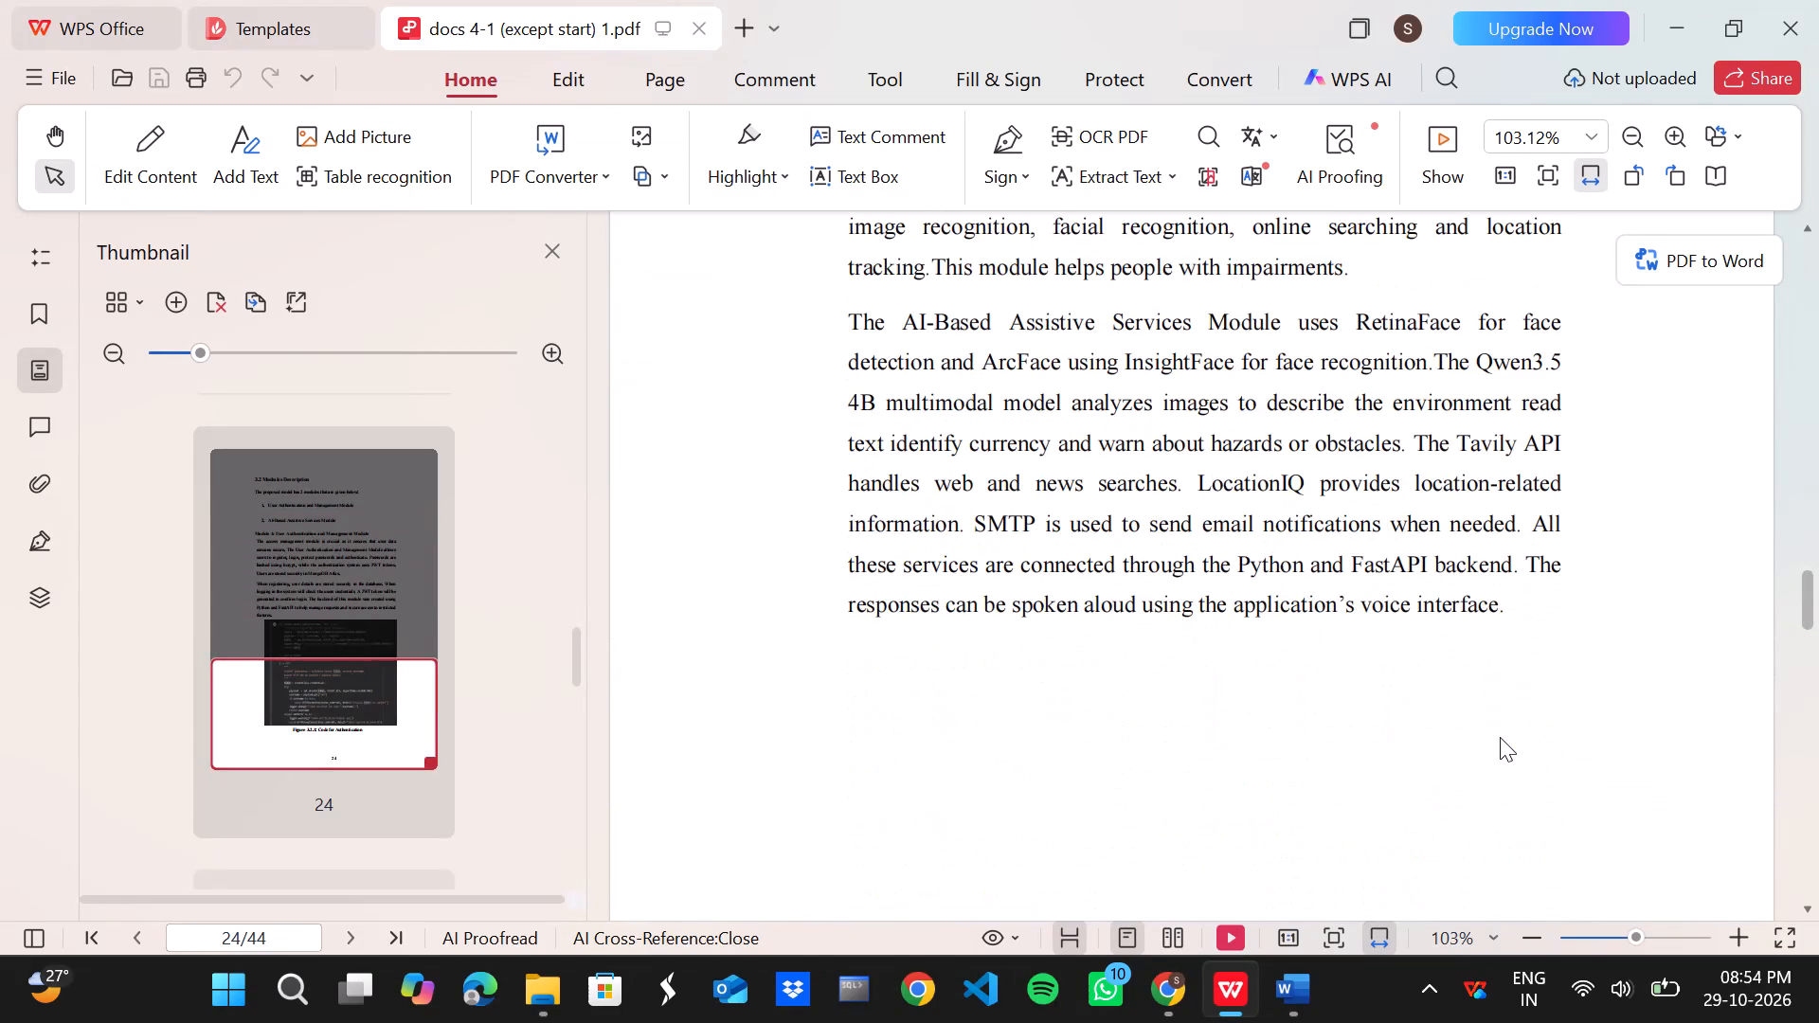
scroll(1500, 737, down, 8)
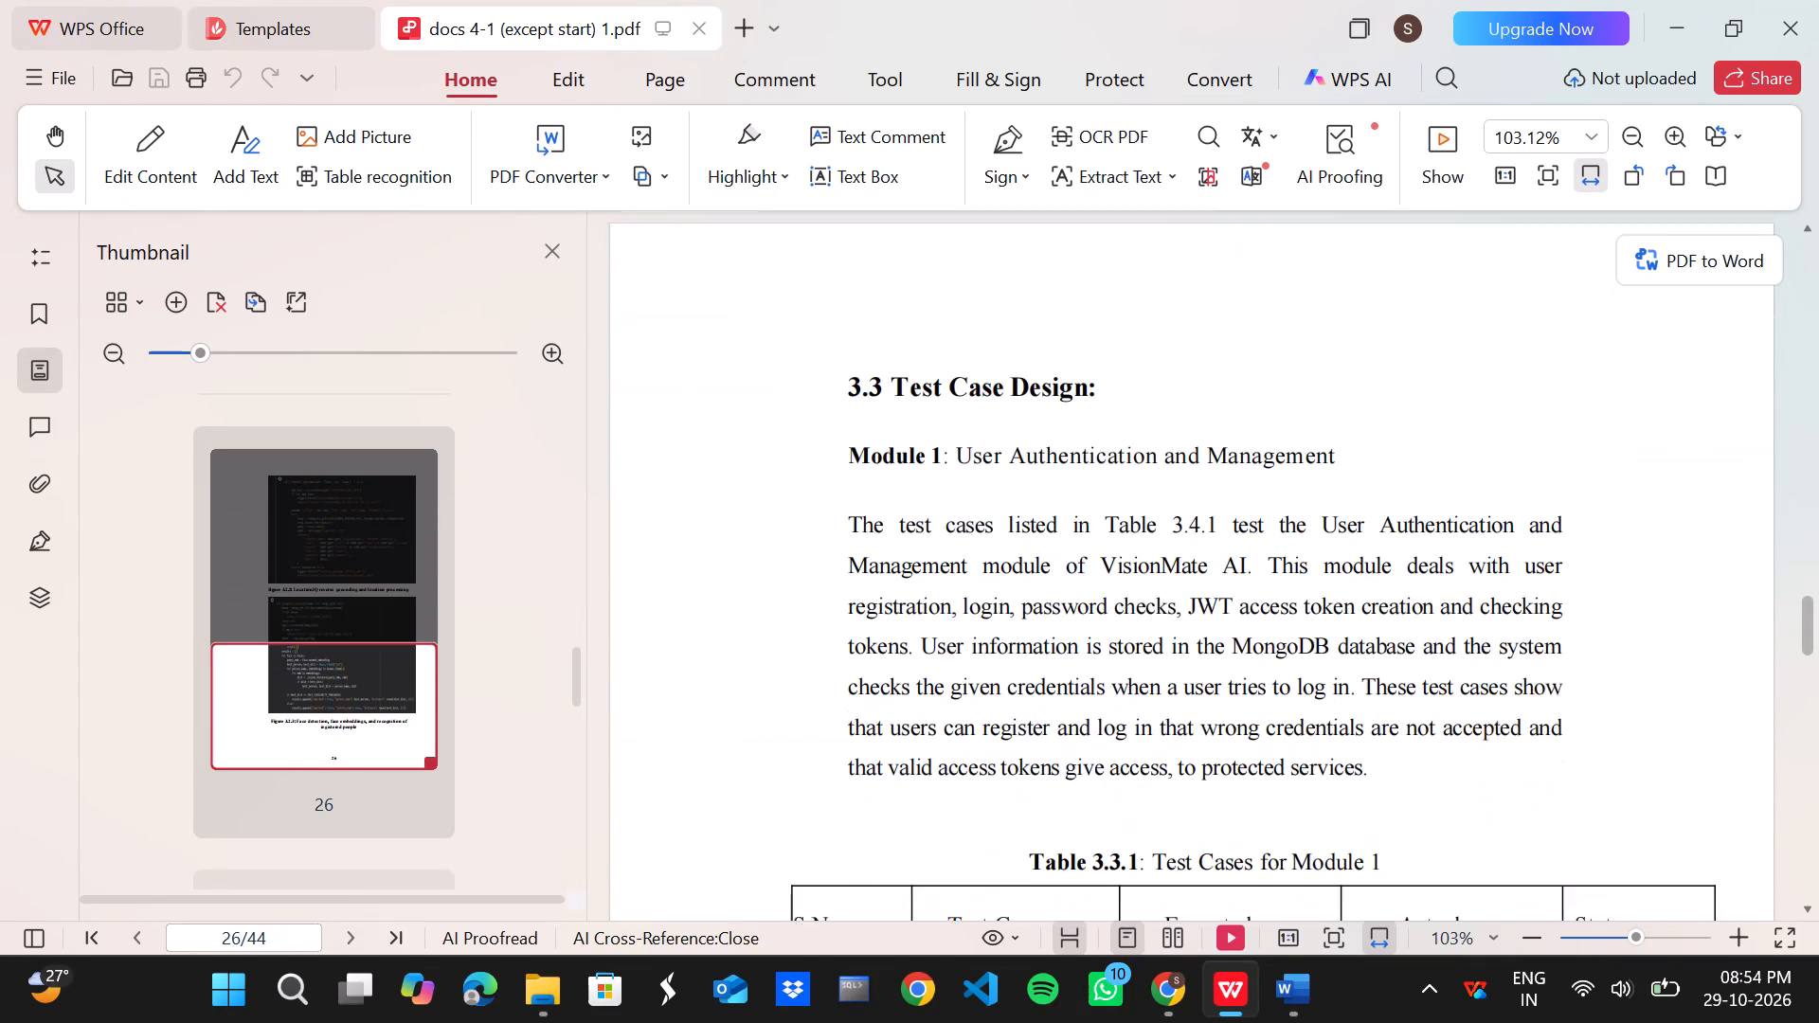
scroll(1500, 737, down, 7)
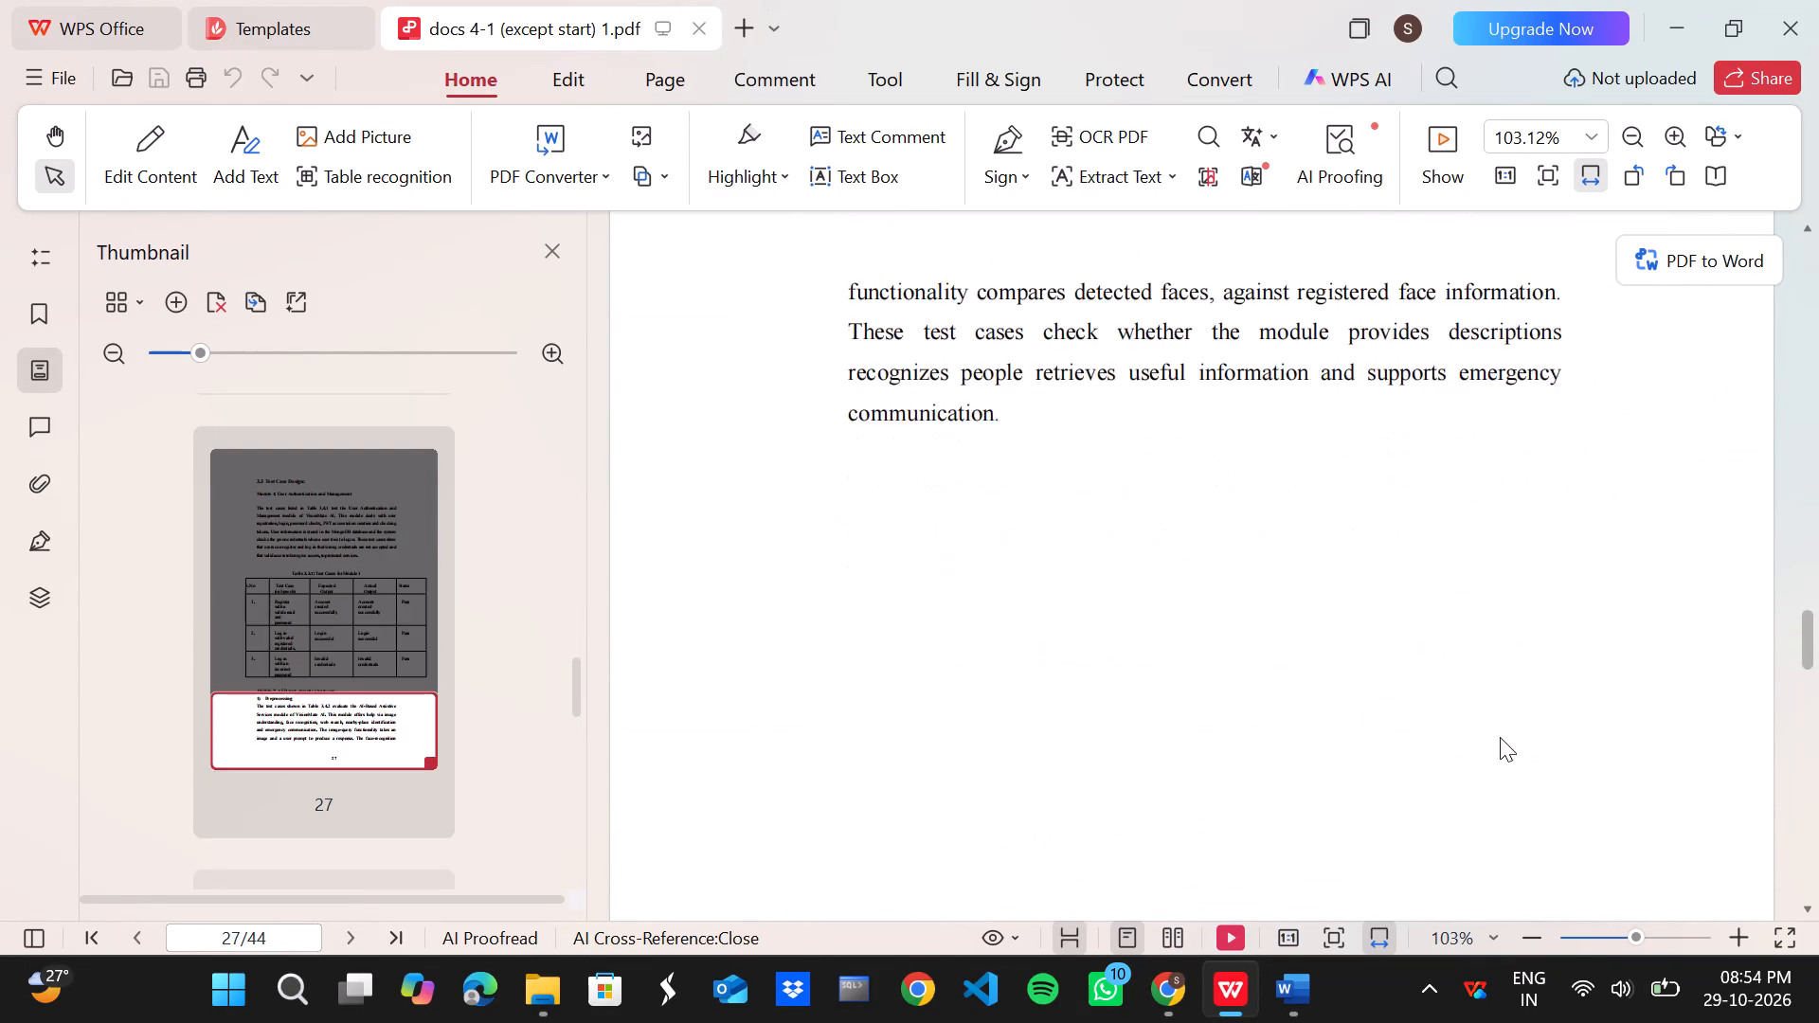
scroll(1500, 737, down, 7)
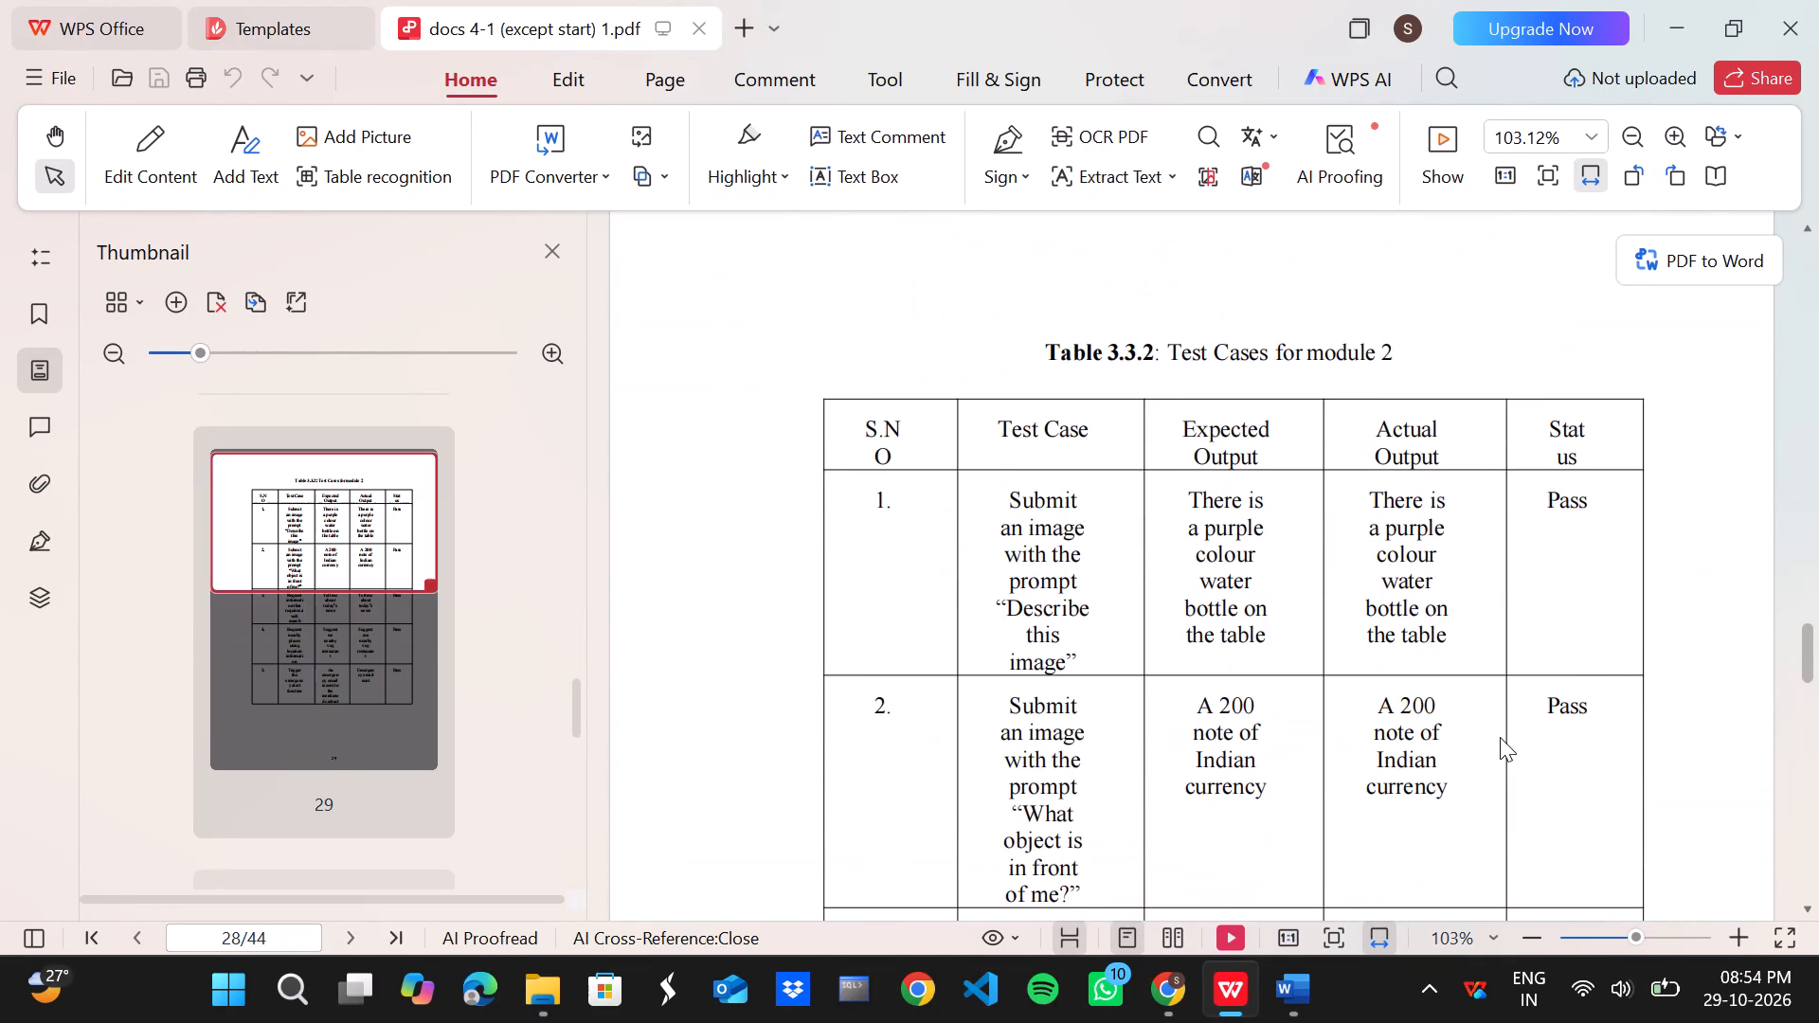
scroll(1500, 737, down, 4)
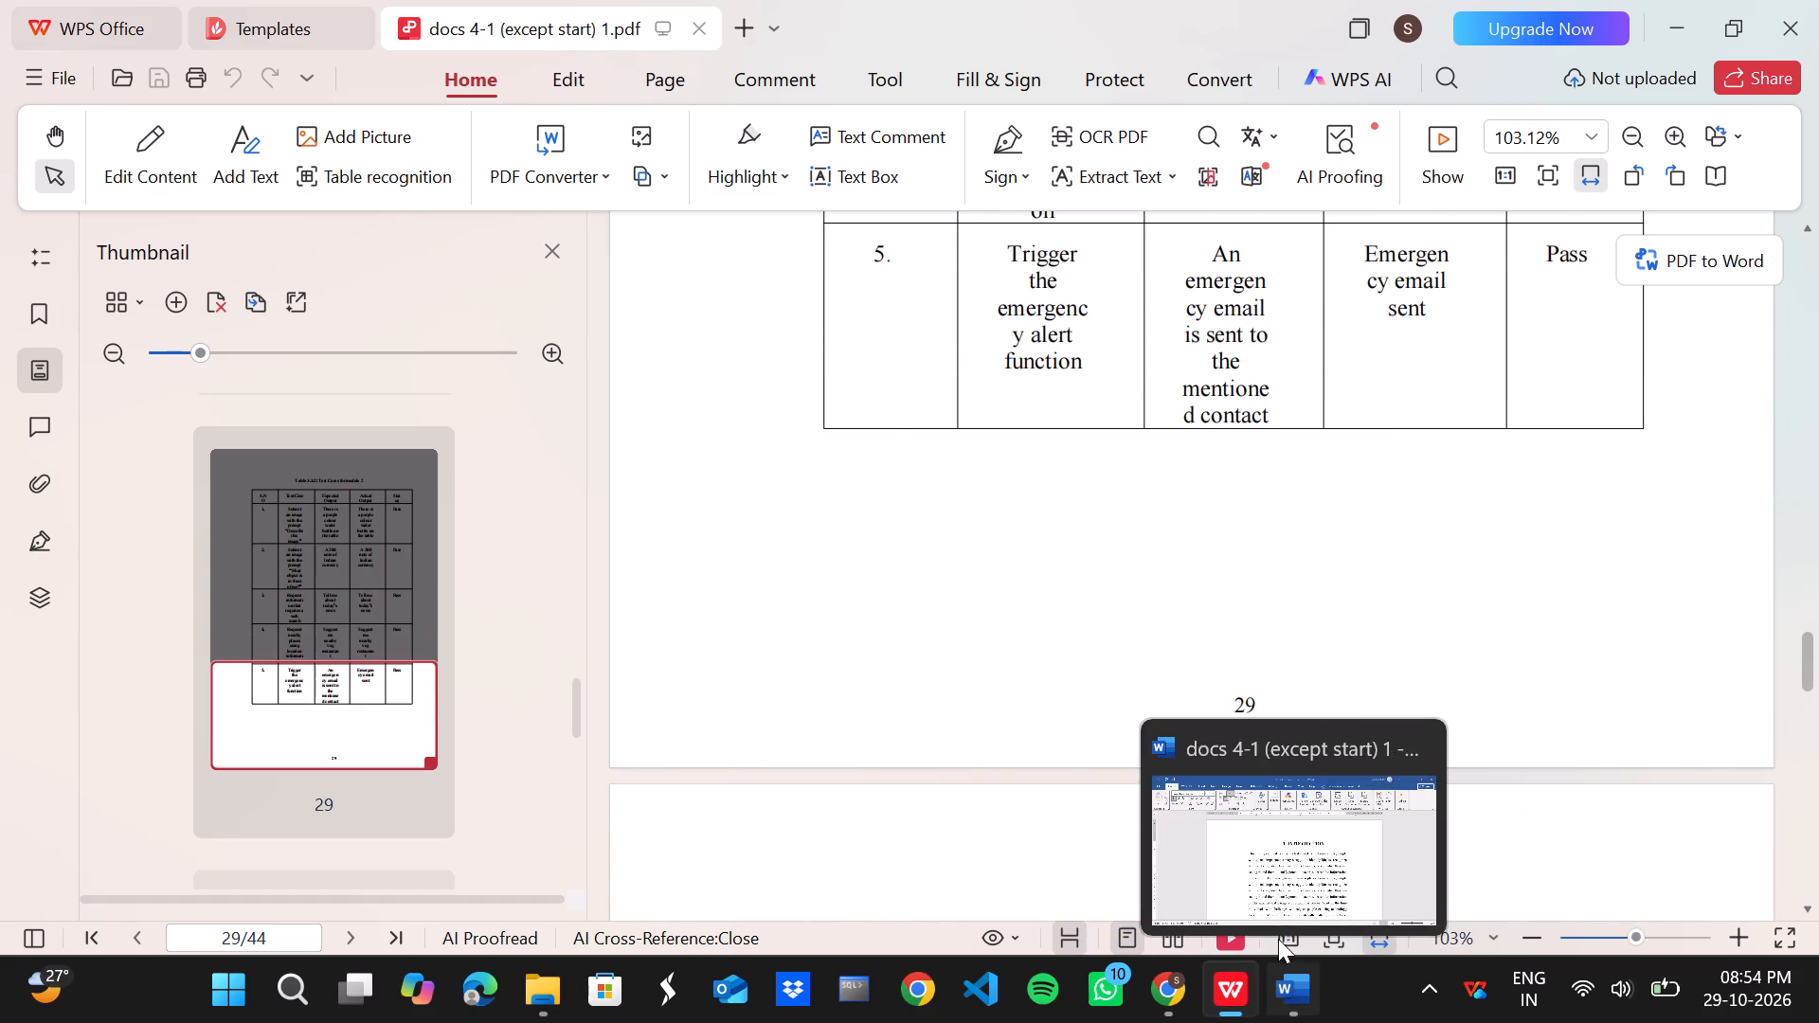
Minimise the PDF and Word windows and close the Downloads folder window to reach the desktop.
click(1648, 3)
click(1673, 24)
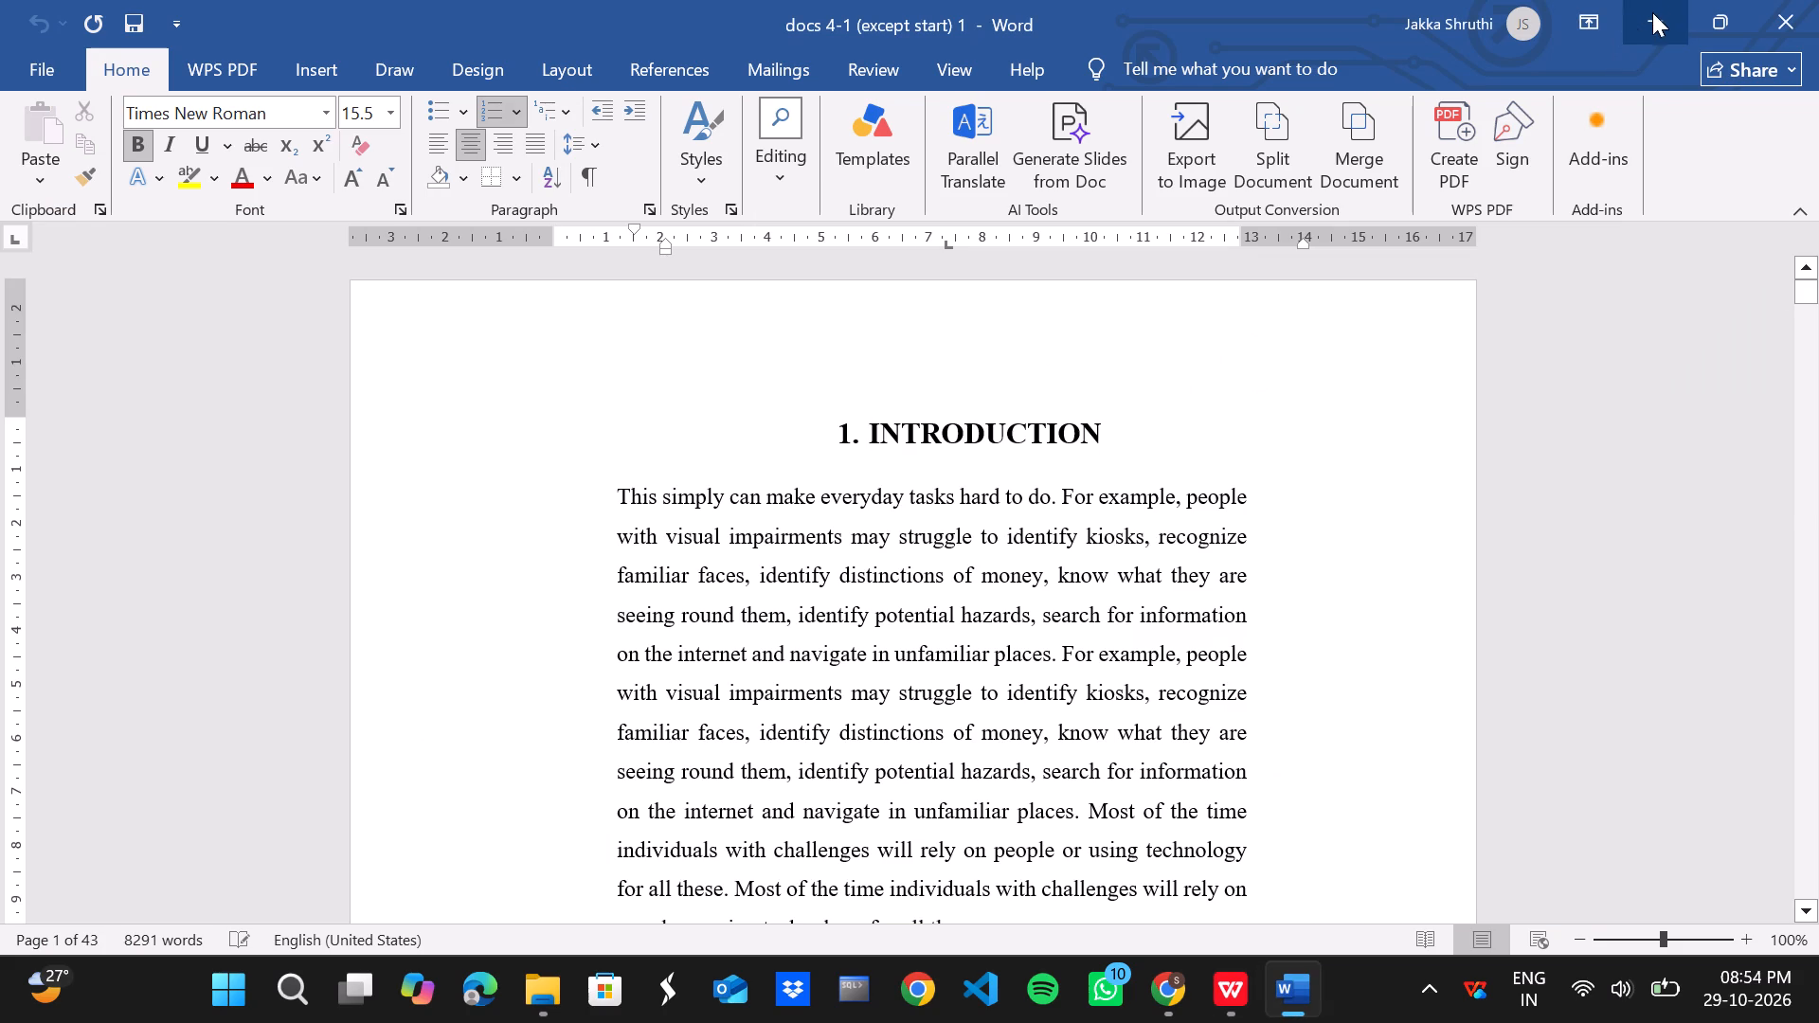
click(1660, 8)
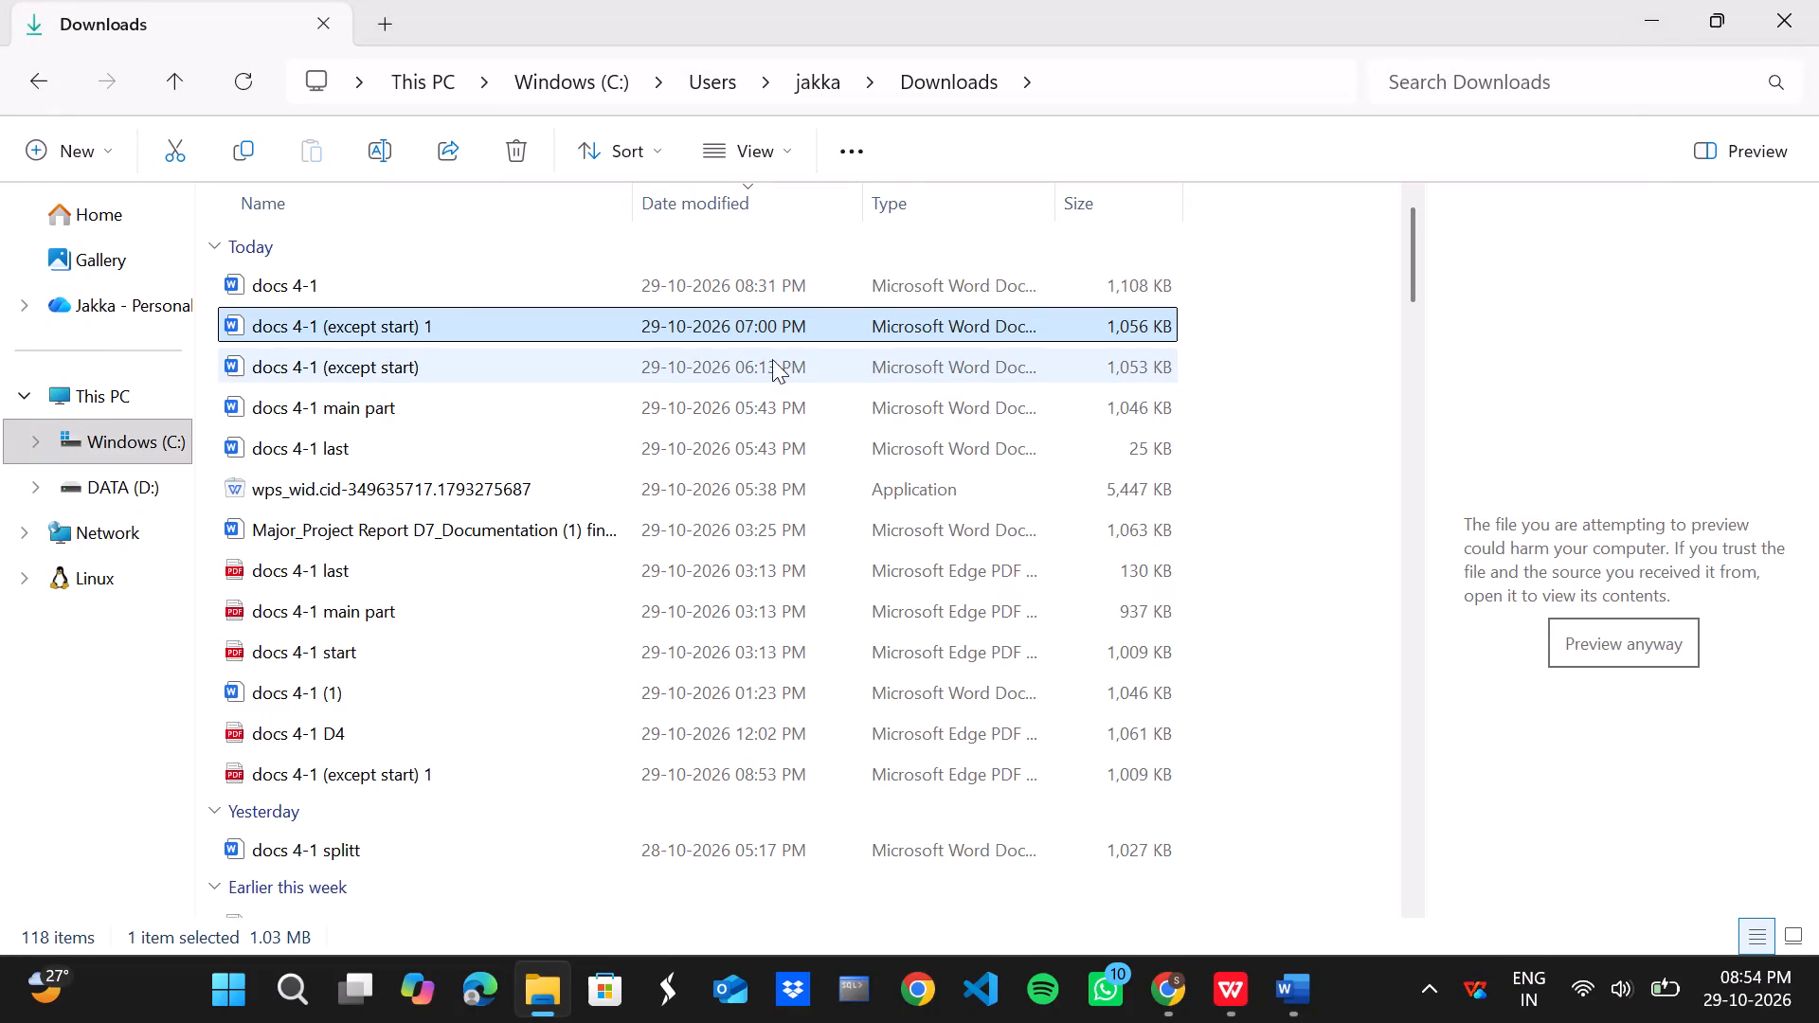
click(1784, 5)
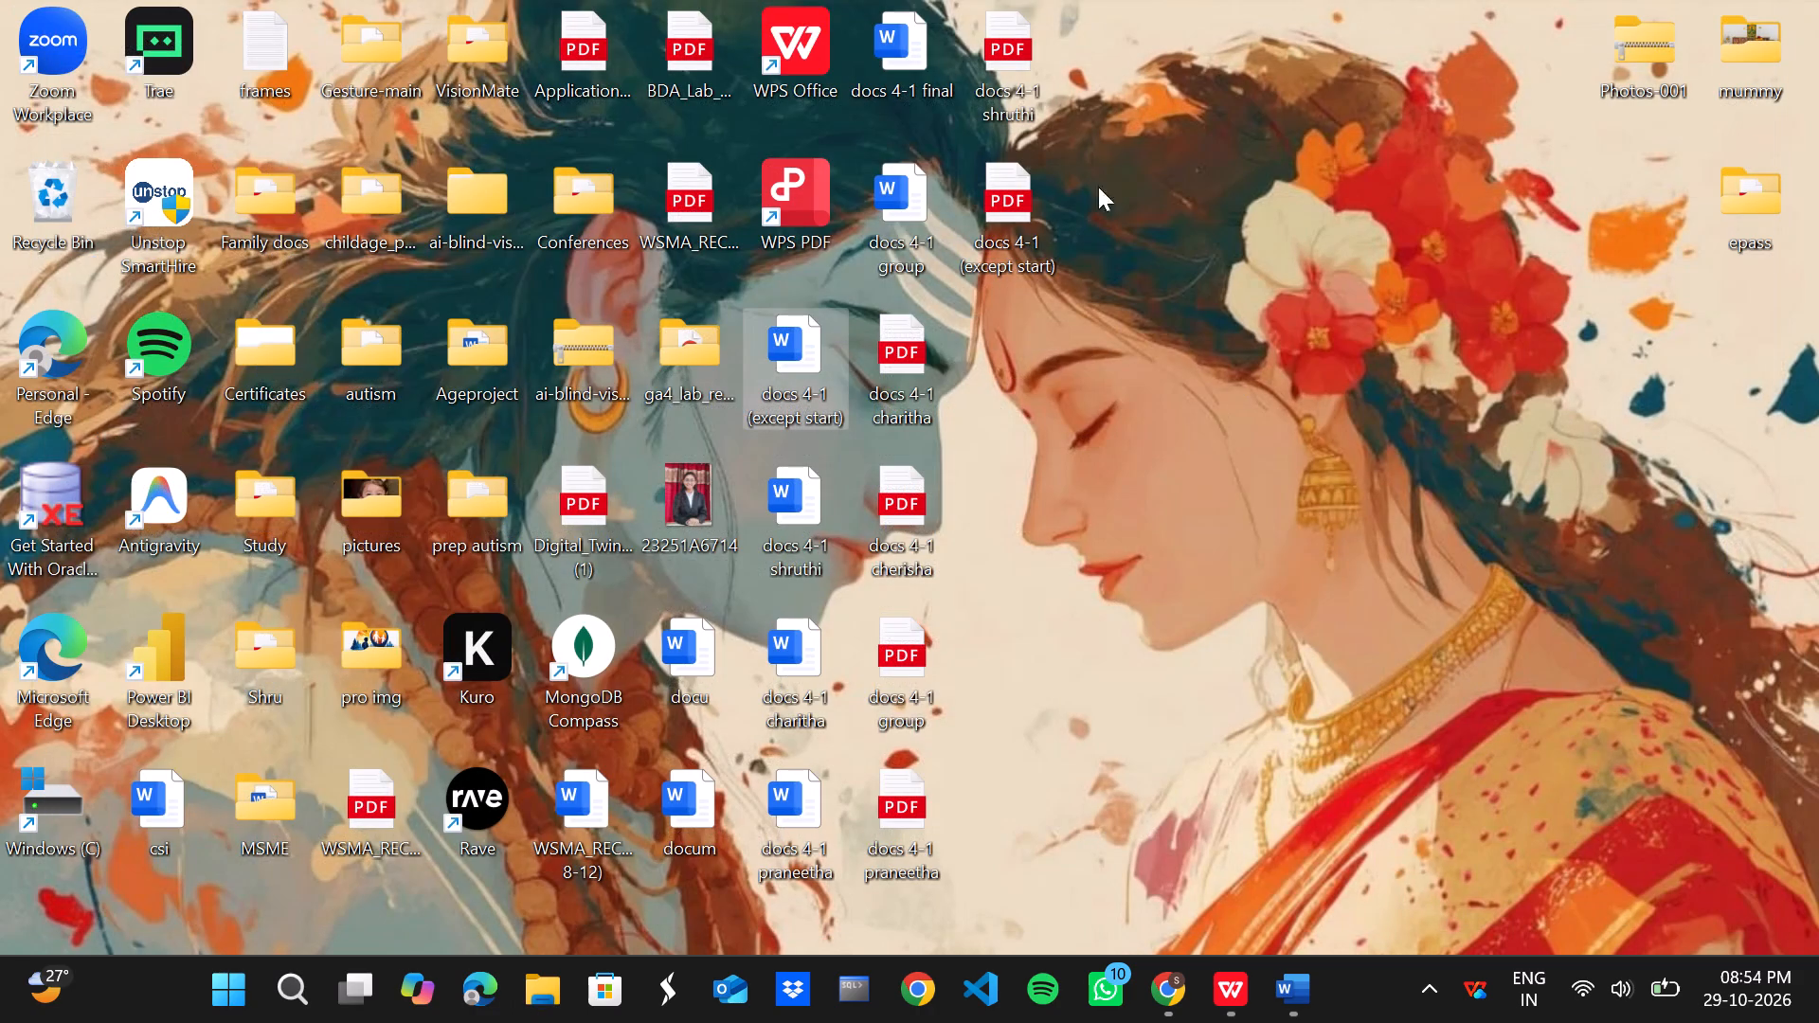
Open the docs 4-1 group Word document from the desktop, check its title page, certificate and acknowledgement names, and close it.
double_click(926, 259)
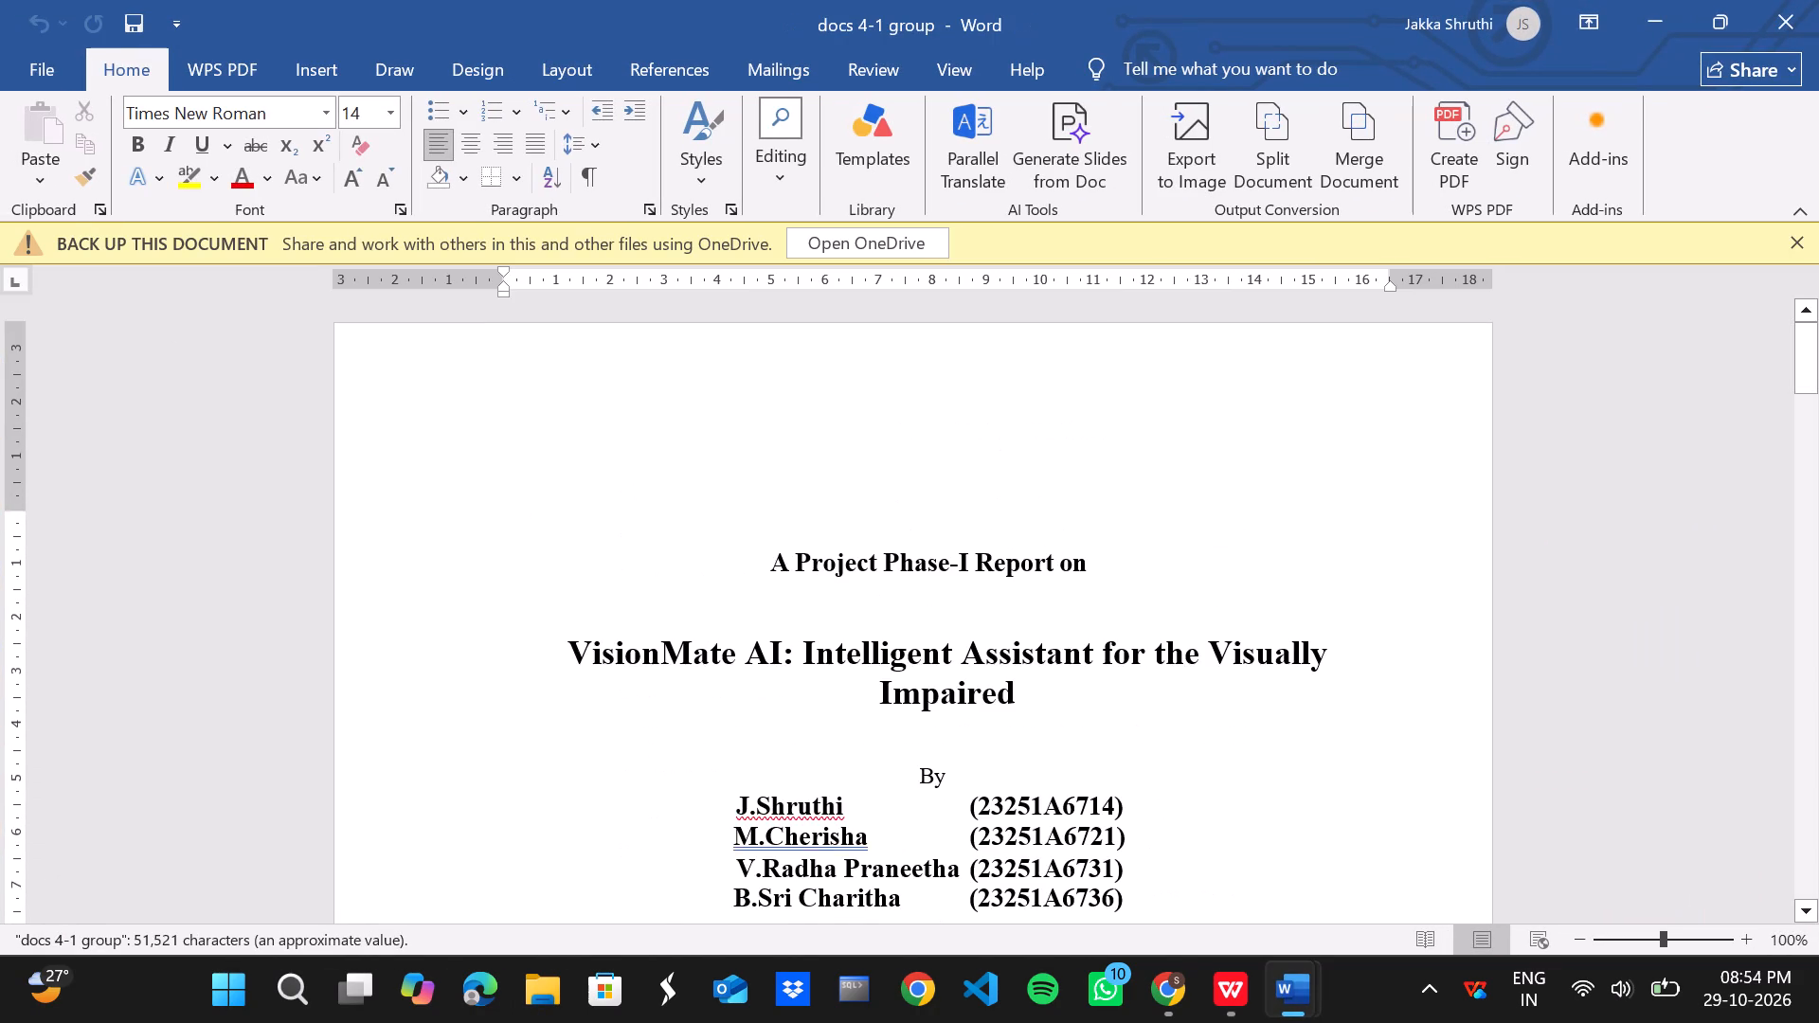
scroll(1034, 505, down, 7)
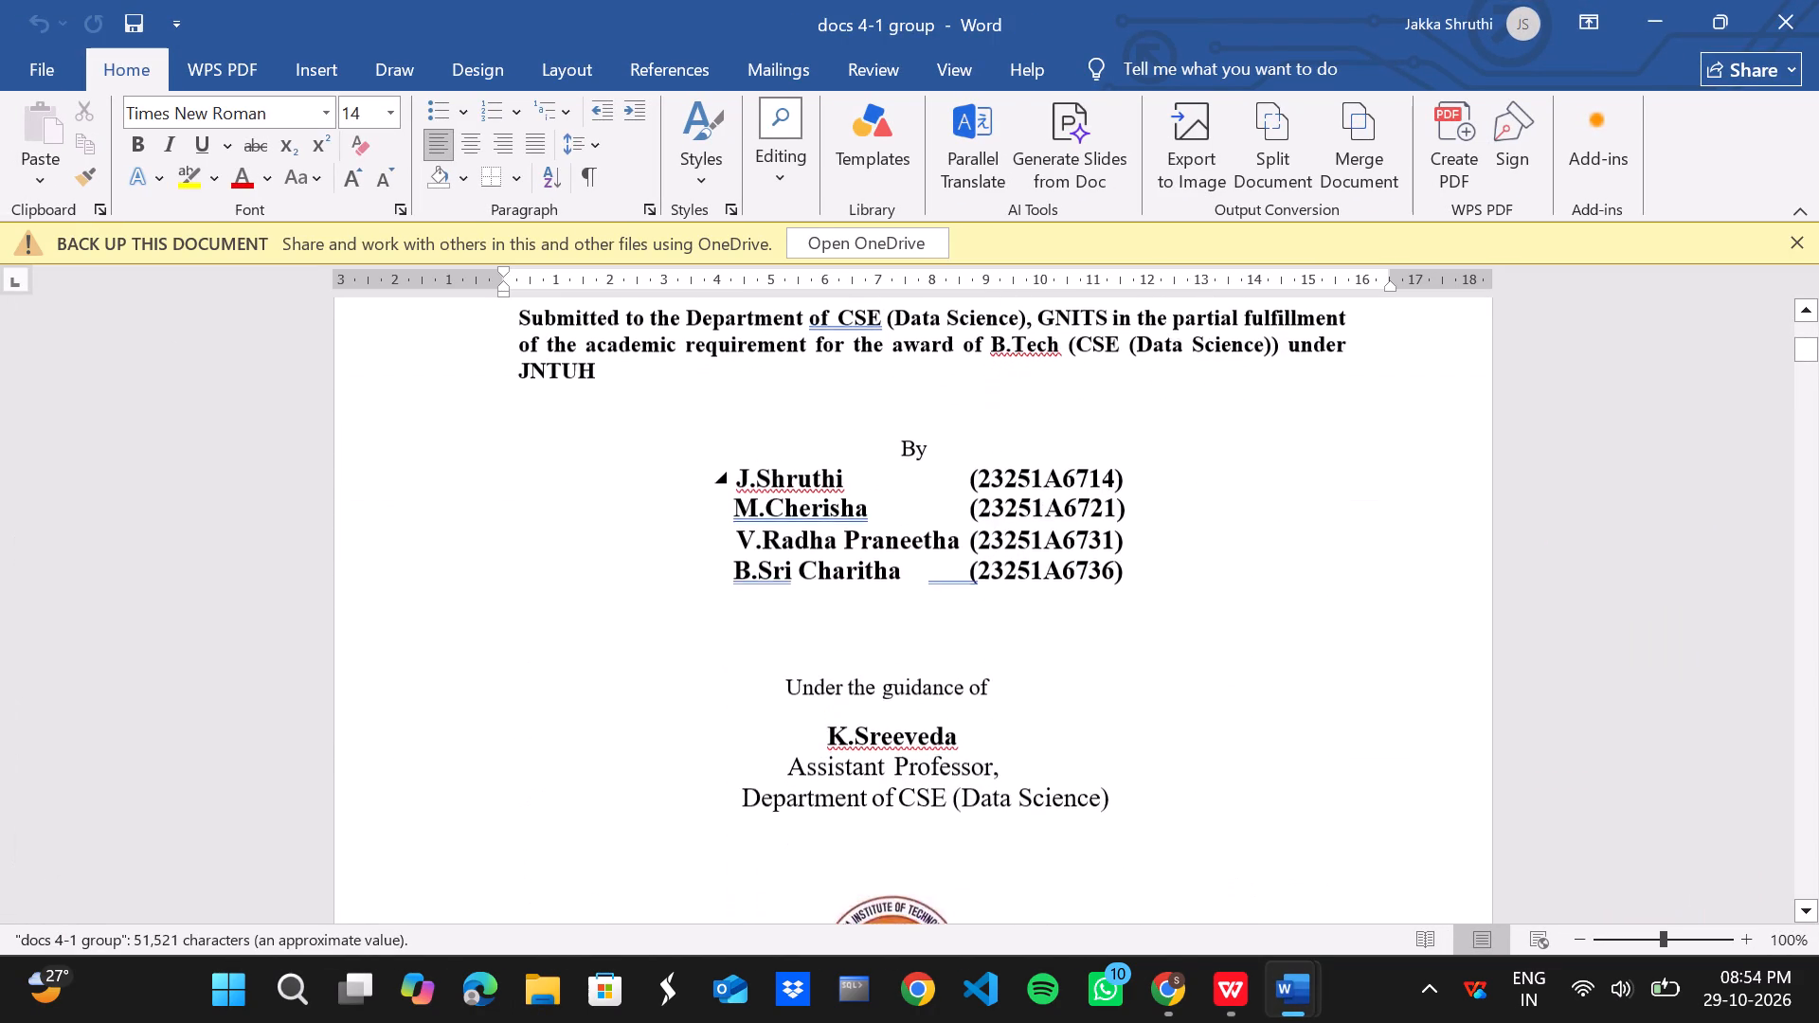
scroll(1034, 505, down, 6)
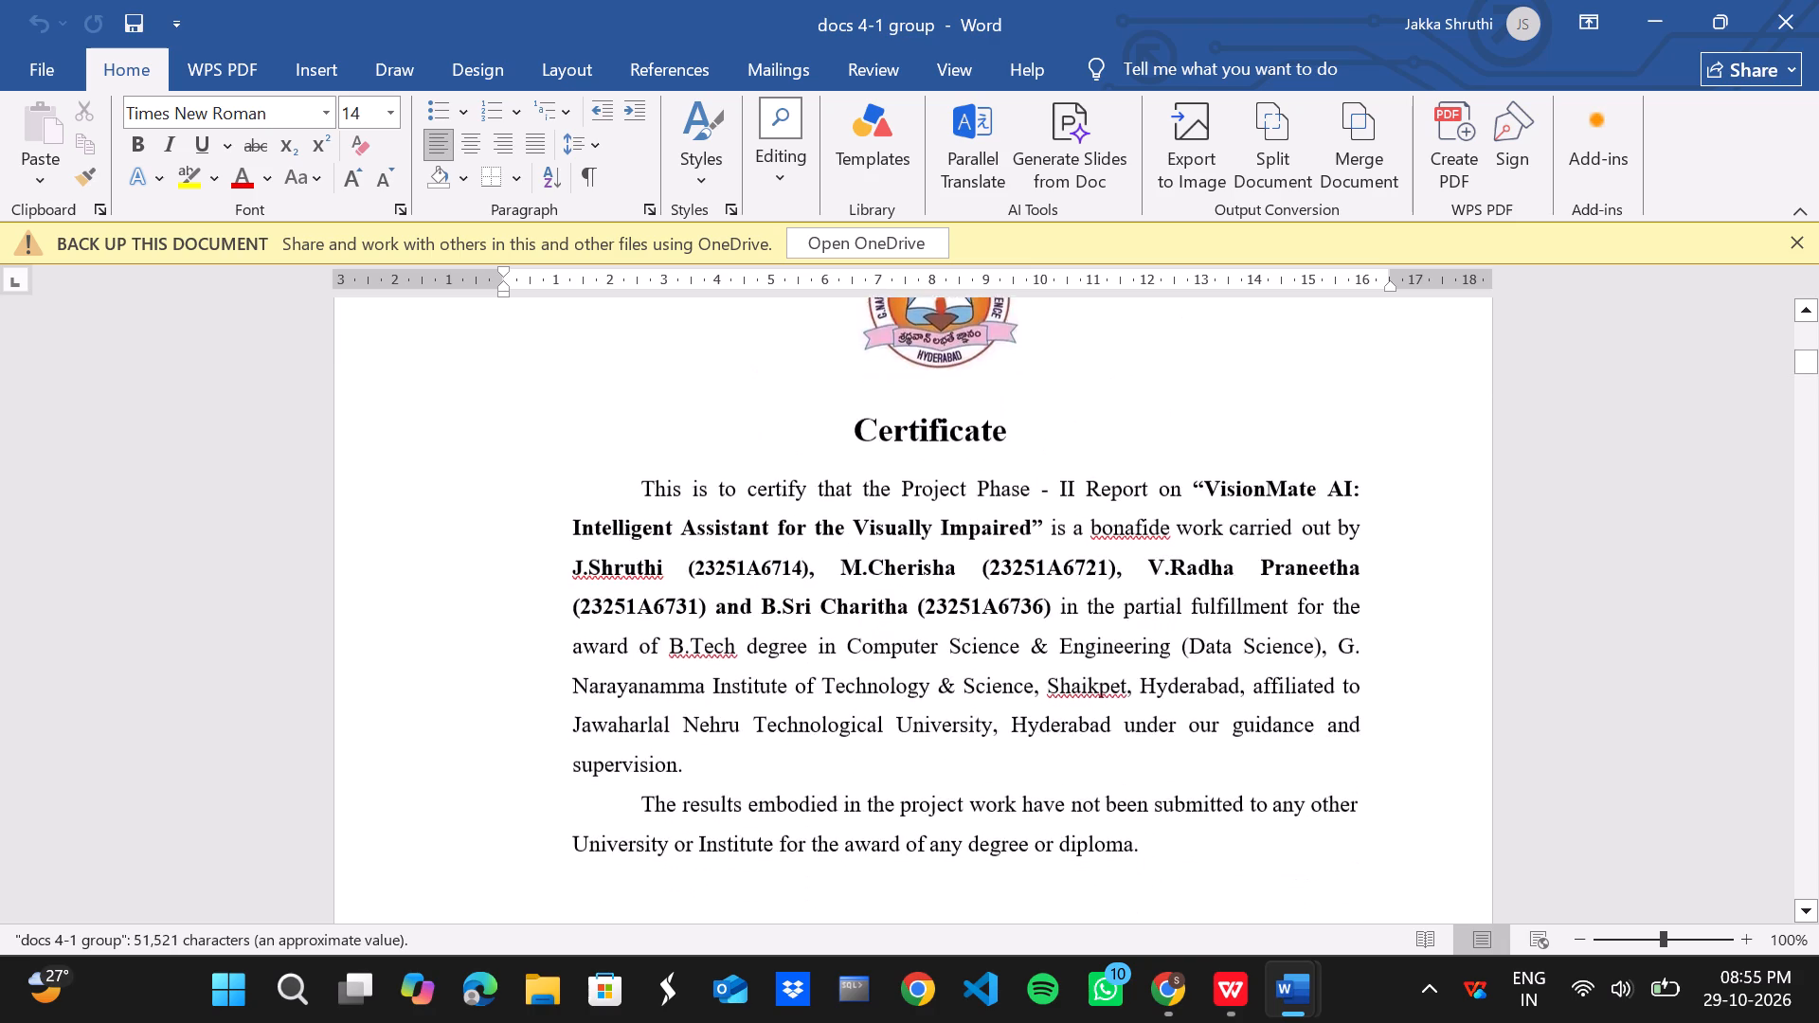
scroll(1034, 505, down, 6)
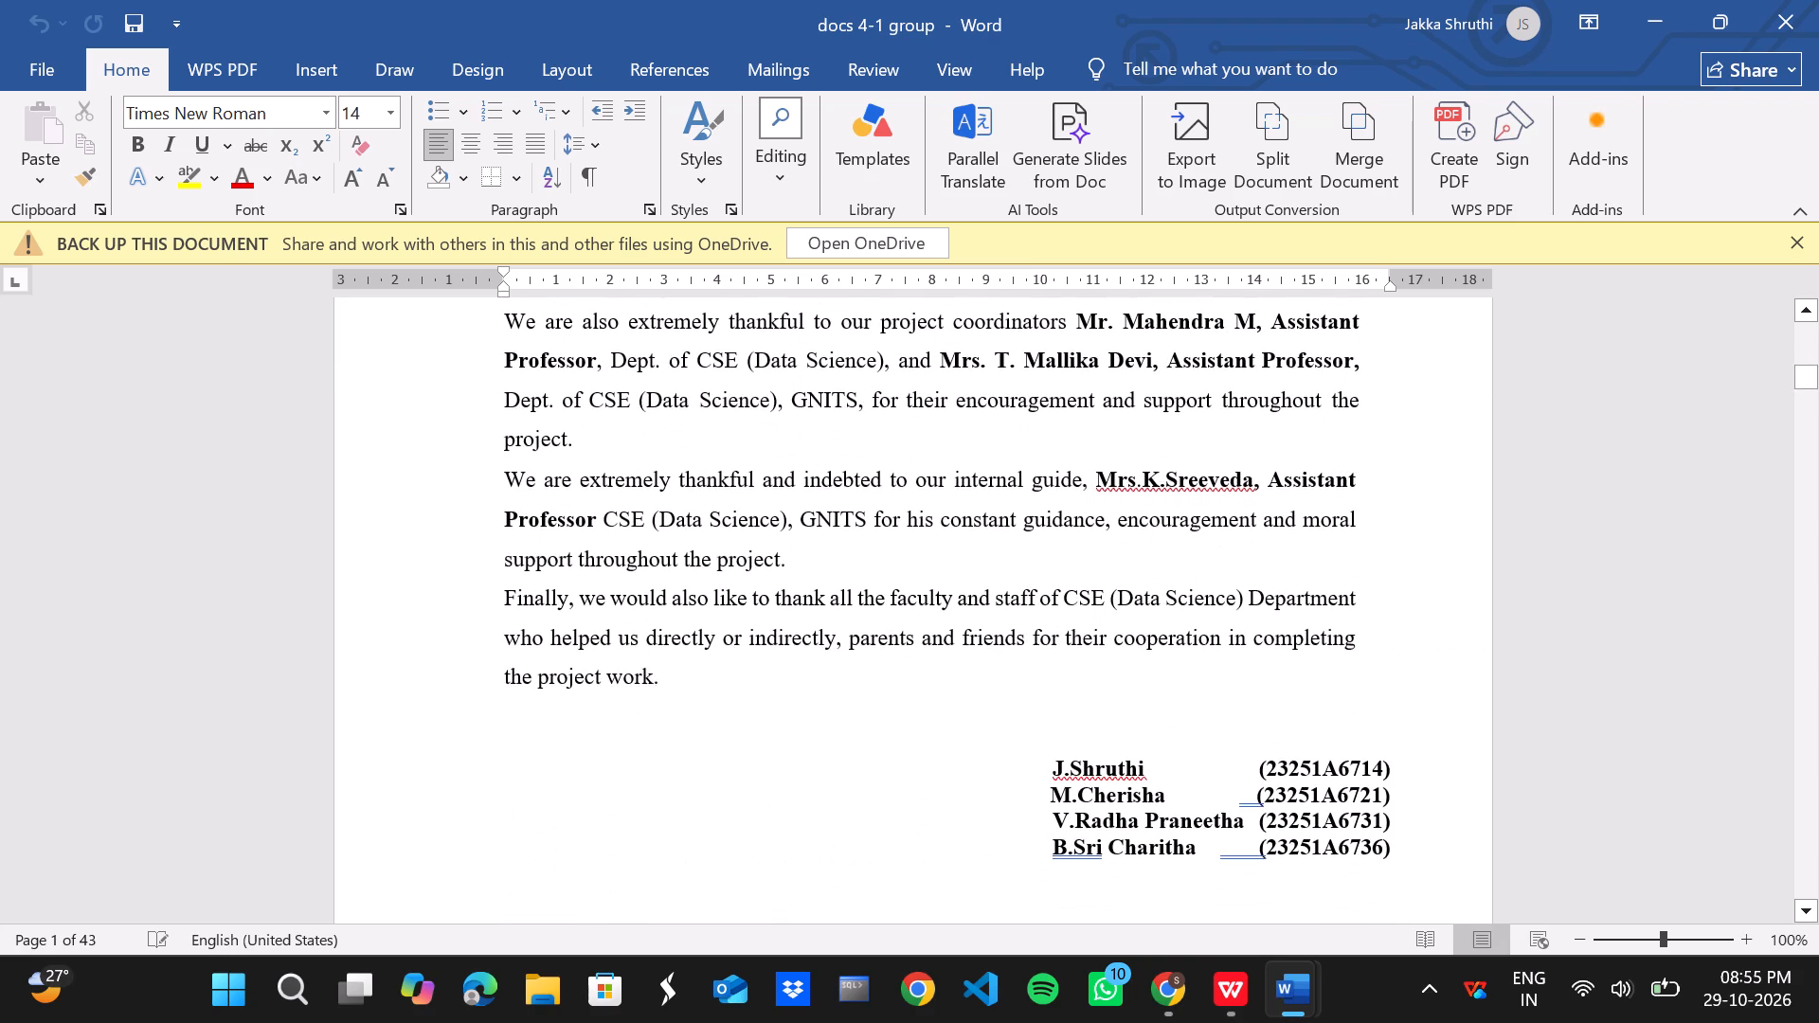
click(1818, 0)
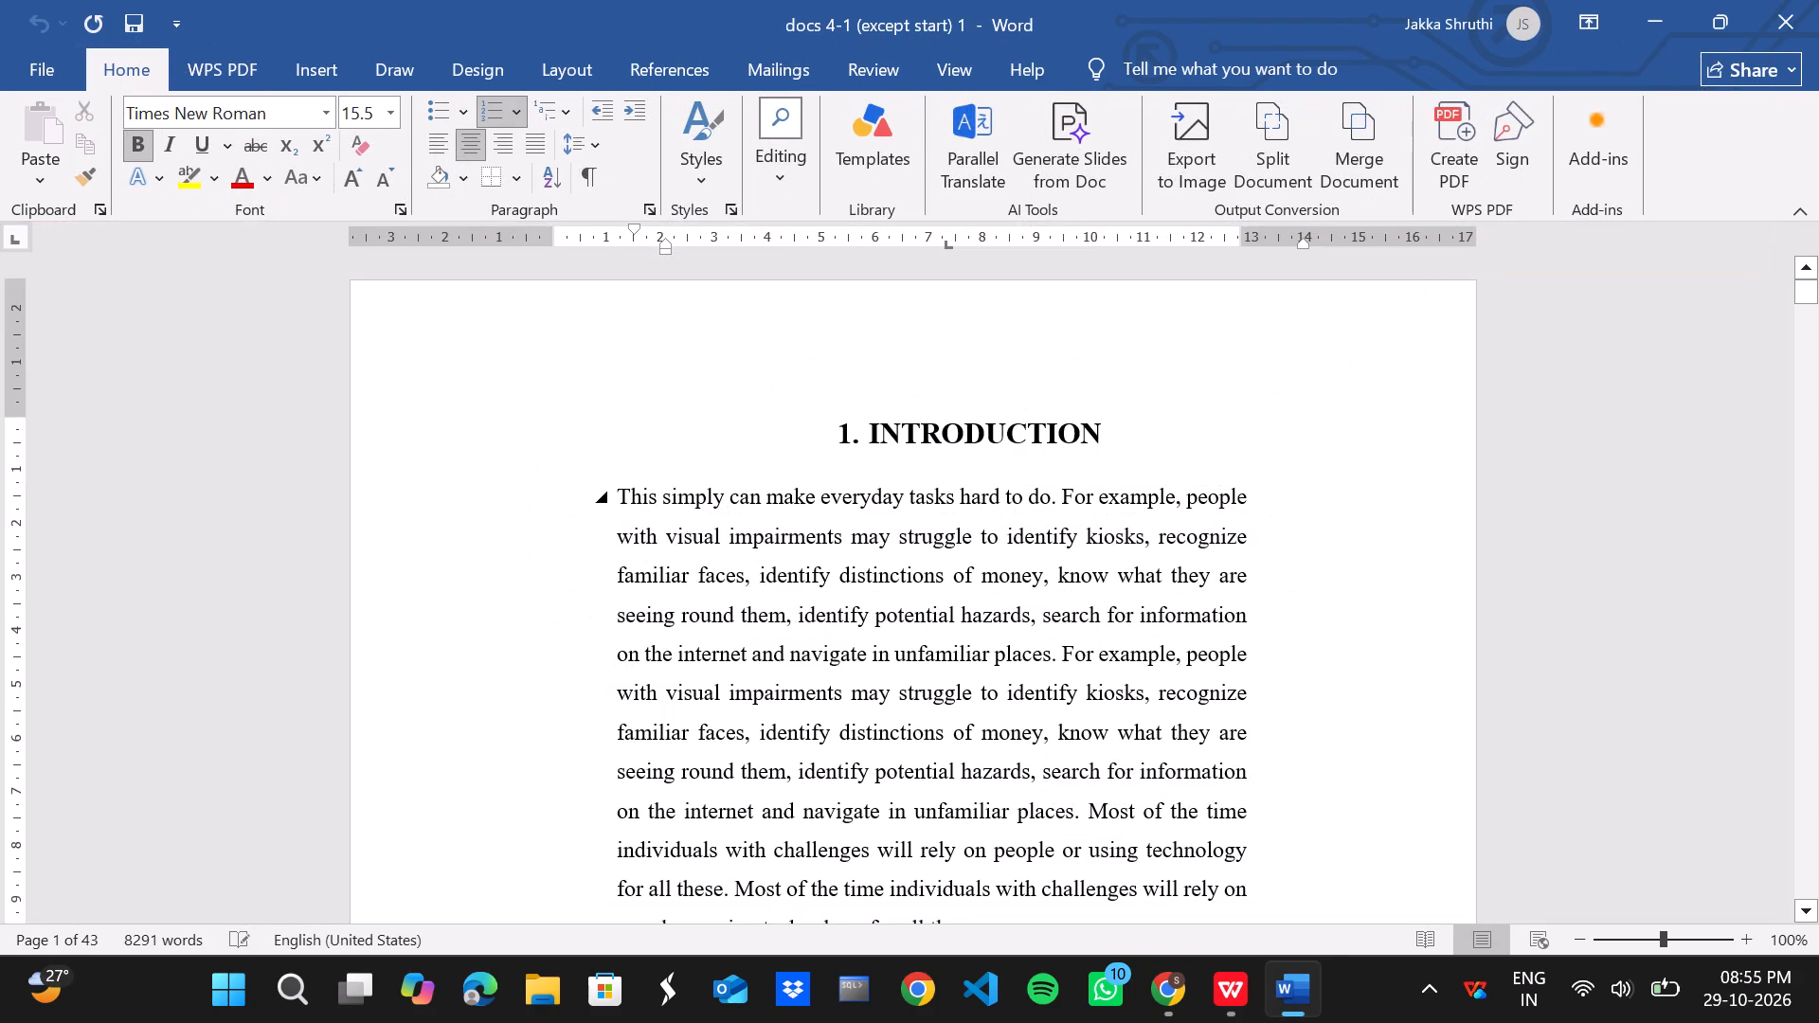
Close the docs 4-1 (except start) 1 Word document.
click(1795, 0)
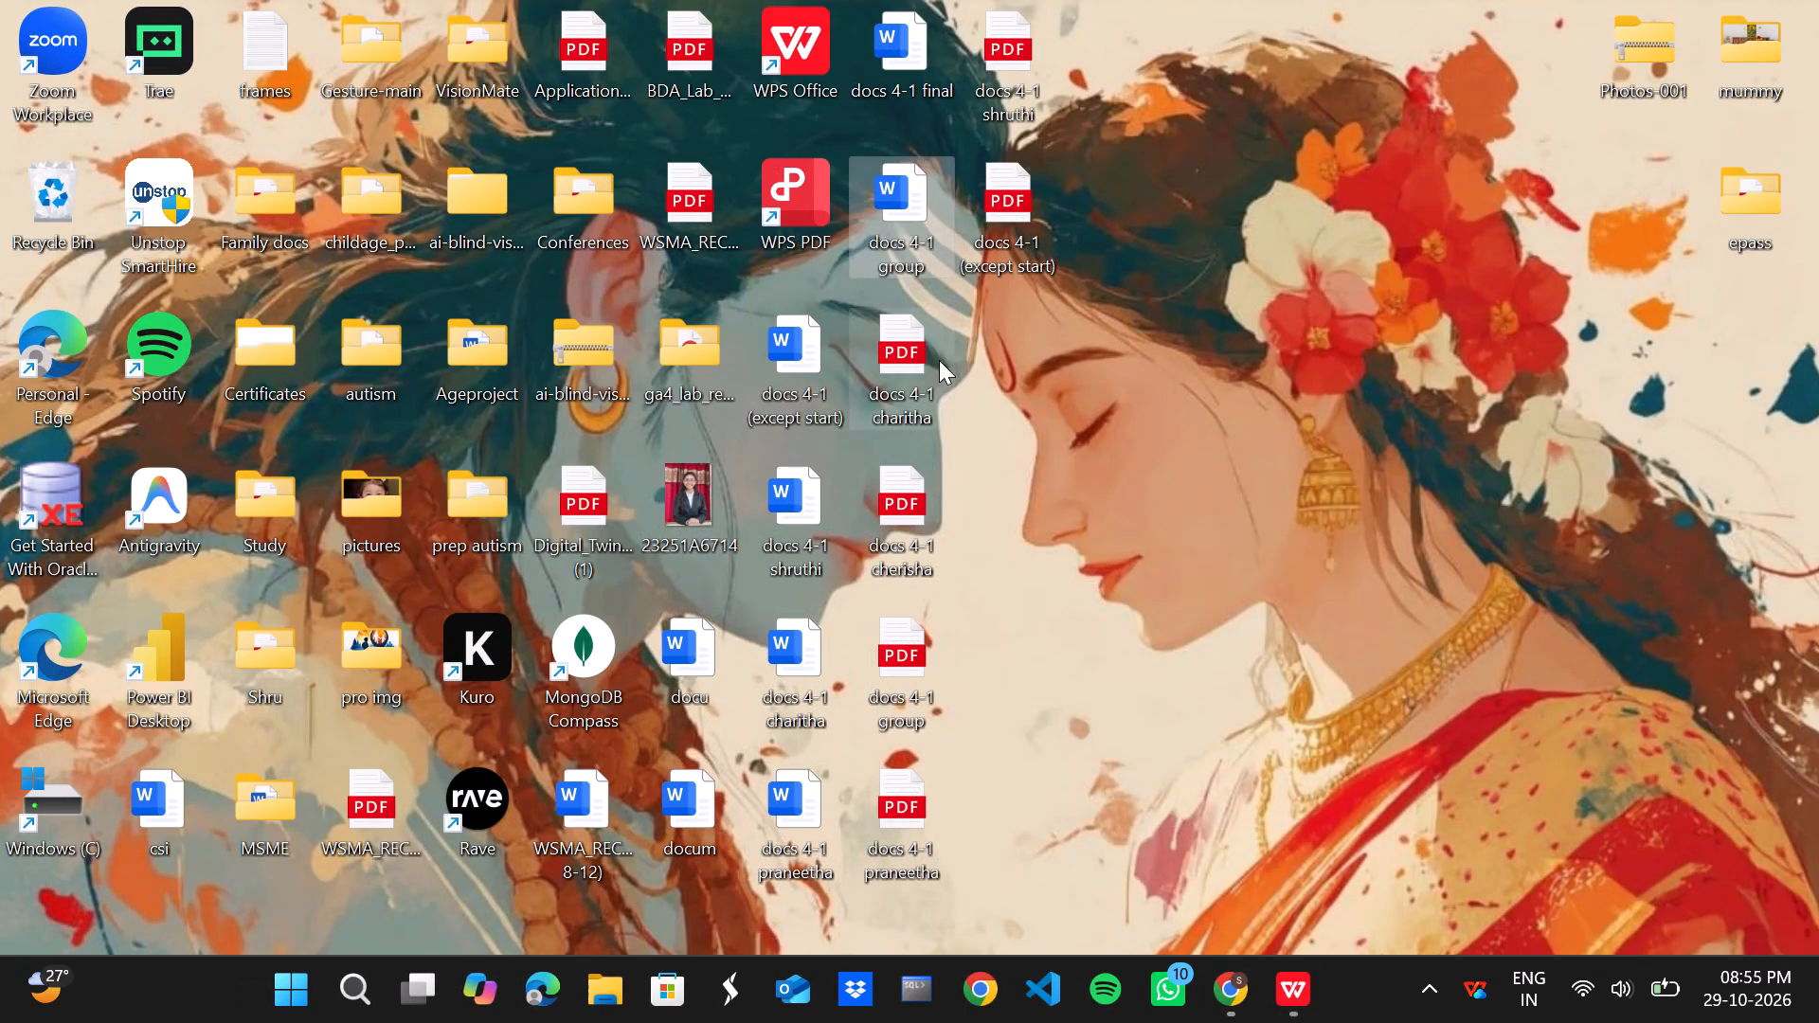
Copy the six desktop docs 4-1 PDFs: charitha, cherisha, group, praneetha, shruthi and (except start).
drag(854, 301, 1044, 773)
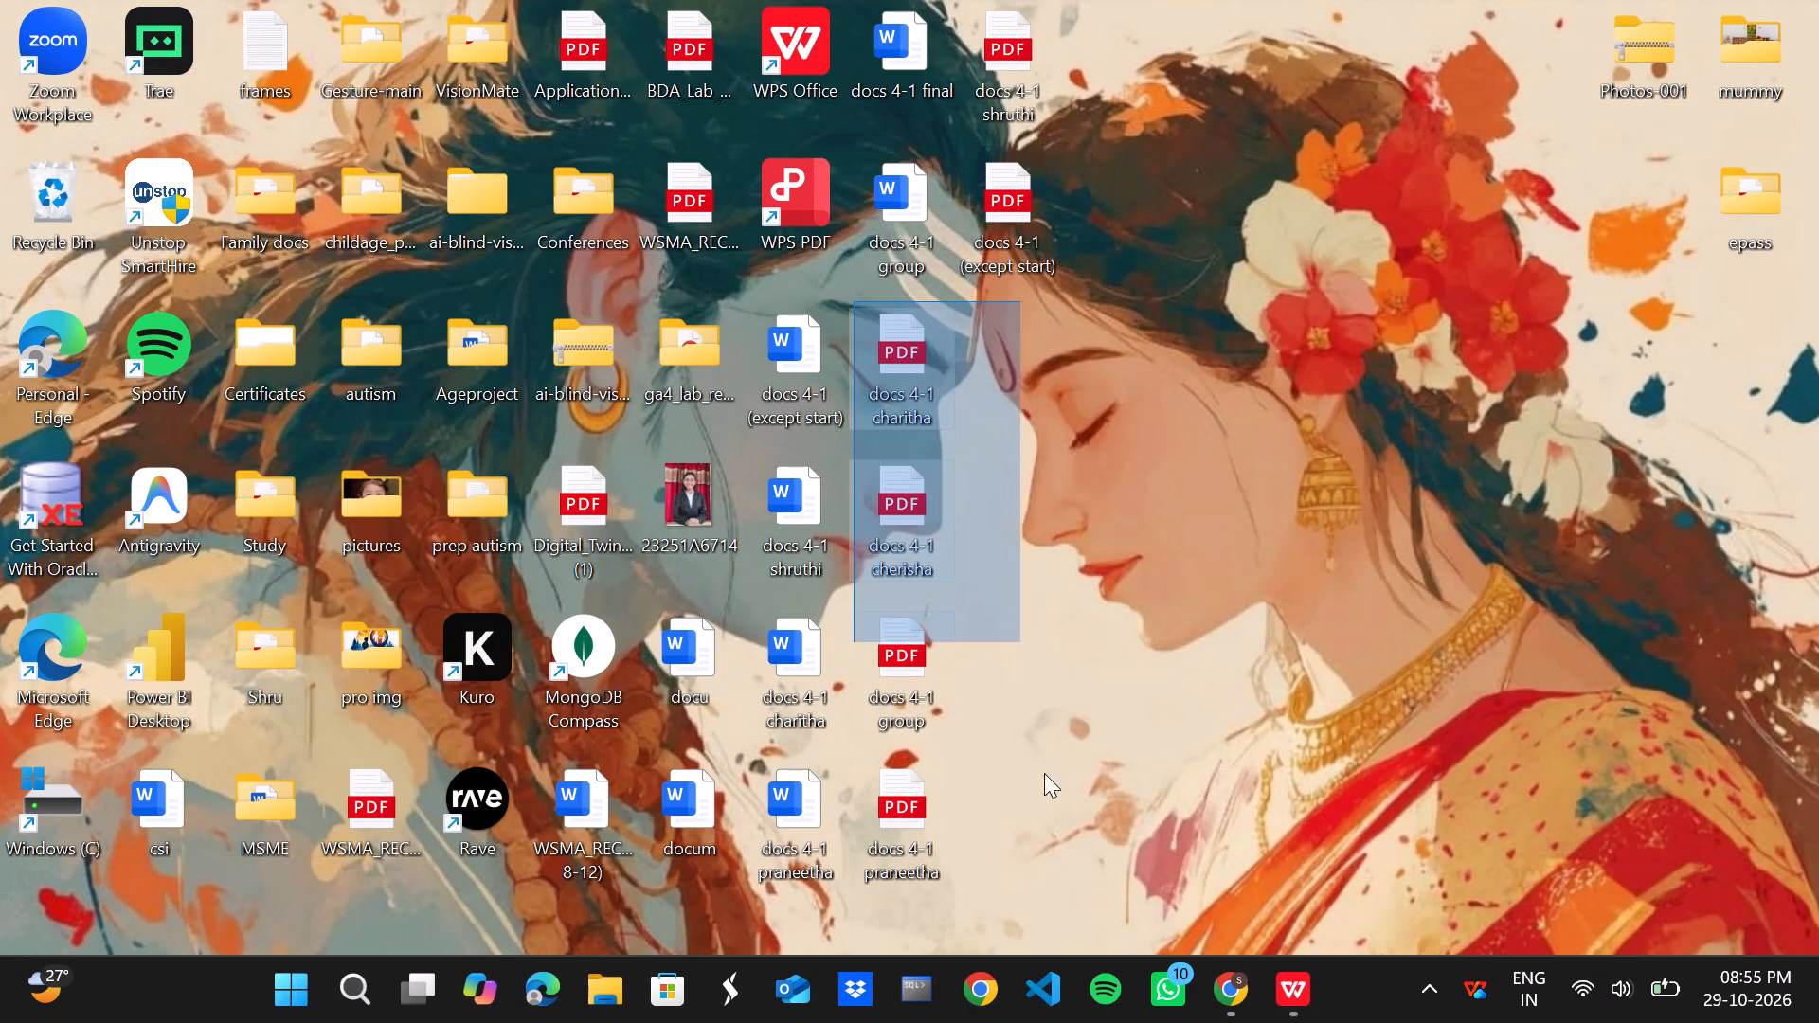
drag(1044, 773, 1042, 978)
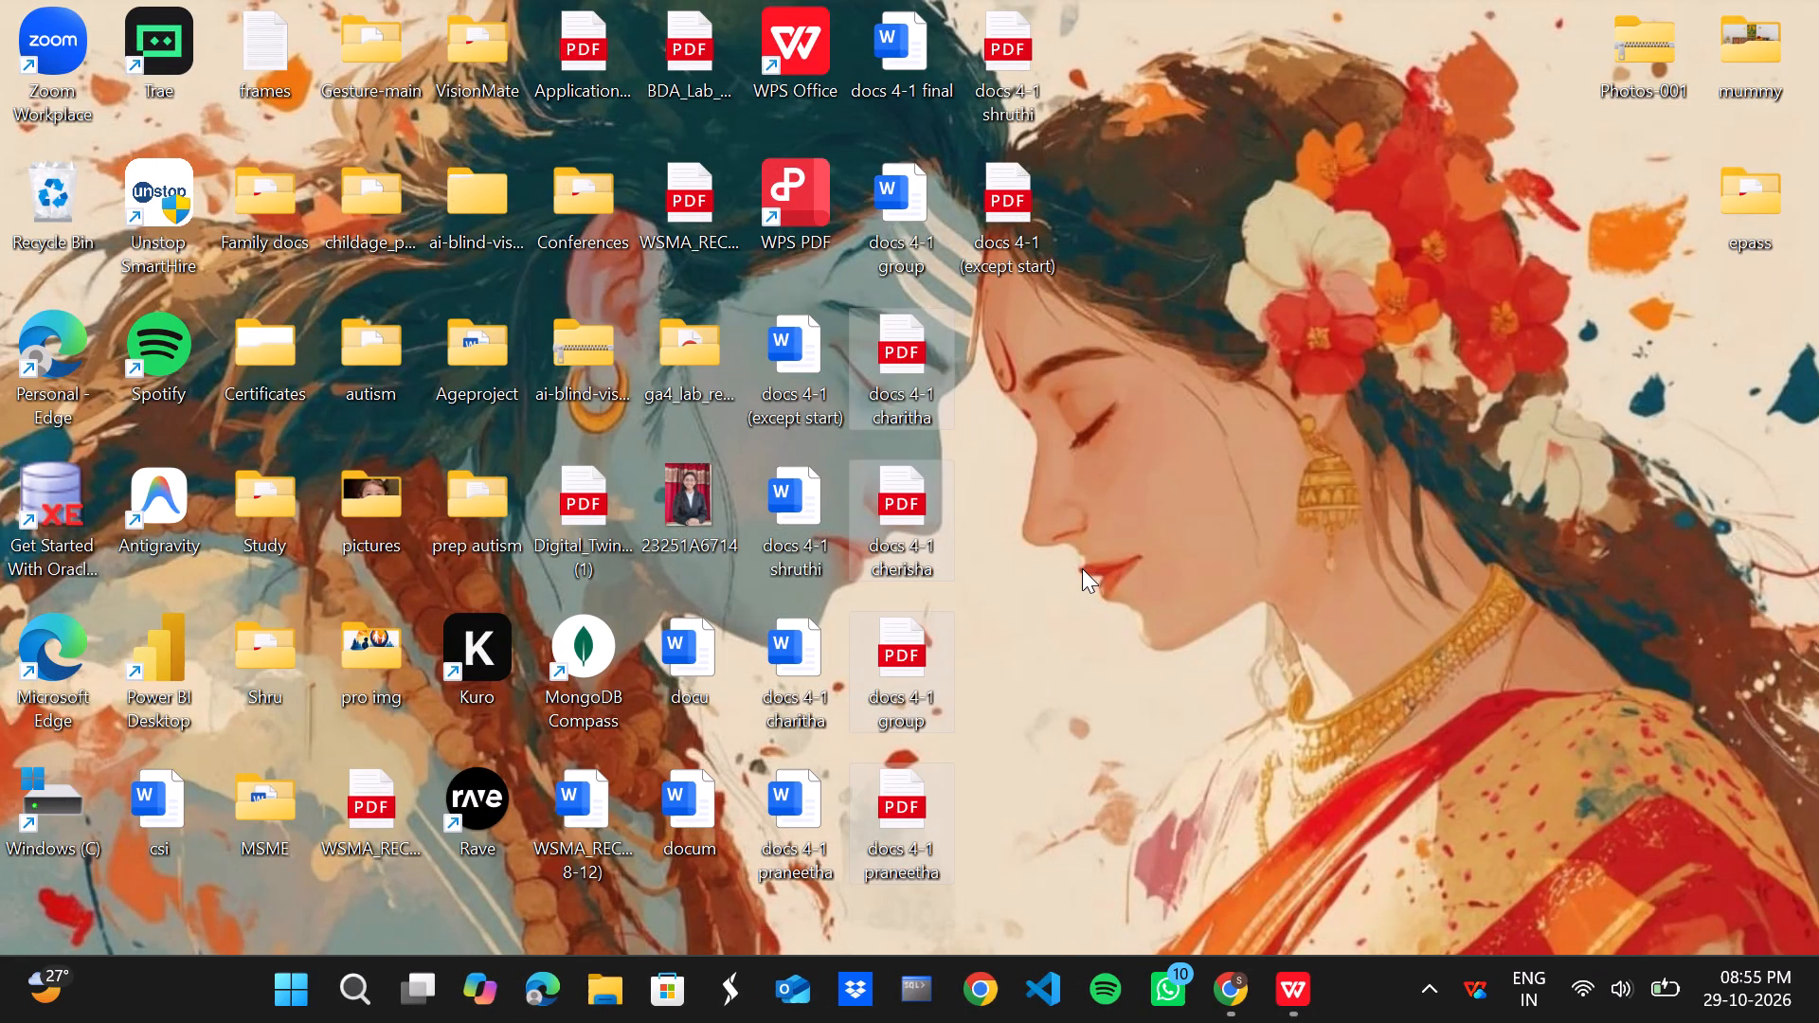
ctrl+drag(968, 0, 1087, 262)
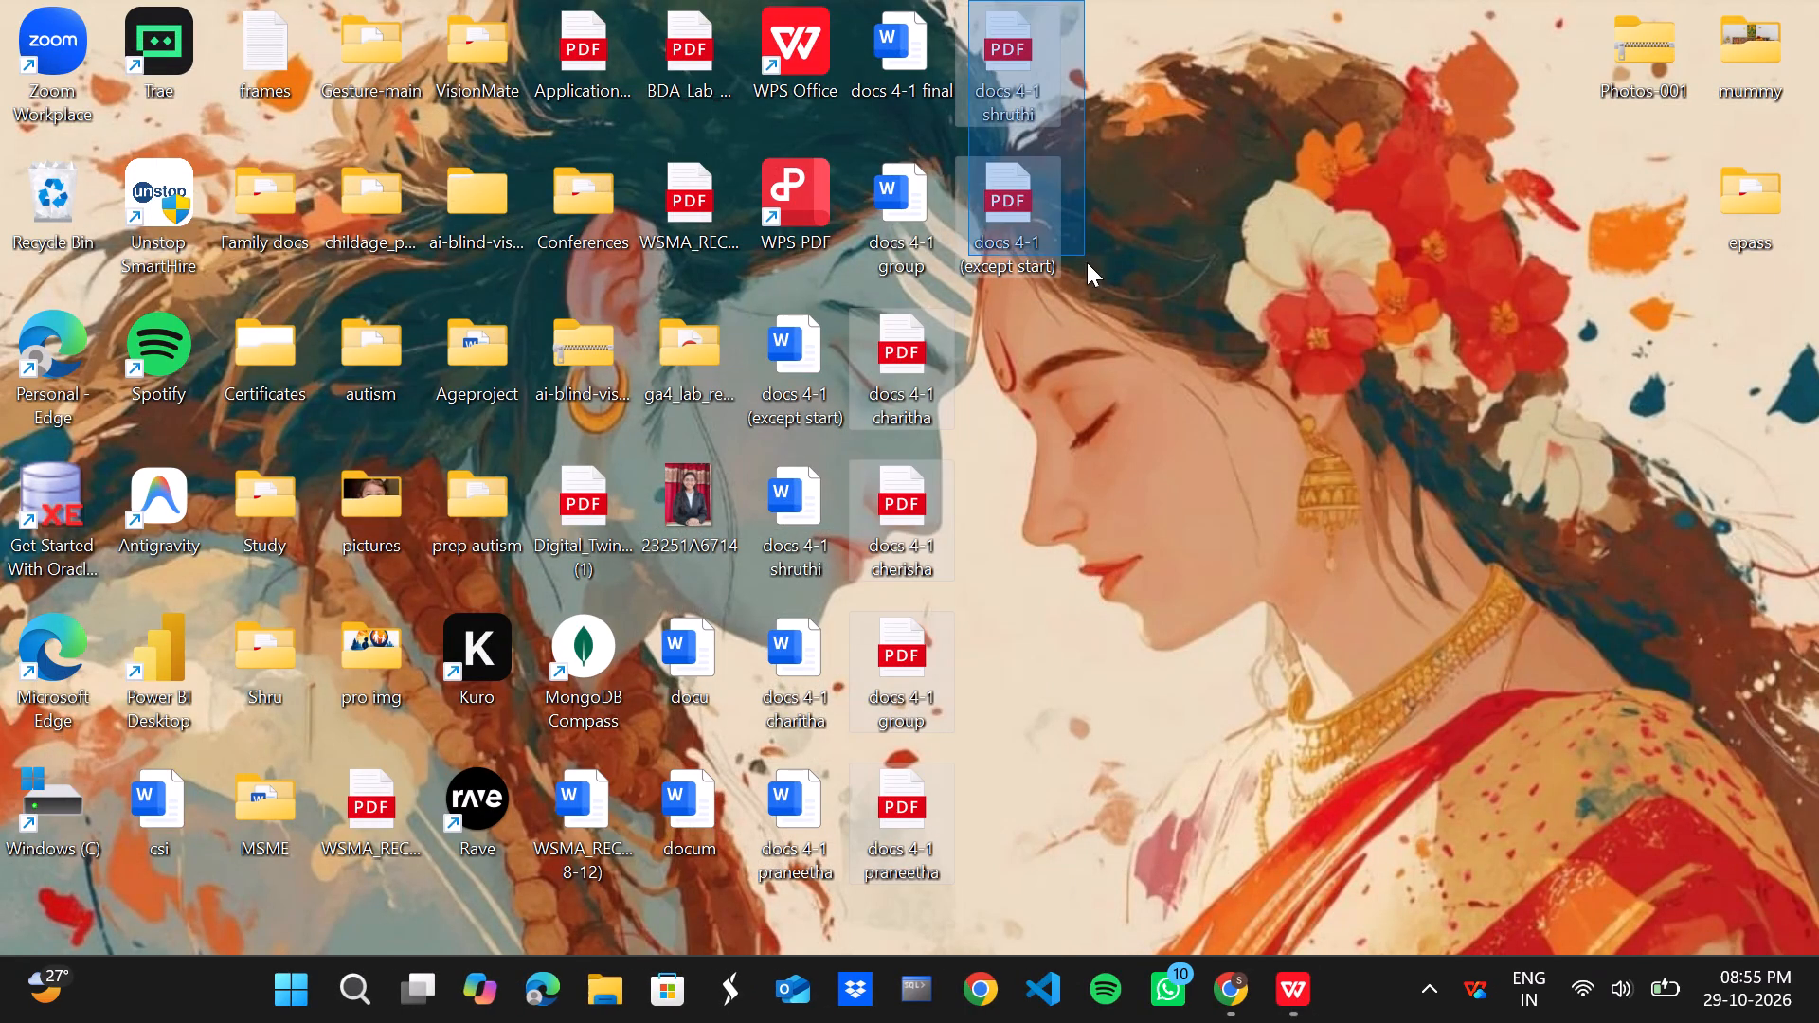
ctrl+drag(1087, 262, 1087, 268)
key(ctrl+c)
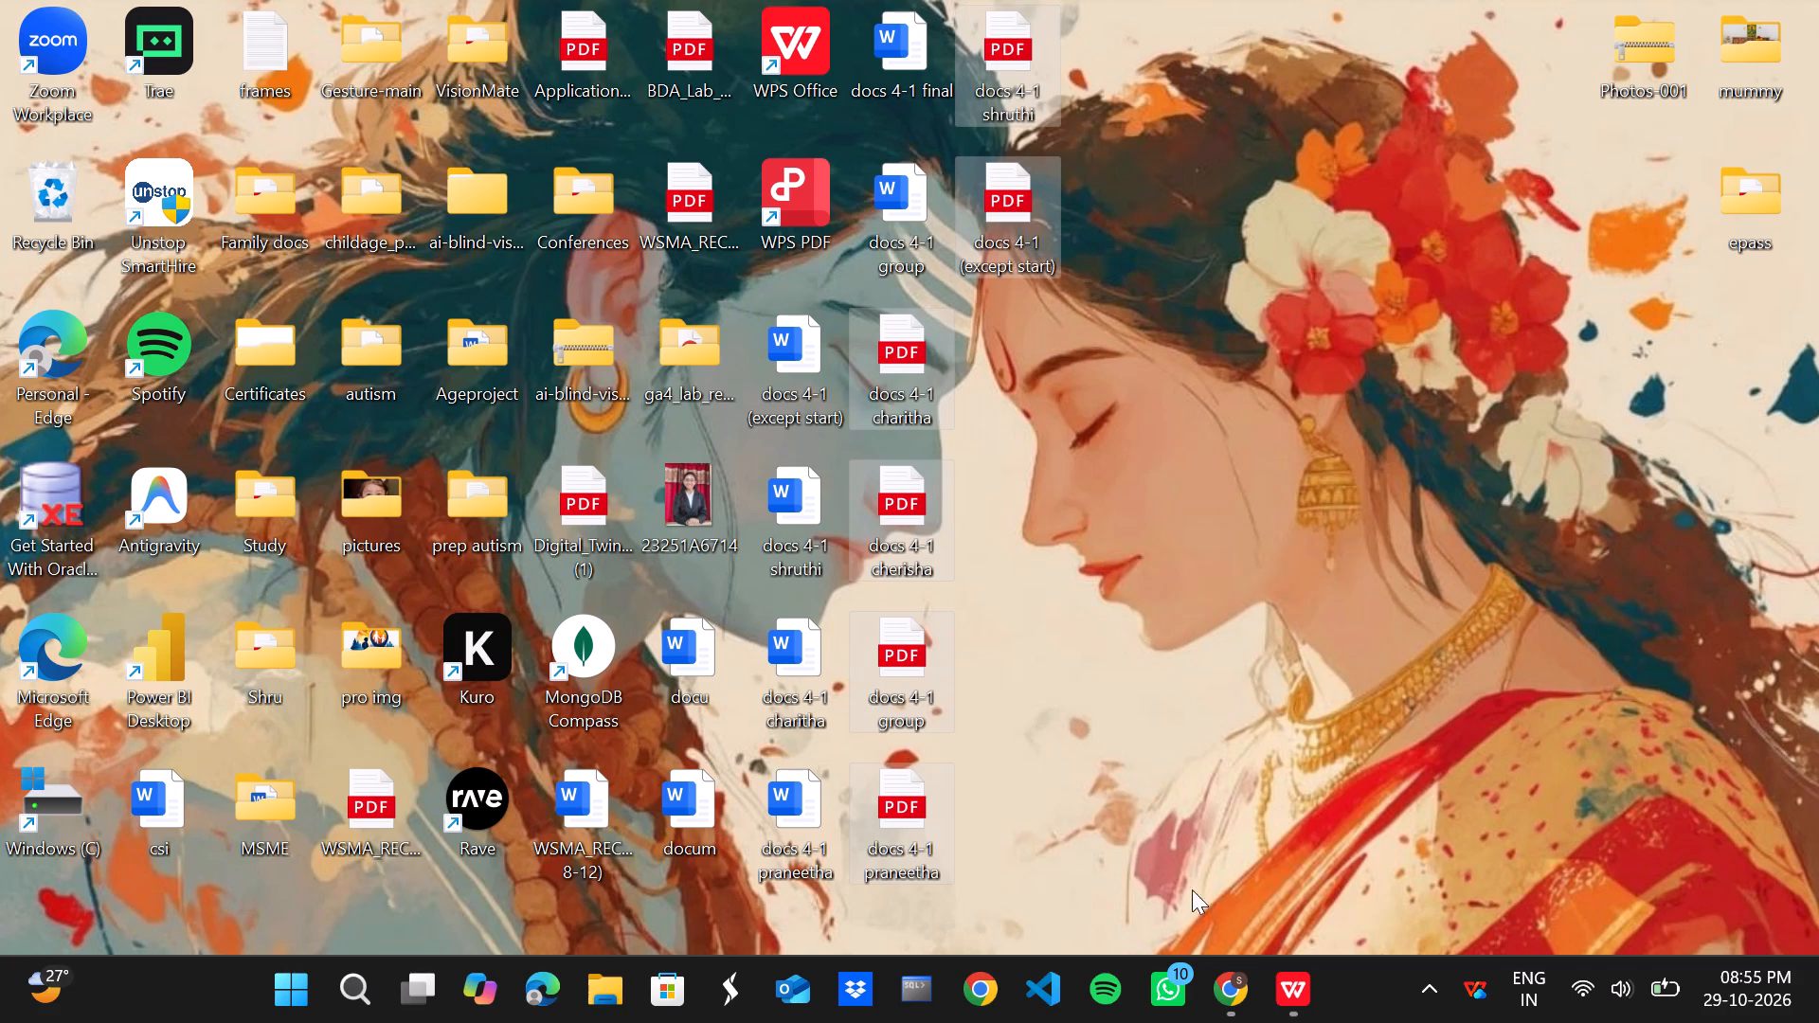
Switch to WhatsApp.
click(1164, 981)
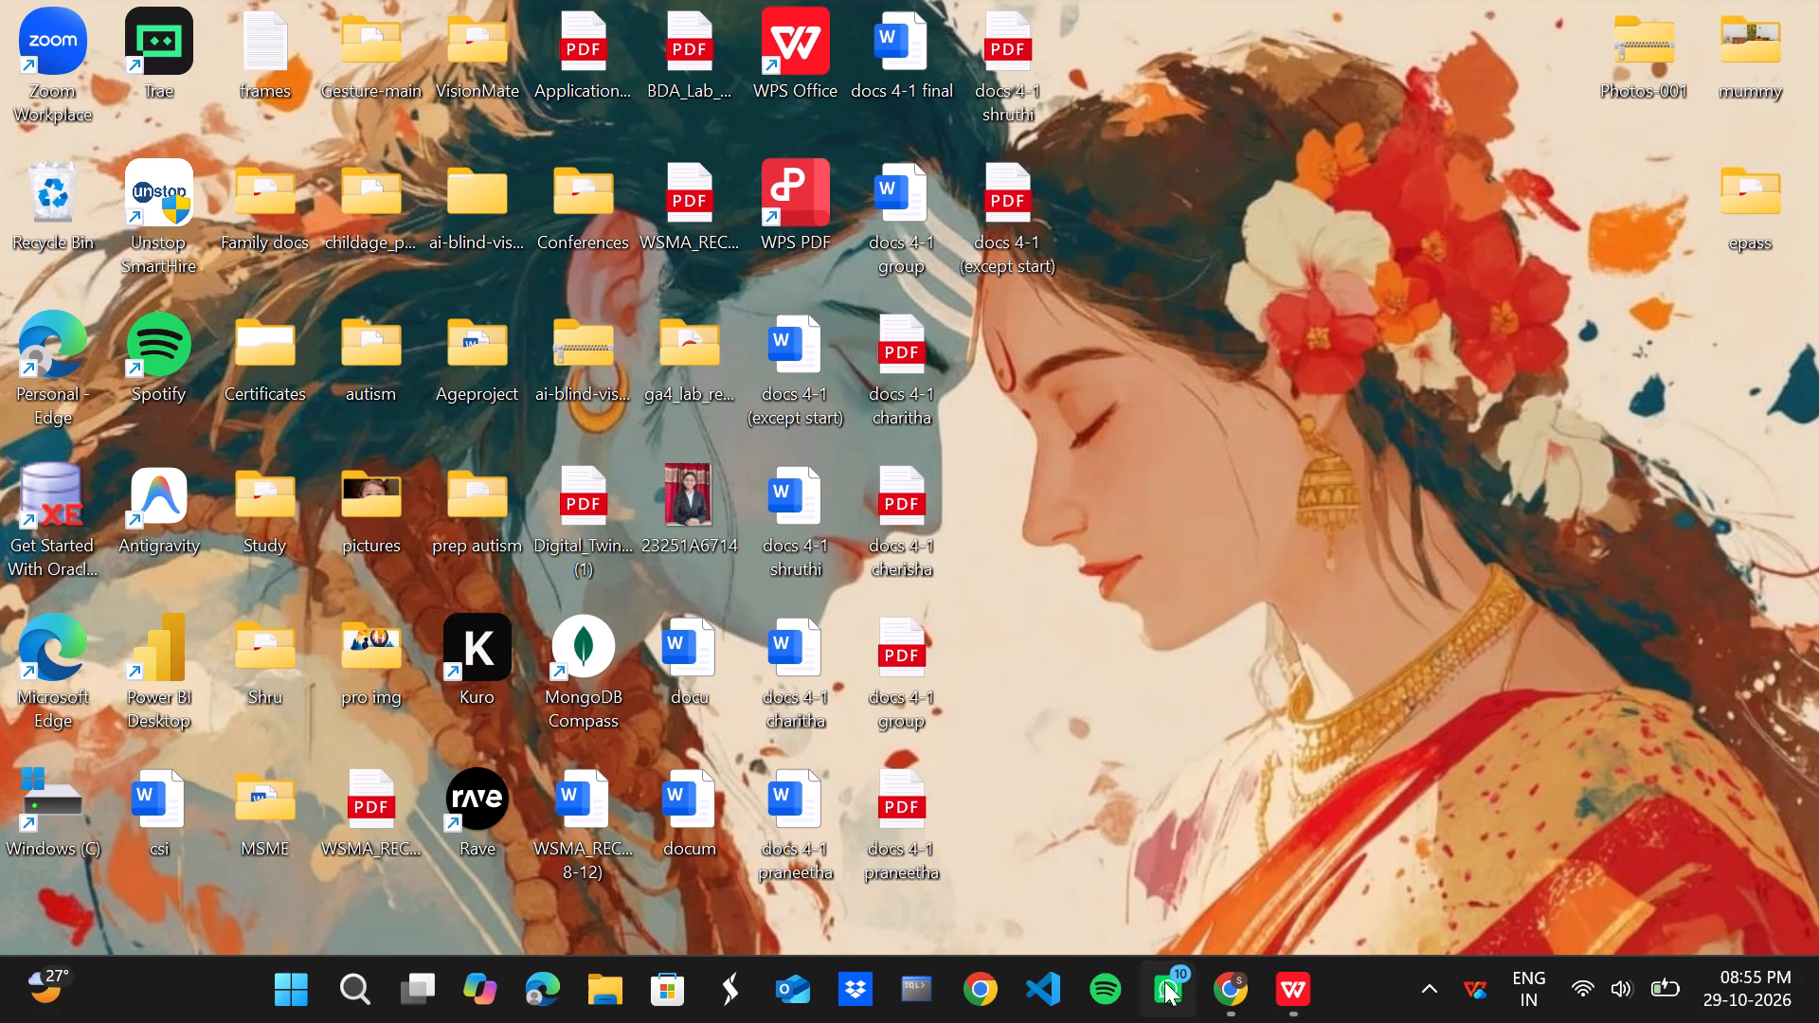